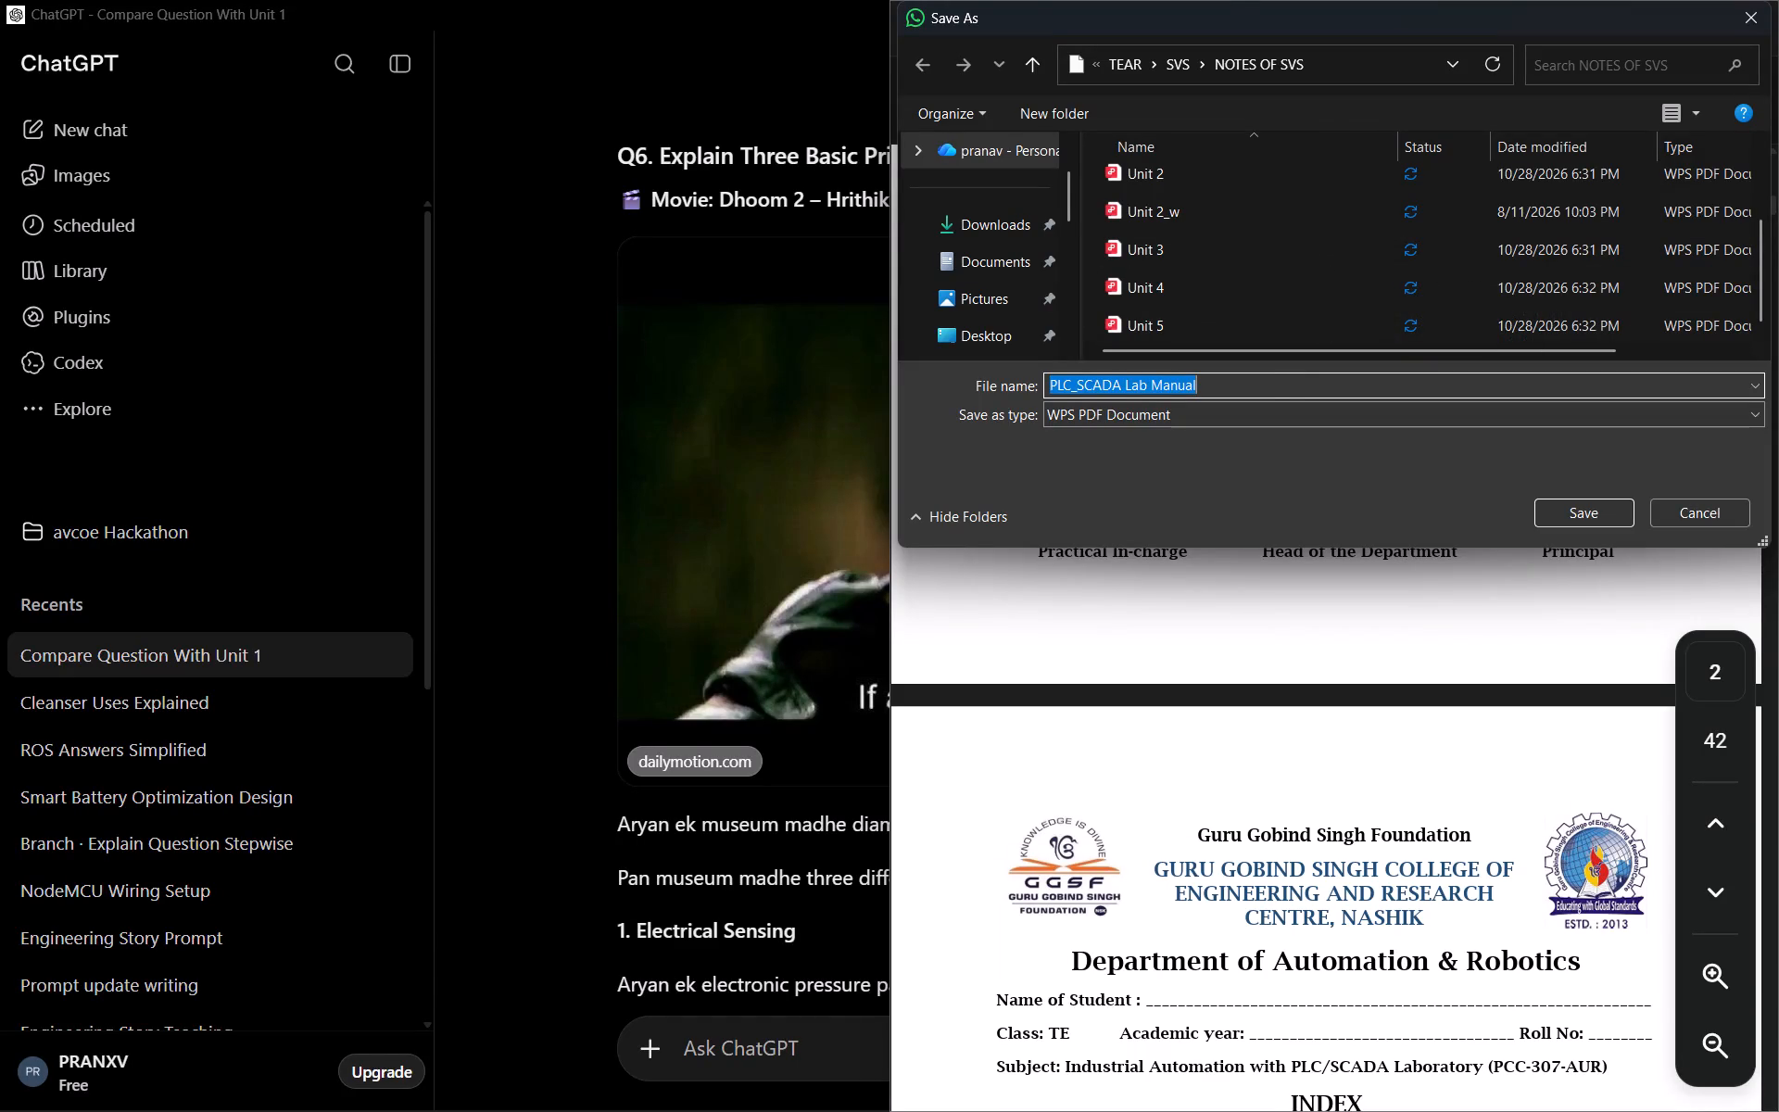
Choose the Desktop as the save location for the PLC_SCADA Lab Manual PDF.
{"action": "left_click", "coordinate": [958, 288]}
{"action": "left_click", "coordinate": [970, 328]}
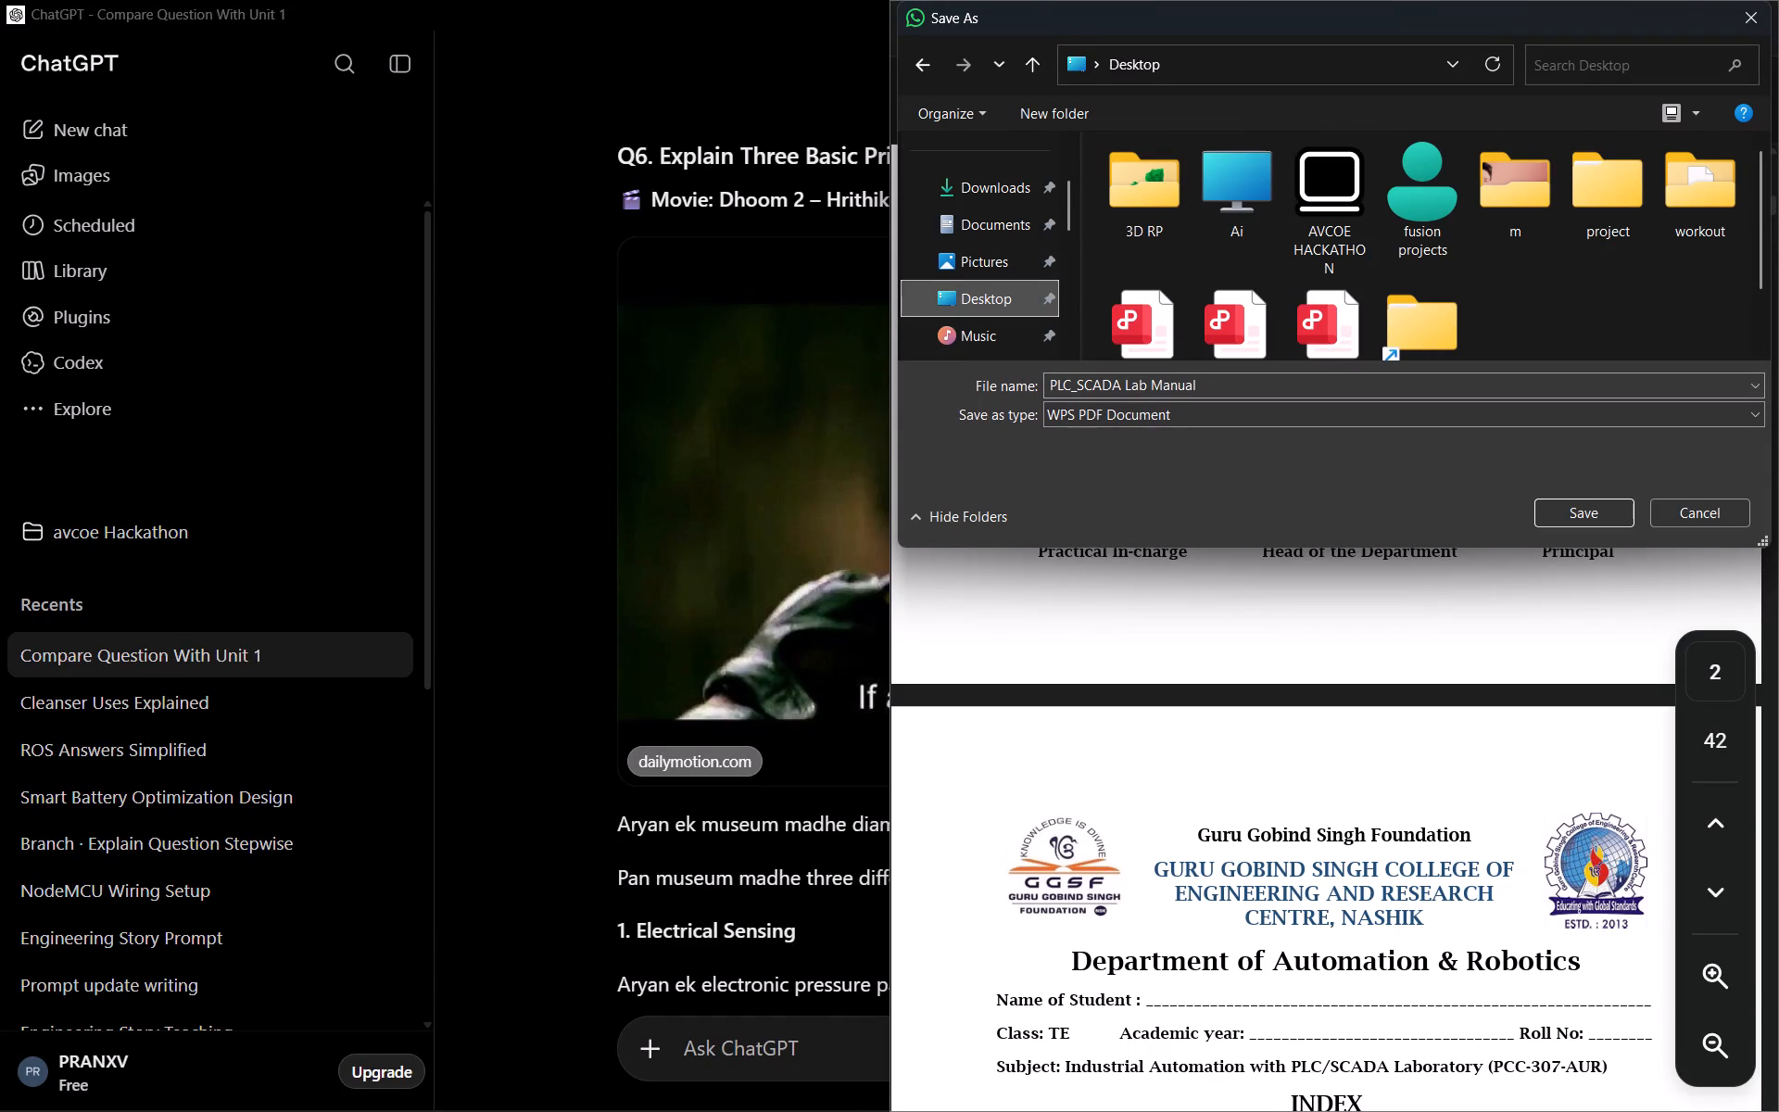
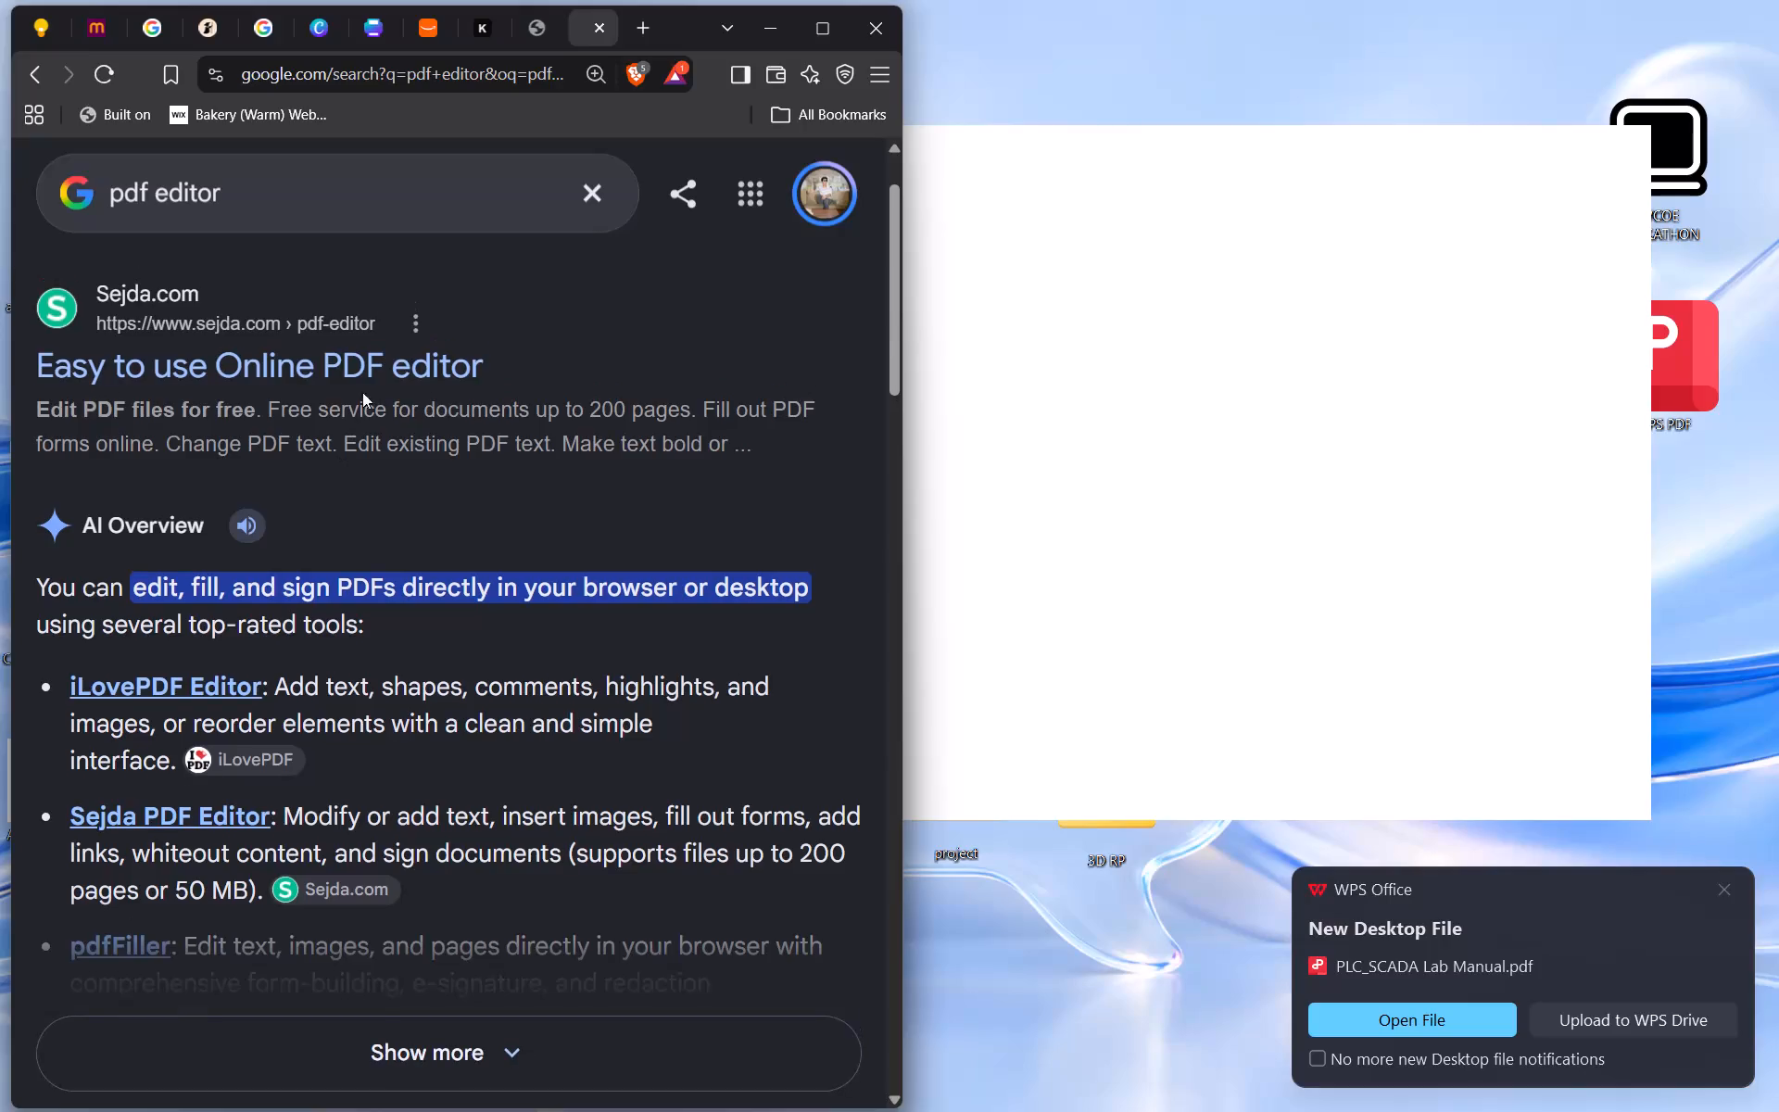
Open Sejda's online PDF editor from the search results and upload PLC_SCADA Lab Manual from the Desktop.
{"action": "left_click", "coordinate": [370, 367]}
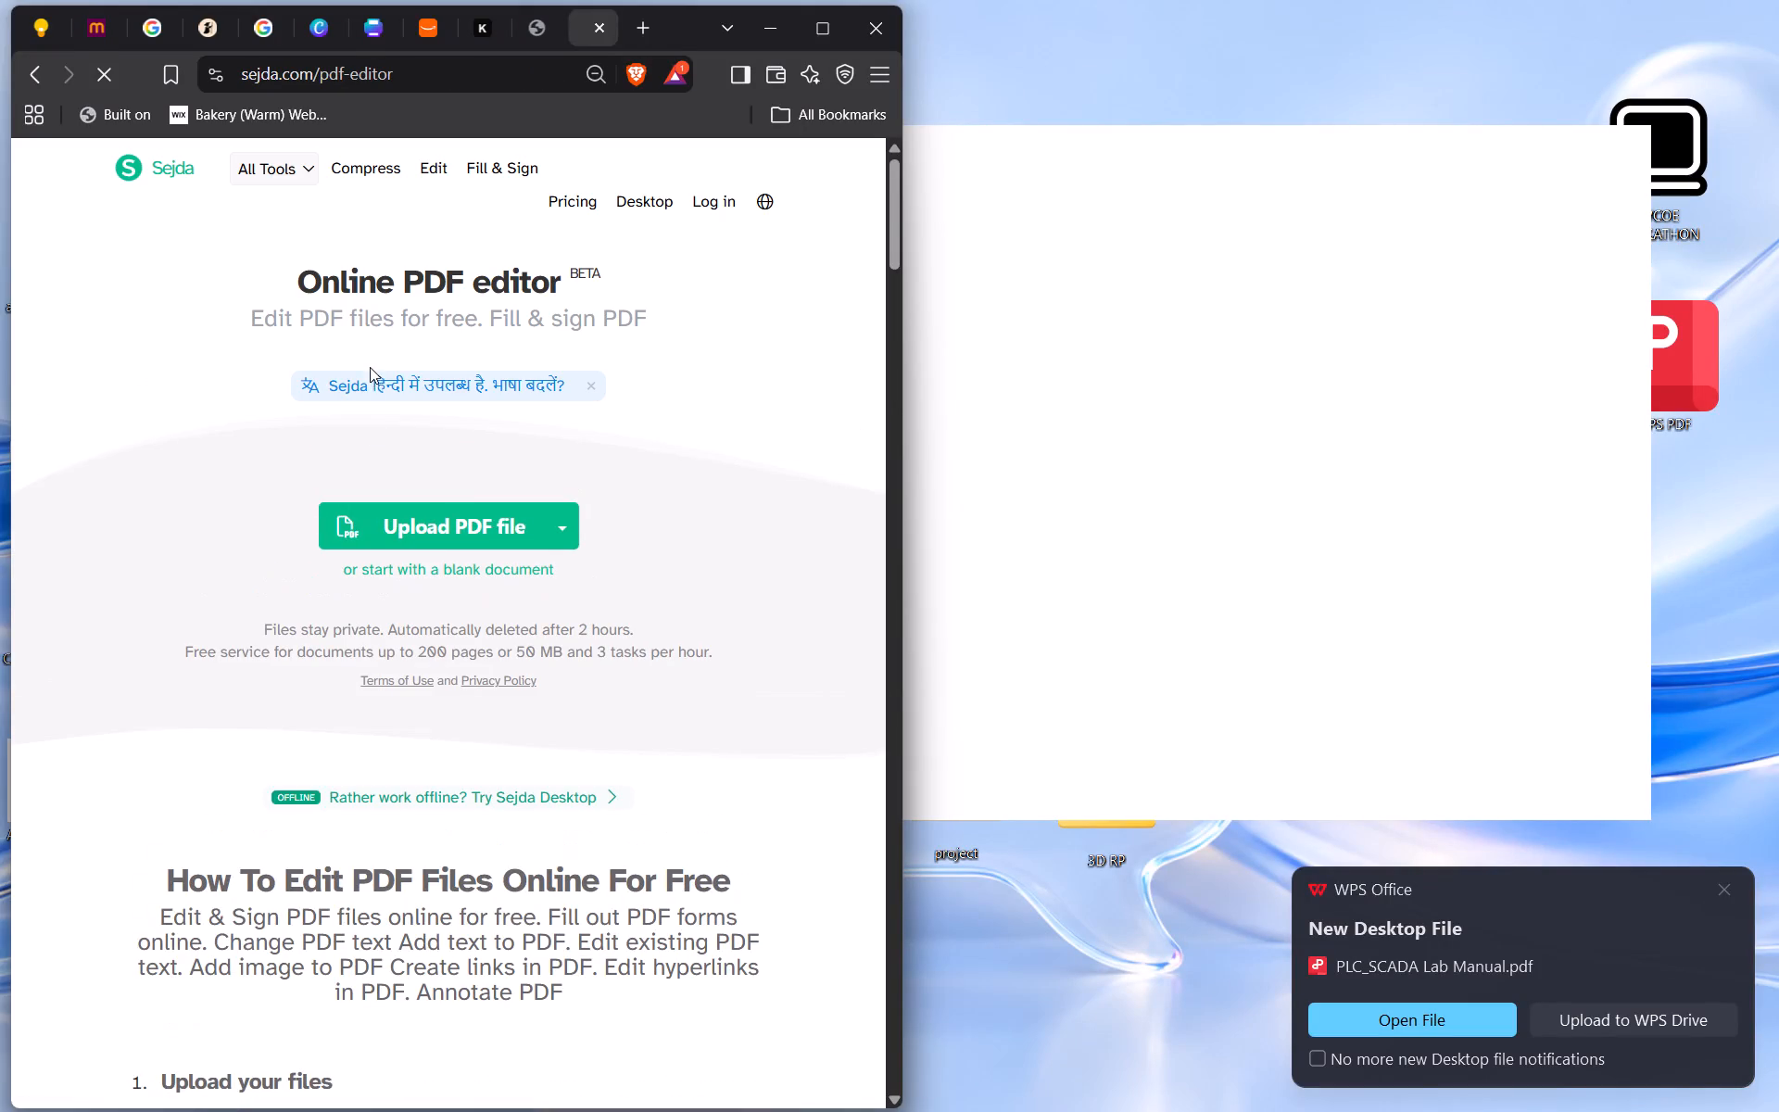
{"action": "left_click", "coordinate": [501, 528]}
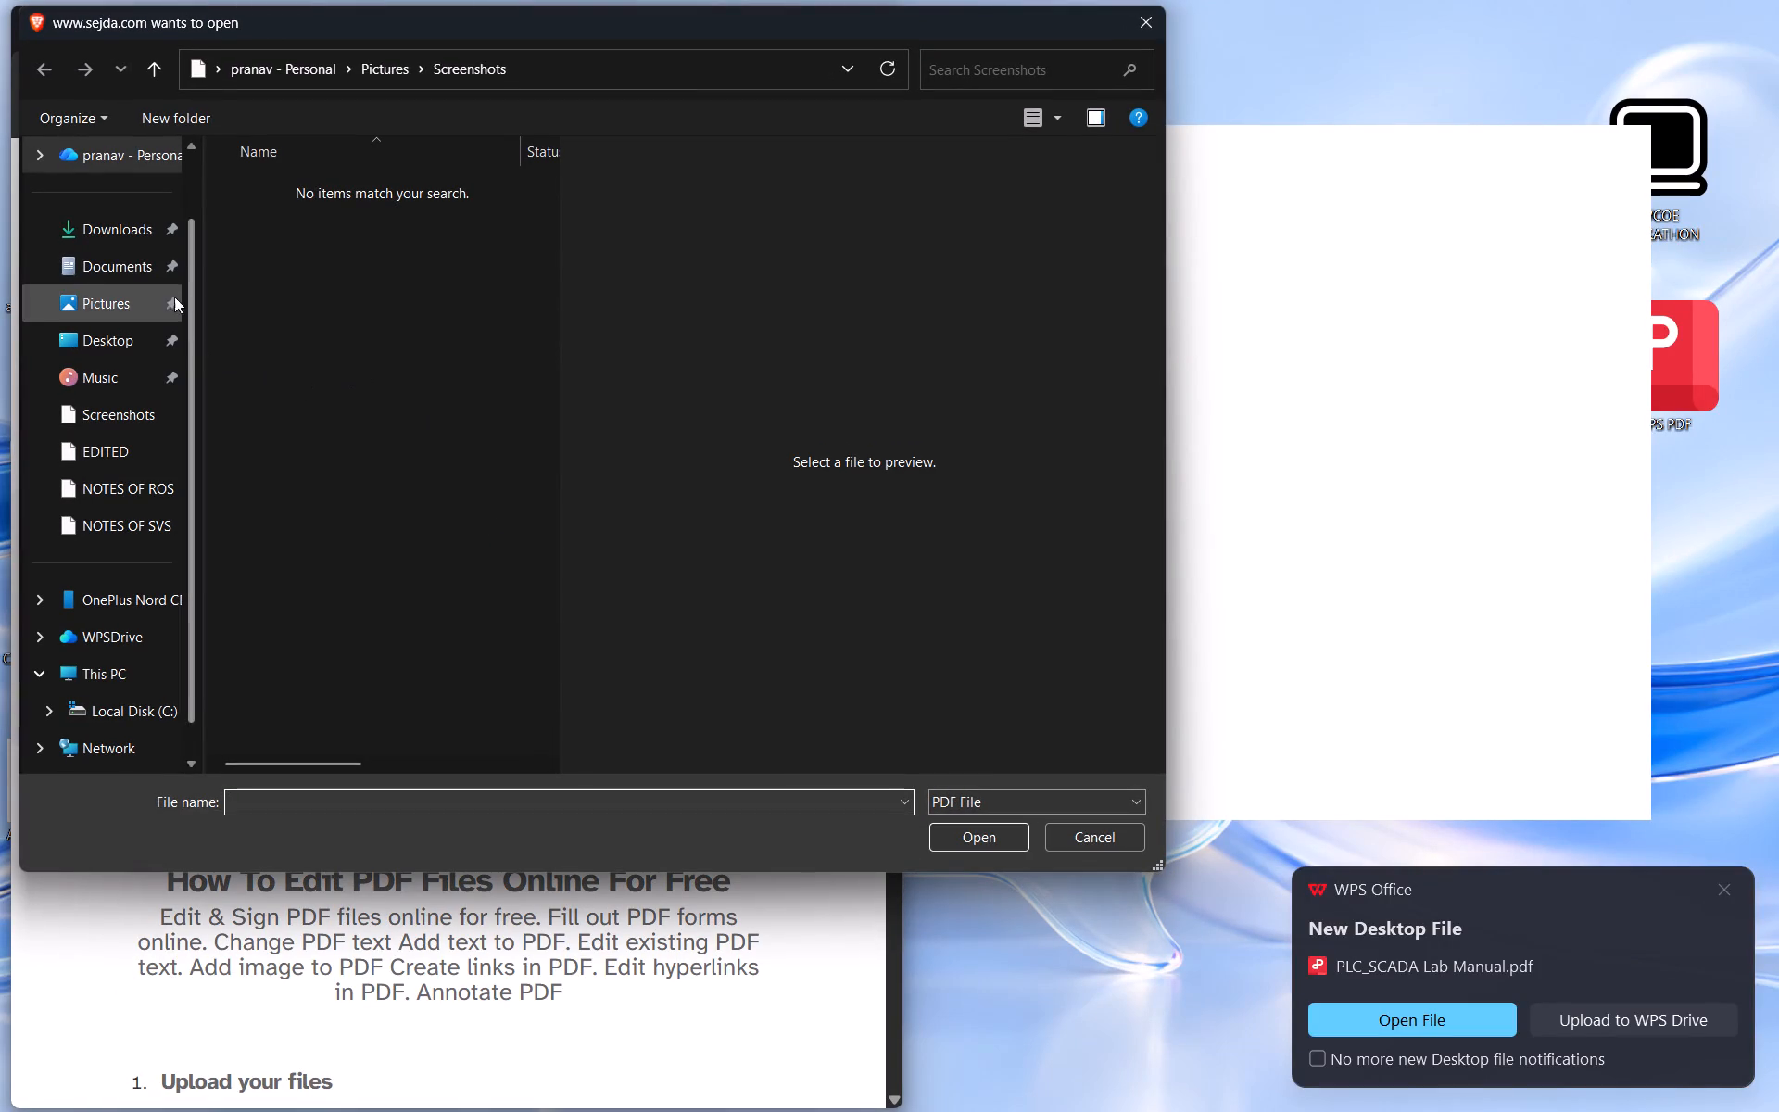
{"action": "left_click", "coordinate": [122, 324]}
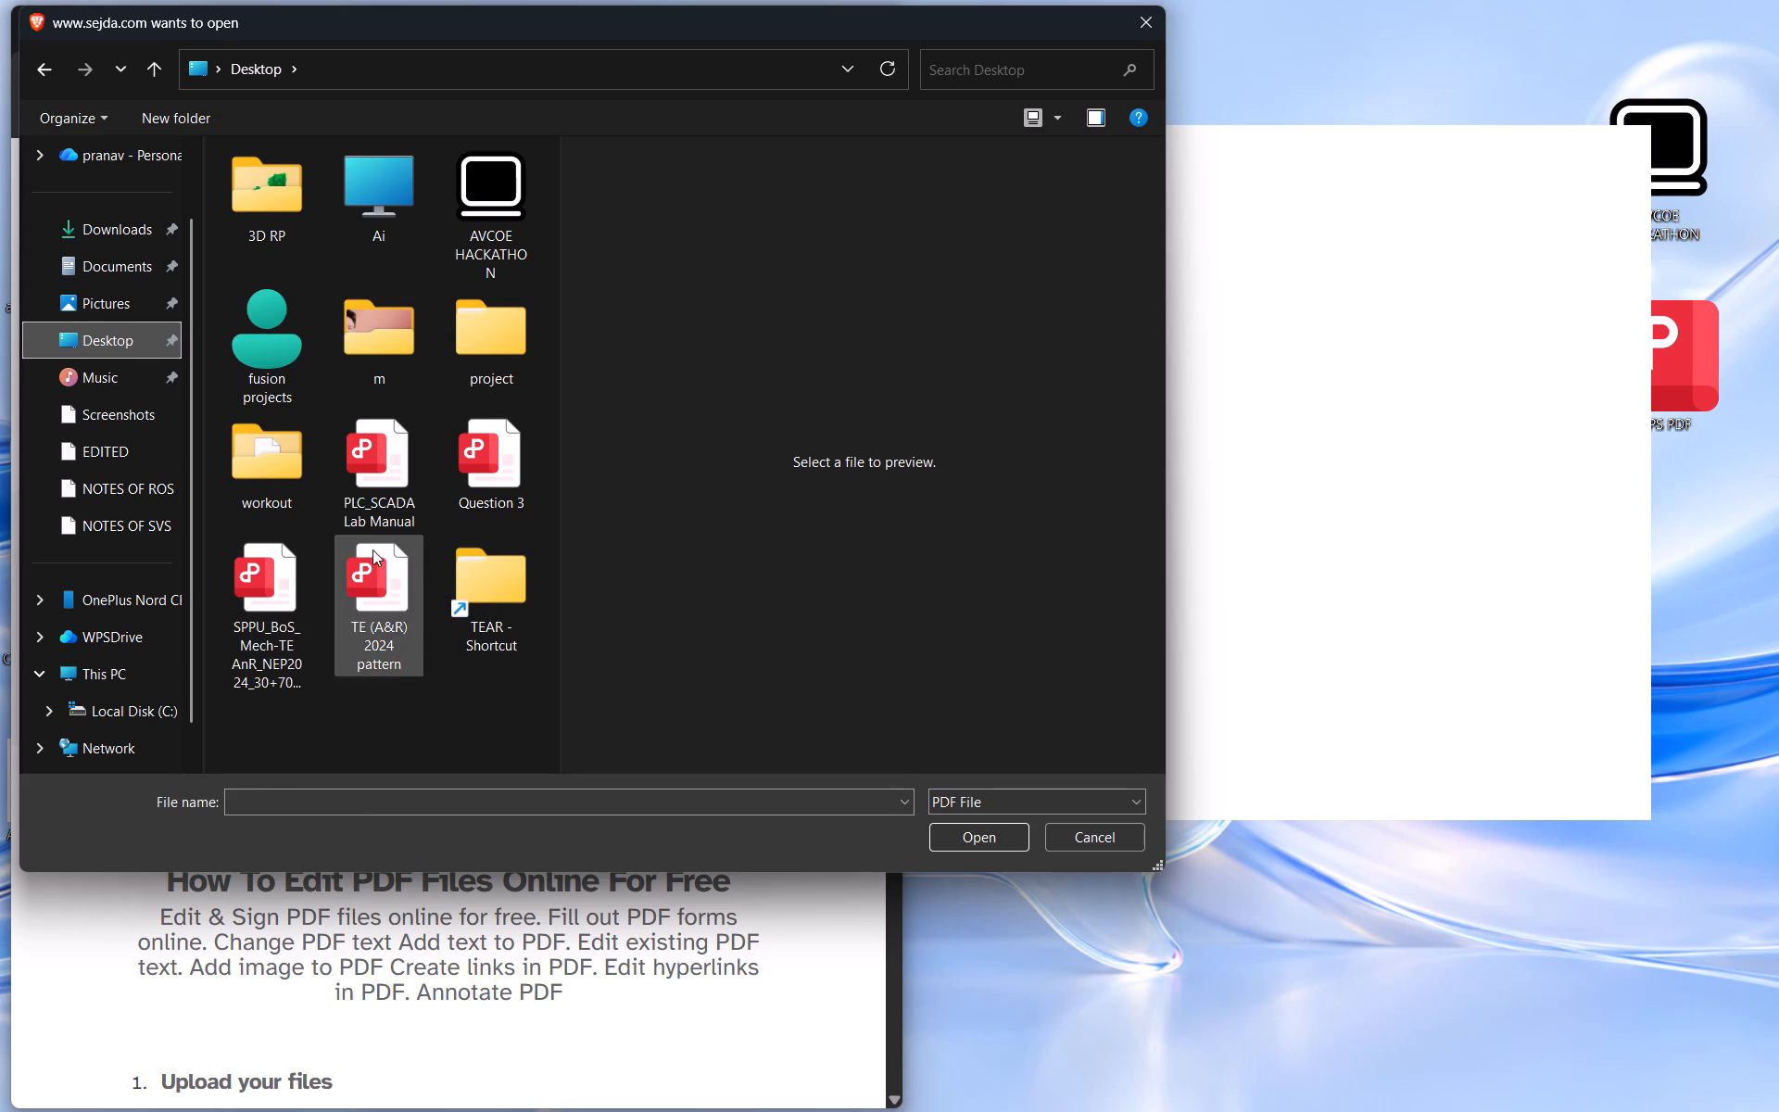
{"action": "left_click", "coordinate": [388, 497]}
{"action": "left_click", "coordinate": [985, 826]}
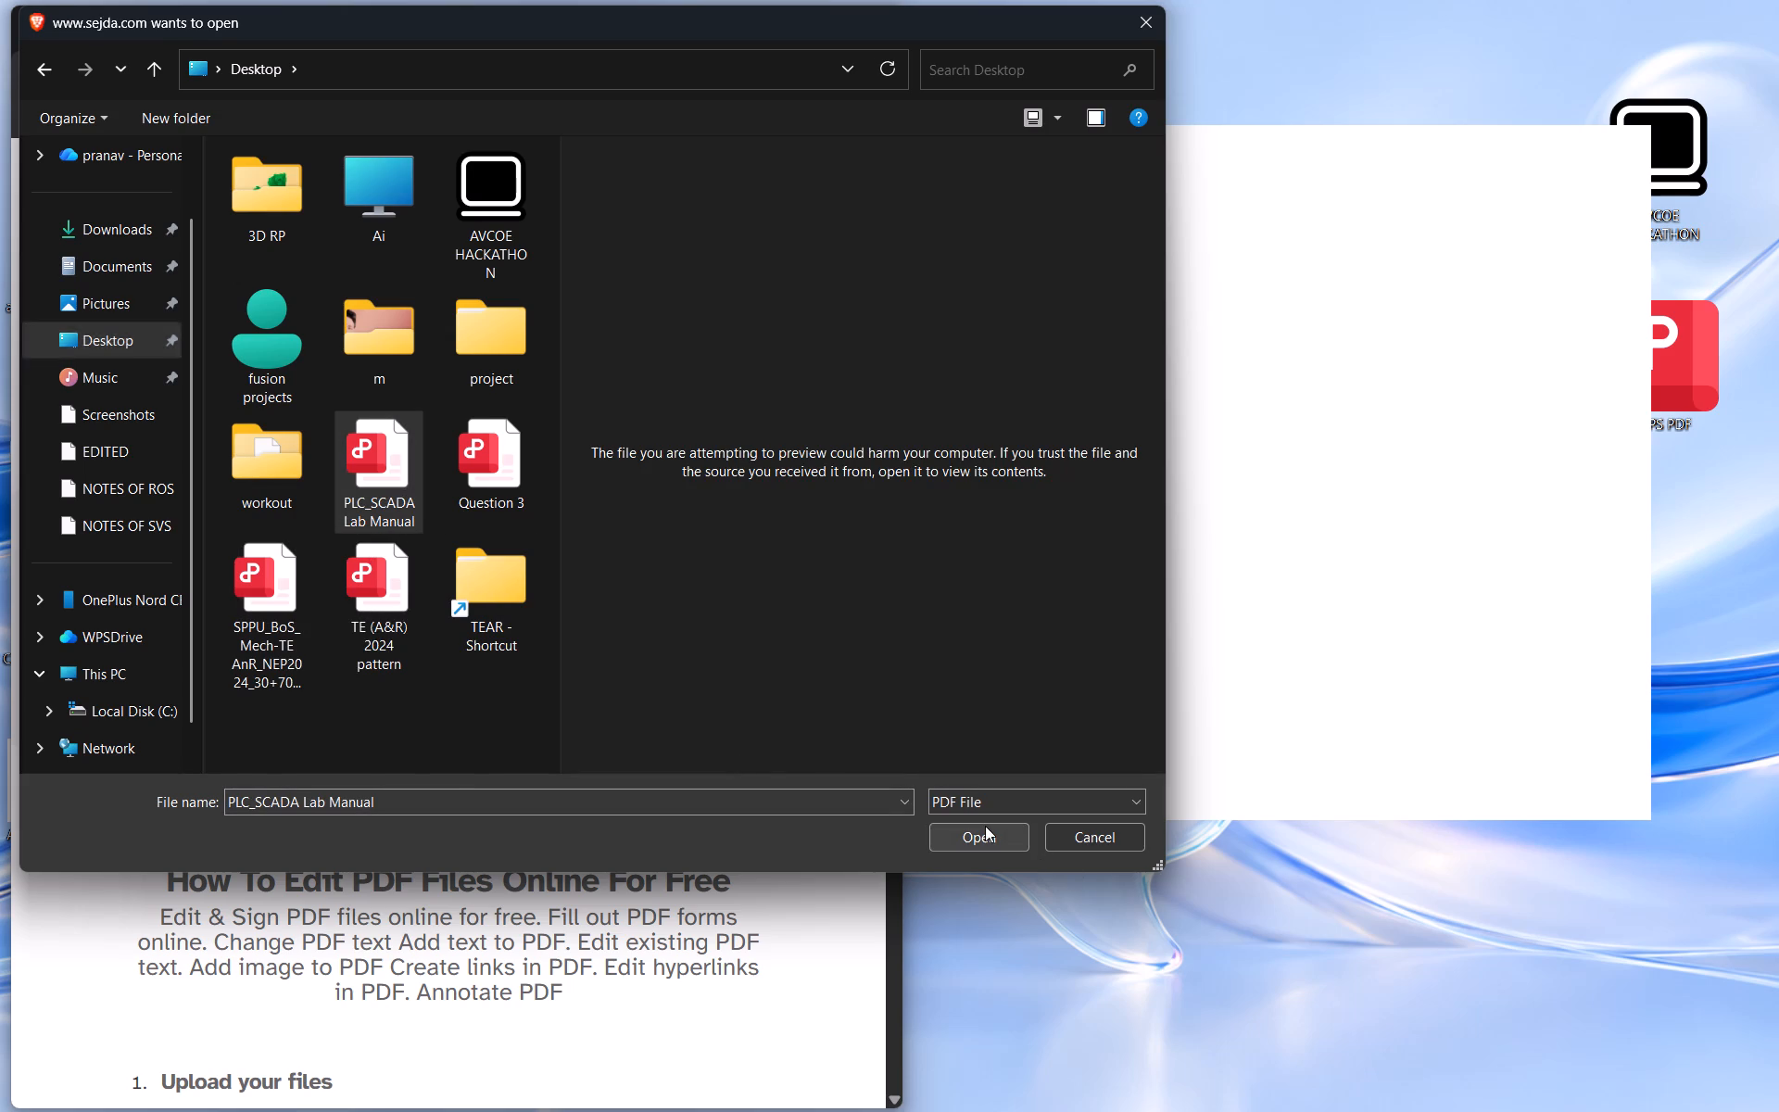
Insert a blank page between the manual's cover page and the certificate page.
{"action": "scroll", "coordinate": [550, 407], "scroll_direction": "down", "scroll_amount": 5}
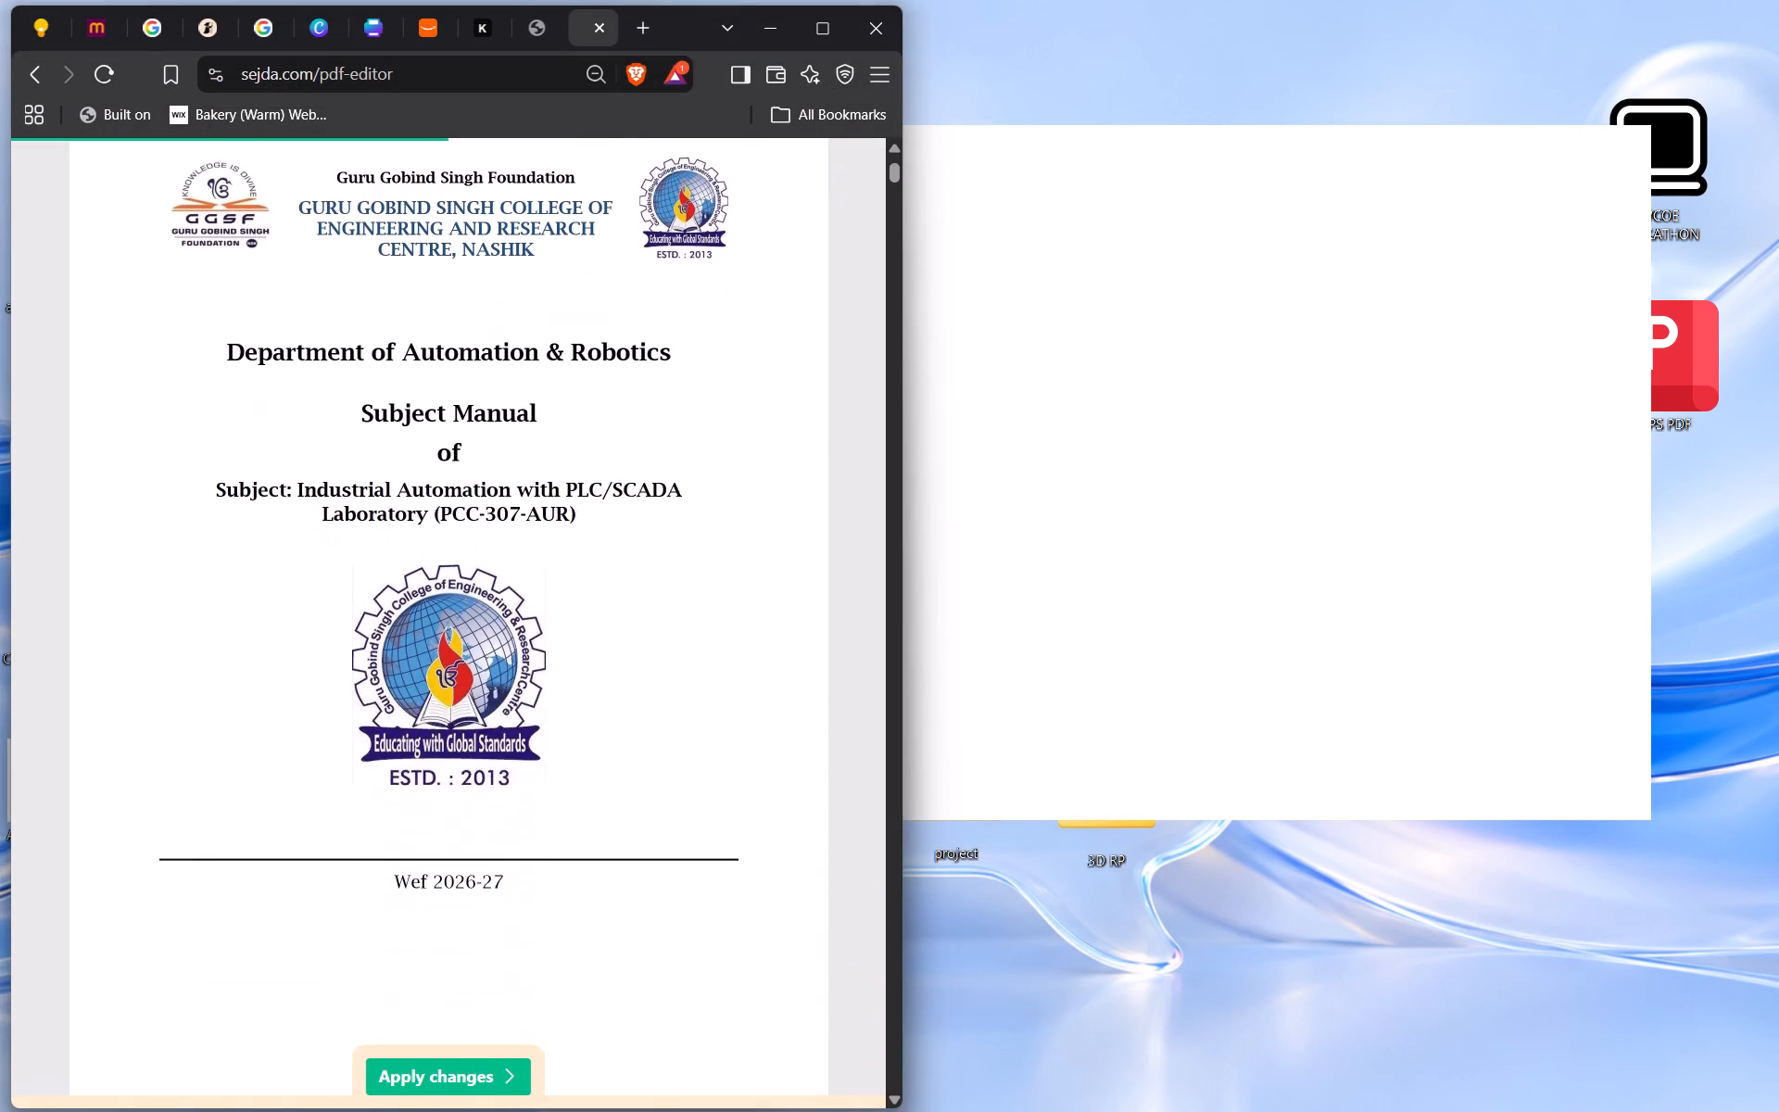
{"action": "scroll", "coordinate": [551, 409], "scroll_direction": "down", "scroll_amount": 1}
{"action": "scroll", "coordinate": [551, 409], "scroll_direction": "up", "scroll_amount": 4}
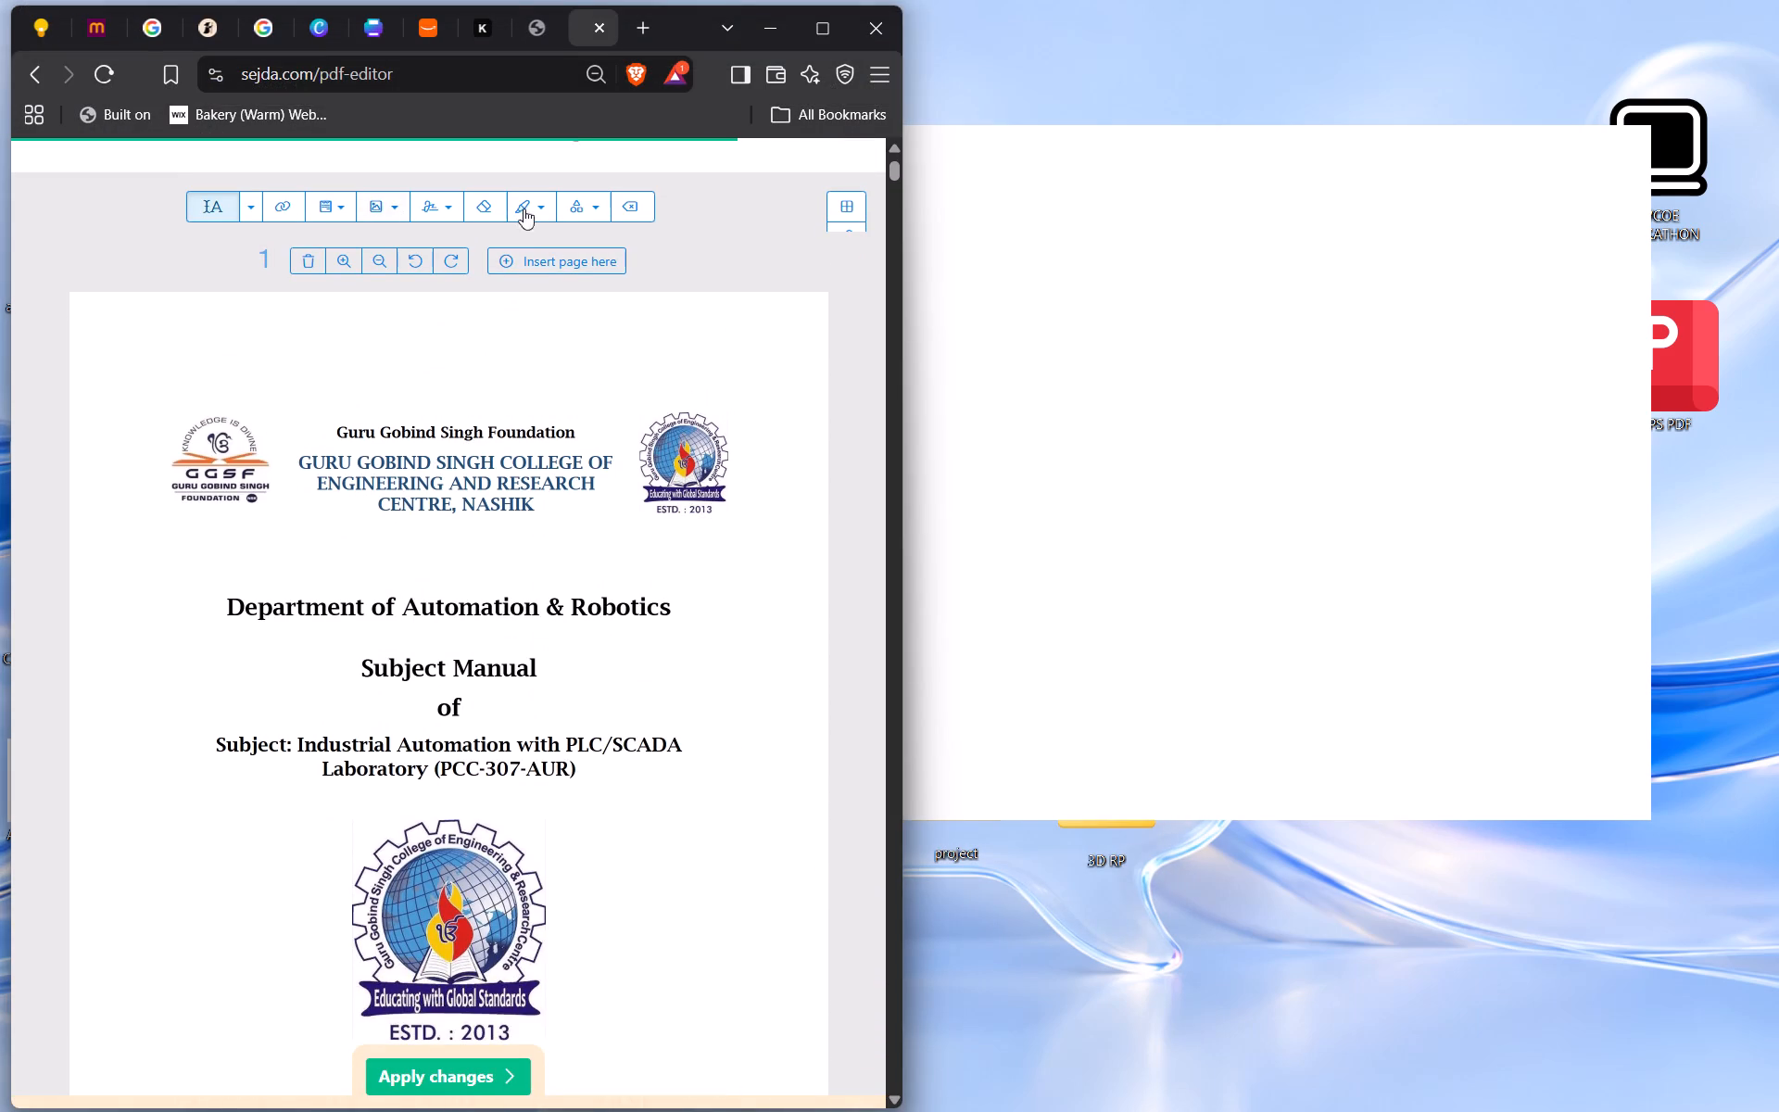
{"action": "scroll", "coordinate": [580, 302], "scroll_direction": "down", "scroll_amount": 8}
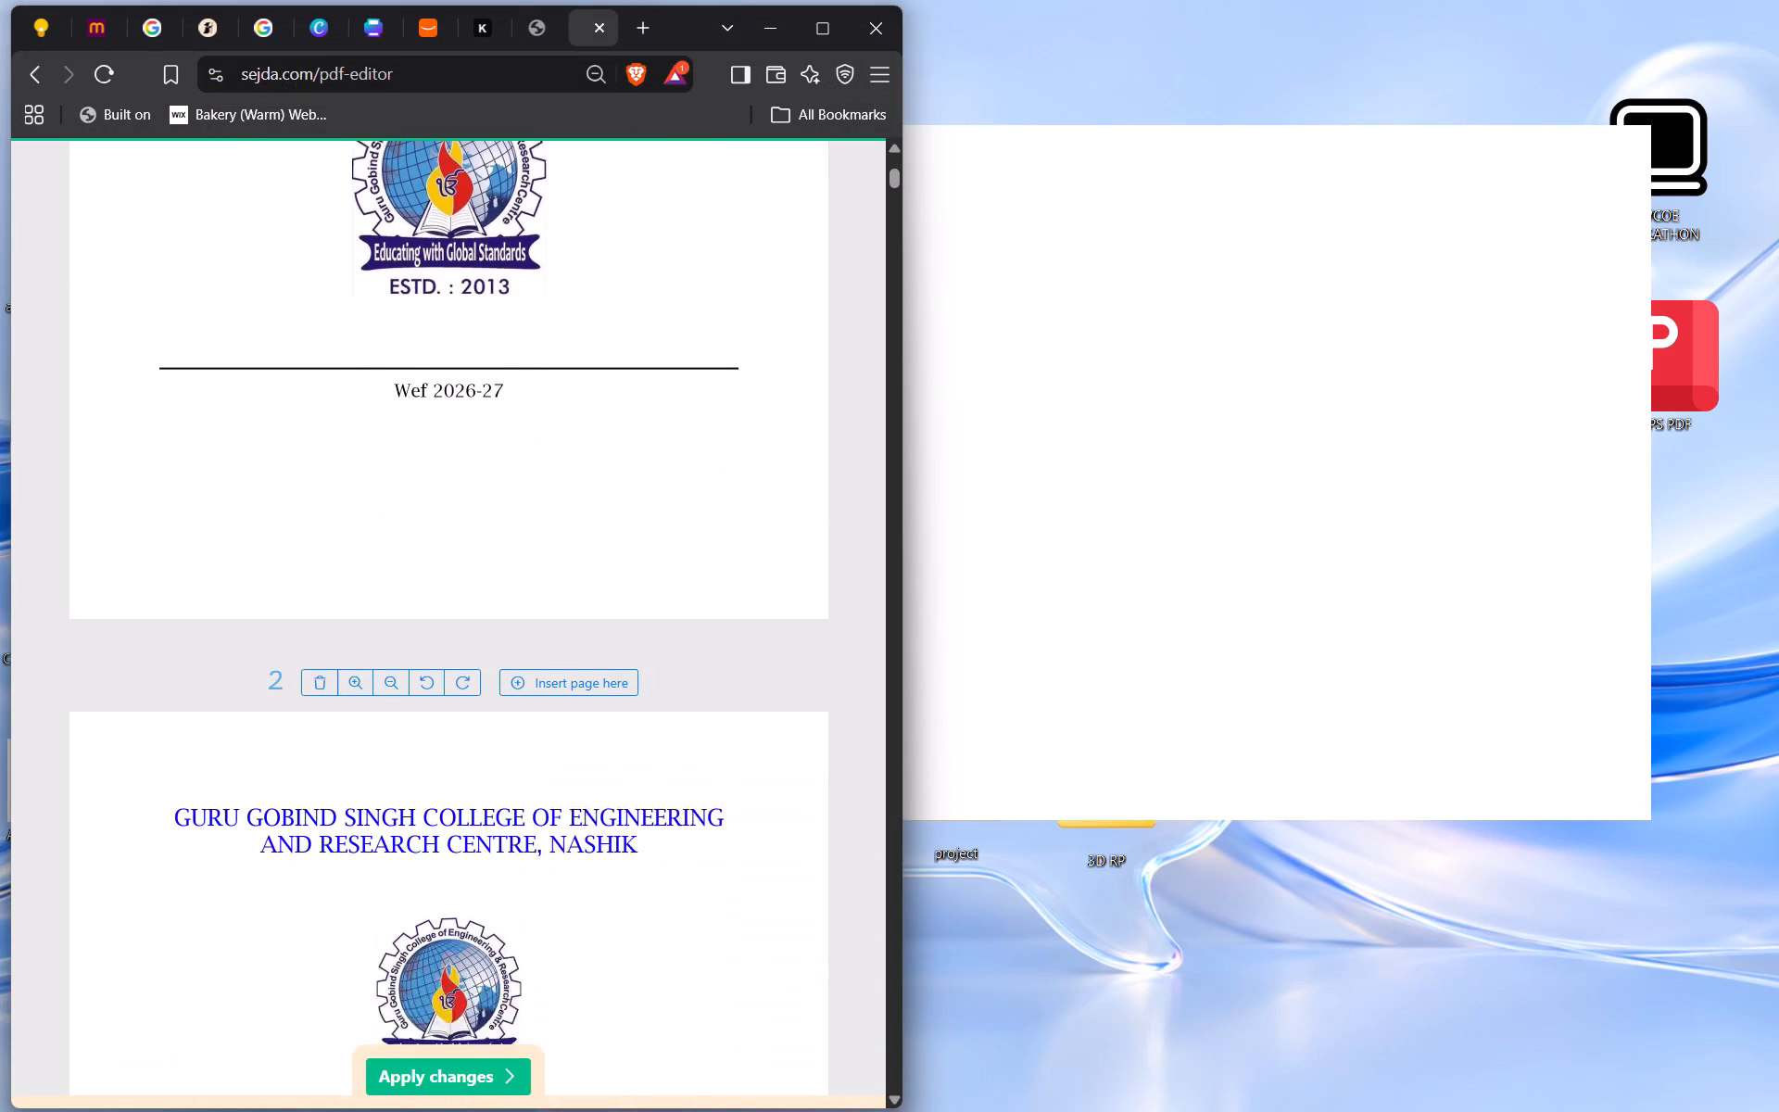
{"action": "scroll", "coordinate": [581, 339], "scroll_direction": "down", "scroll_amount": 1}
{"action": "left_click", "coordinate": [588, 383]}
Insert a blank page between the certificate page and the index page.
{"action": "scroll", "coordinate": [677, 439], "scroll_direction": "up", "scroll_amount": 5}
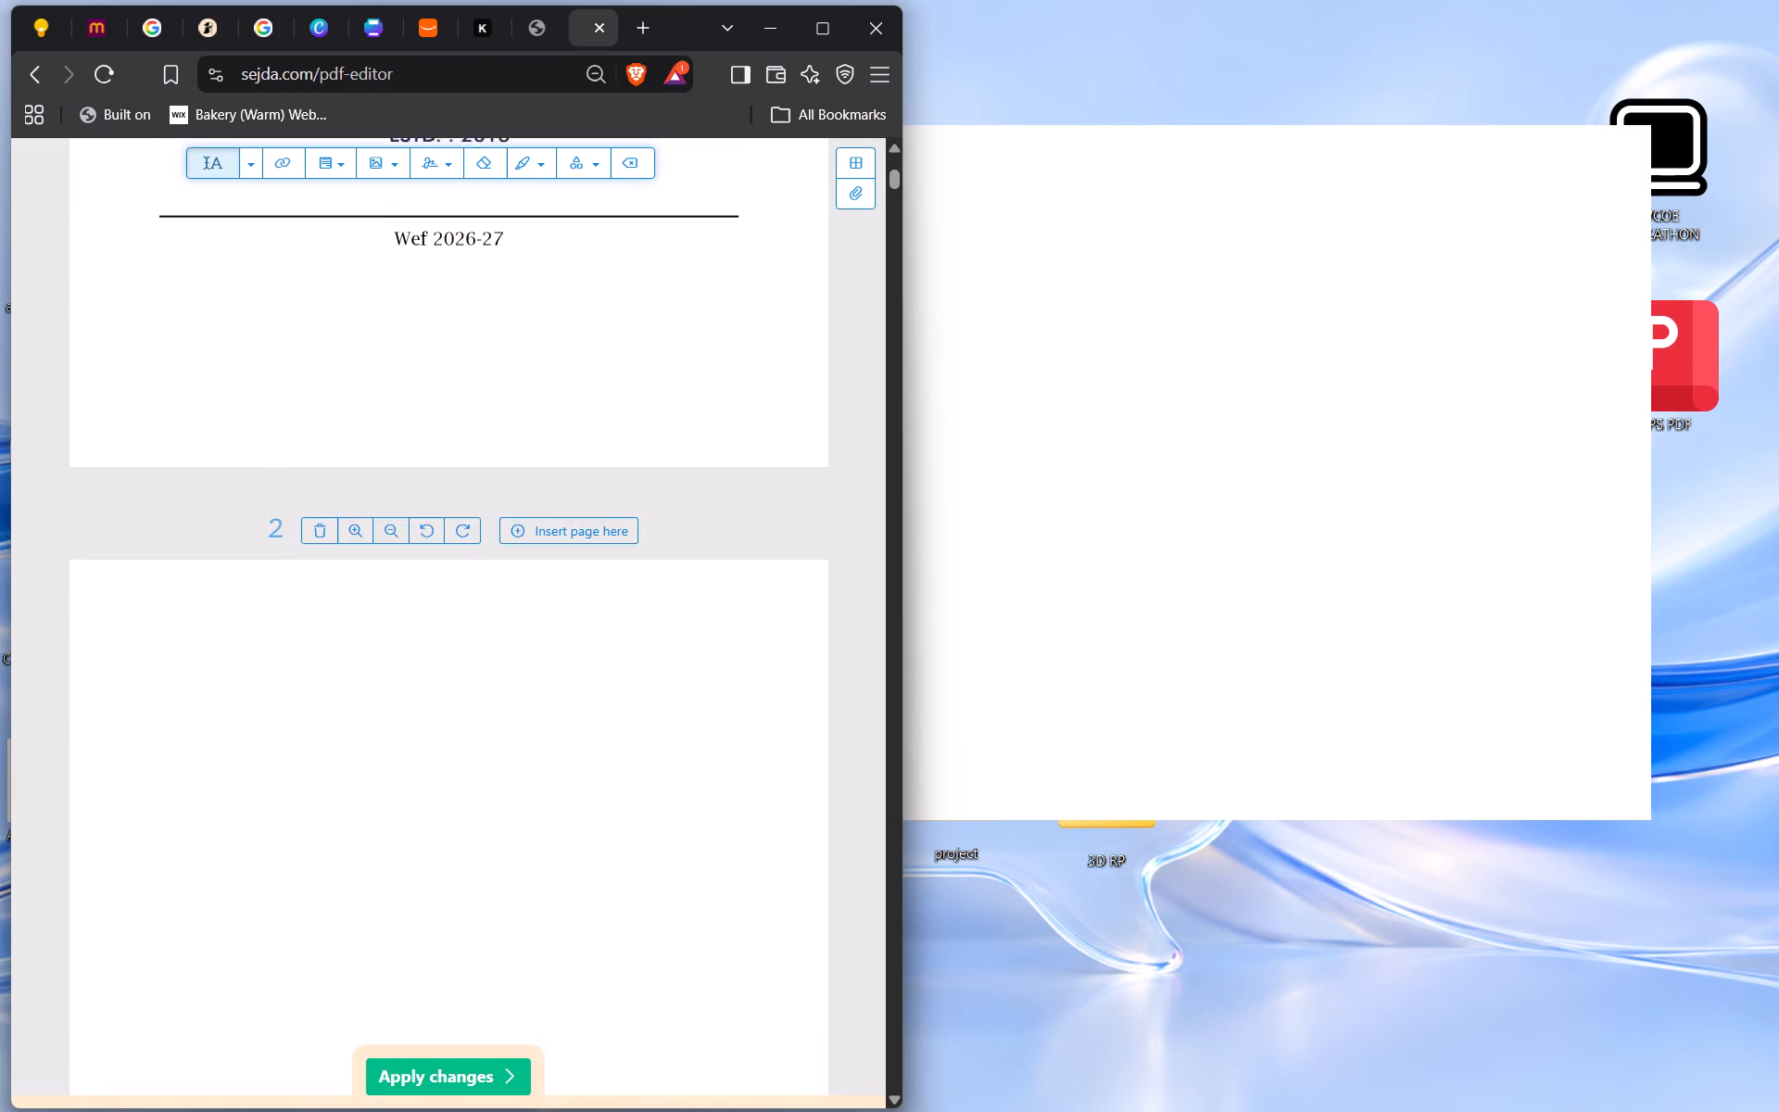
{"action": "scroll", "coordinate": [677, 439], "scroll_direction": "up", "scroll_amount": 8}
{"action": "scroll", "coordinate": [677, 439], "scroll_direction": "down", "scroll_amount": 11}
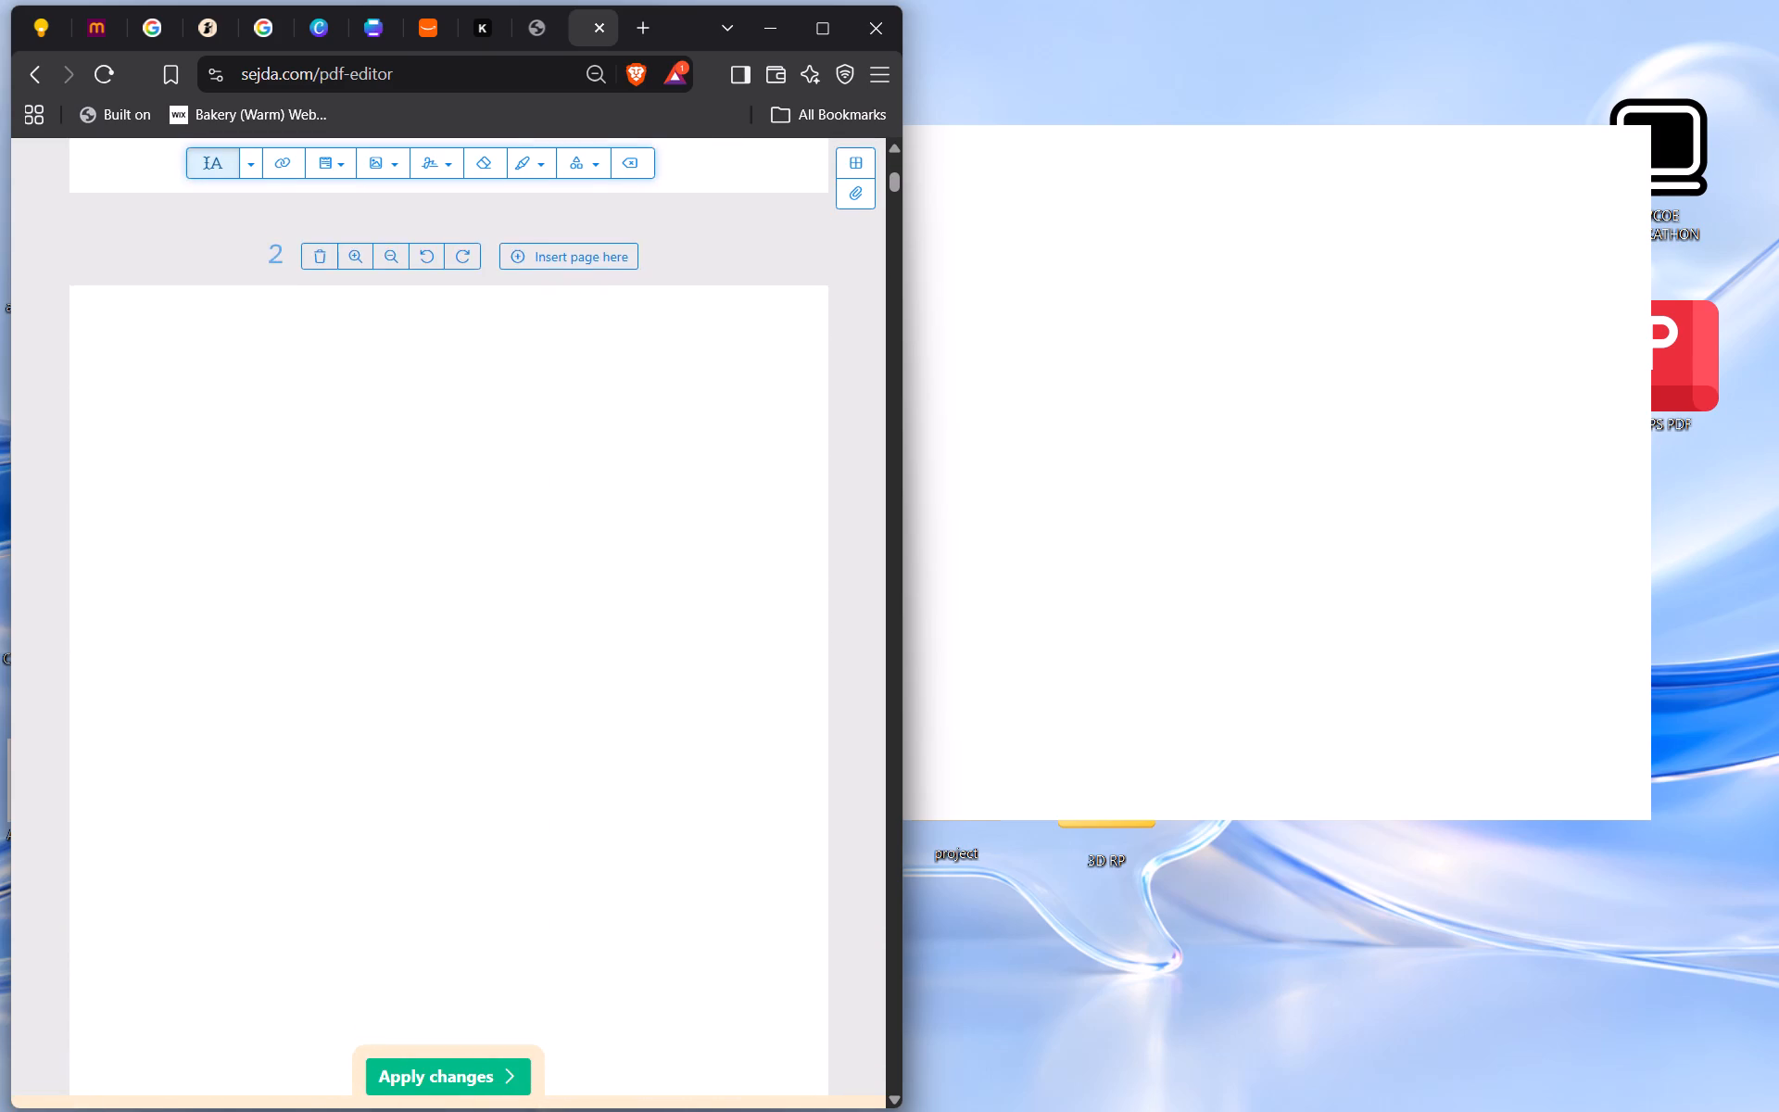
{"action": "scroll", "coordinate": [668, 444], "scroll_direction": "down", "scroll_amount": 9}
{"action": "scroll", "coordinate": [589, 387], "scroll_direction": "down", "scroll_amount": 3}
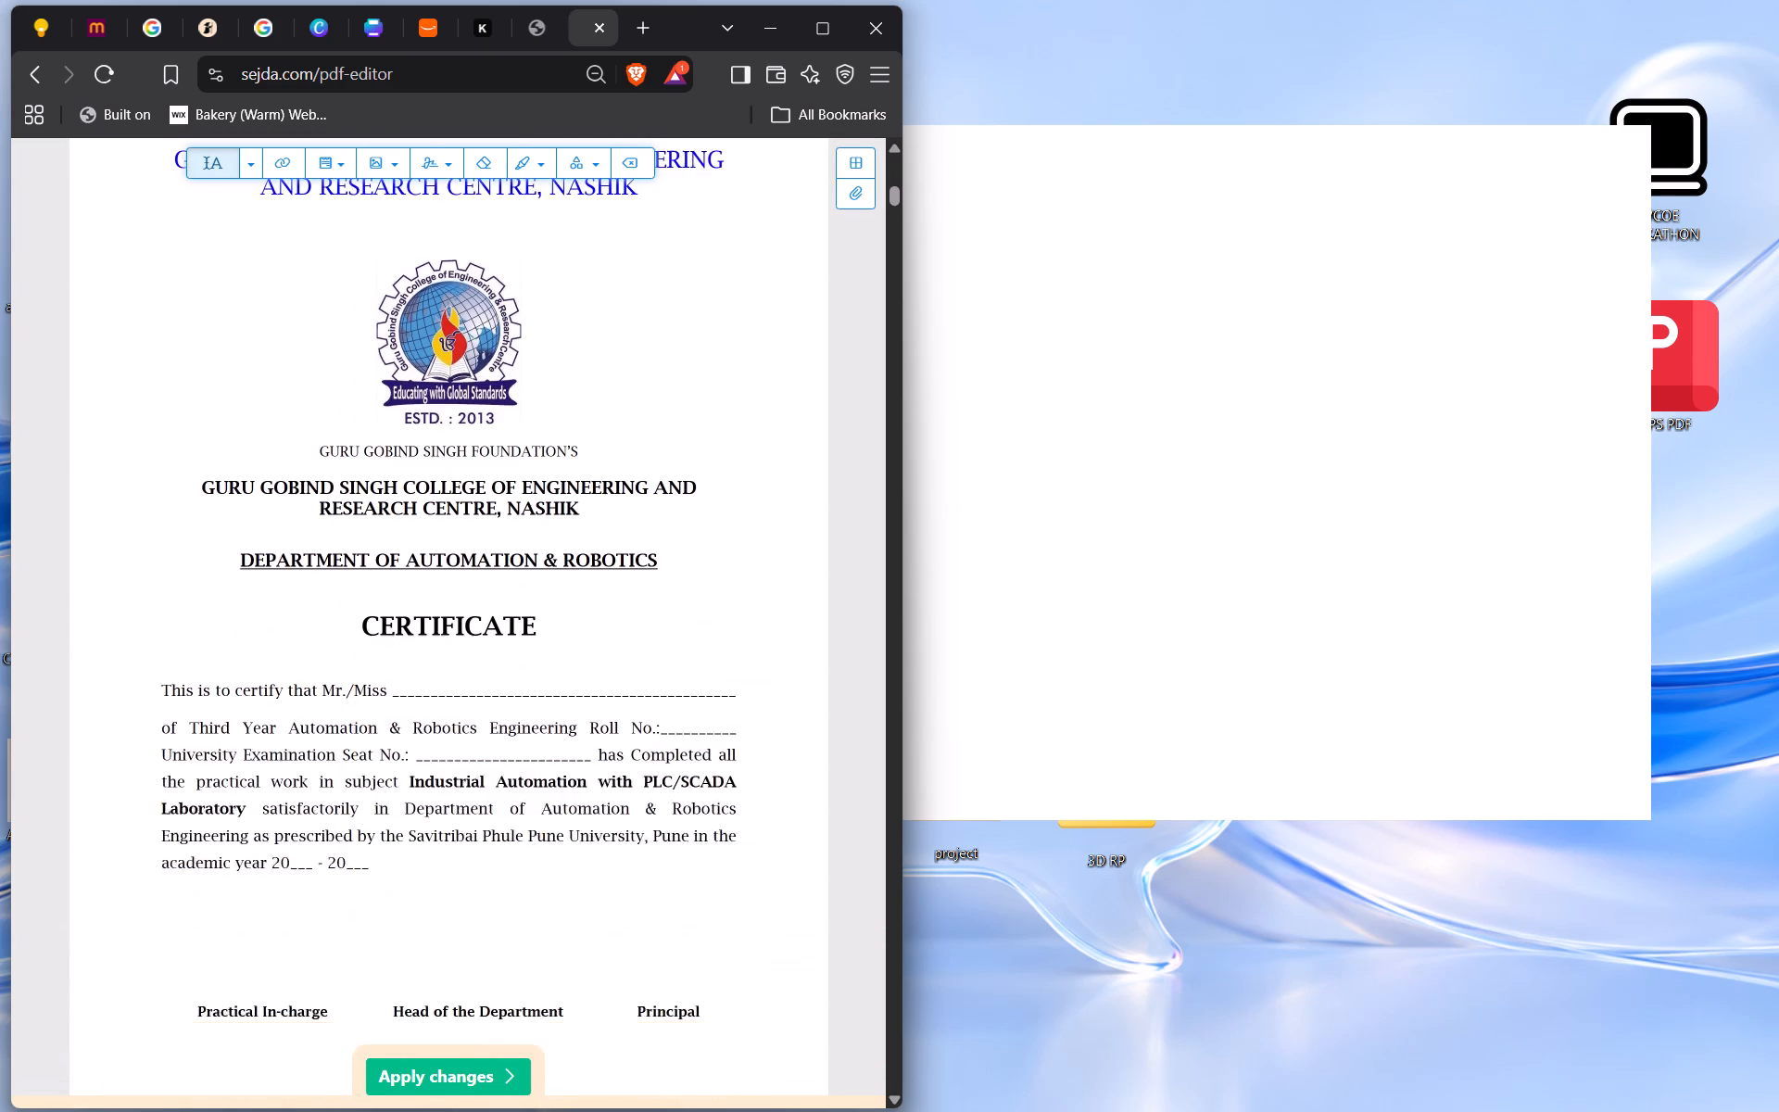
{"action": "scroll", "coordinate": [590, 387], "scroll_direction": "down", "scroll_amount": 5}
{"action": "scroll", "coordinate": [595, 528], "scroll_direction": "down", "scroll_amount": 4}
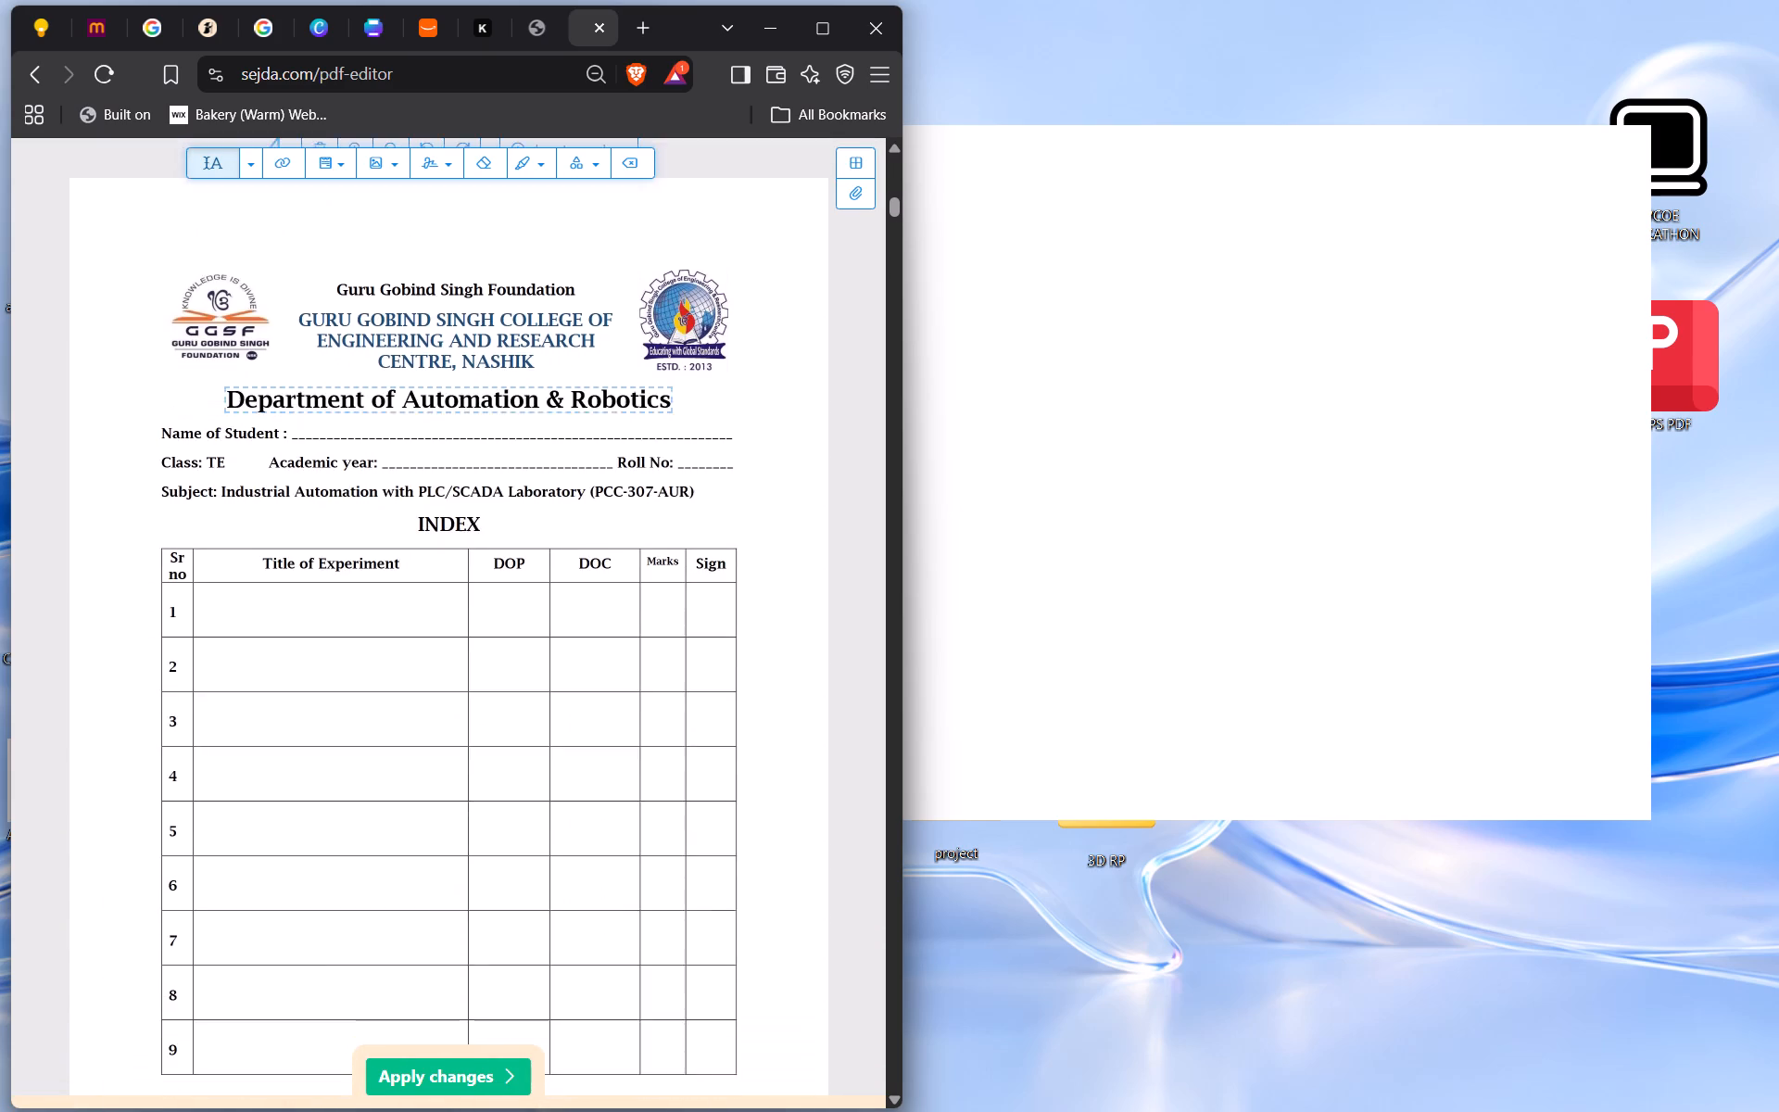
{"action": "scroll", "coordinate": [607, 501], "scroll_direction": "up", "scroll_amount": 4}
{"action": "left_click", "coordinate": [605, 614]}
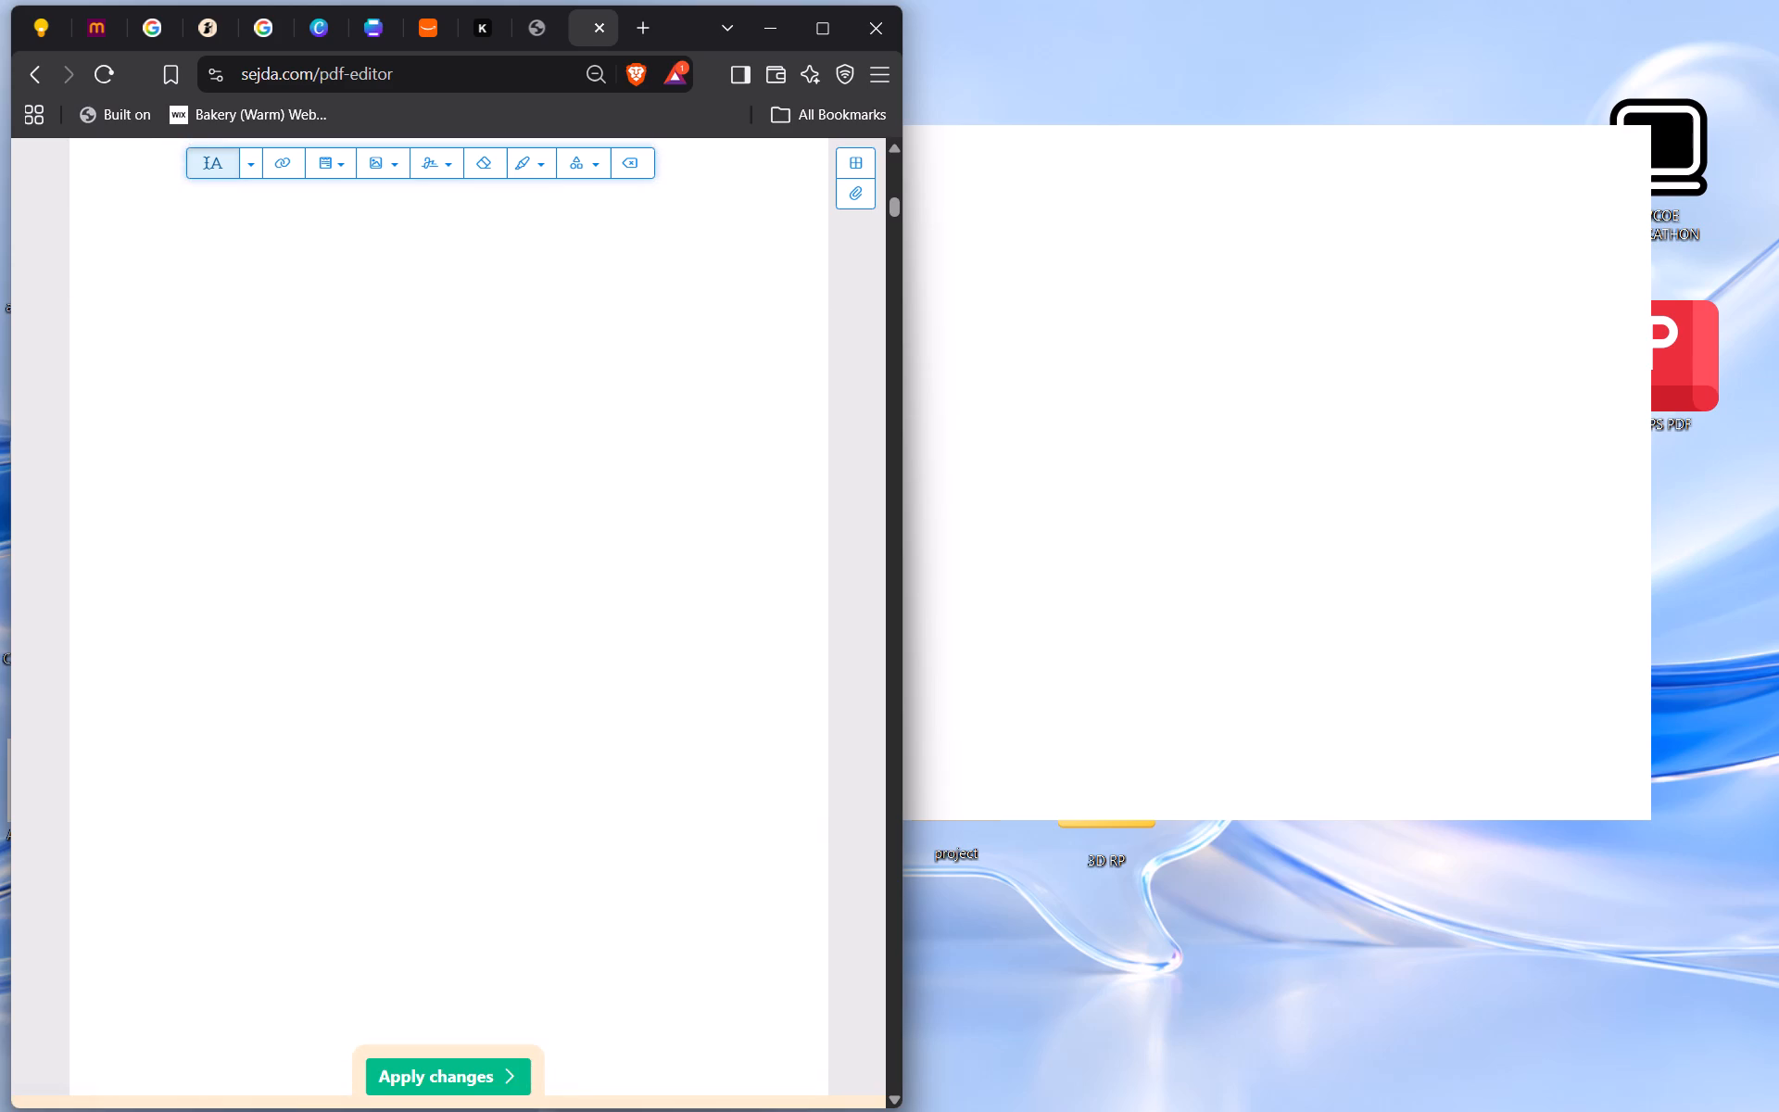
Review the manual's opening pages from the cover to the certificate, checking where the blank pages were inserted.
{"action": "scroll", "coordinate": [621, 450], "scroll_direction": "up", "scroll_amount": 12}
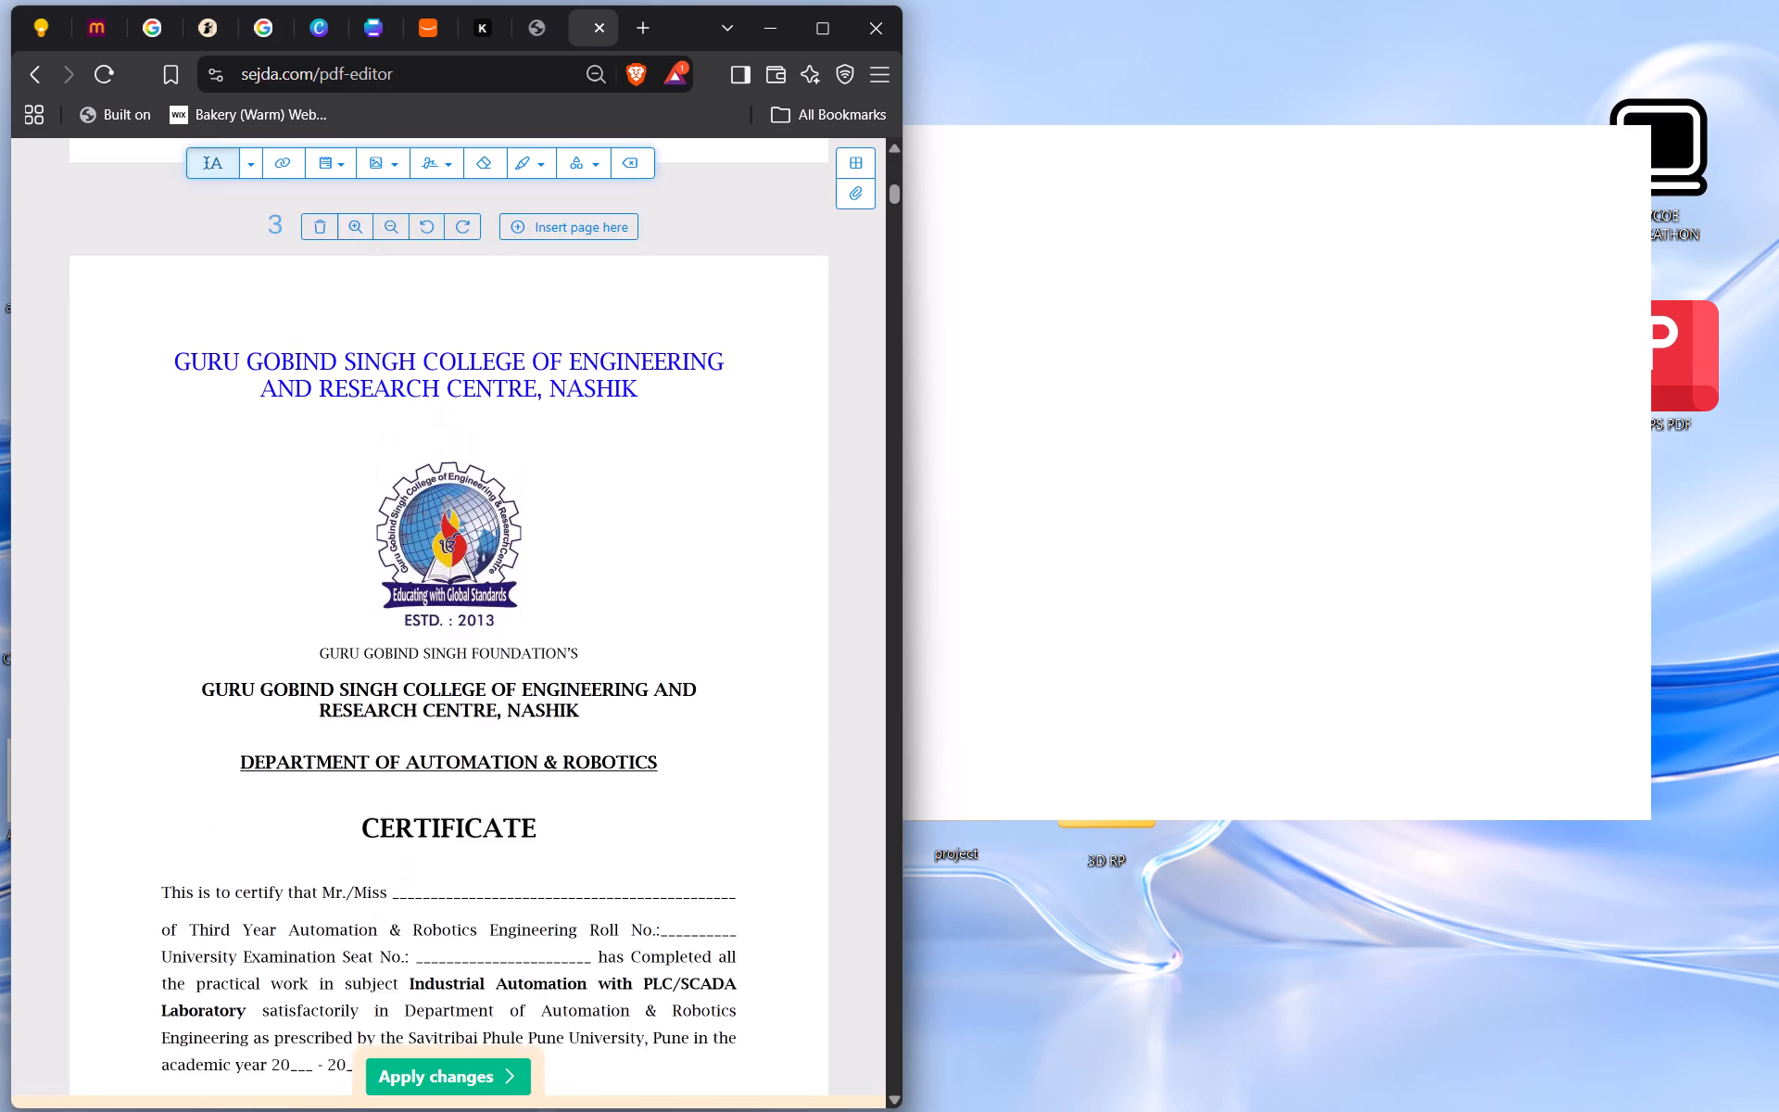
{"action": "scroll", "coordinate": [621, 450], "scroll_direction": "up", "scroll_amount": 16}
{"action": "scroll", "coordinate": [621, 450], "scroll_direction": "up", "scroll_amount": 6}
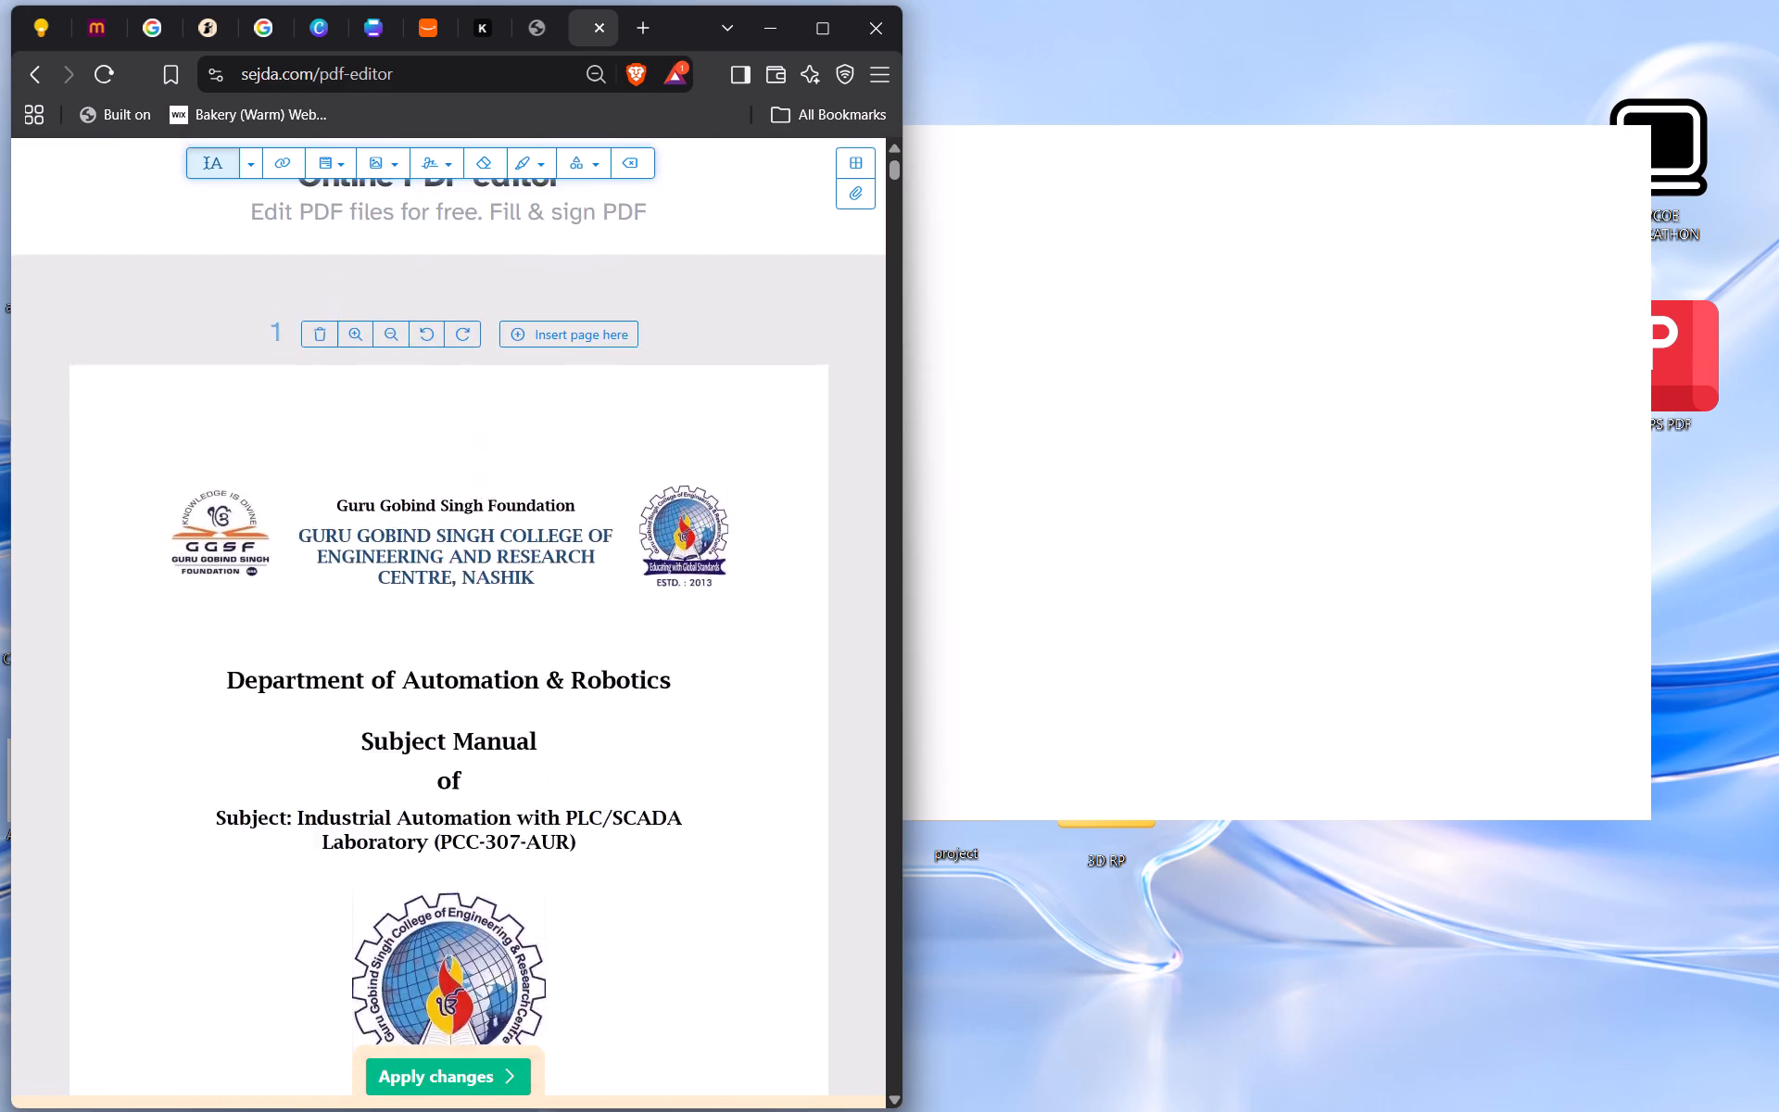
{"action": "scroll", "coordinate": [621, 450], "scroll_direction": "down", "scroll_amount": 17}
{"action": "scroll", "coordinate": [621, 450], "scroll_direction": "down", "scroll_amount": 6}
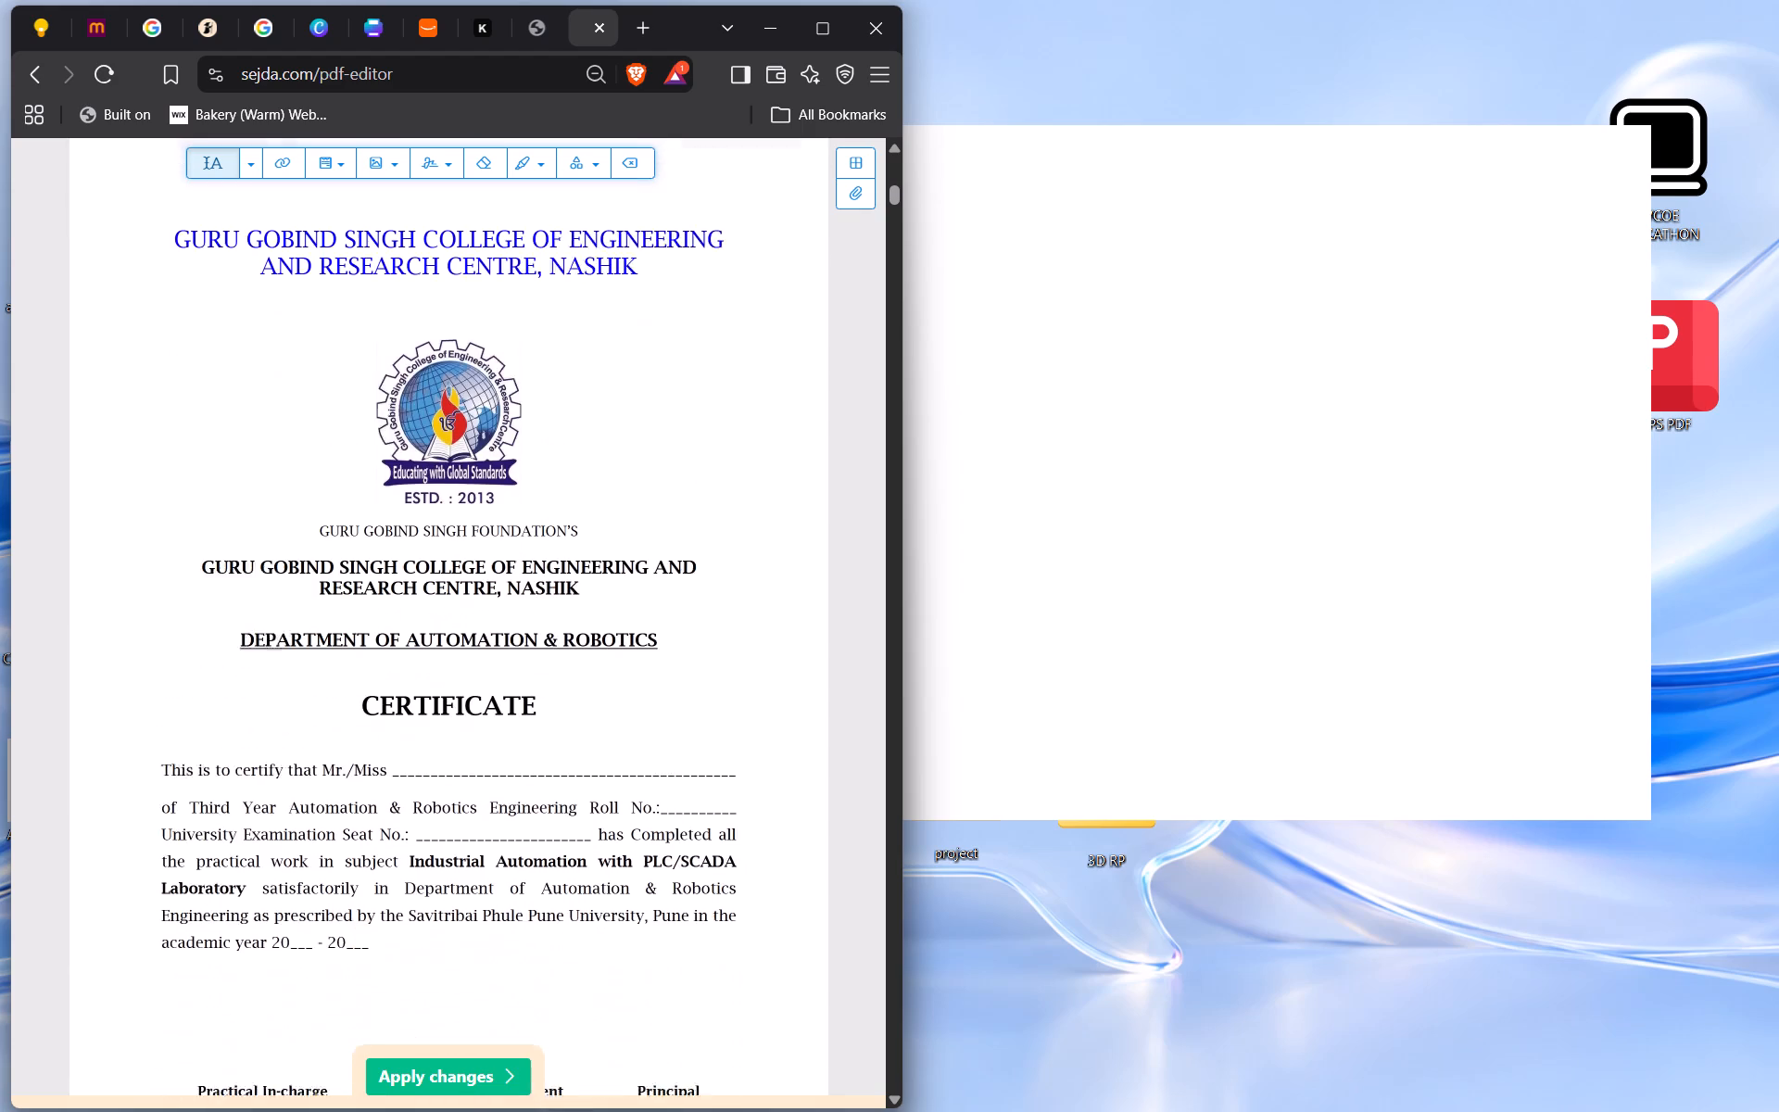
{"action": "scroll", "coordinate": [621, 450], "scroll_direction": "down", "scroll_amount": 3}
{"action": "scroll", "coordinate": [621, 450], "scroll_direction": "up", "scroll_amount": 1}
Insert a blank page between the index page and the Experiment No. 1 title sheet.
{"action": "scroll", "coordinate": [621, 450], "scroll_direction": "down", "scroll_amount": 17}
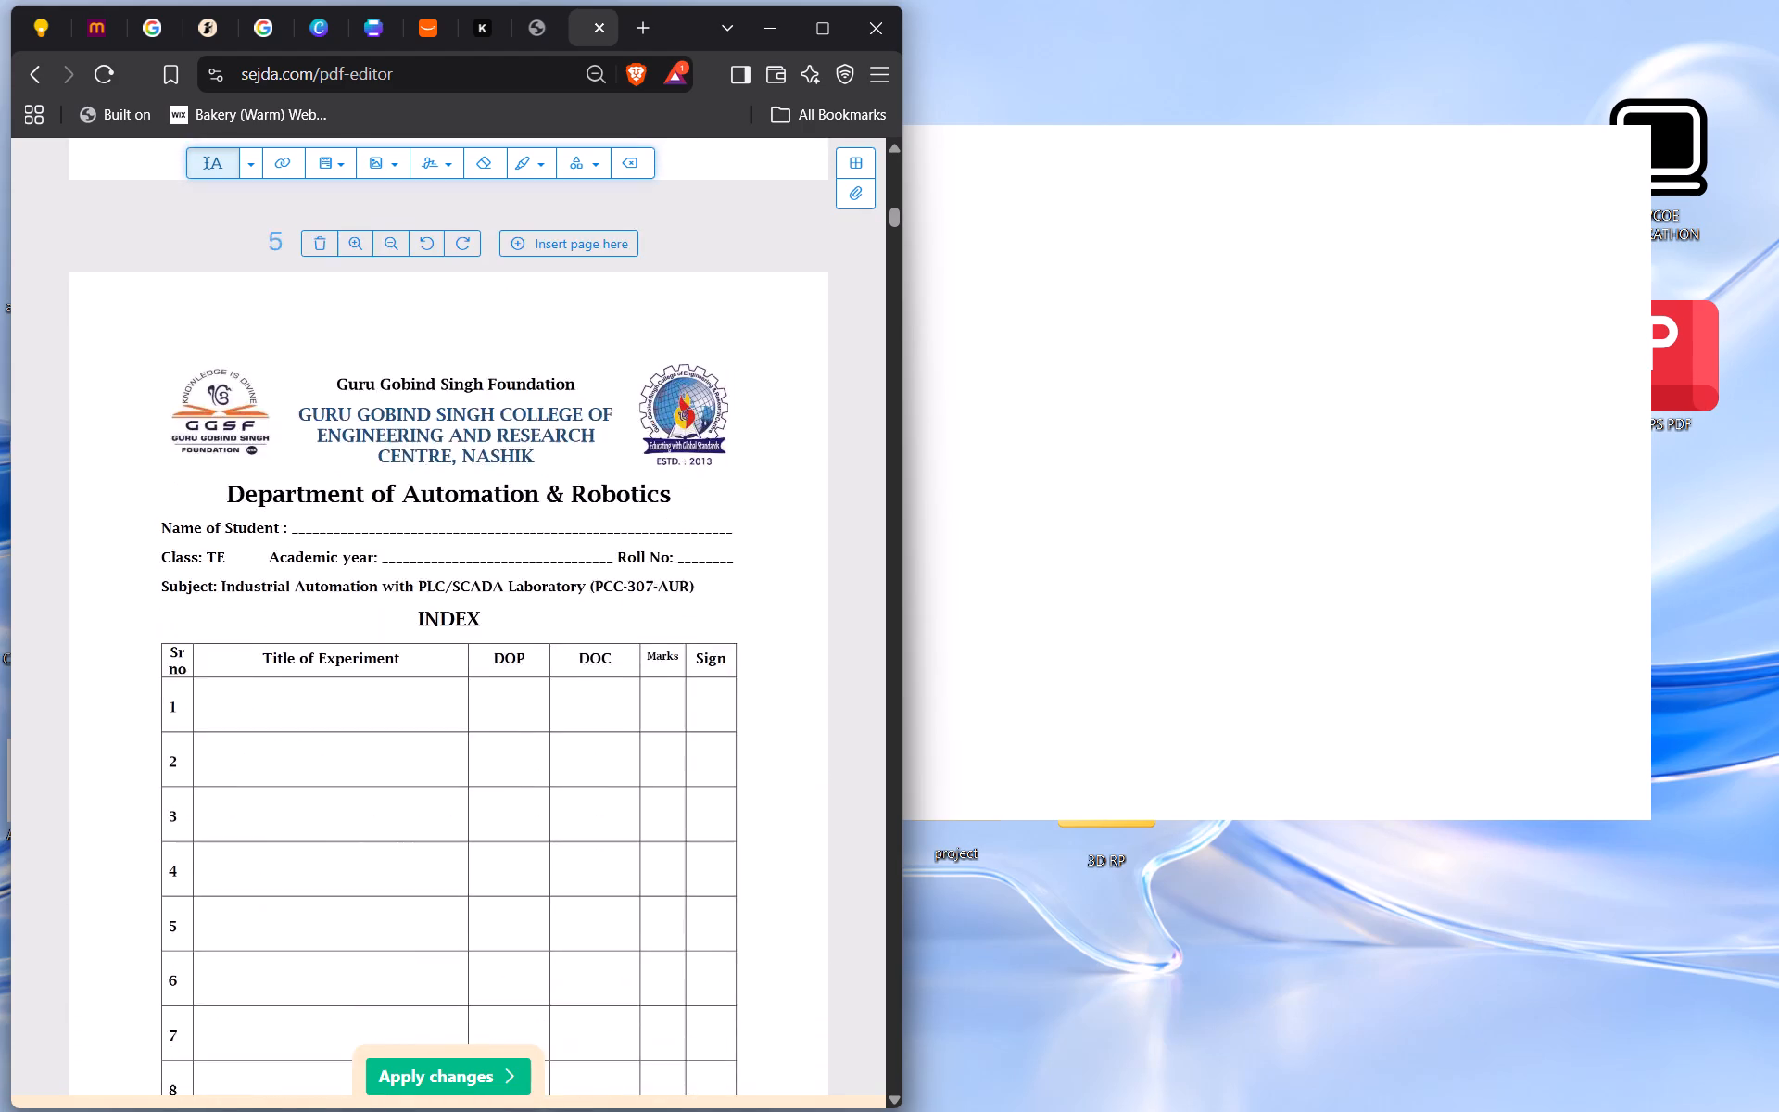
{"action": "scroll", "coordinate": [621, 450], "scroll_direction": "down", "scroll_amount": 10}
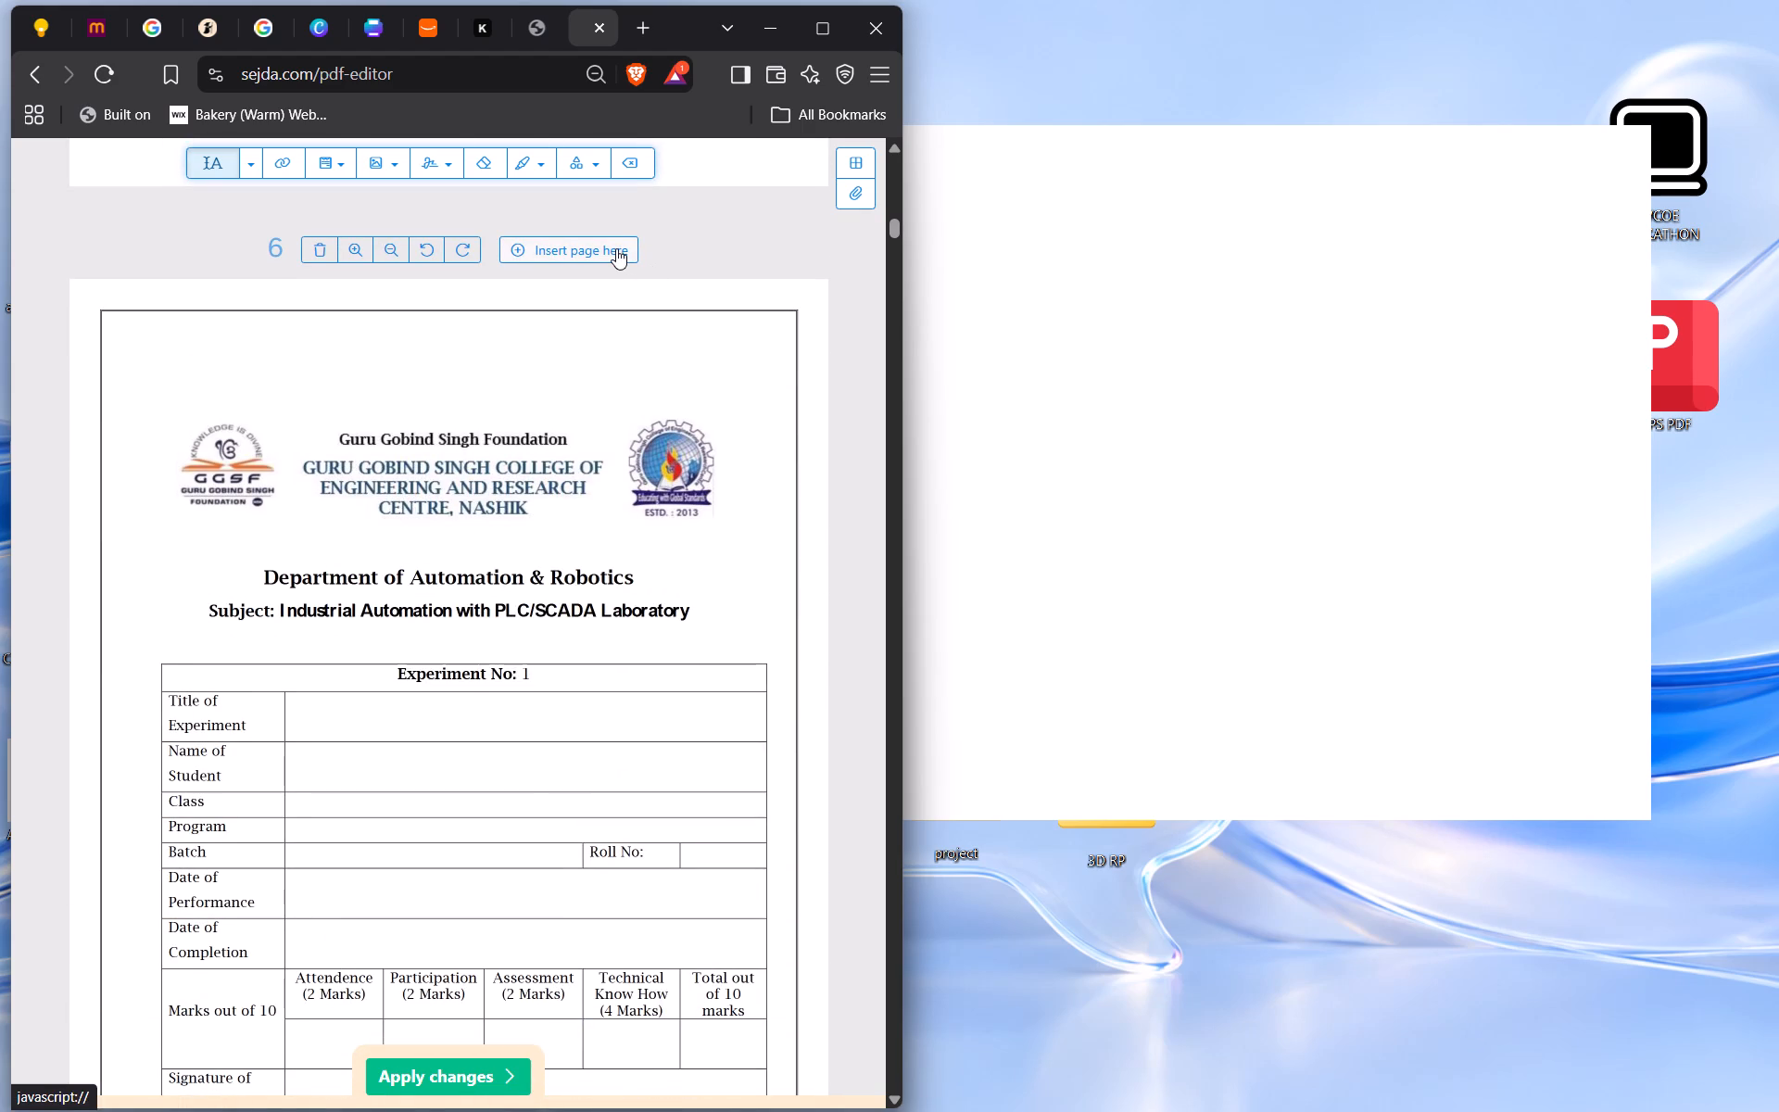
{"action": "left_click", "coordinate": [616, 248]}
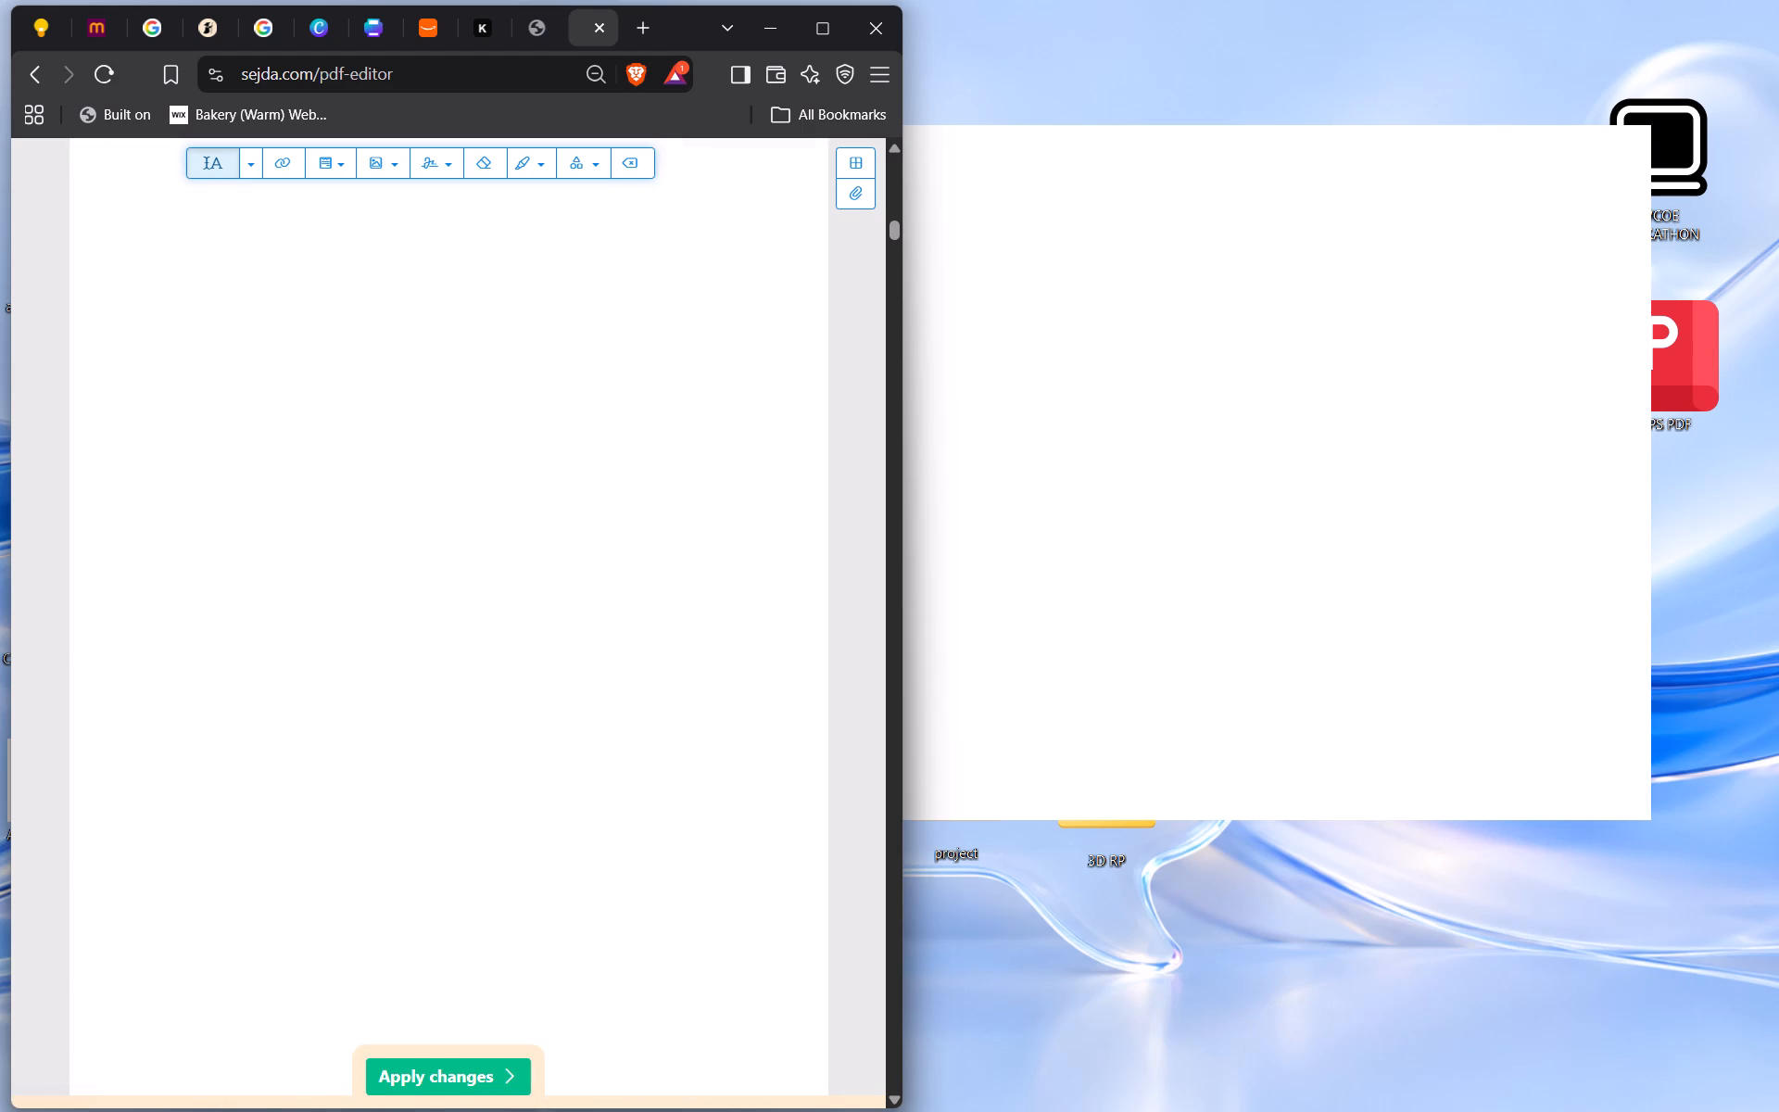
Examine the pages from the Experiment No. 1 title sheet onward, past the valve and actuator symbols page.
{"action": "scroll", "coordinate": [675, 413], "scroll_direction": "down", "scroll_amount": 5}
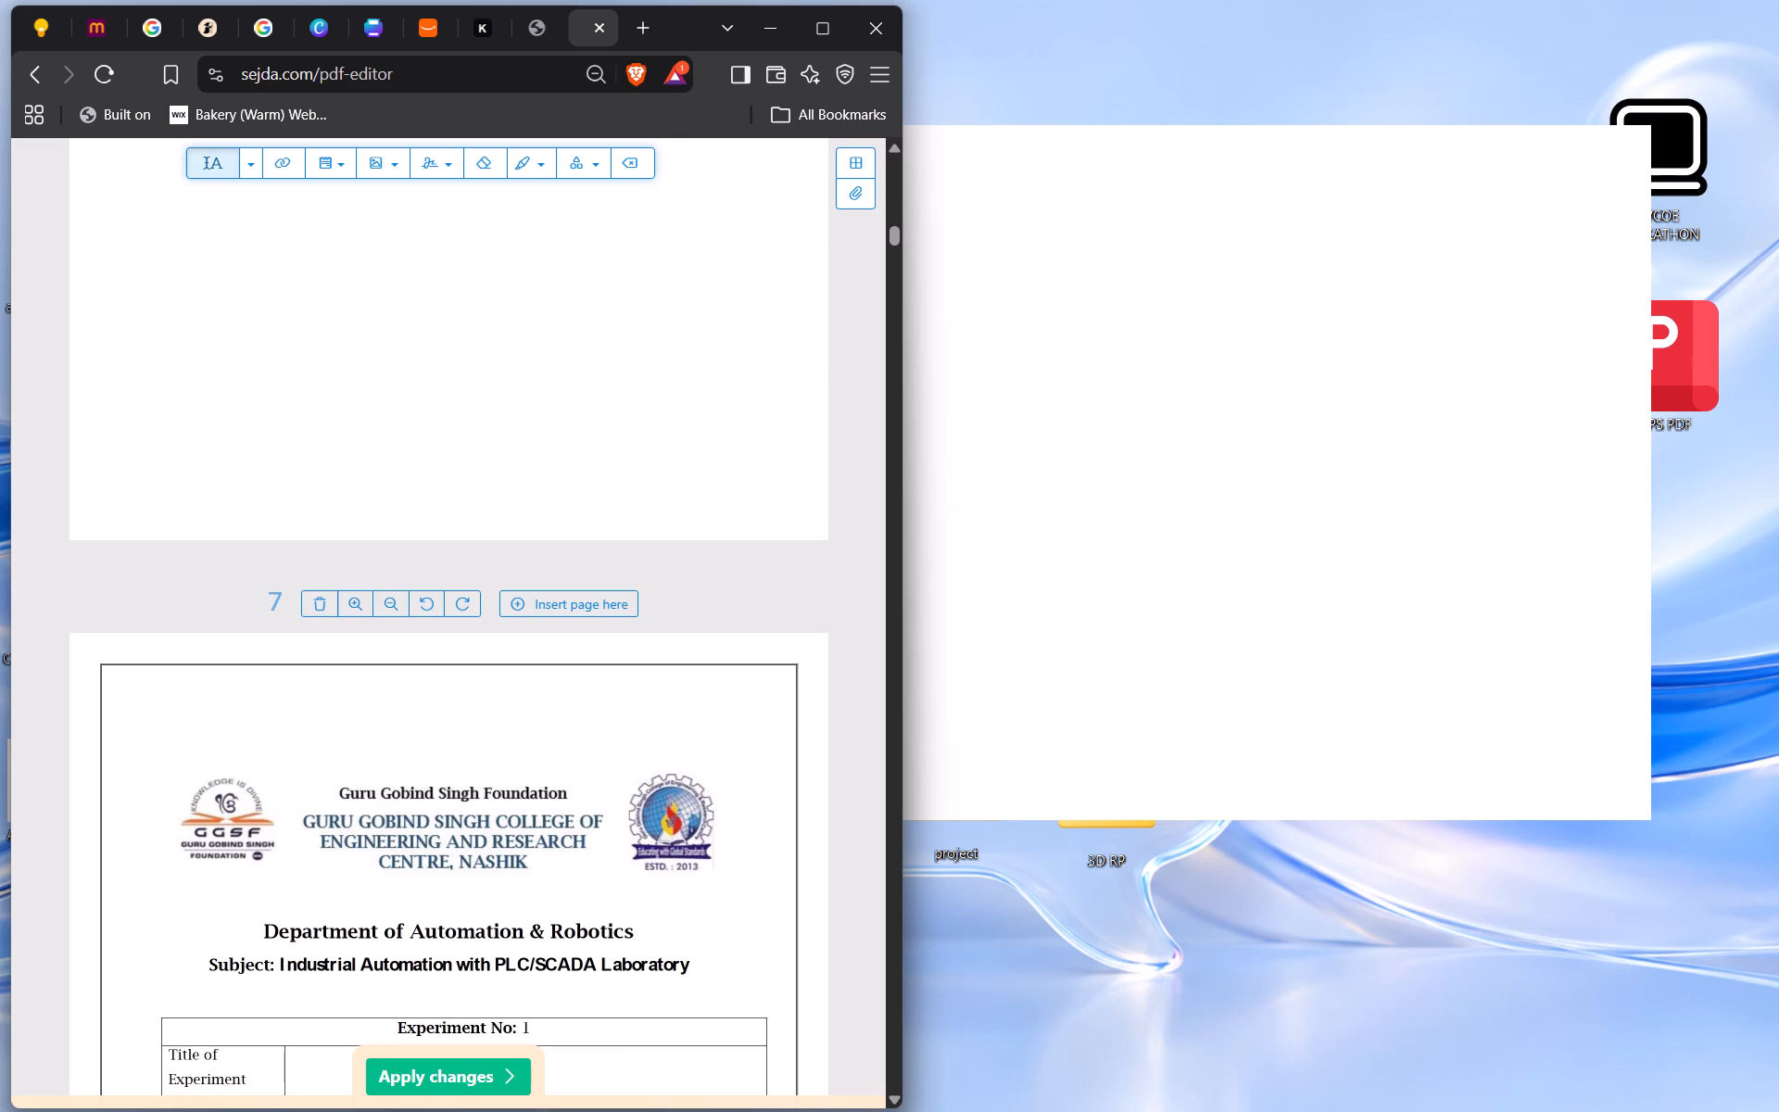
{"action": "scroll", "coordinate": [675, 413], "scroll_direction": "down", "scroll_amount": 8}
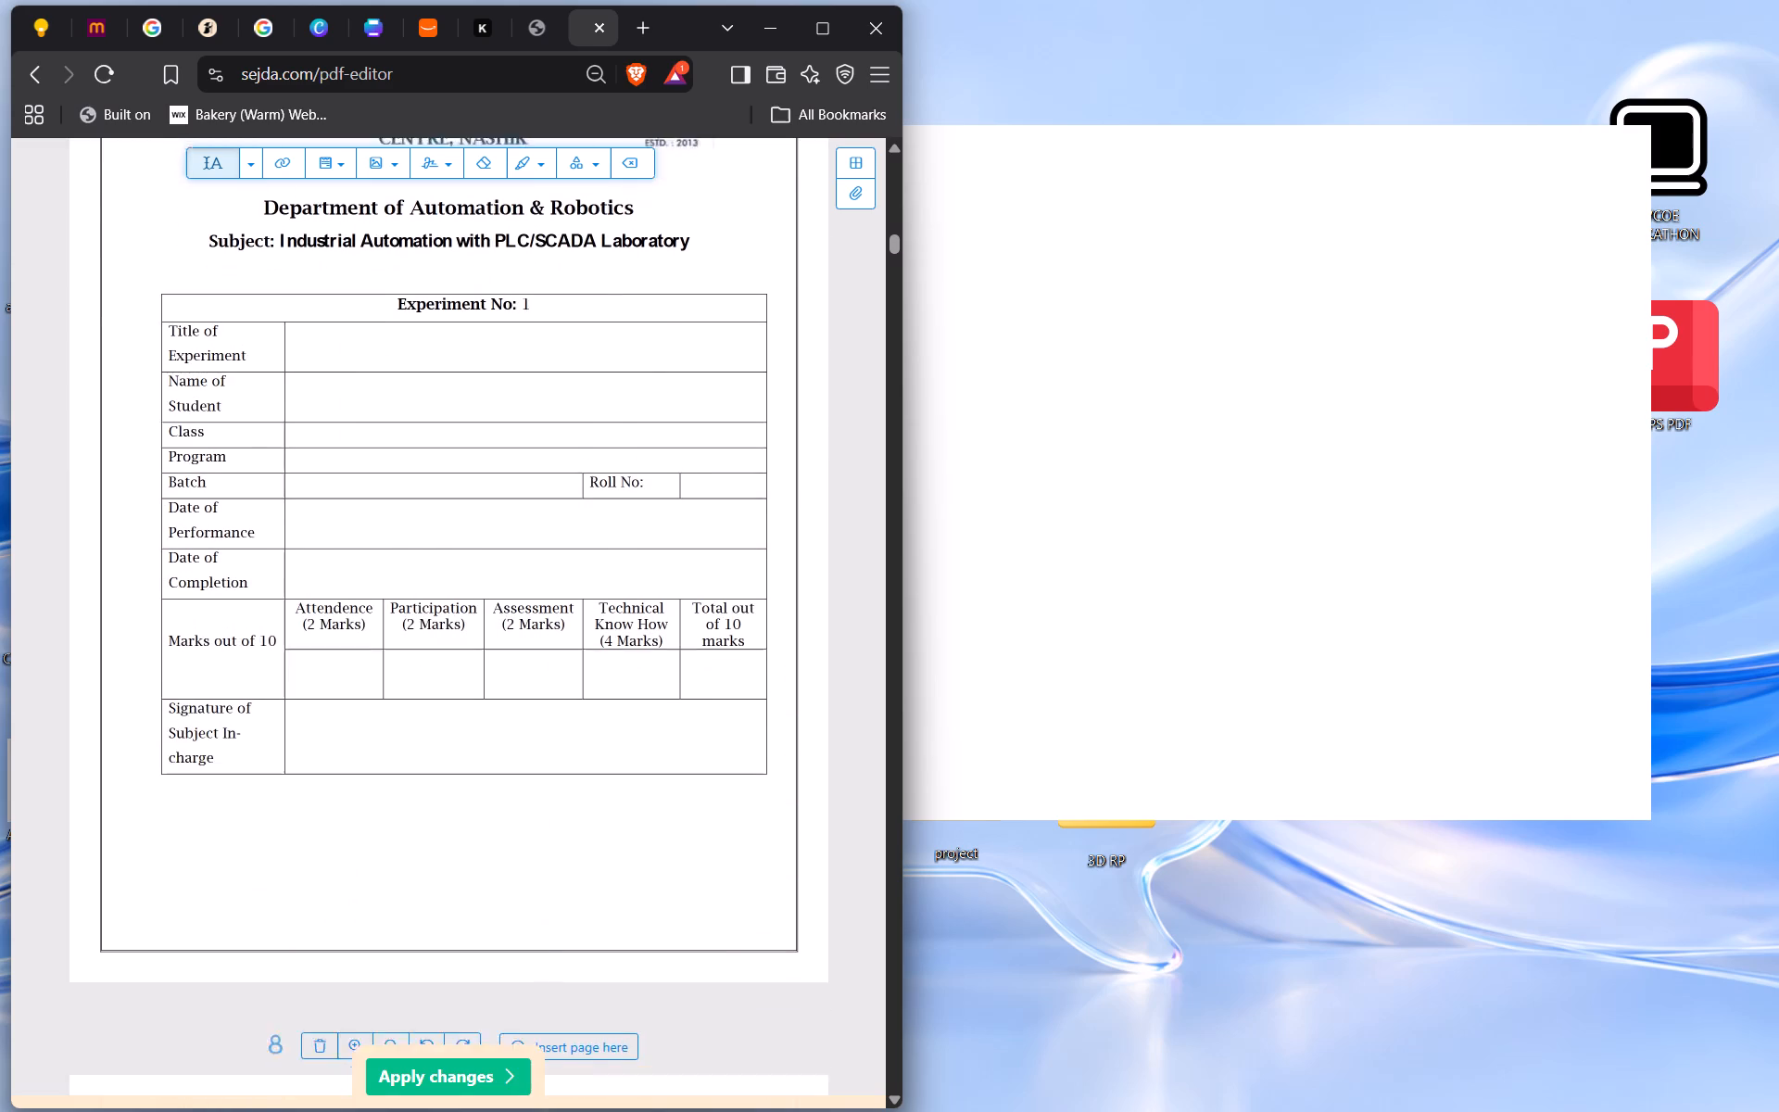
{"action": "scroll", "coordinate": [668, 413], "scroll_direction": "down", "scroll_amount": 16}
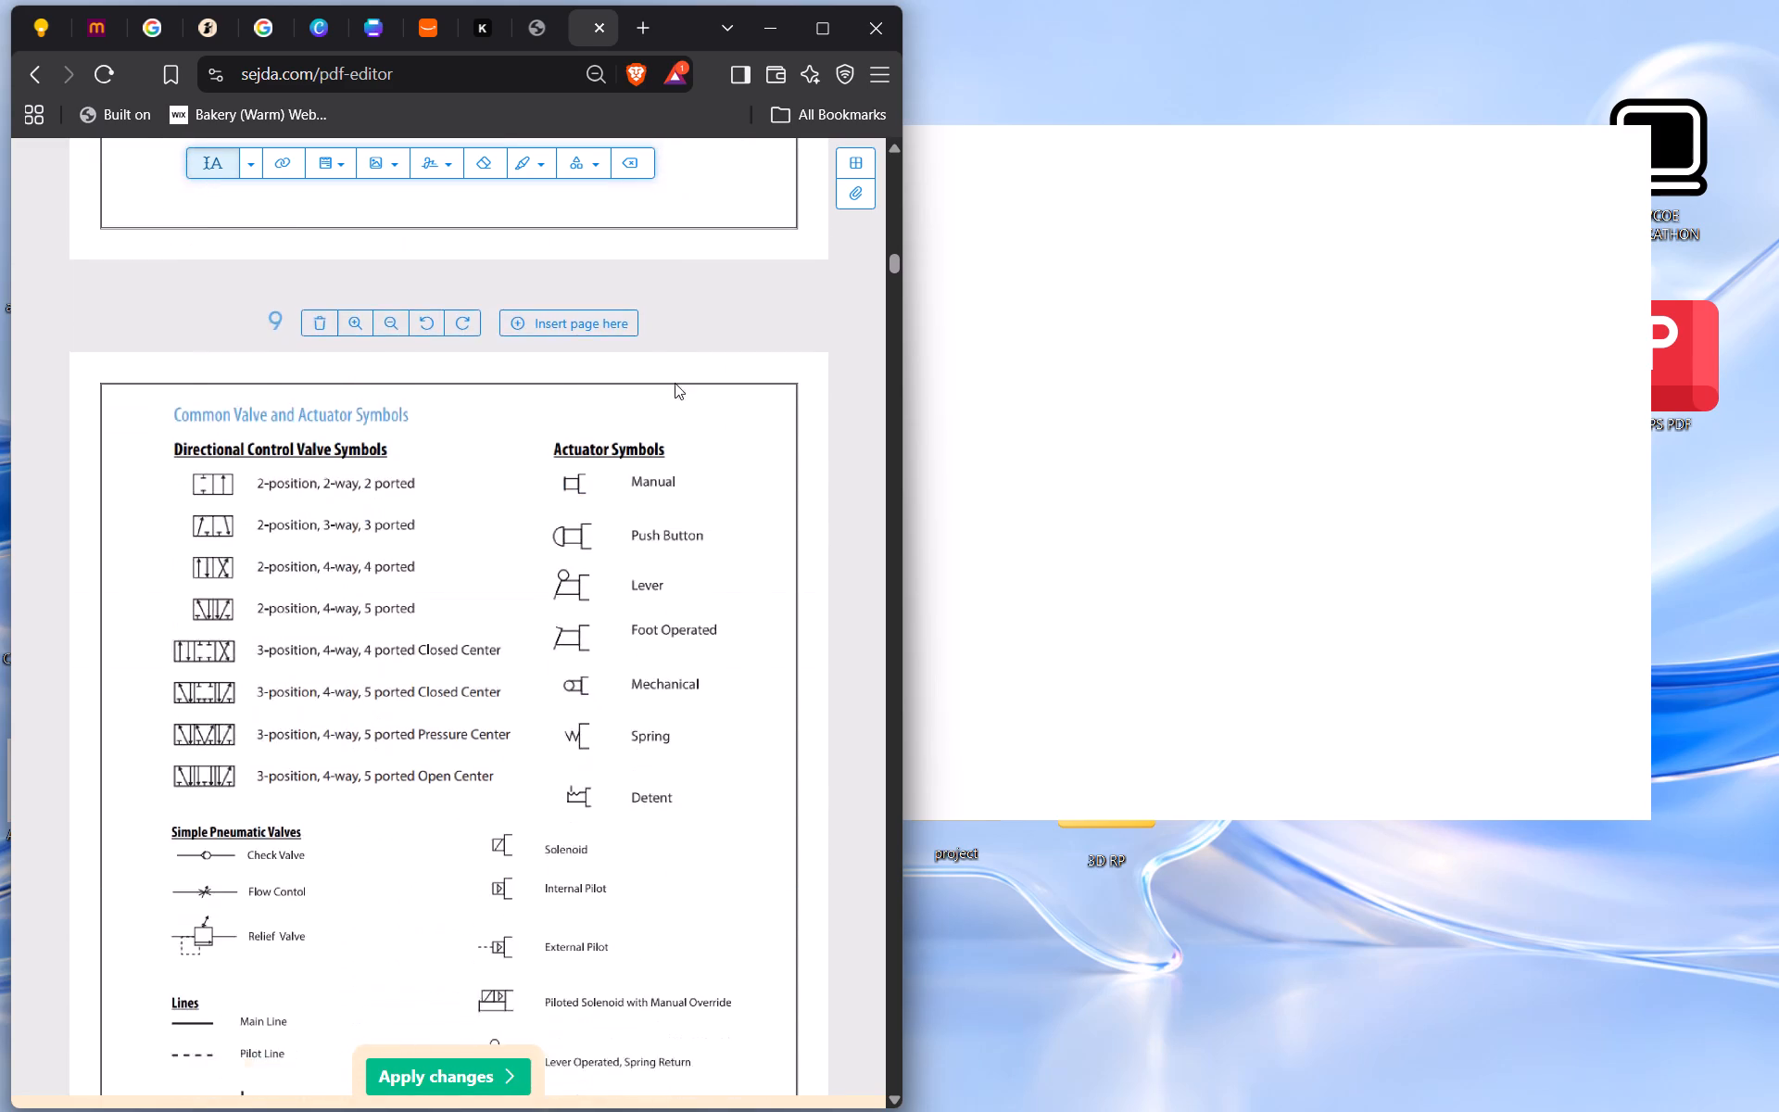
{"action": "scroll", "coordinate": [675, 383], "scroll_direction": "down", "scroll_amount": 19}
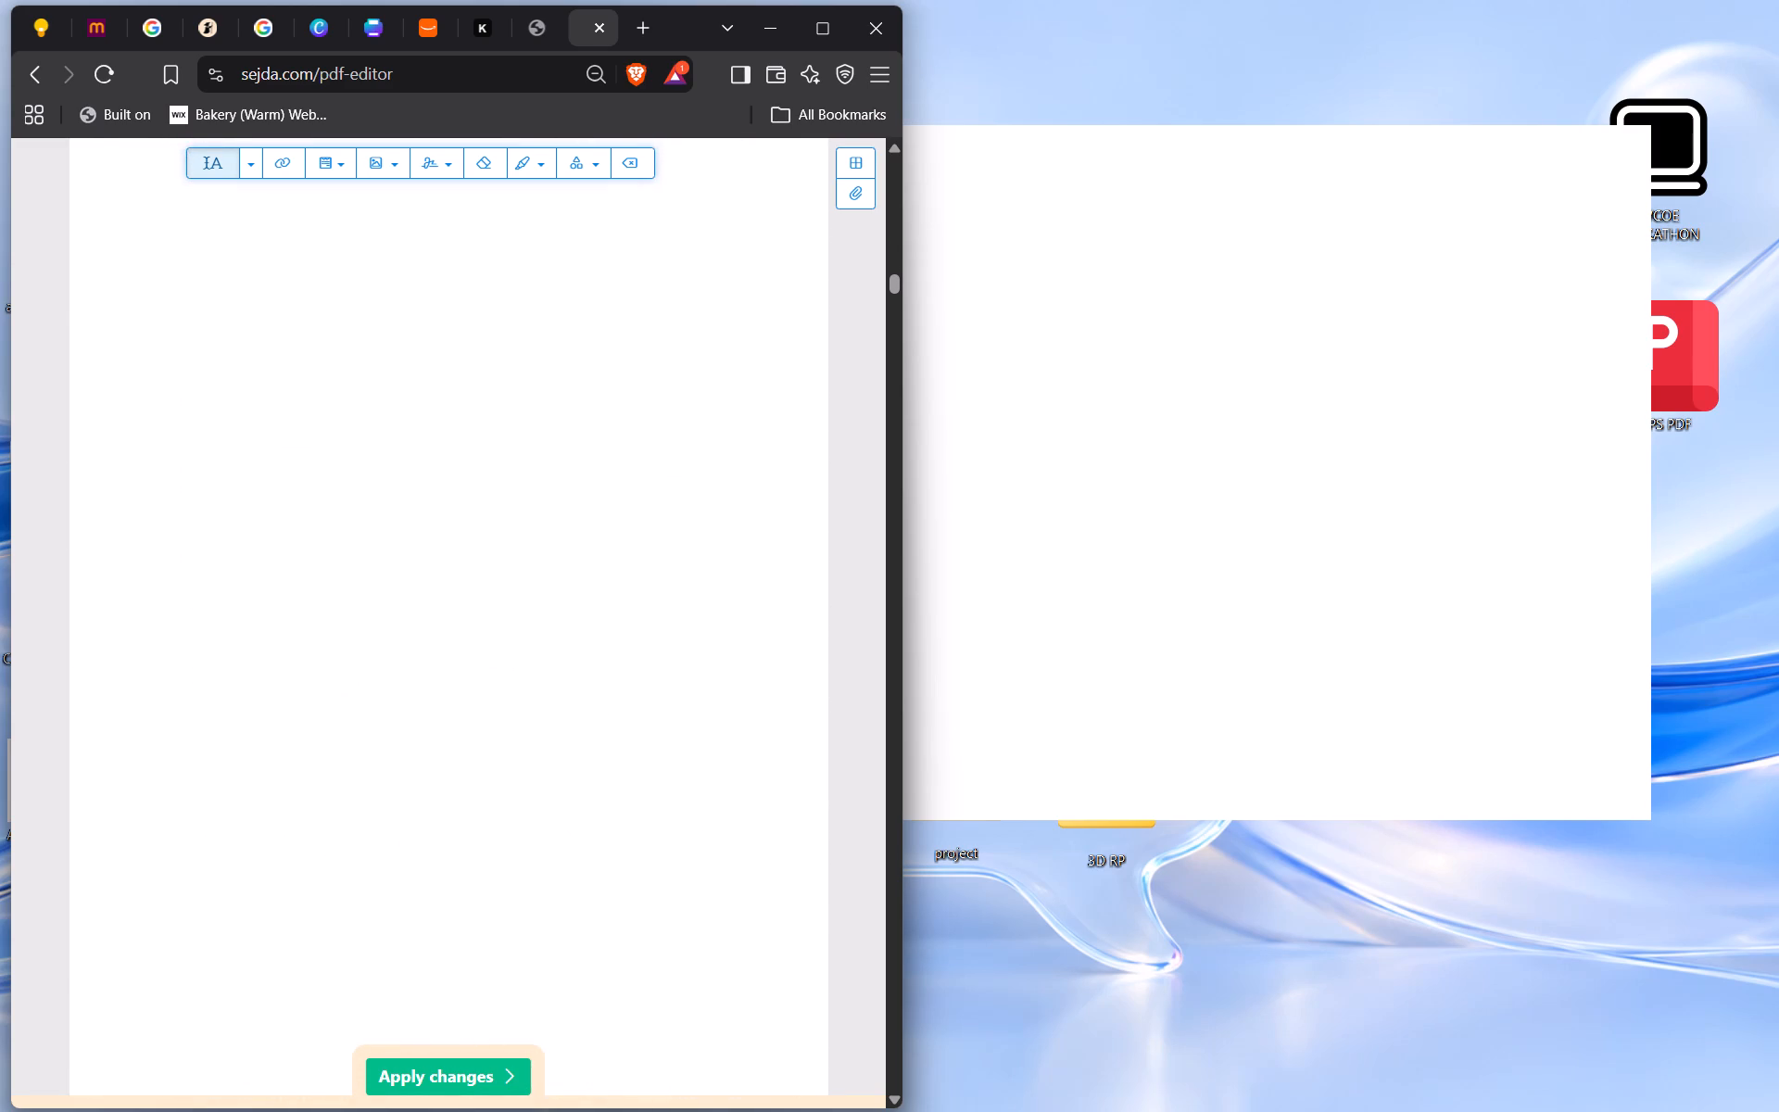
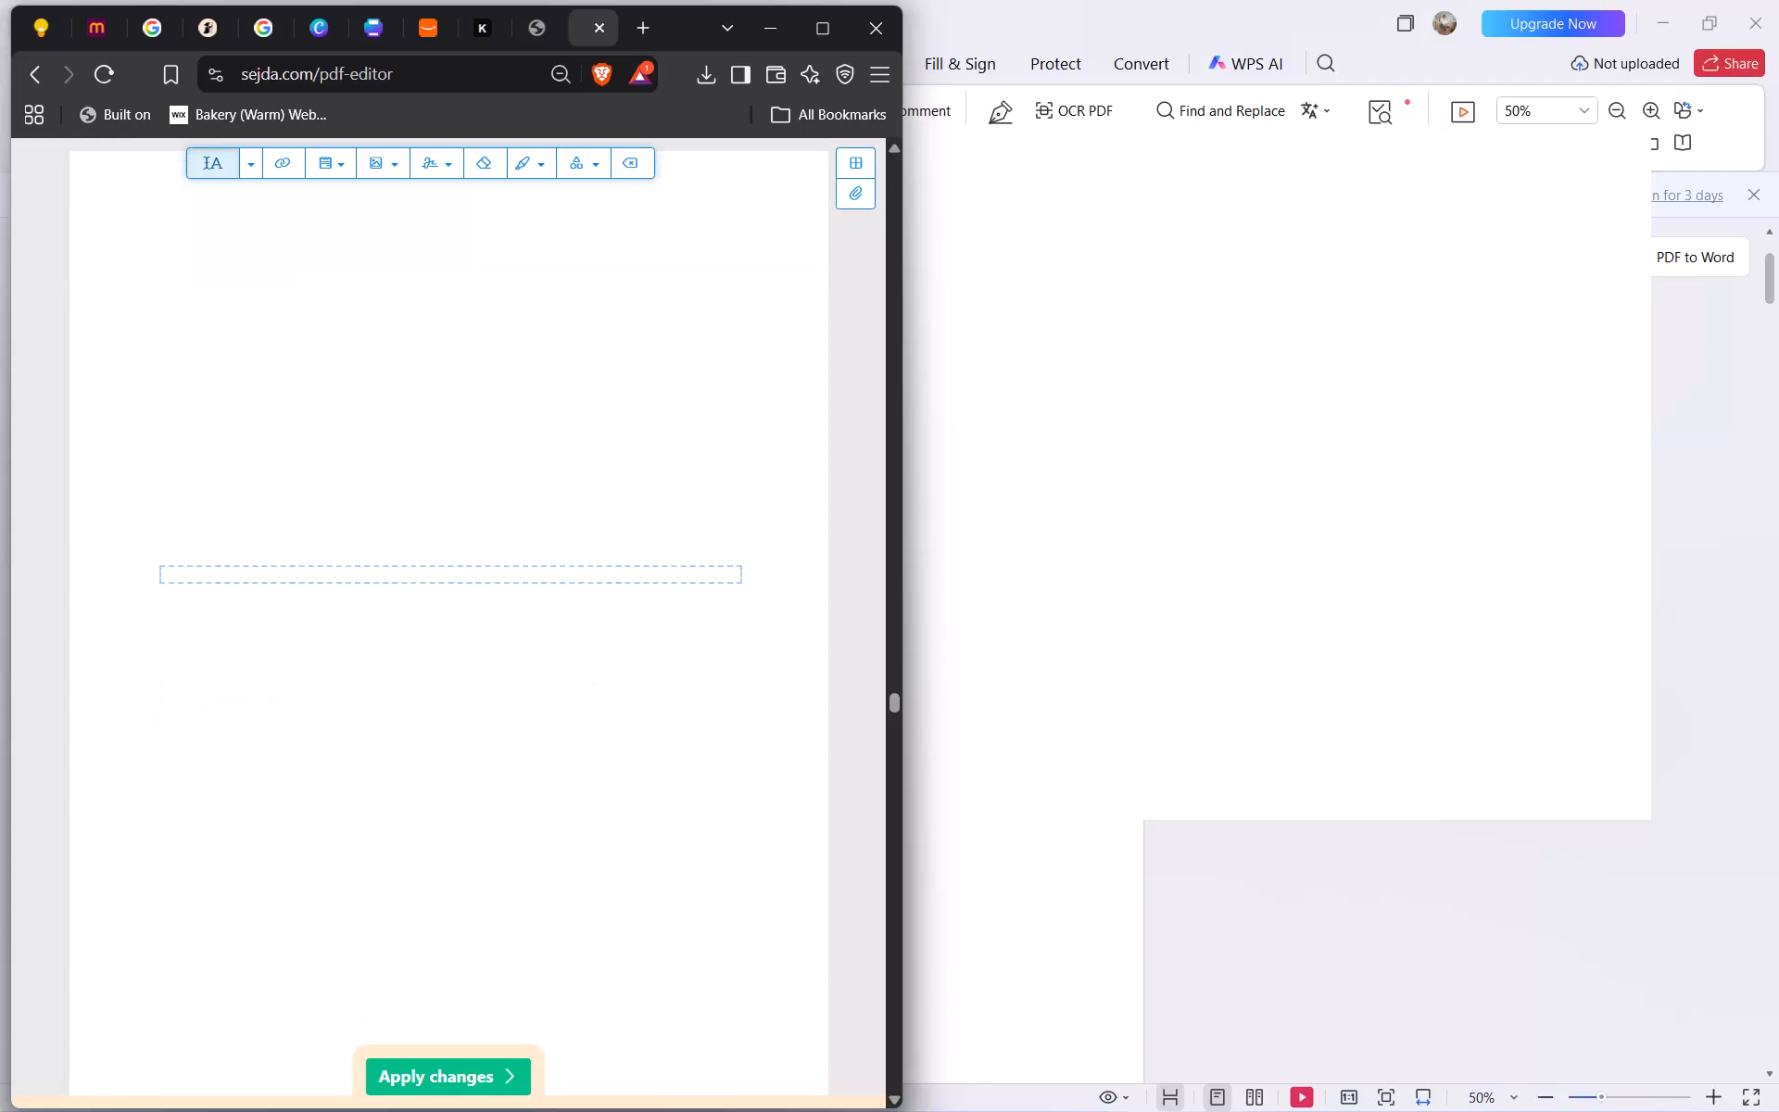
Add a text entry in the Experiment 6 form's Batch cell and paste the batch value T1 into it.
{"action": "scroll", "coordinate": [408, 575], "scroll_direction": "up", "scroll_amount": 3}
{"action": "scroll", "coordinate": [408, 575], "scroll_direction": "down", "scroll_amount": 12}
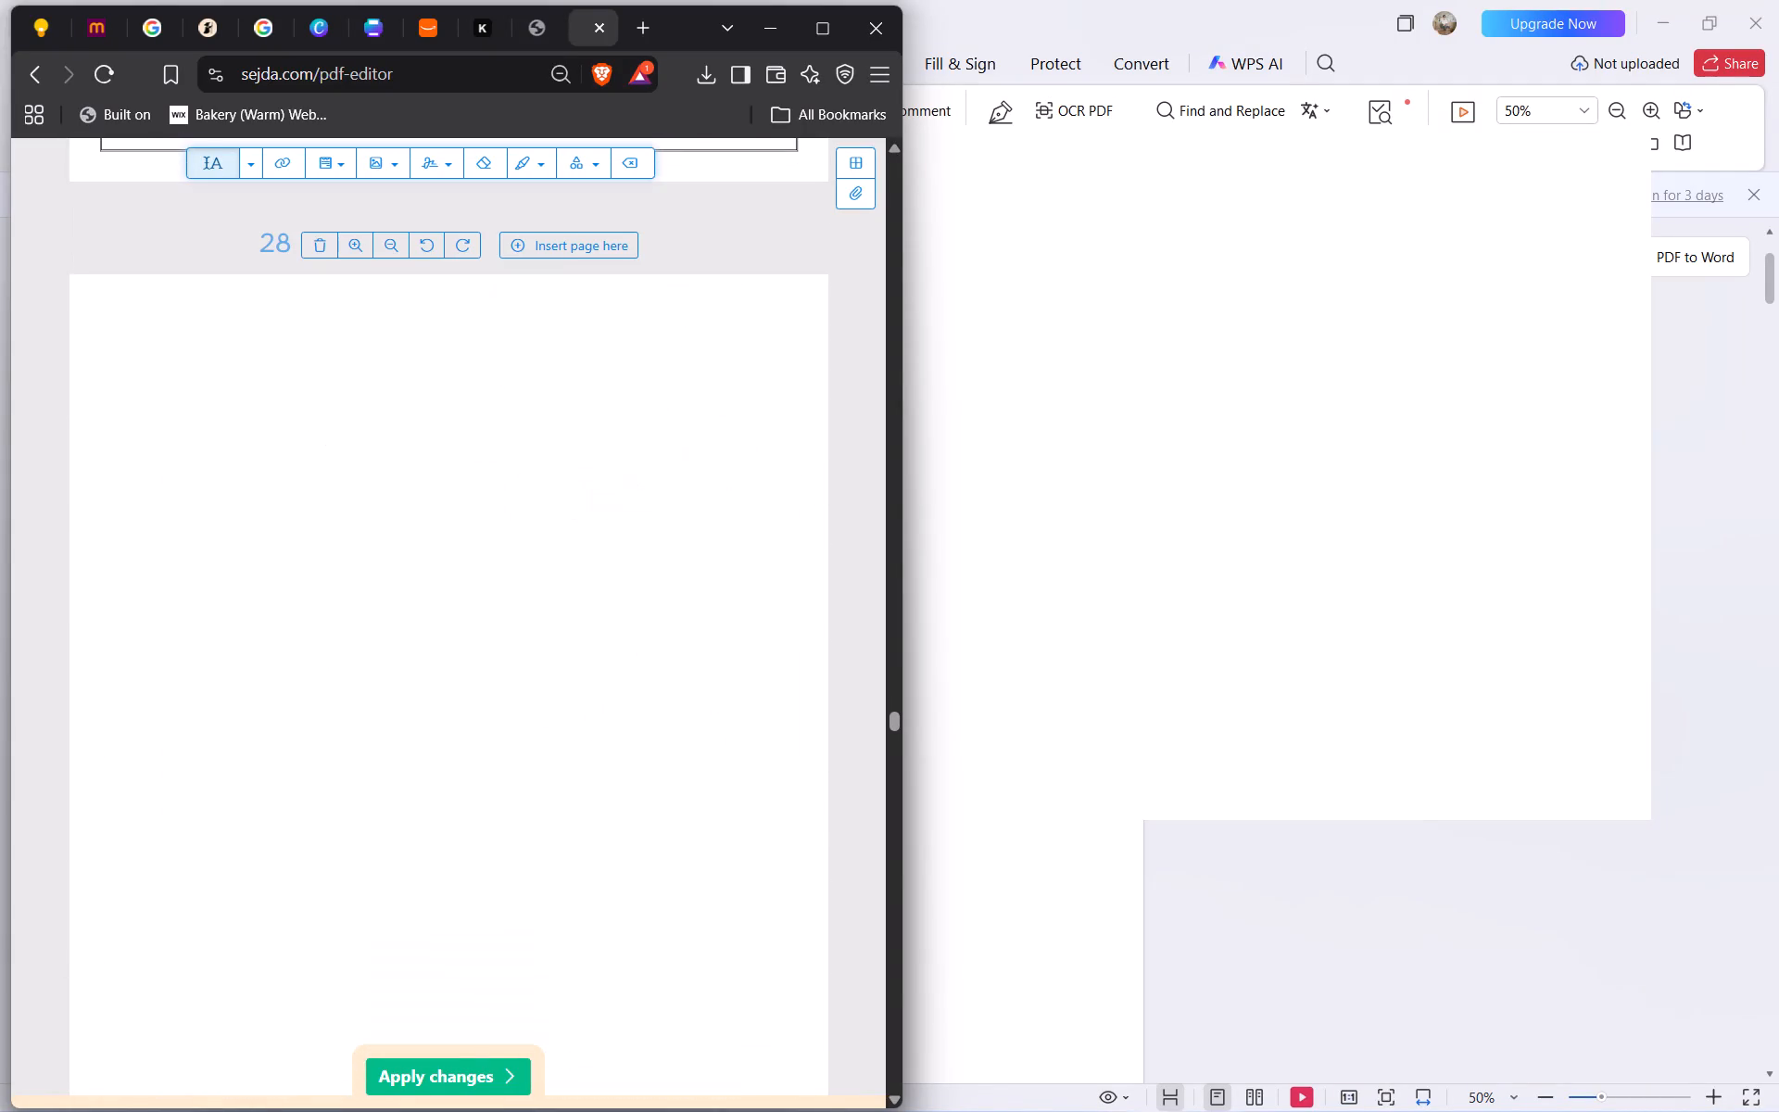
{"action": "scroll", "coordinate": [408, 575], "scroll_direction": "down", "scroll_amount": 11}
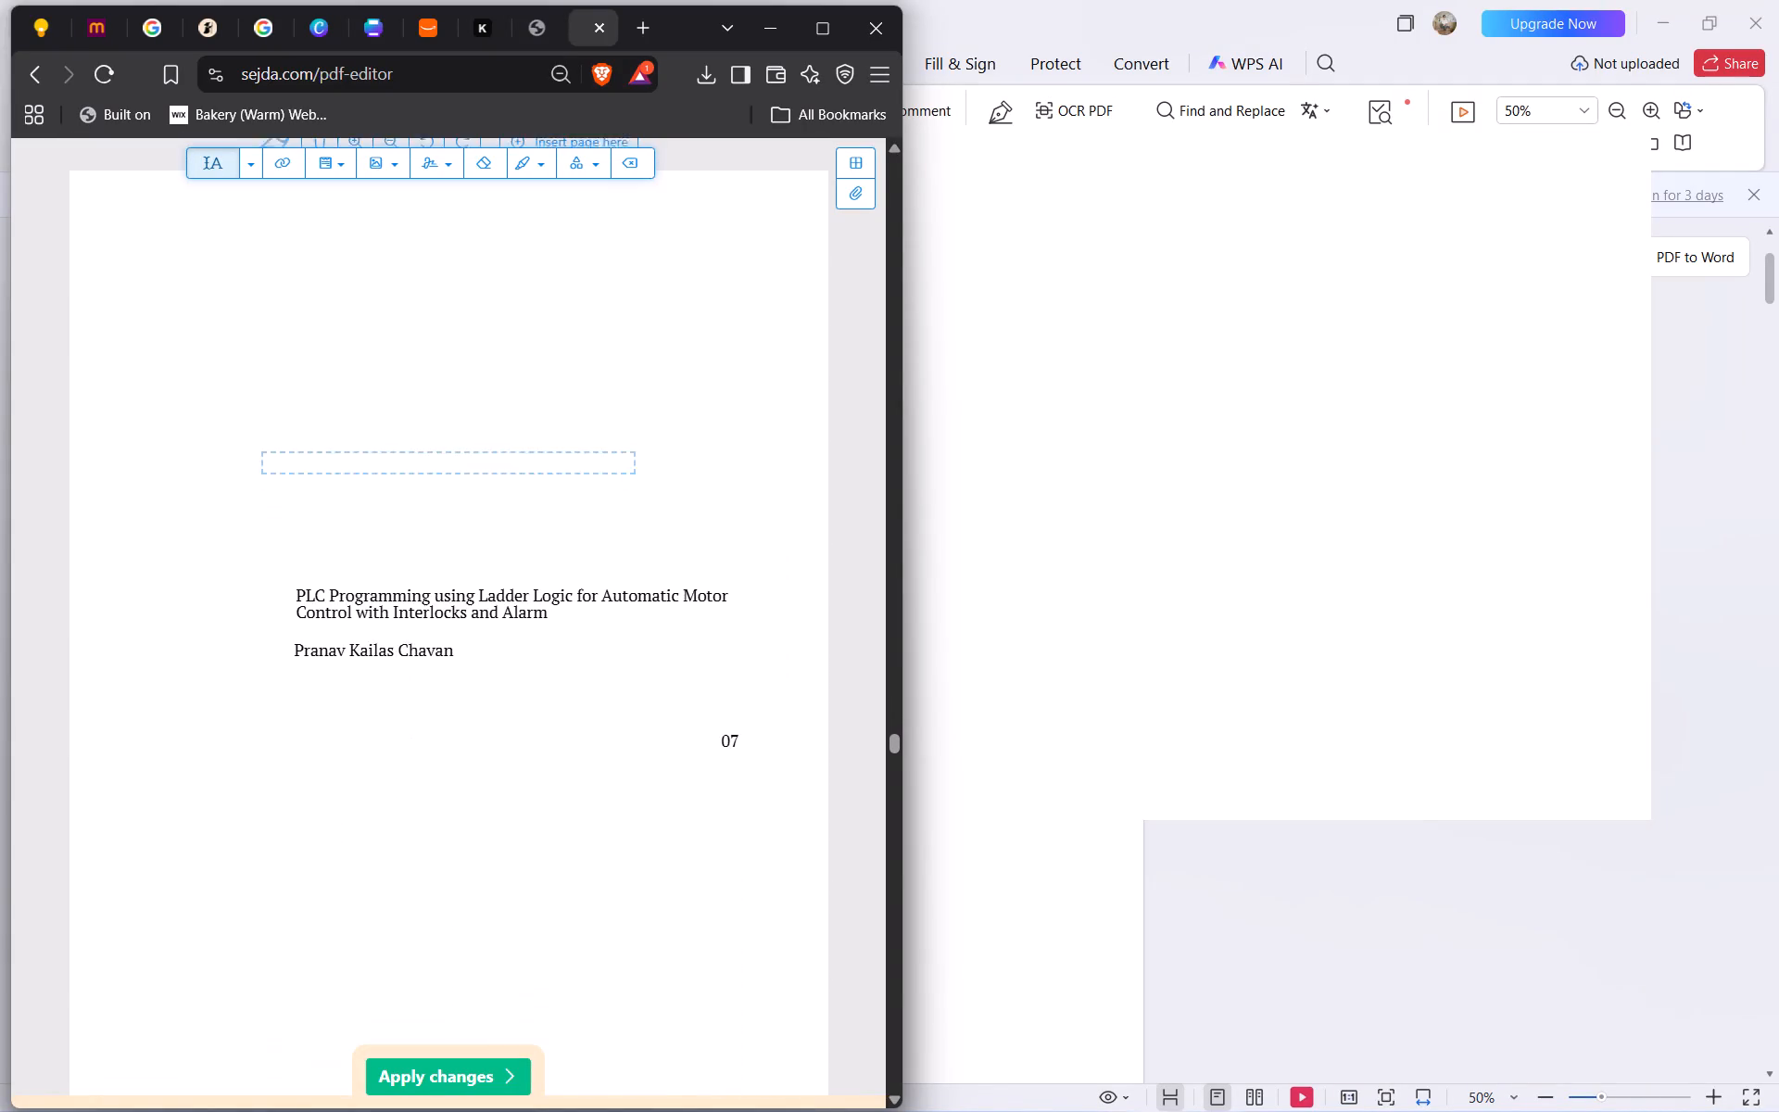
{"action": "scroll", "coordinate": [399, 630], "scroll_direction": "down", "scroll_amount": 2}
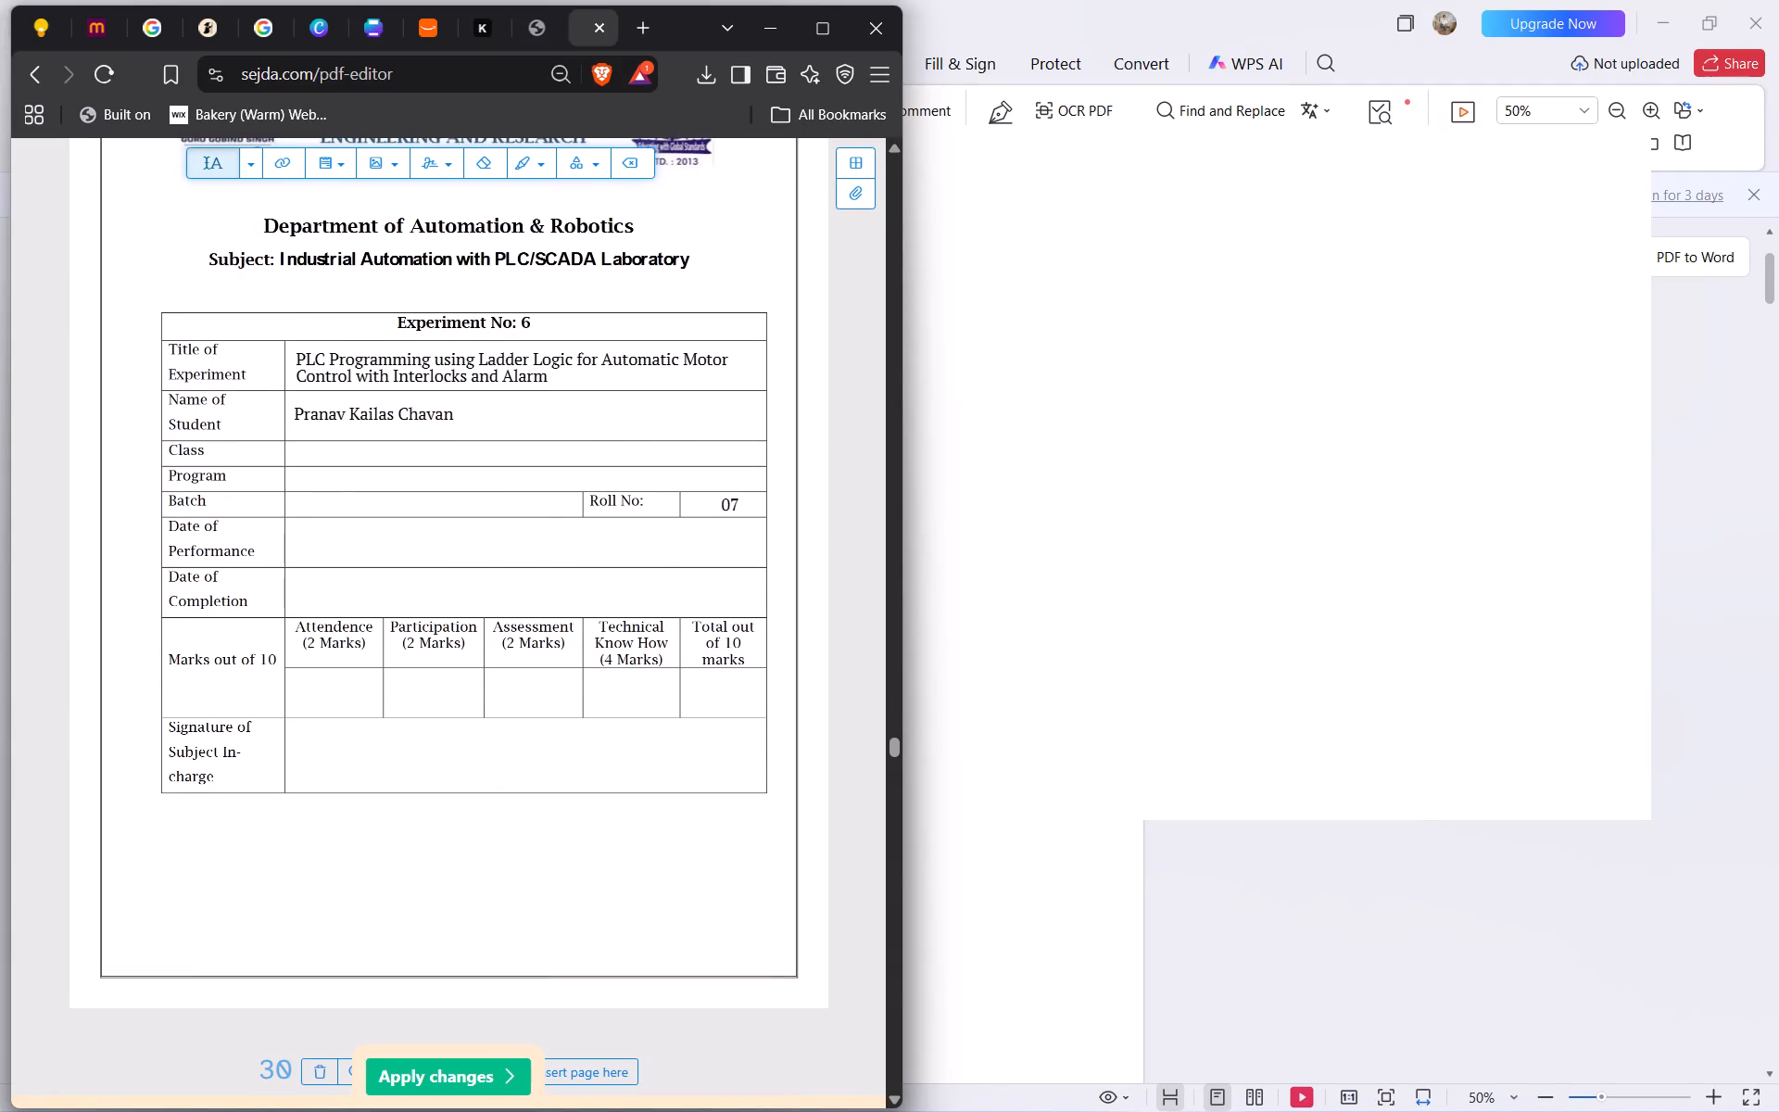
{"action": "left_click", "coordinate": [392, 510]}
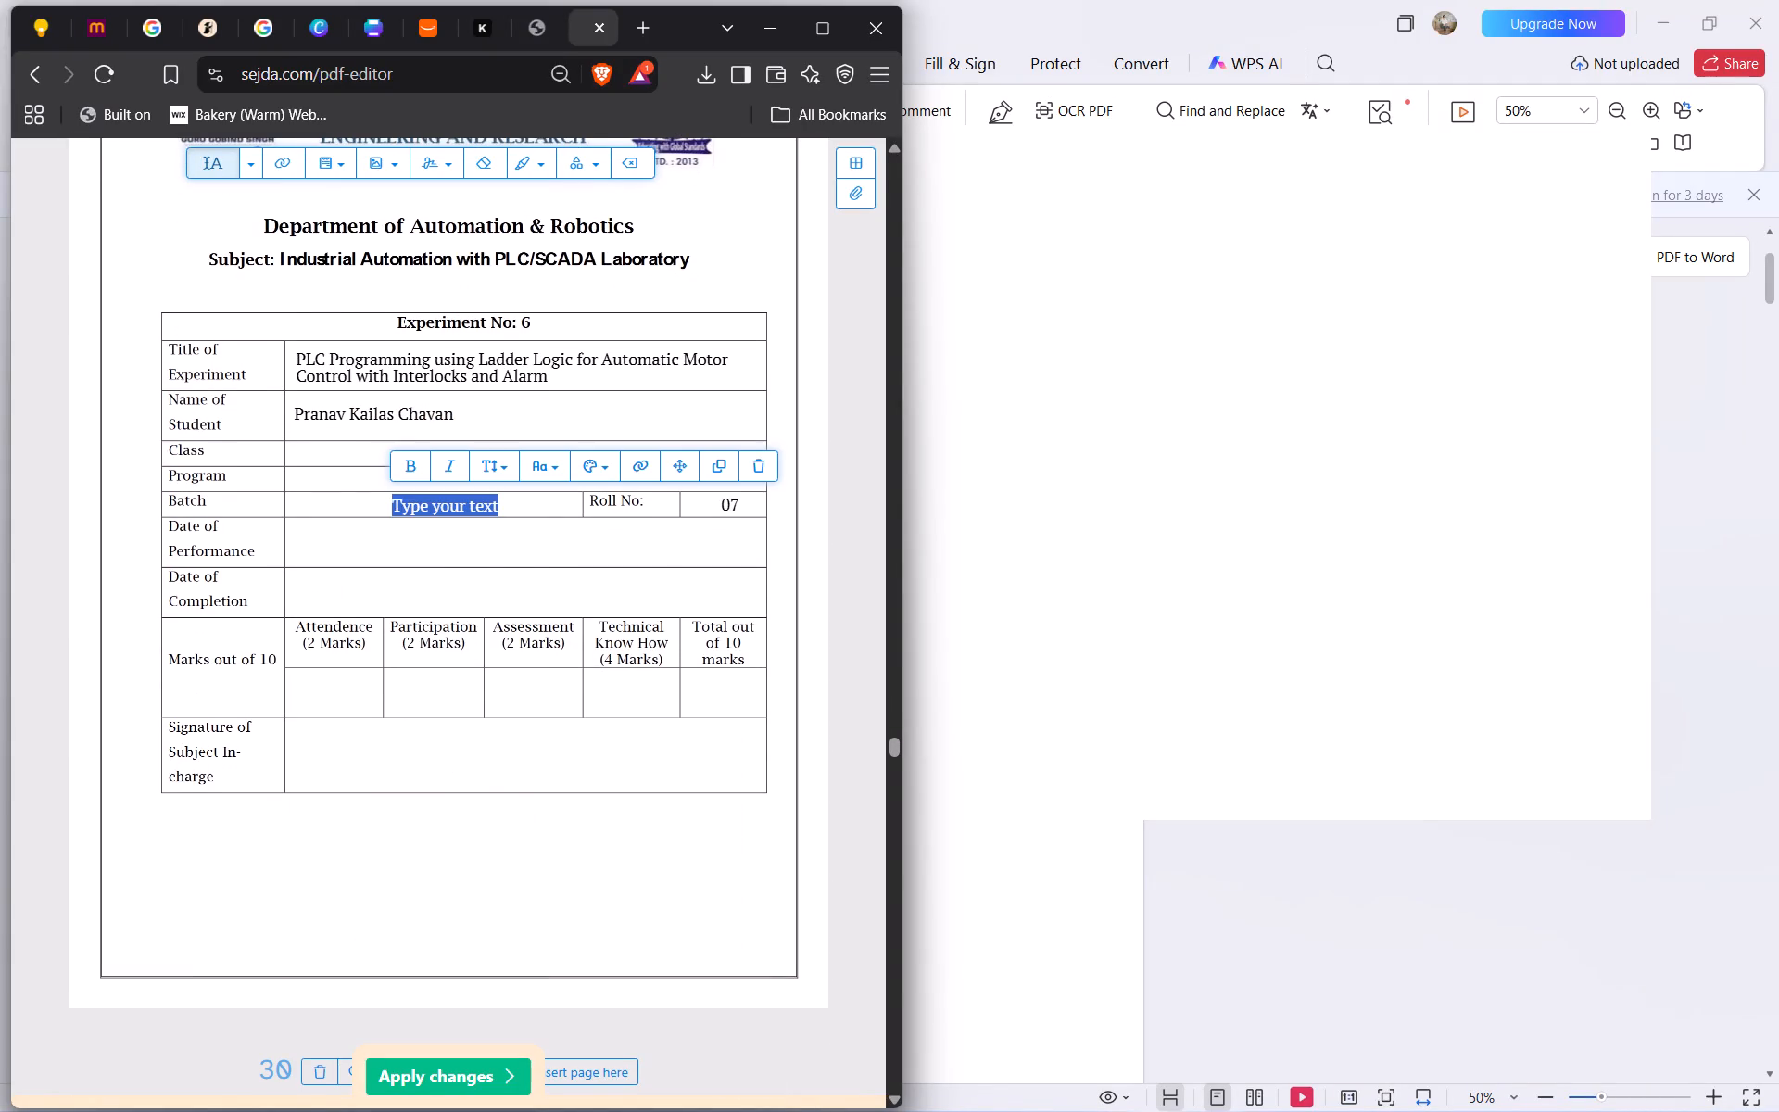
{"action": "key", "text": "ctrl+v"}
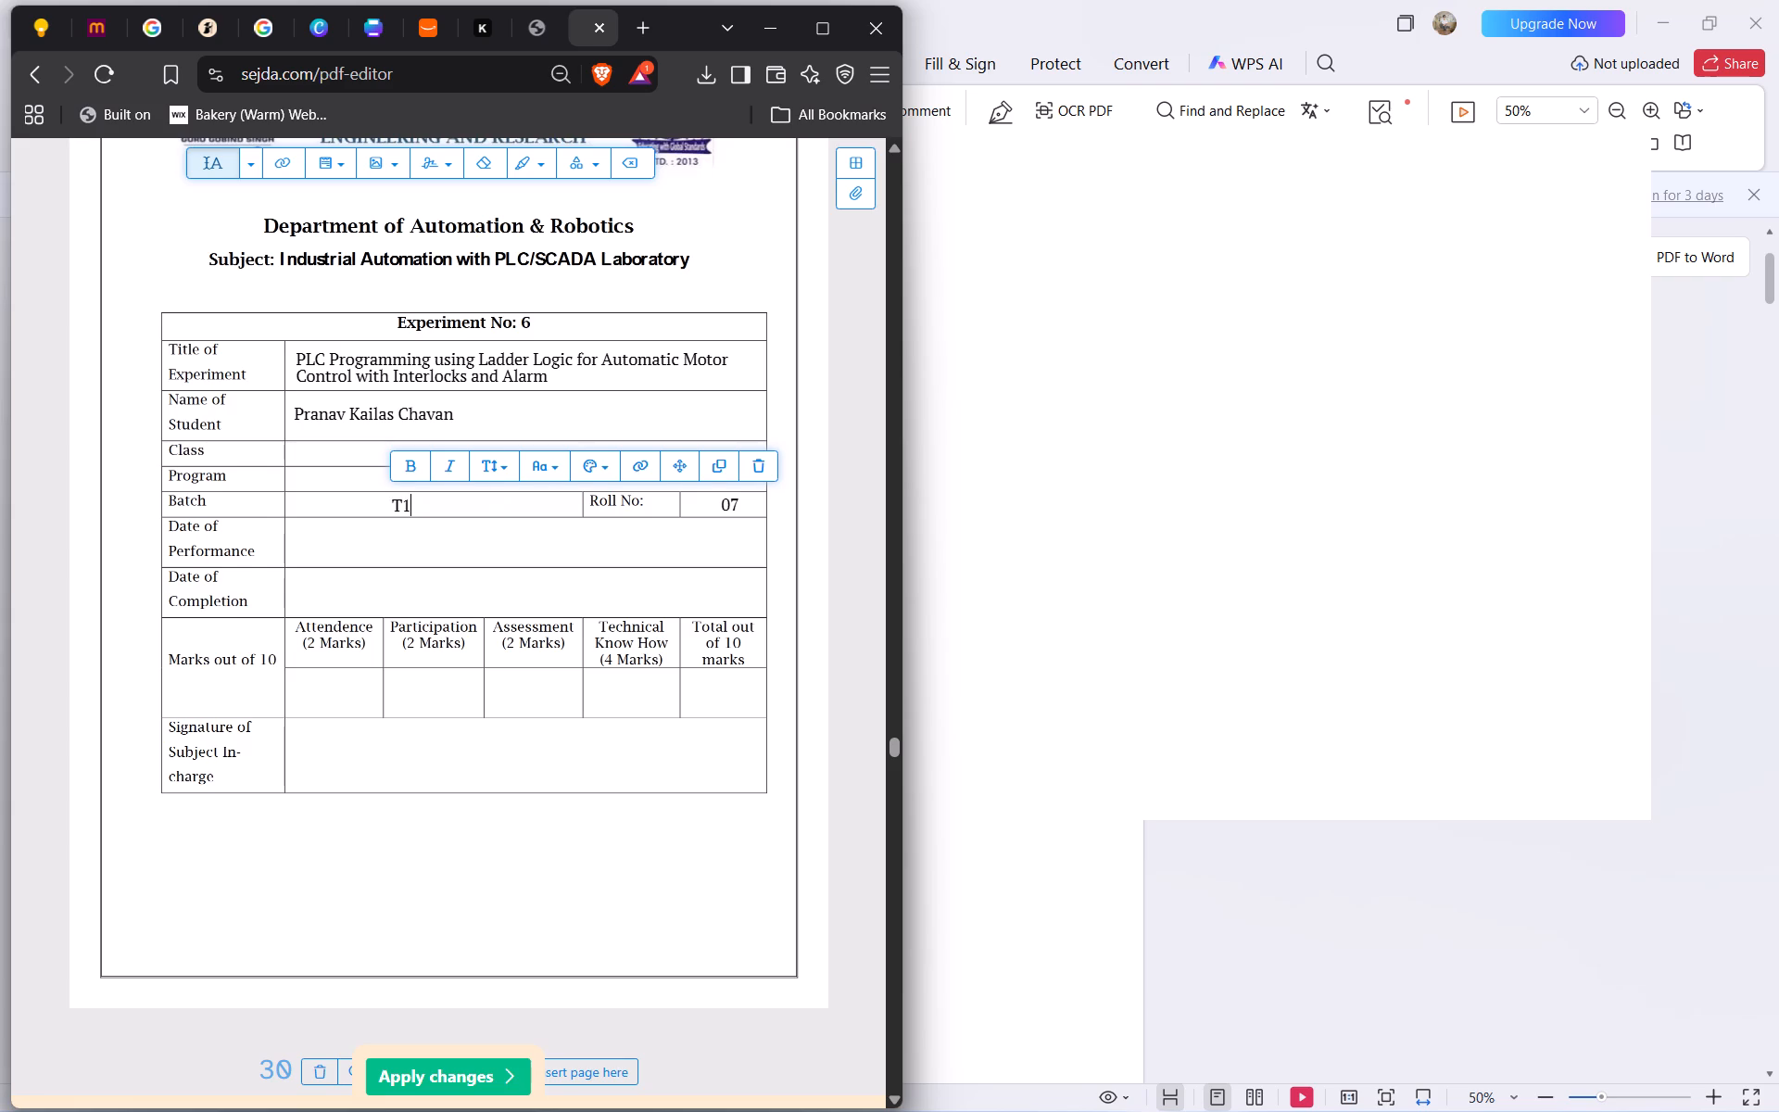
Add a text entry in the Experiment 7 form's Batch cell and paste the batch value T1 into it.
{"action": "scroll", "coordinate": [442, 525], "scroll_direction": "down", "scroll_amount": 17}
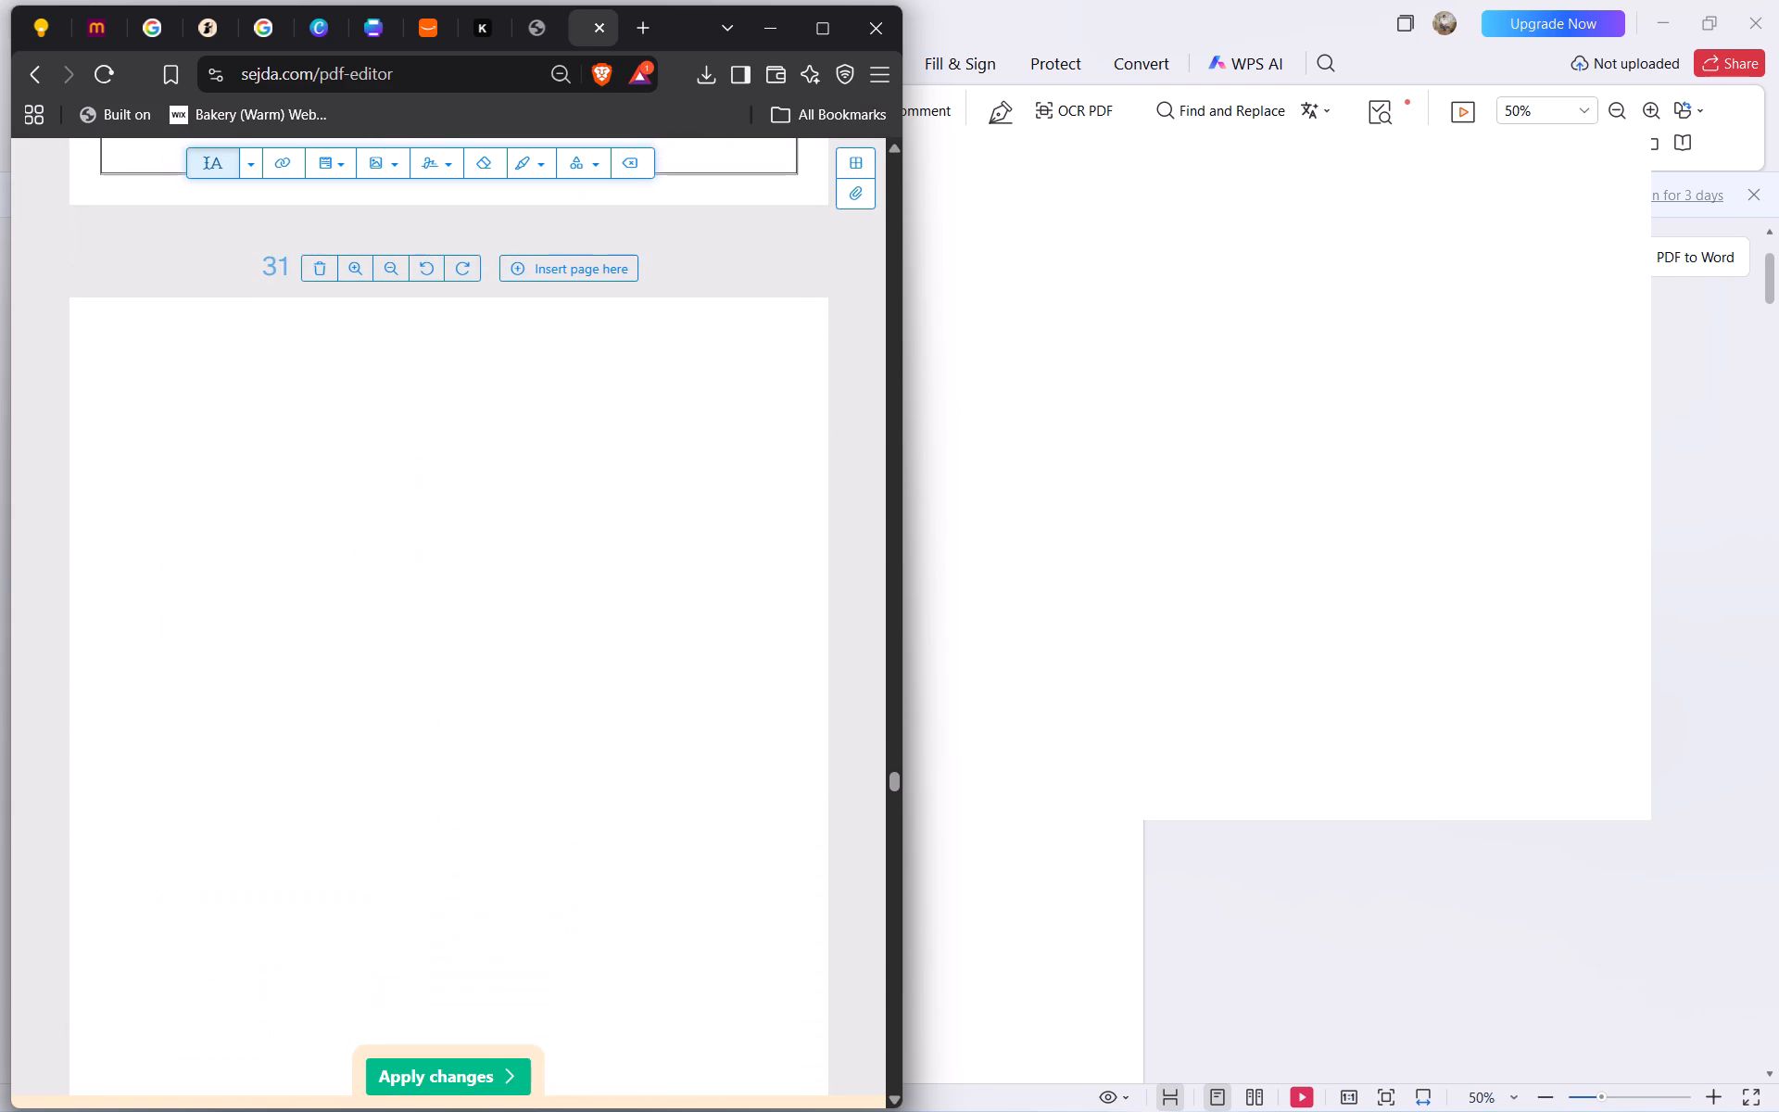
{"action": "scroll", "coordinate": [442, 525], "scroll_direction": "down", "scroll_amount": 11}
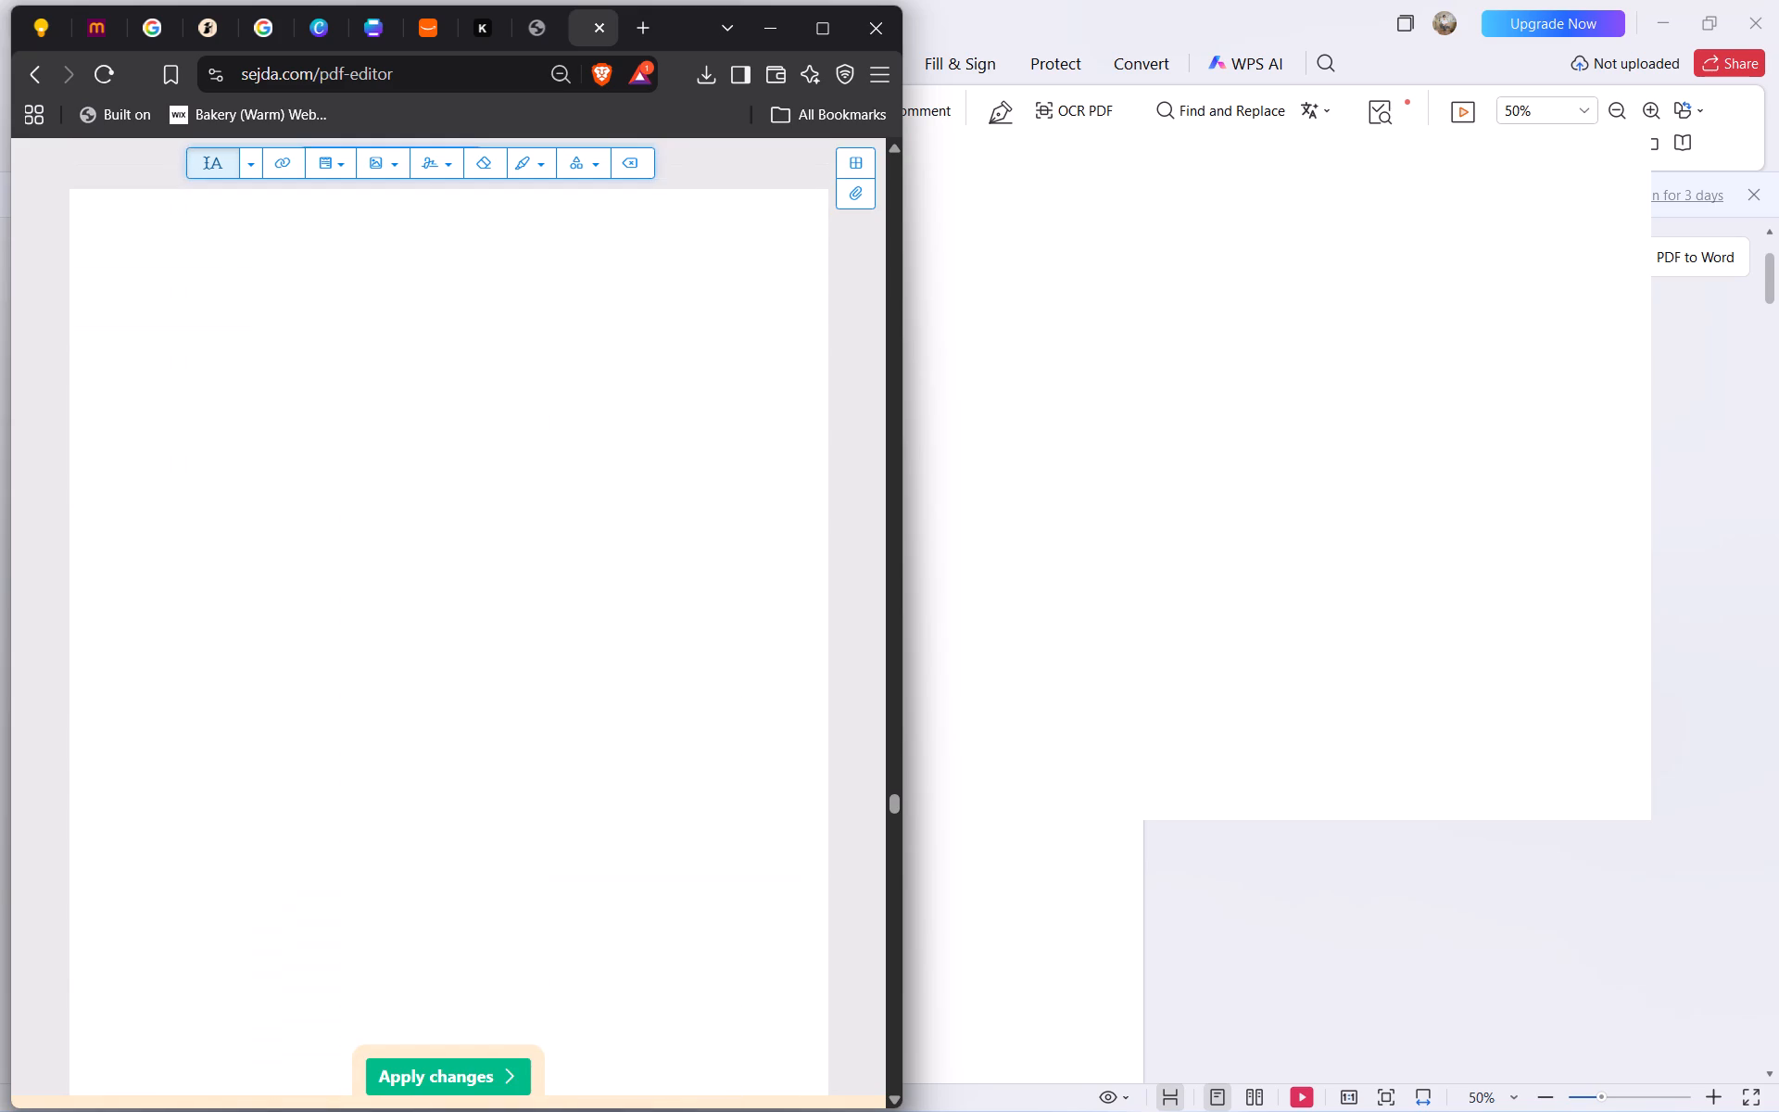
{"action": "scroll", "coordinate": [447, 518], "scroll_direction": "down", "scroll_amount": 10}
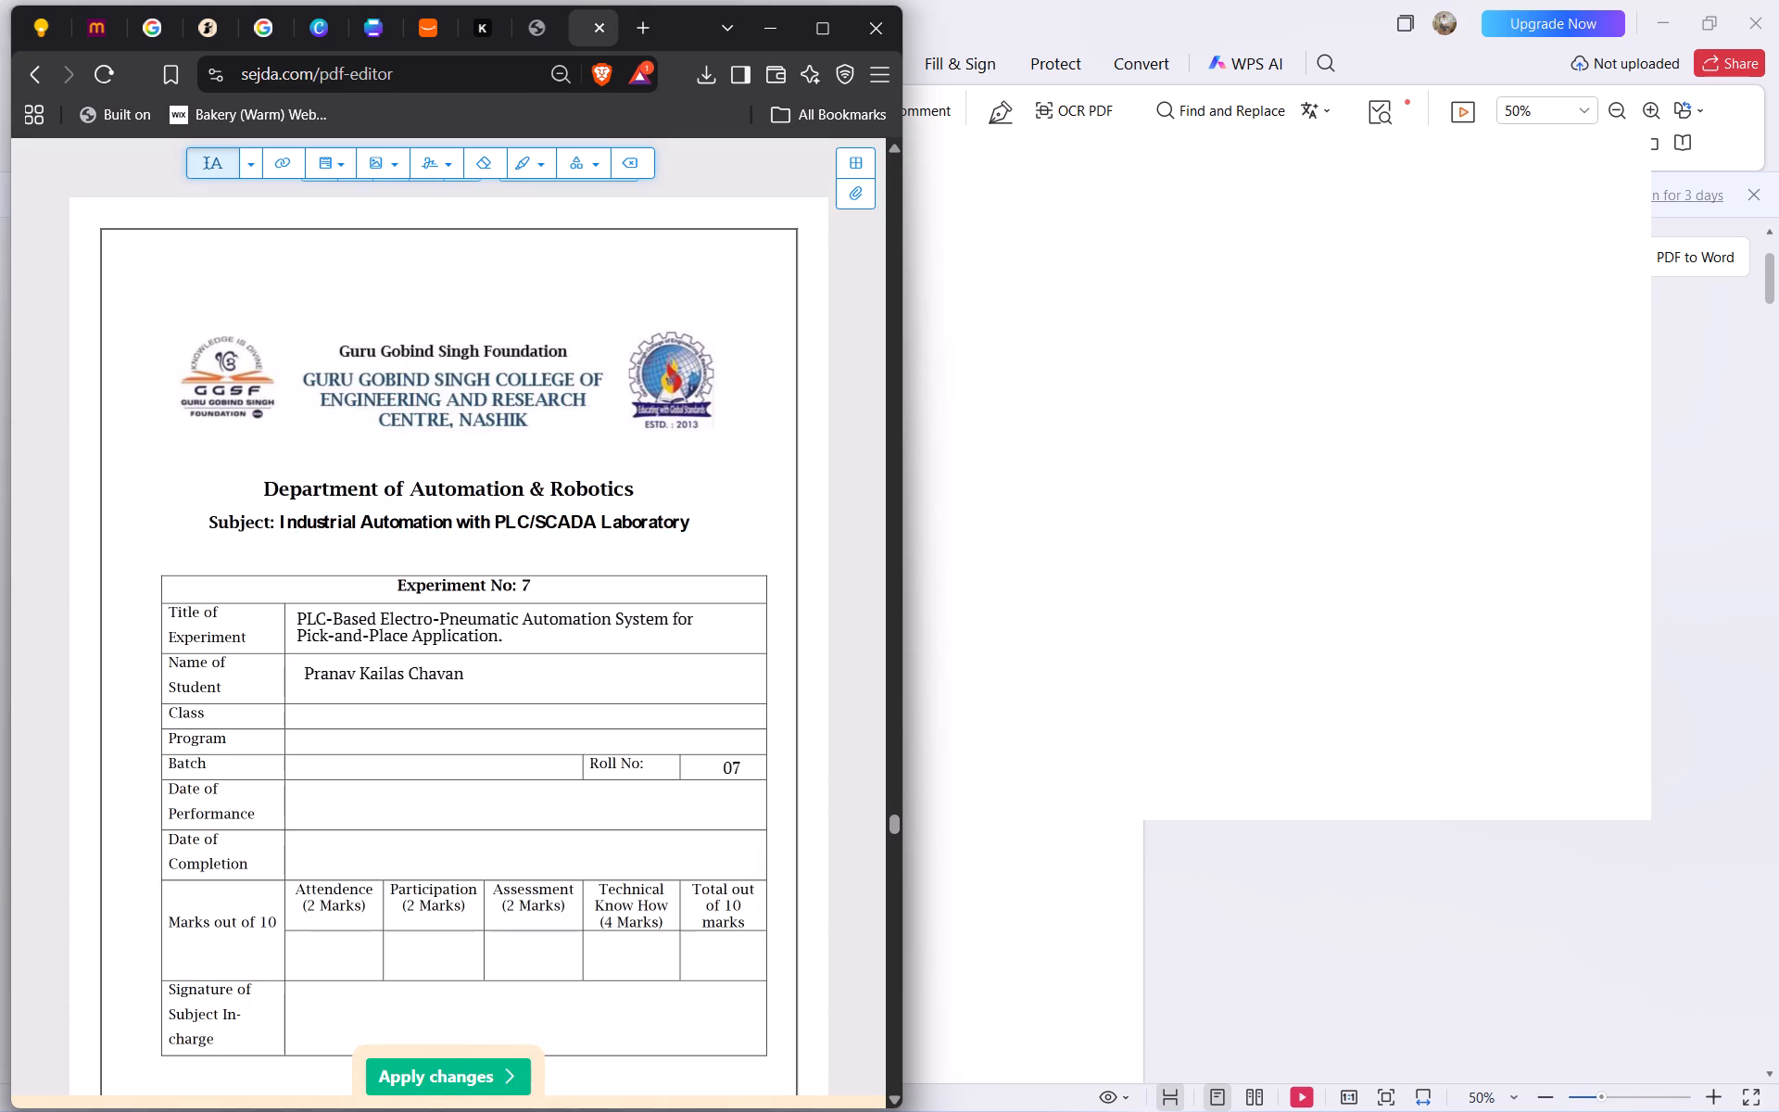
{"action": "left_click", "coordinate": [402, 771]}
{"action": "key", "text": "ctrl+v"}
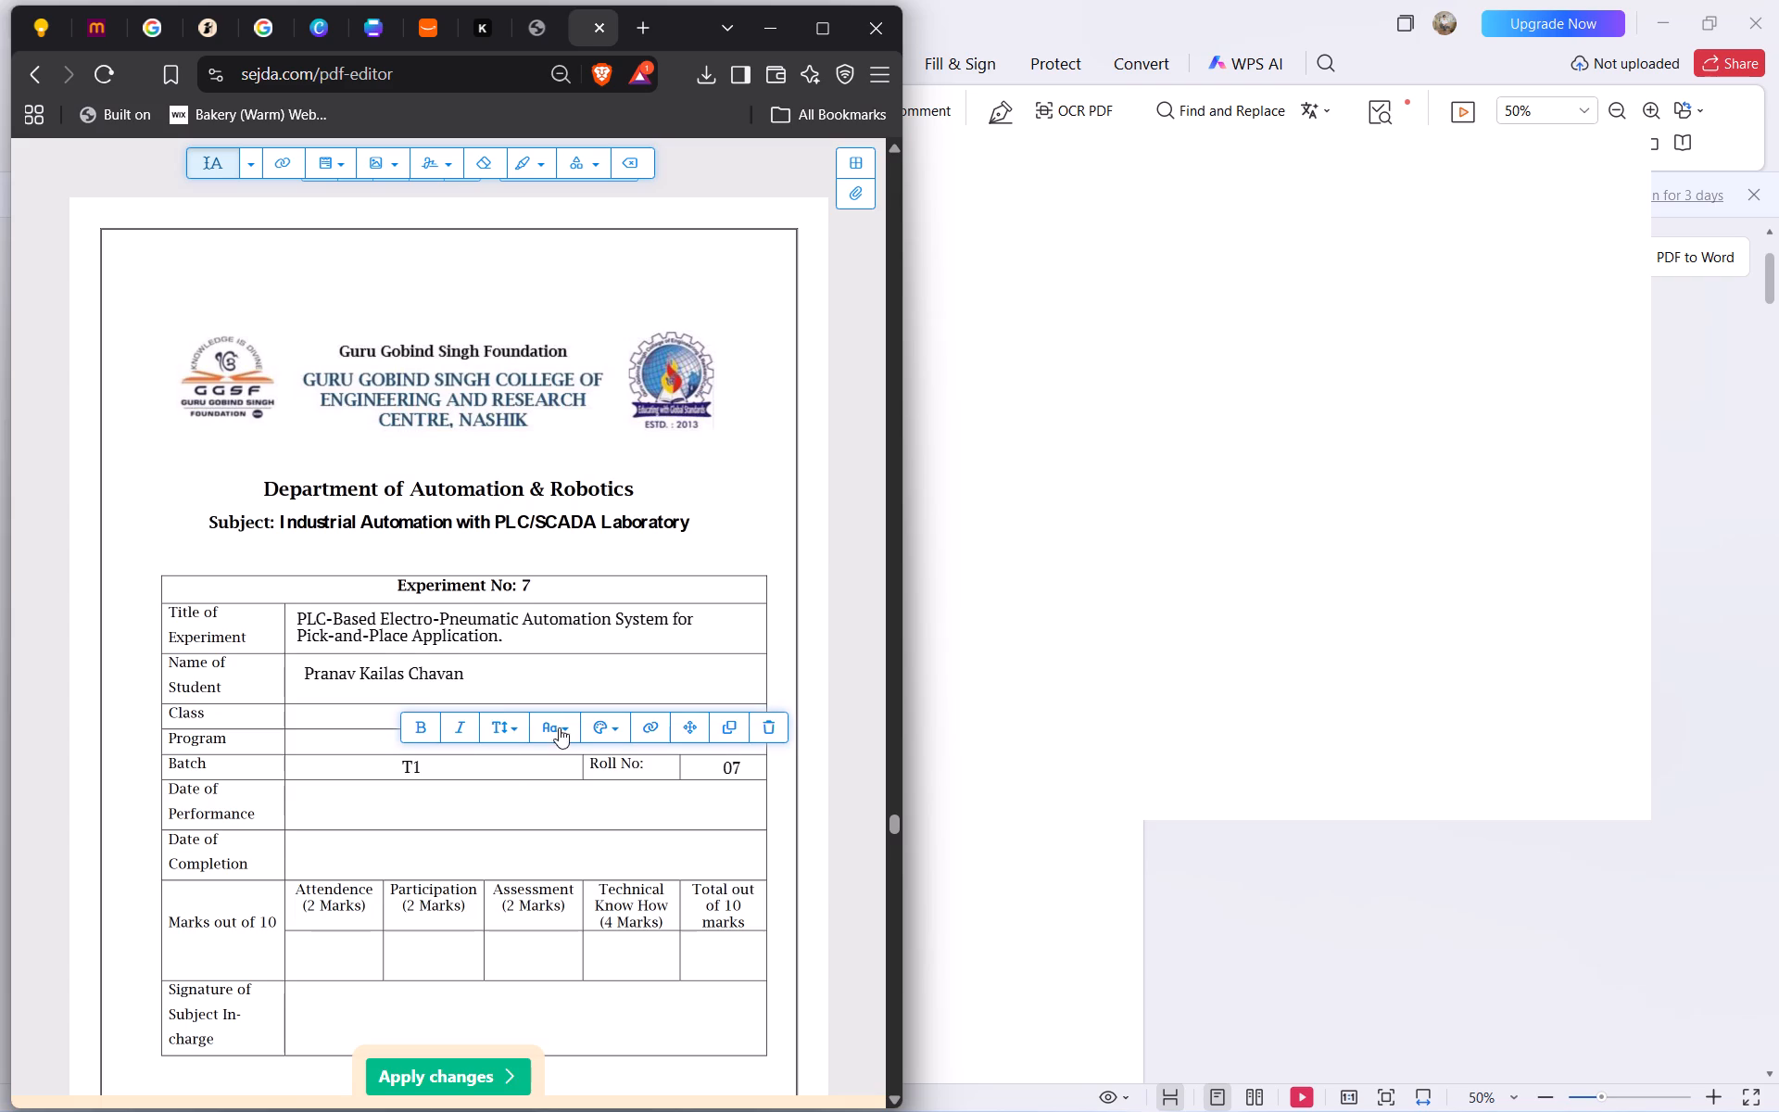
Add a text entry in the Experiment 8 form's Batch cell and paste the batch value T1 into it.
{"action": "scroll", "coordinate": [560, 727], "scroll_direction": "down", "scroll_amount": 13}
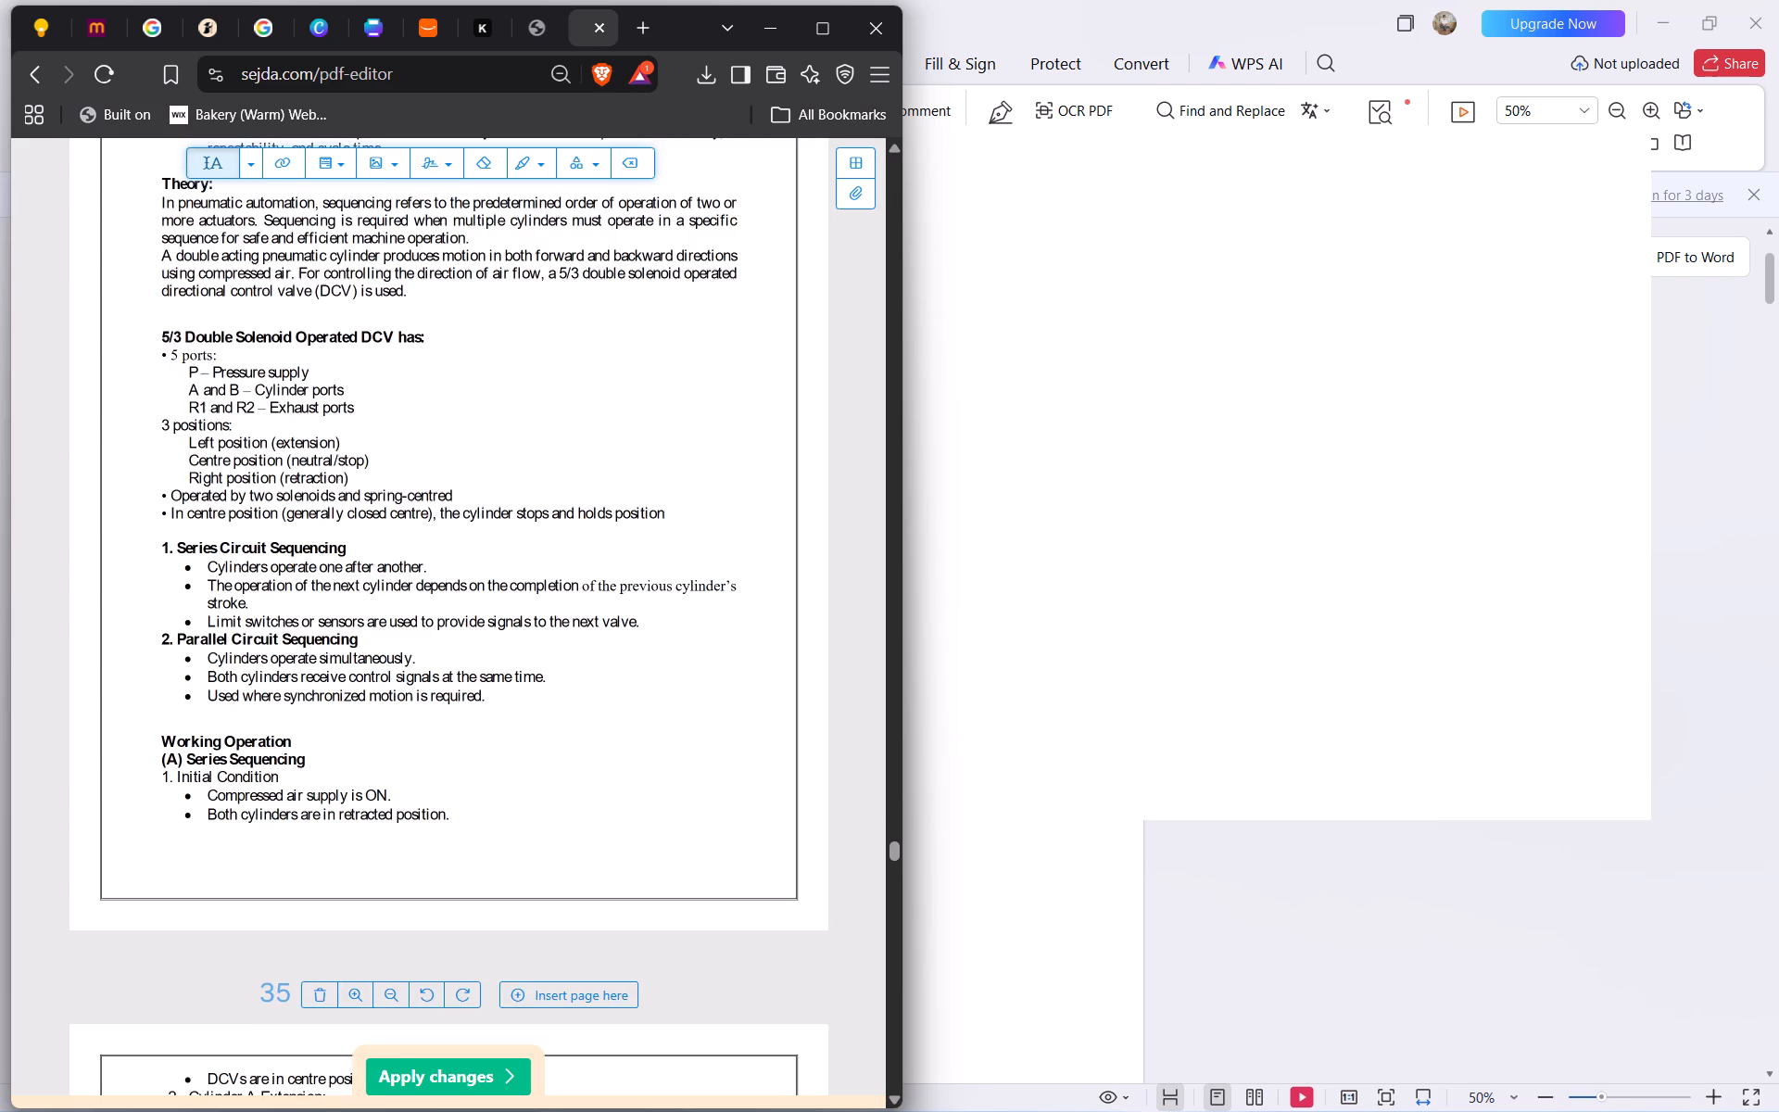
{"action": "scroll", "coordinate": [547, 732], "scroll_direction": "down", "scroll_amount": 2}
{"action": "scroll", "coordinate": [547, 732], "scroll_direction": "up", "scroll_amount": 6}
{"action": "scroll", "coordinate": [547, 732], "scroll_direction": "down", "scroll_amount": 8}
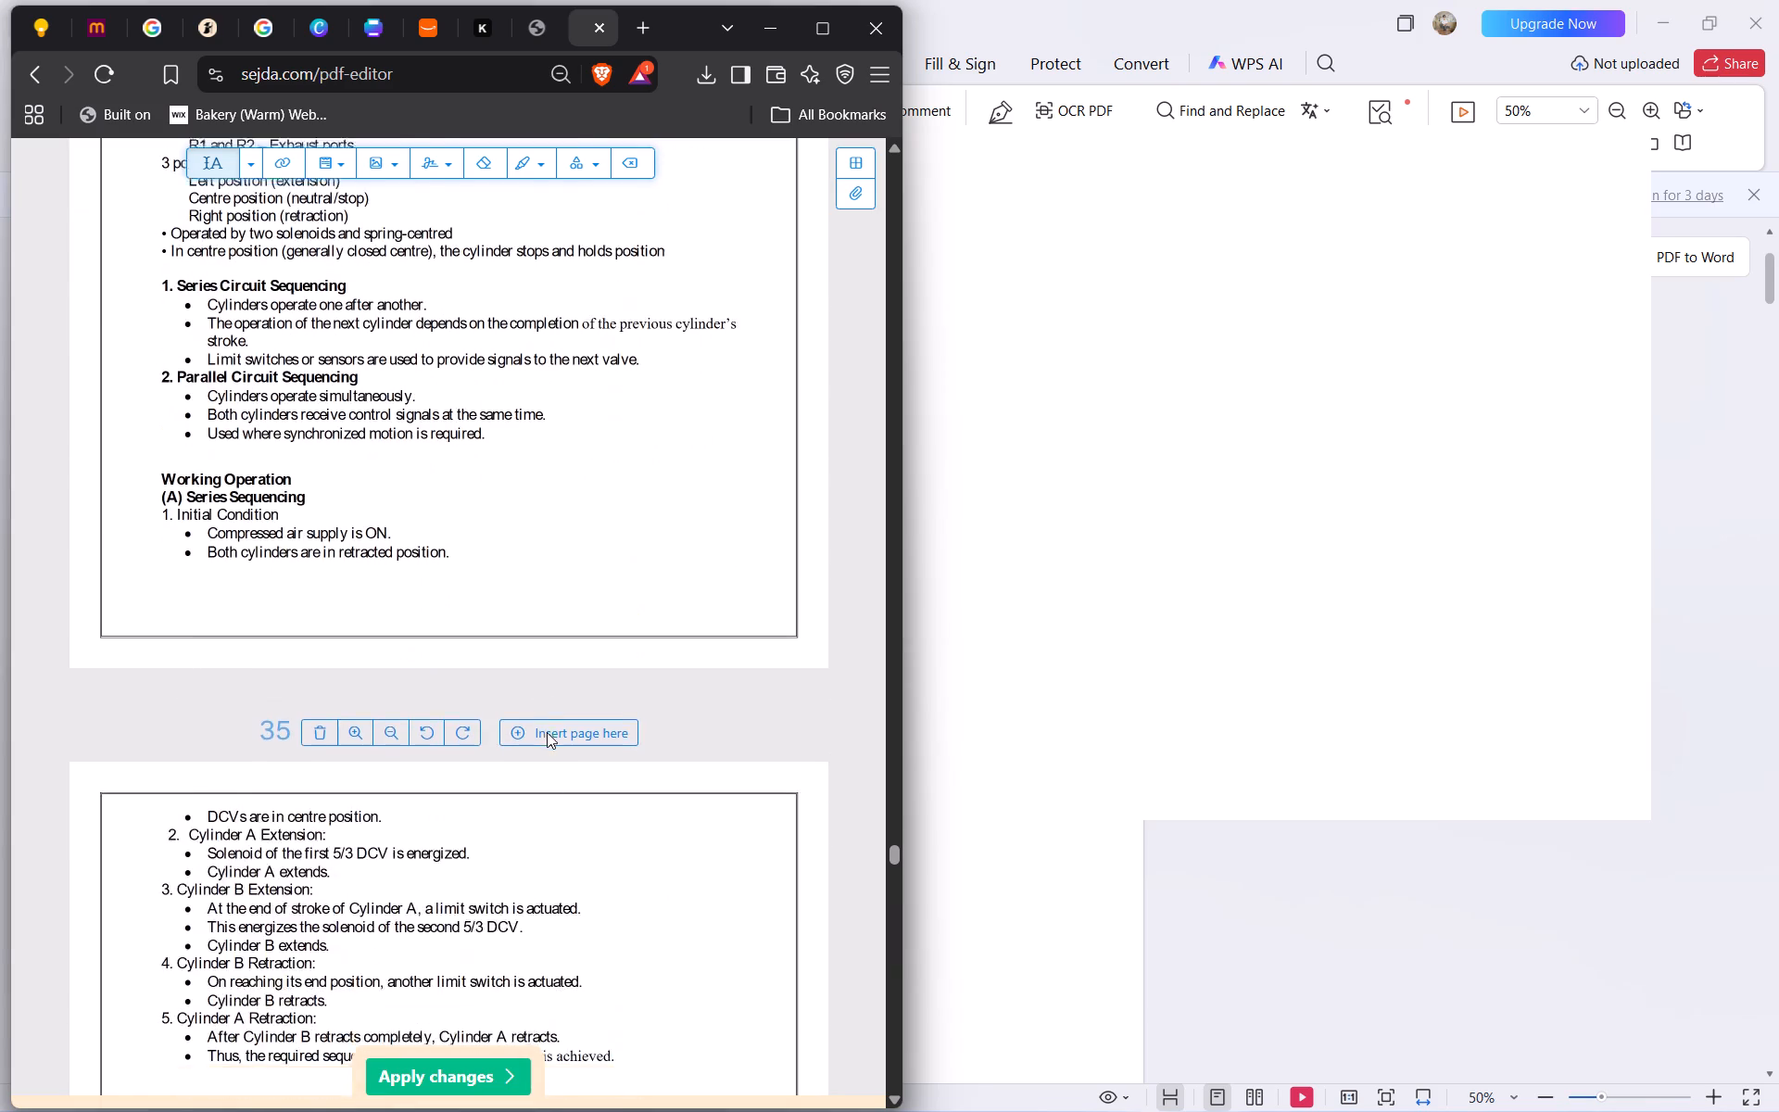
{"action": "scroll", "coordinate": [547, 732], "scroll_direction": "down", "scroll_amount": 16}
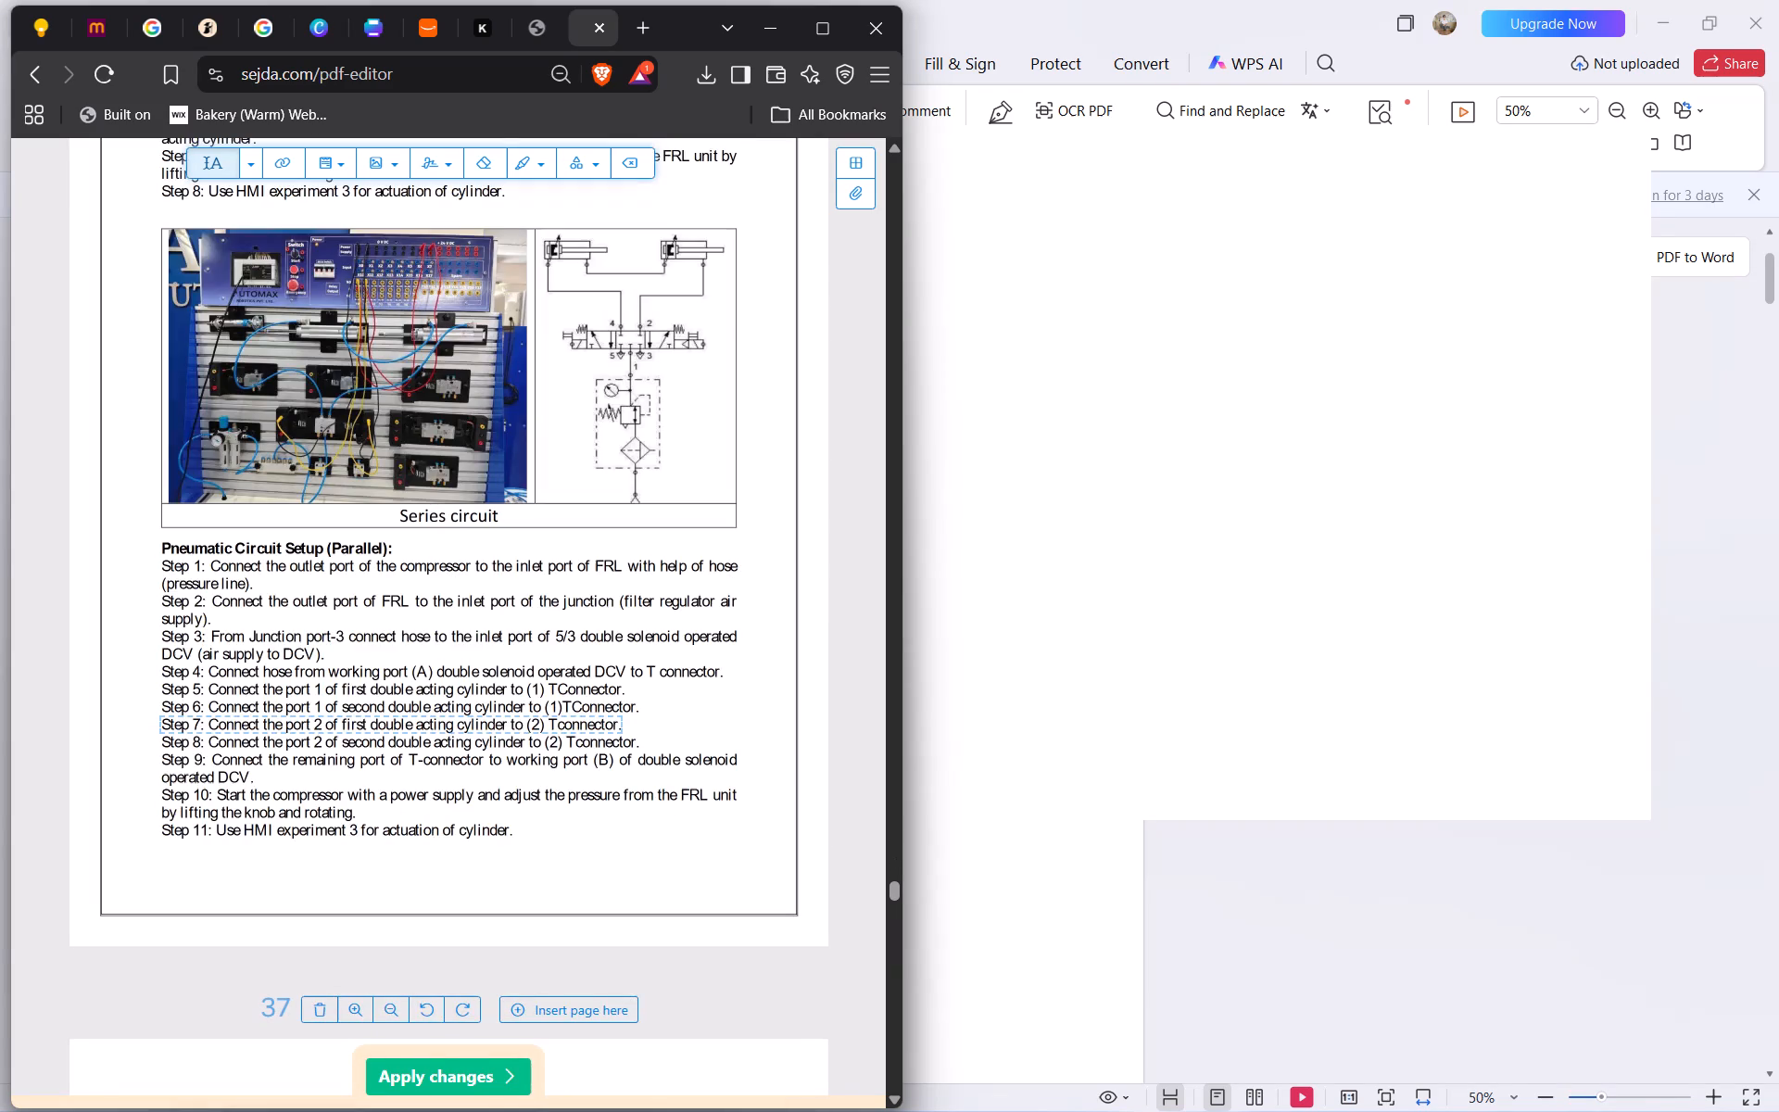
{"action": "scroll", "coordinate": [547, 732], "scroll_direction": "down", "scroll_amount": 17}
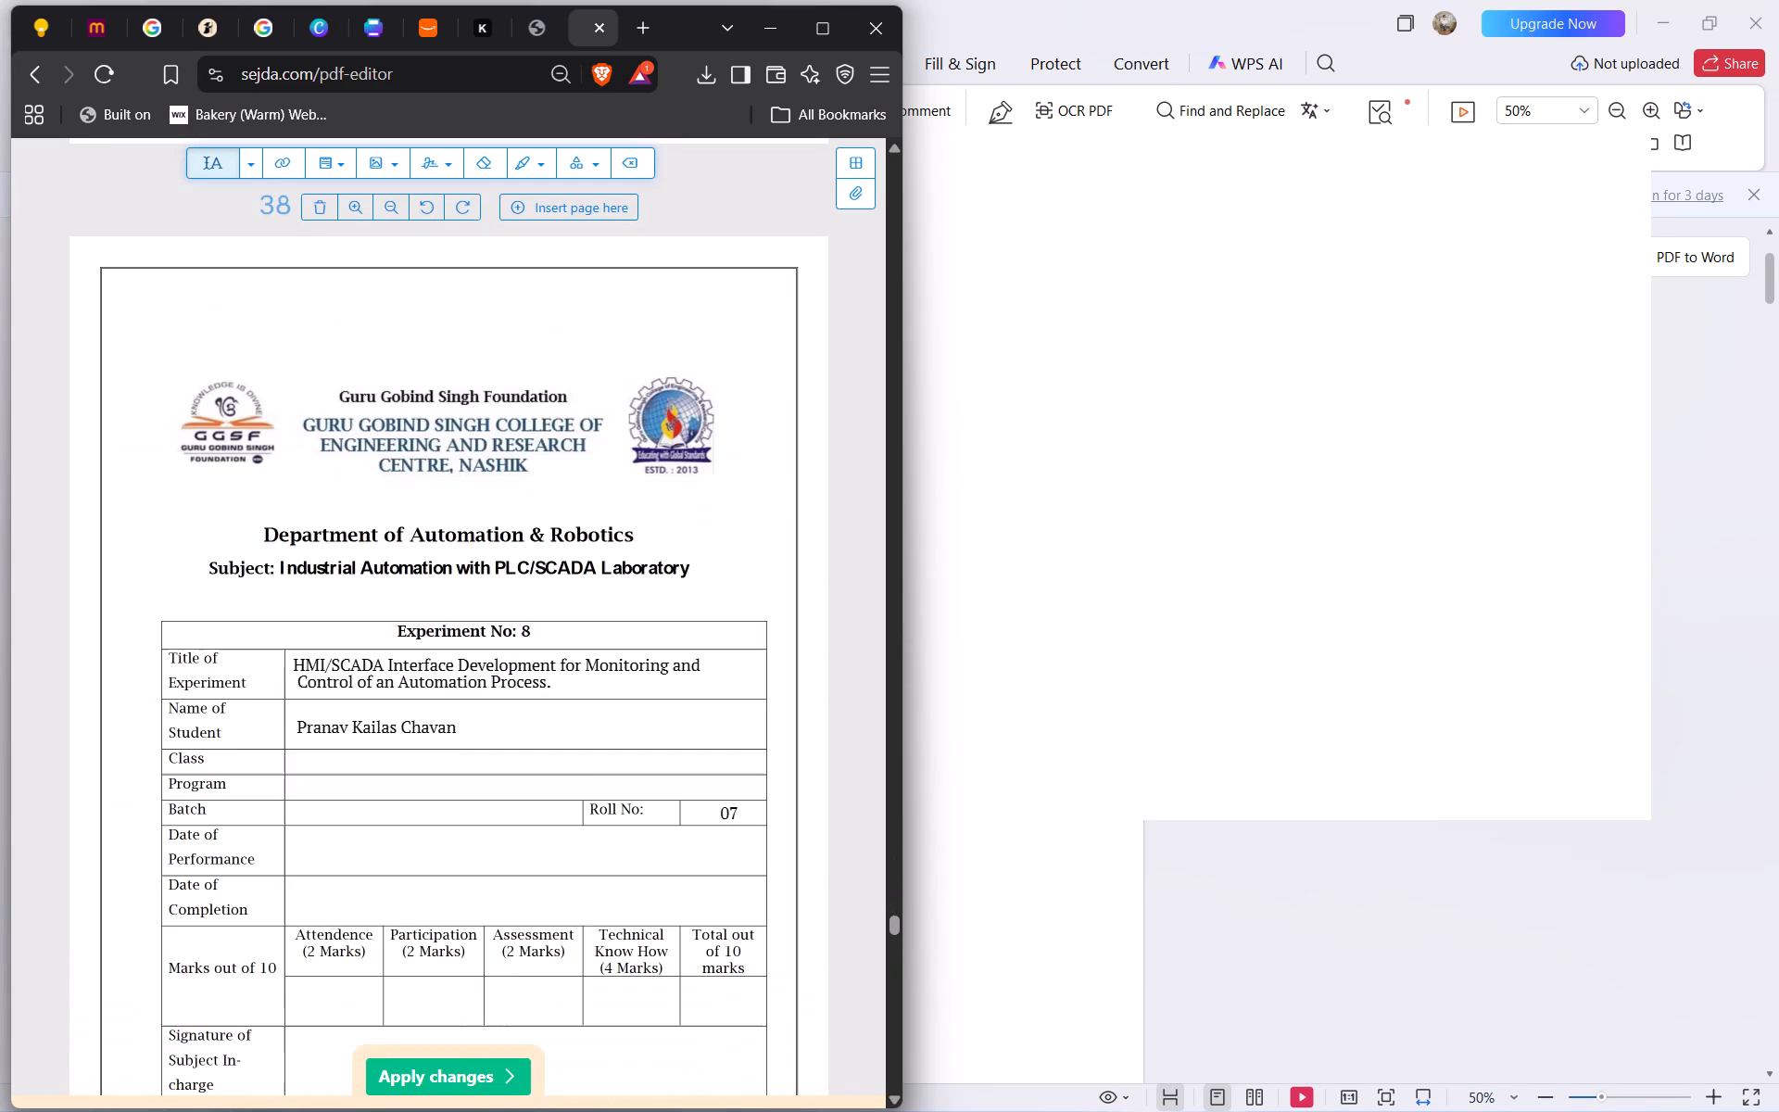
{"action": "scroll", "coordinate": [547, 732], "scroll_direction": "down", "scroll_amount": 2}
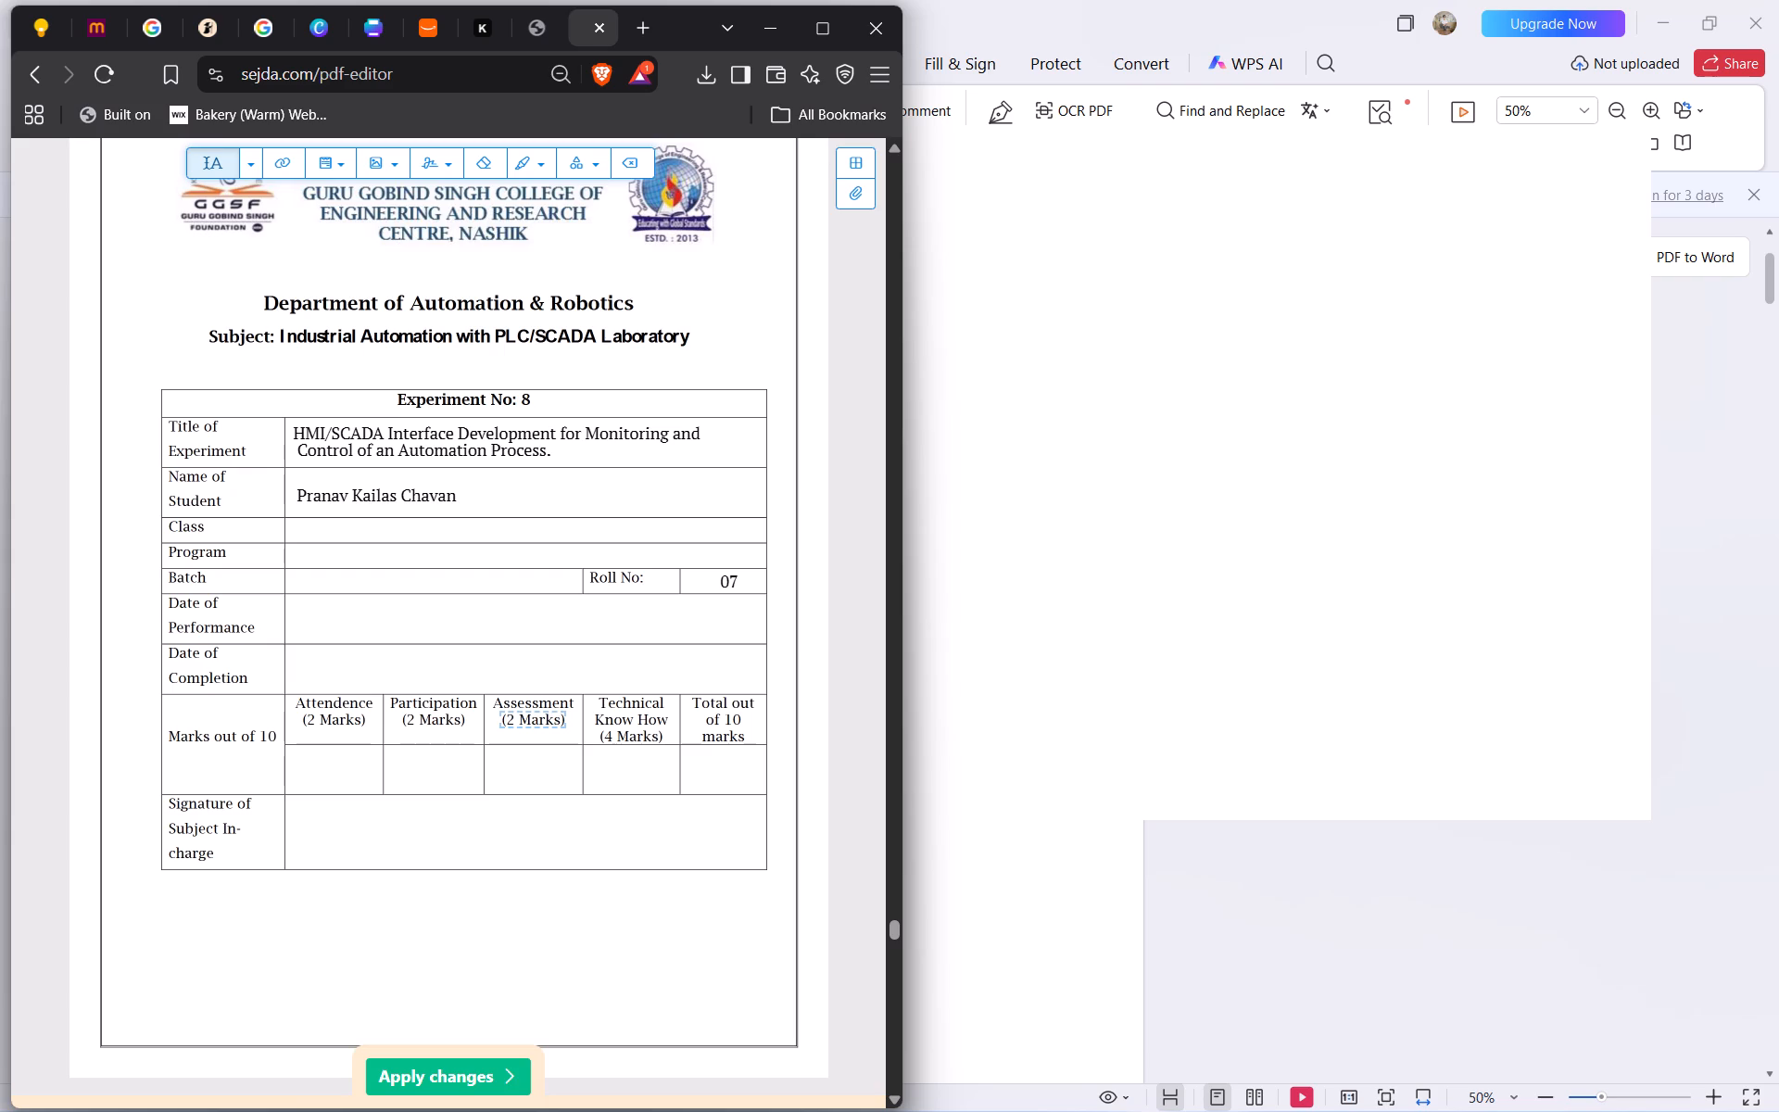
{"action": "left_click", "coordinate": [410, 586]}
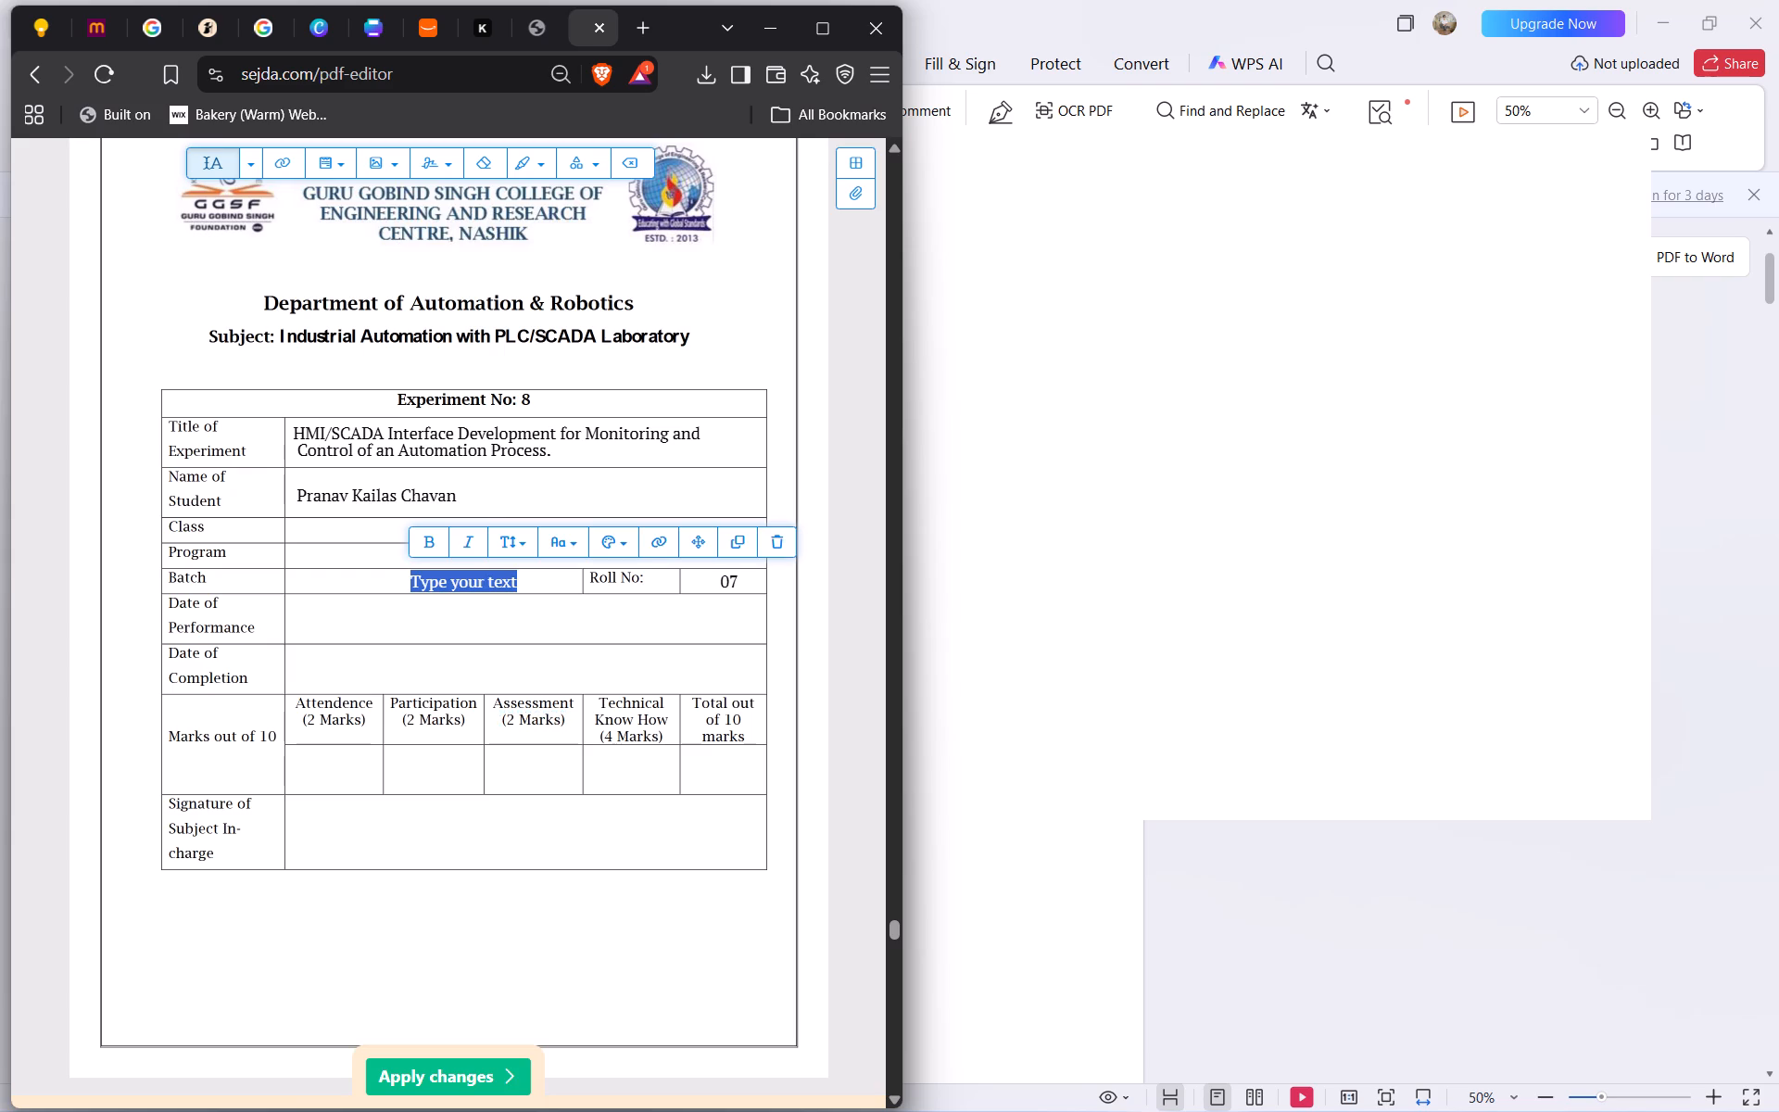
{"action": "key", "text": "ctrl+v"}
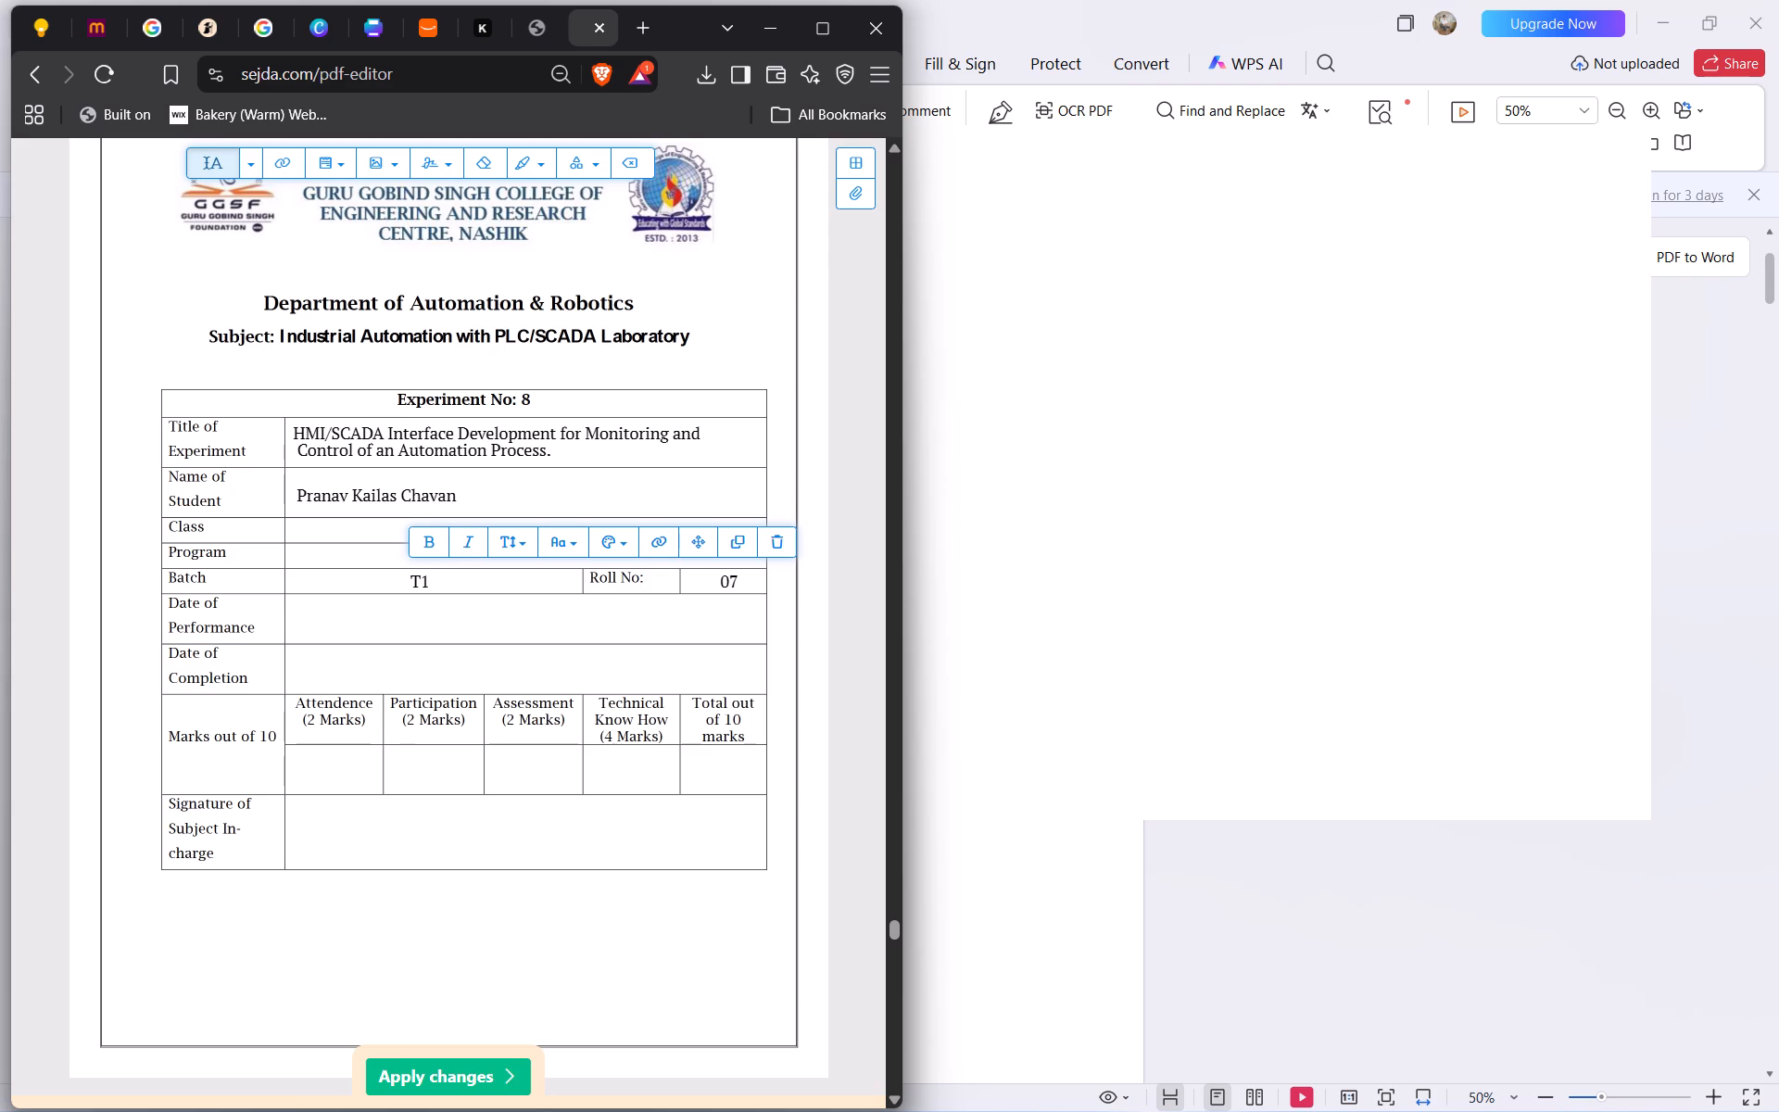
Add a text entry in the Experiment 9 form's Batch cell and paste the batch value T1 into it.
{"action": "scroll", "coordinate": [374, 575], "scroll_direction": "down", "scroll_amount": 9}
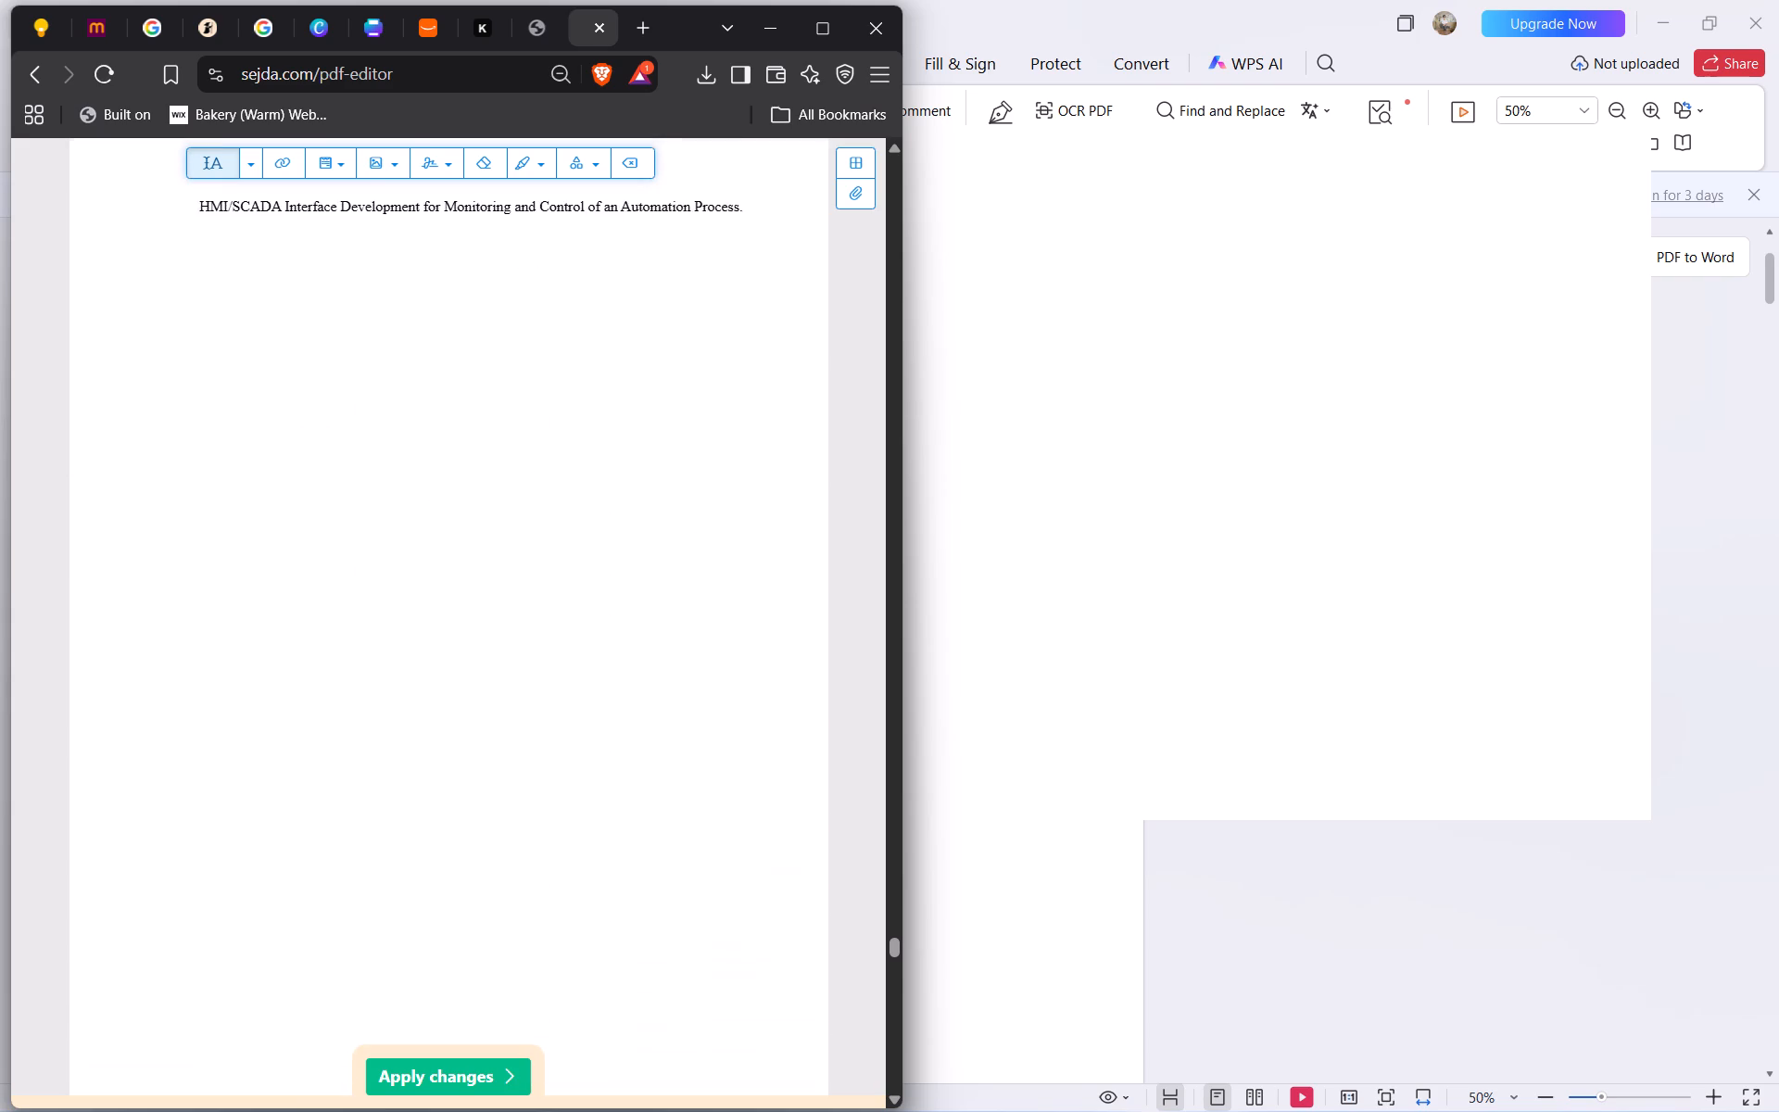
{"action": "scroll", "coordinate": [368, 610], "scroll_direction": "down", "scroll_amount": 14}
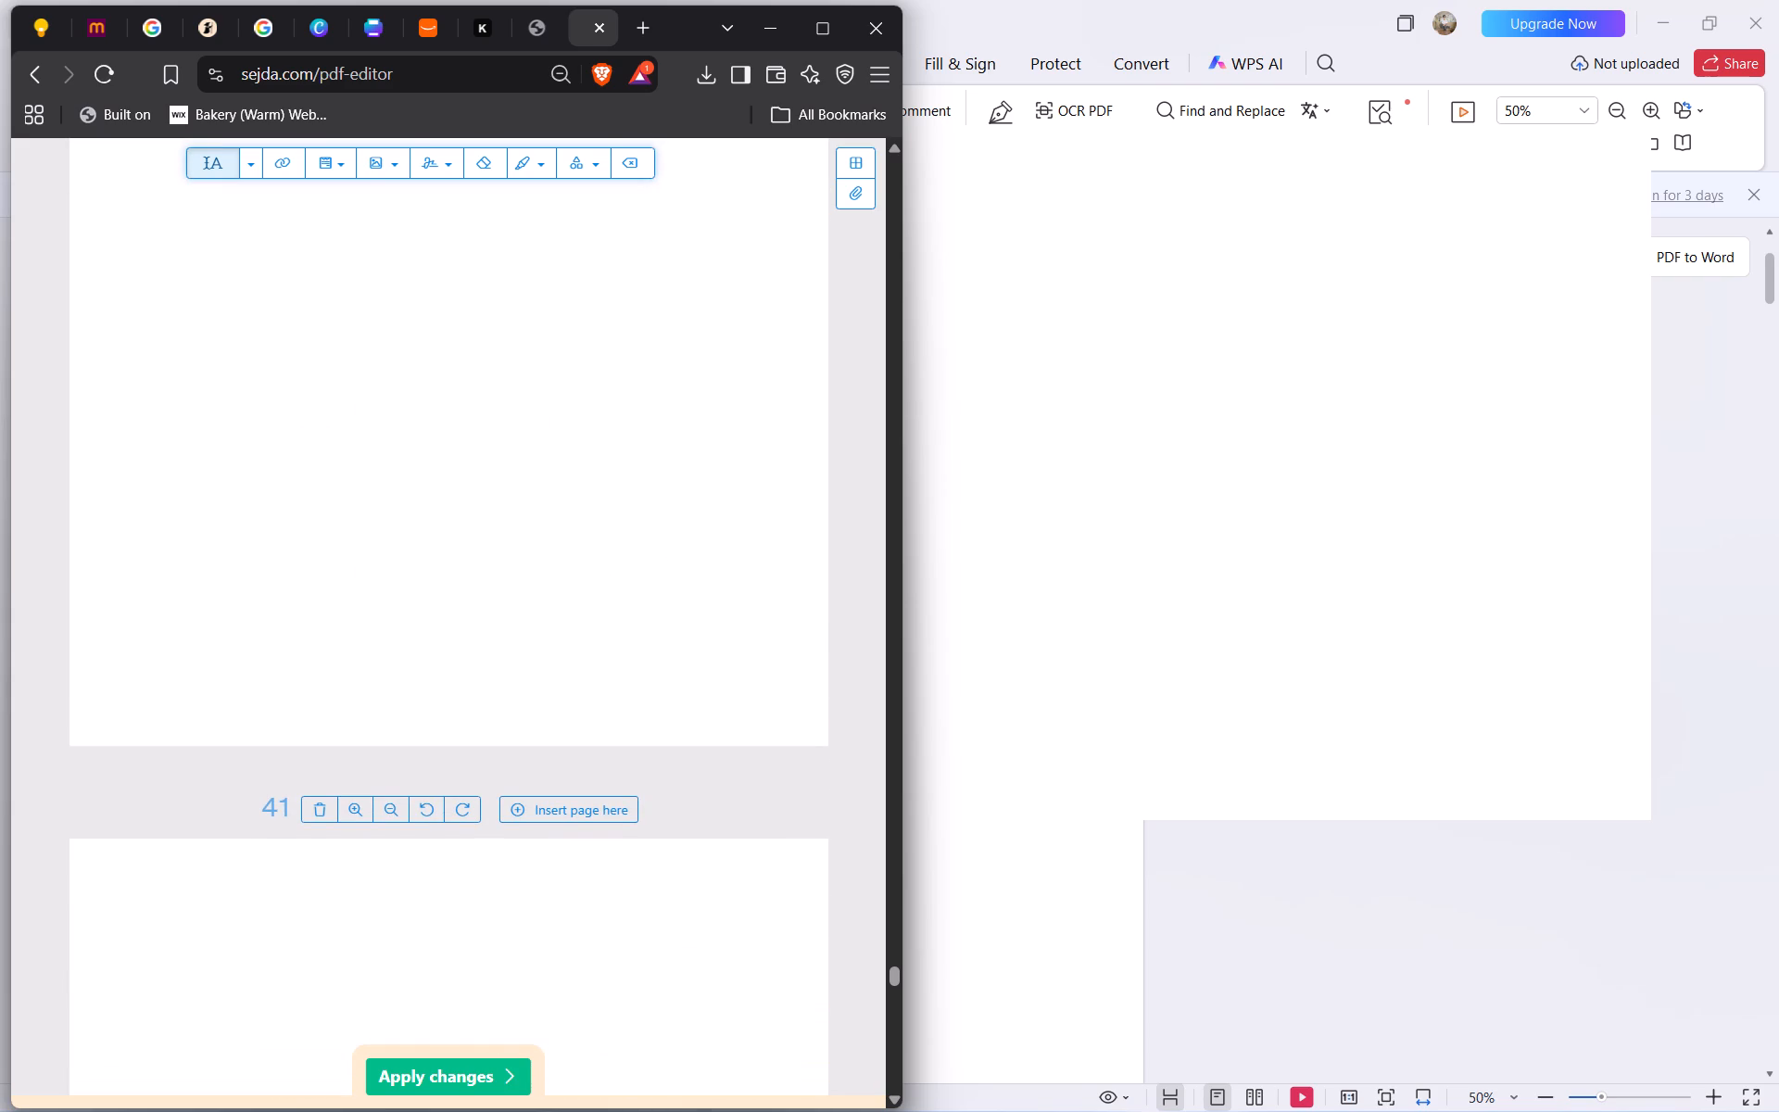
{"action": "scroll", "coordinate": [368, 610], "scroll_direction": "down", "scroll_amount": 14}
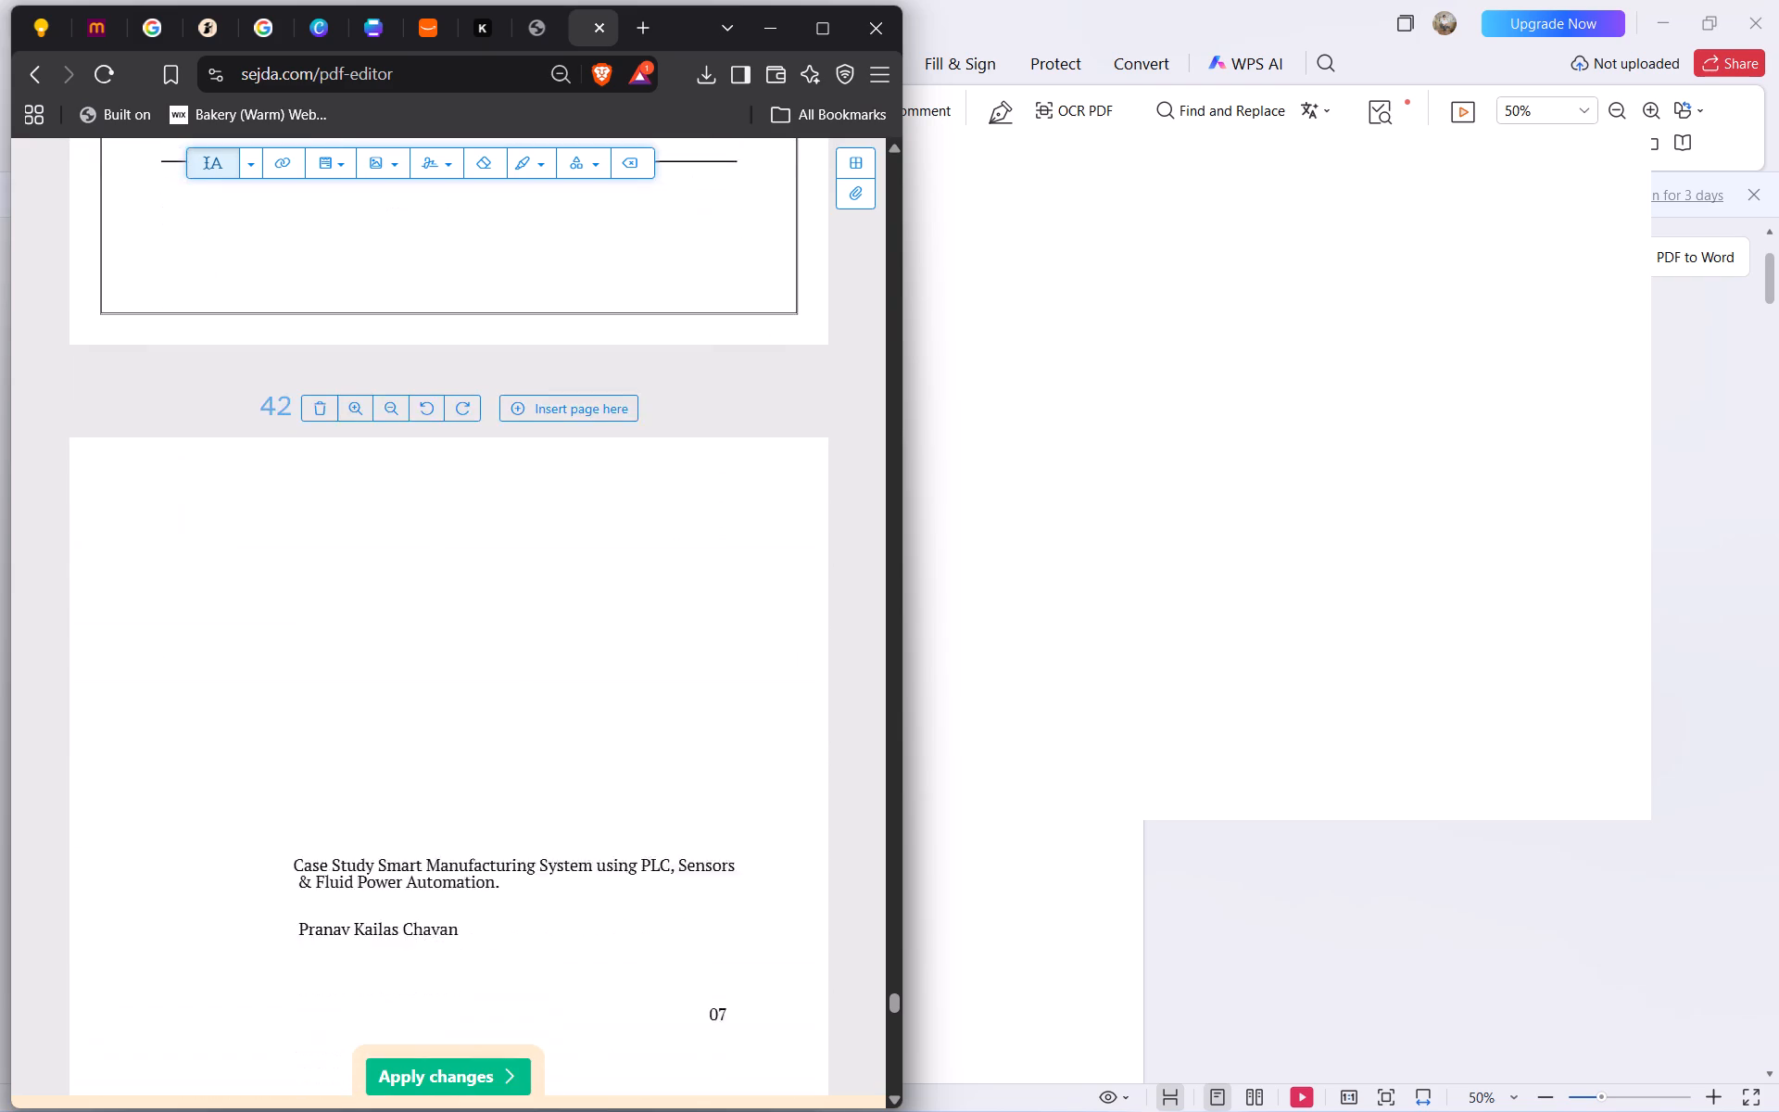
{"action": "scroll", "coordinate": [368, 610], "scroll_direction": "down", "scroll_amount": 2}
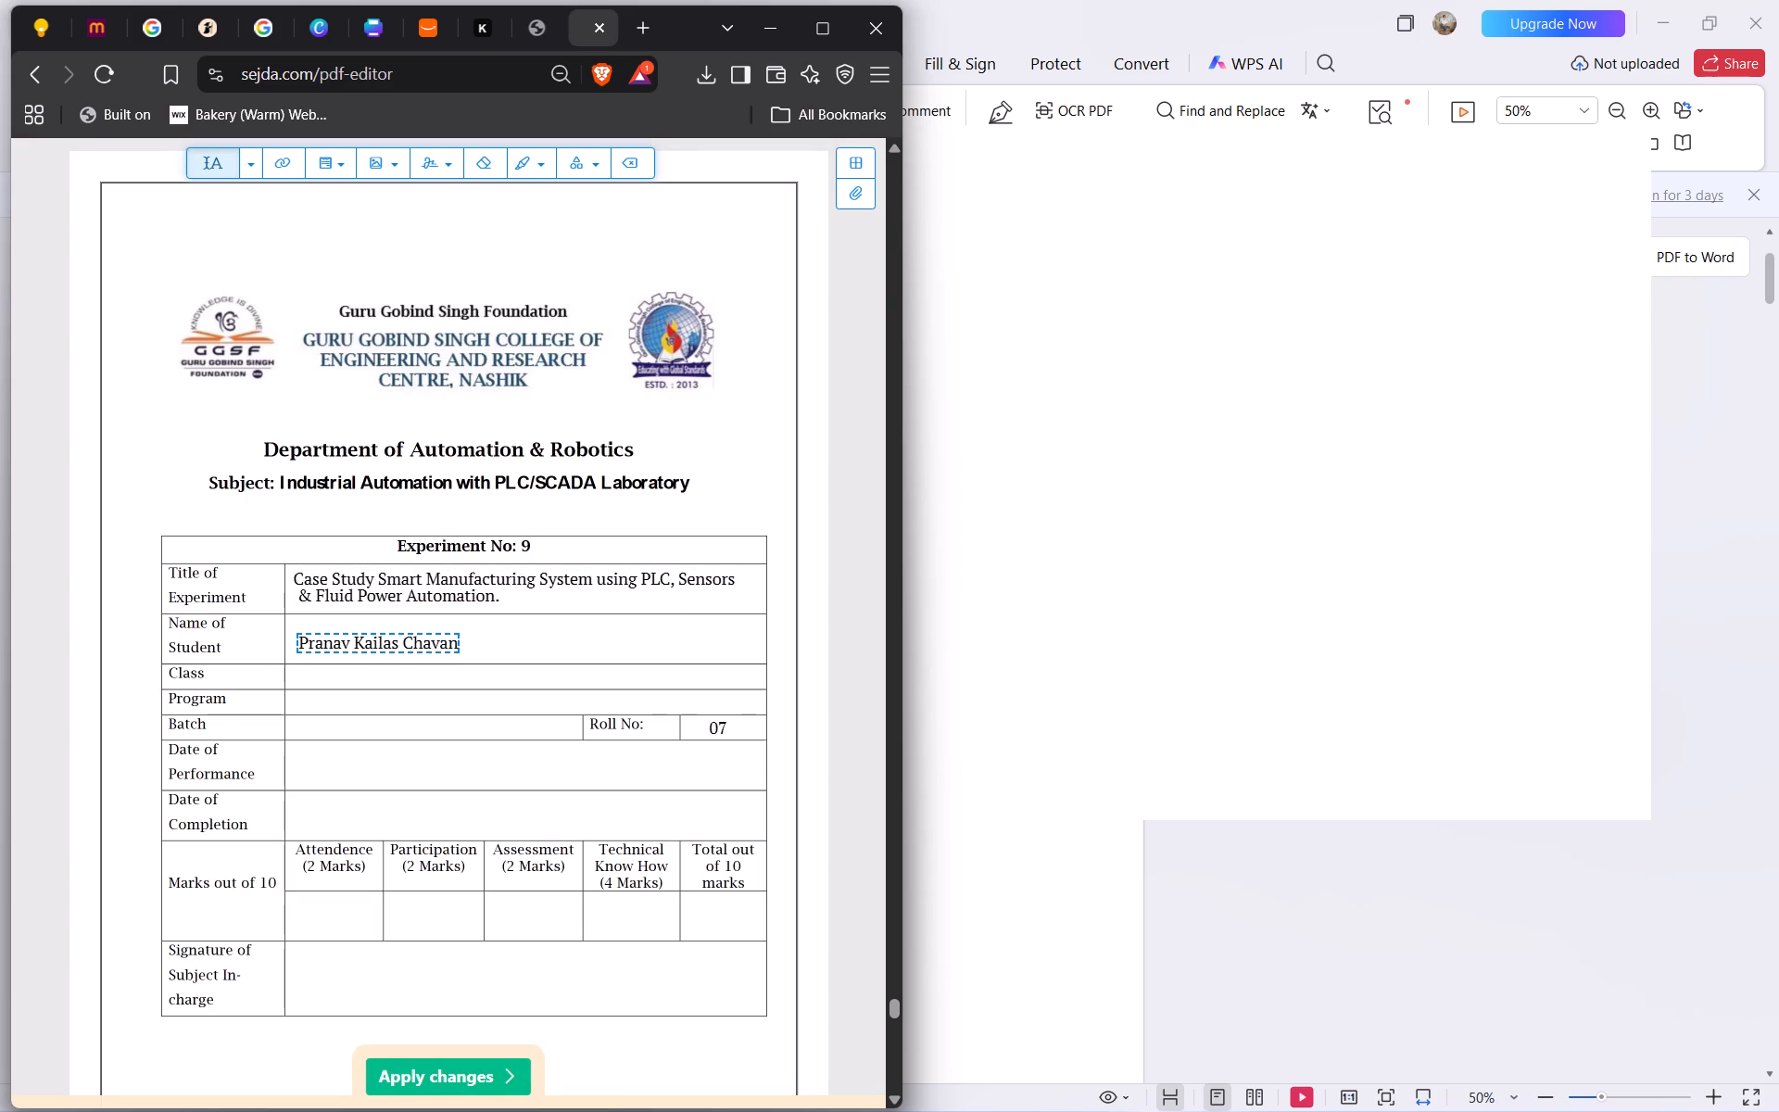
{"action": "left_click", "coordinate": [409, 732]}
{"action": "key", "text": "ctrl+v"}
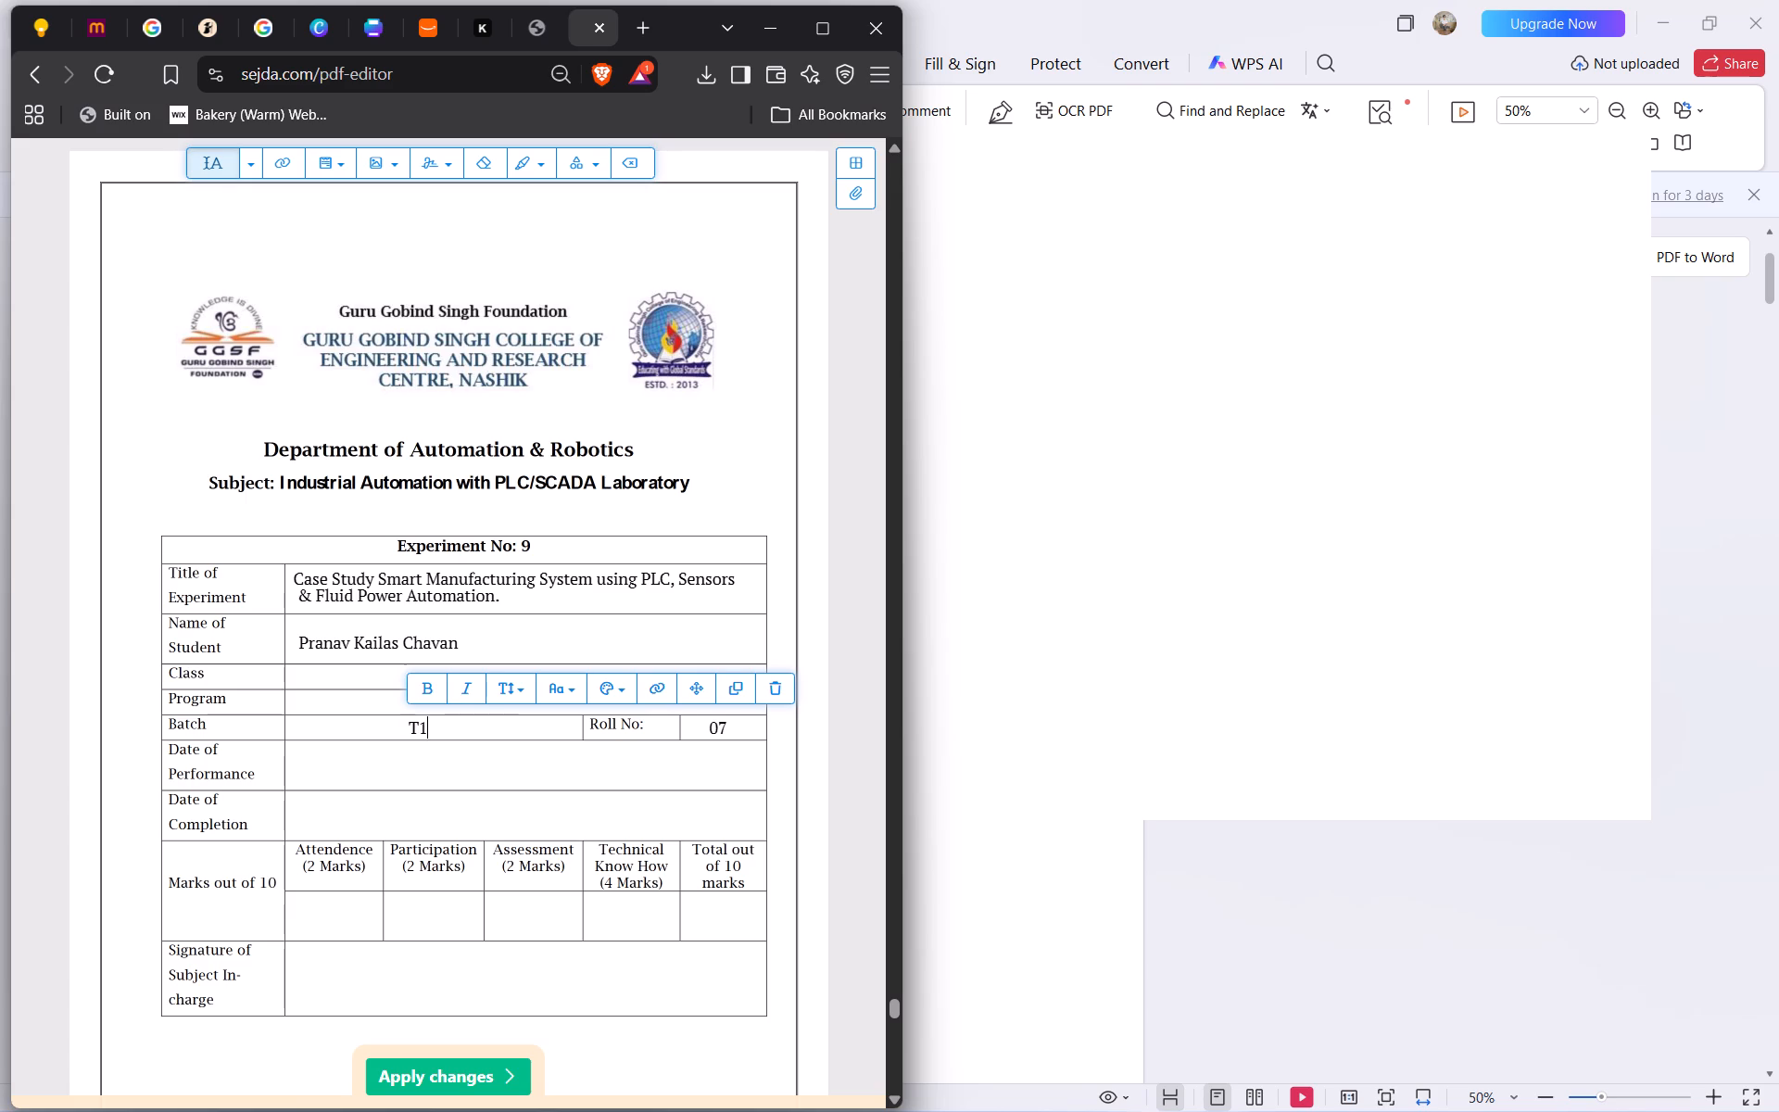
Look through the pages after the Experiment 9 form to the document's end for any further forms to fill in.
{"action": "scroll", "coordinate": [456, 744], "scroll_direction": "down", "scroll_amount": 11}
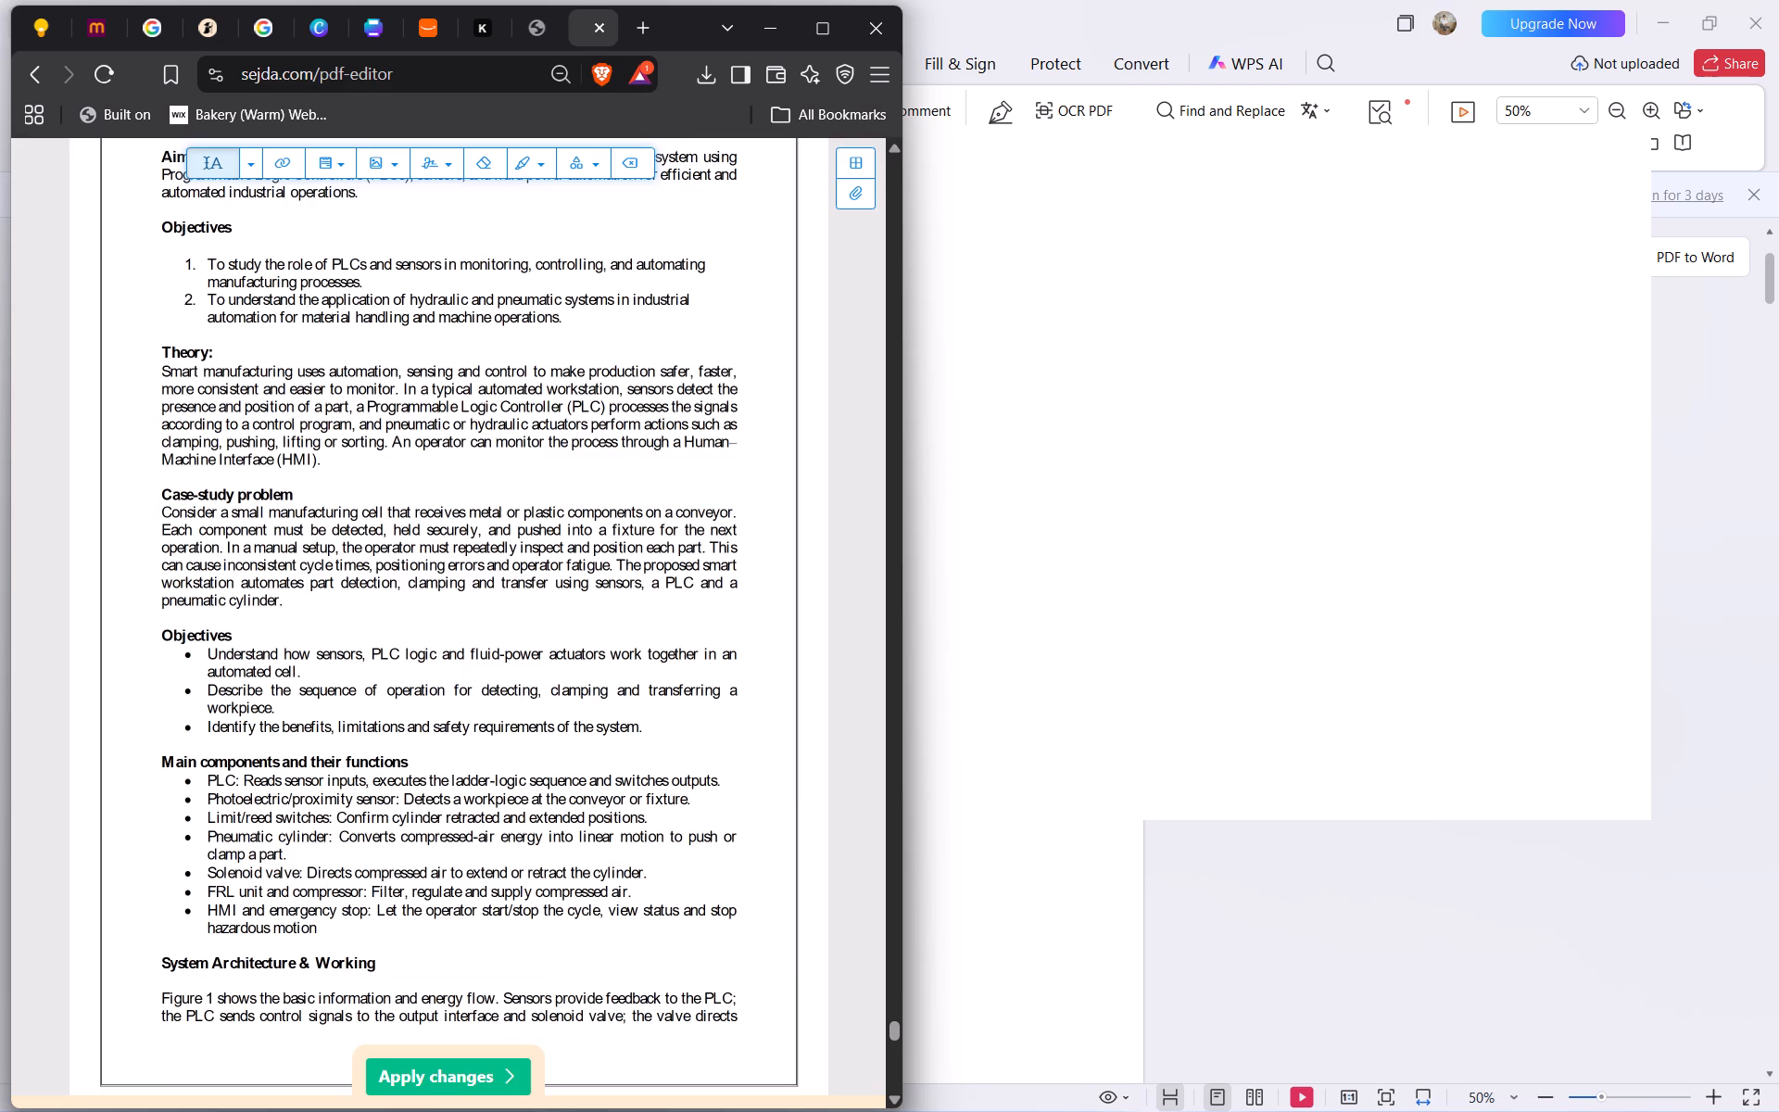
{"action": "scroll", "coordinate": [459, 741], "scroll_direction": "down", "scroll_amount": 15}
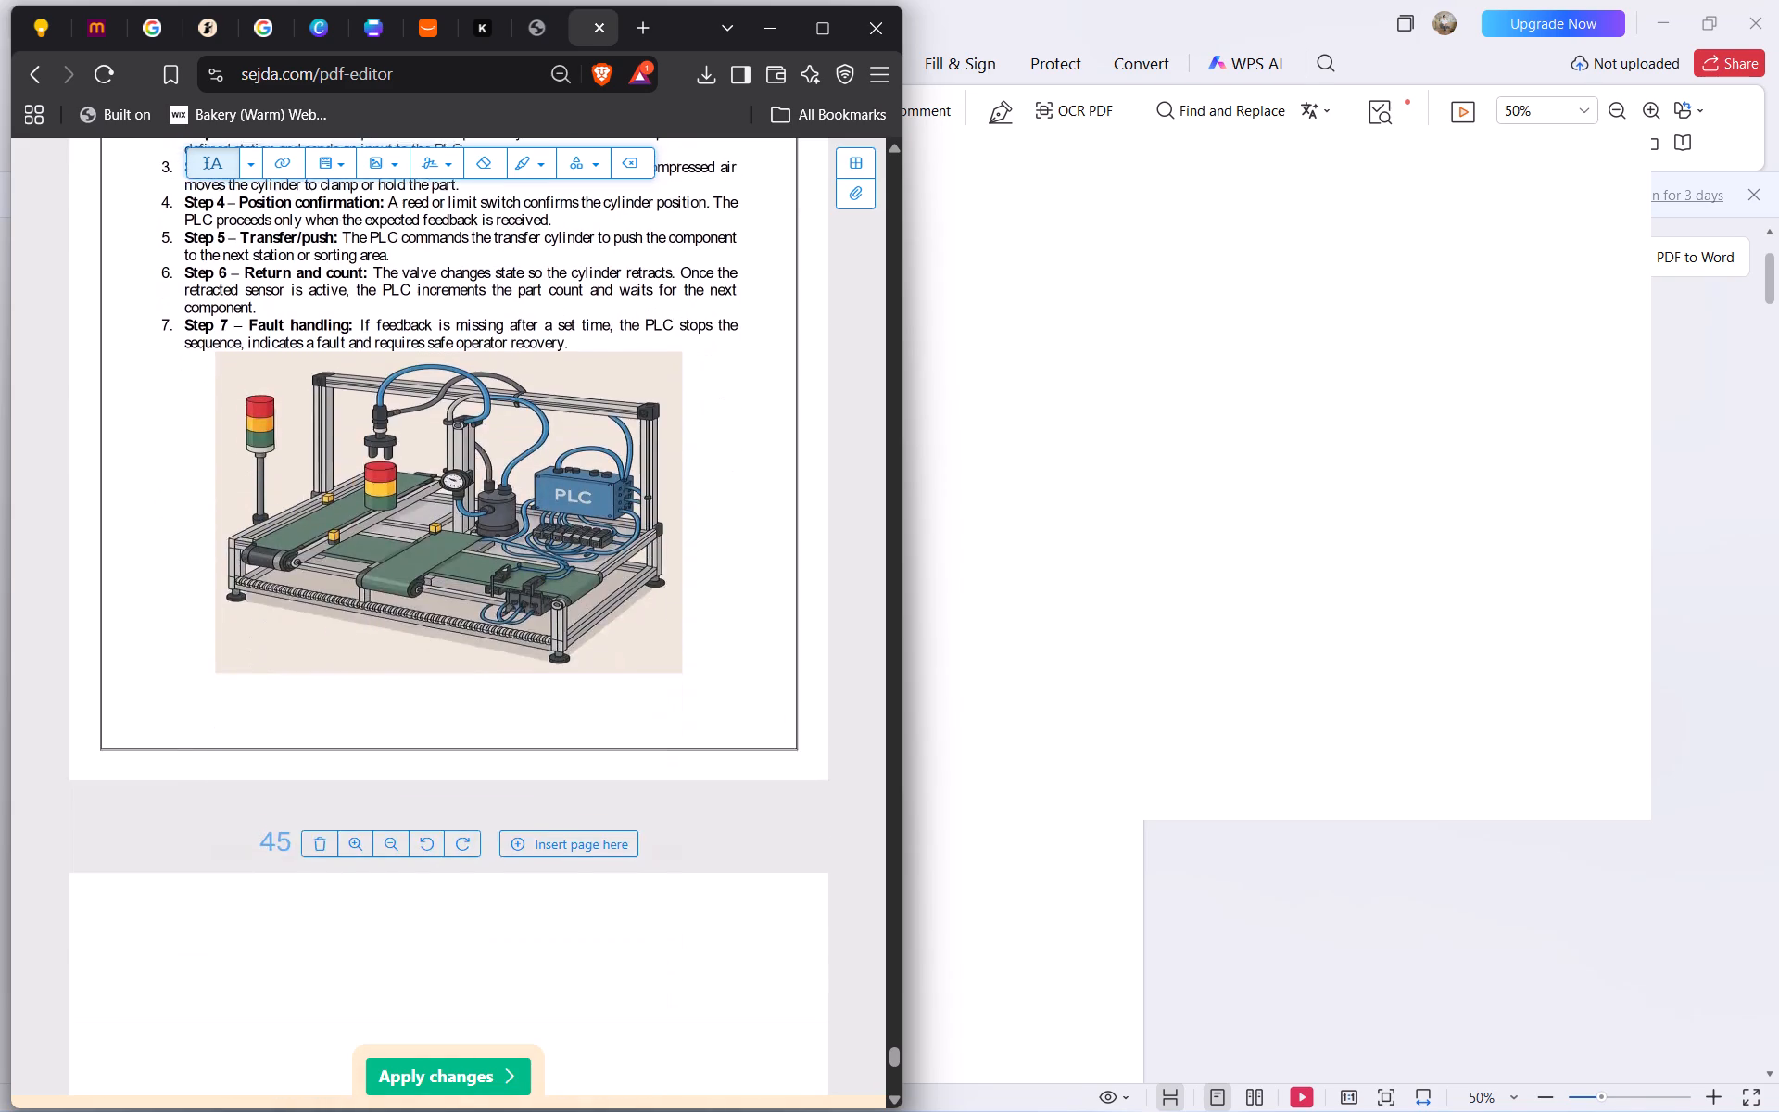
{"action": "scroll", "coordinate": [459, 741], "scroll_direction": "down", "scroll_amount": 15}
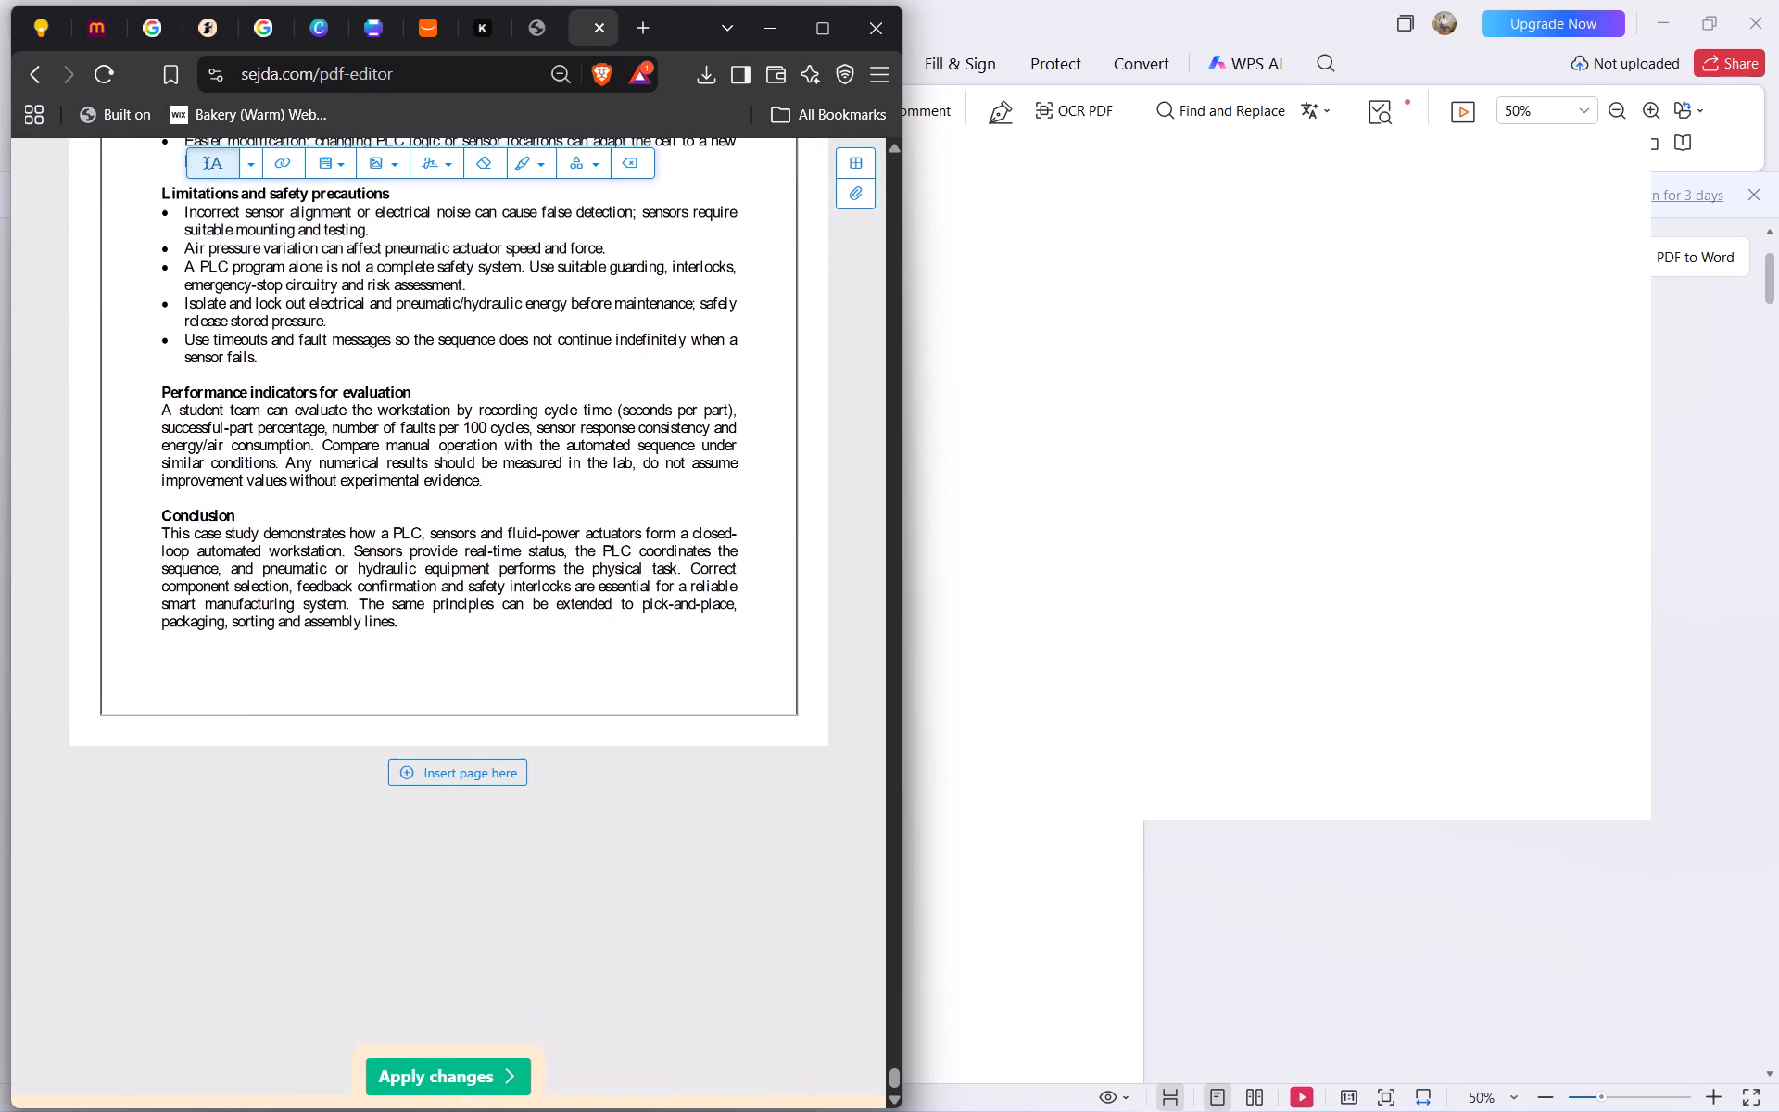
{"action": "scroll", "coordinate": [459, 741], "scroll_direction": "down", "scroll_amount": 3}
Add a text entry reading TEAR in the Experiment 9 form's Class cell, removing any stray characters before it.
{"action": "scroll", "coordinate": [459, 741], "scroll_direction": "up", "scroll_amount": 16}
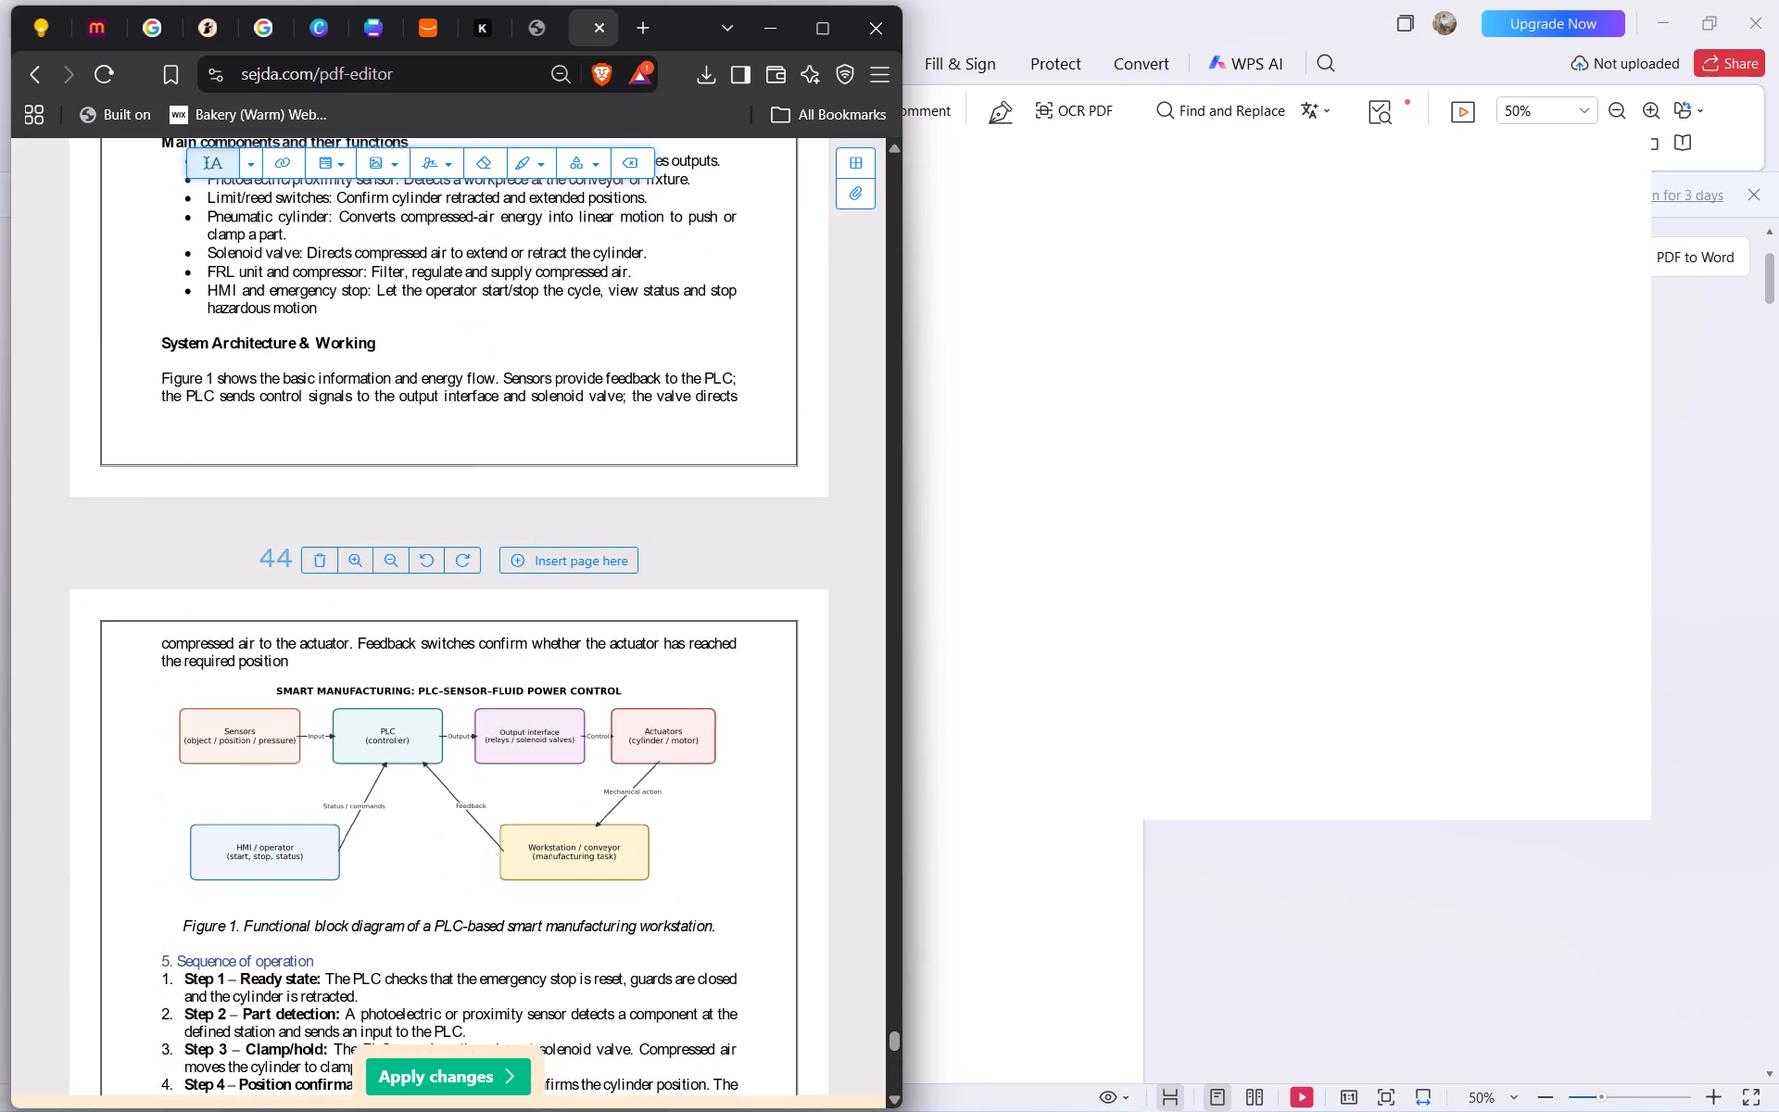
{"action": "scroll", "coordinate": [459, 741], "scroll_direction": "up", "scroll_amount": 17}
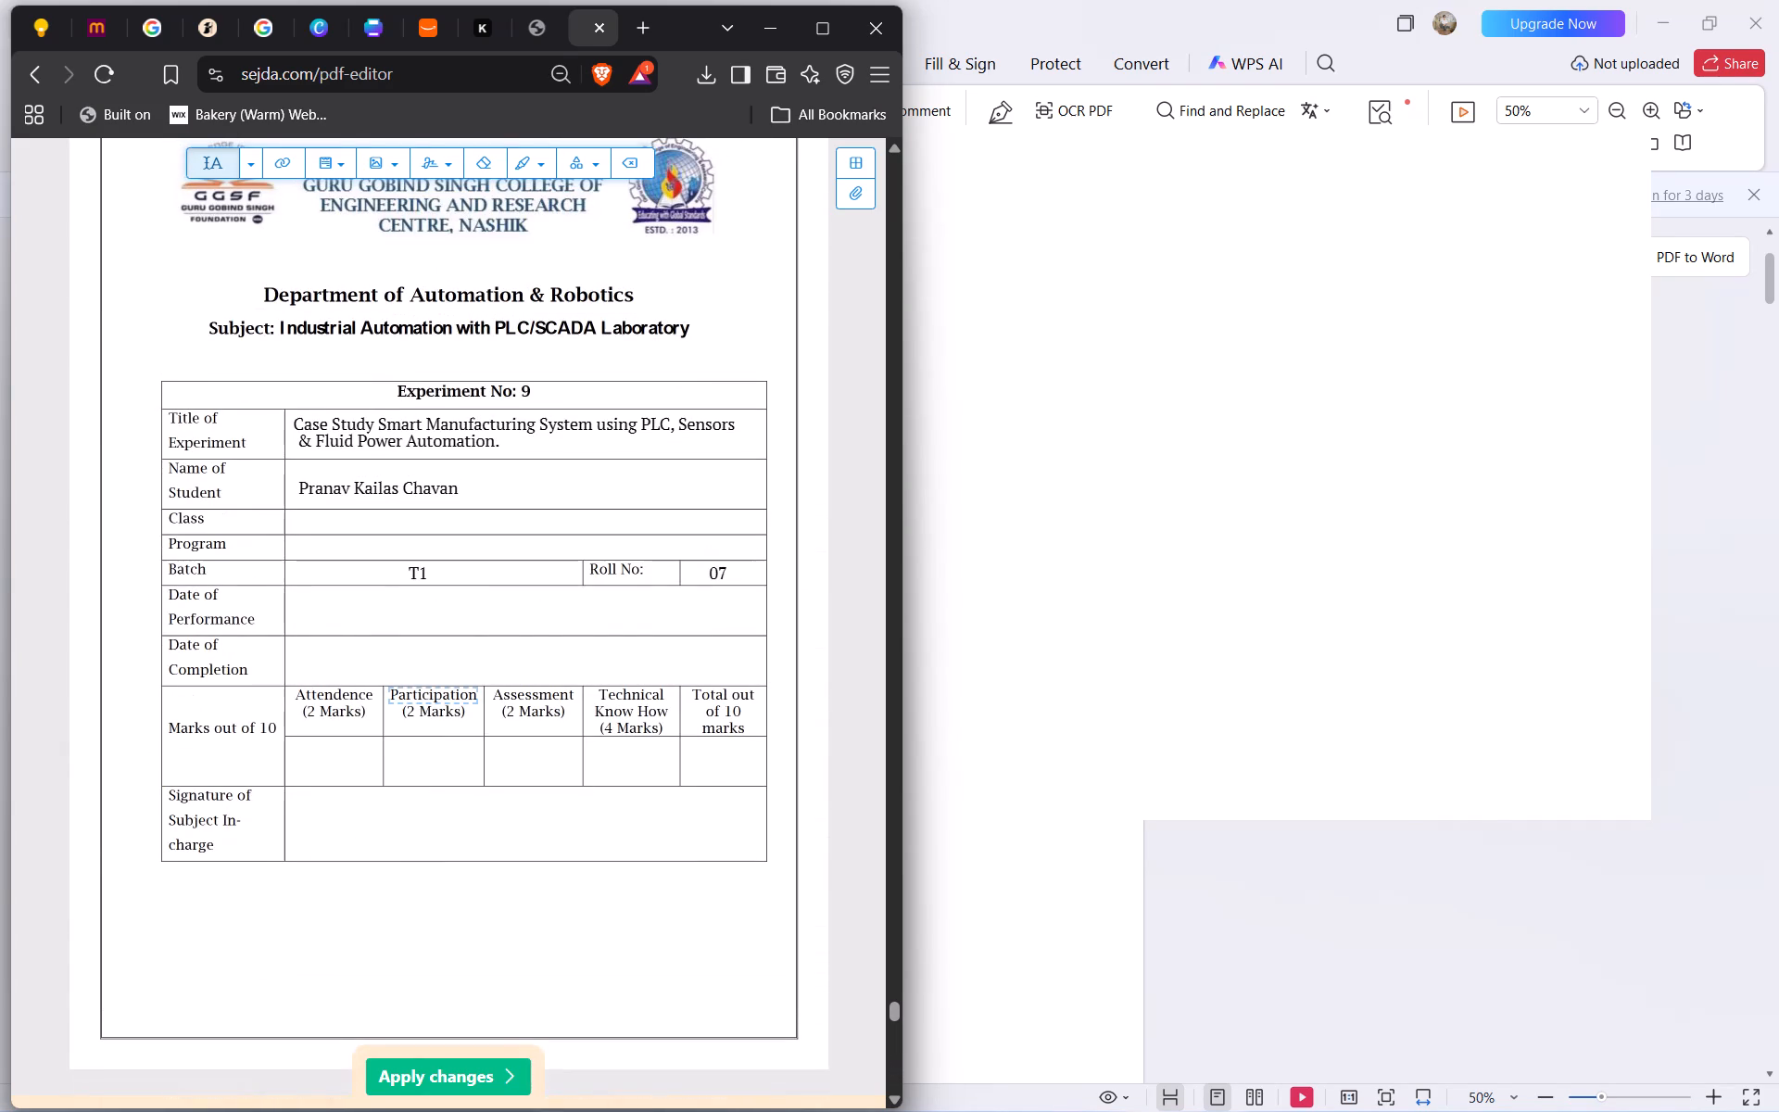
{"action": "left_click", "coordinate": [305, 523]}
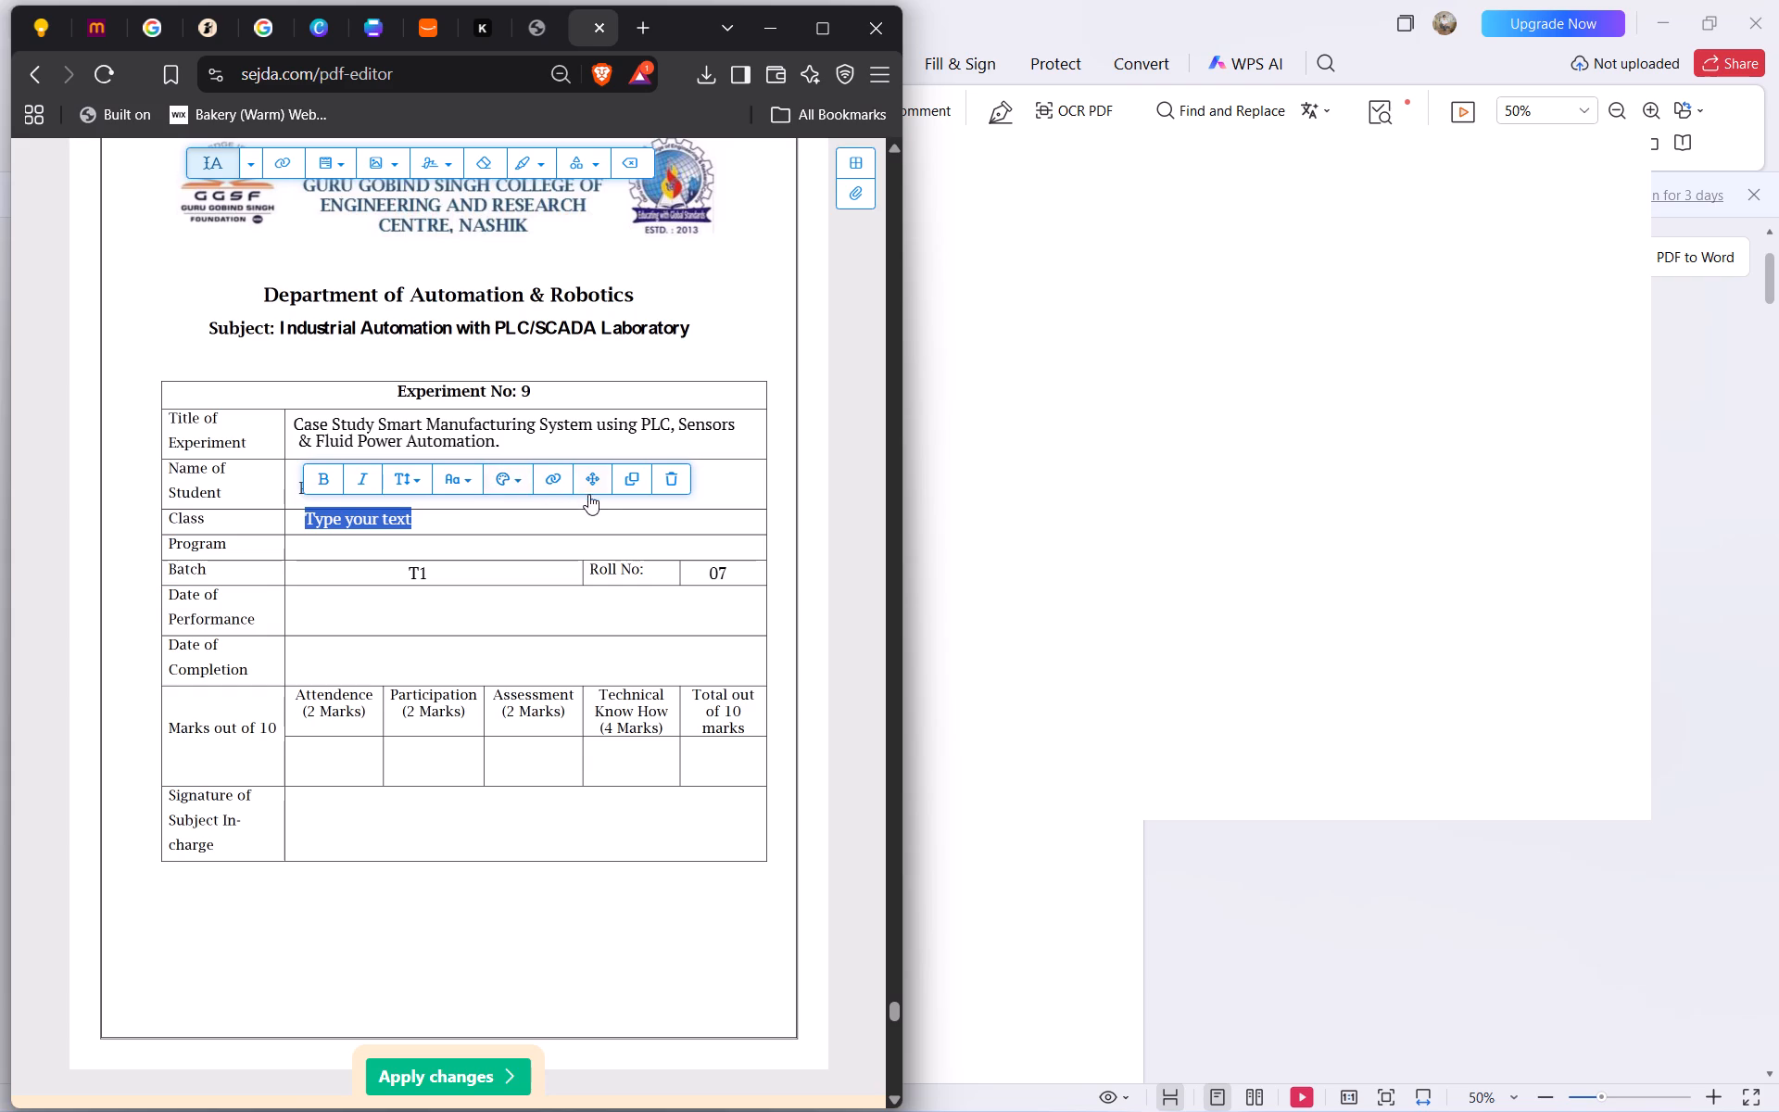
{"action": "double_click", "coordinate": [368, 513]}
{"action": "key", "text": "t"}
{"action": "key", "text": "plus"}
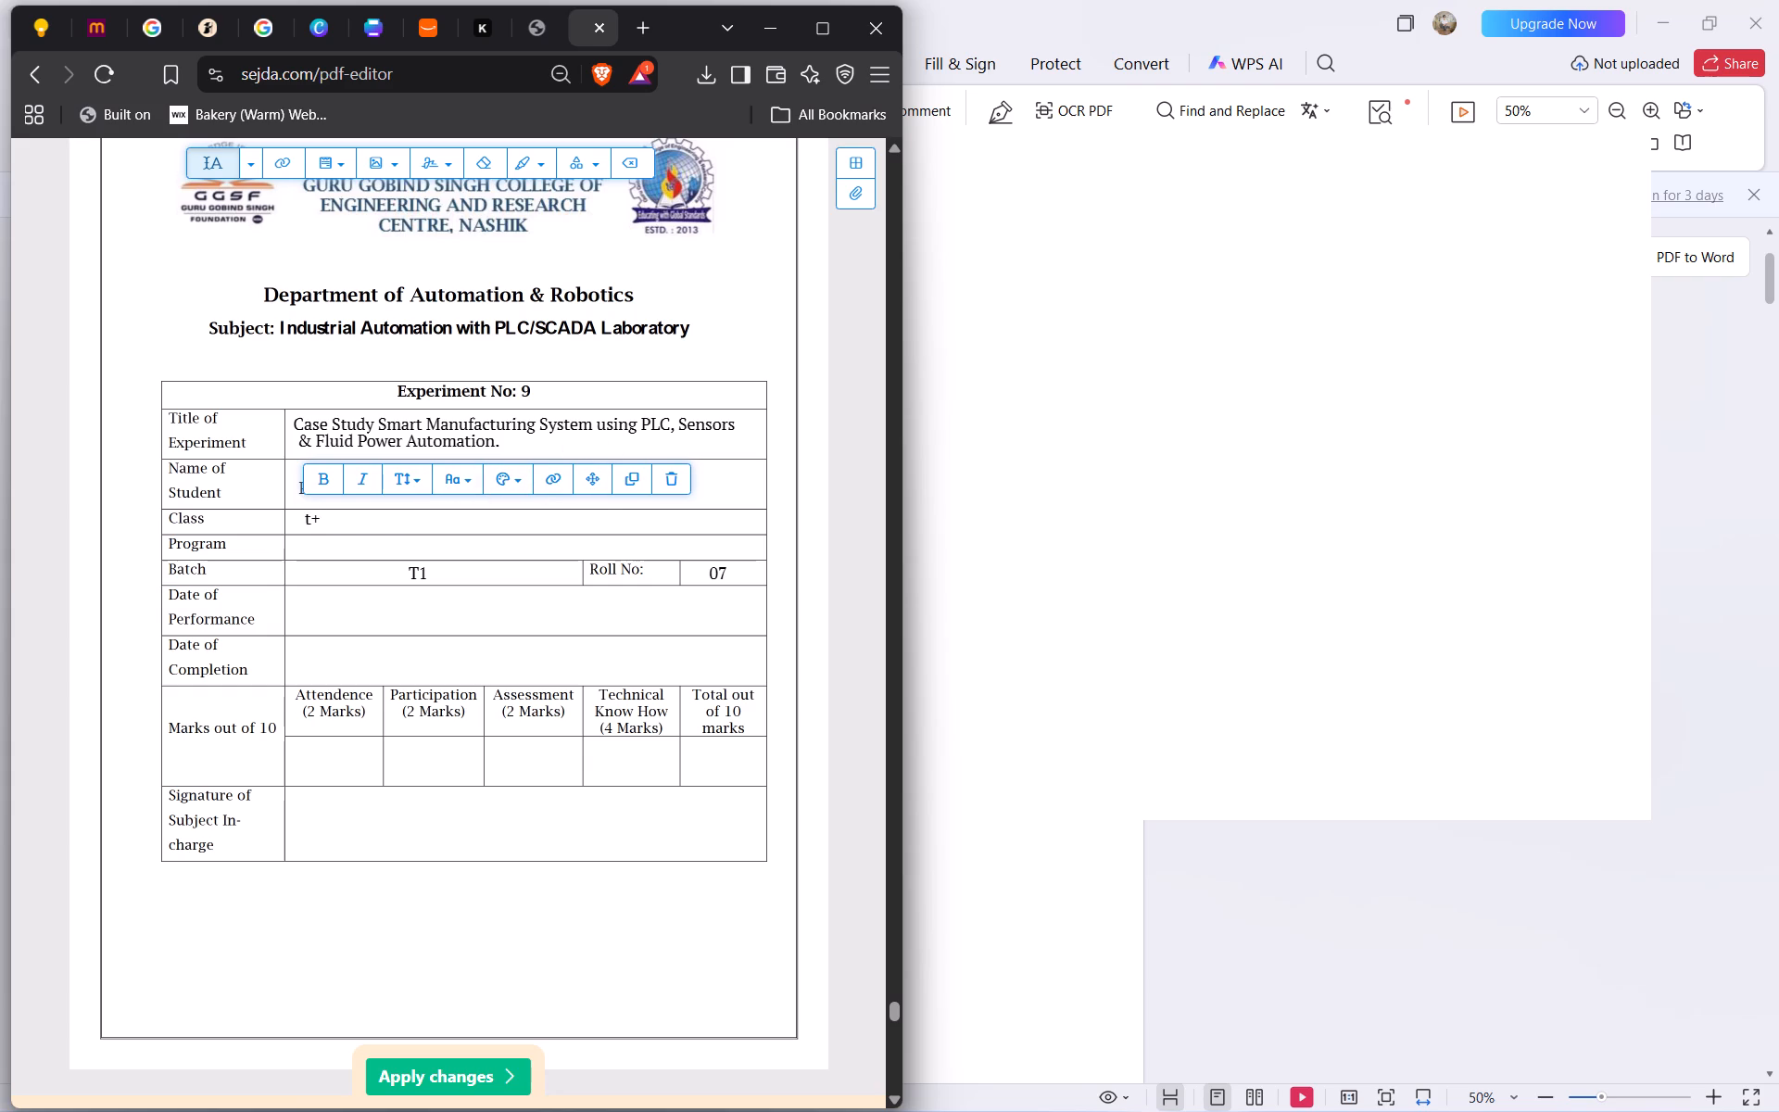
{"action": "type", "text": "TEAR"}
{"action": "key", "text": "Left"}
{"action": "key", "text": "Left"}
{"action": "key", "text": "Left"}
{"action": "key", "text": "Left"}
{"action": "key", "text": "BackSpace"}
{"action": "key", "text": "BackSpace"}
{"action": "key", "text": "BackSpace"}
Move the TEAR text a little to the right and down within the Experiment 9 form's Class cell.
{"action": "left_click", "coordinate": [595, 477]}
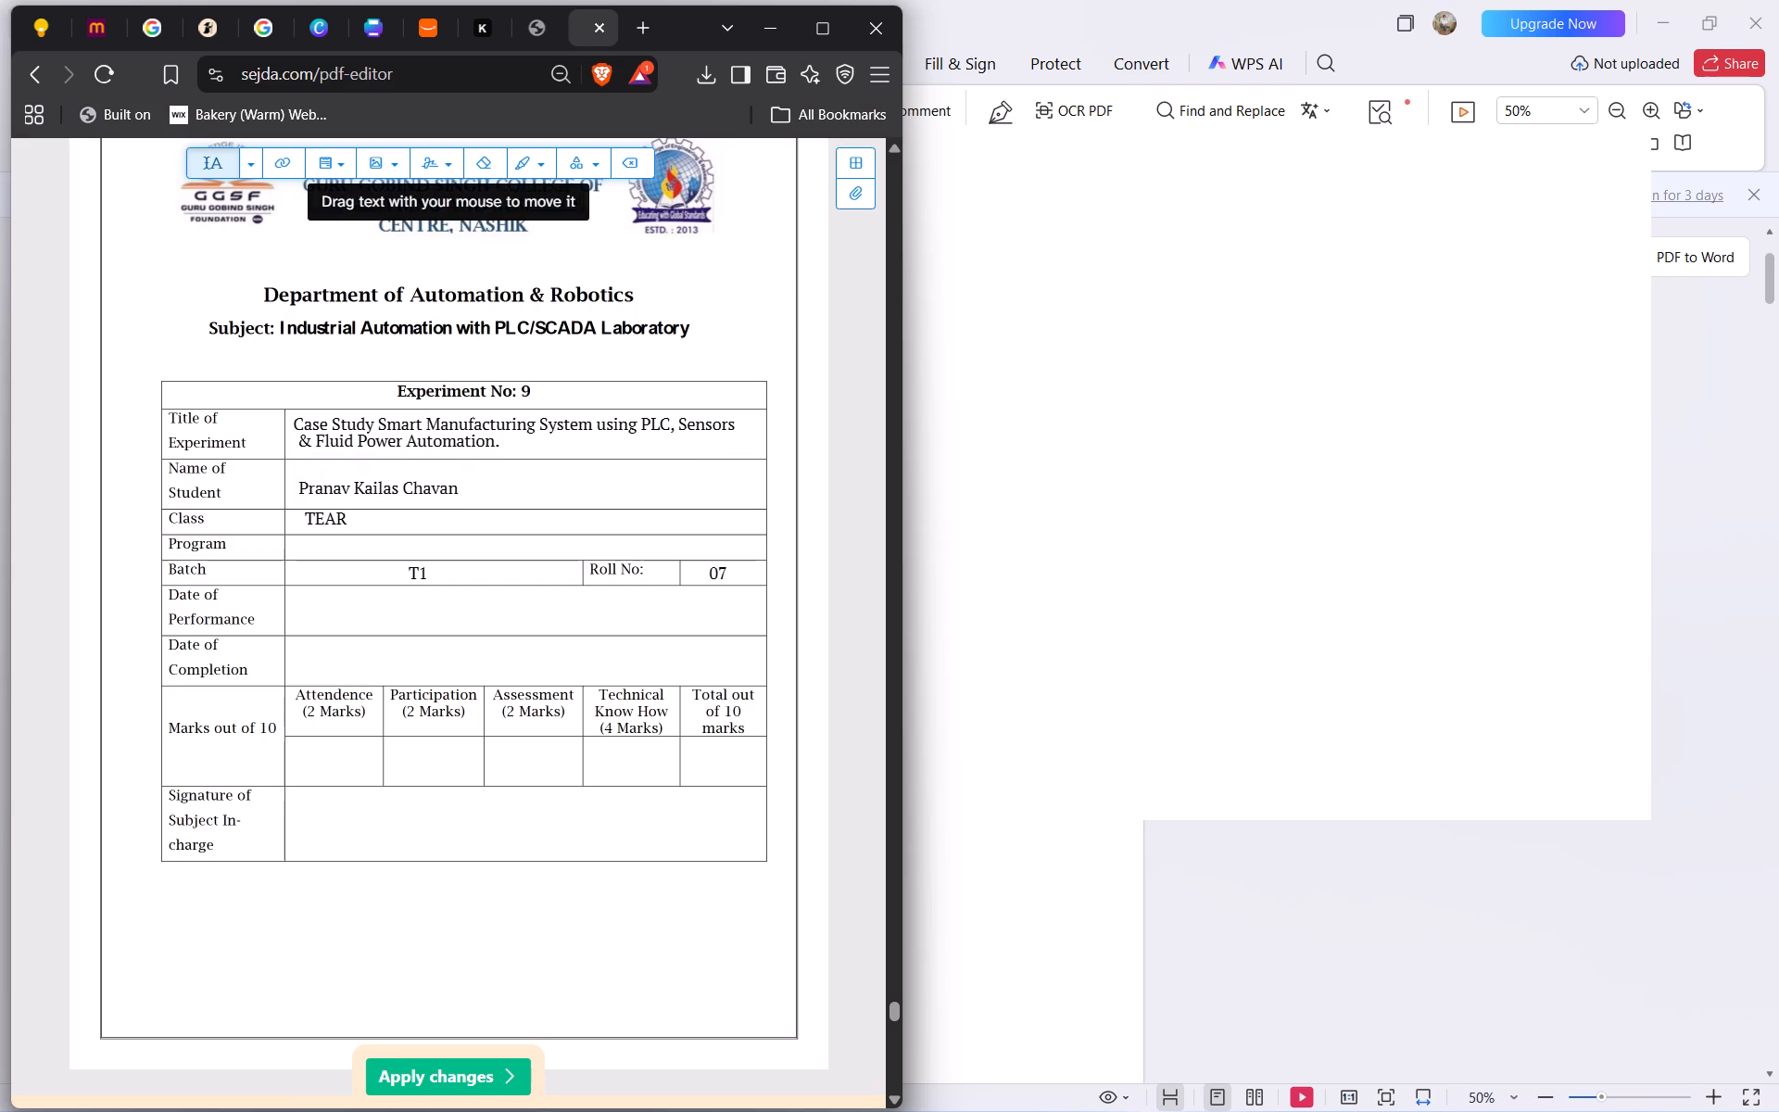
{"action": "left_click_drag", "start_coordinate": [327, 521], "coordinate": [328, 524]}
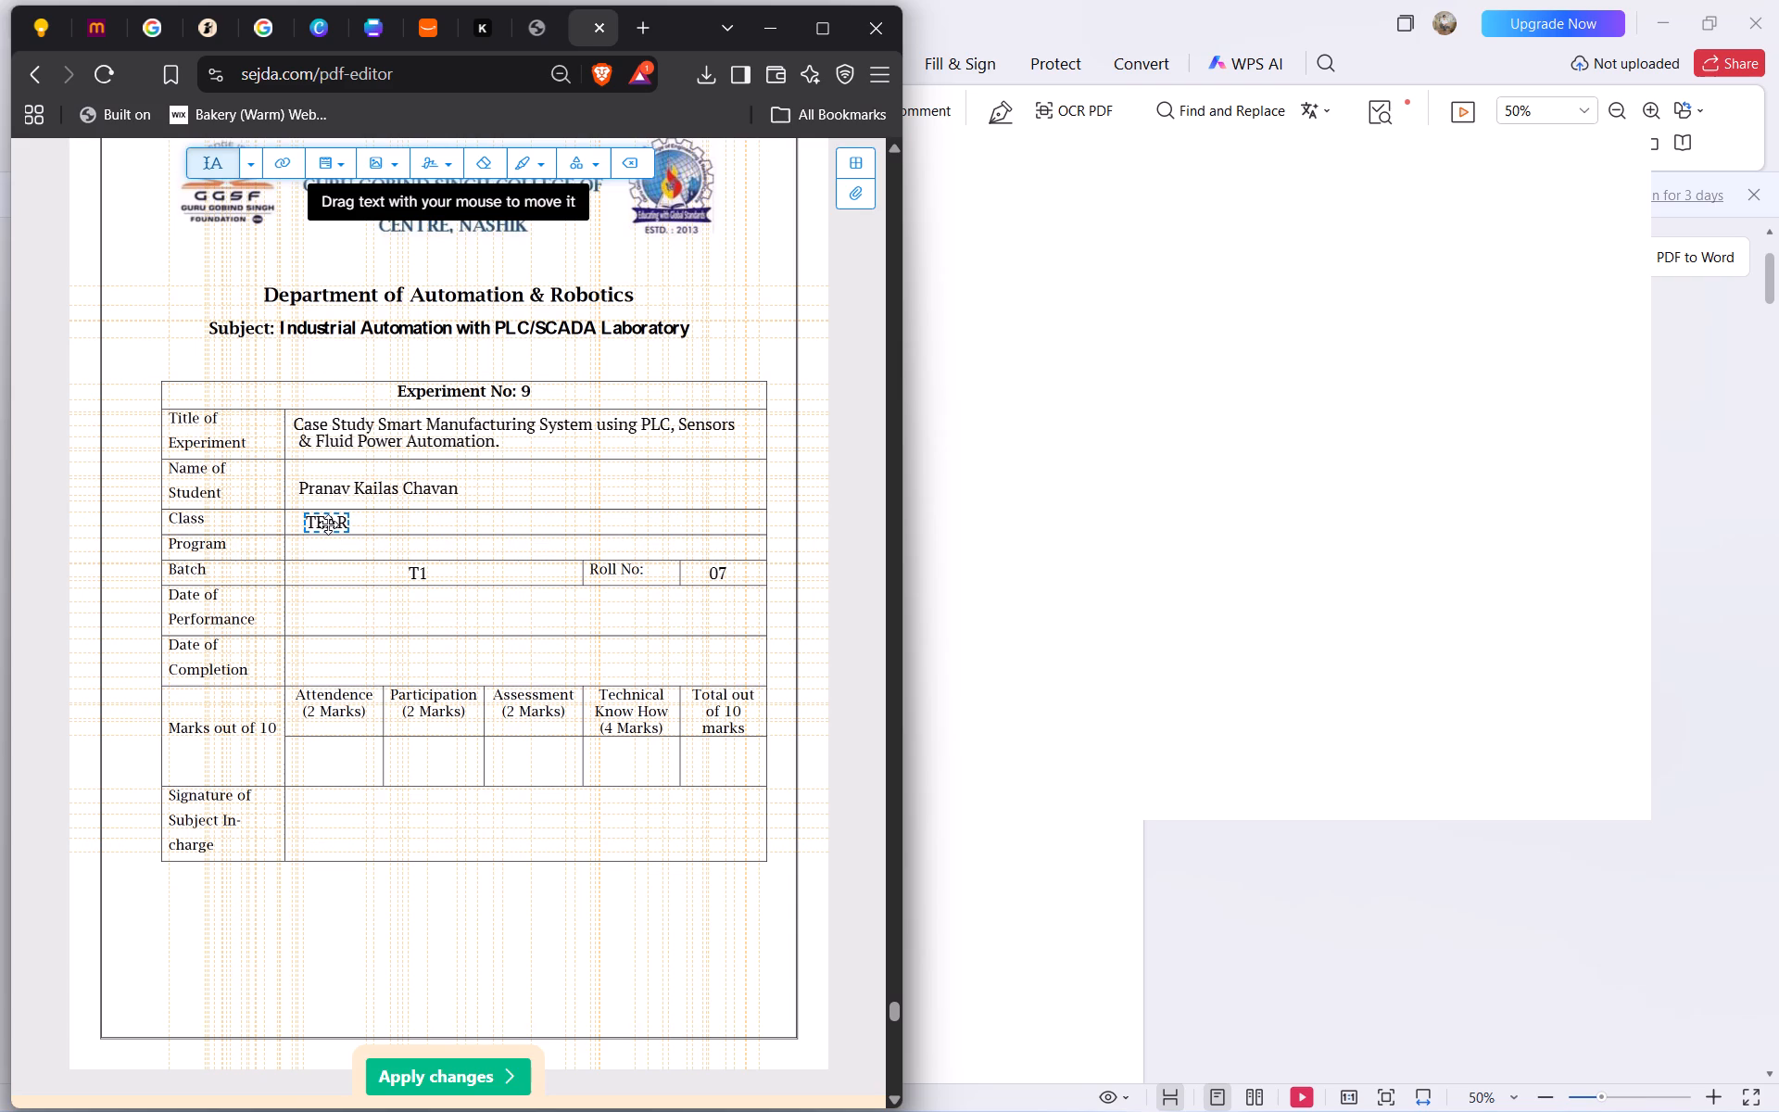
{"action": "left_click_drag", "start_coordinate": [328, 524], "coordinate": [388, 521]}
{"action": "left_click_drag", "start_coordinate": [388, 521], "coordinate": [351, 525]}
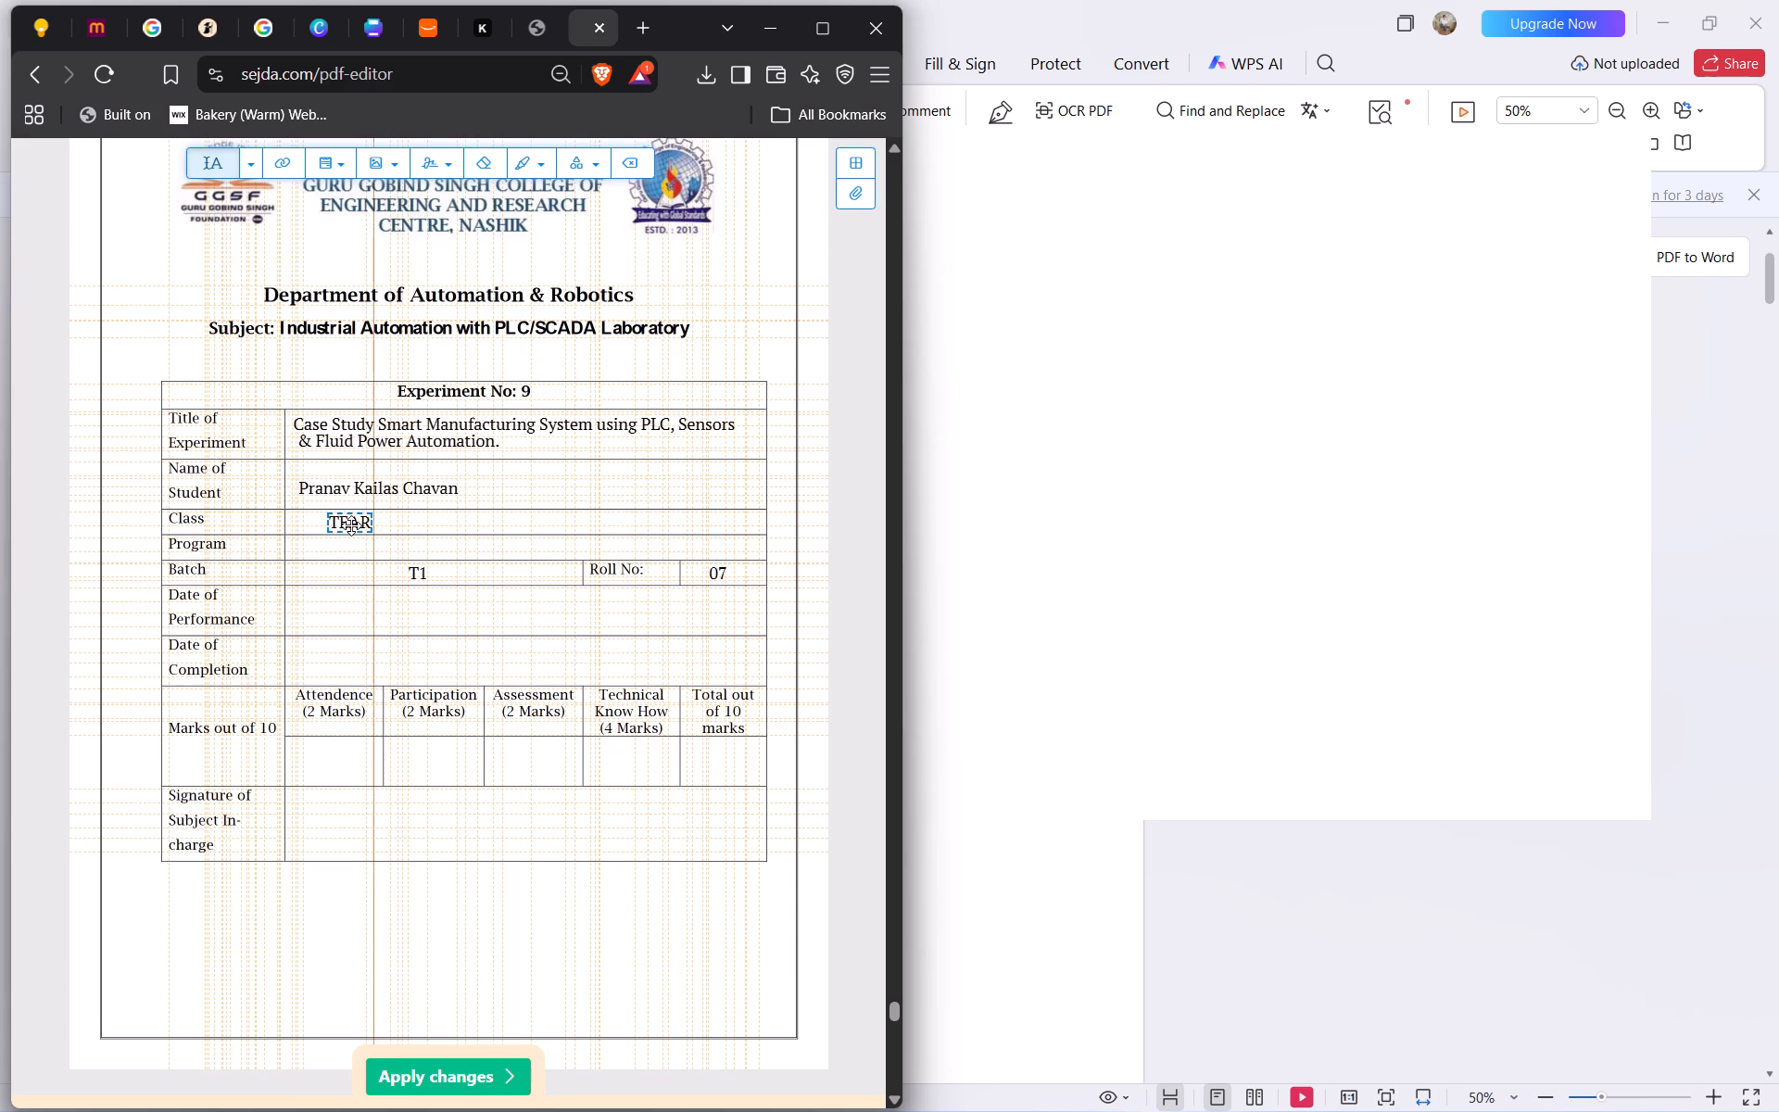
{"action": "left_click_drag", "start_coordinate": [351, 525], "coordinate": [359, 523]}
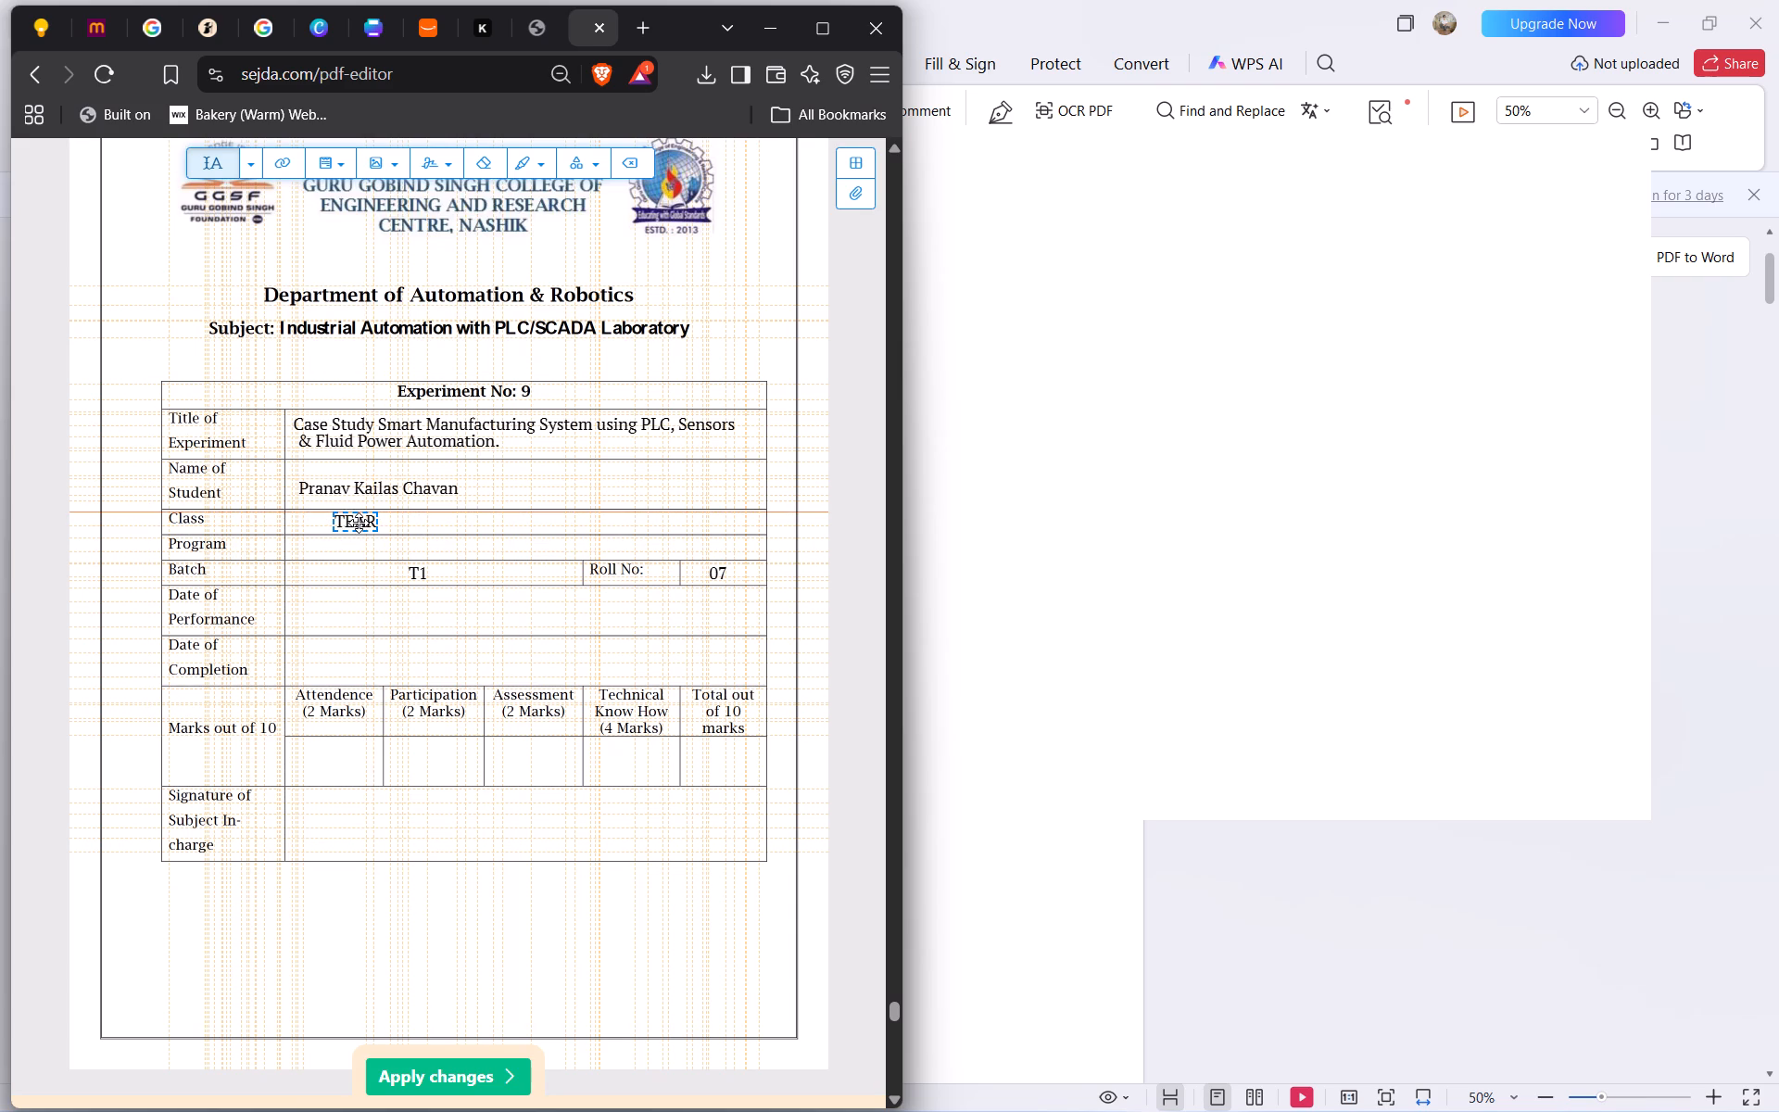
{"action": "left_click_drag", "start_coordinate": [359, 523], "coordinate": [360, 523]}
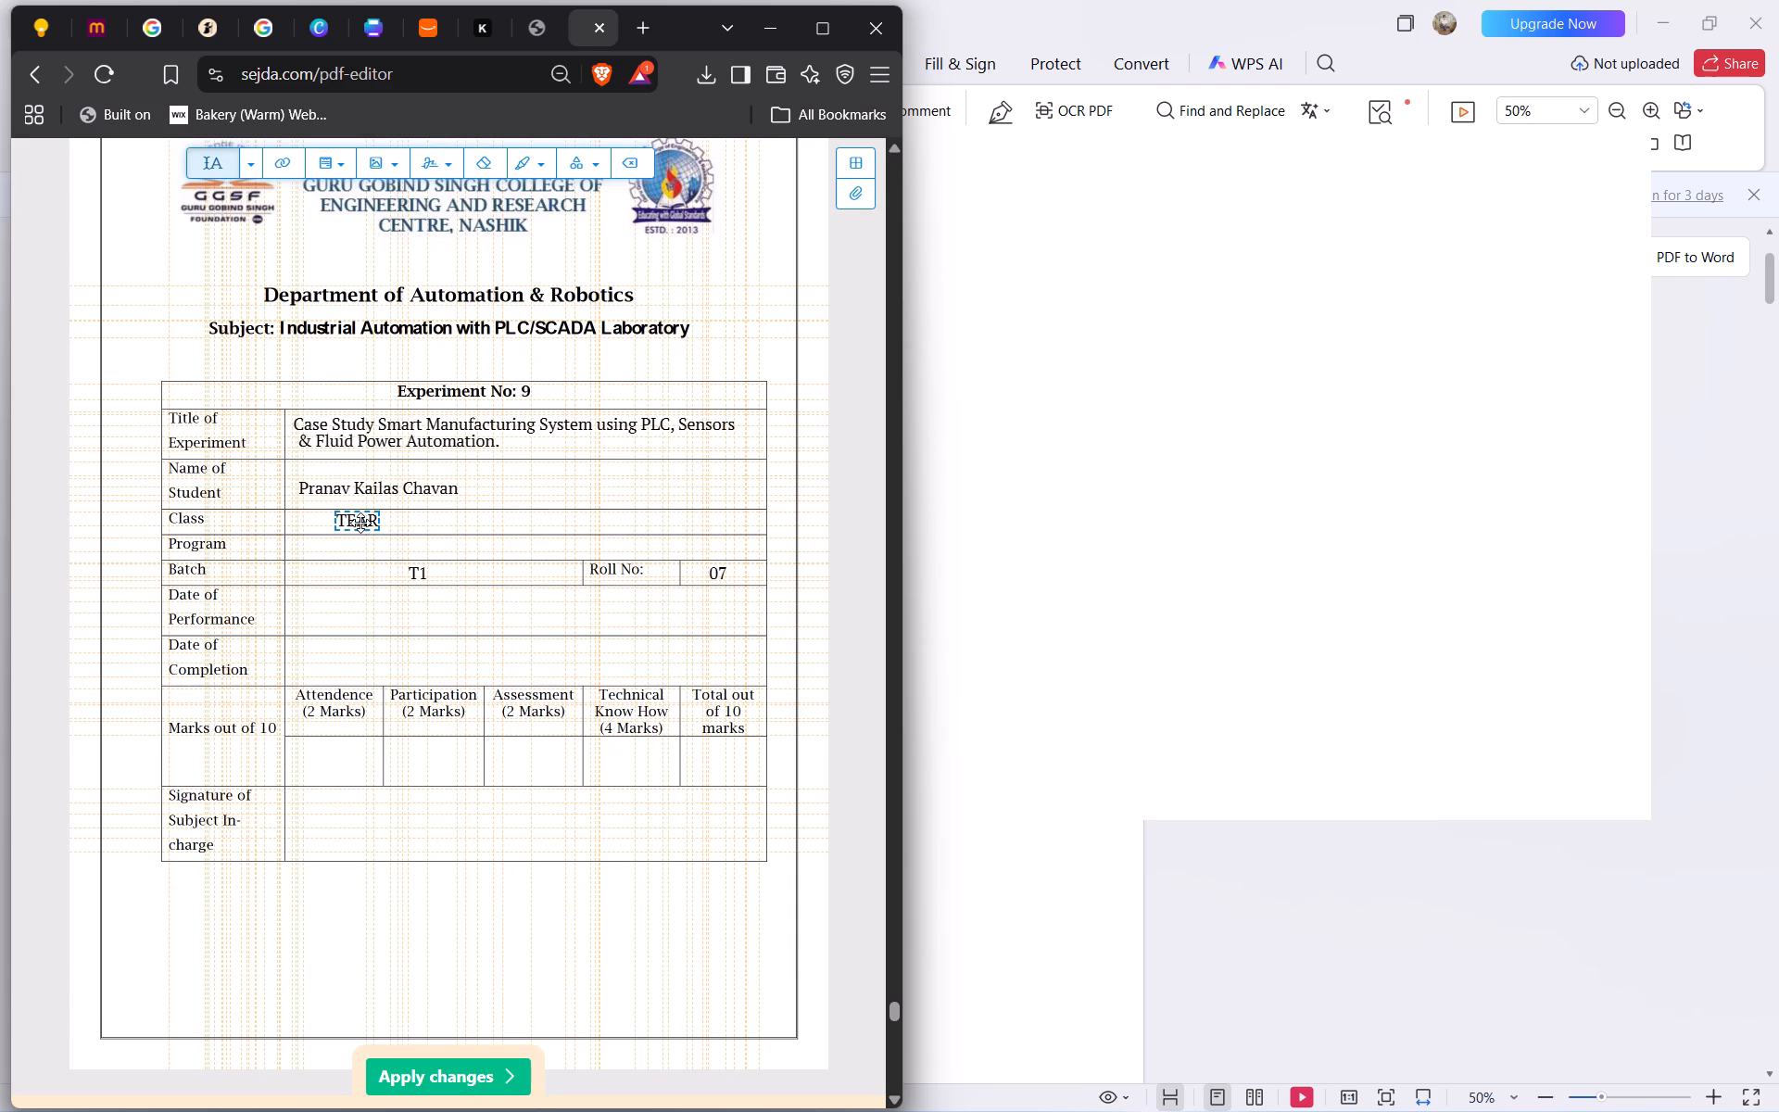
{"action": "left_click_drag", "start_coordinate": [360, 523], "coordinate": [360, 524]}
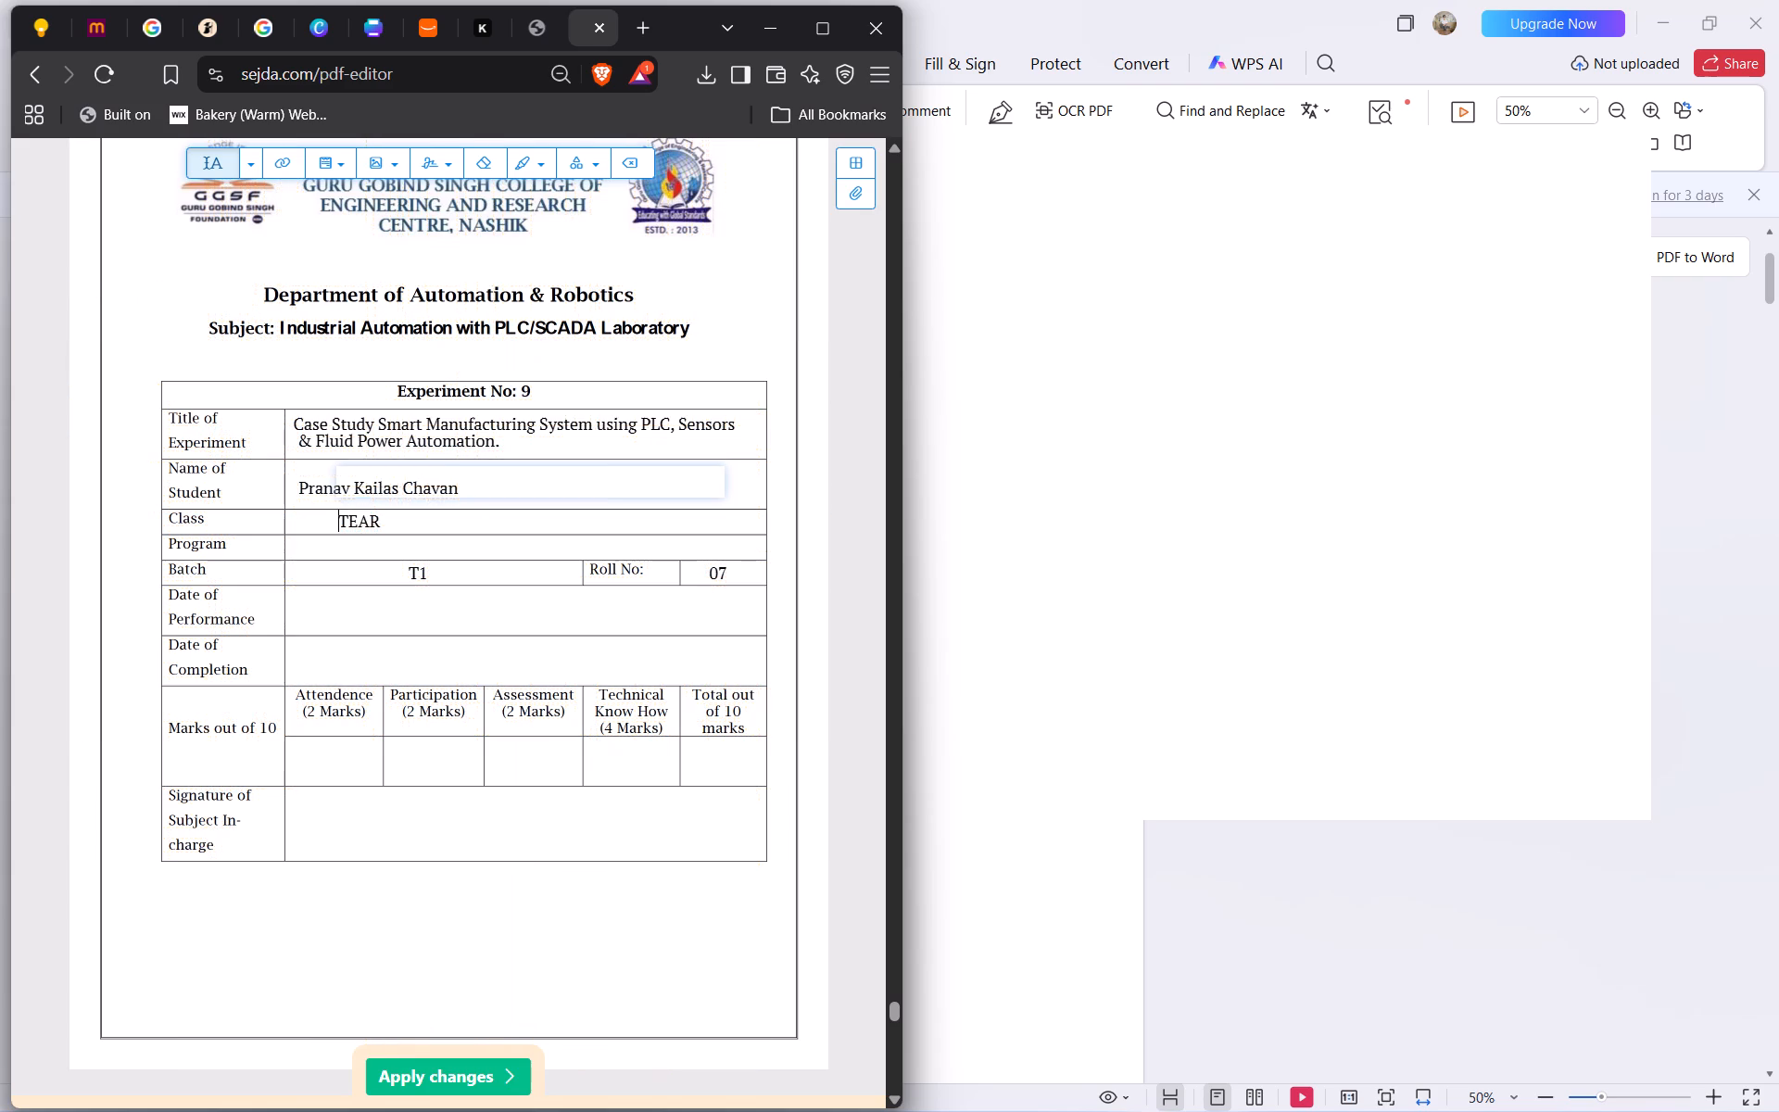
Copy the class value TEAR from the Experiment 9 form and paste it into a new text entry in the Experiment 8 form's Class cell.
{"action": "scroll", "coordinate": [555, 417], "scroll_direction": "up", "scroll_amount": 6}
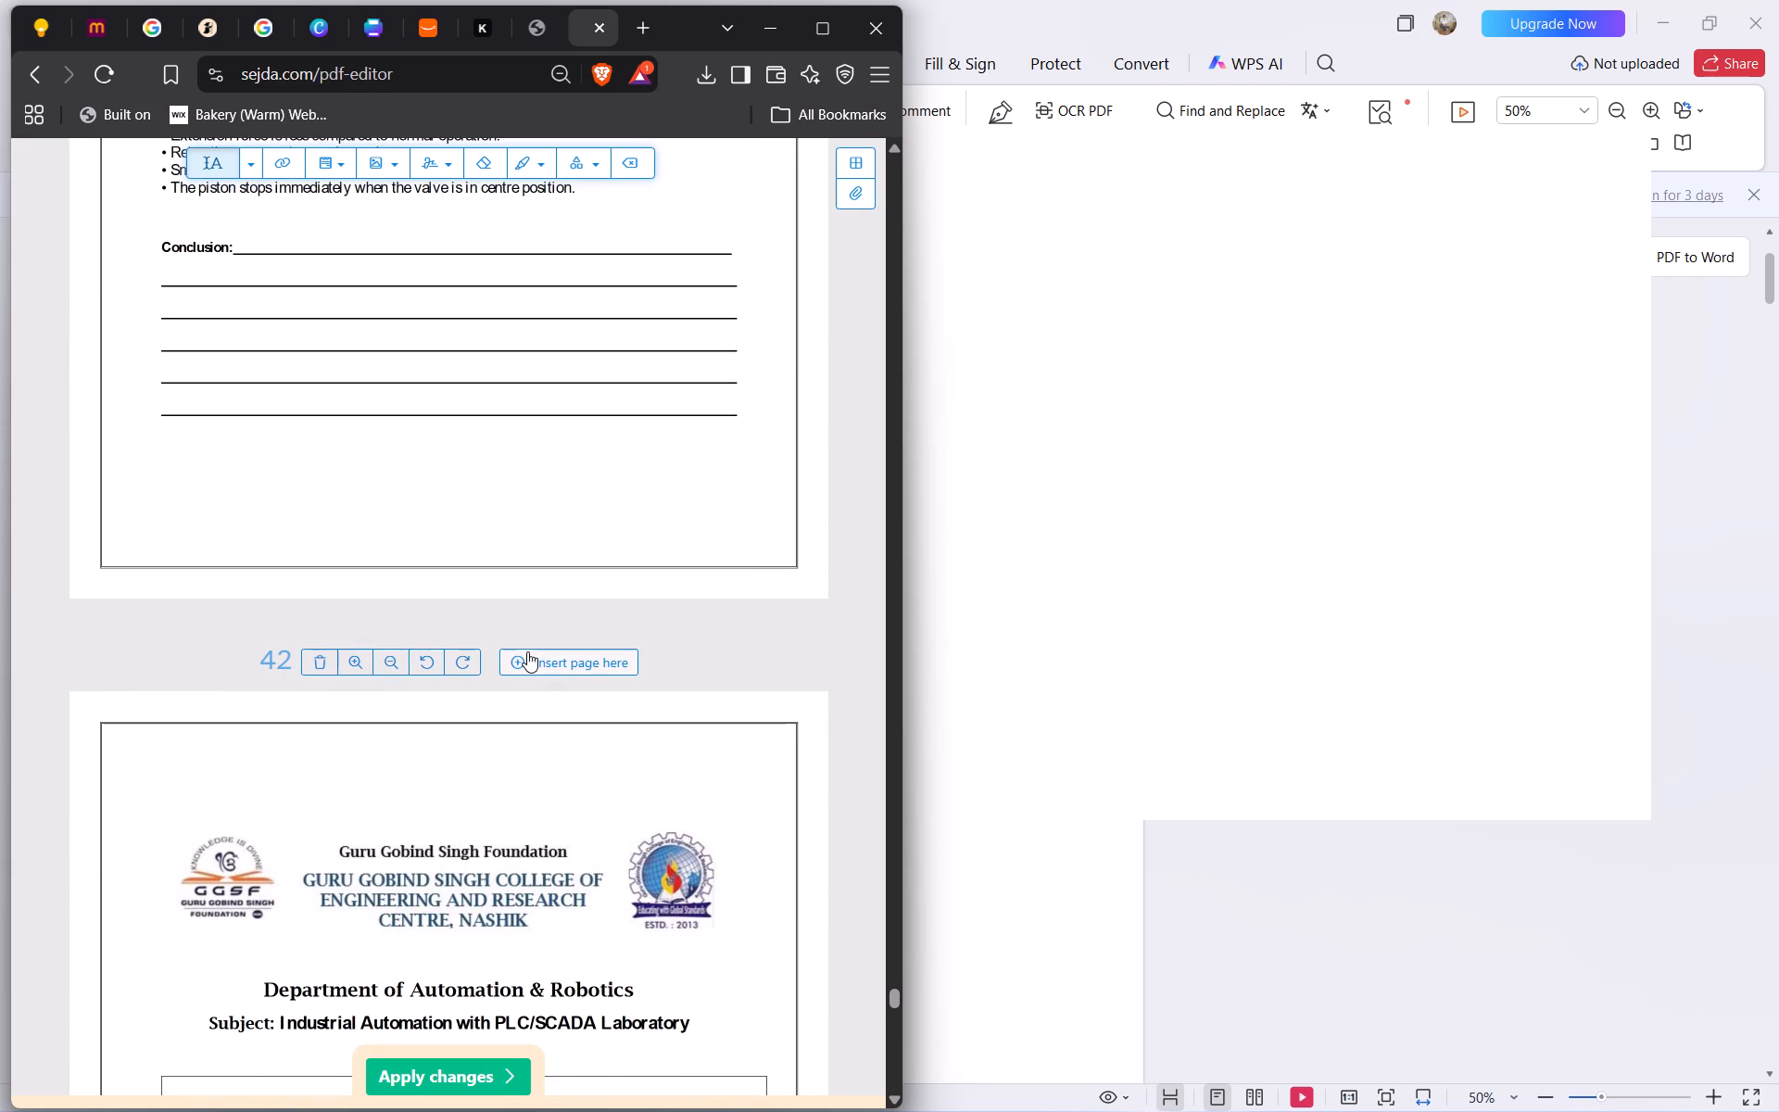
{"action": "scroll", "coordinate": [471, 638], "scroll_direction": "up", "scroll_amount": 6}
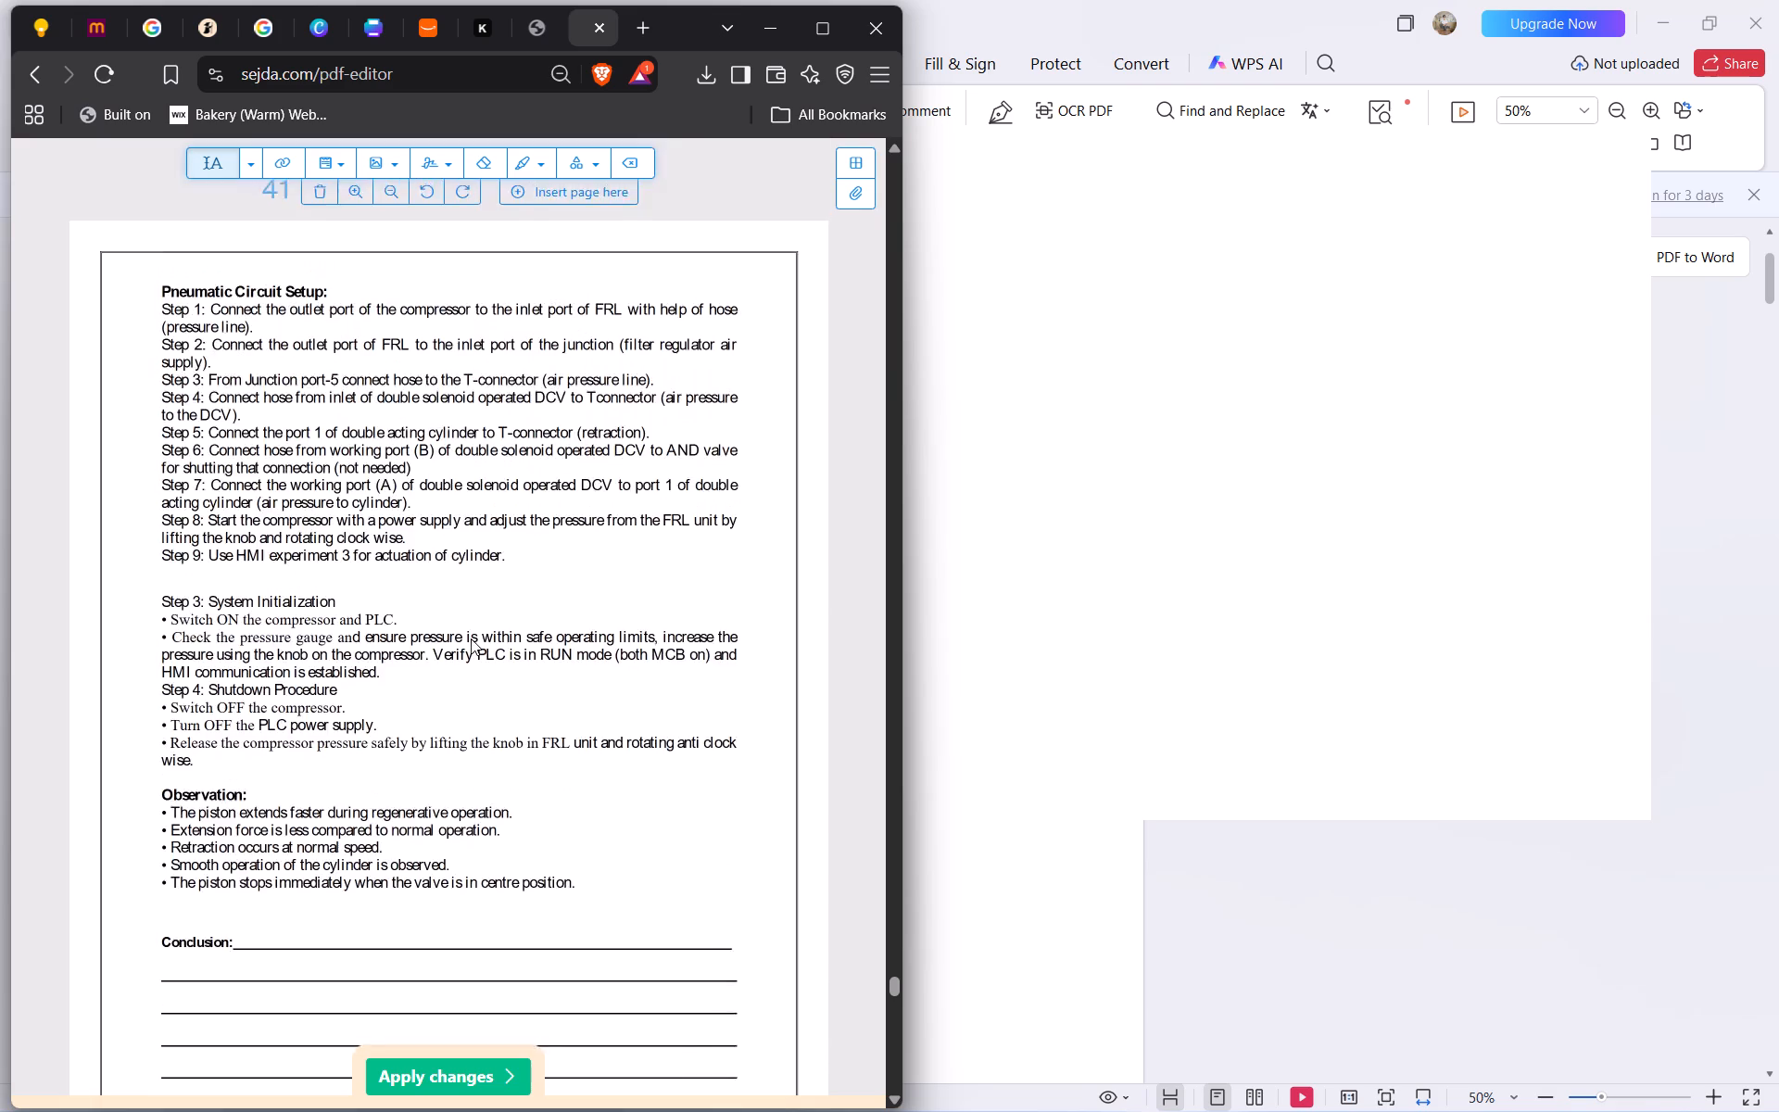
{"action": "scroll", "coordinate": [472, 638], "scroll_direction": "down", "scroll_amount": 8}
{"action": "scroll", "coordinate": [422, 701], "scroll_direction": "down", "scroll_amount": 1}
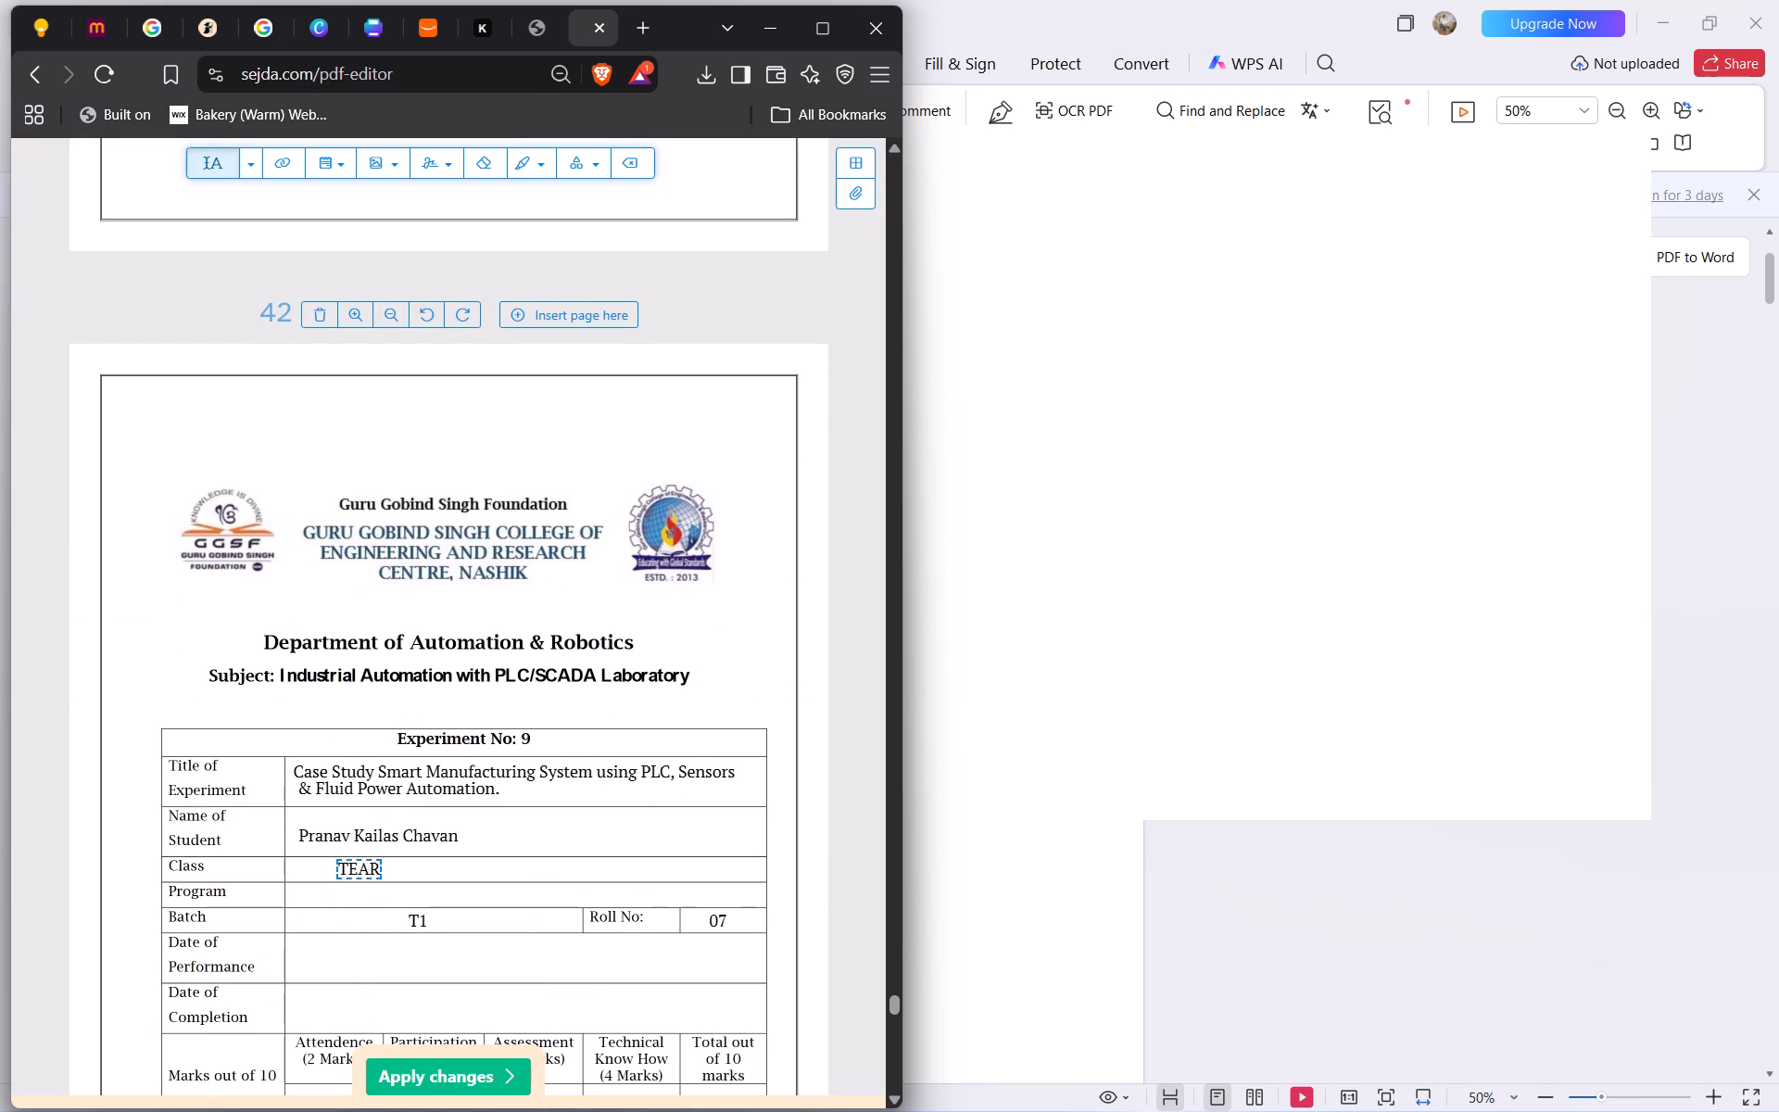
{"action": "left_click", "coordinate": [360, 865]}
{"action": "key", "text": "ctrl+a"}
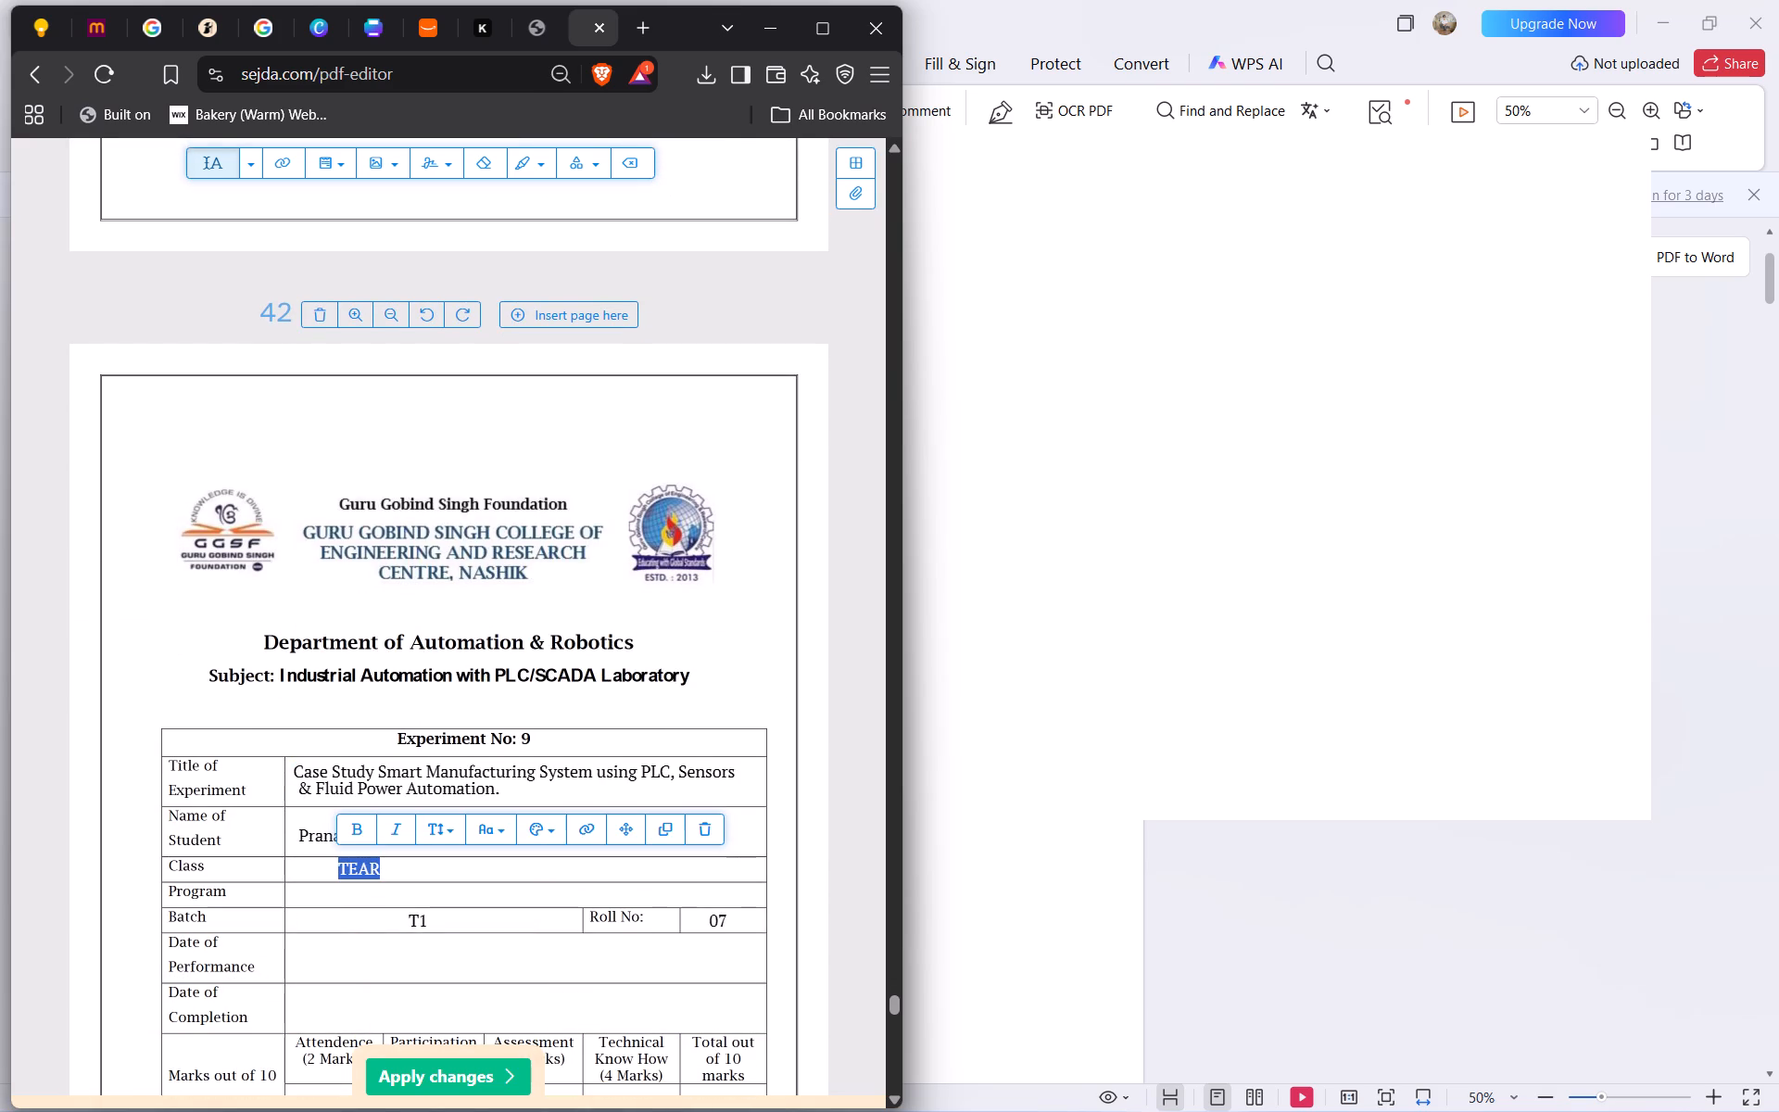
{"action": "key", "text": "ctrl+c"}
{"action": "scroll", "coordinate": [423, 796], "scroll_direction": "up", "scroll_amount": 20}
{"action": "scroll", "coordinate": [423, 796], "scroll_direction": "up", "scroll_amount": 5}
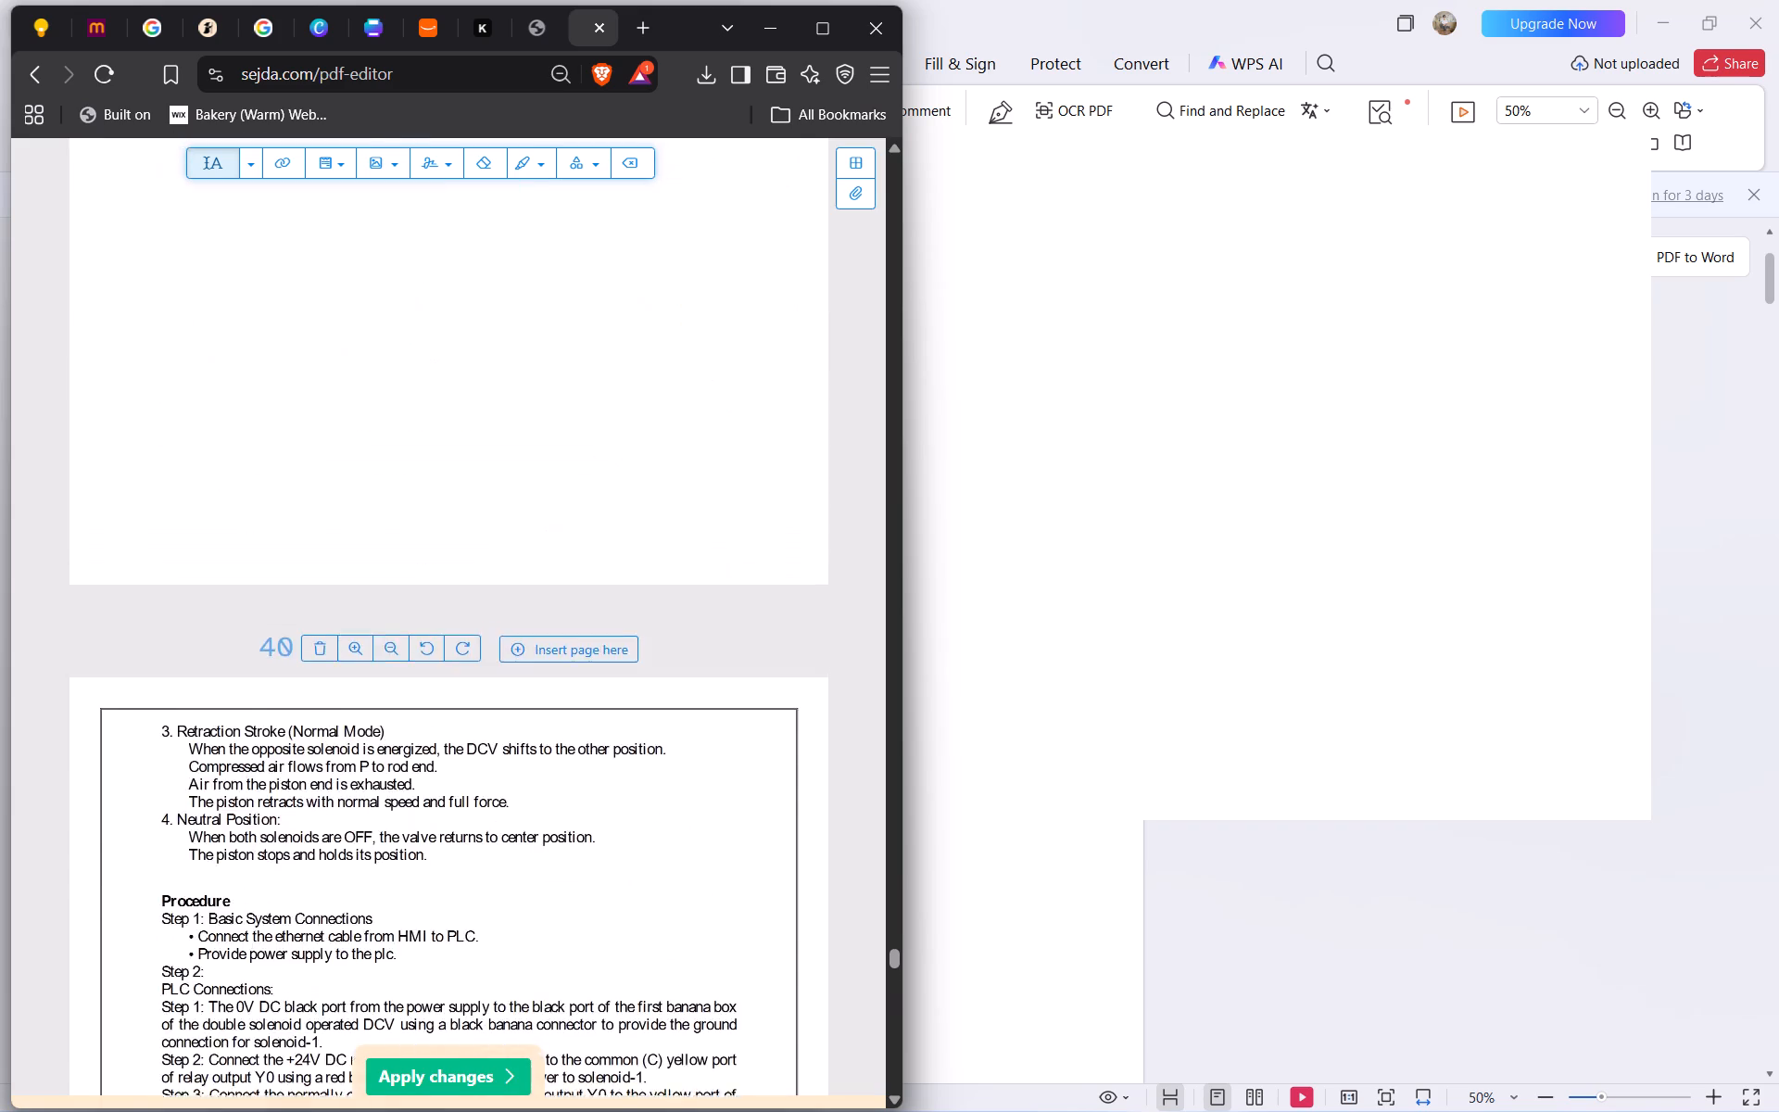
{"action": "scroll", "coordinate": [423, 793], "scroll_direction": "up", "scroll_amount": 4}
{"action": "scroll", "coordinate": [423, 793], "scroll_direction": "up", "scroll_amount": 2, "text": "ctrl"}
{"action": "scroll", "coordinate": [423, 793], "scroll_direction": "down", "scroll_amount": 4, "text": "ctrl"}
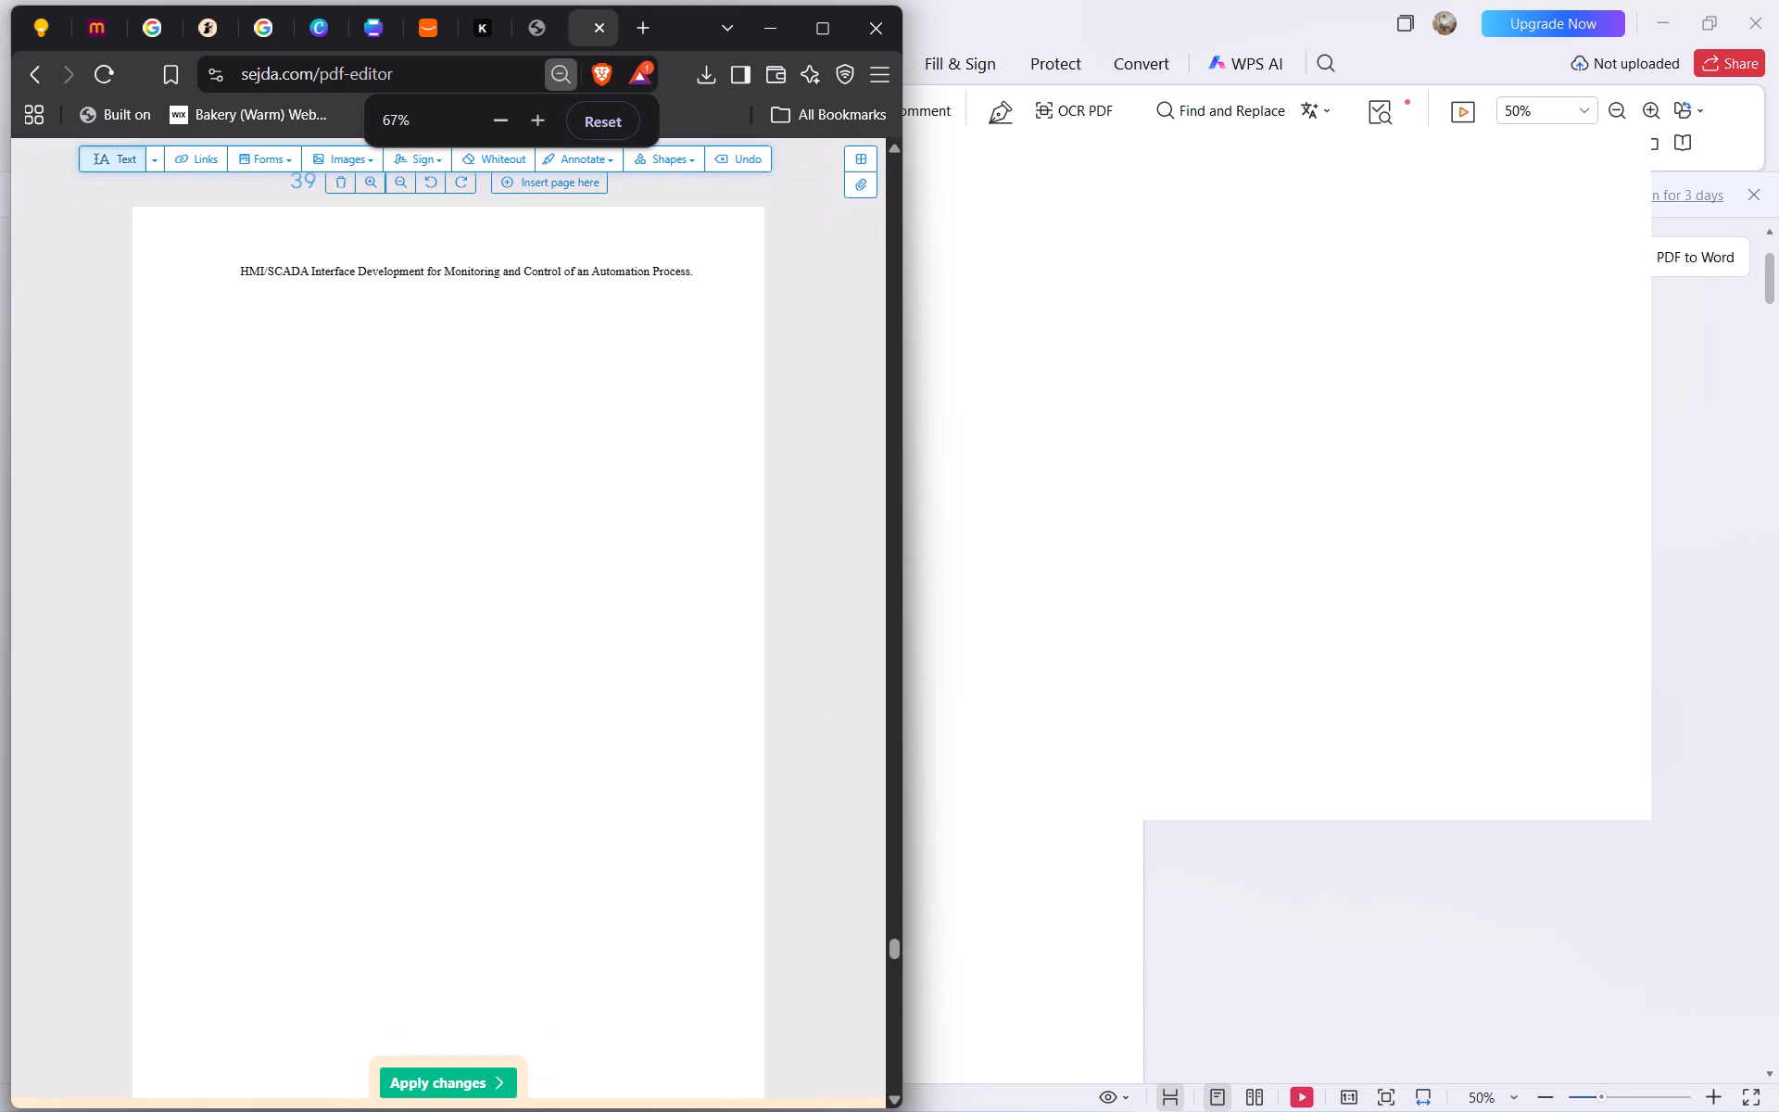
{"action": "scroll", "coordinate": [412, 703], "scroll_direction": "up", "scroll_amount": 7}
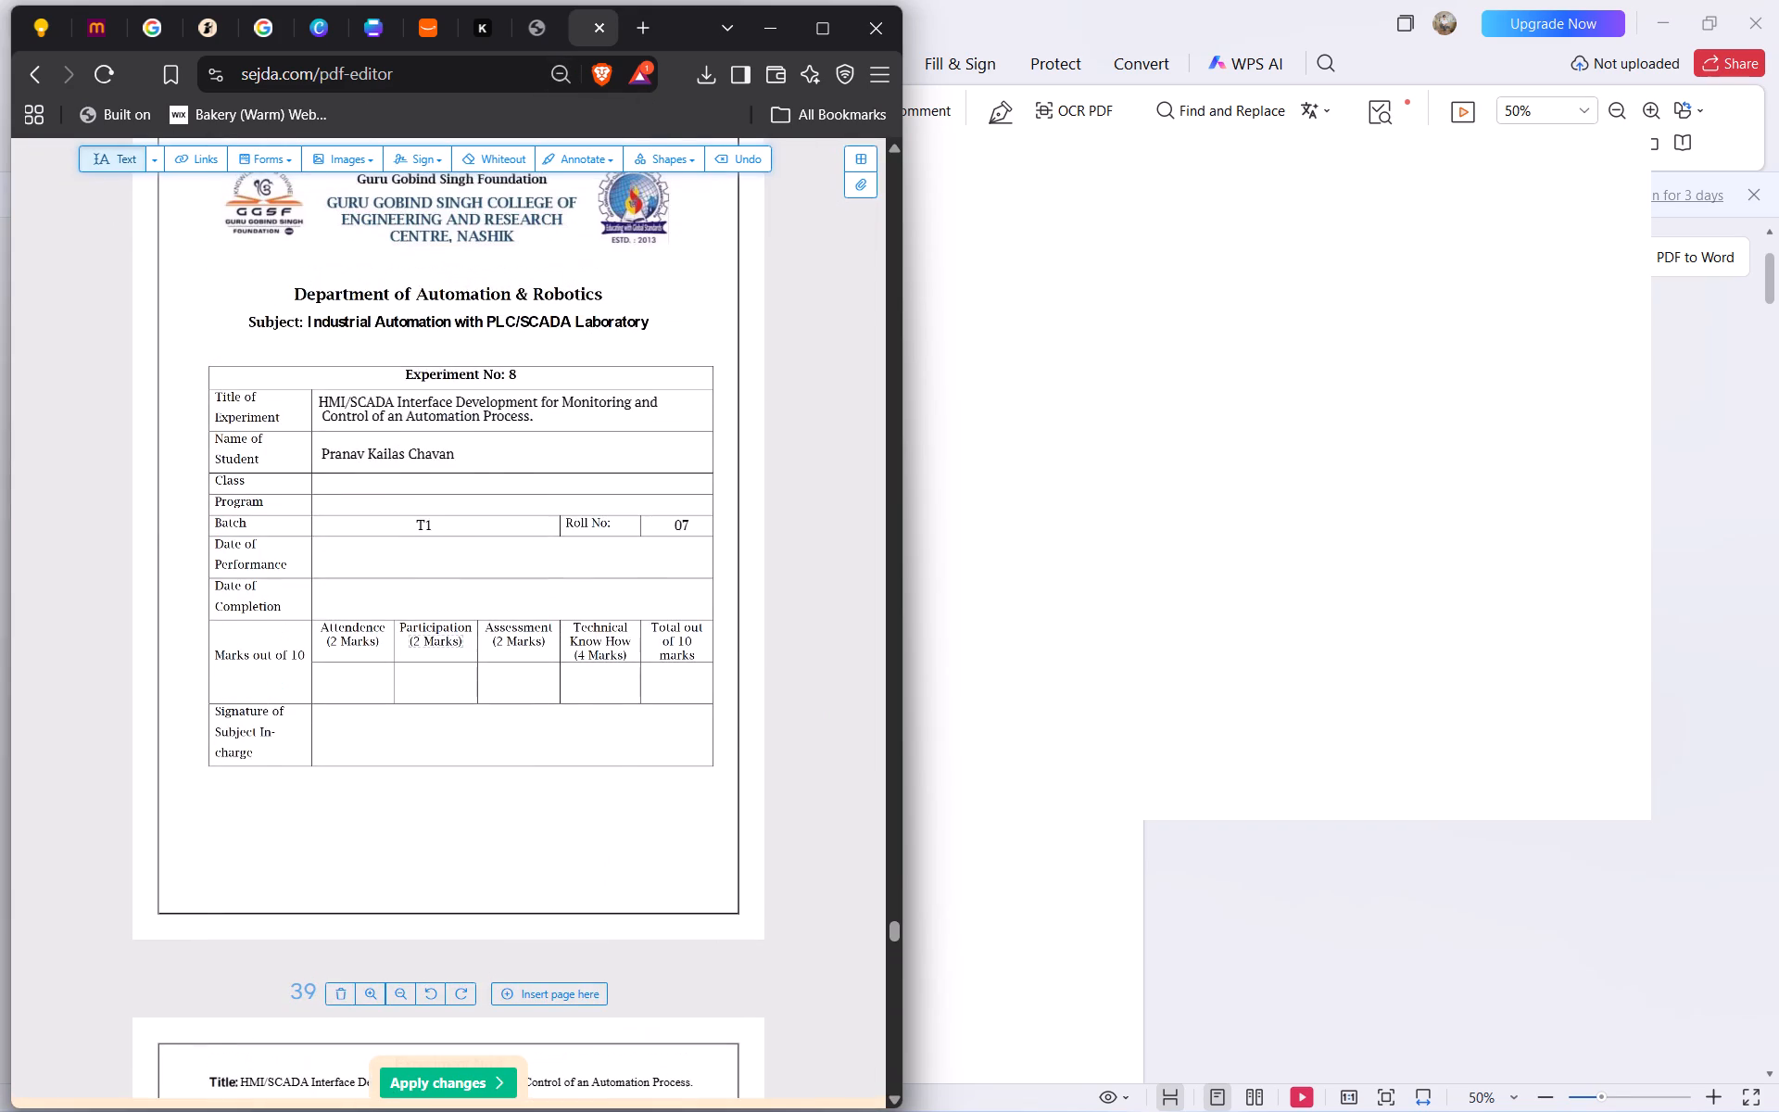
{"action": "left_click", "coordinate": [352, 486]}
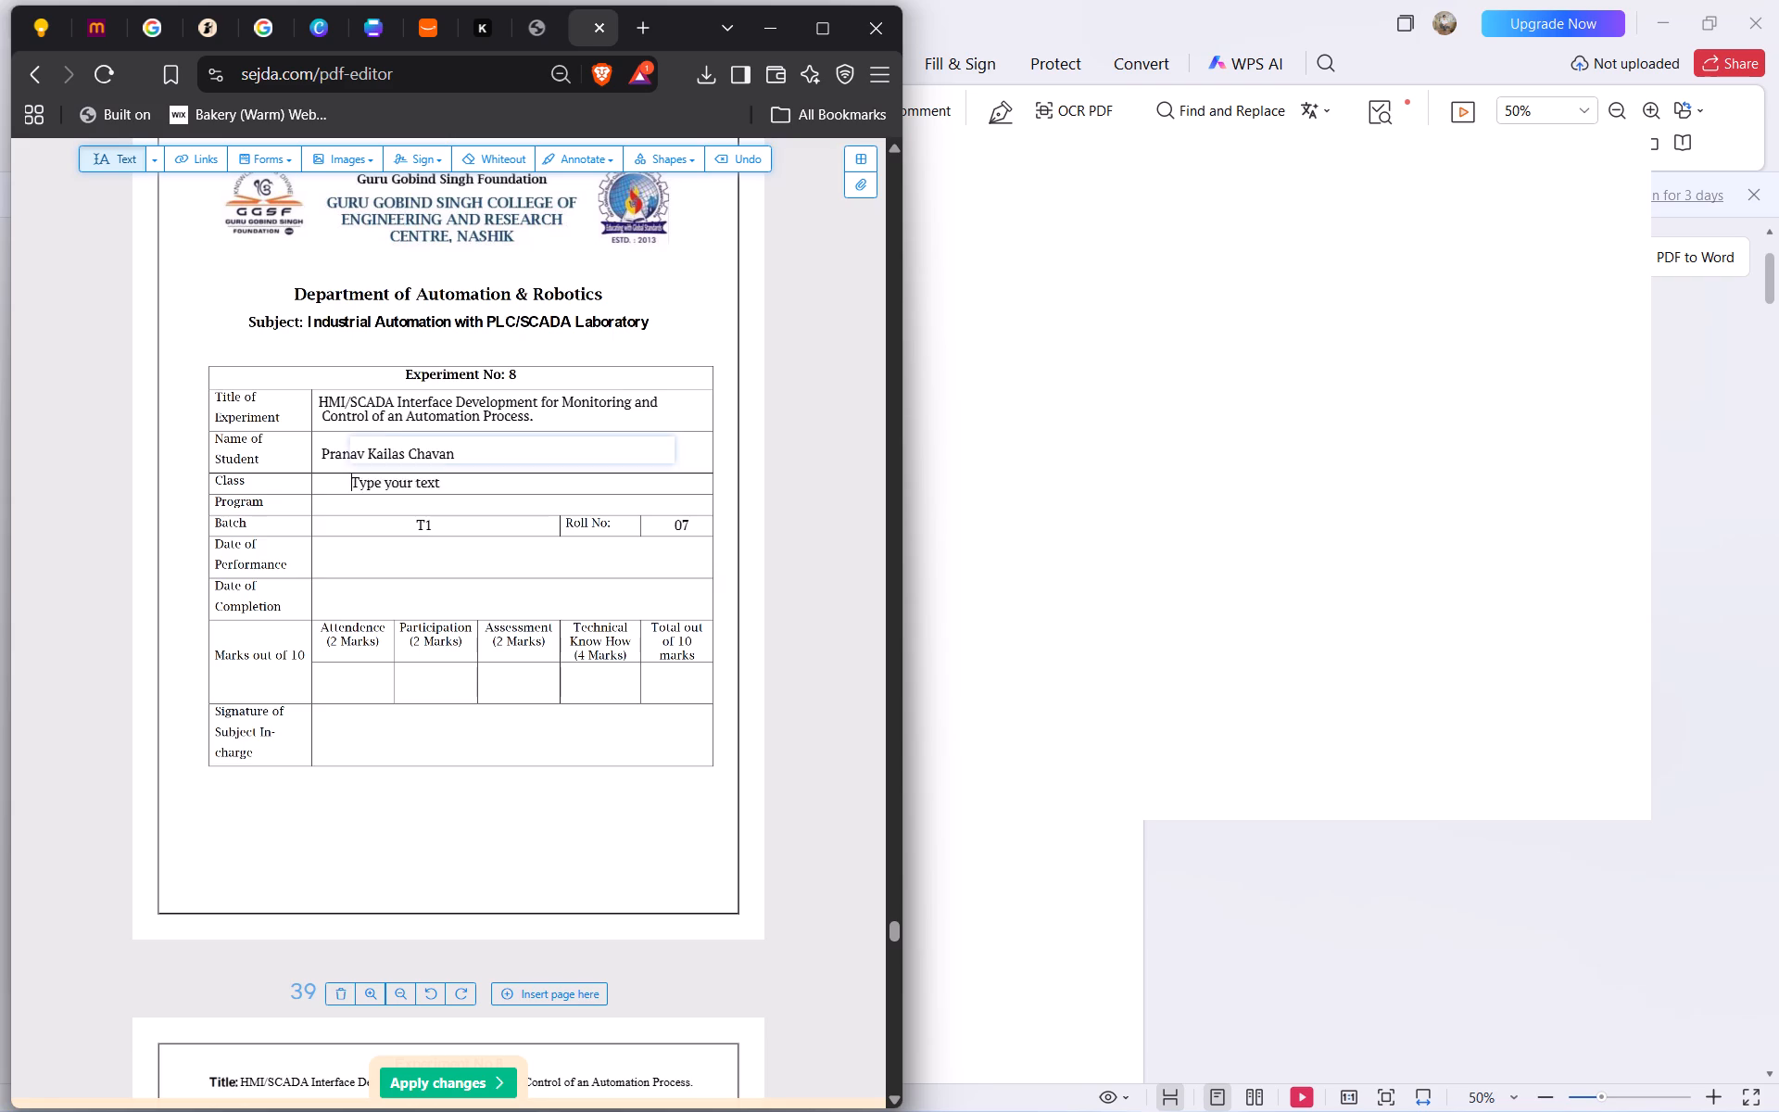
{"action": "key", "text": "ctrl+v"}
Add a text entry in the Experiment 7 form's Class cell and paste the class value TEAR into it.
{"action": "scroll", "coordinate": [489, 464], "scroll_direction": "up", "scroll_amount": 2}
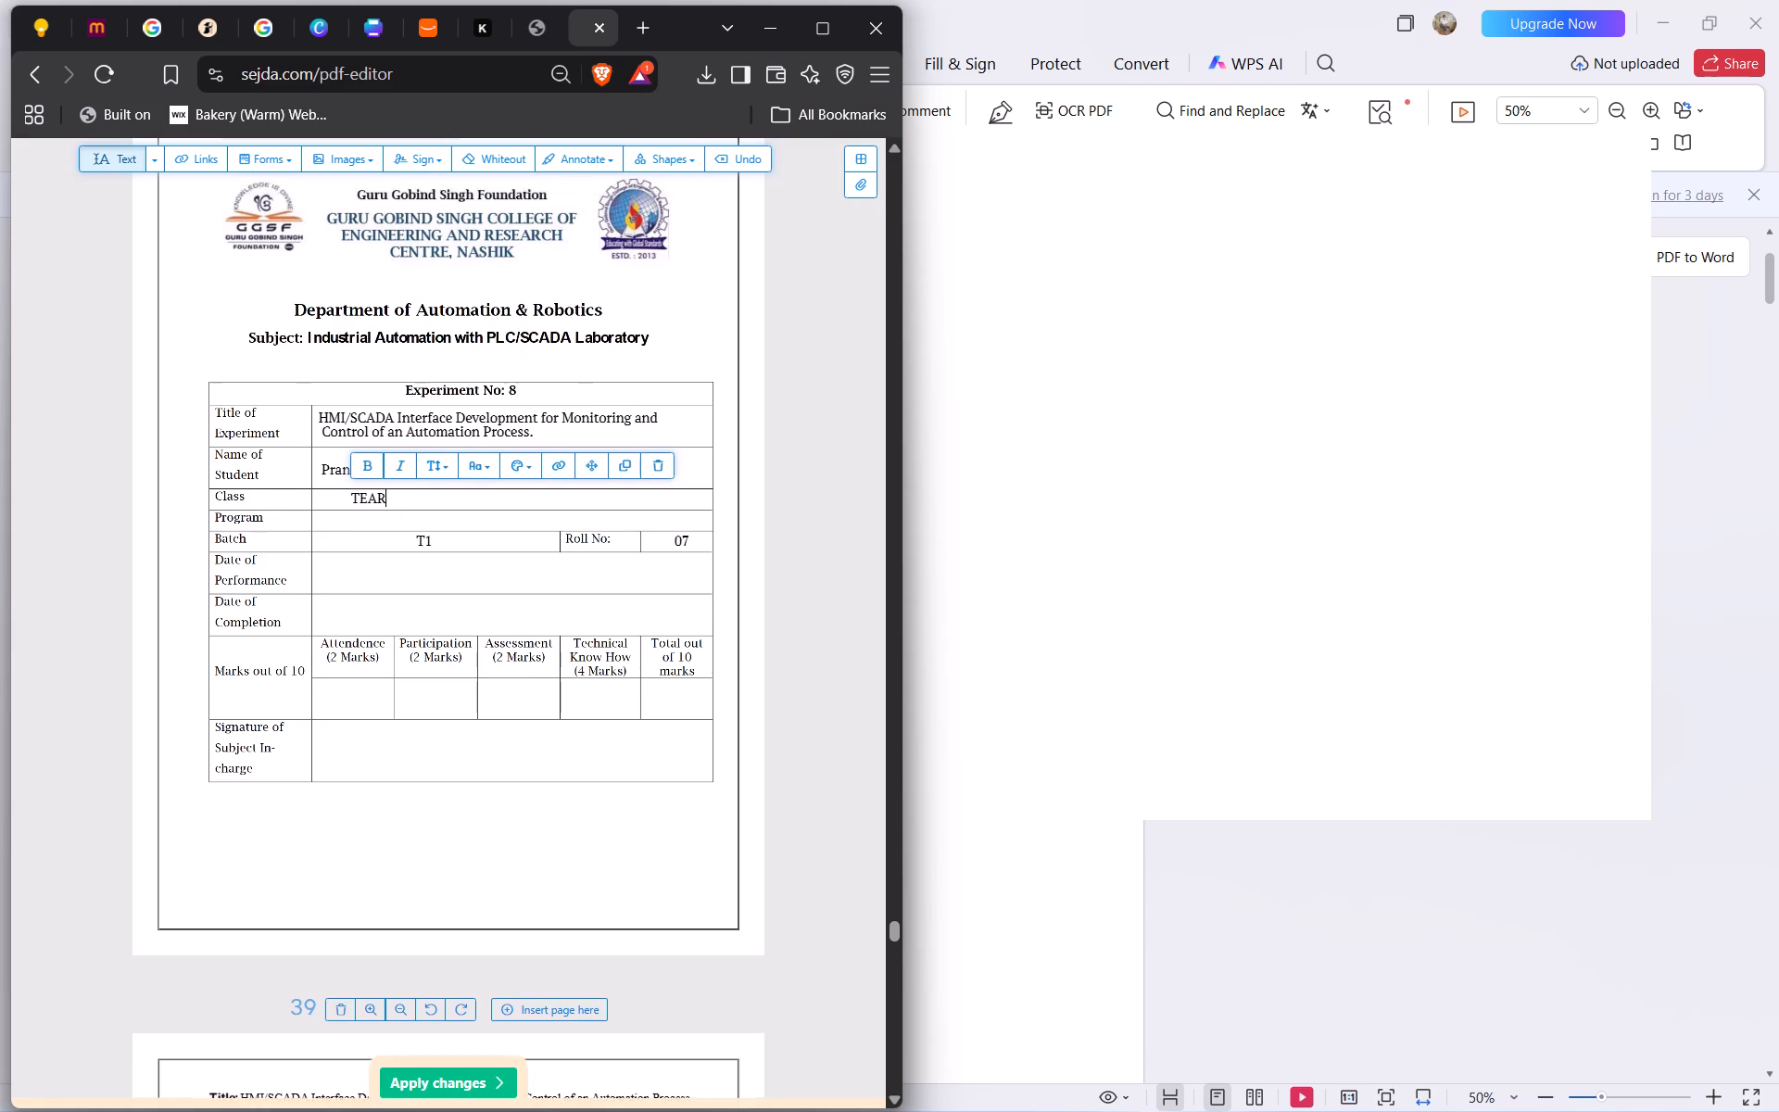
{"action": "scroll", "coordinate": [489, 464], "scroll_direction": "up", "scroll_amount": 20}
{"action": "scroll", "coordinate": [489, 464], "scroll_direction": "up", "scroll_amount": 6}
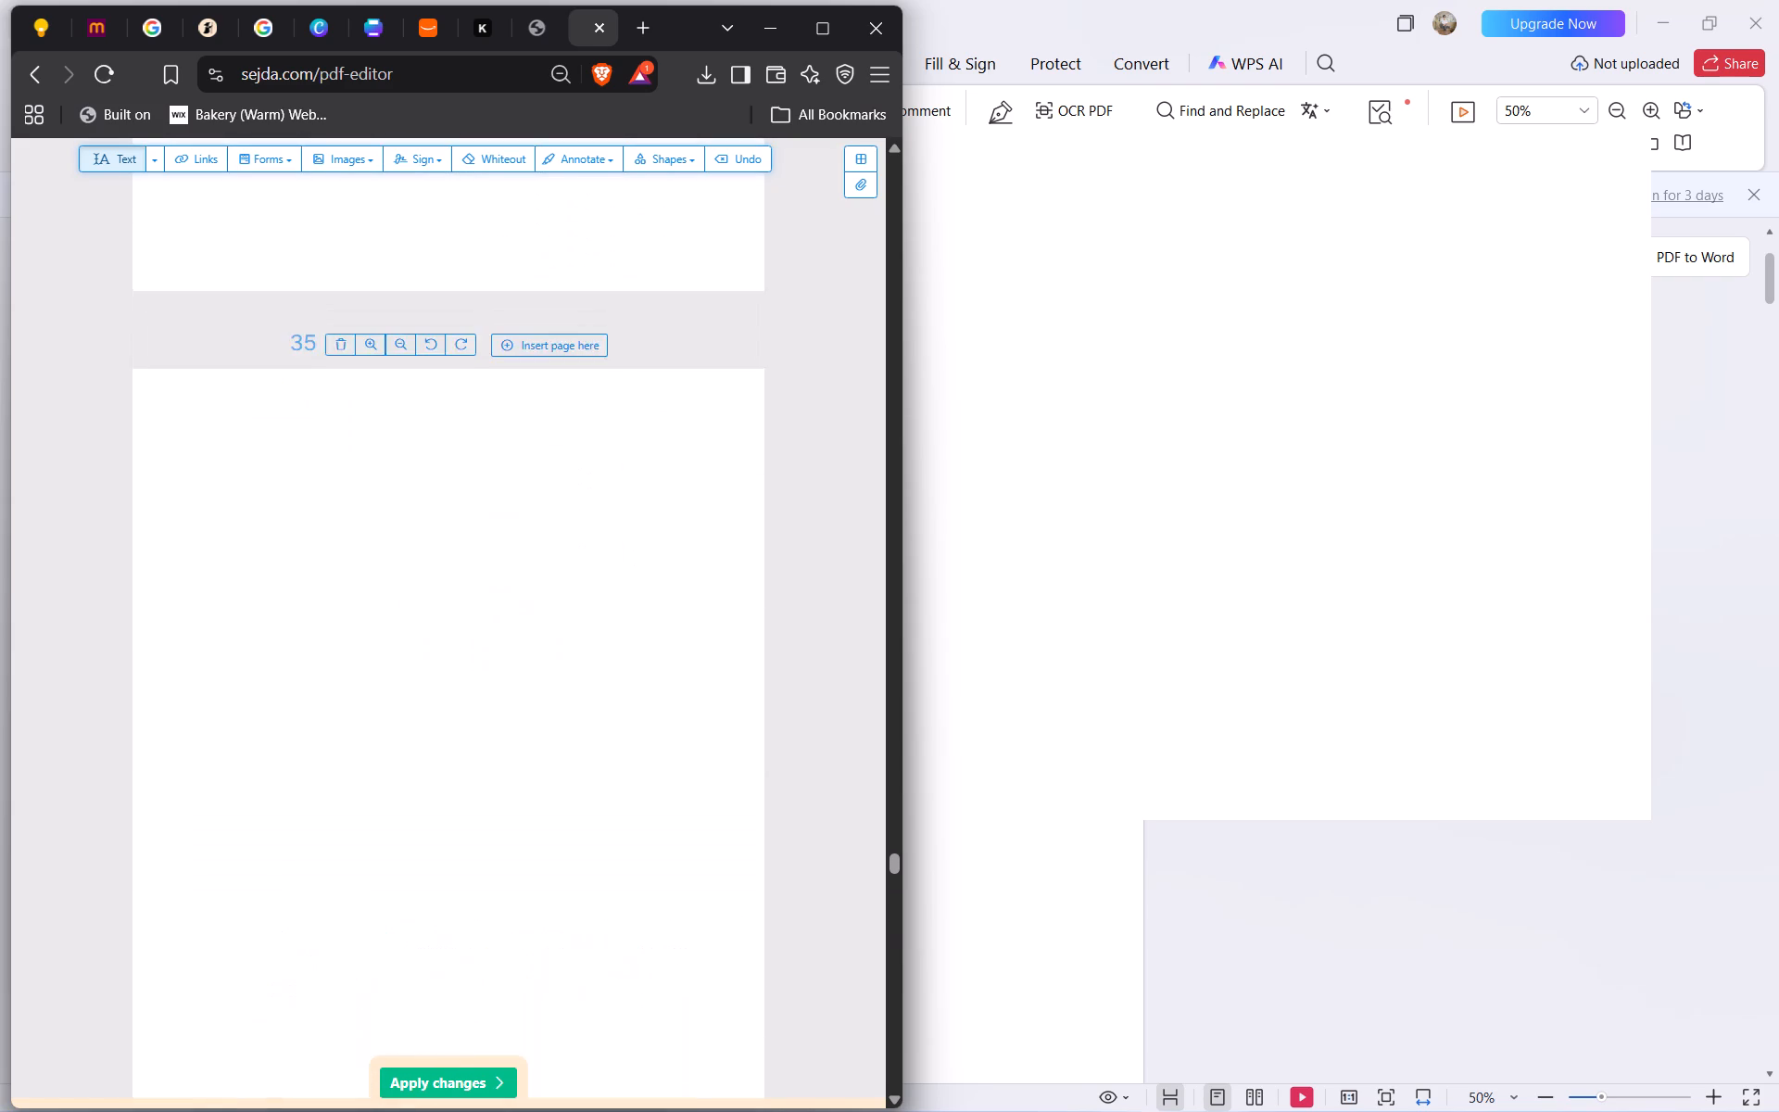
{"action": "scroll", "coordinate": [491, 463], "scroll_direction": "up", "scroll_amount": 11}
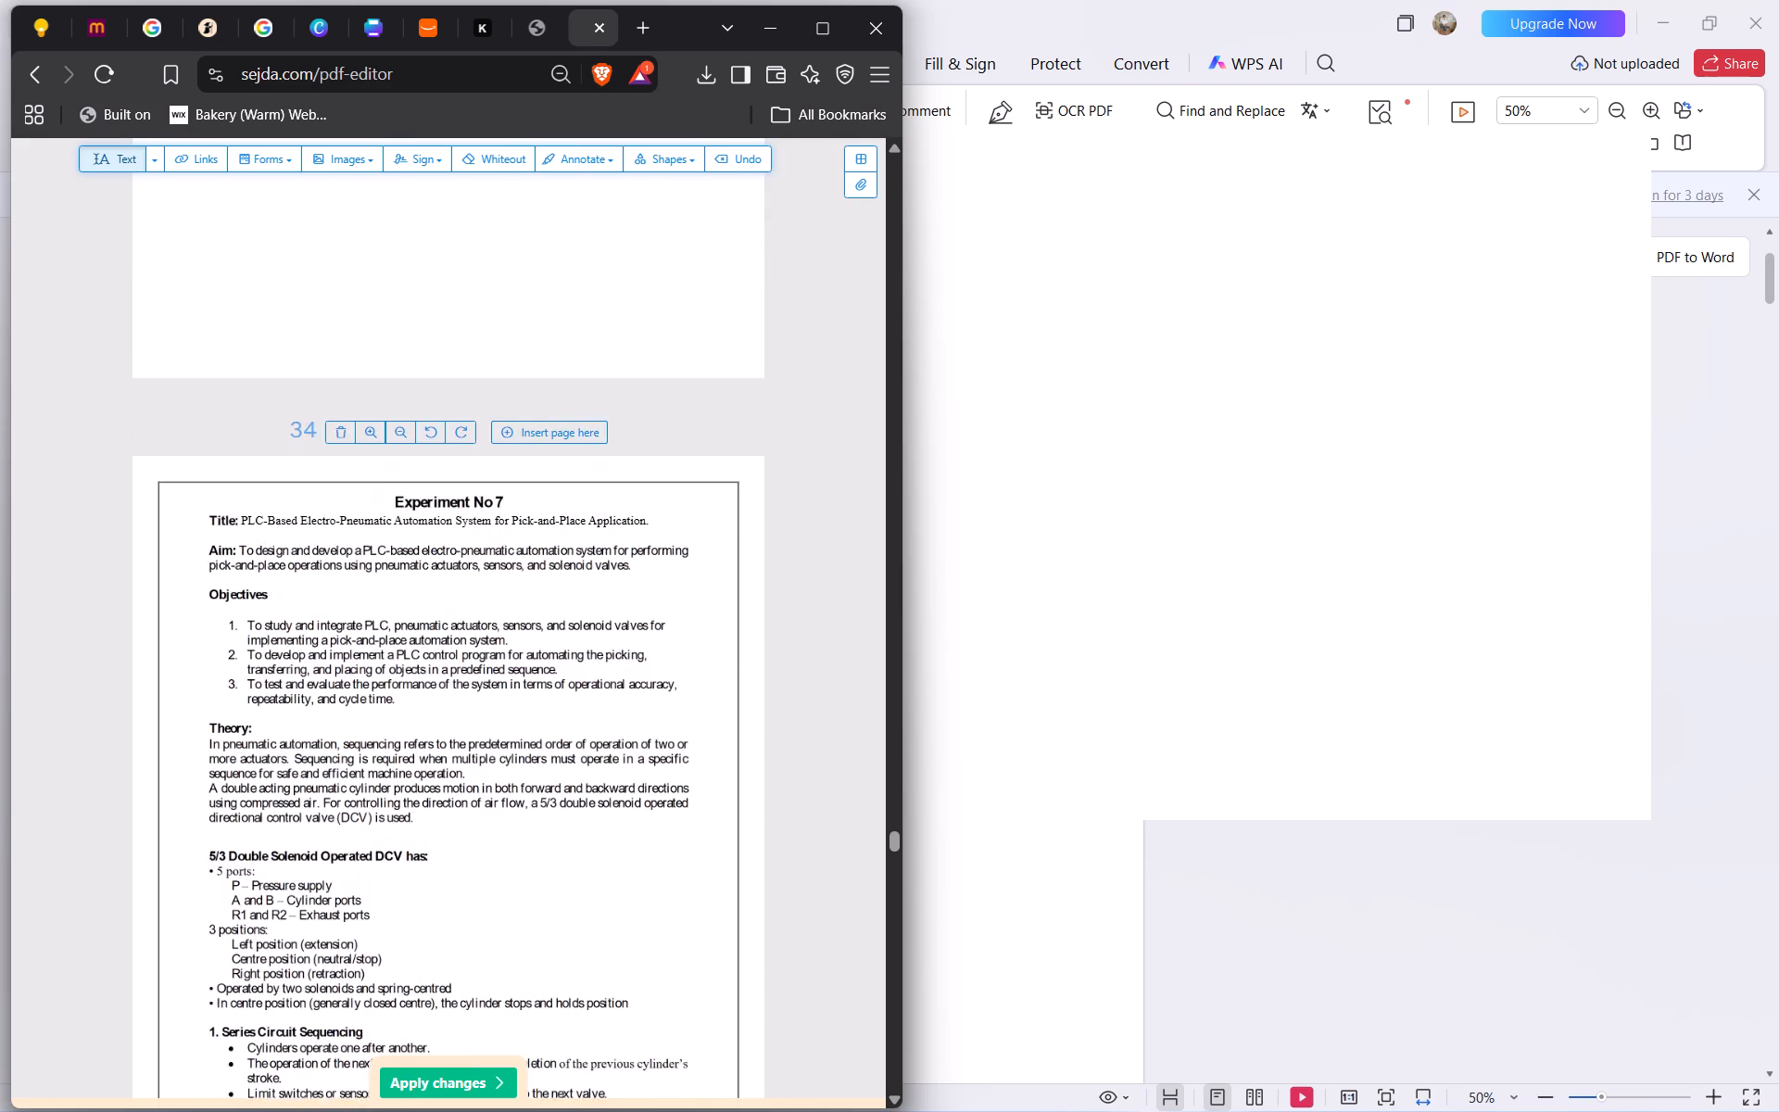
{"action": "scroll", "coordinate": [505, 468], "scroll_direction": "up", "scroll_amount": 5}
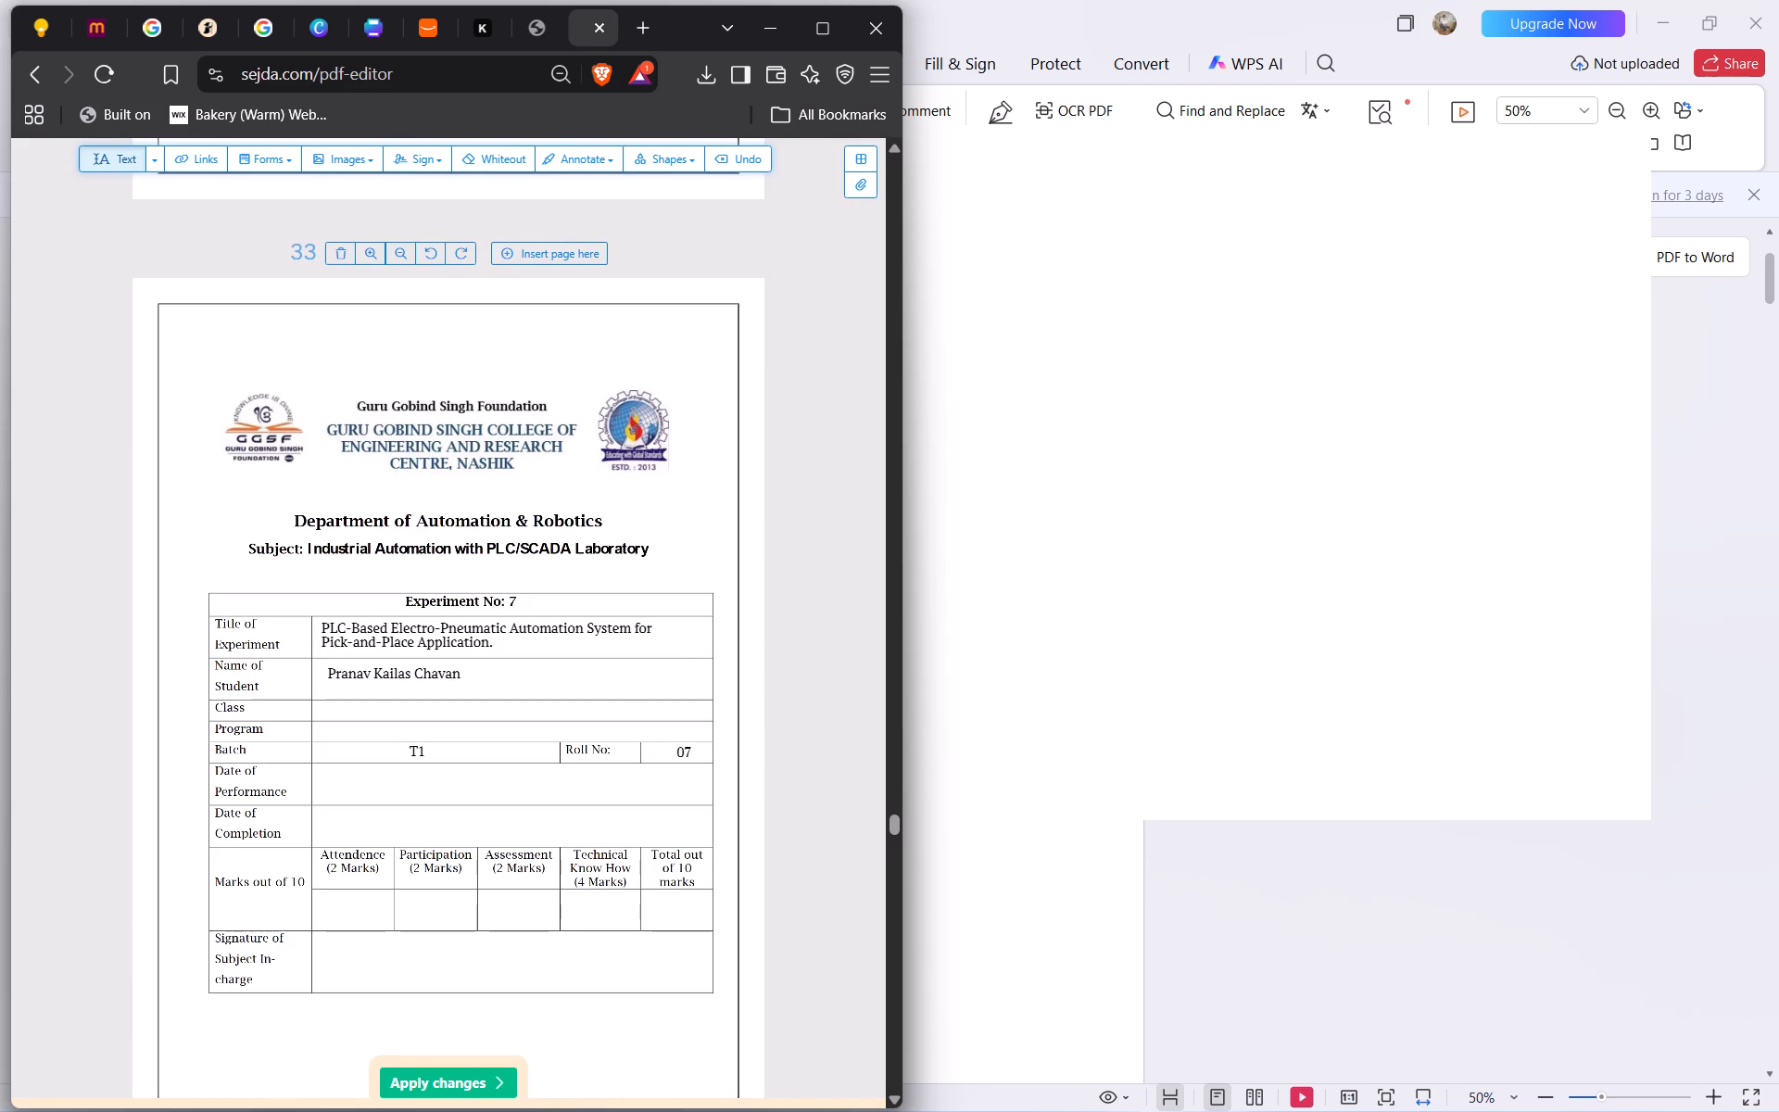
{"action": "left_click", "coordinate": [354, 714]}
{"action": "key", "text": "ctrl+v"}
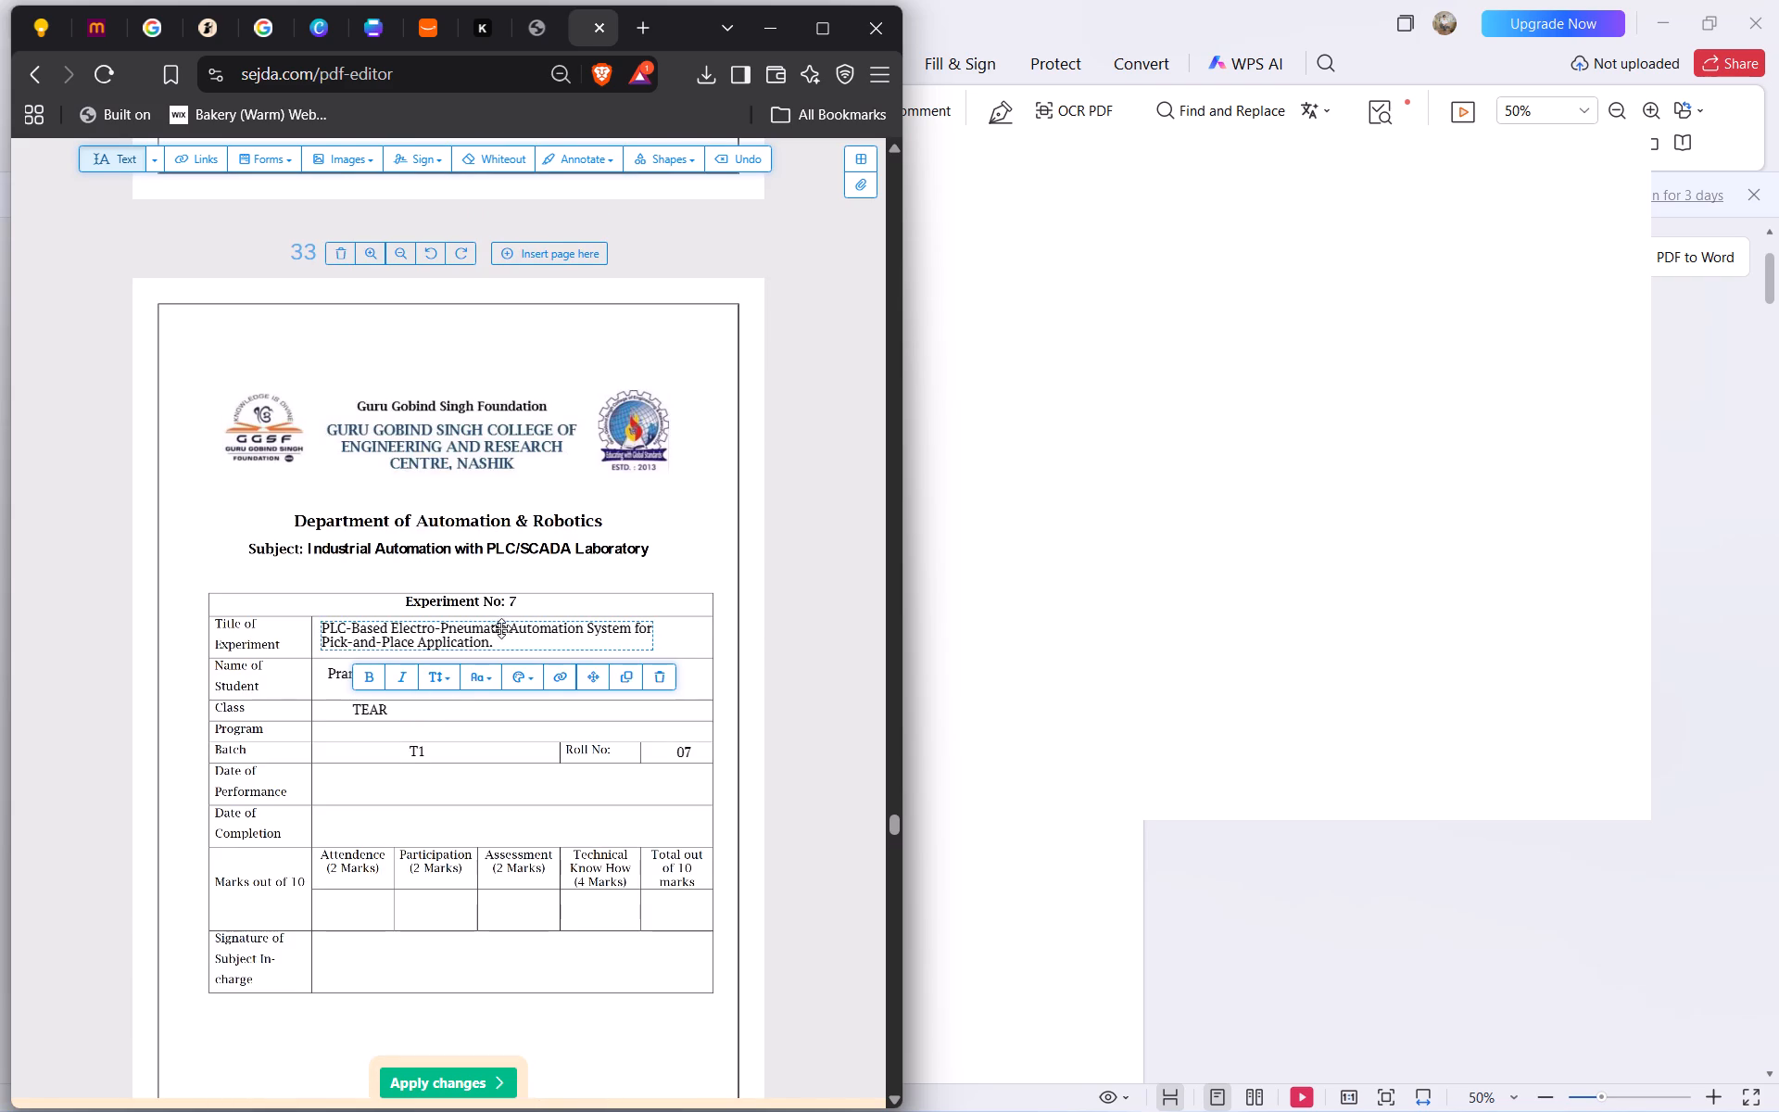
Add a text entry in the Experiment 6 form's Class cell and paste the class value TEAR into it.
{"action": "scroll", "coordinate": [501, 628], "scroll_direction": "up", "scroll_amount": 17}
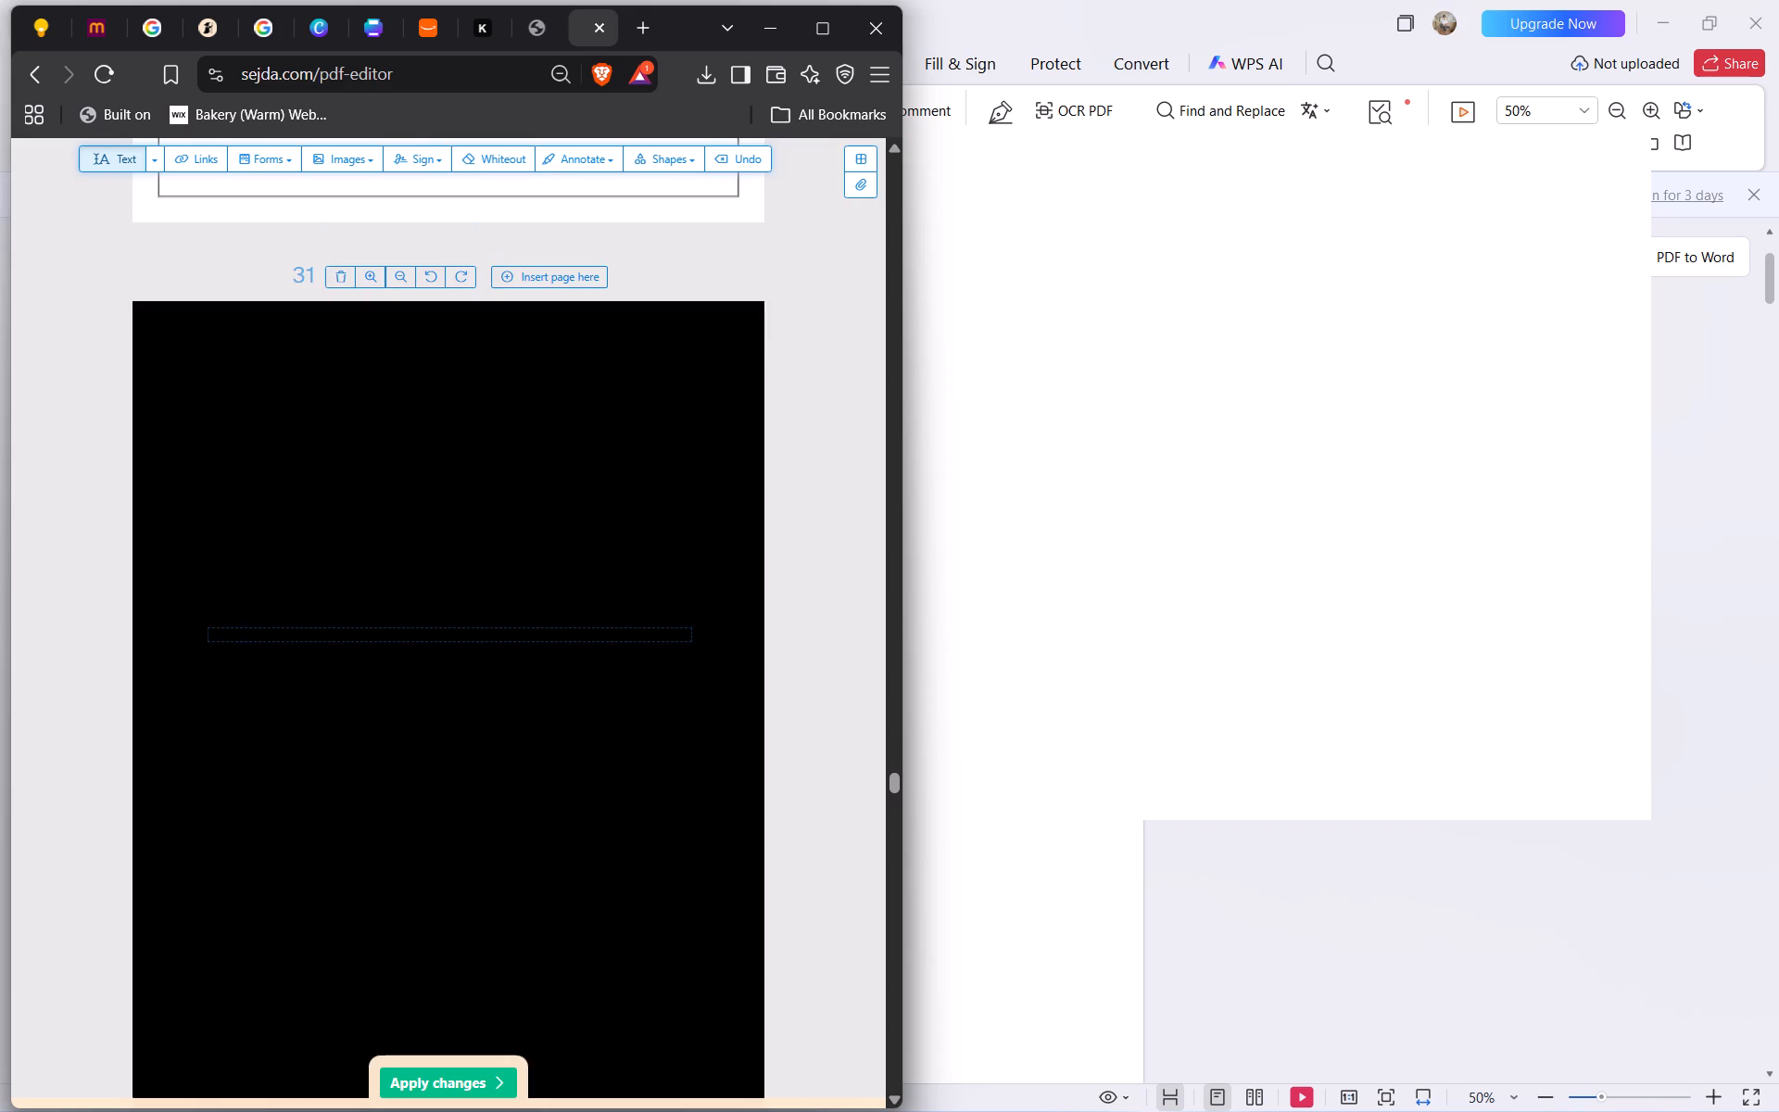
{"action": "scroll", "coordinate": [501, 625], "scroll_direction": "up", "scroll_amount": 17}
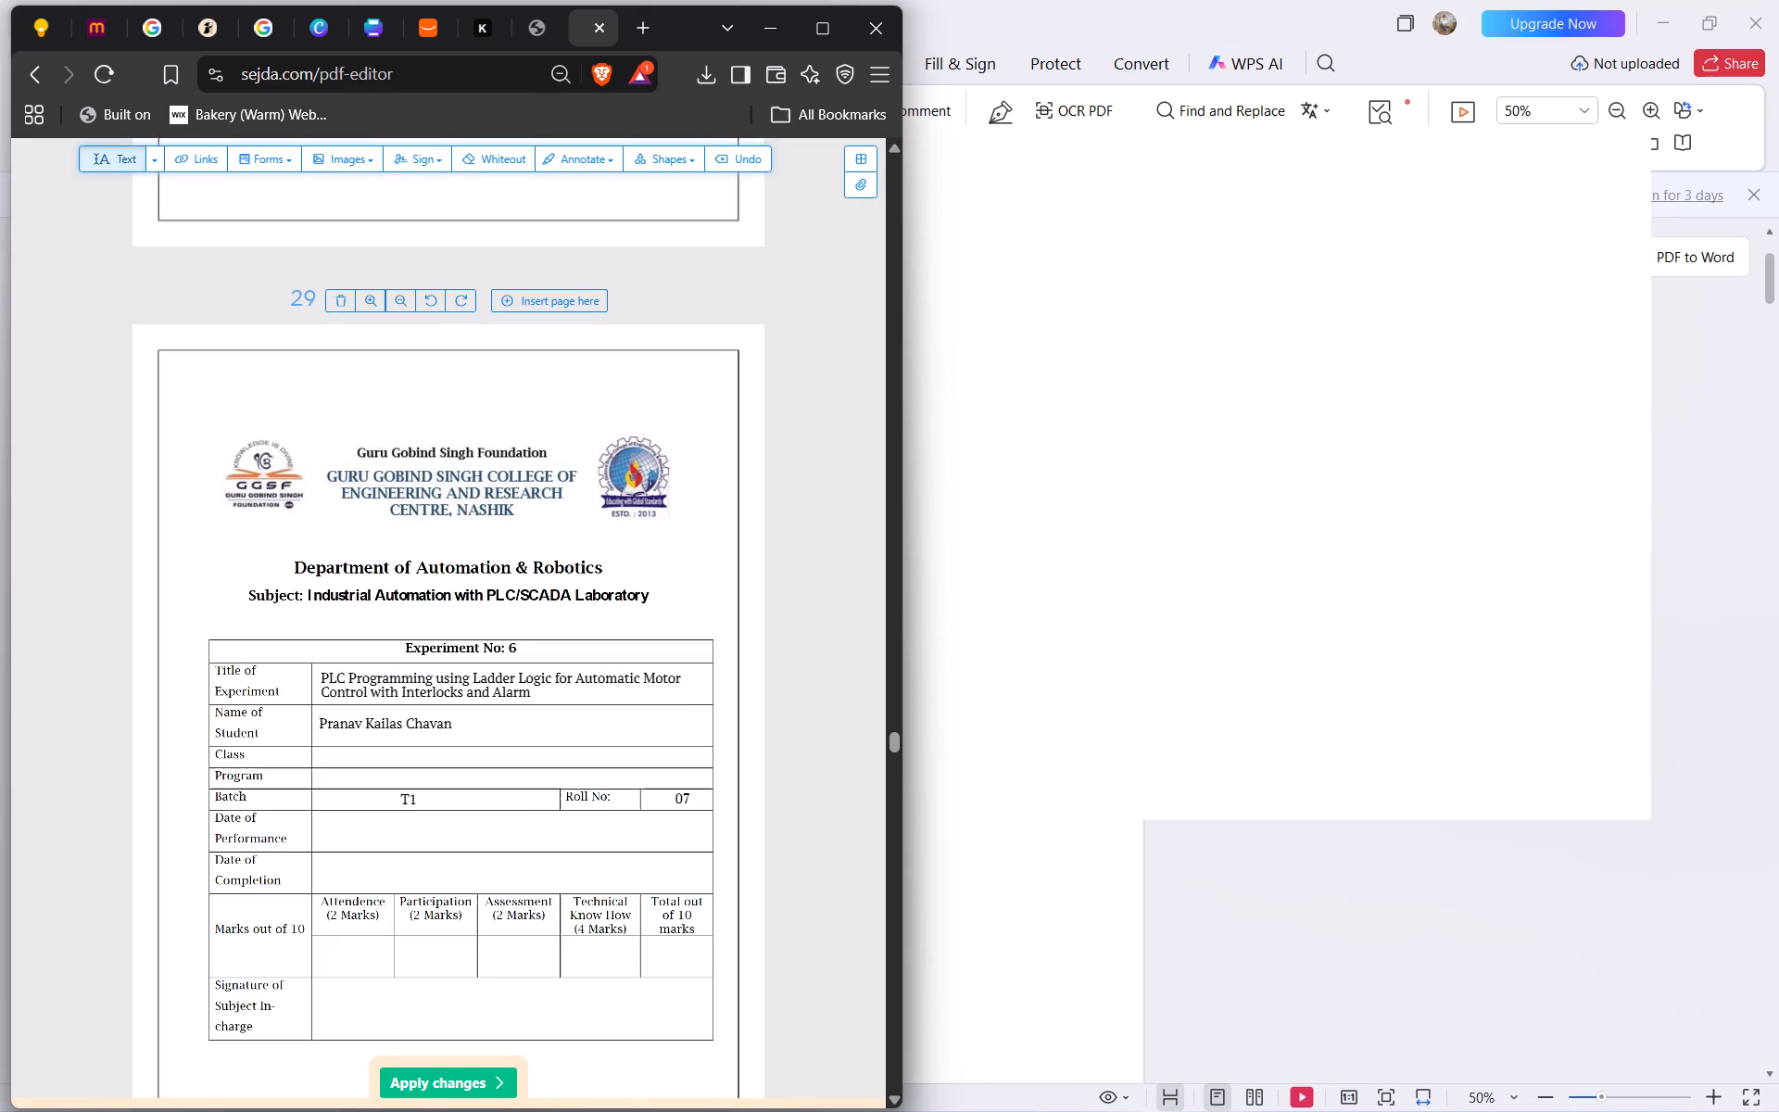
{"action": "left_click", "coordinate": [343, 761]}
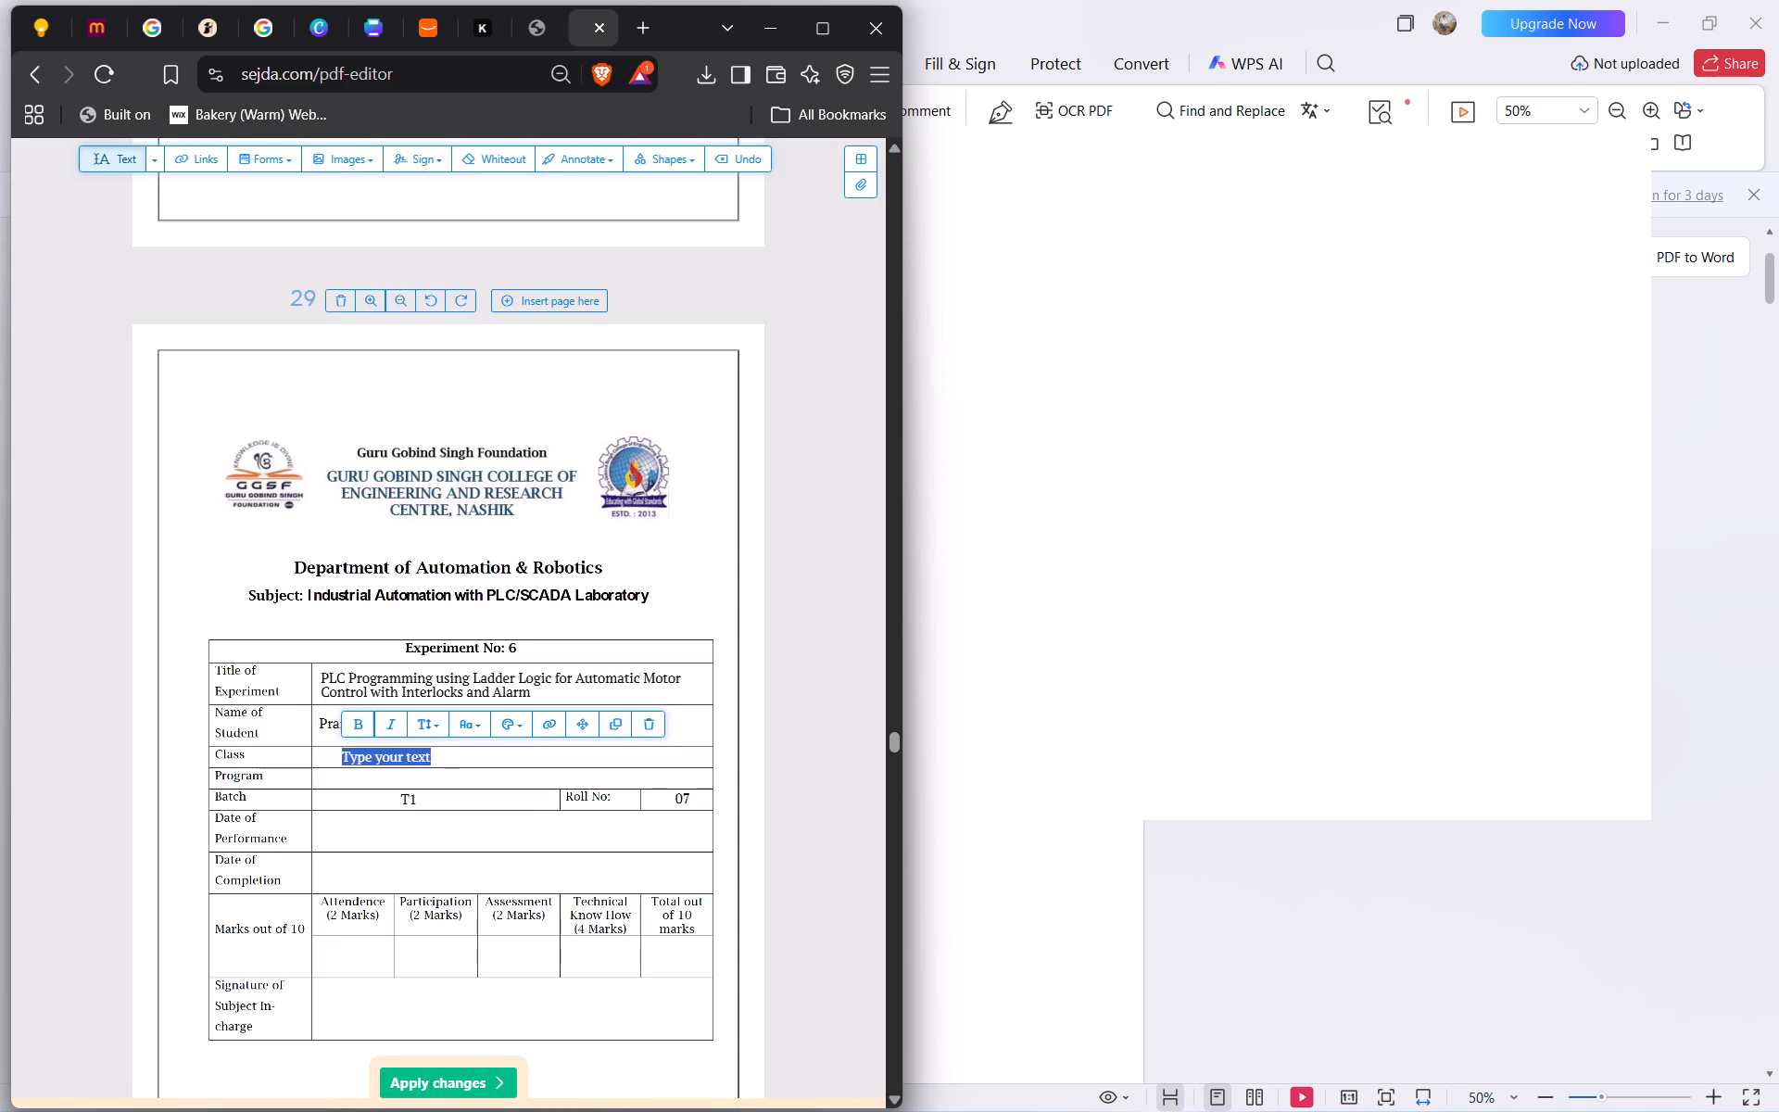
{"action": "key", "text": "ctrl+v"}
Add a text entry in the Experiment 5 form's Class cell and paste the class value TEAR into it.
{"action": "scroll", "coordinate": [403, 703], "scroll_direction": "up", "scroll_amount": 16}
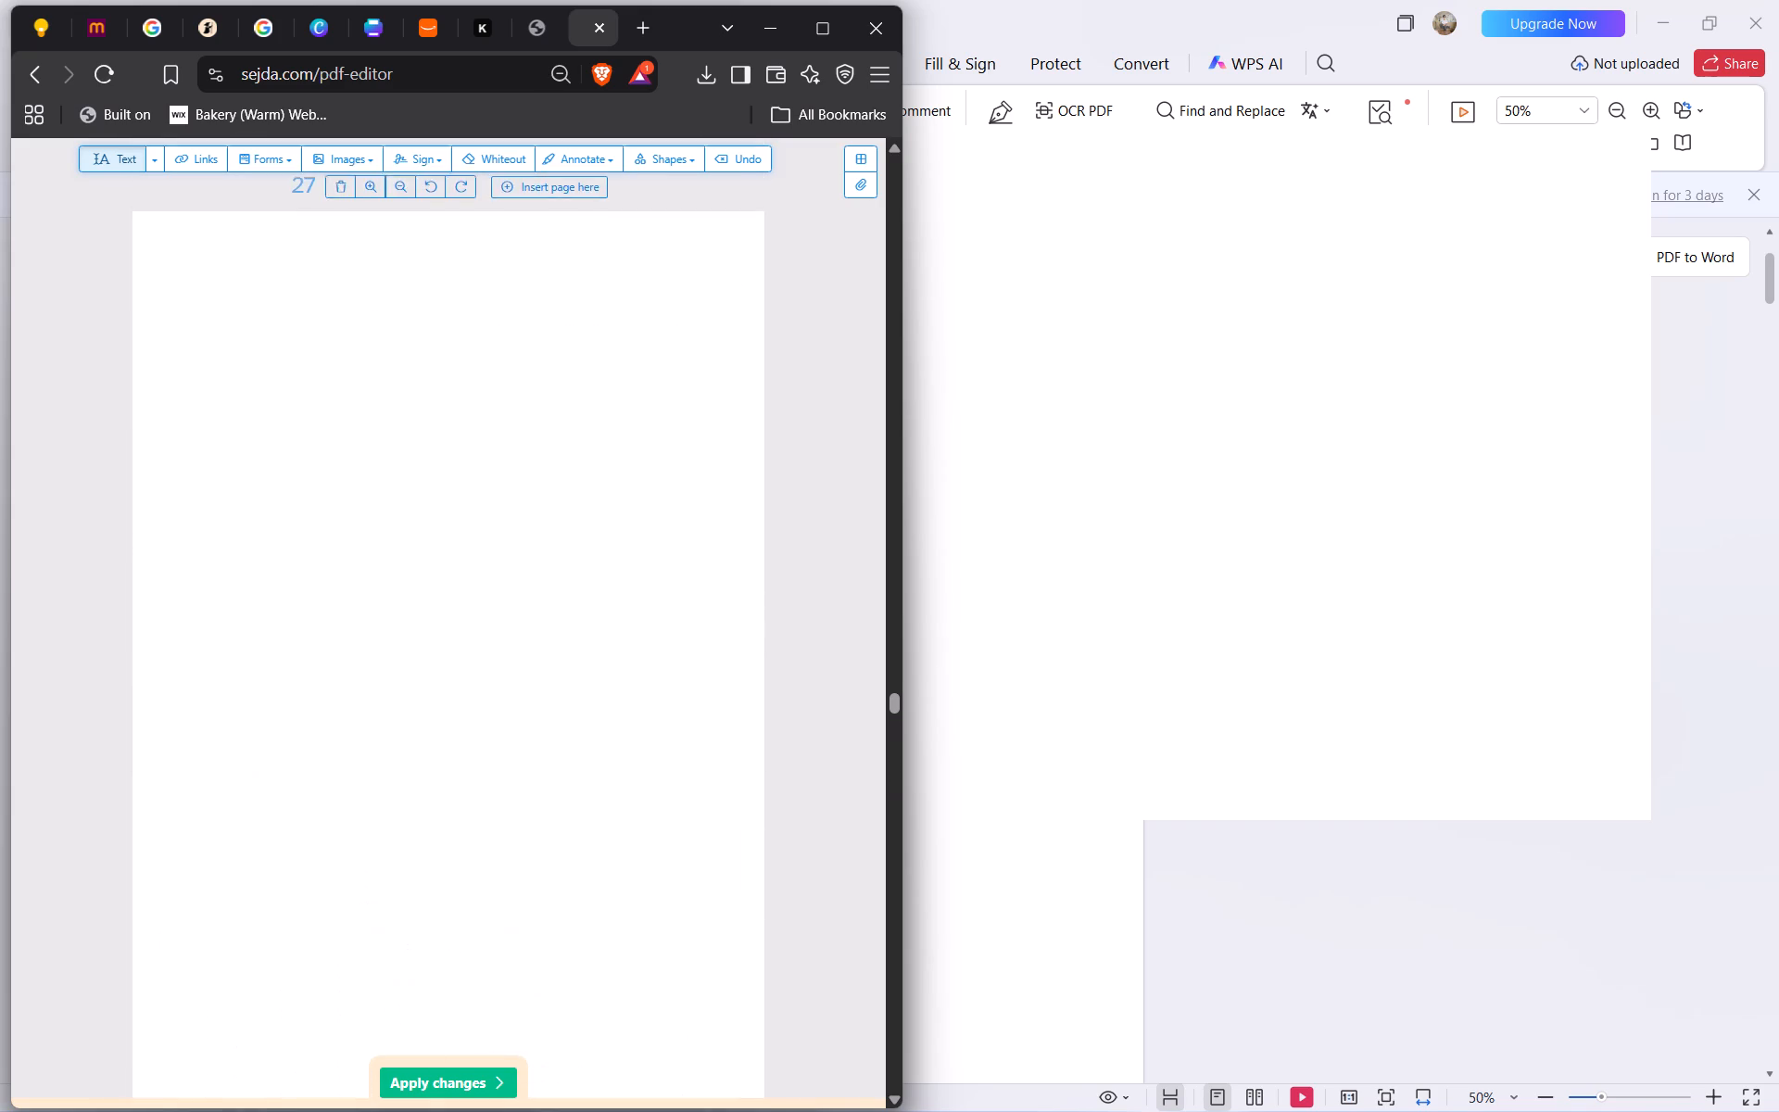
{"action": "scroll", "coordinate": [407, 700], "scroll_direction": "up", "scroll_amount": 14}
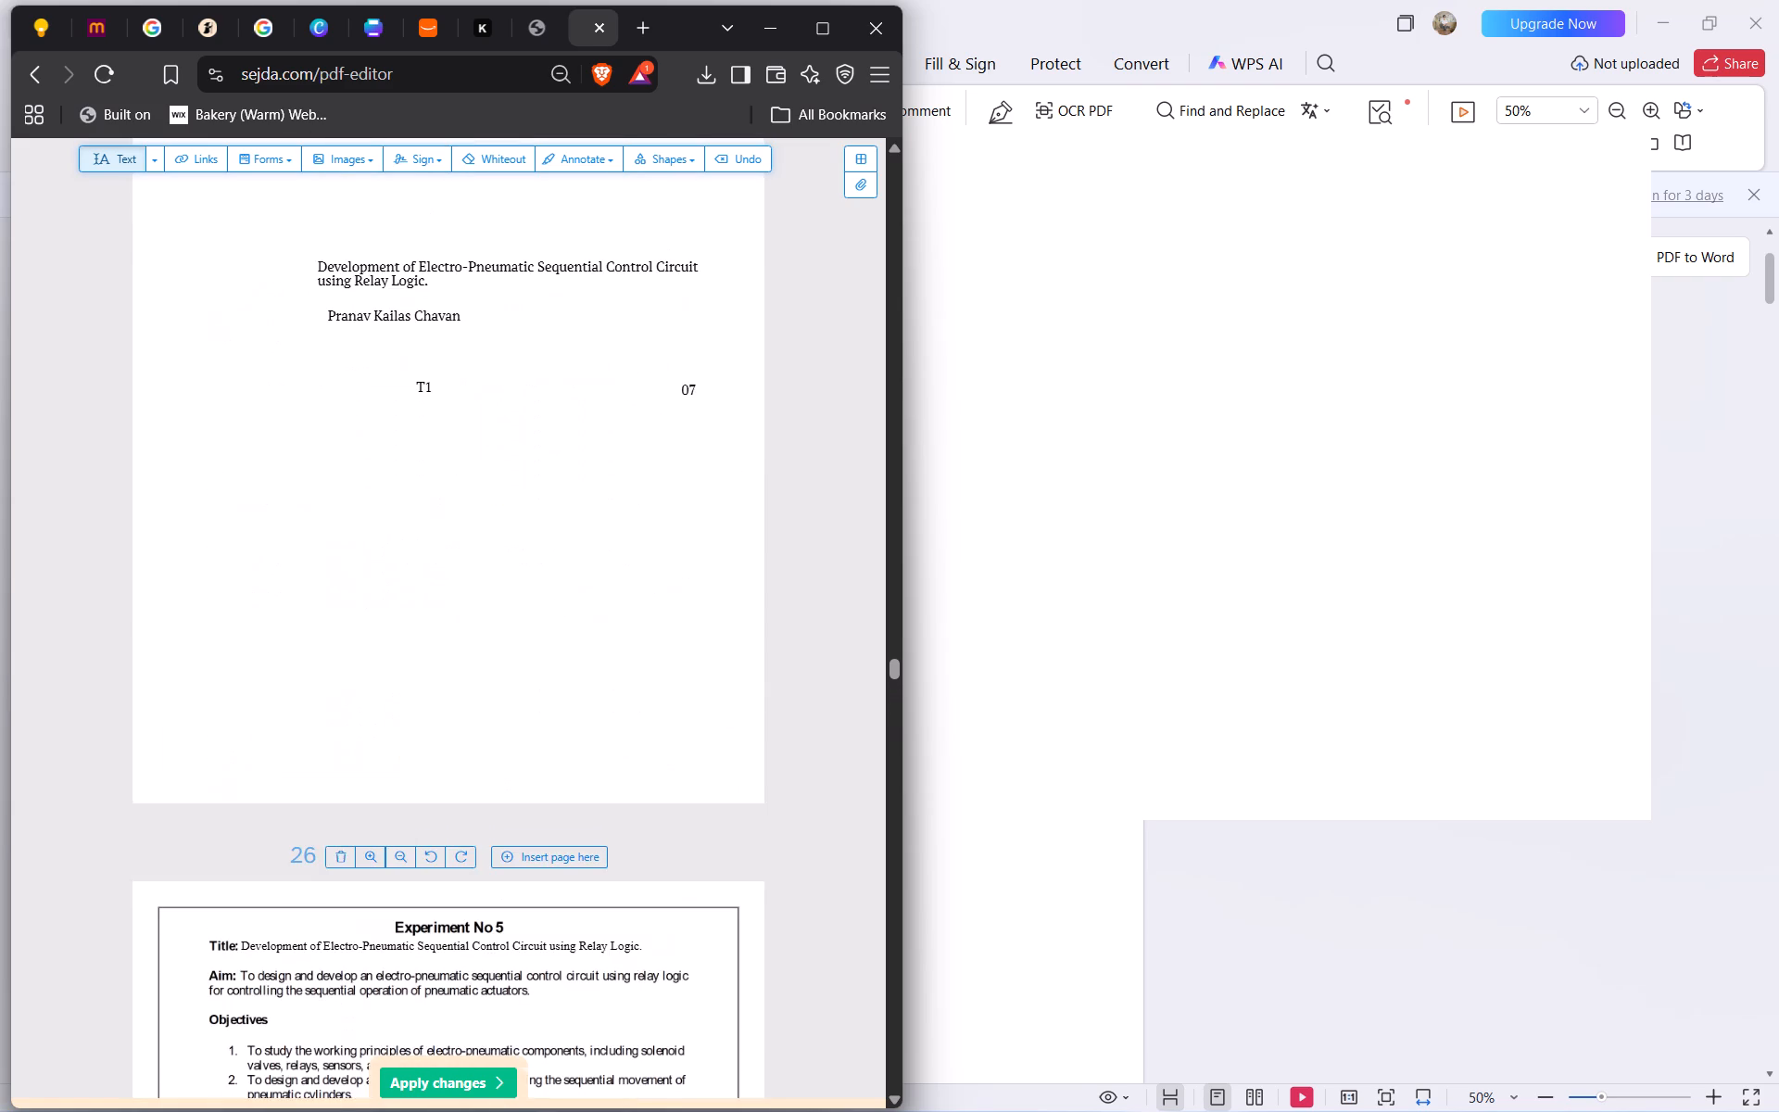
{"action": "scroll", "coordinate": [429, 683], "scroll_direction": "up", "scroll_amount": 4}
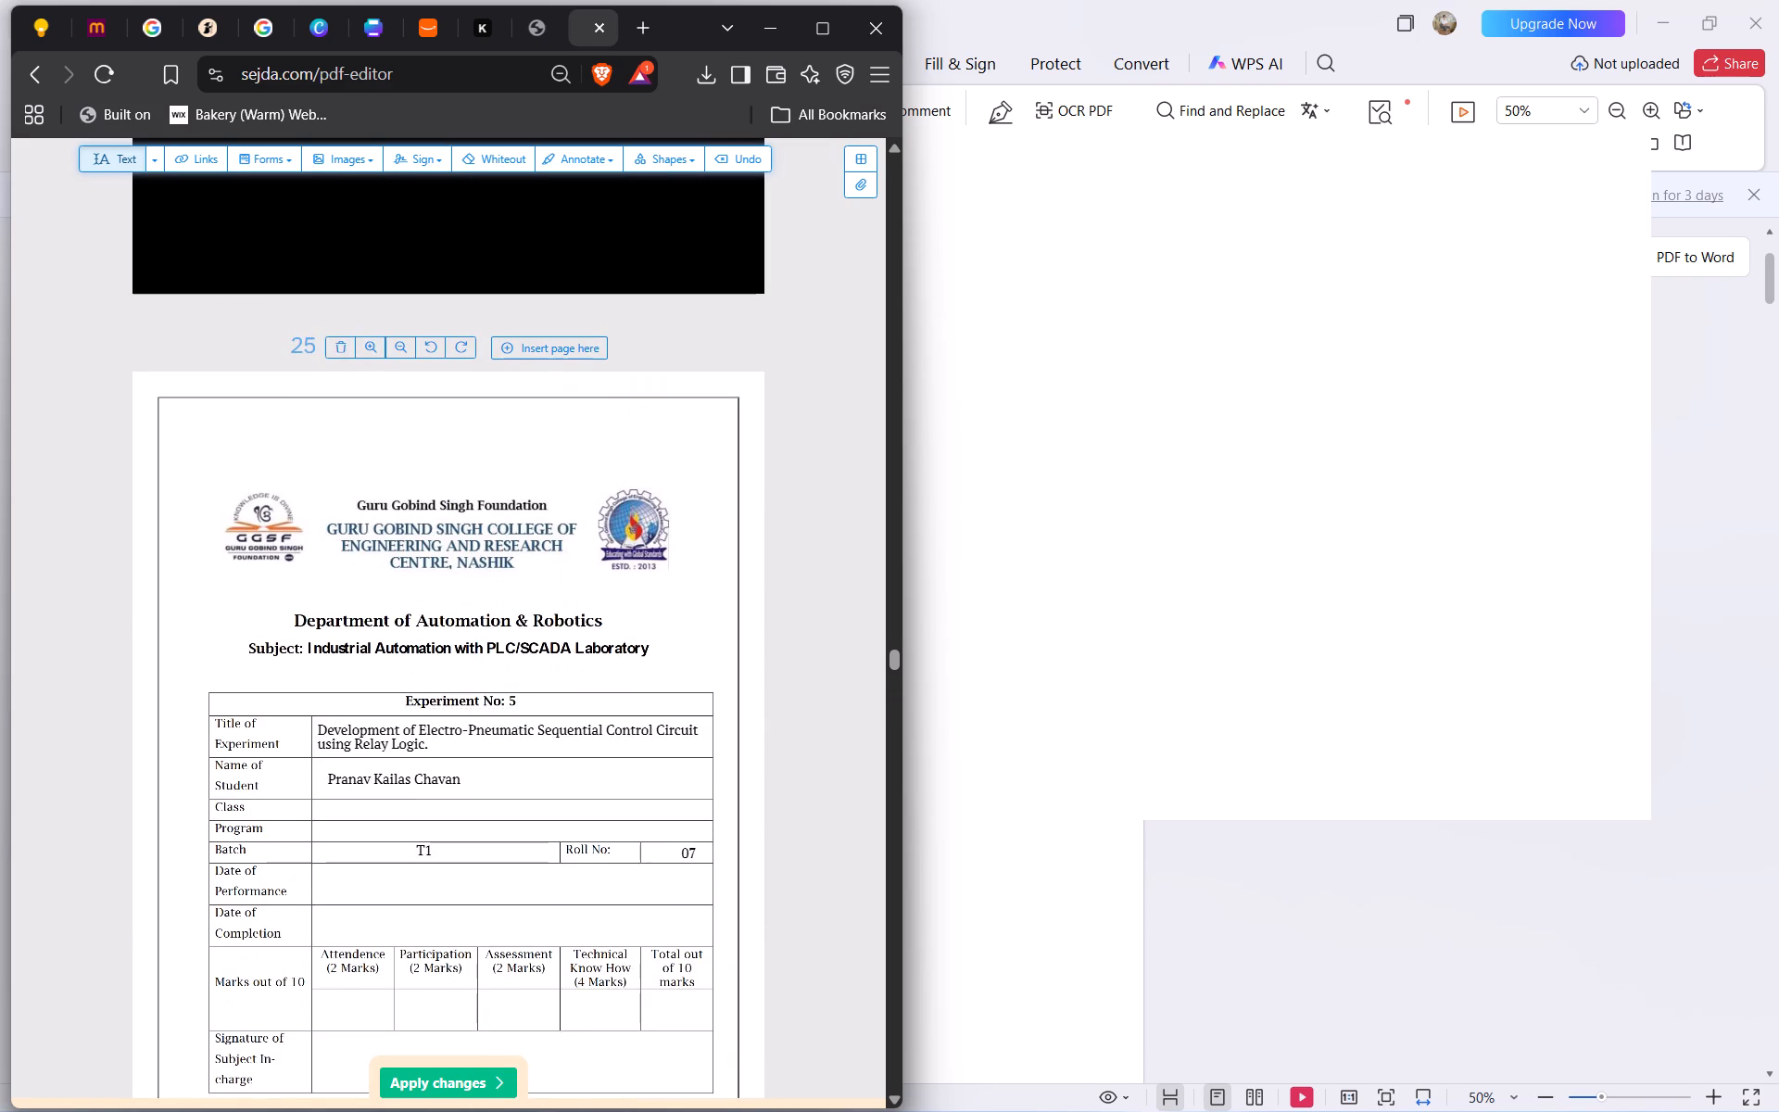
{"action": "left_click", "coordinate": [347, 815]}
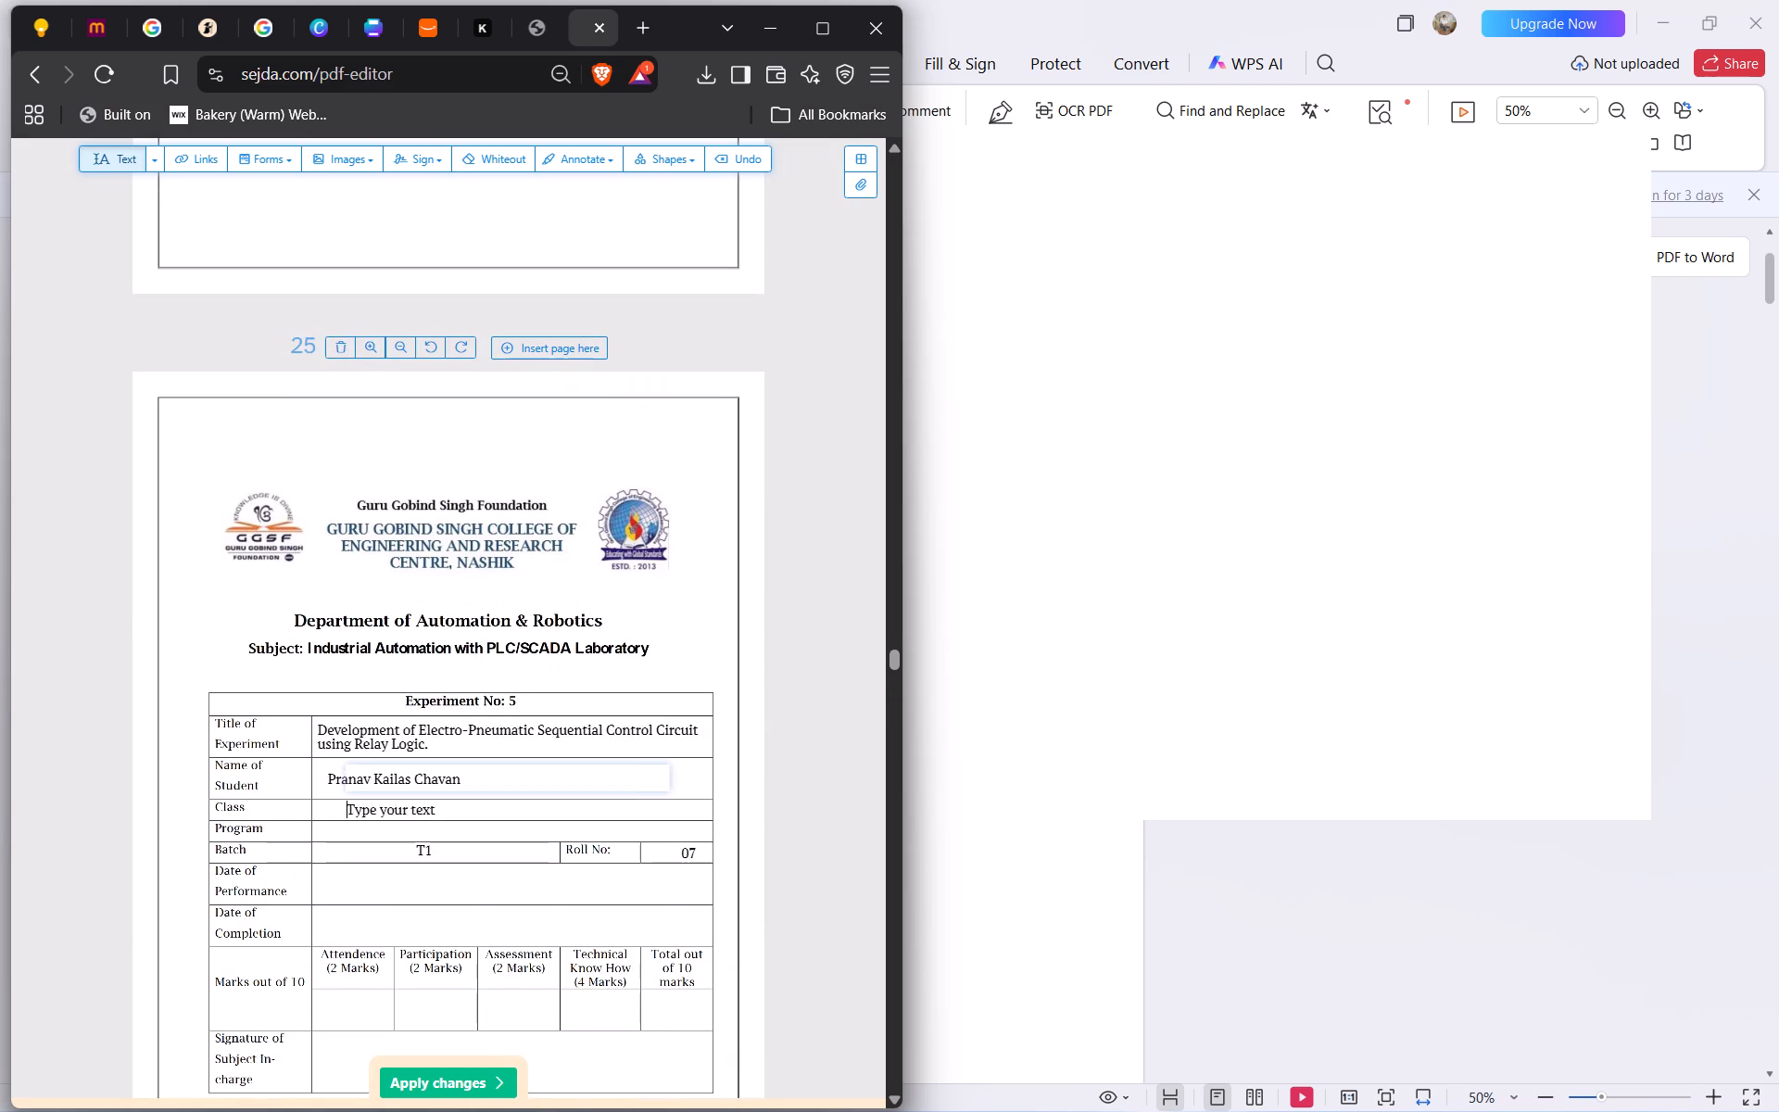
{"action": "key", "text": "ctrl+v"}
Add a text entry in the Experiment 4 form's Class cell and paste the class value TEAR into it.
{"action": "scroll", "coordinate": [386, 787], "scroll_direction": "up", "scroll_amount": 10}
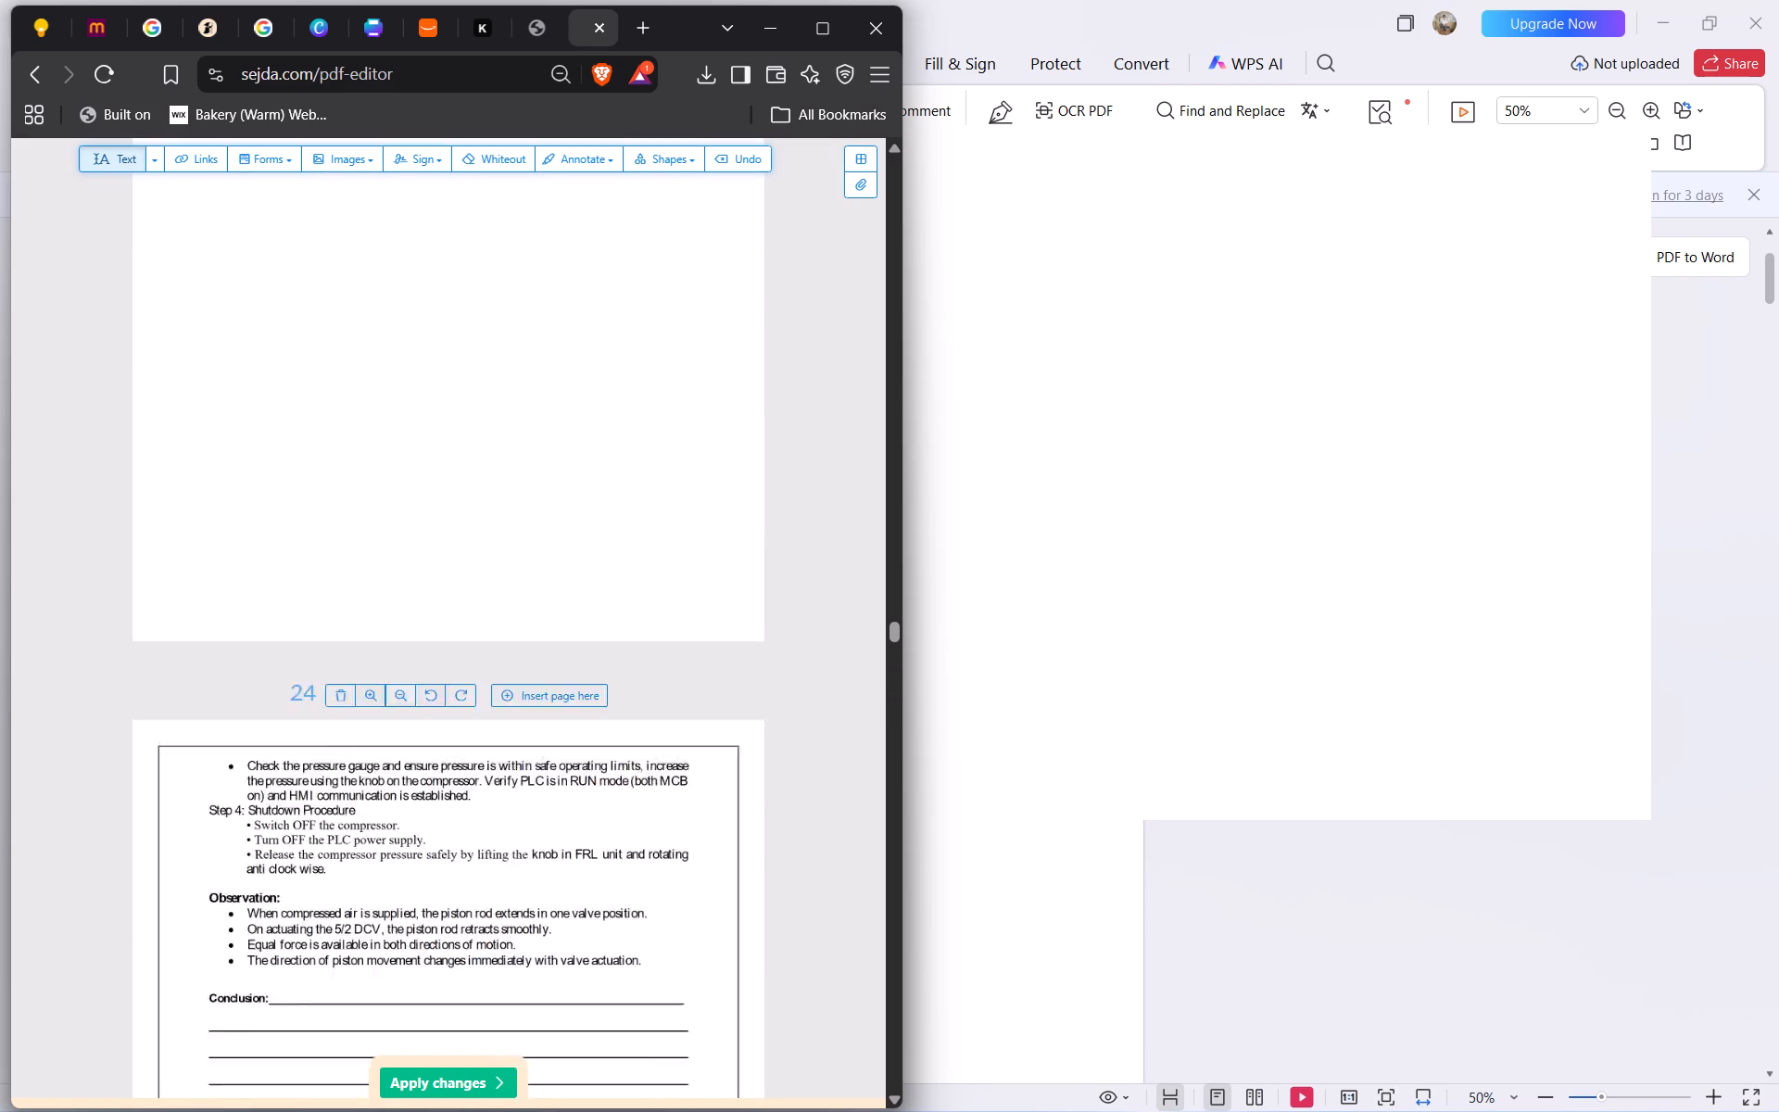
{"action": "scroll", "coordinate": [387, 783], "scroll_direction": "up", "scroll_amount": 12}
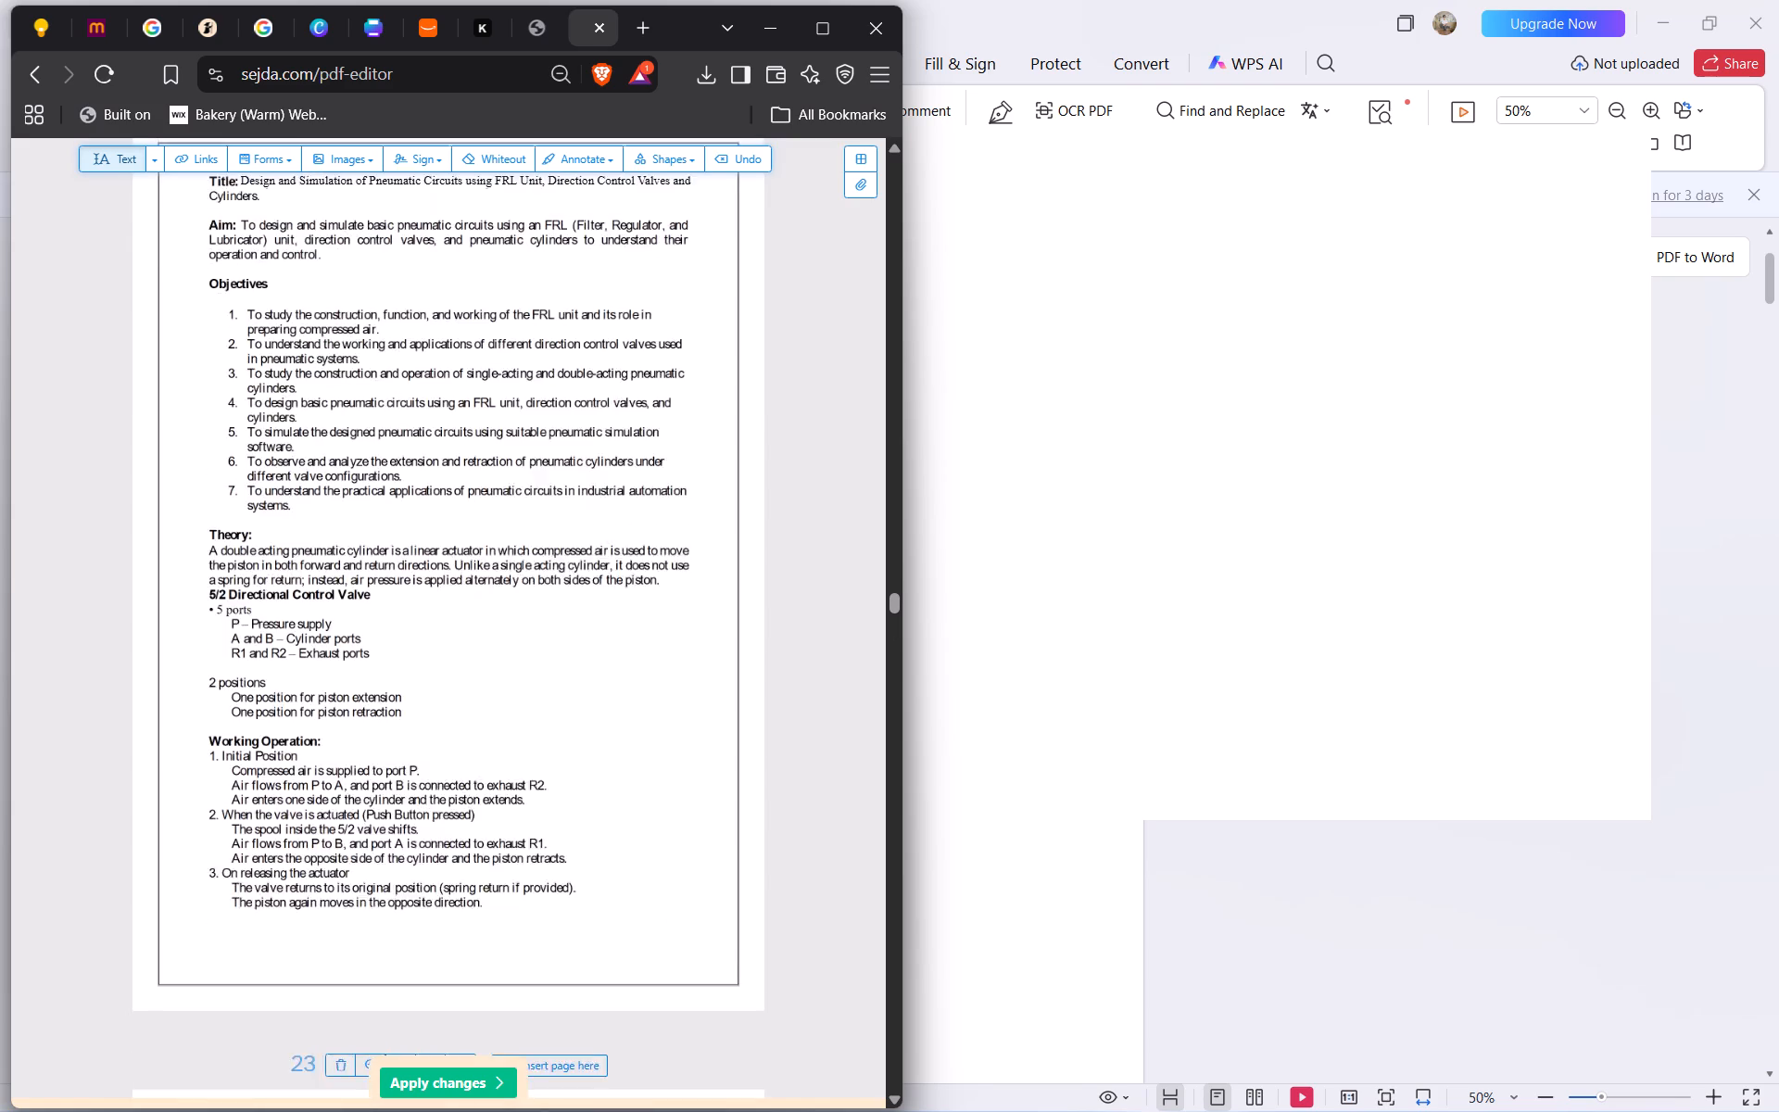
{"action": "scroll", "coordinate": [387, 782], "scroll_direction": "up", "scroll_amount": 10}
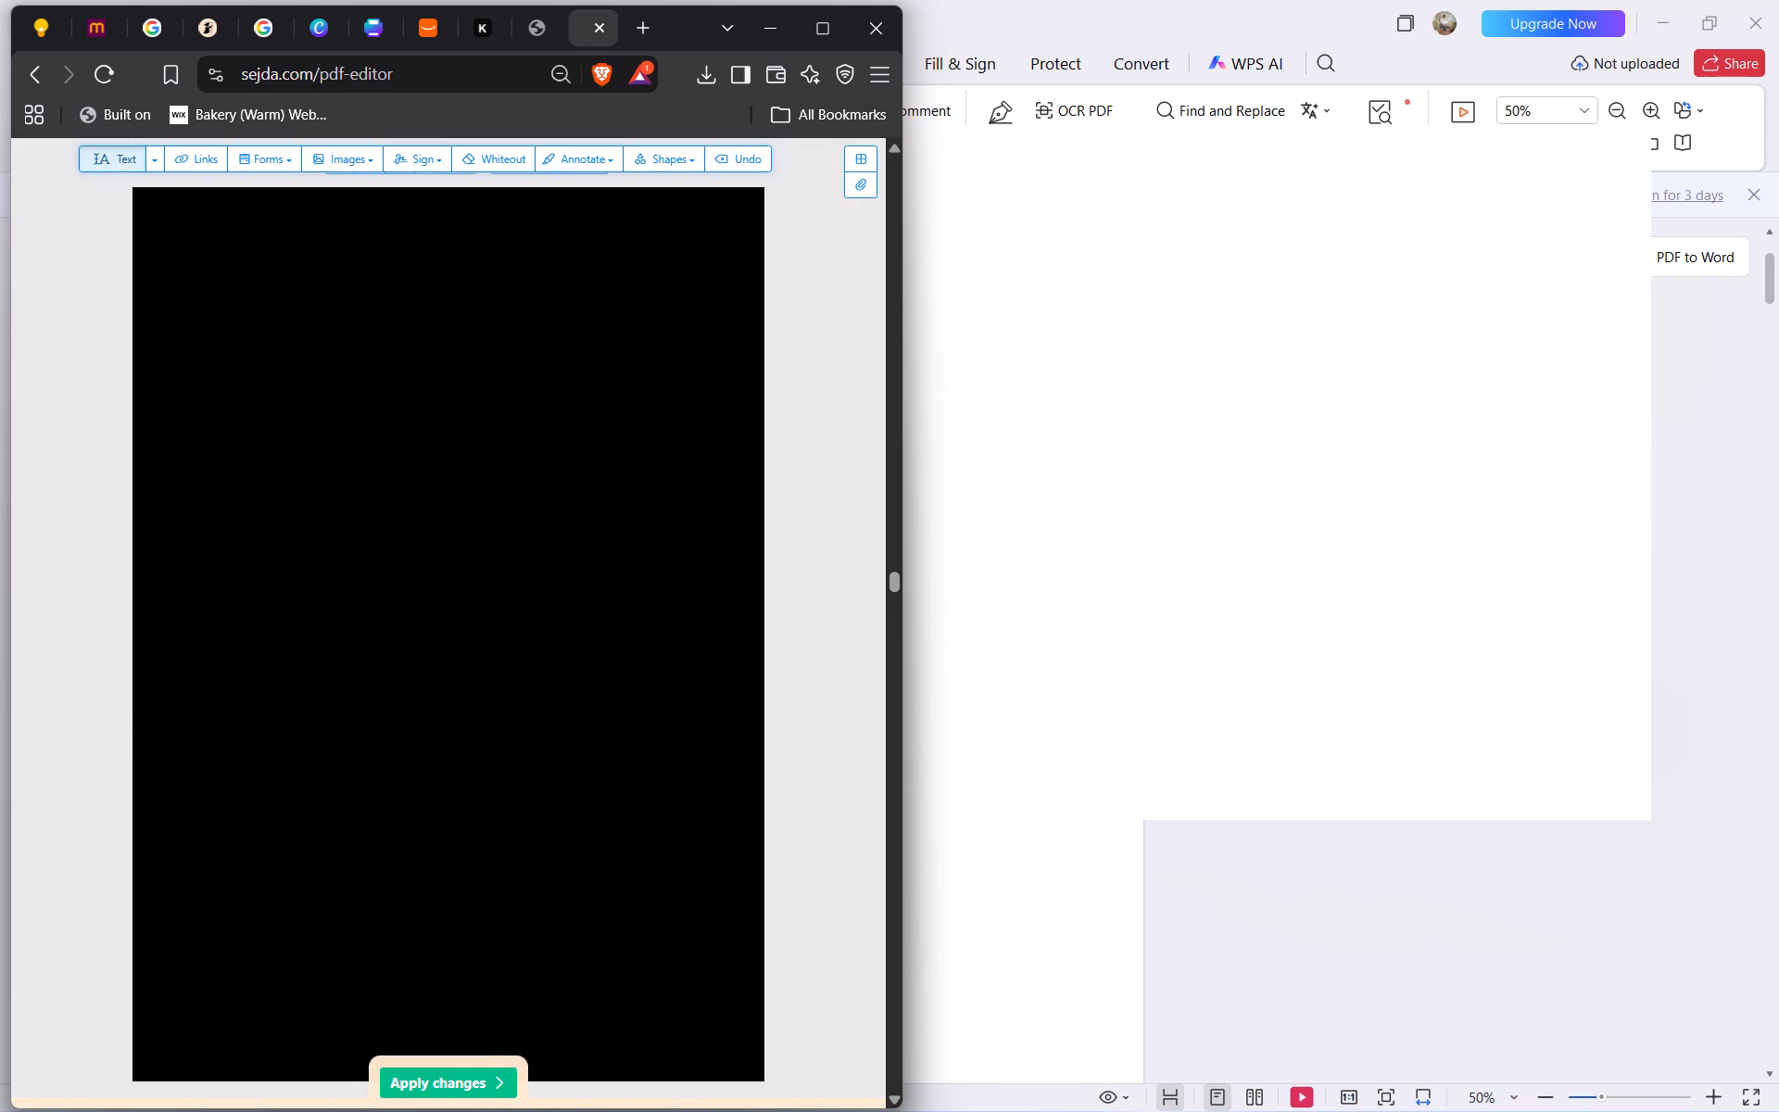
{"action": "left_click", "coordinate": [355, 625]}
{"action": "key", "text": "ctrl+v"}
Add a text entry in the Experiment 3 form's Class cell and paste the class value TEAR into it.
{"action": "scroll", "coordinate": [391, 610], "scroll_direction": "up", "scroll_amount": 10}
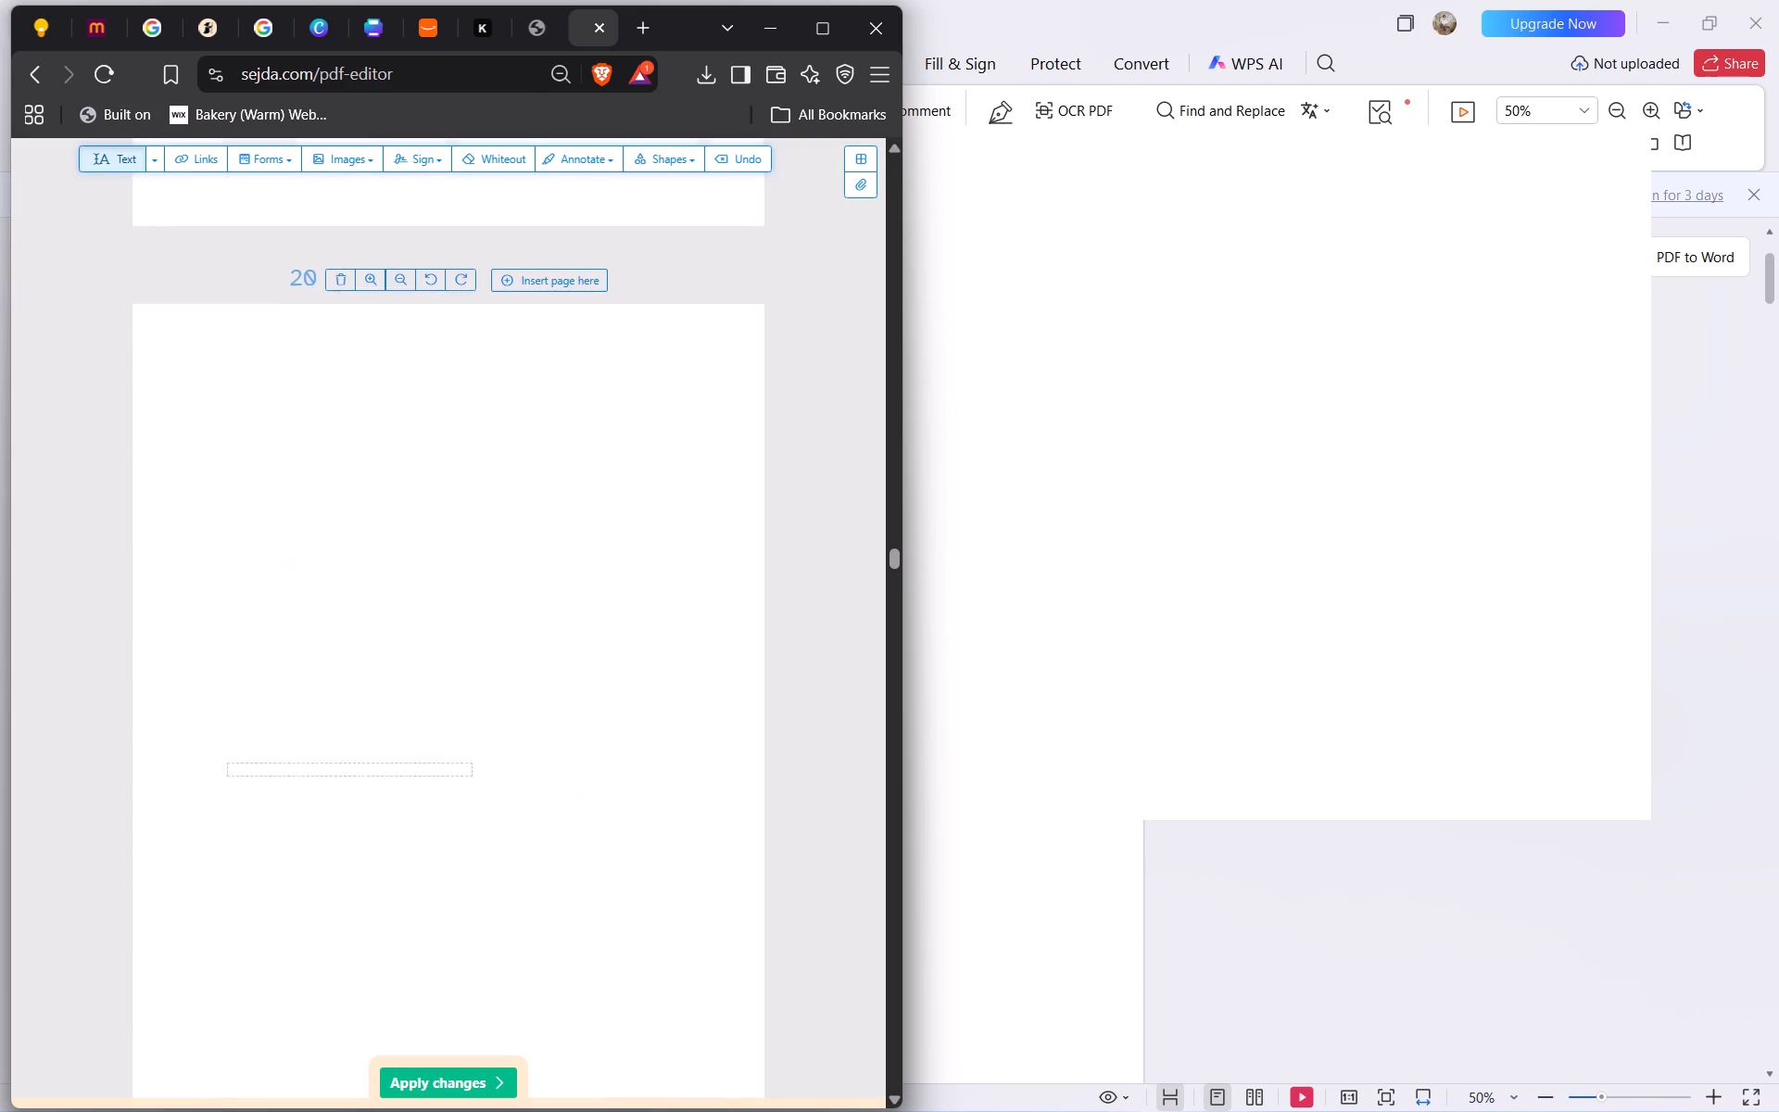
{"action": "scroll", "coordinate": [451, 621], "scroll_direction": "up", "scroll_amount": 11}
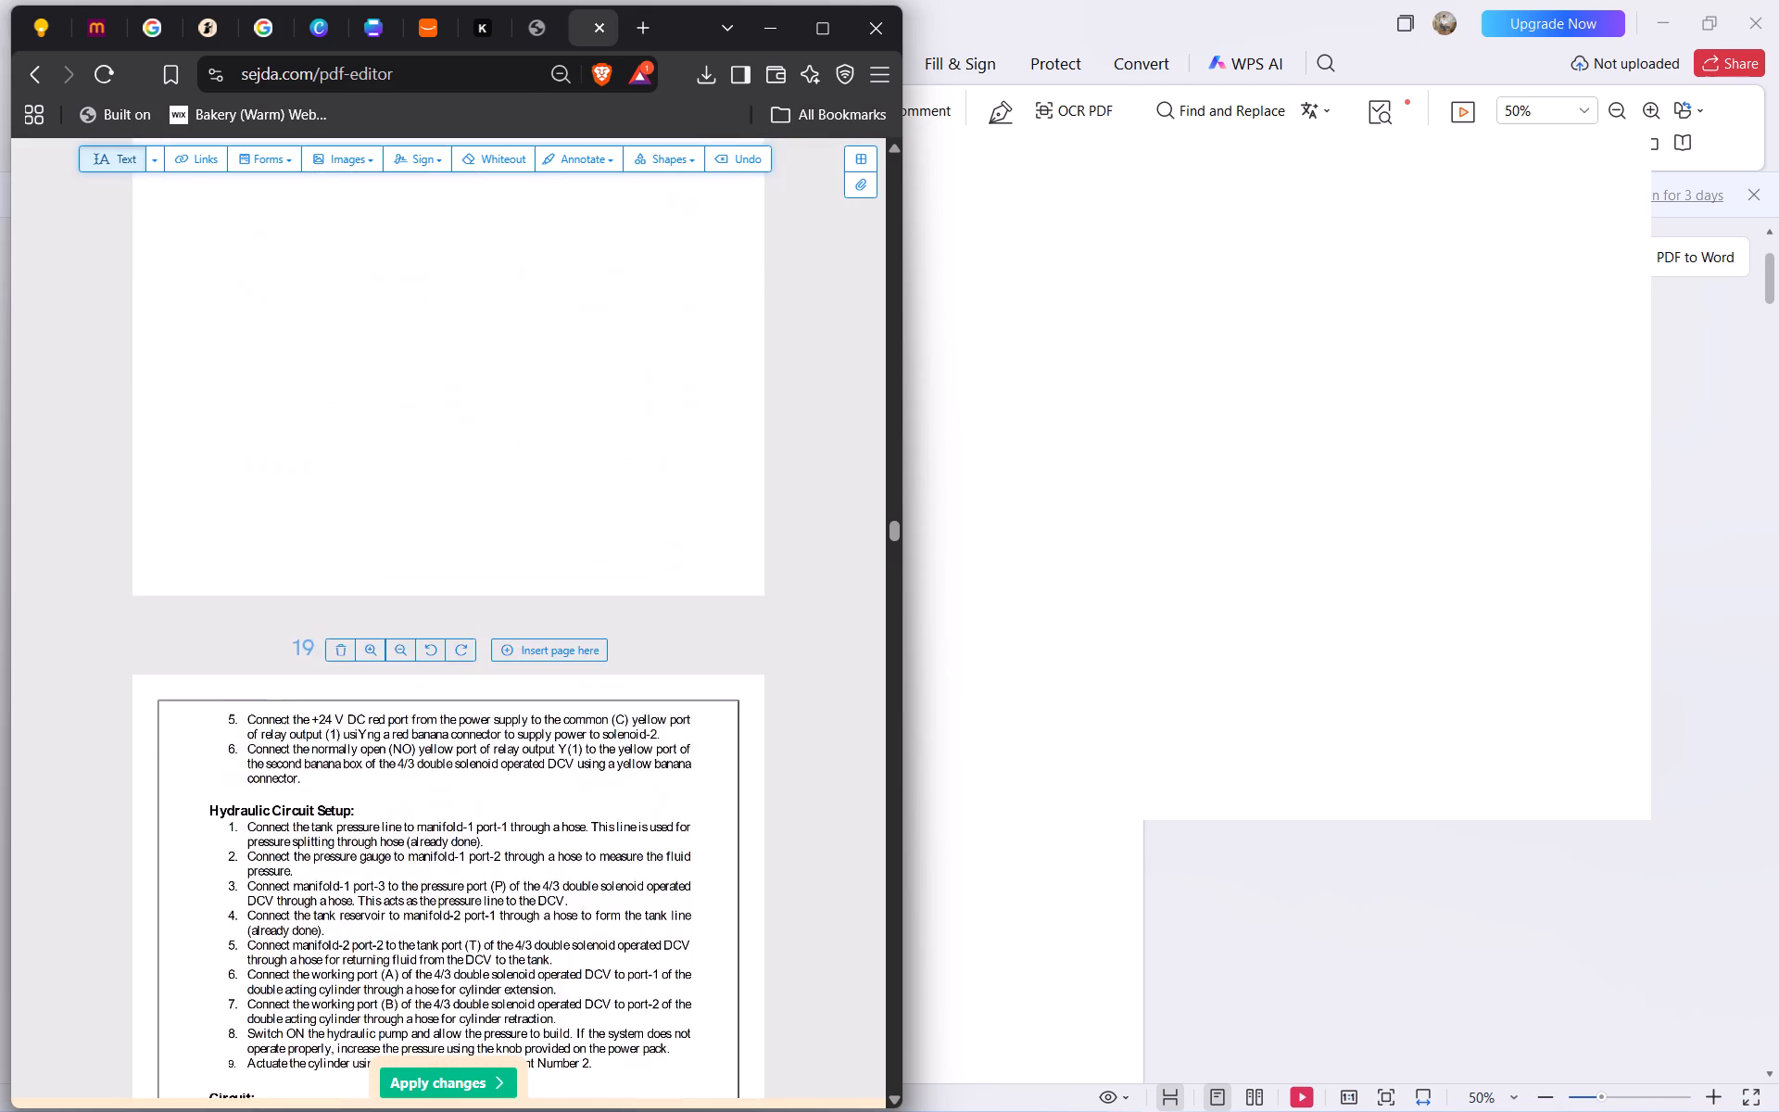
{"action": "scroll", "coordinate": [451, 621], "scroll_direction": "up", "scroll_amount": 11}
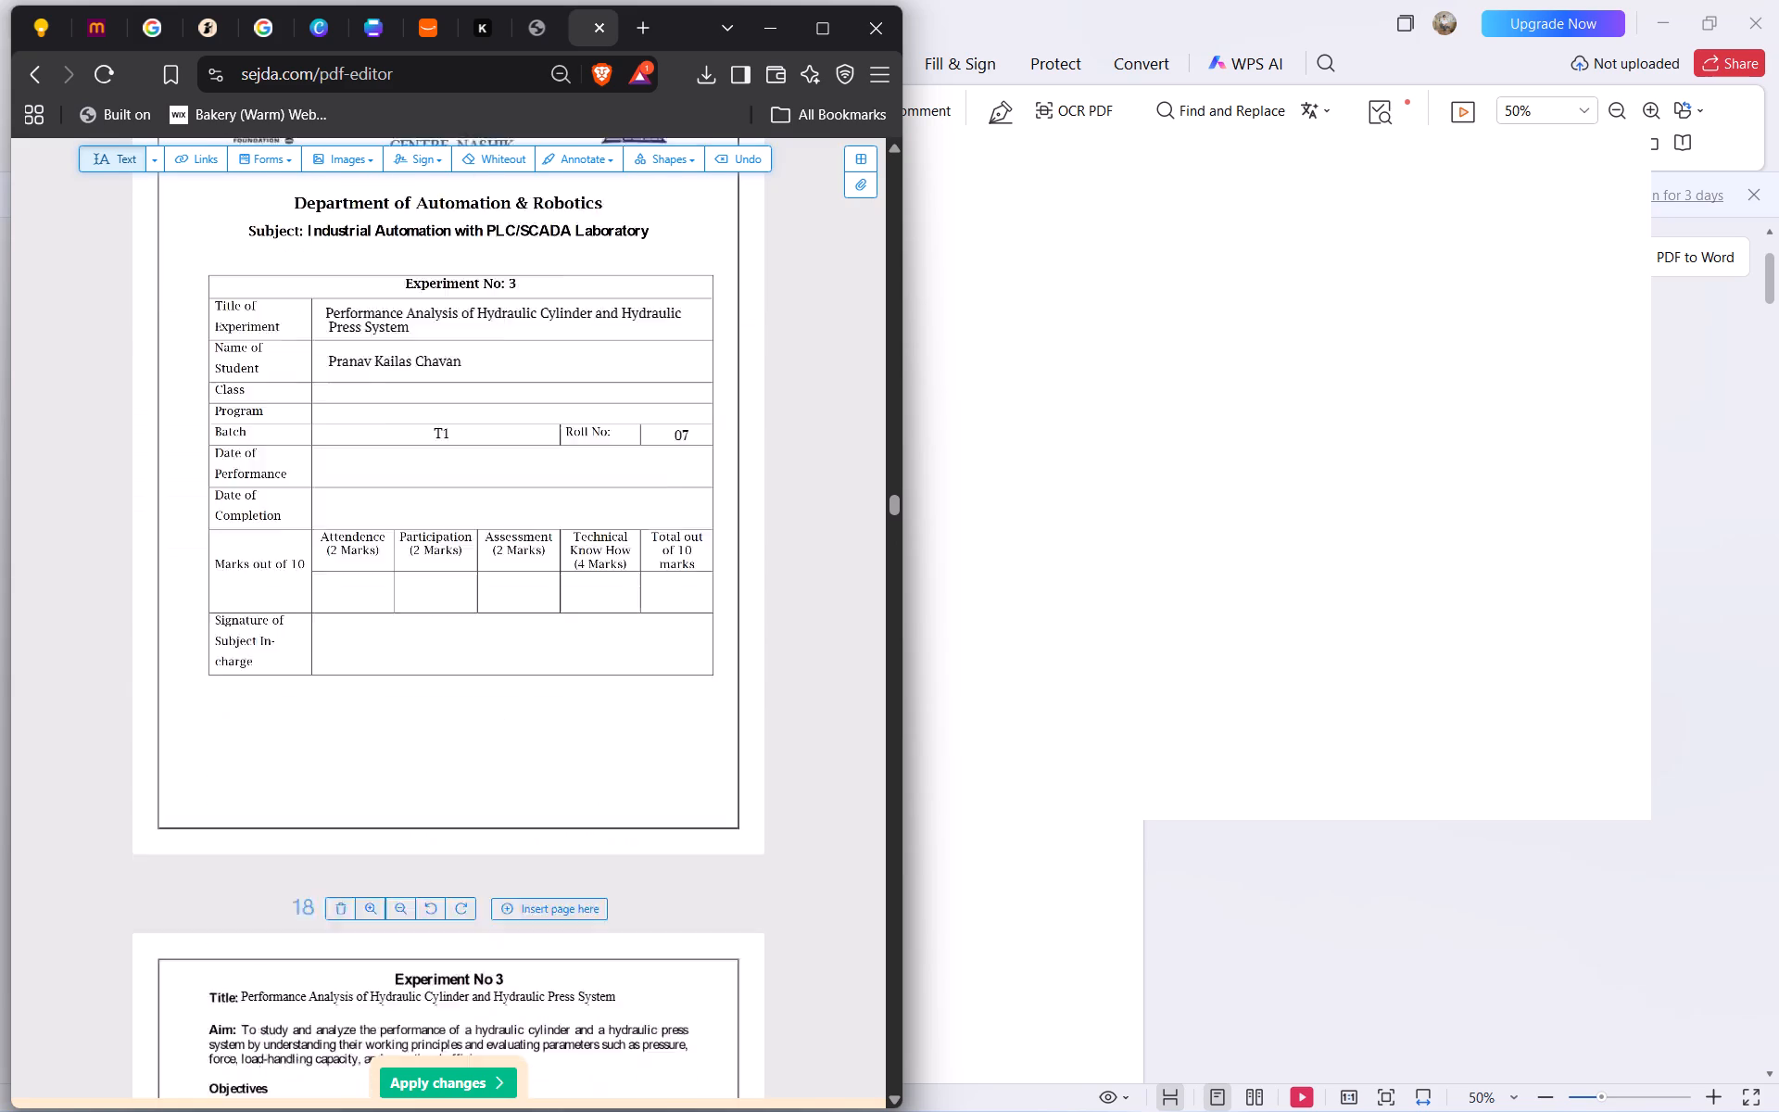
{"action": "scroll", "coordinate": [451, 621], "scroll_direction": "up", "scroll_amount": 1}
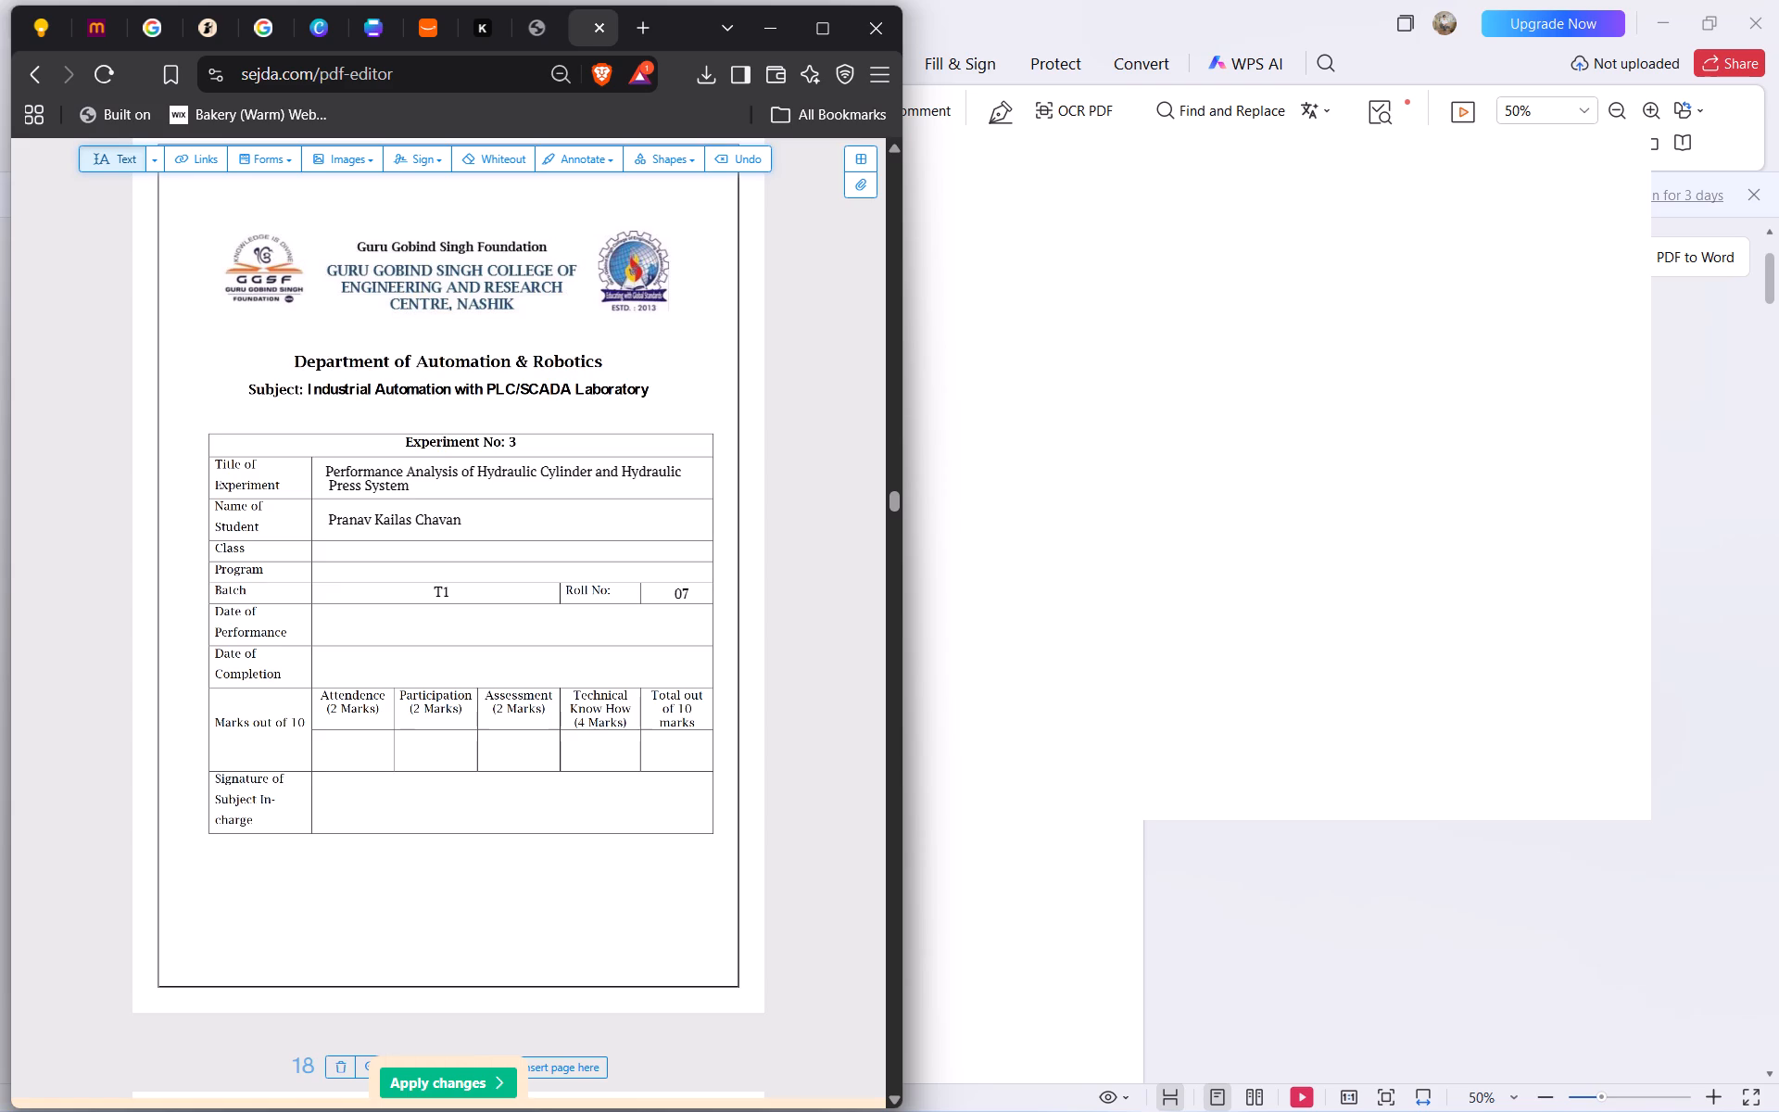
{"action": "left_click", "coordinate": [350, 556]}
{"action": "key", "text": "ctrl+v"}
{"action": "scroll", "coordinate": [357, 550], "scroll_direction": "up", "scroll_amount": 2}
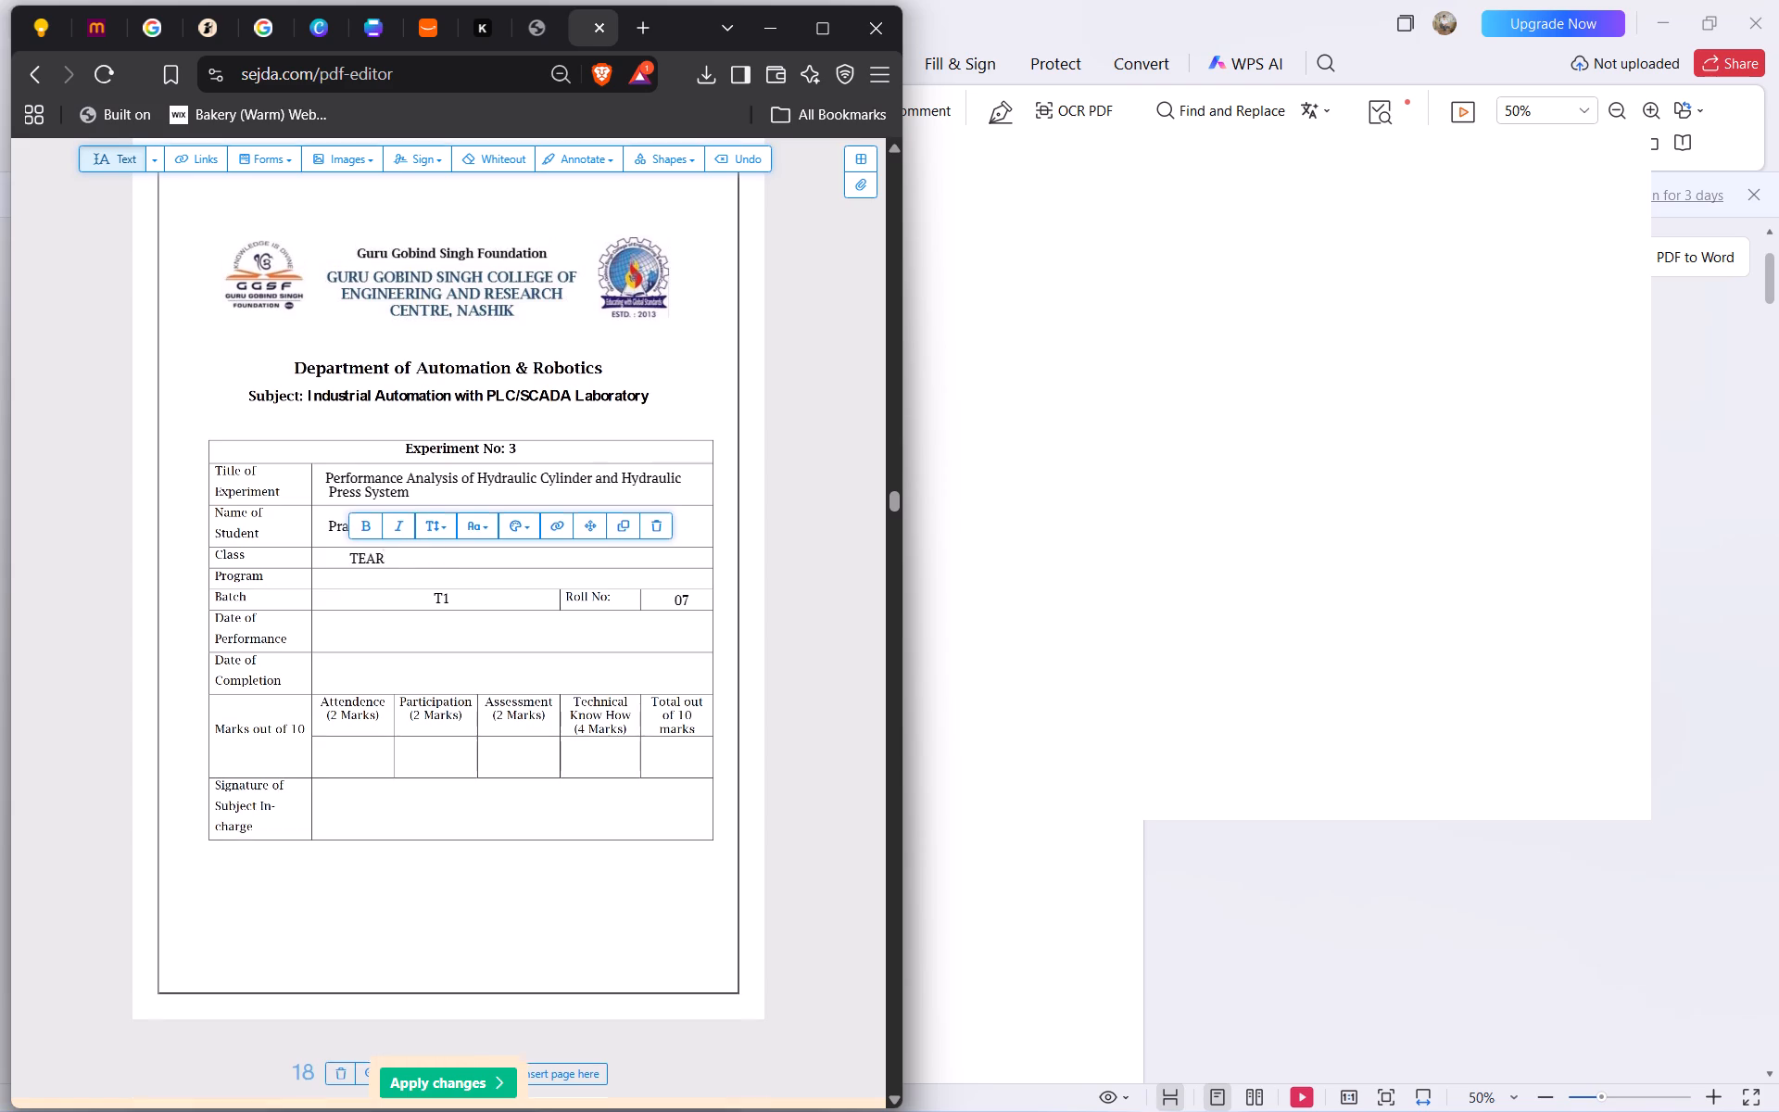
Add a text entry in the Experiment 2 form's Class cell and paste the class value TEAR into it.
{"action": "scroll", "coordinate": [357, 550], "scroll_direction": "up", "scroll_amount": 7}
{"action": "scroll", "coordinate": [434, 559], "scroll_direction": "up", "scroll_amount": 5}
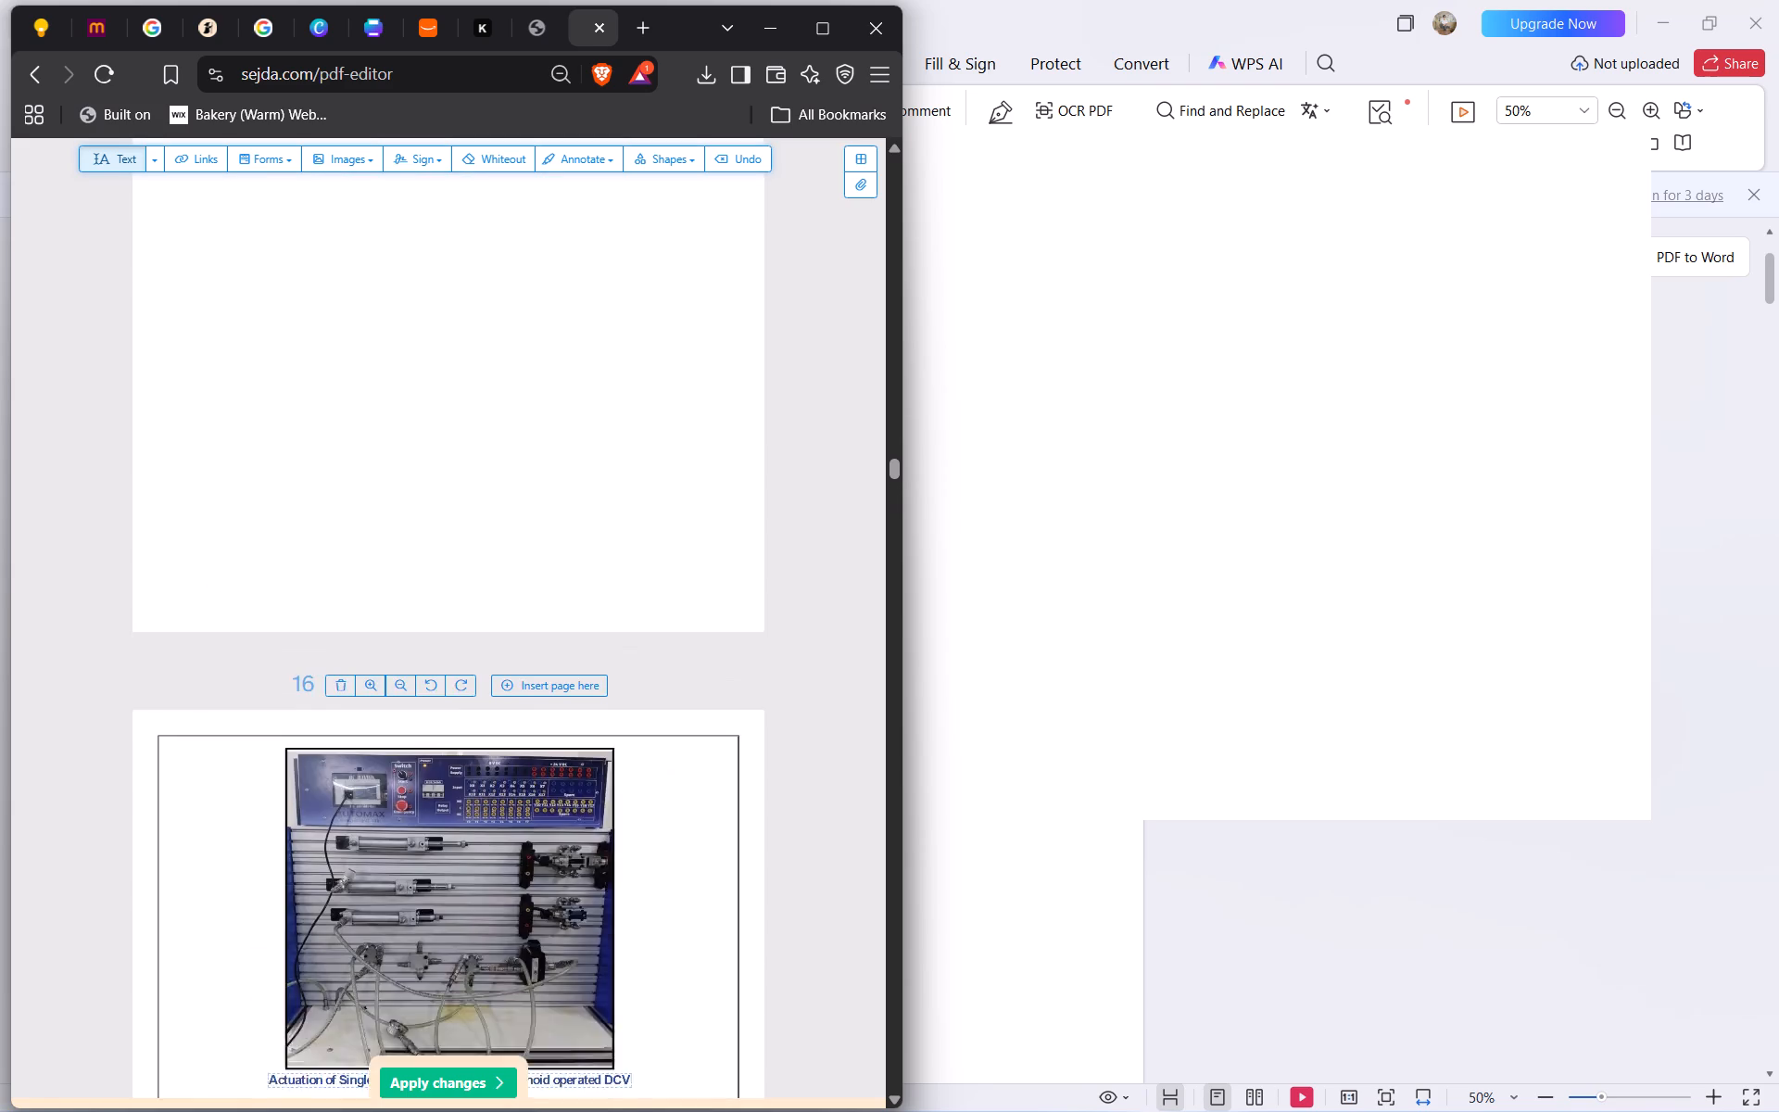
{"action": "scroll", "coordinate": [432, 560], "scroll_direction": "up", "scroll_amount": 5}
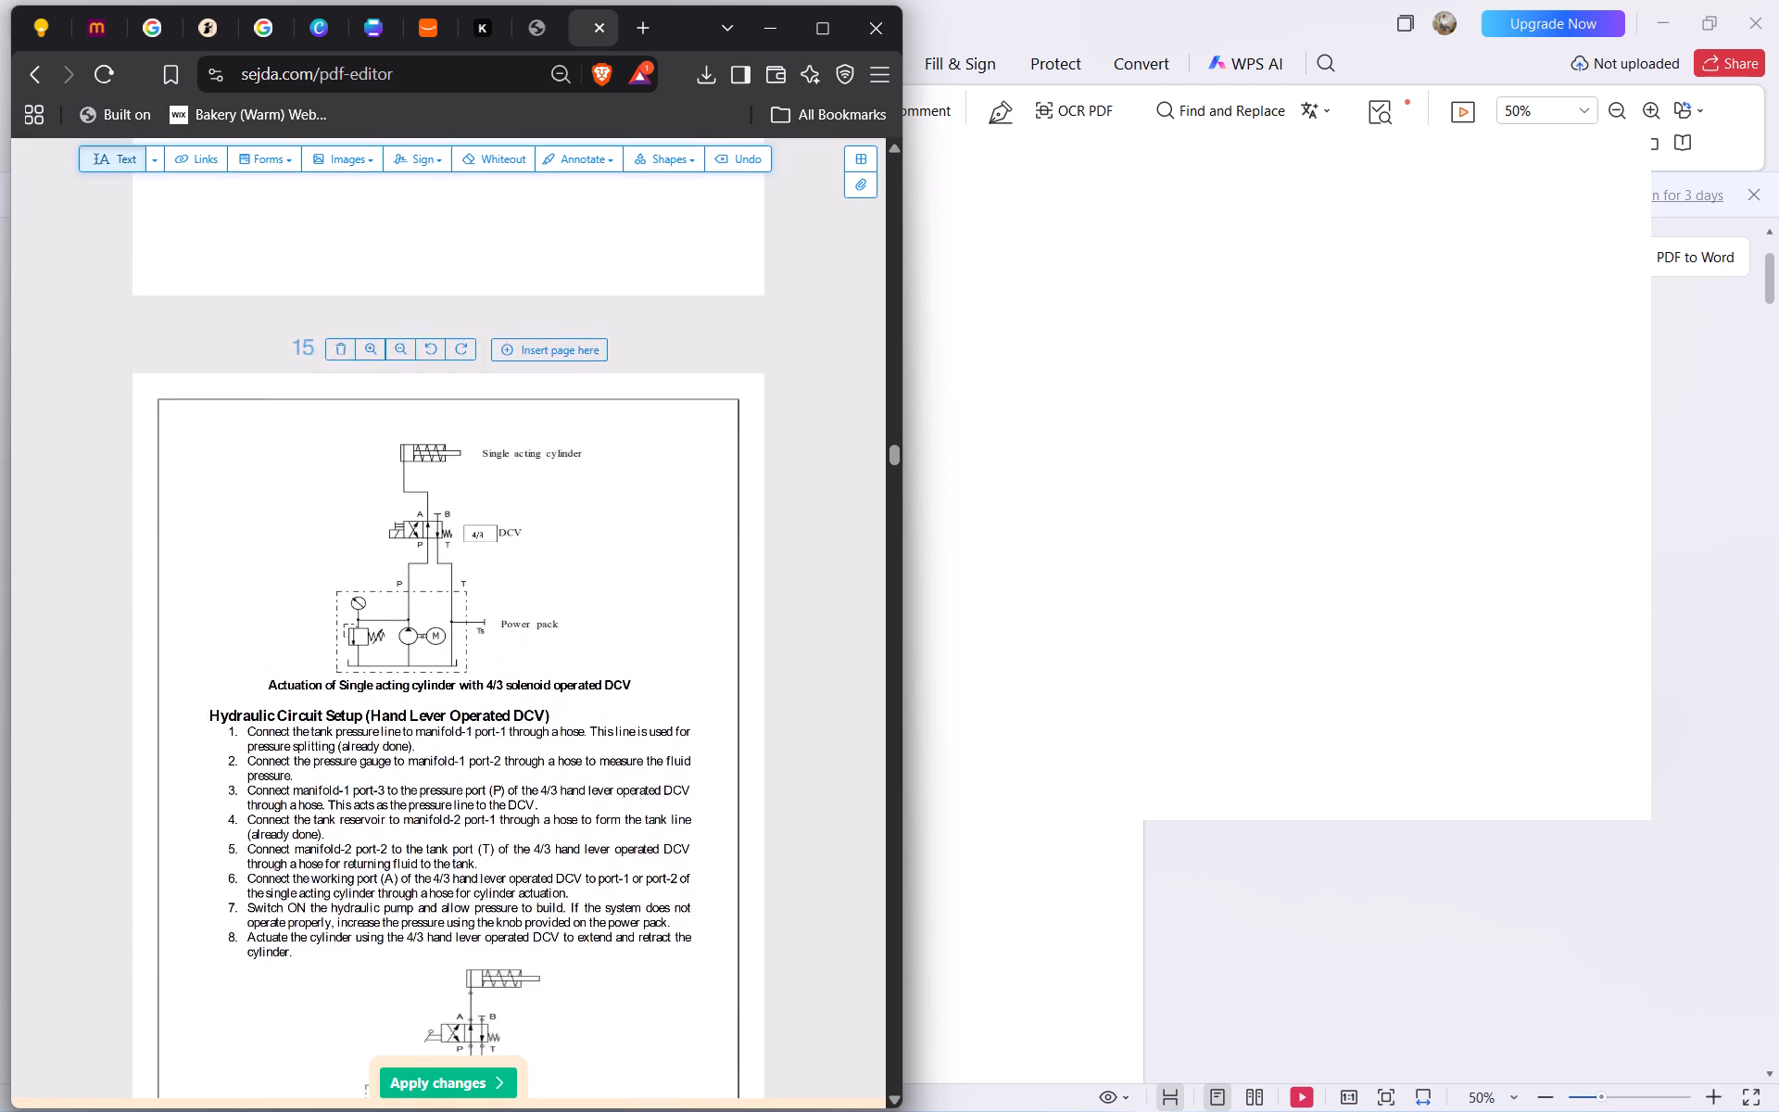
{"action": "scroll", "coordinate": [432, 560], "scroll_direction": "up", "scroll_amount": 8}
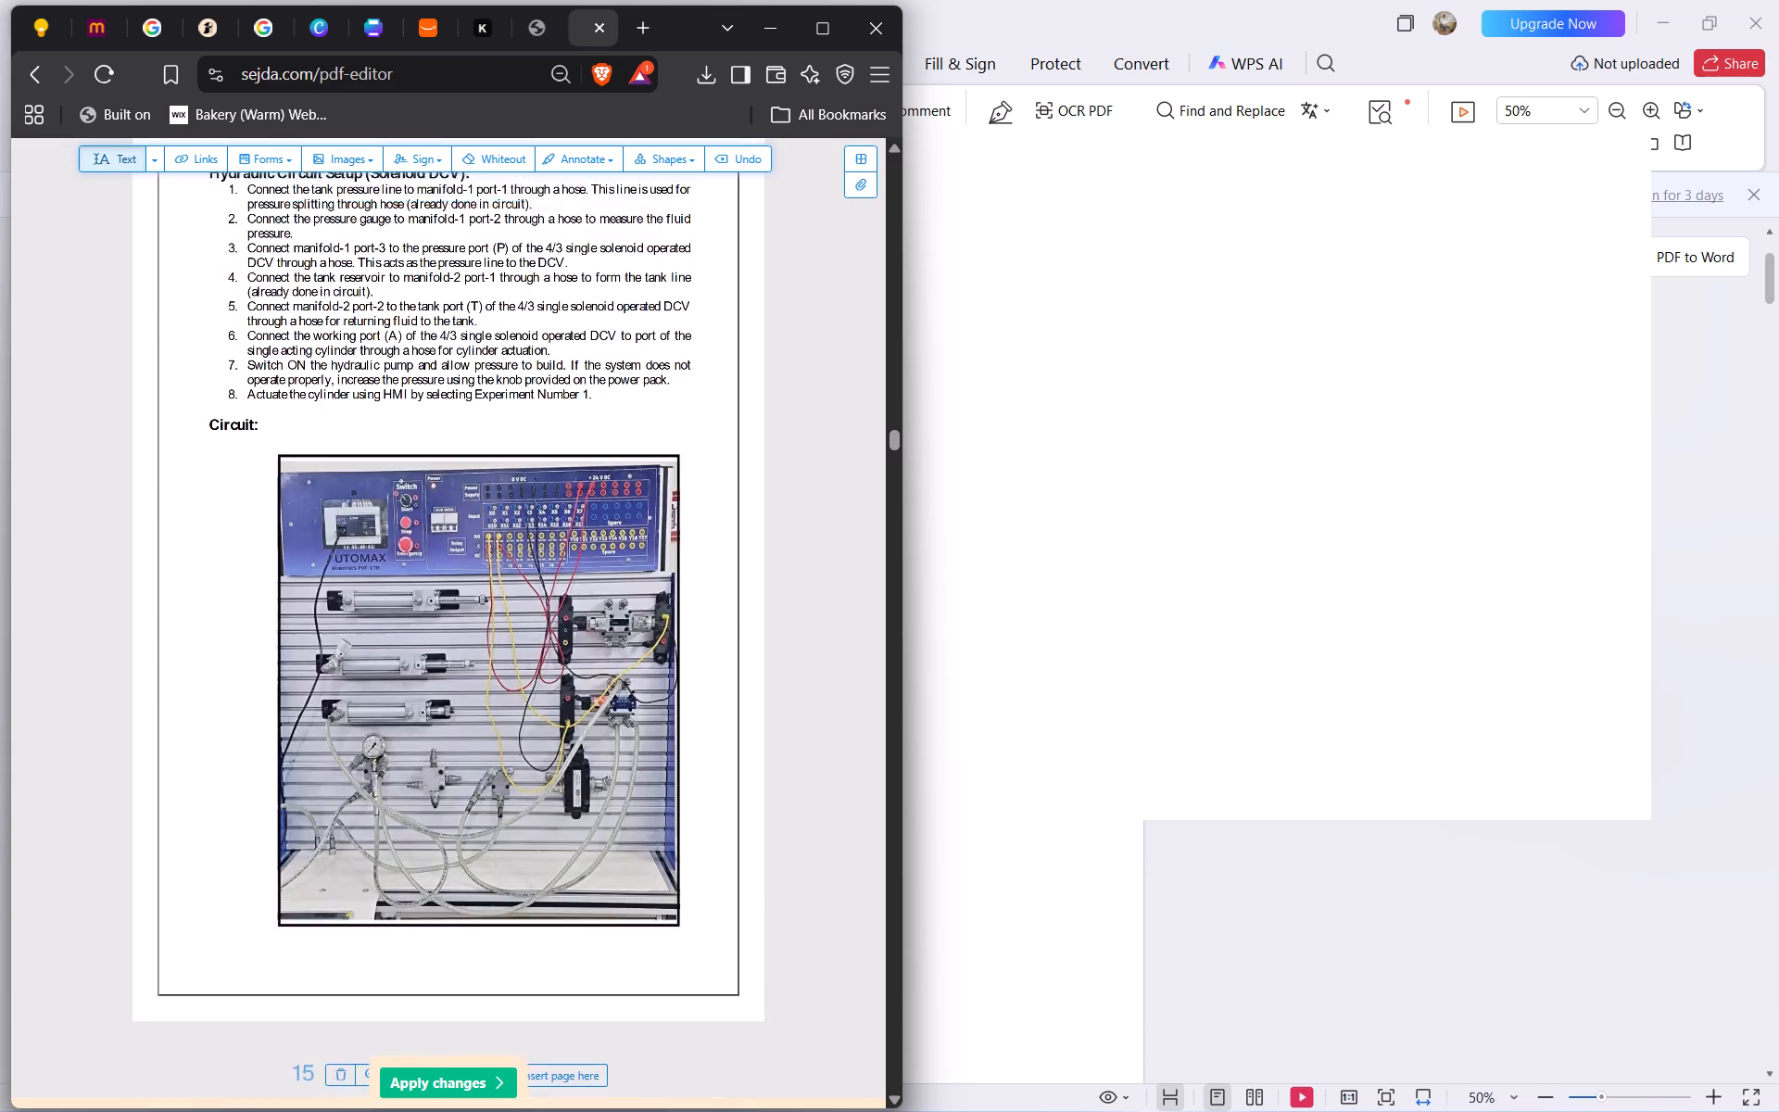
{"action": "scroll", "coordinate": [421, 524], "scroll_direction": "up", "scroll_amount": 9}
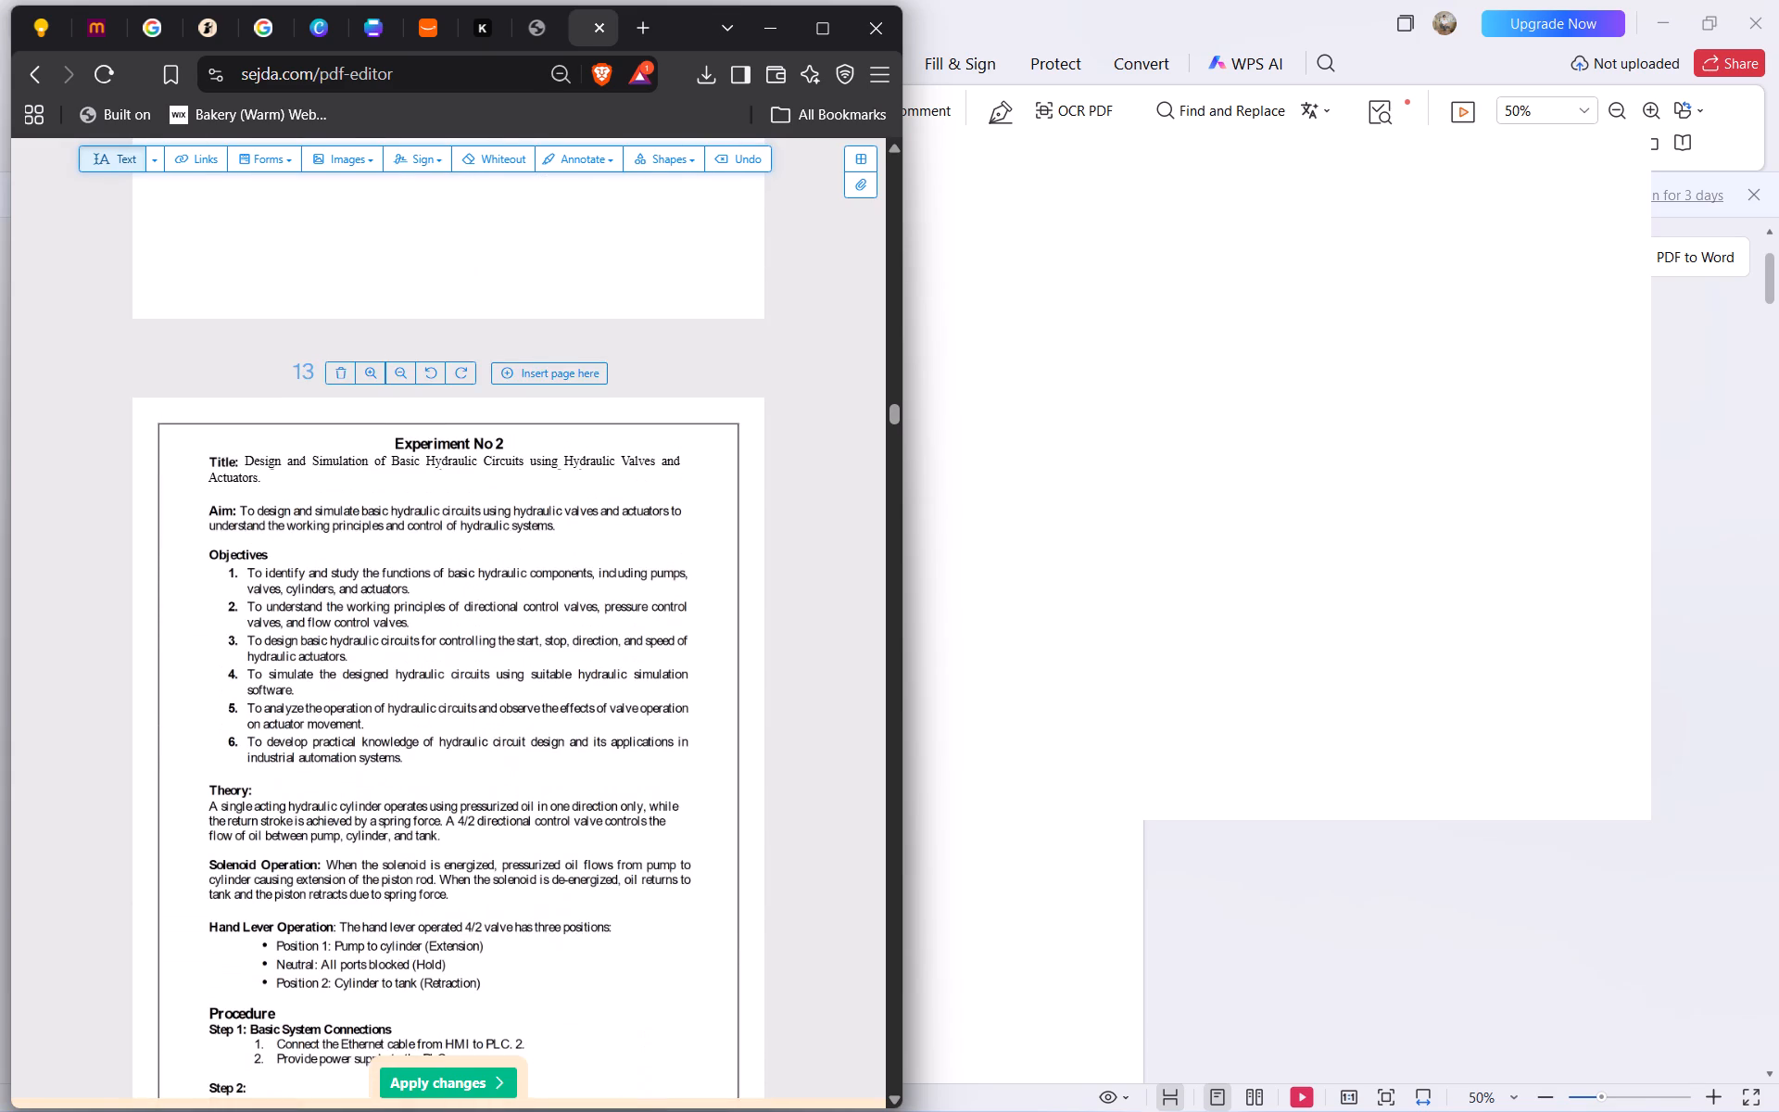
{"action": "scroll", "coordinate": [367, 542], "scroll_direction": "up", "scroll_amount": 5}
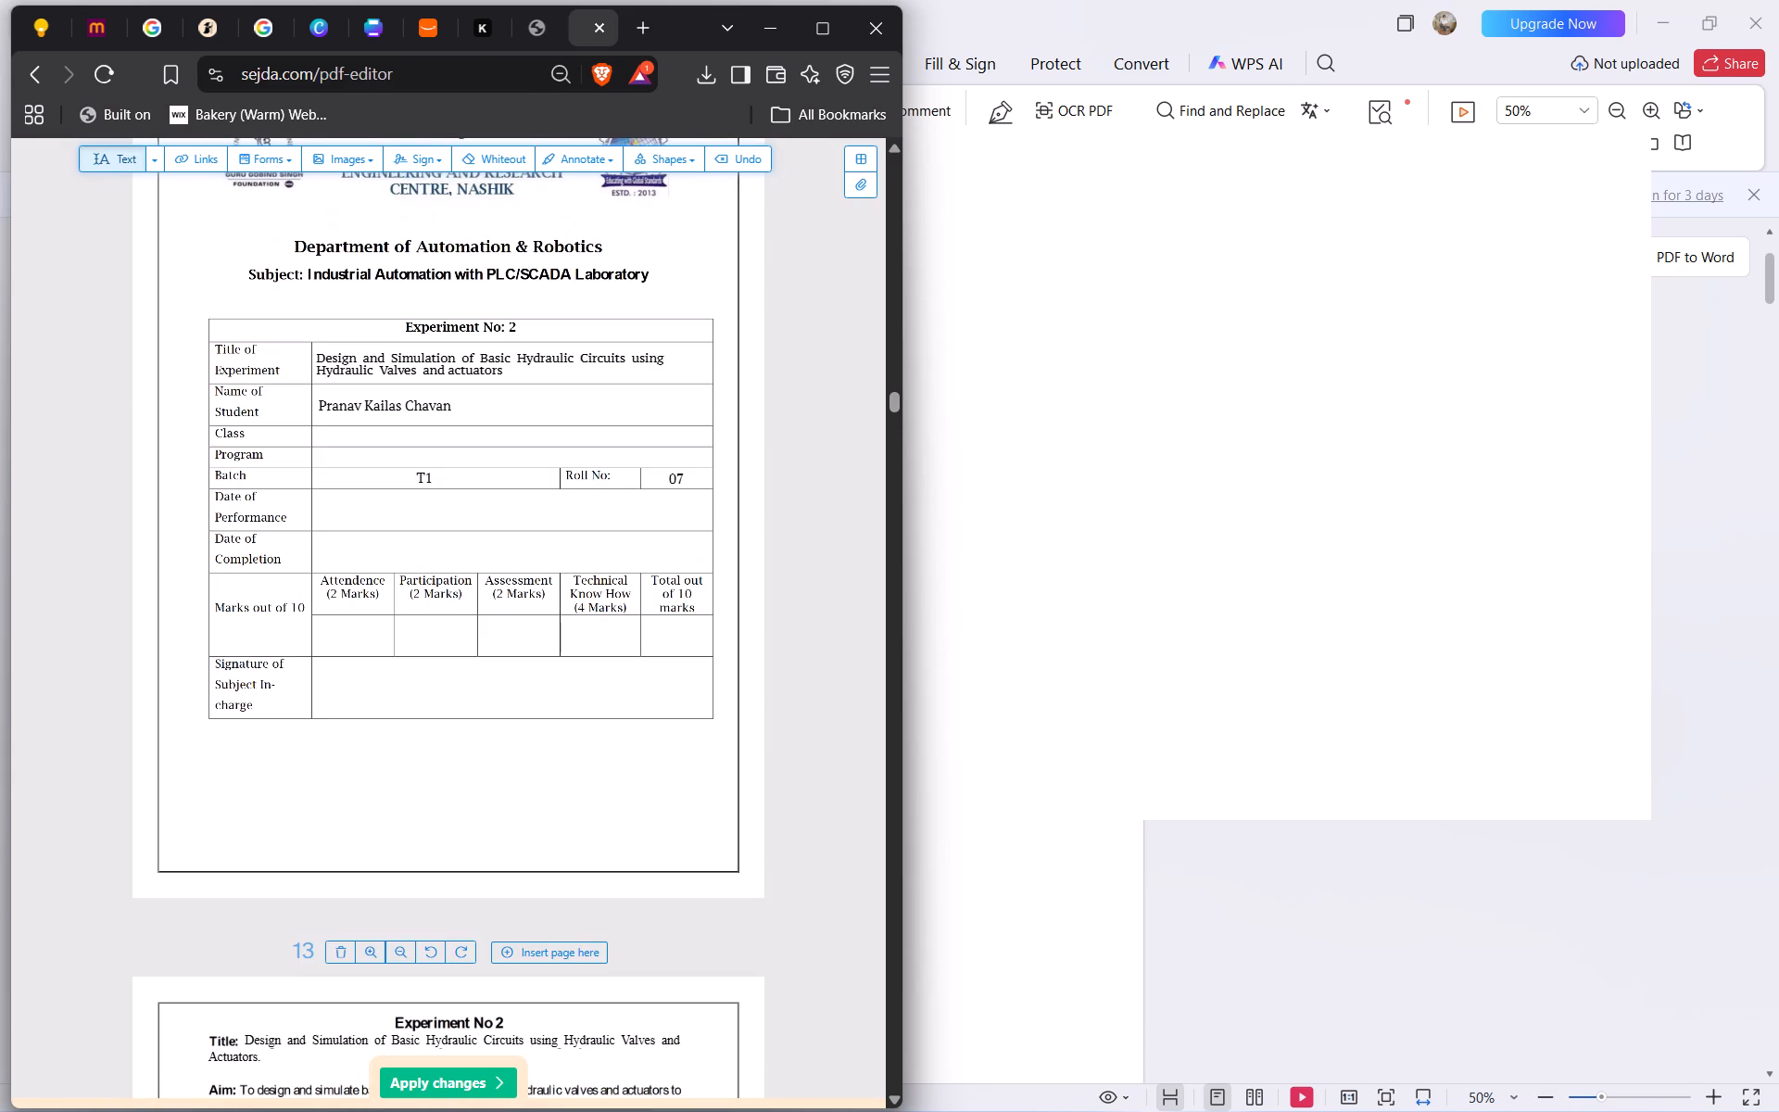
{"action": "left_click", "coordinate": [344, 440]}
{"action": "key", "text": "ctrl+v"}
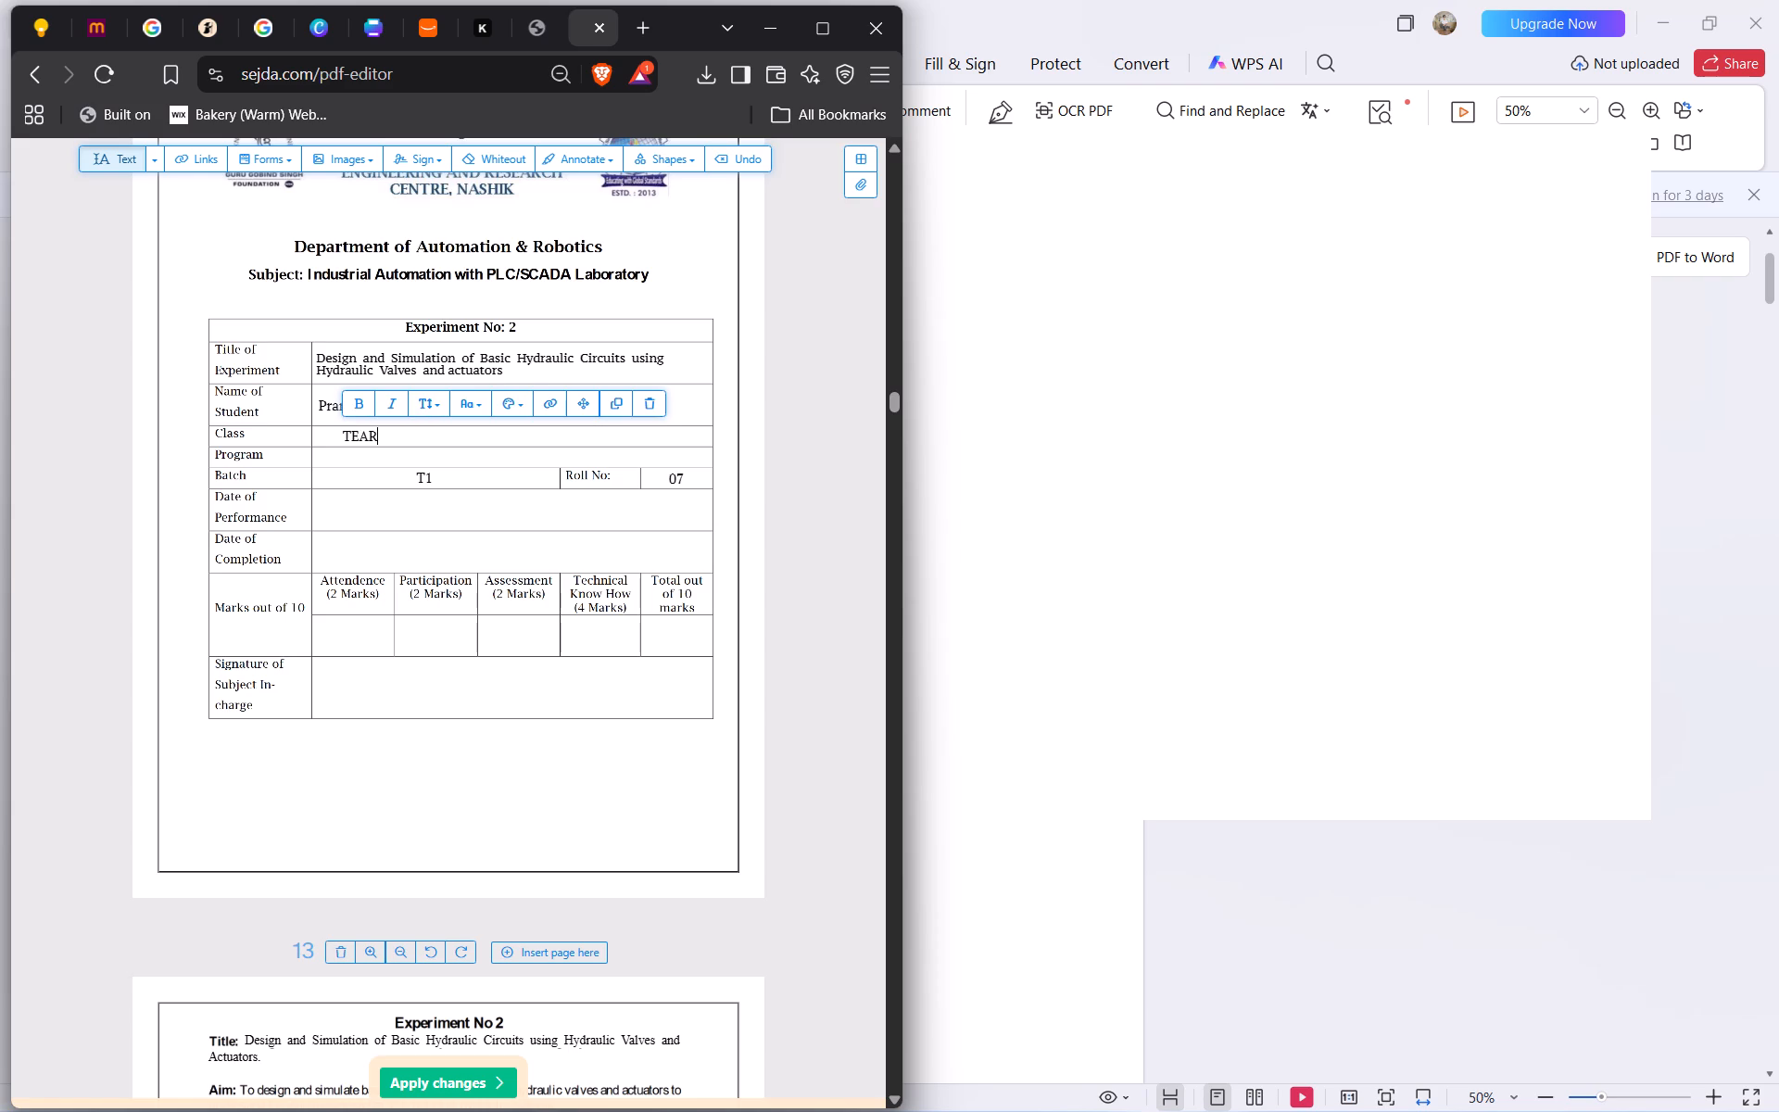
Review the Experiment 1 form and the pages before it, back to the index page, for entries still missing.
{"action": "scroll", "coordinate": [411, 429], "scroll_direction": "up", "scroll_amount": 10}
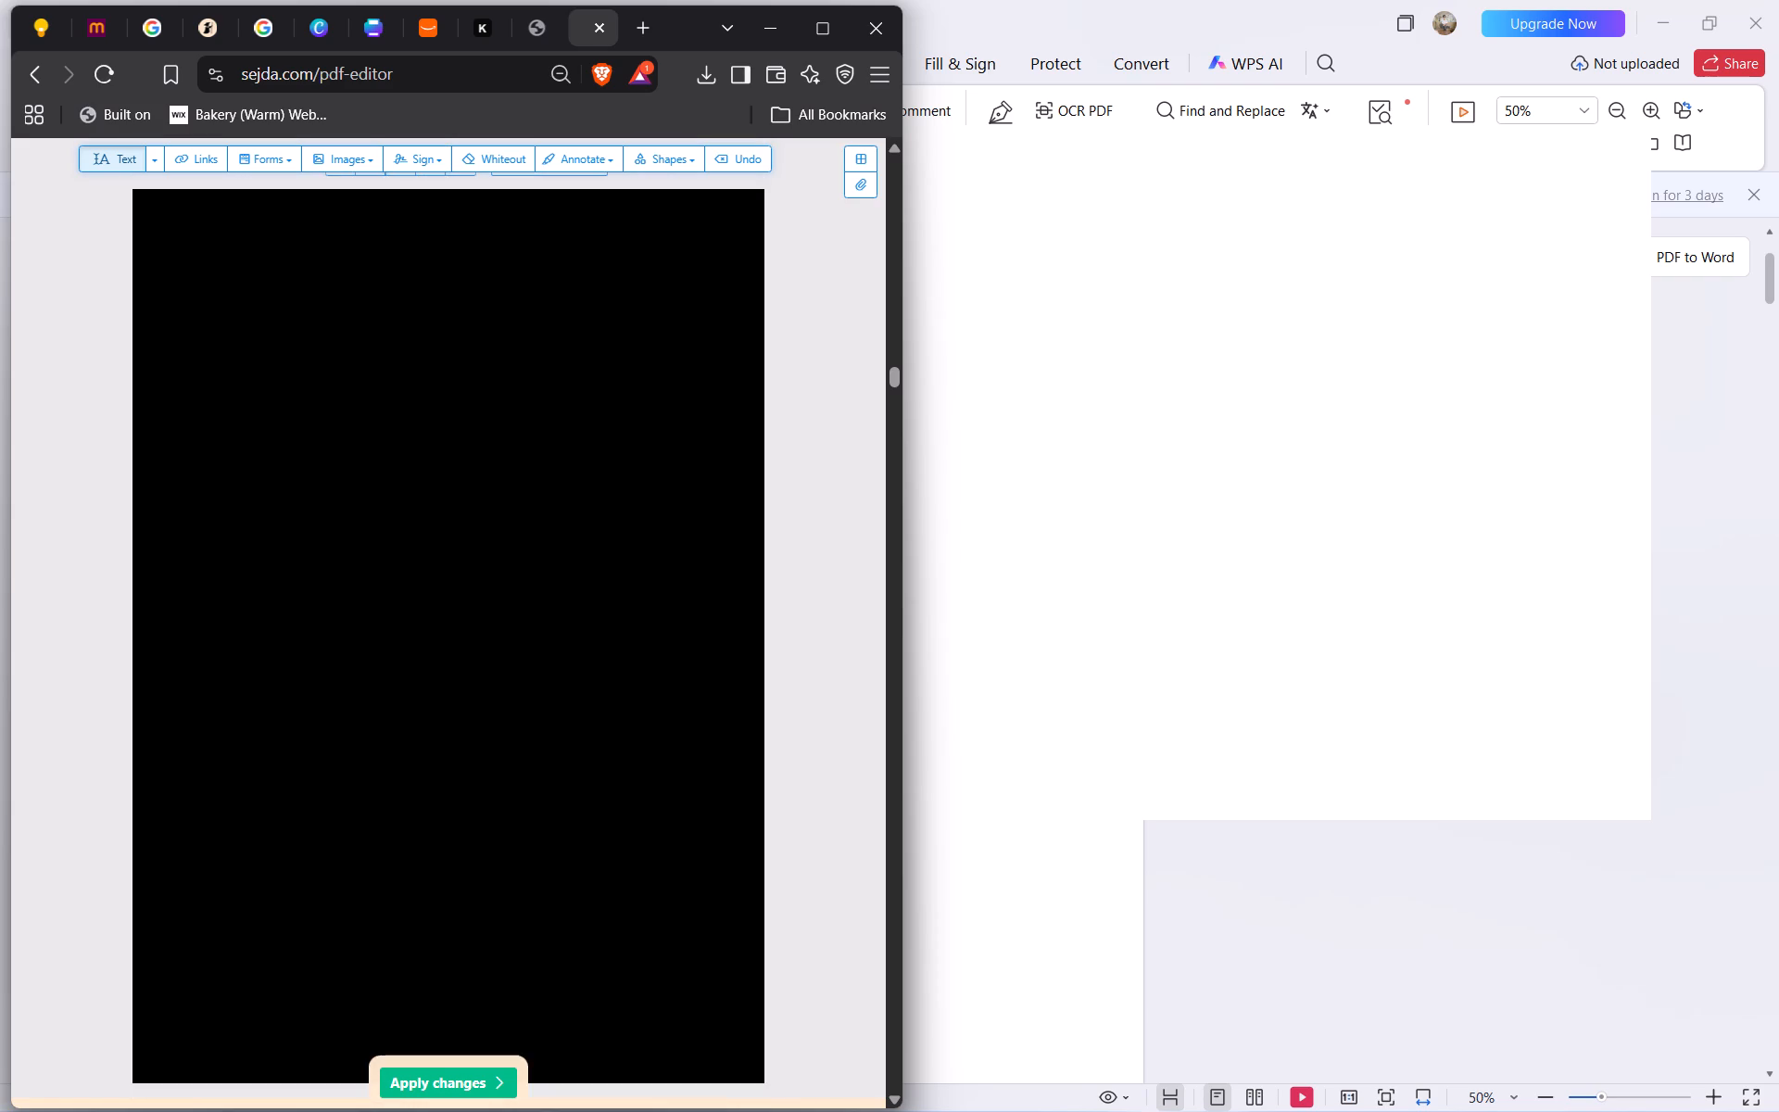
{"action": "scroll", "coordinate": [431, 430], "scroll_direction": "up", "scroll_amount": 15}
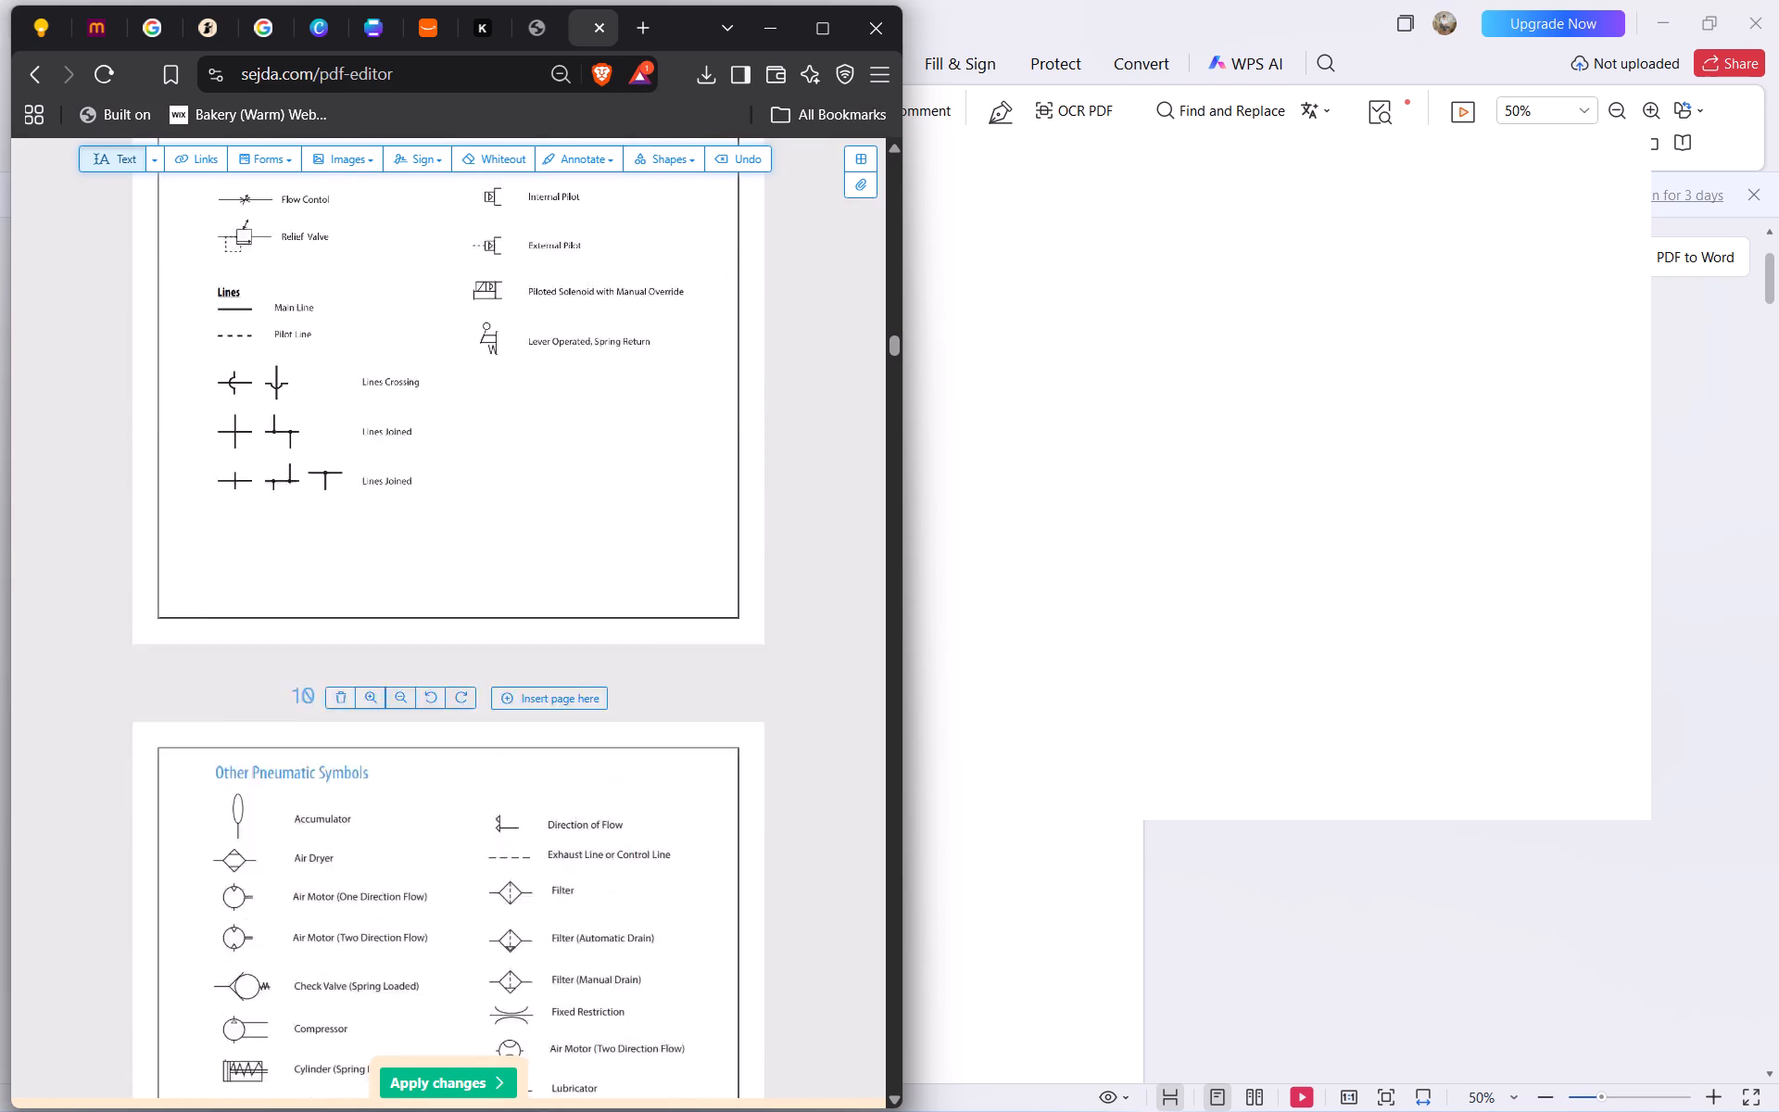
{"action": "scroll", "coordinate": [496, 448], "scroll_direction": "up", "scroll_amount": 10}
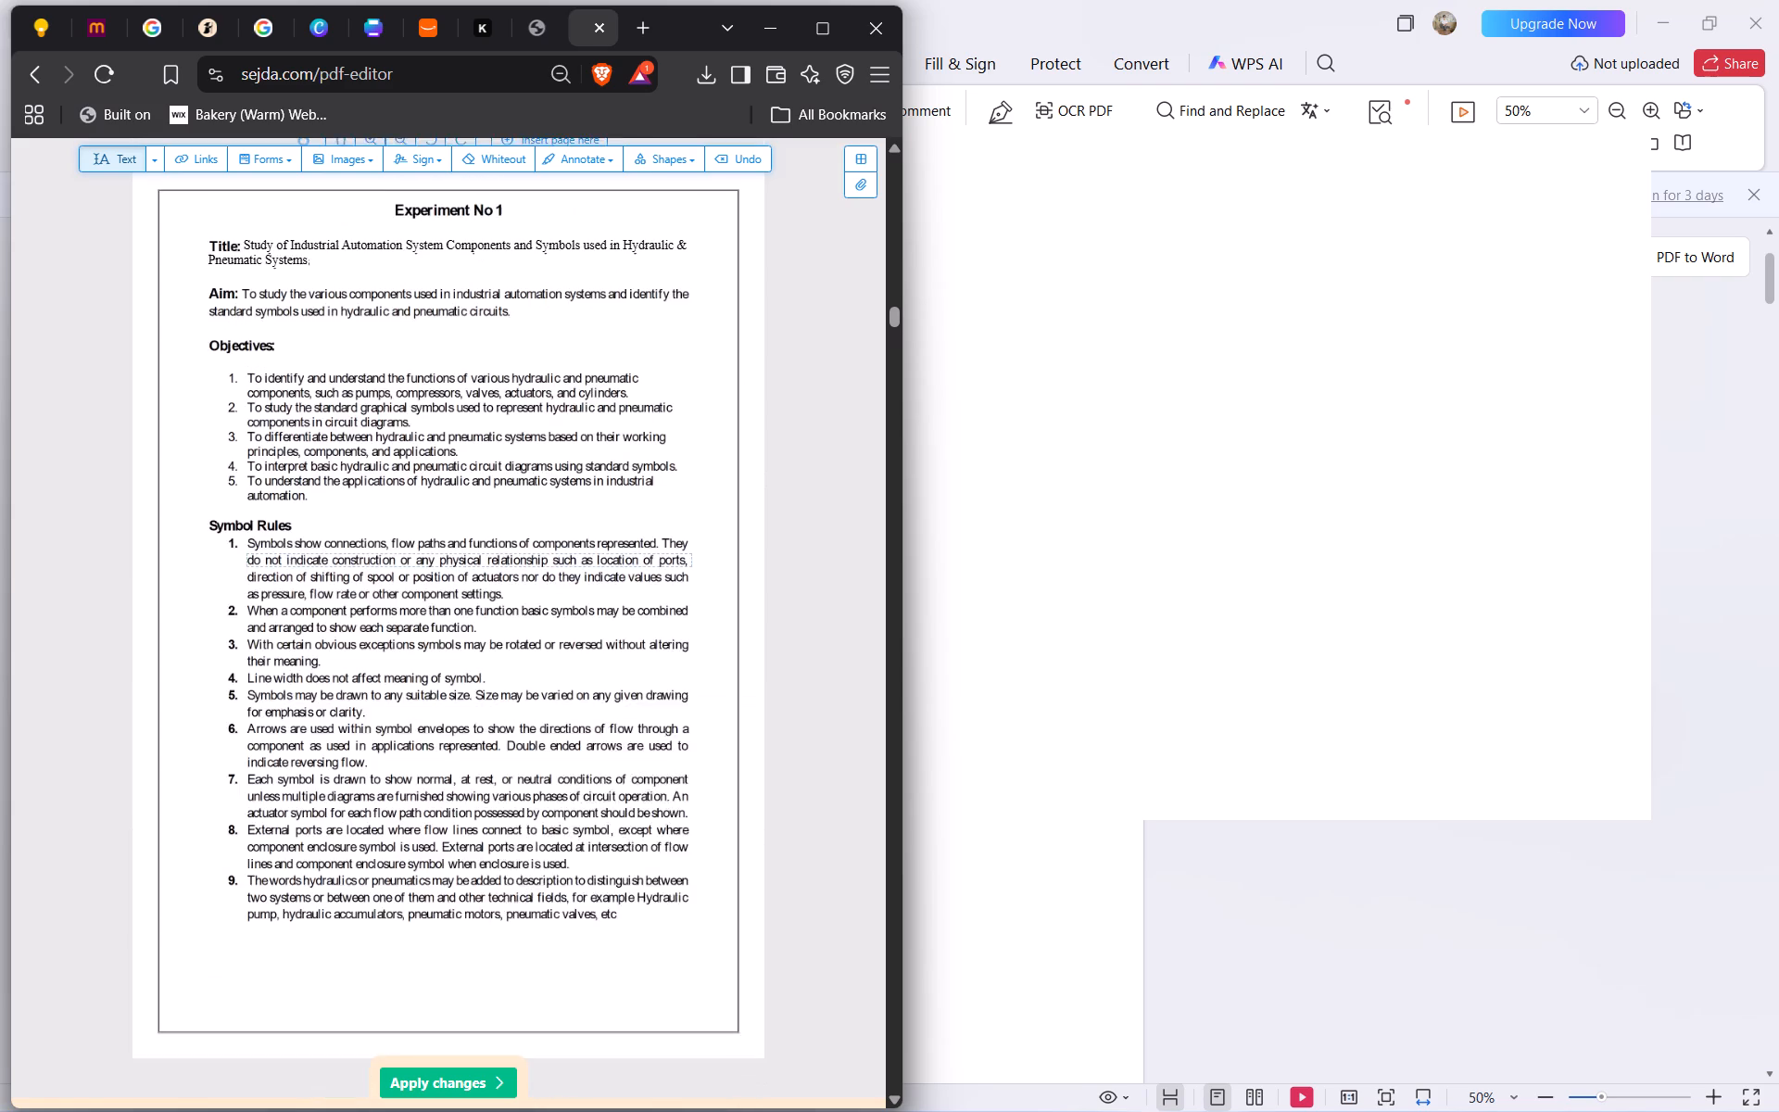
{"action": "scroll", "coordinate": [500, 446], "scroll_direction": "up", "scroll_amount": 6}
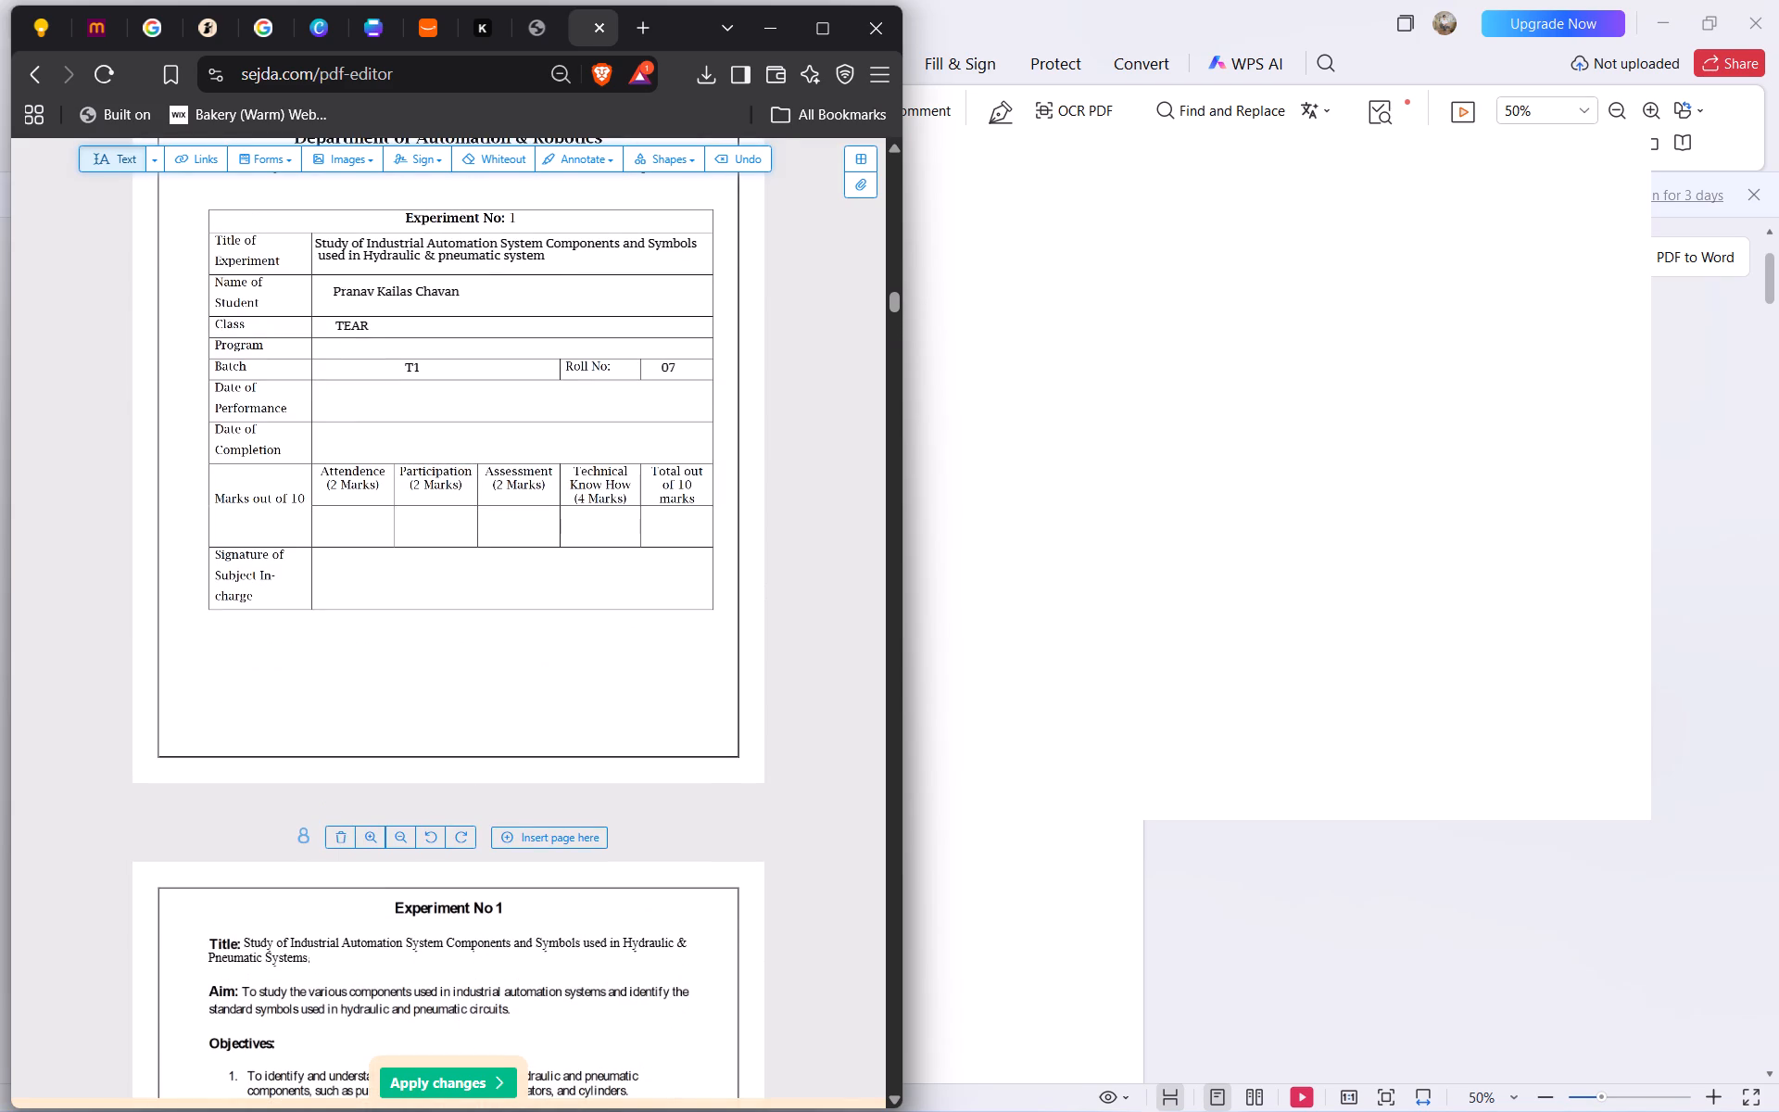
{"action": "scroll", "coordinate": [380, 361], "scroll_direction": "up", "scroll_amount": 2}
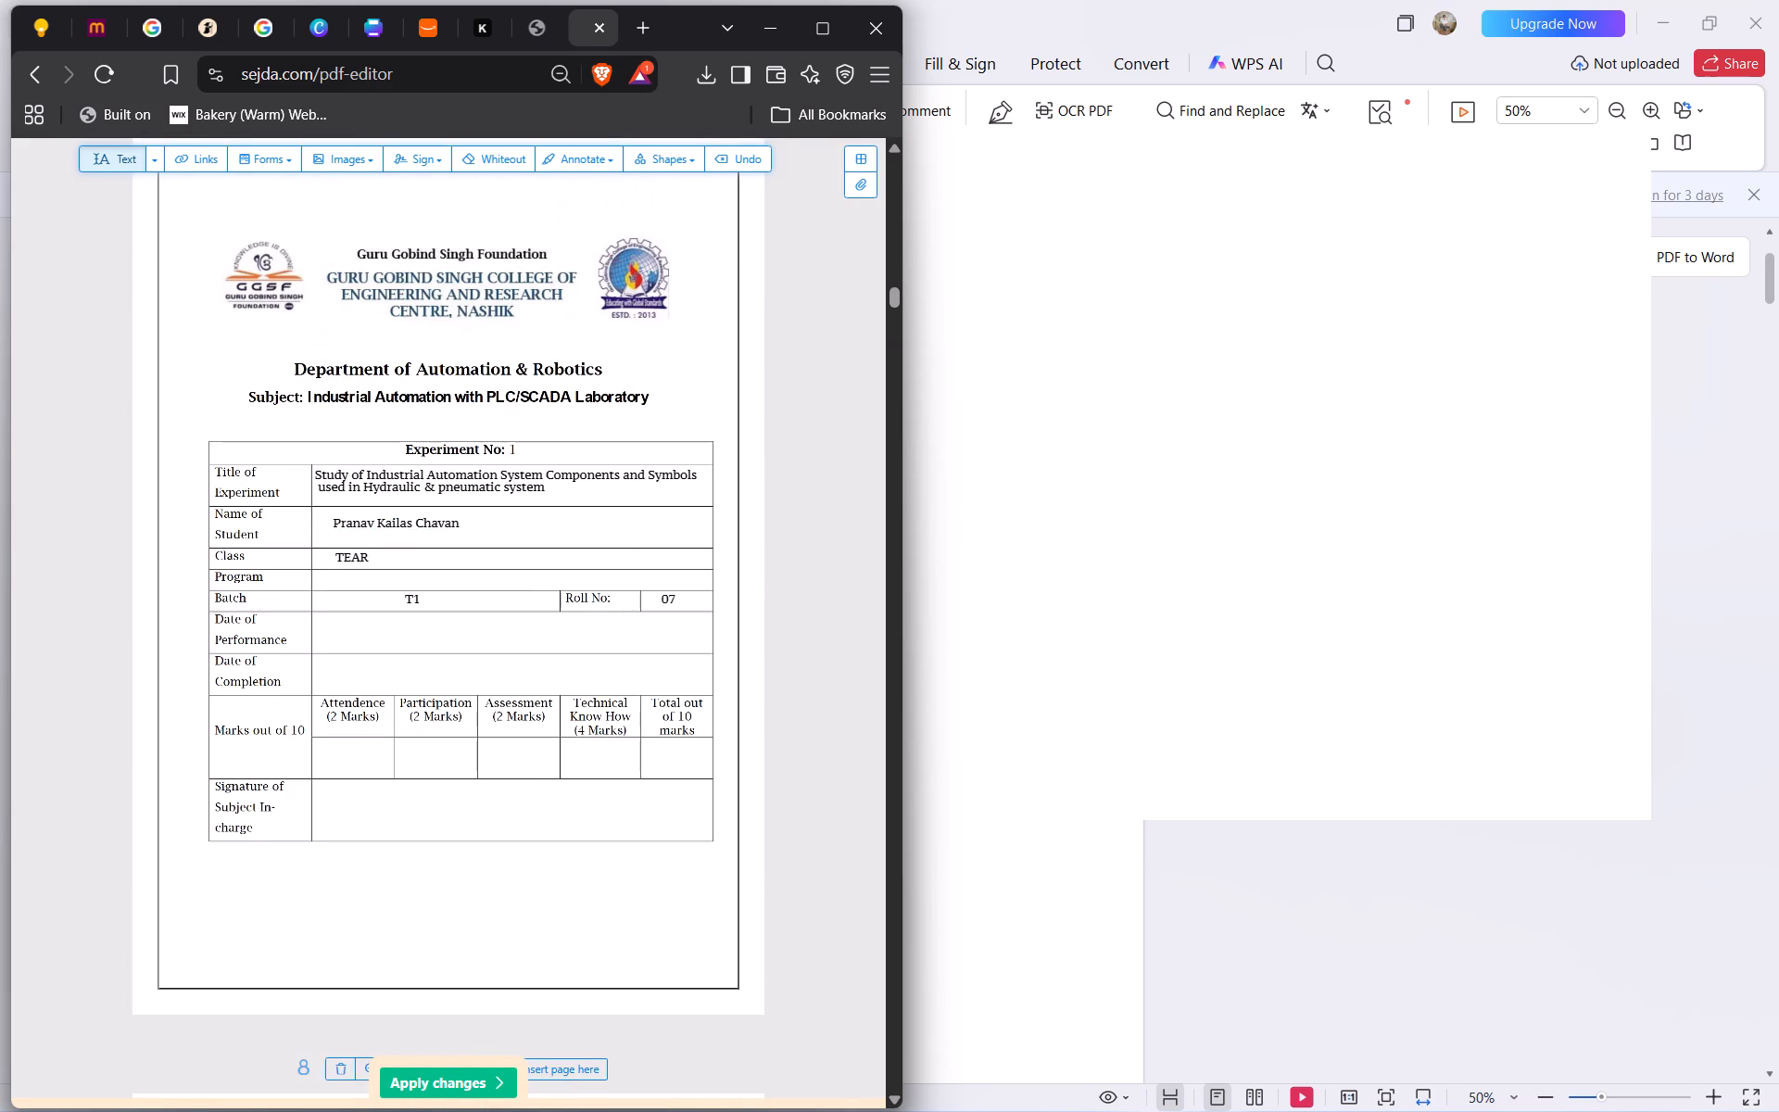
{"action": "scroll", "coordinate": [510, 411], "scroll_direction": "up", "scroll_amount": 6}
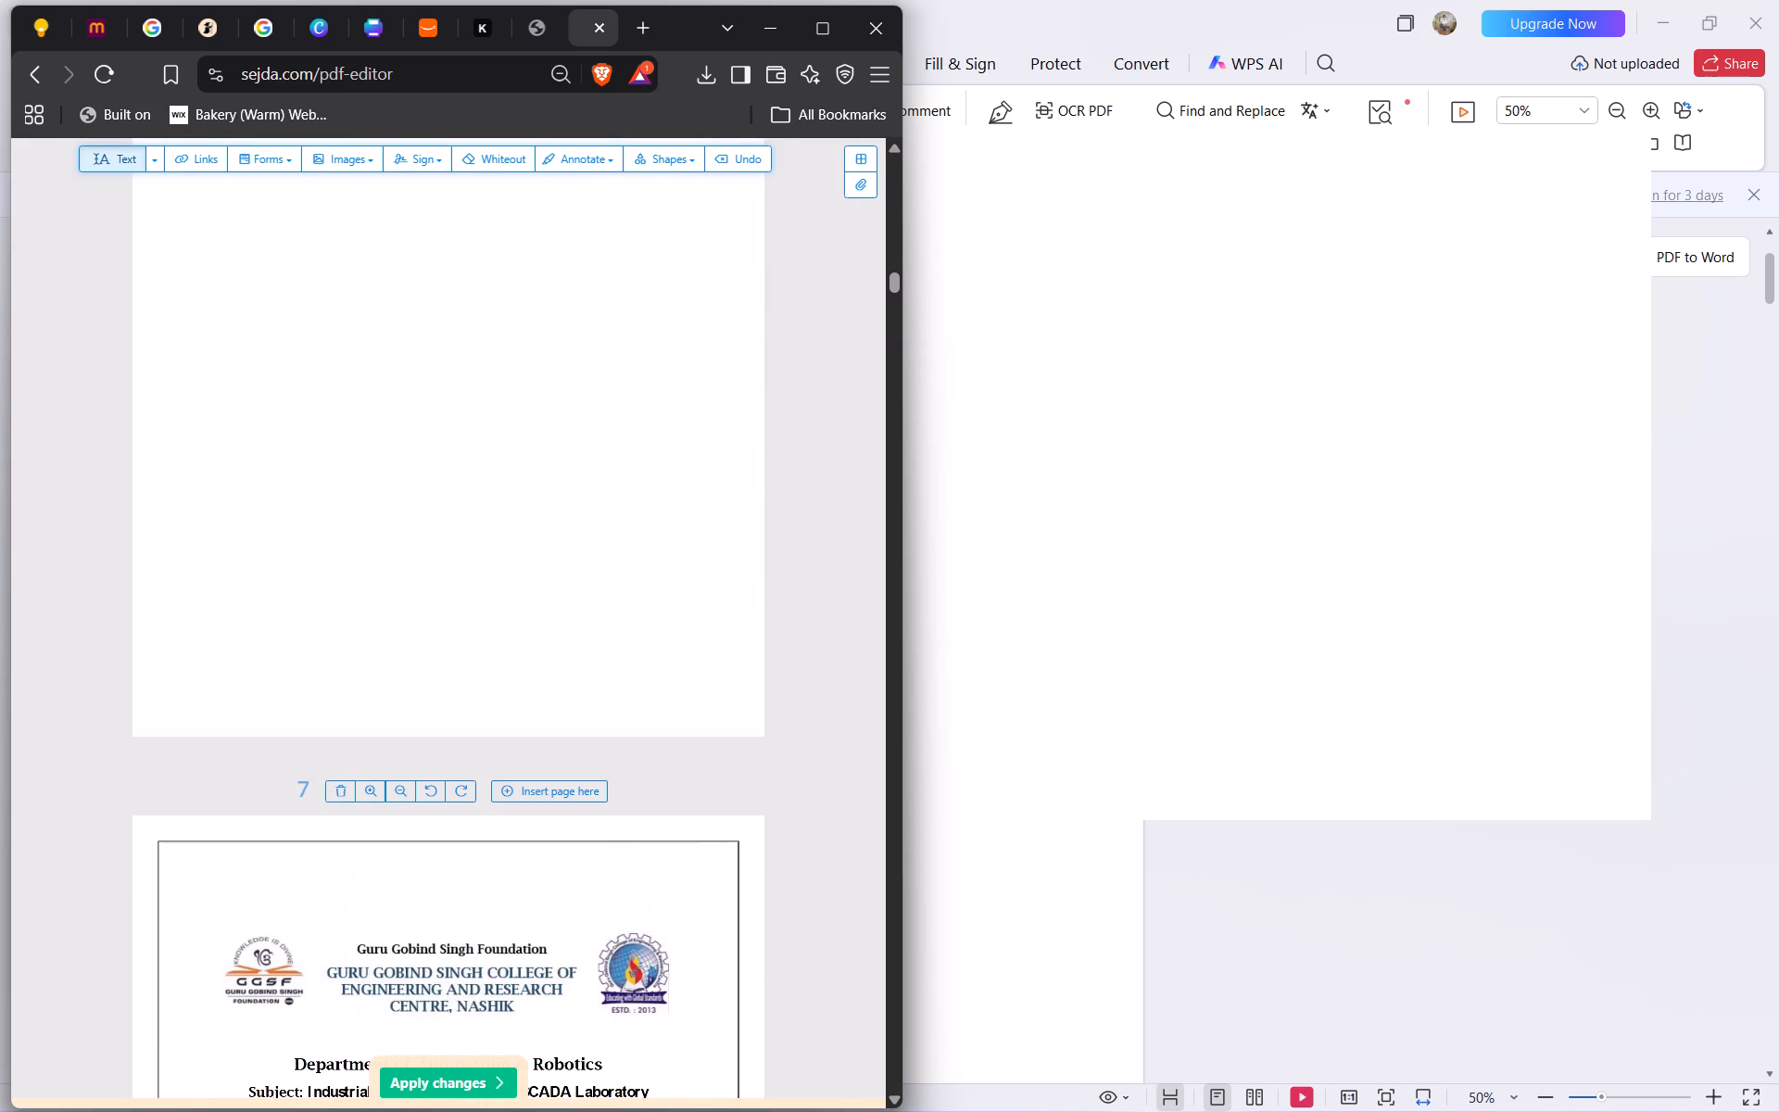
{"action": "scroll", "coordinate": [510, 411], "scroll_direction": "up", "scroll_amount": 5}
{"action": "scroll", "coordinate": [510, 411], "scroll_direction": "down", "scroll_amount": 1}
{"action": "scroll", "coordinate": [510, 411], "scroll_direction": "up", "scroll_amount": 7}
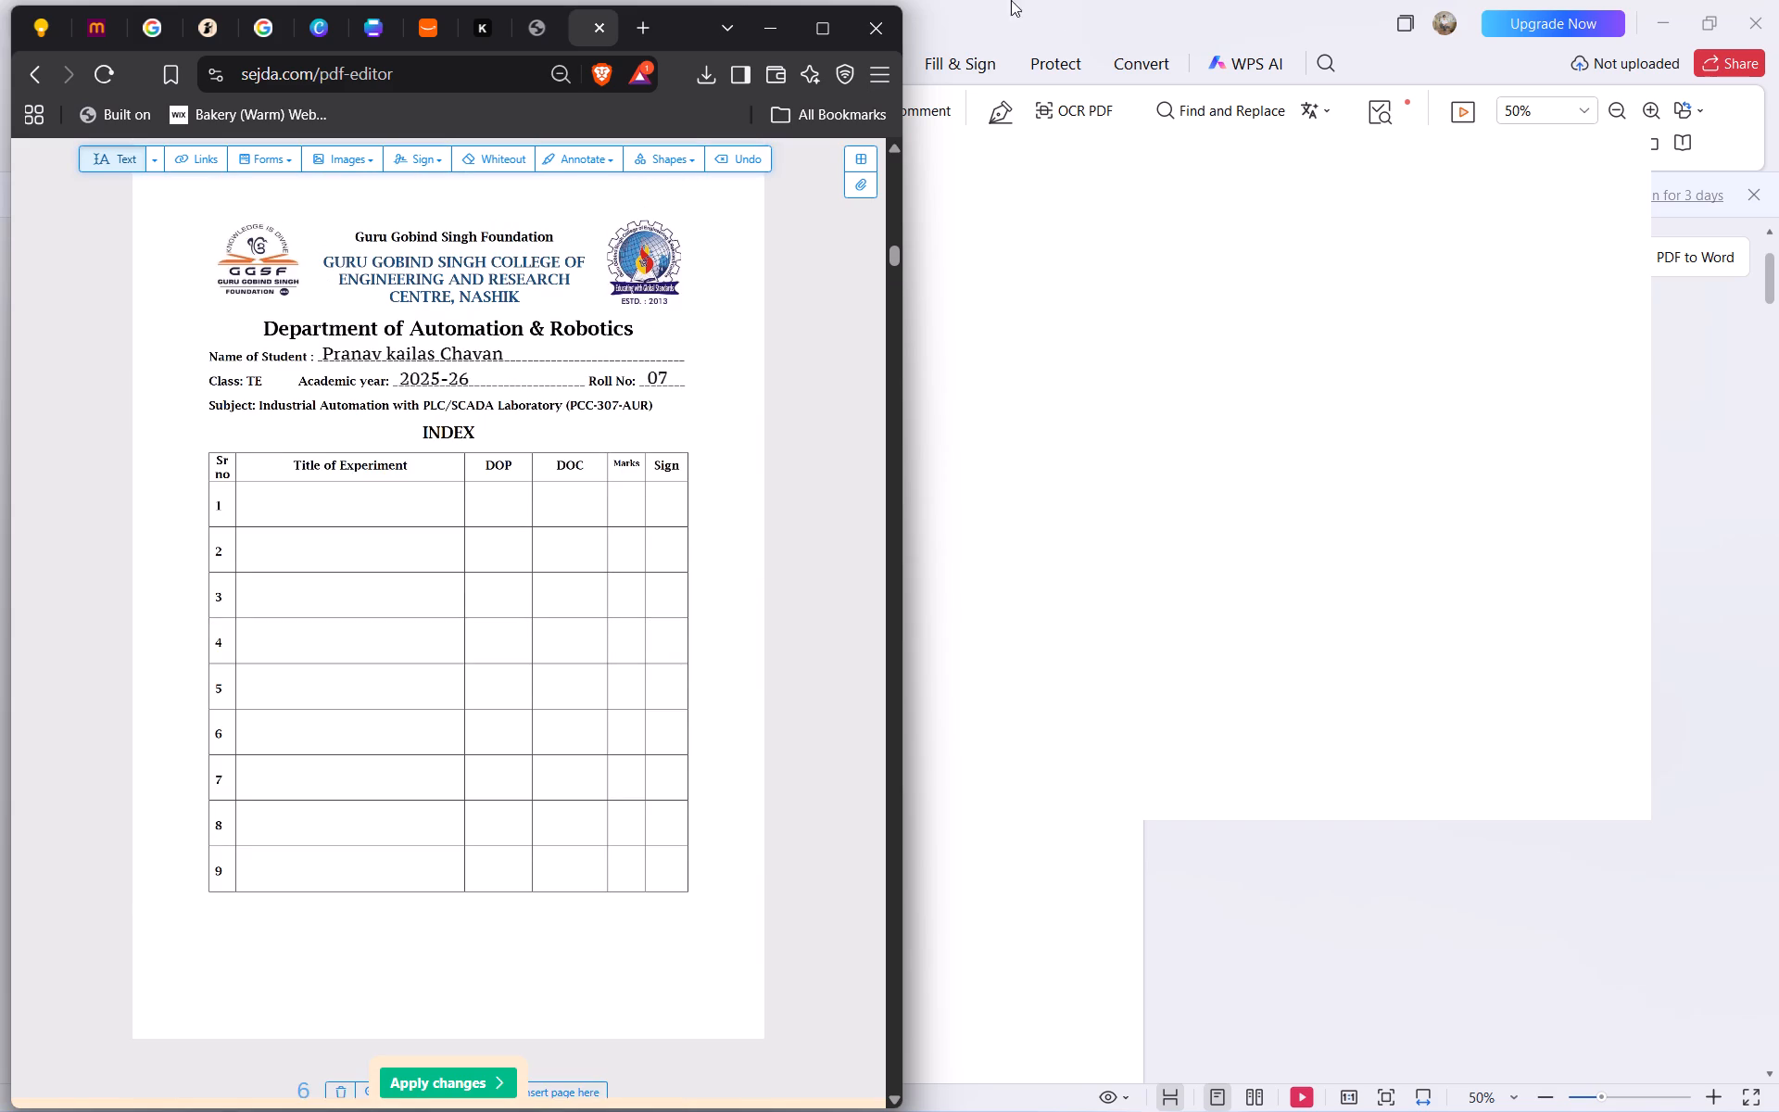
Arrange the WPS Office window showing modified plc manual.pdf side by side with the browser's PDF editor.
{"action": "left_click", "coordinate": [1347, 867]}
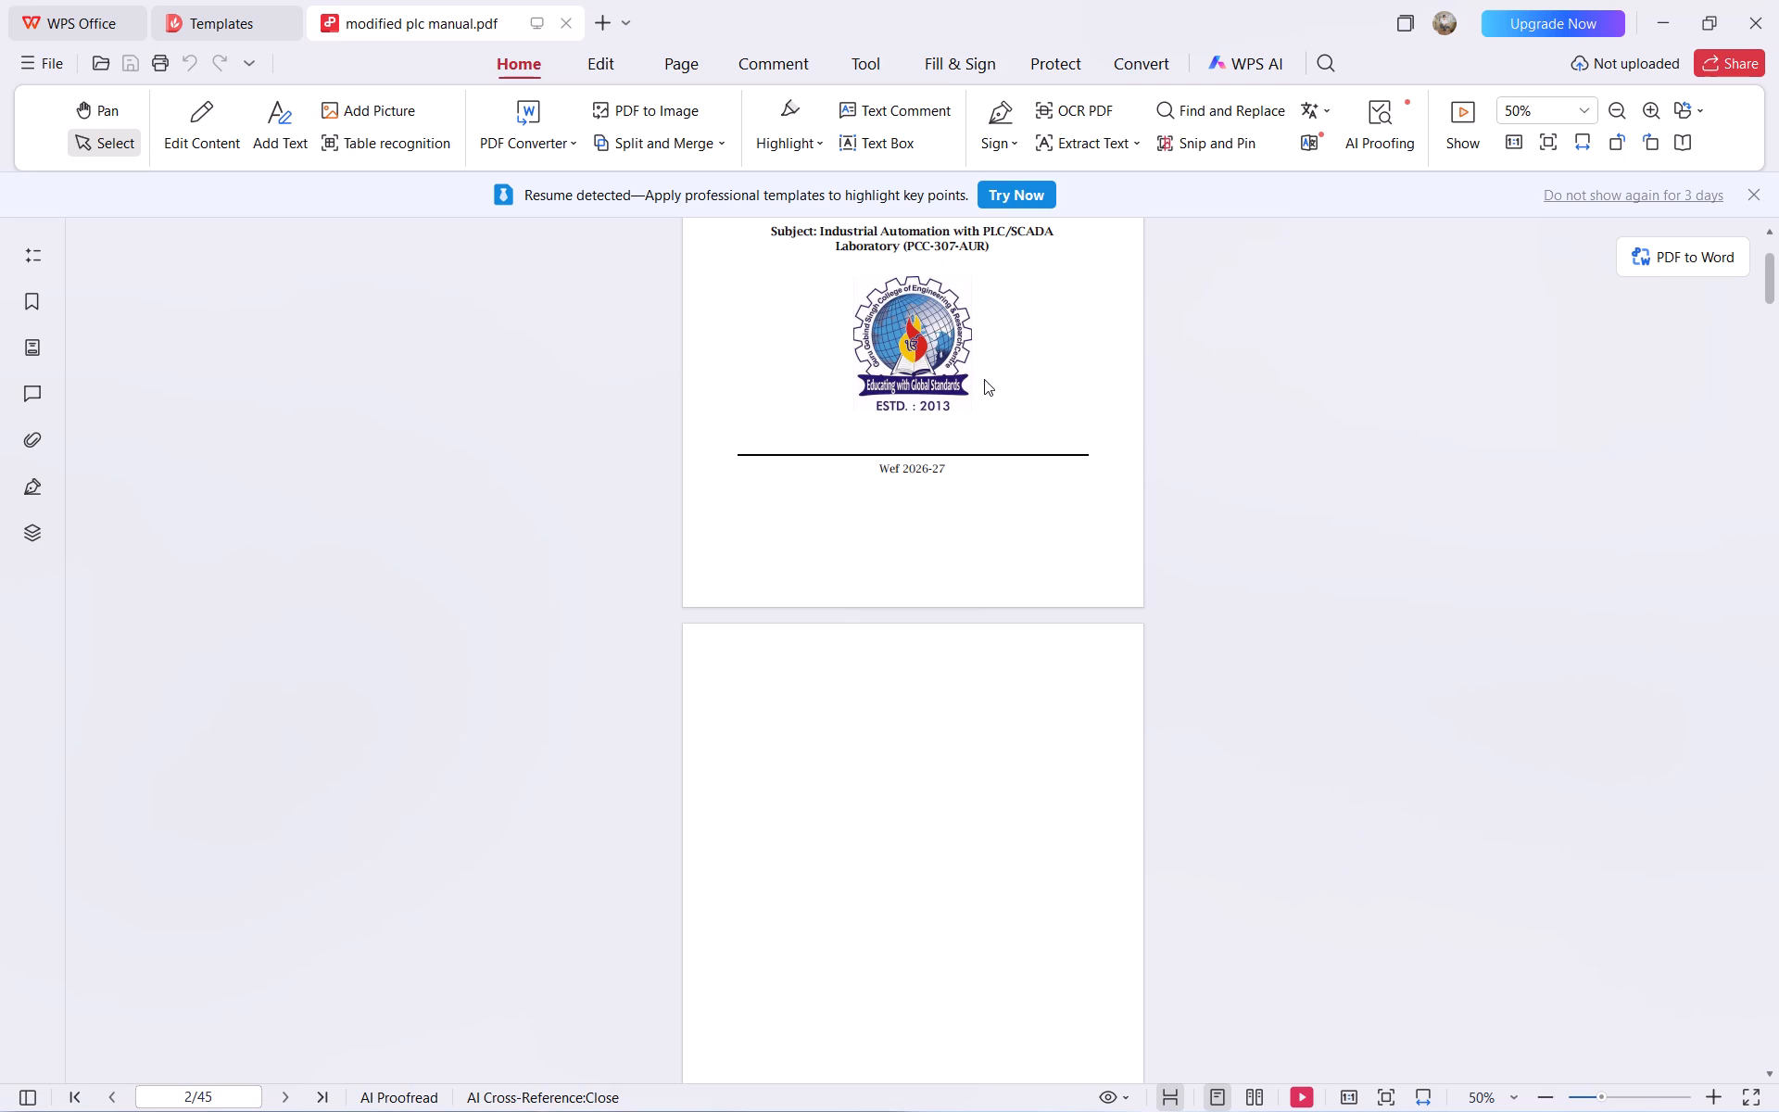
{"action": "scroll", "coordinate": [984, 379], "scroll_direction": "down", "scroll_amount": 1}
{"action": "scroll", "coordinate": [984, 382], "scroll_direction": "up", "scroll_amount": 6}
{"action": "scroll", "coordinate": [984, 382], "scroll_direction": "down", "scroll_amount": 19}
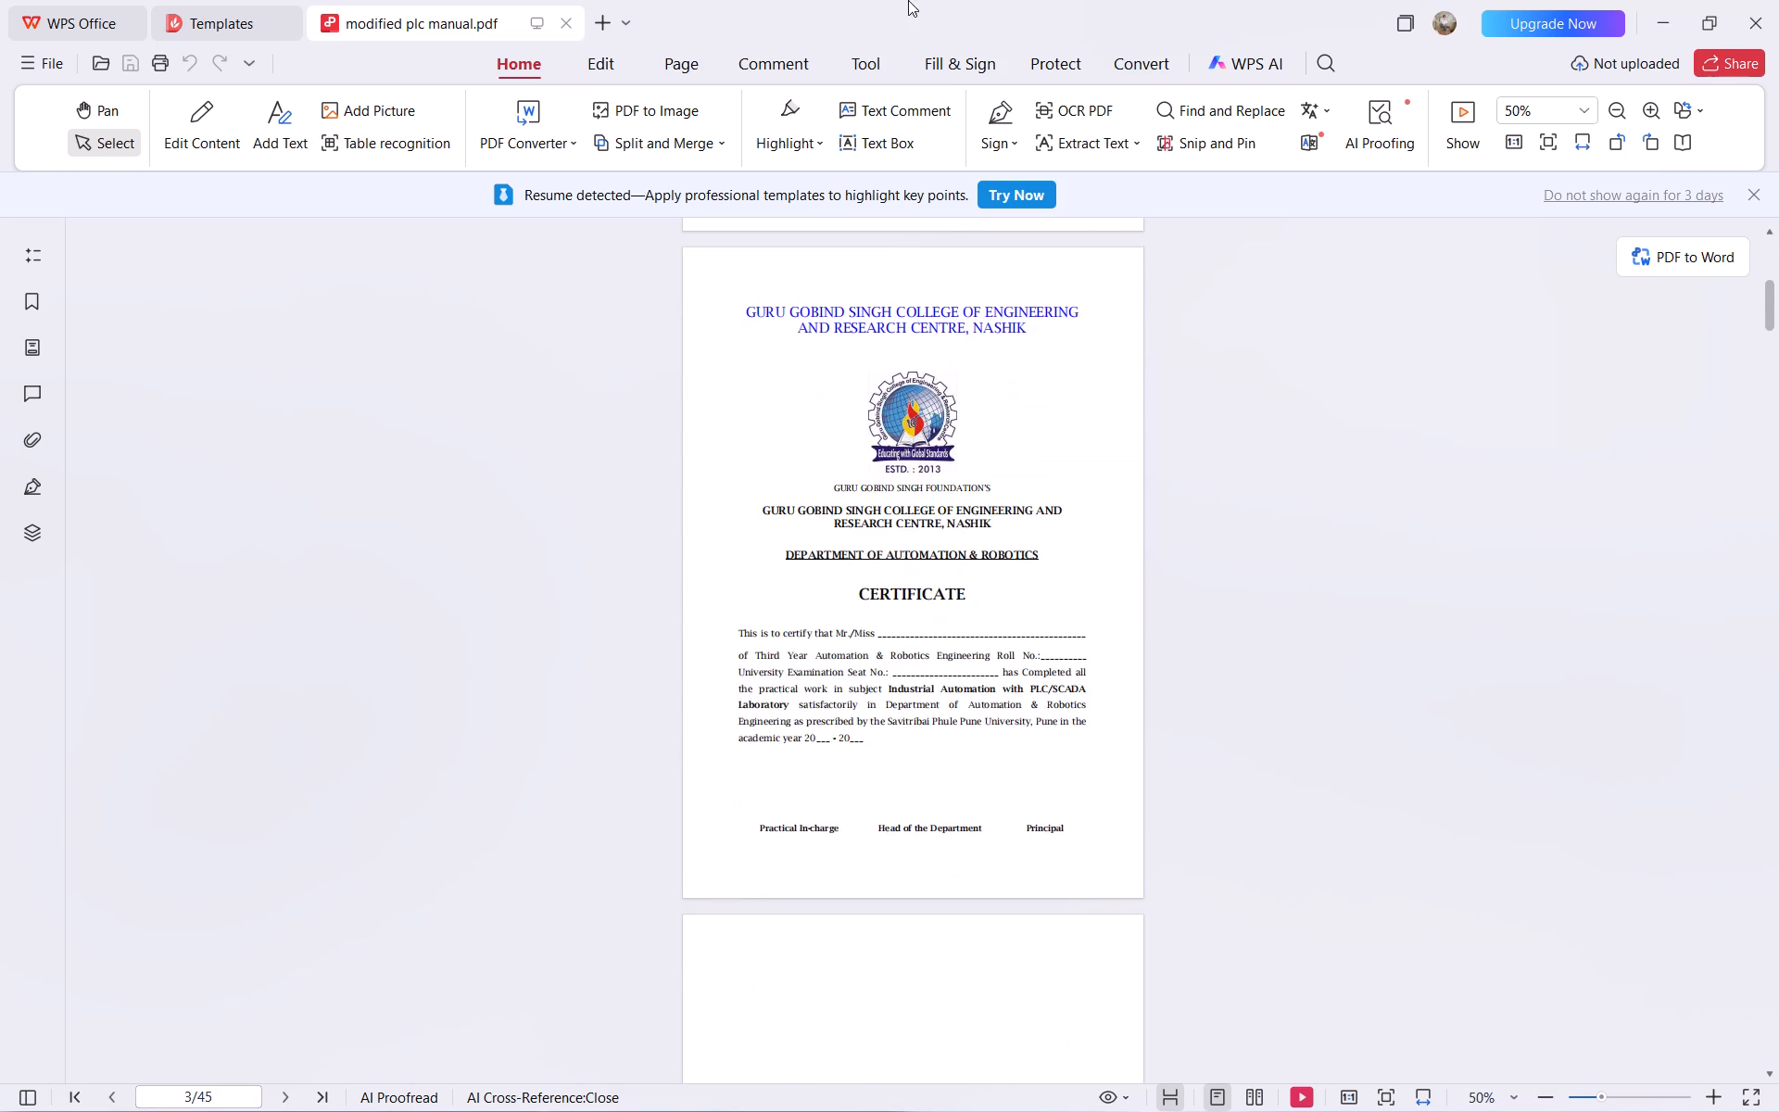
{"action": "left_click_drag", "start_coordinate": [888, 18], "coordinate": [1778, 184]}
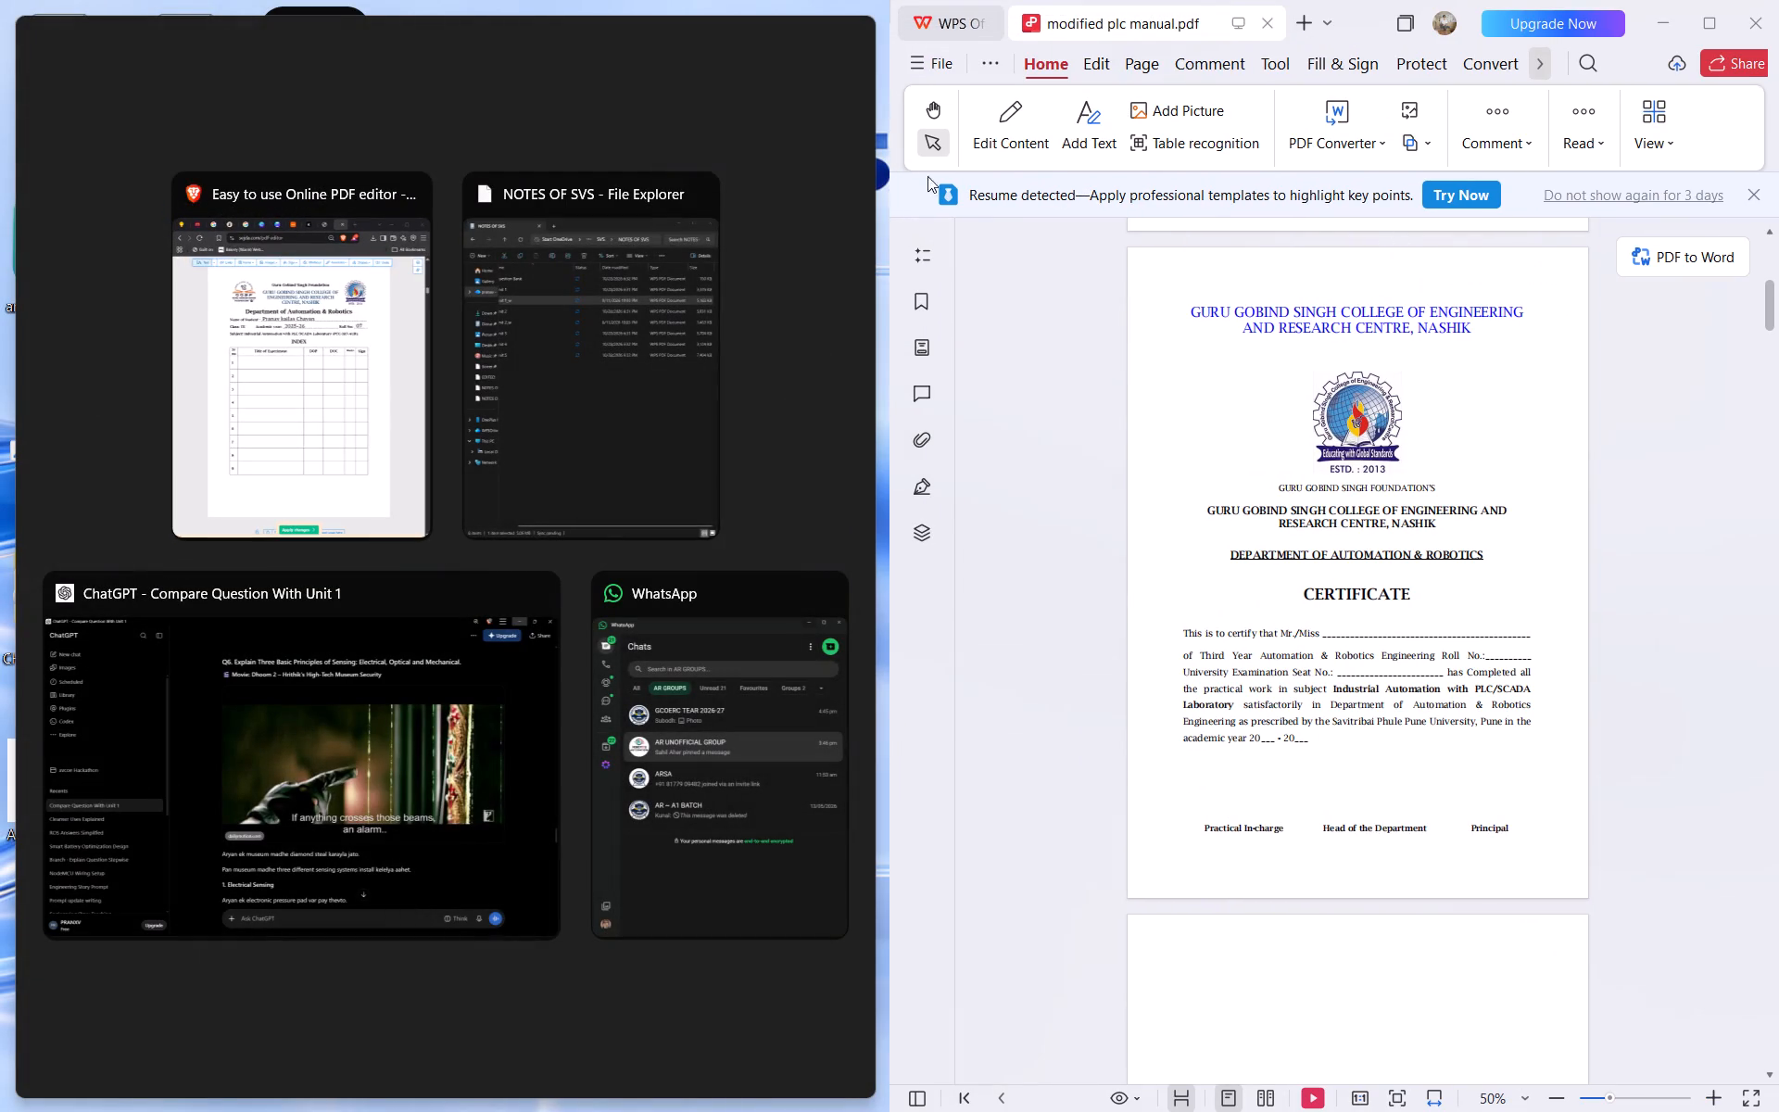
{"action": "left_click", "coordinate": [309, 329]}
Copy the Experiment 1 title from modified plc manual.pdf and paste it as a text entry in index row 1's title cell.
{"action": "scroll", "coordinate": [1278, 520], "scroll_direction": "down", "scroll_amount": 6}
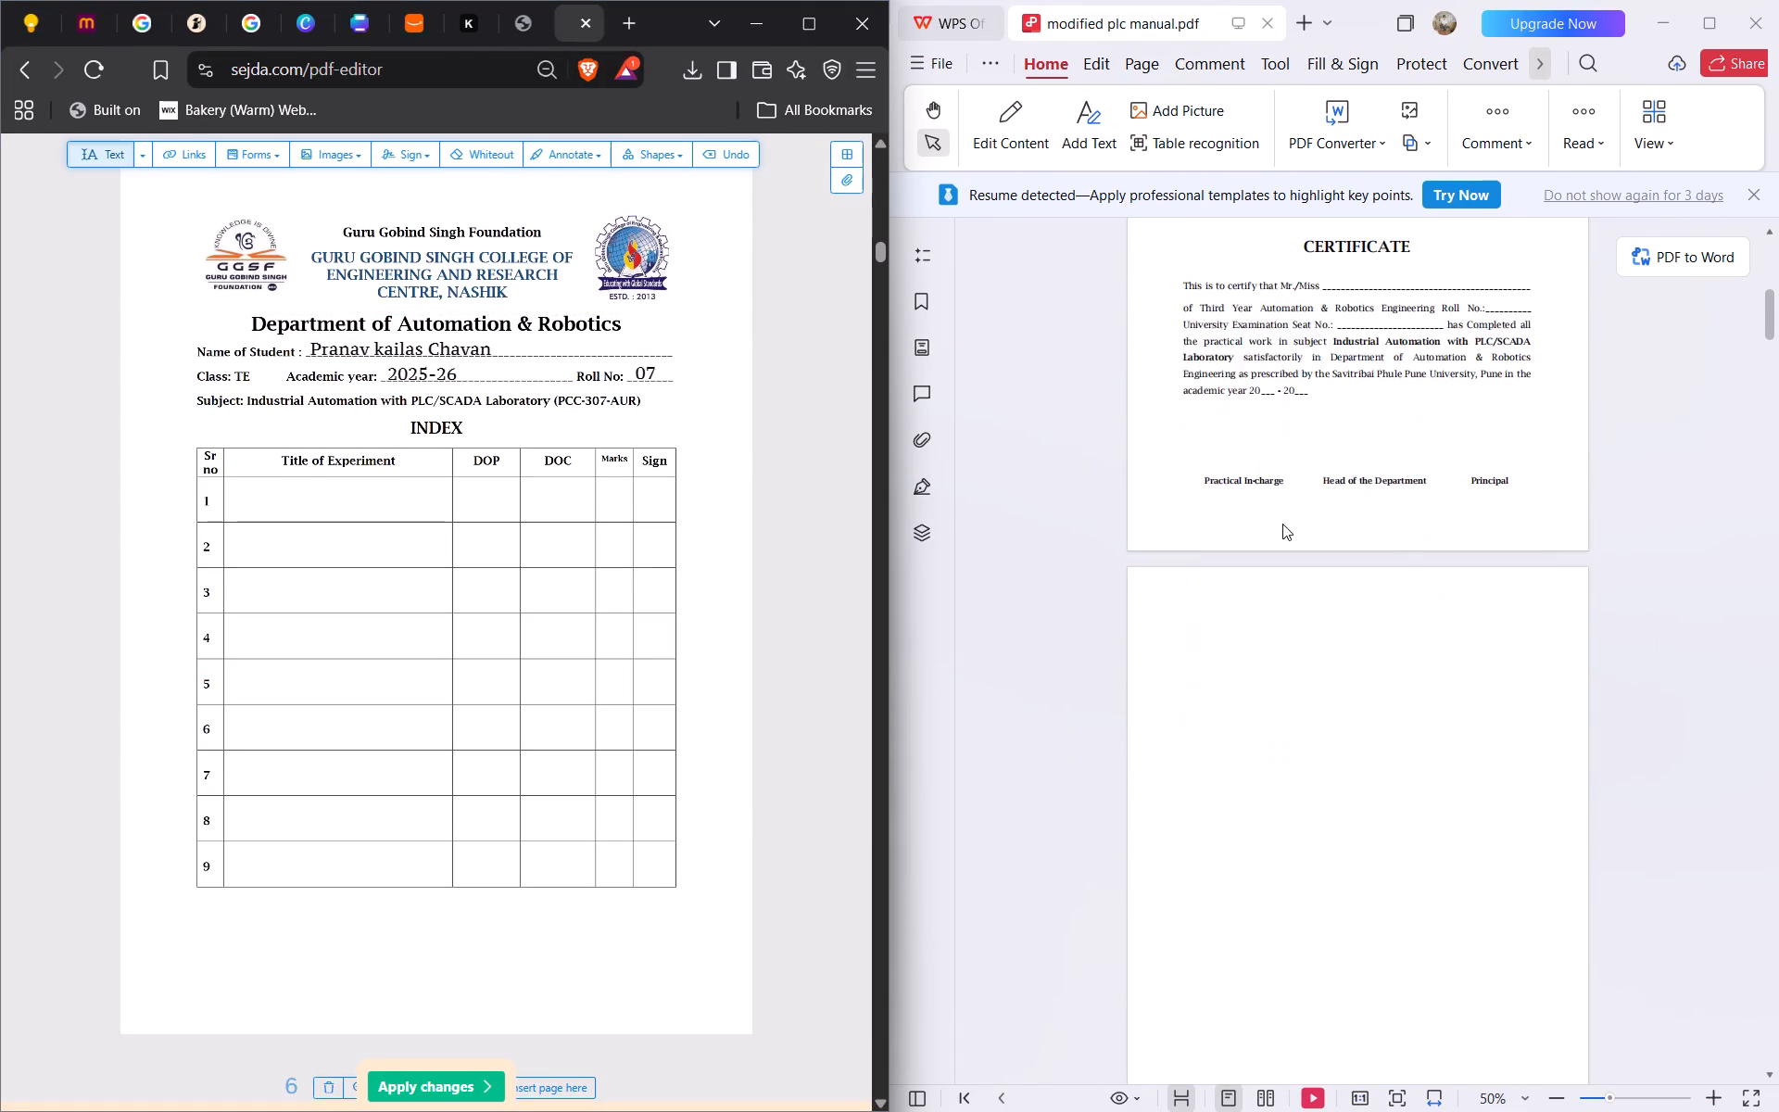
{"action": "scroll", "coordinate": [1282, 524], "scroll_direction": "down", "scroll_amount": 20}
{"action": "scroll", "coordinate": [1282, 524], "scroll_direction": "down", "scroll_amount": 20}
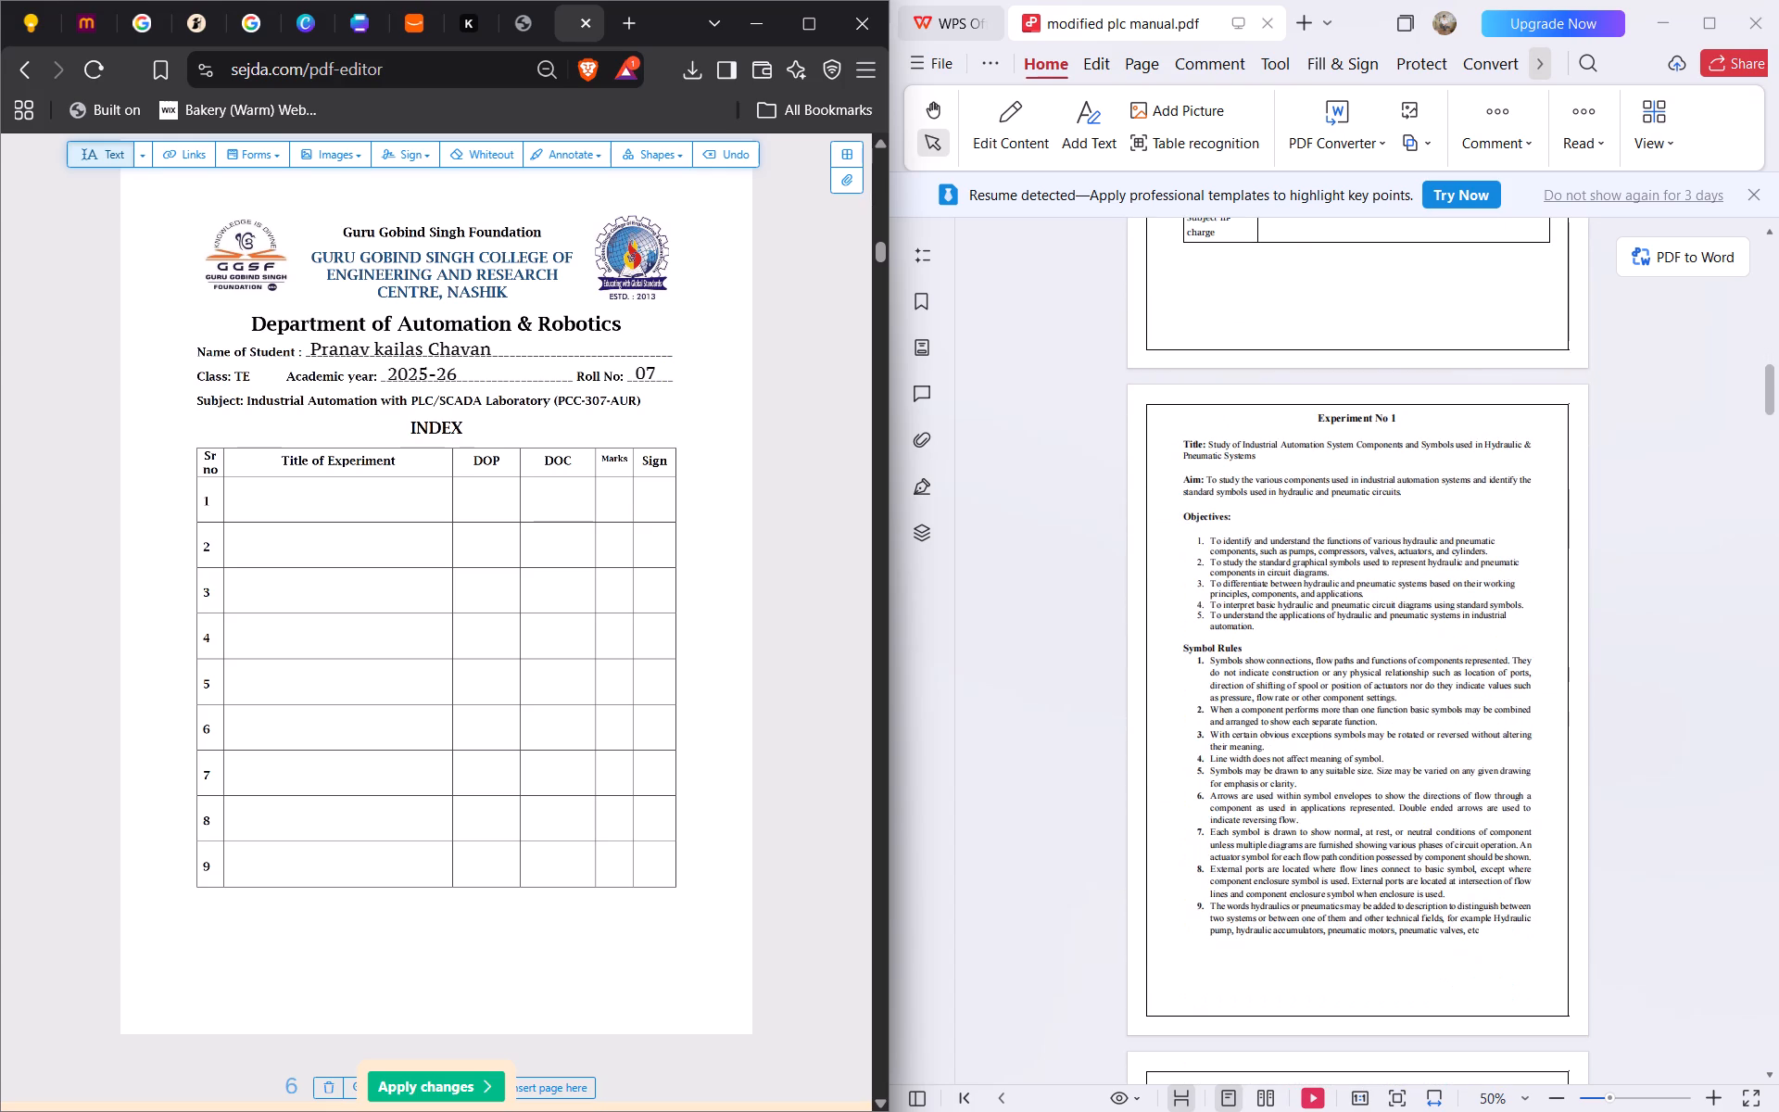
{"action": "scroll", "coordinate": [1268, 456], "scroll_direction": "up", "scroll_amount": 2, "text": "ctrl"}
{"action": "left_click_drag", "start_coordinate": [1134, 436], "coordinate": [1217, 467]}
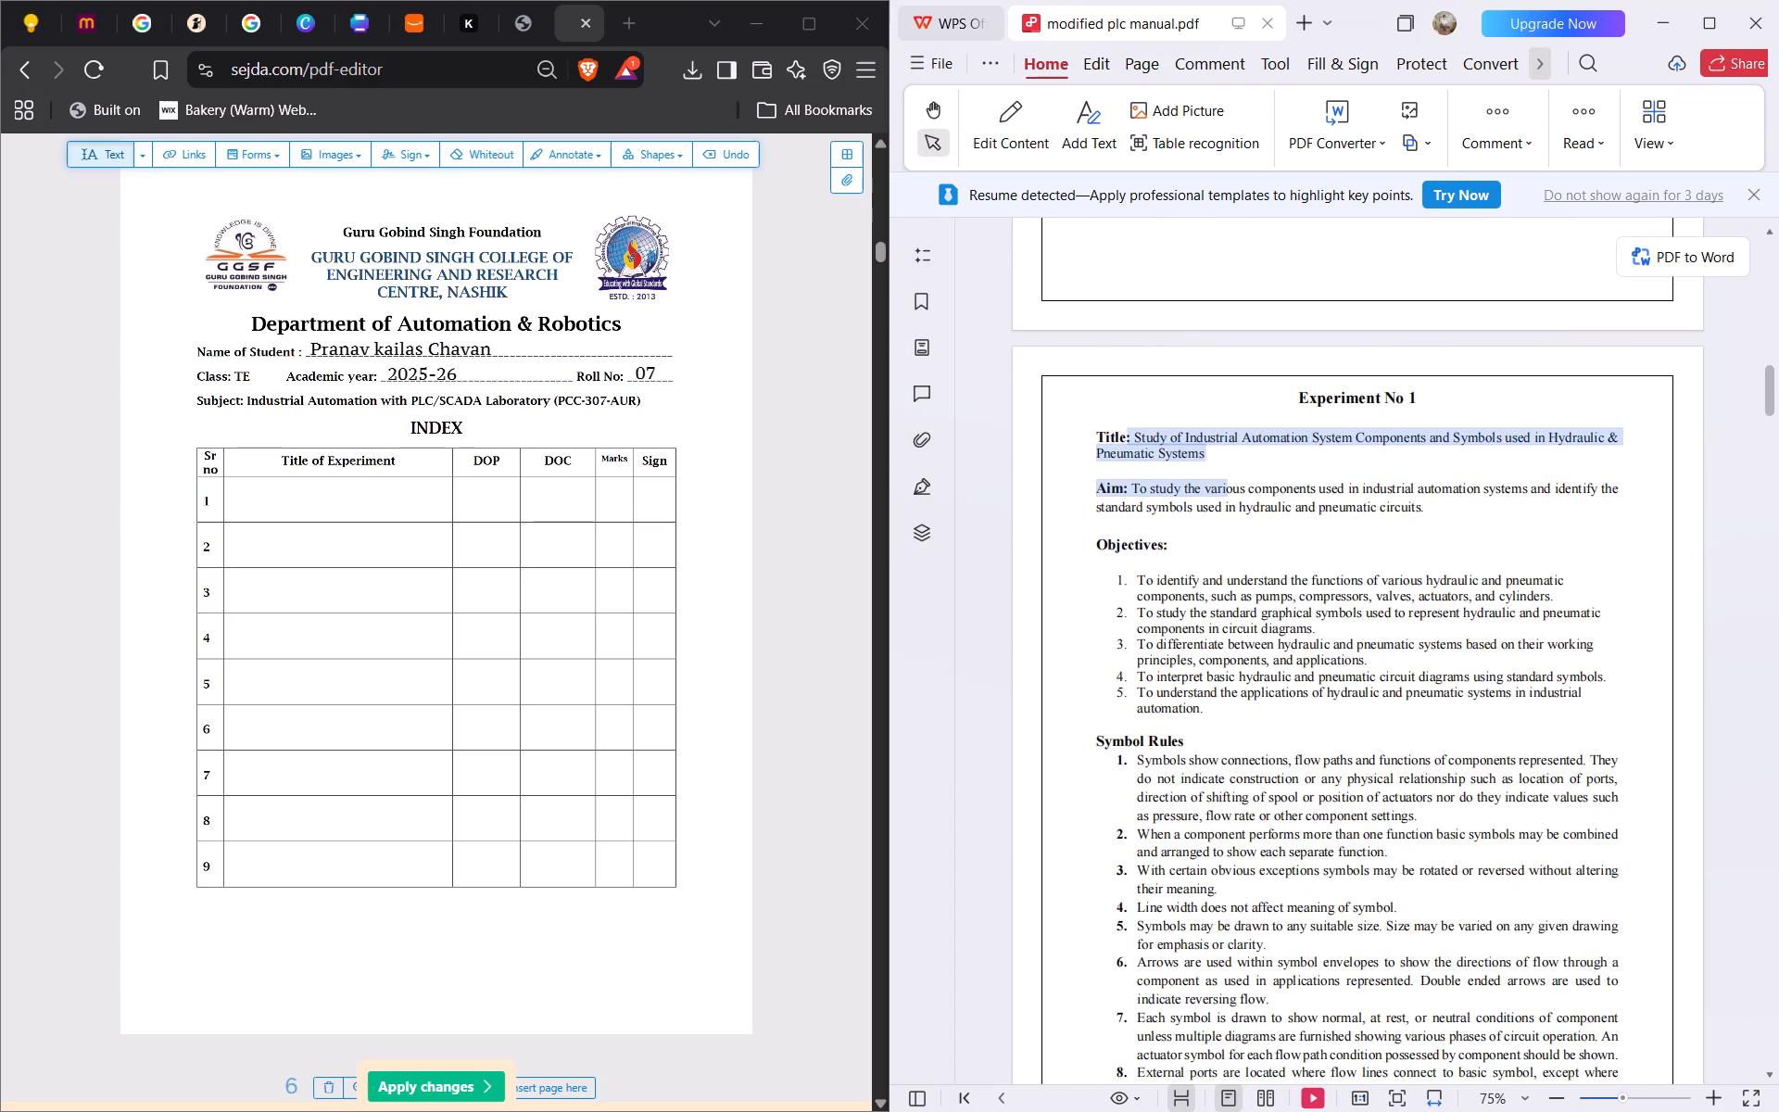
{"action": "left_click_drag", "start_coordinate": [1217, 467], "coordinate": [1205, 460]}
{"action": "left_click", "coordinate": [1205, 459]}
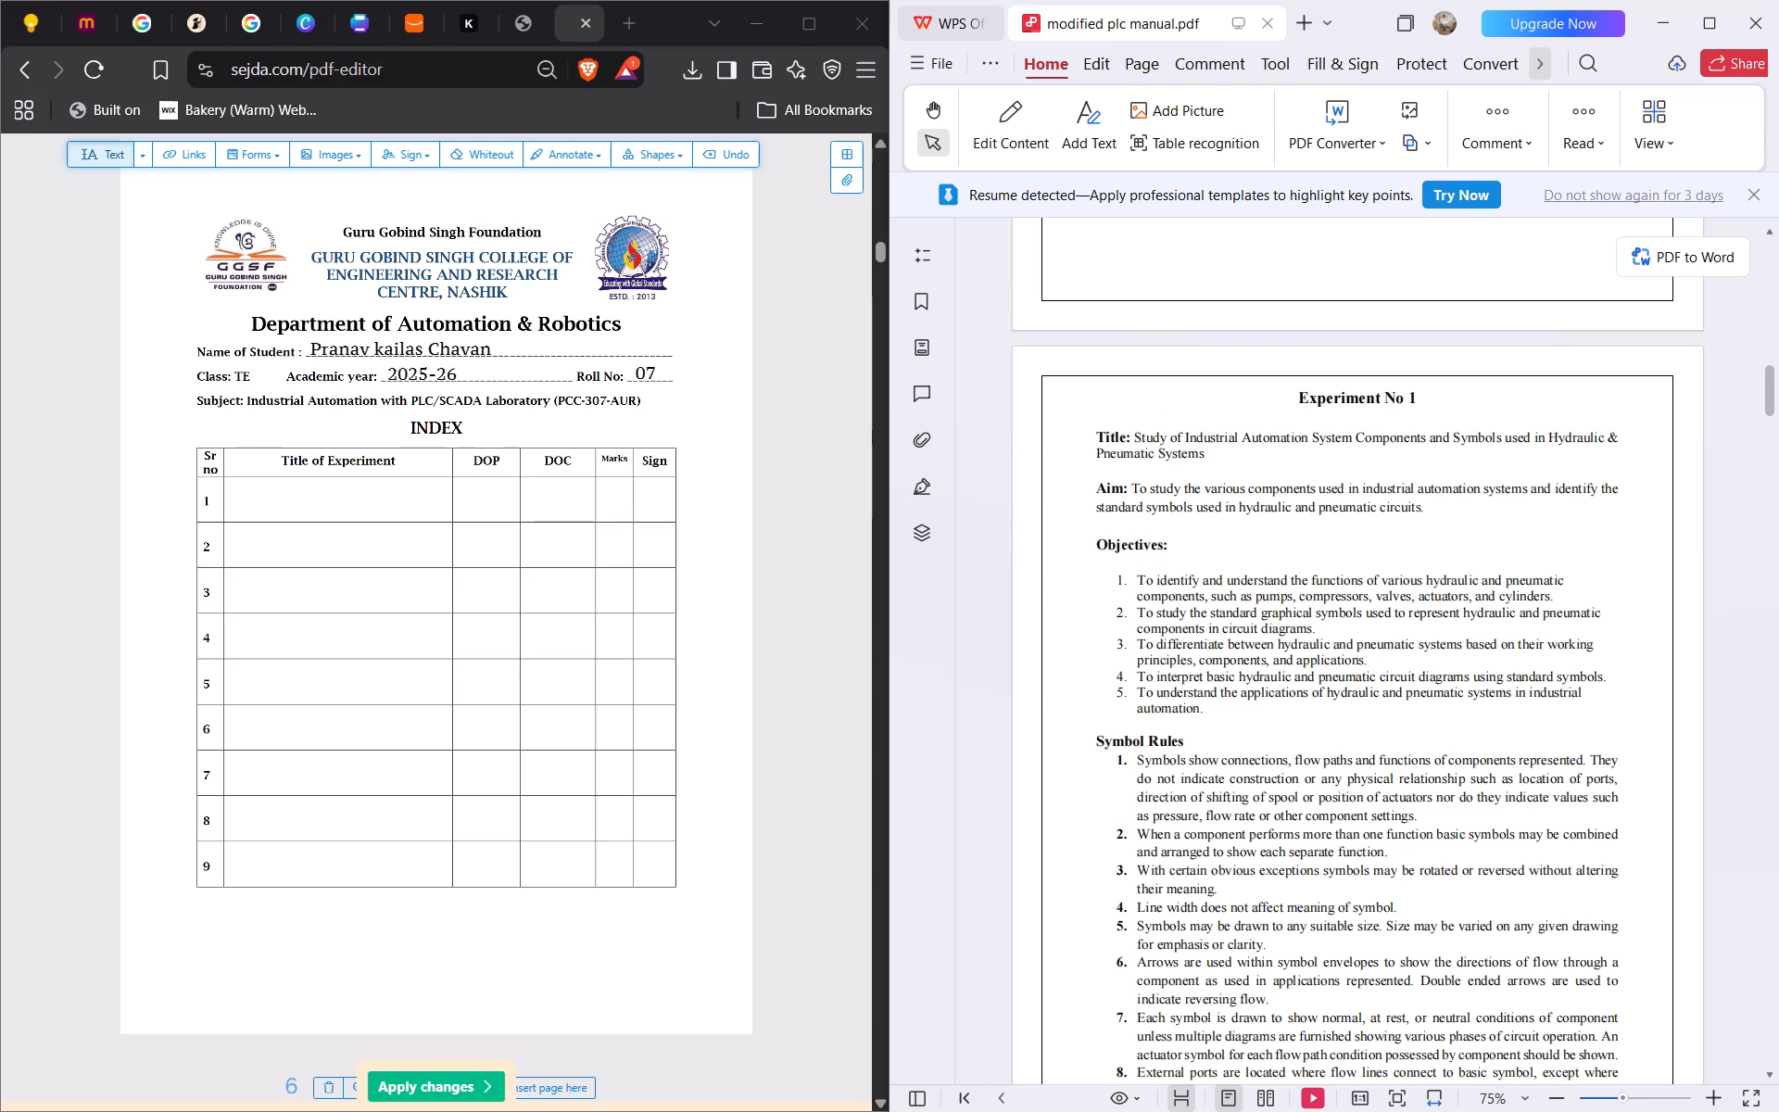
{"action": "left_click_drag", "start_coordinate": [1138, 438], "coordinate": [1198, 461]}
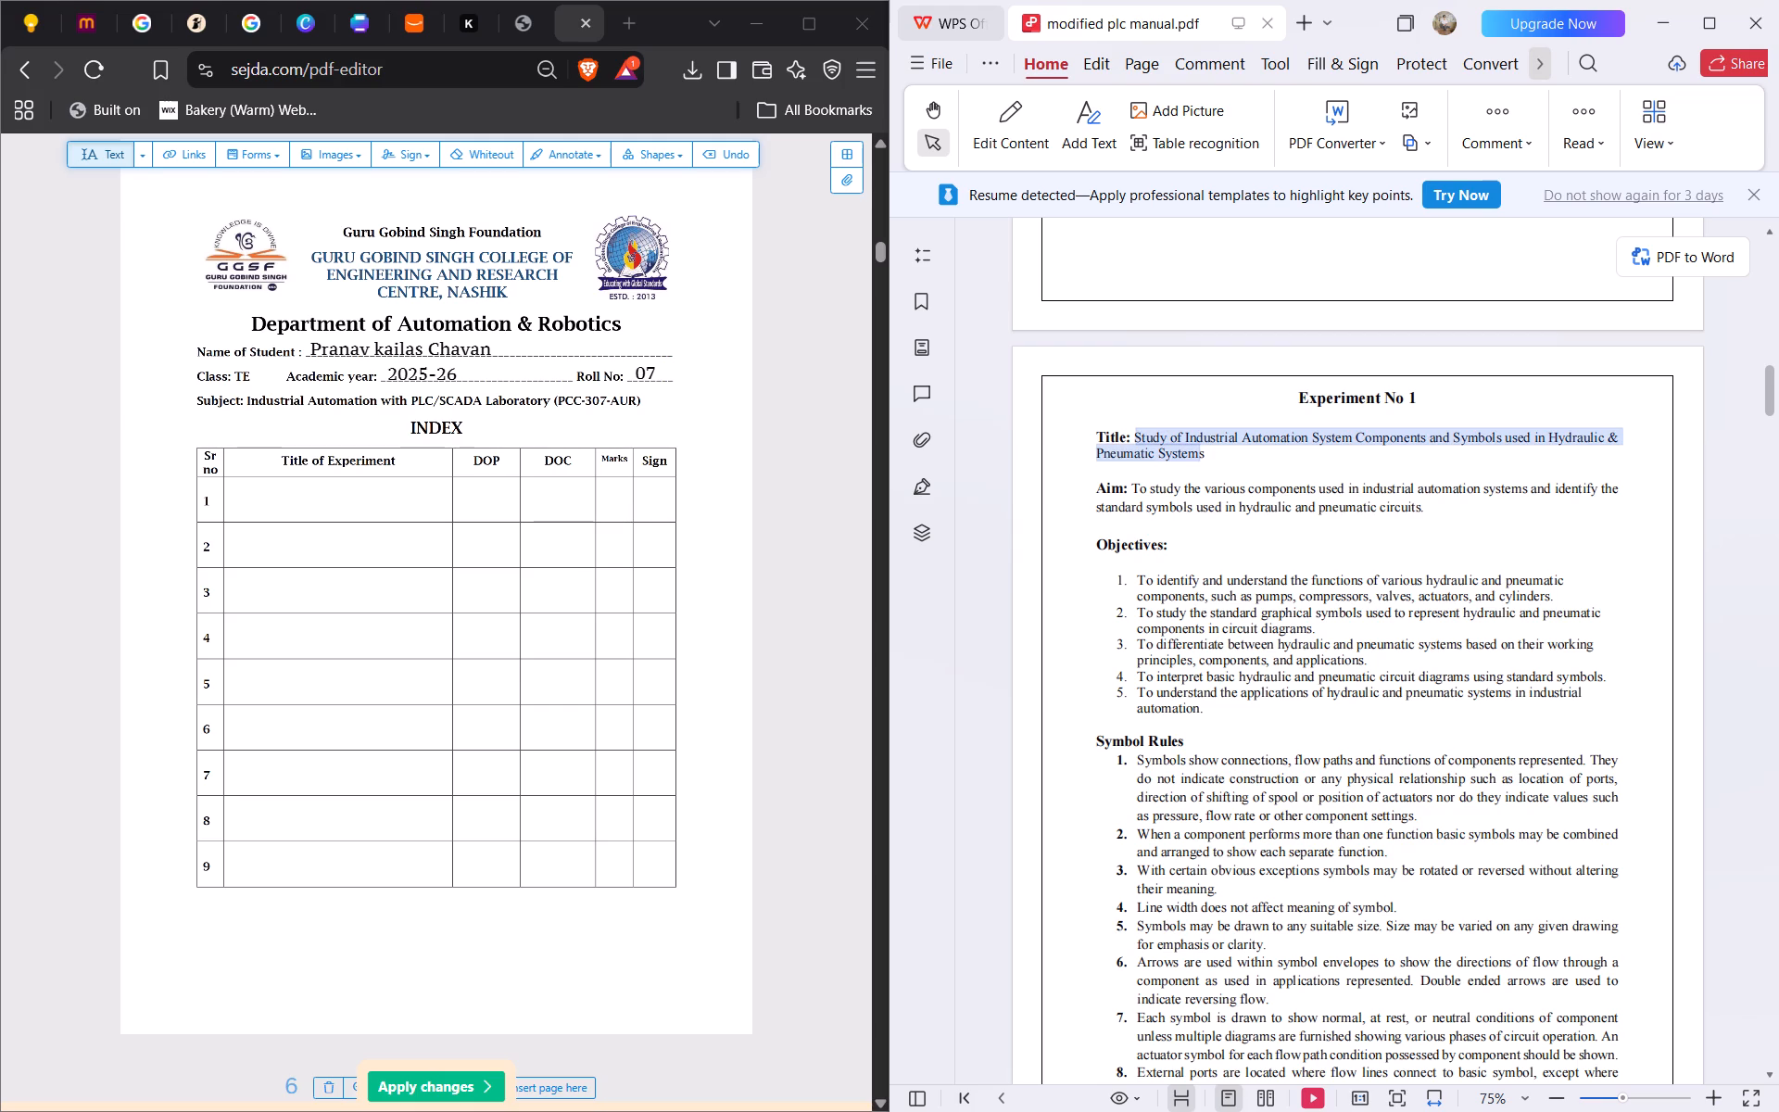
{"action": "left_click_drag", "start_coordinate": [1198, 461], "coordinate": [1207, 458]}
{"action": "key", "text": "ctrl+c"}
{"action": "left_click", "coordinate": [227, 489]}
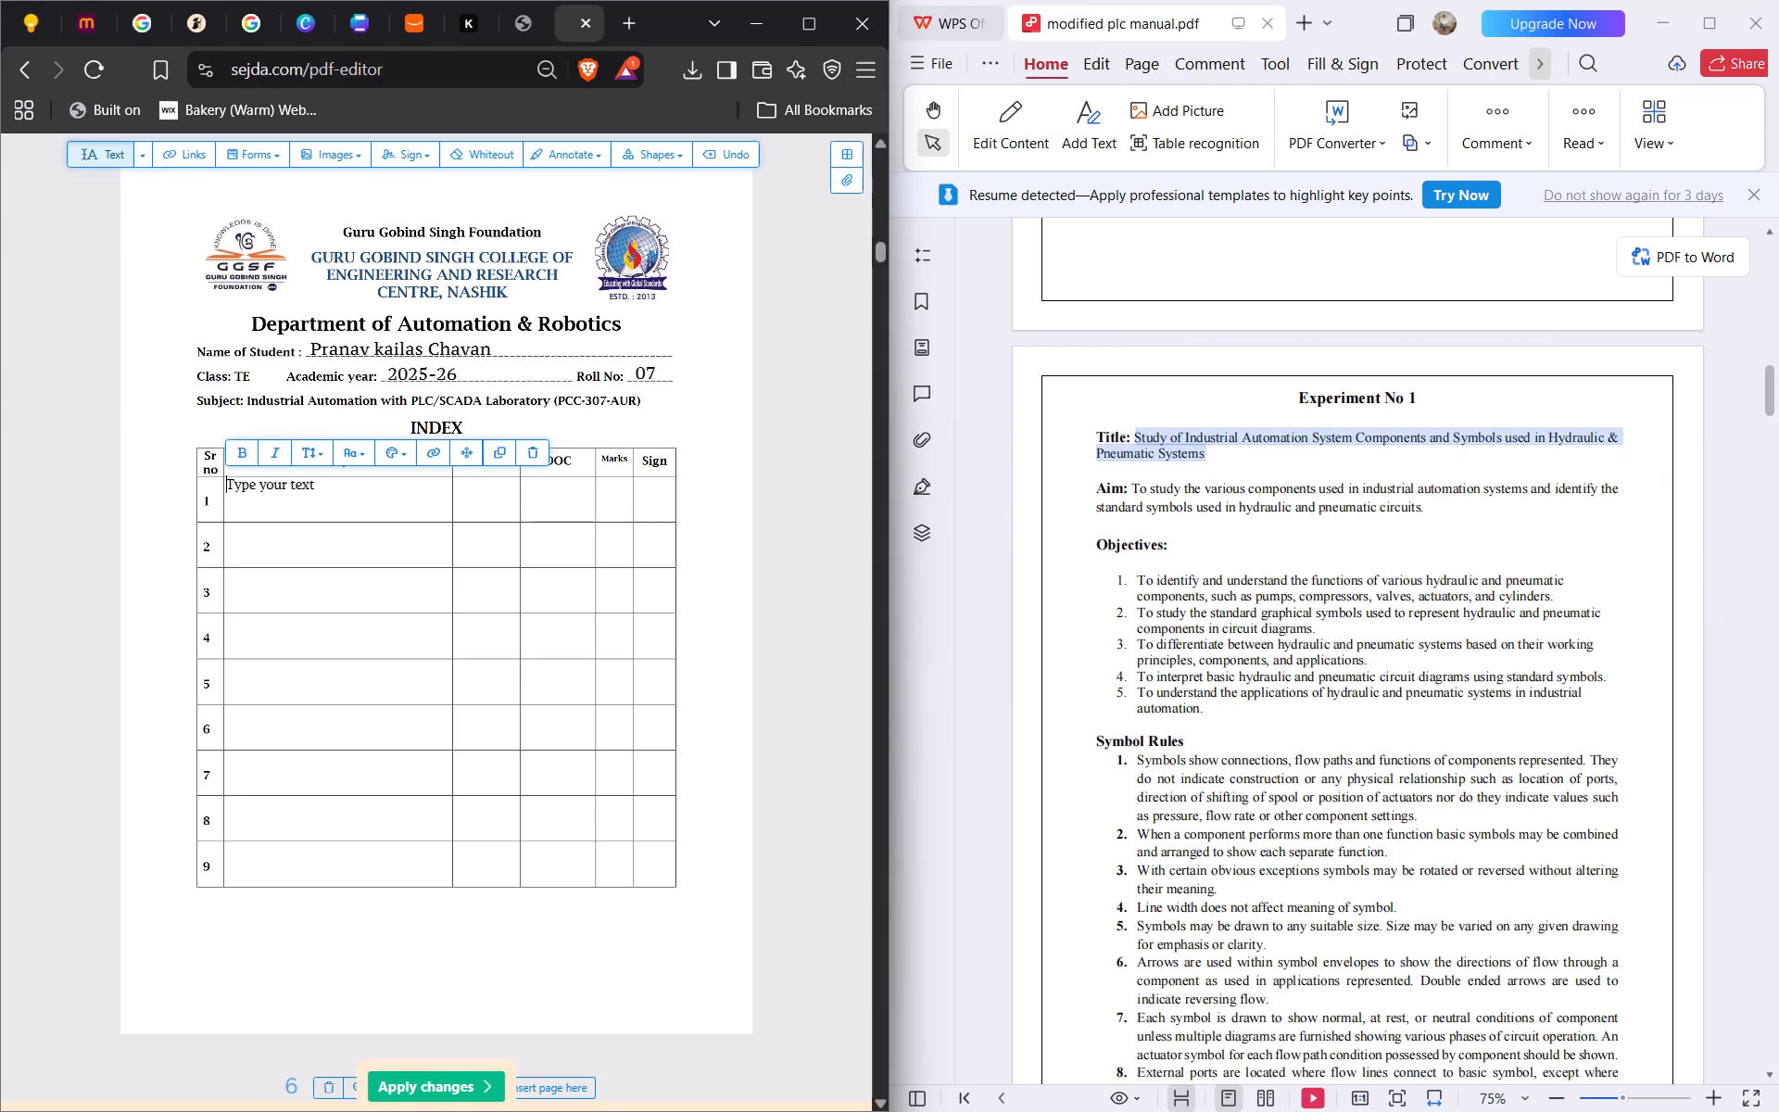
{"action": "key", "text": "ctrl+v"}
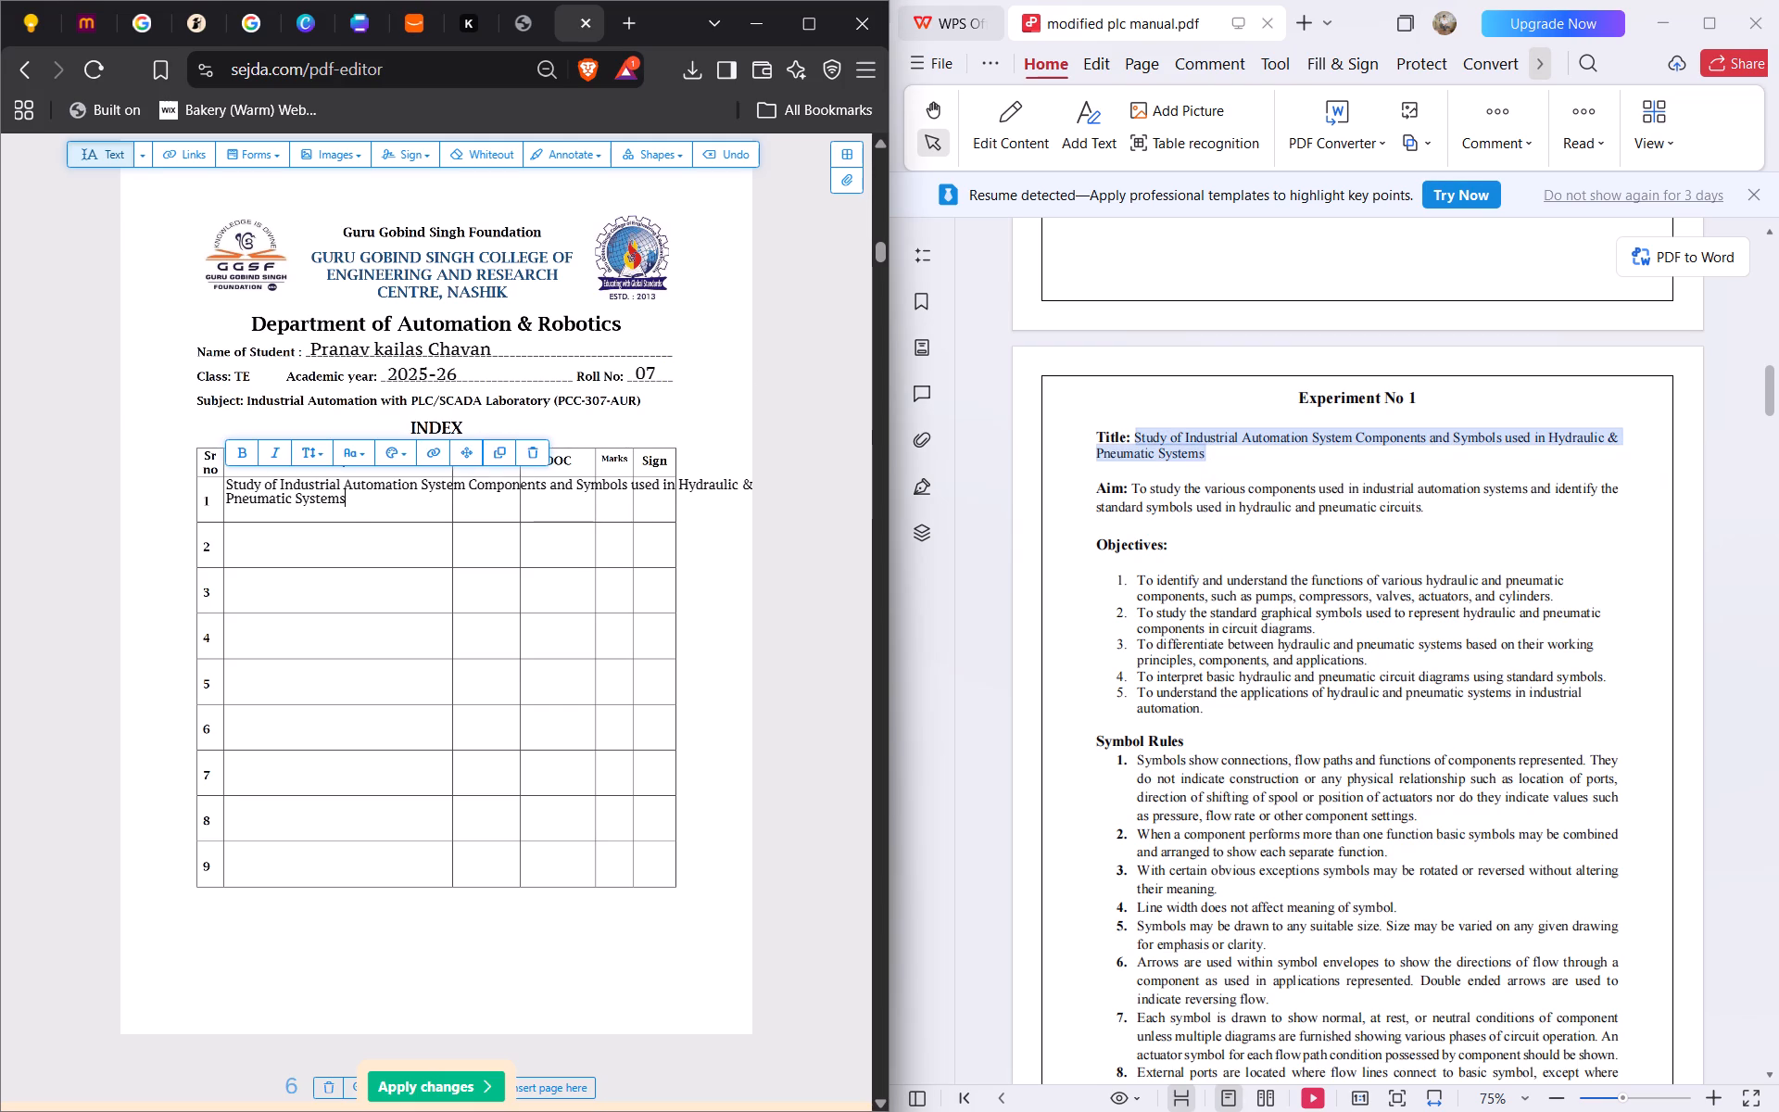
Set the font size of the experiment title text in index row 1 to 12.
{"action": "left_click", "coordinate": [547, 484]}
{"action": "left_click", "coordinate": [308, 500]}
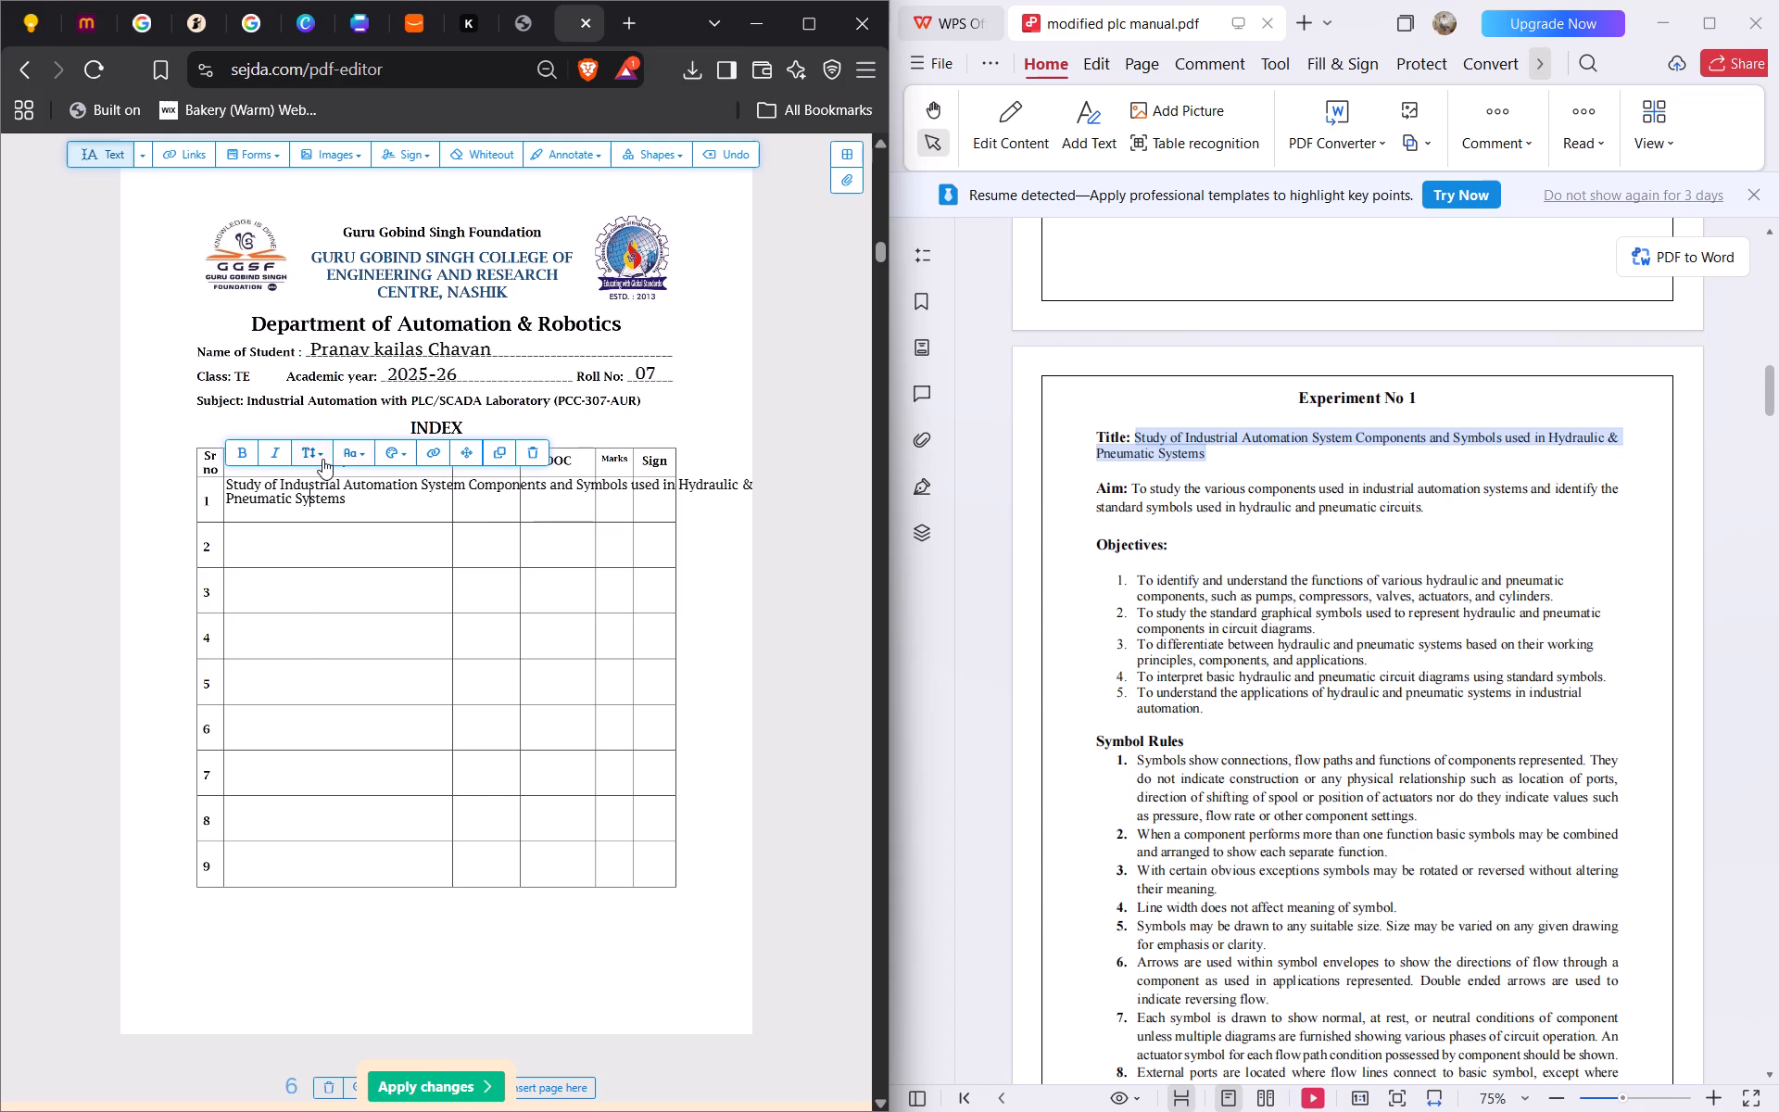
{"action": "left_click", "coordinate": [322, 459]}
{"action": "left_click", "coordinate": [312, 526]}
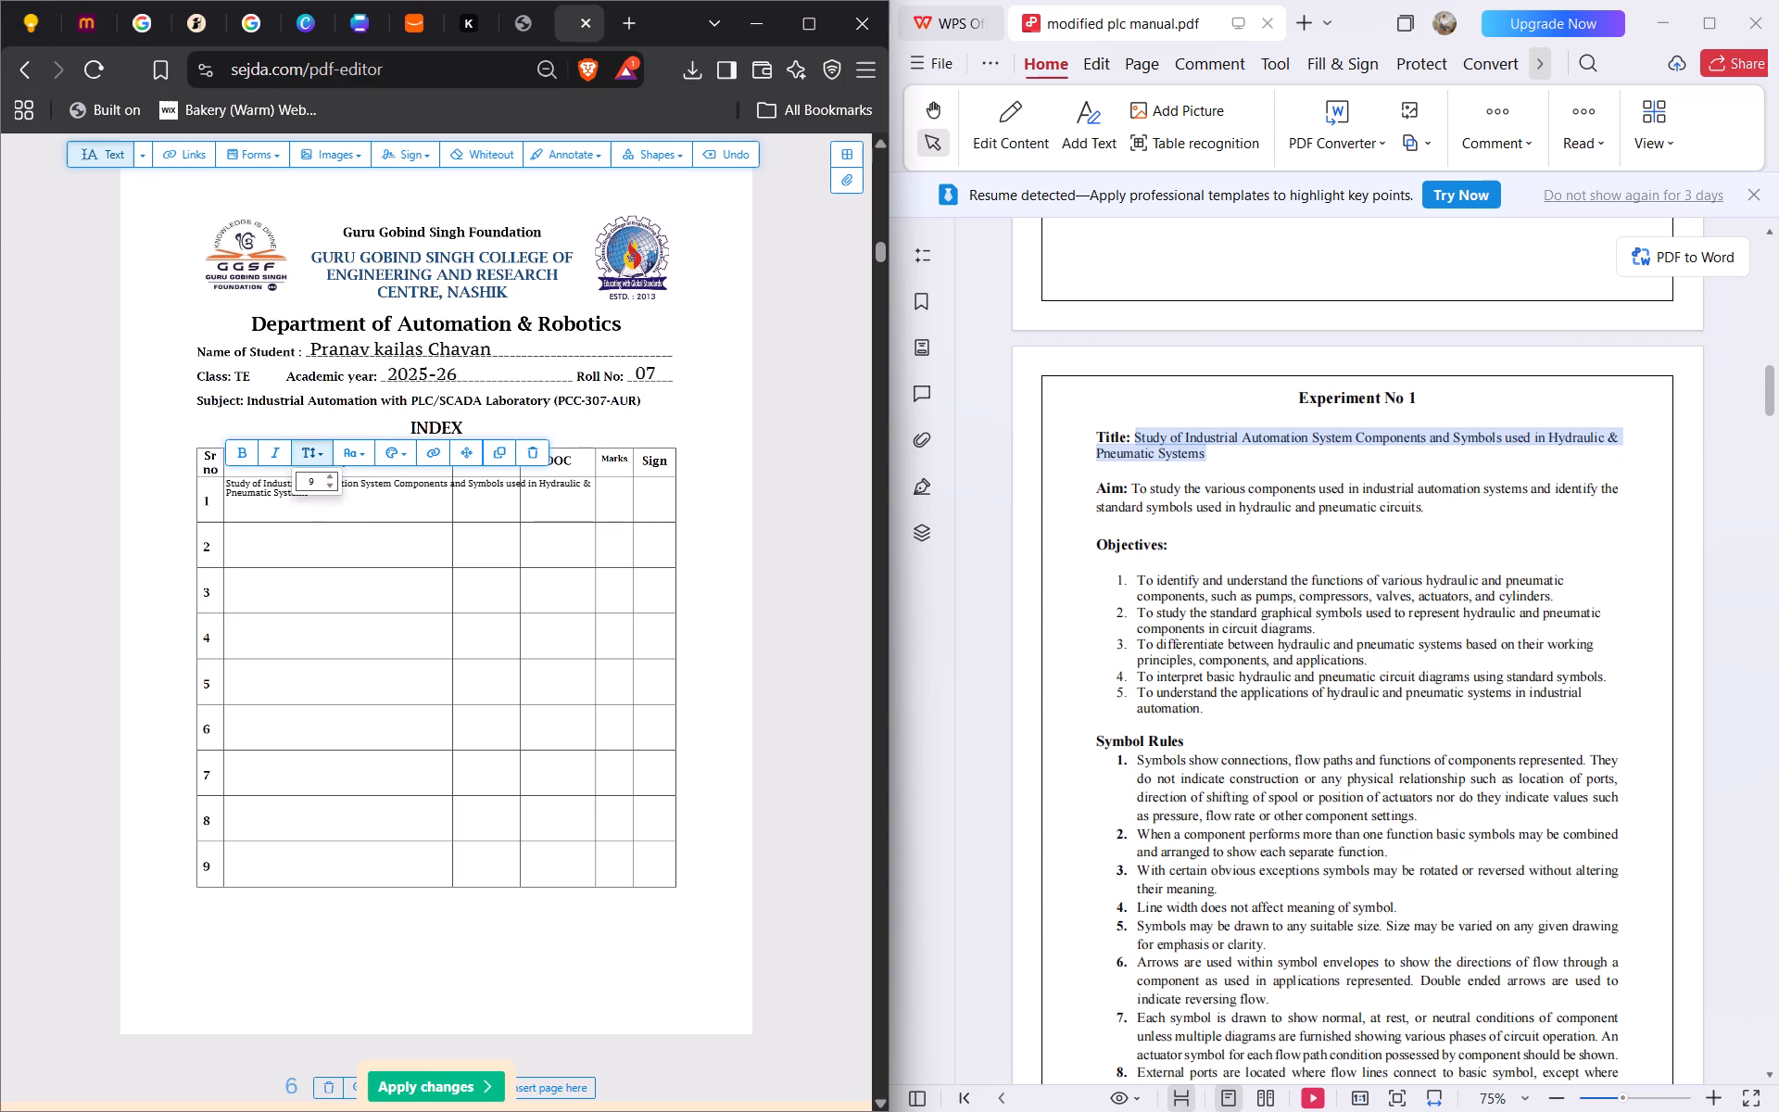
{"action": "left_click", "coordinate": [321, 464]}
{"action": "left_click", "coordinate": [327, 459]}
{"action": "left_click", "coordinate": [318, 552]}
{"action": "left_click", "coordinate": [328, 476]}
{"action": "left_click", "coordinate": [335, 465]}
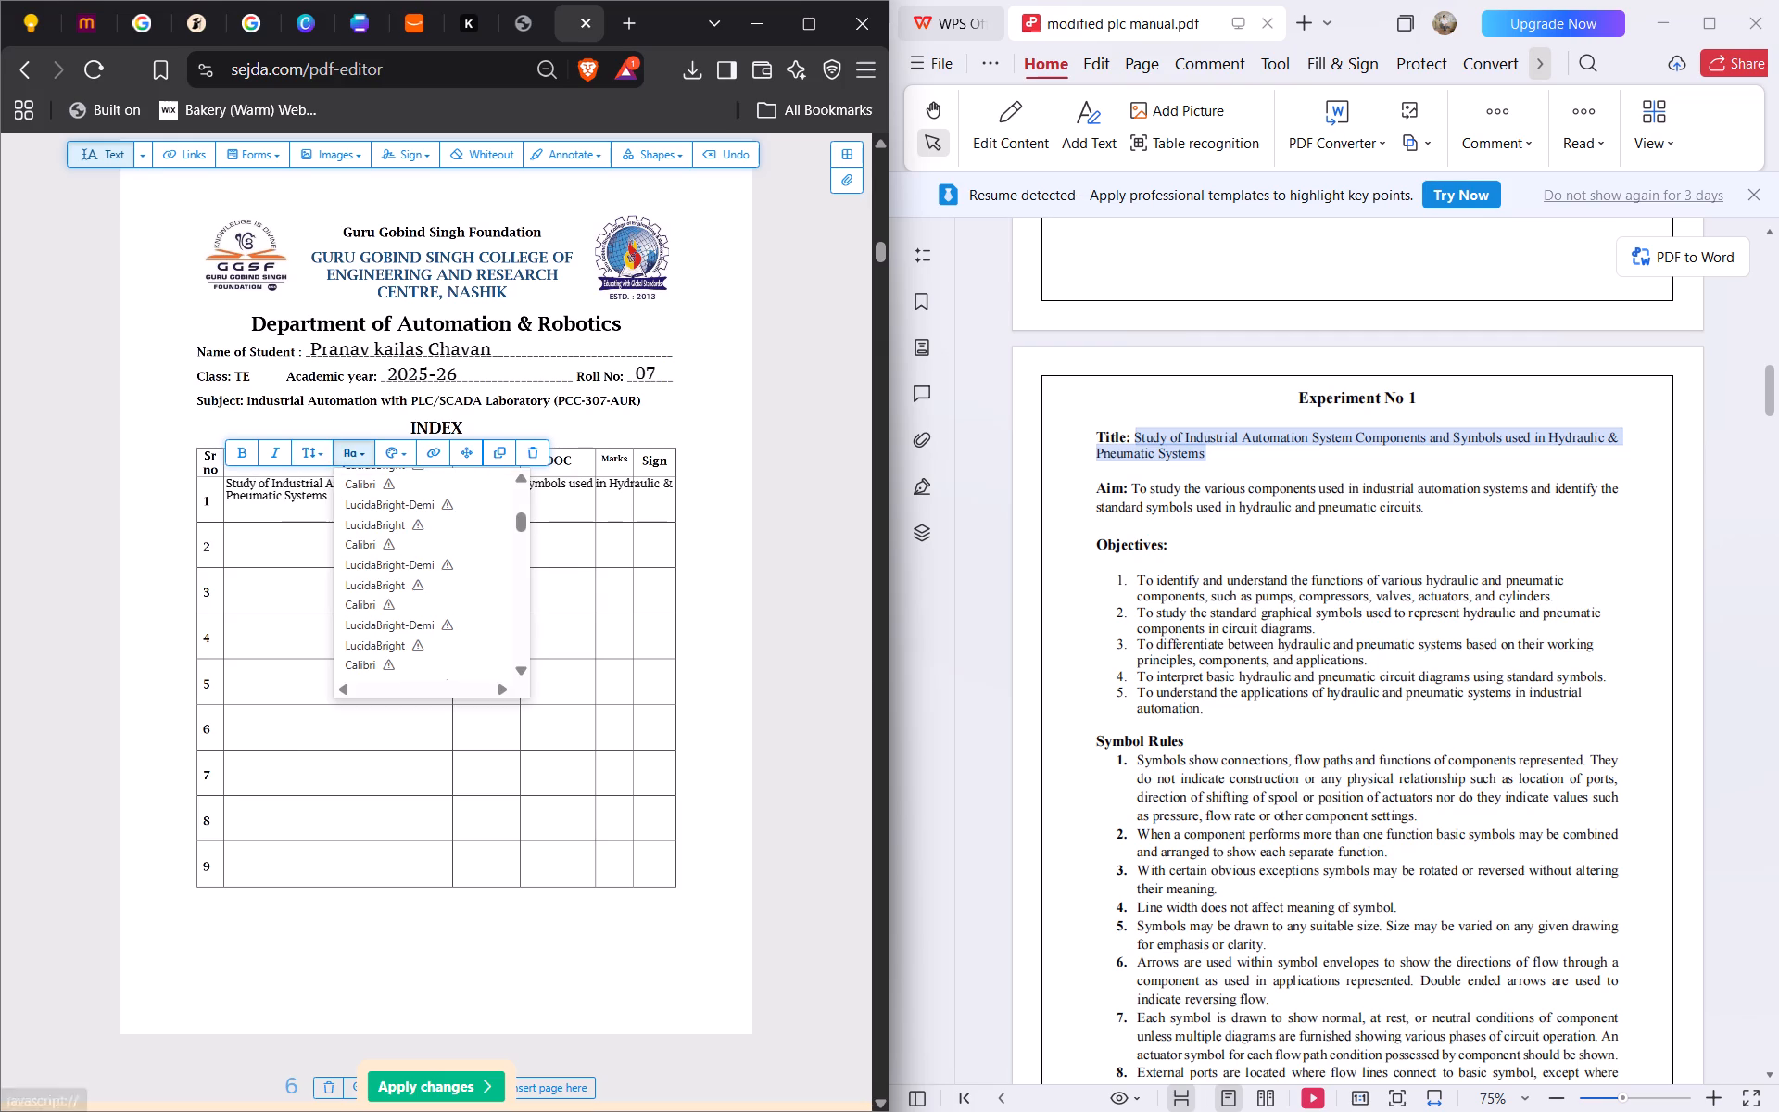
{"action": "left_click", "coordinate": [322, 456]}
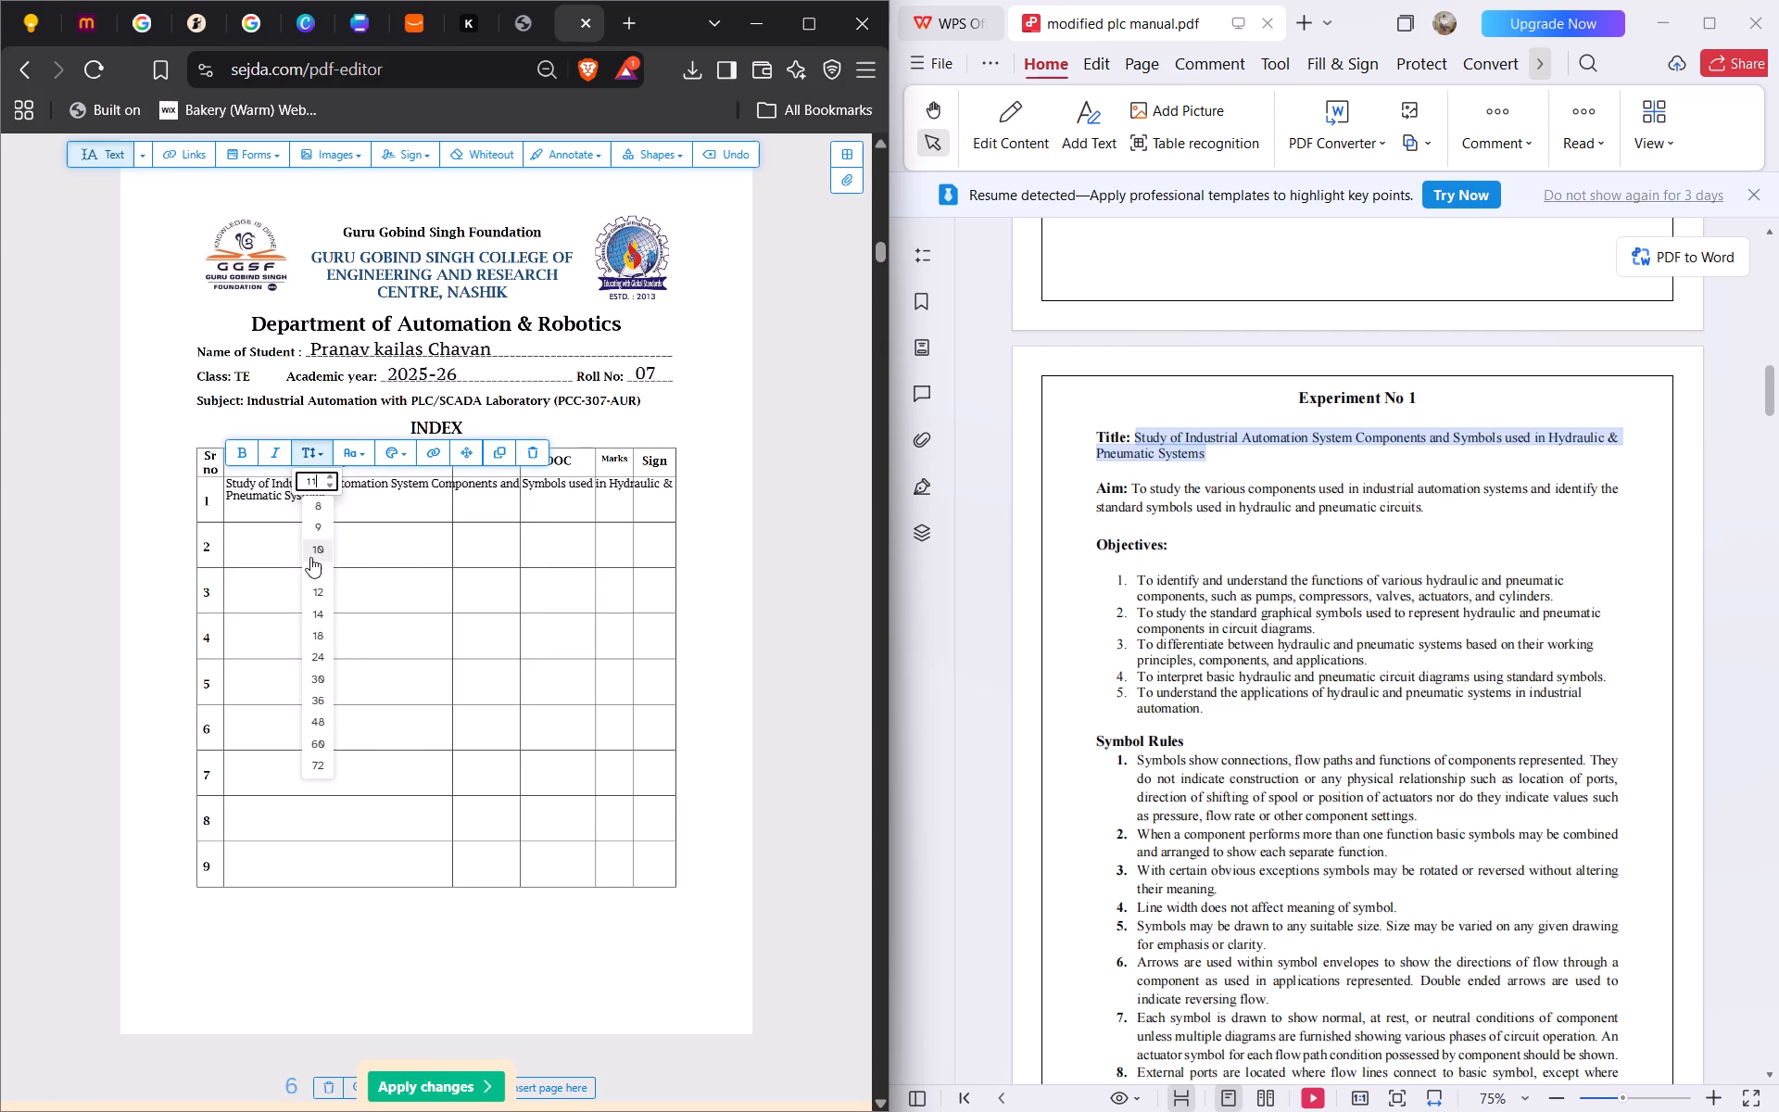
{"action": "left_click", "coordinate": [320, 584]}
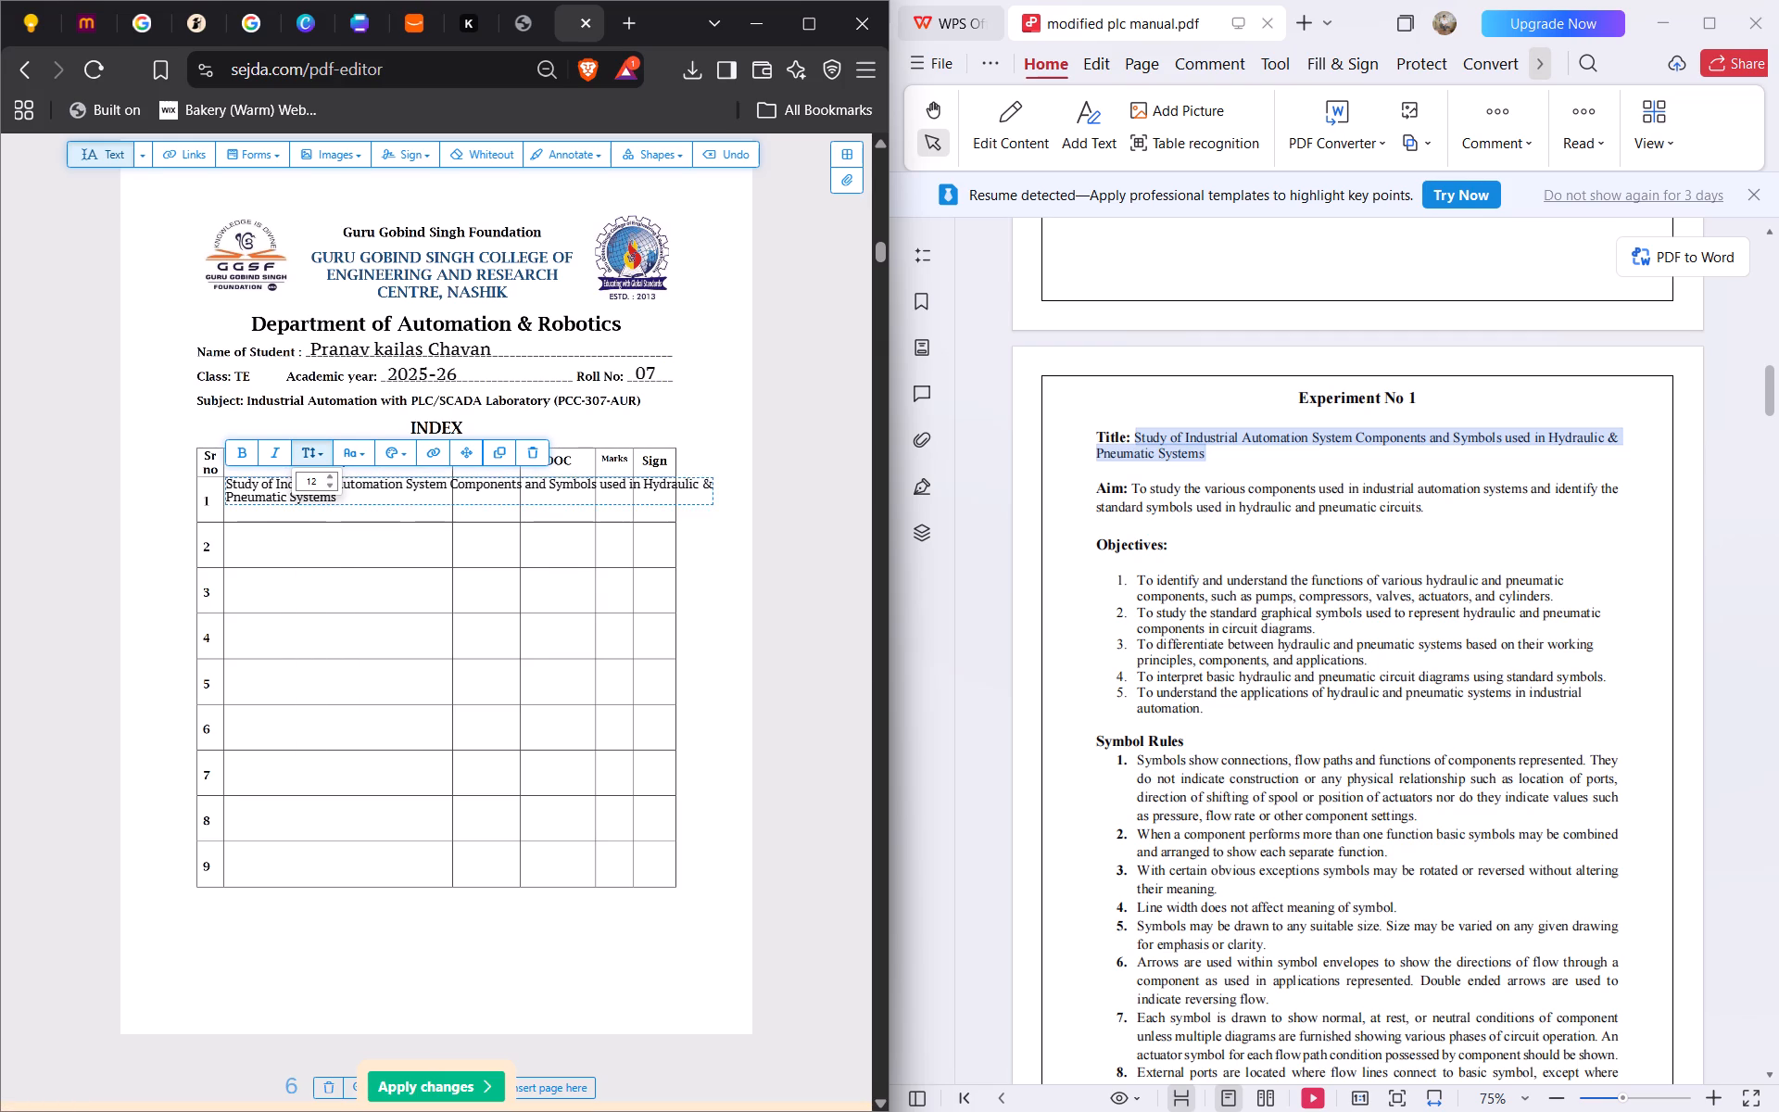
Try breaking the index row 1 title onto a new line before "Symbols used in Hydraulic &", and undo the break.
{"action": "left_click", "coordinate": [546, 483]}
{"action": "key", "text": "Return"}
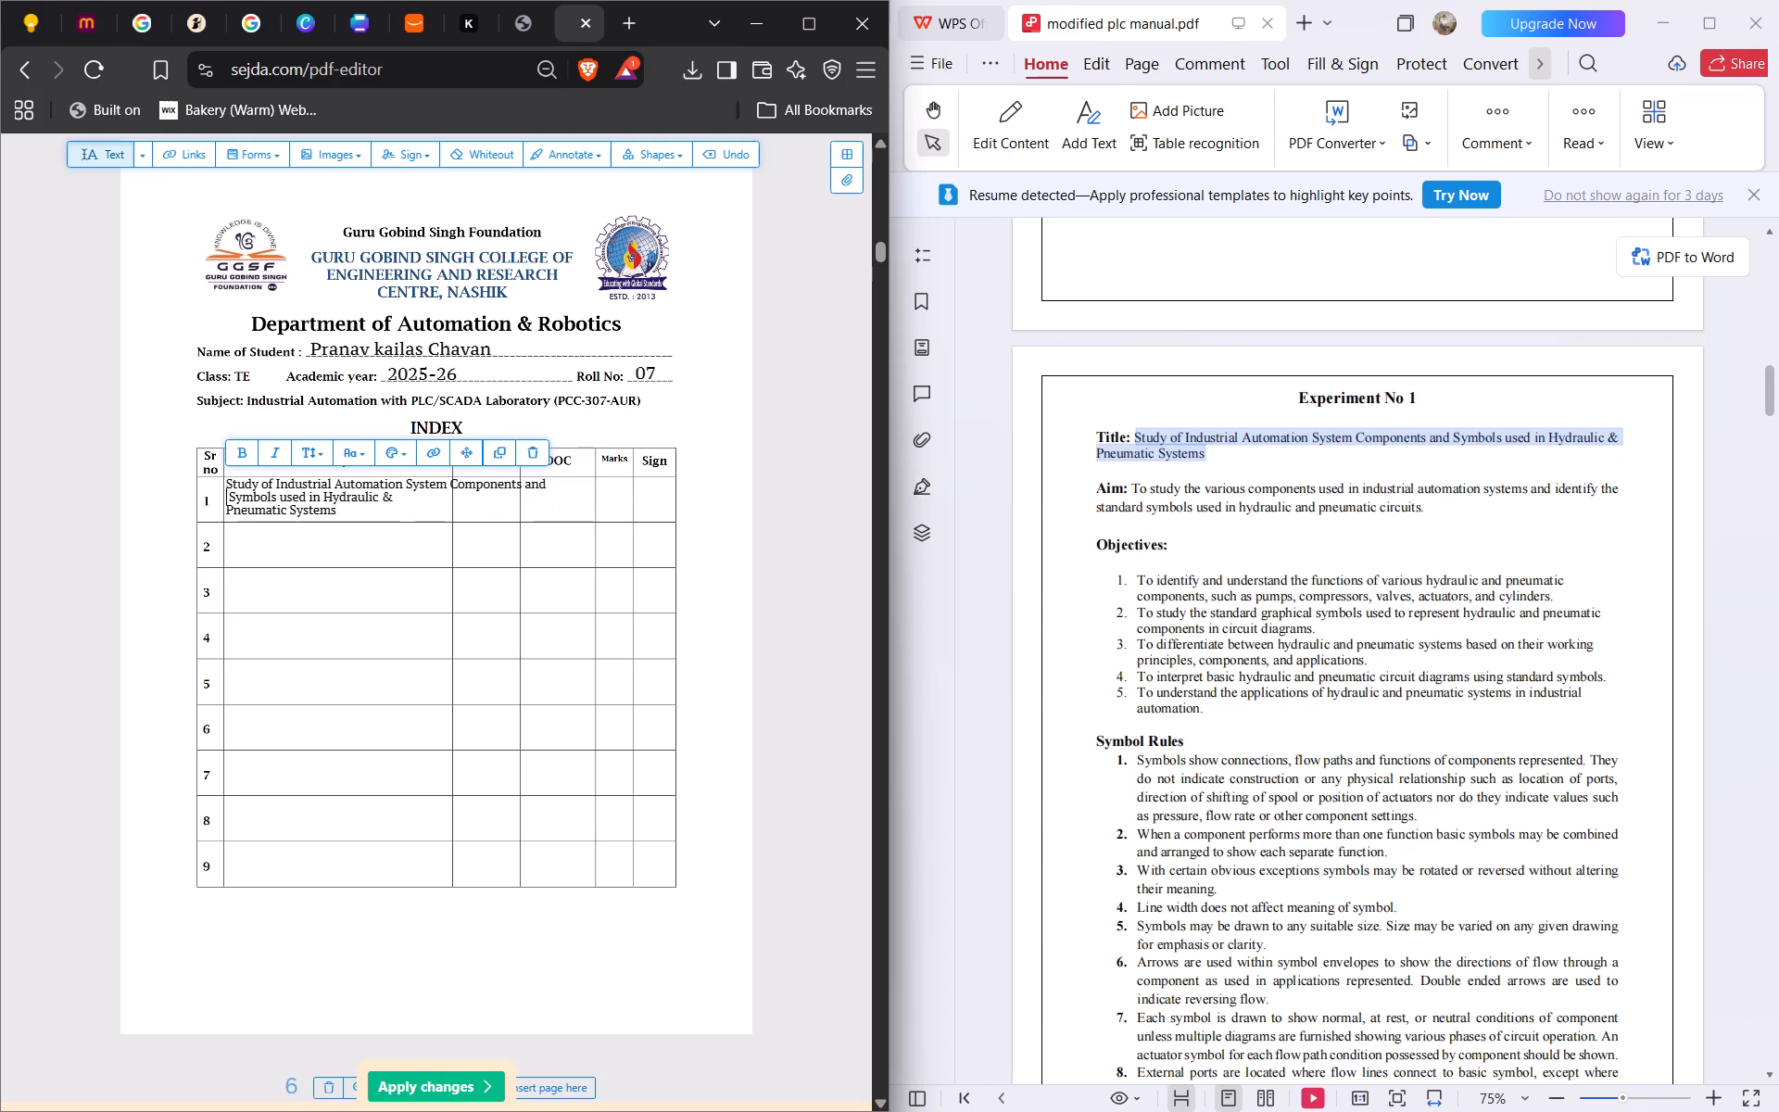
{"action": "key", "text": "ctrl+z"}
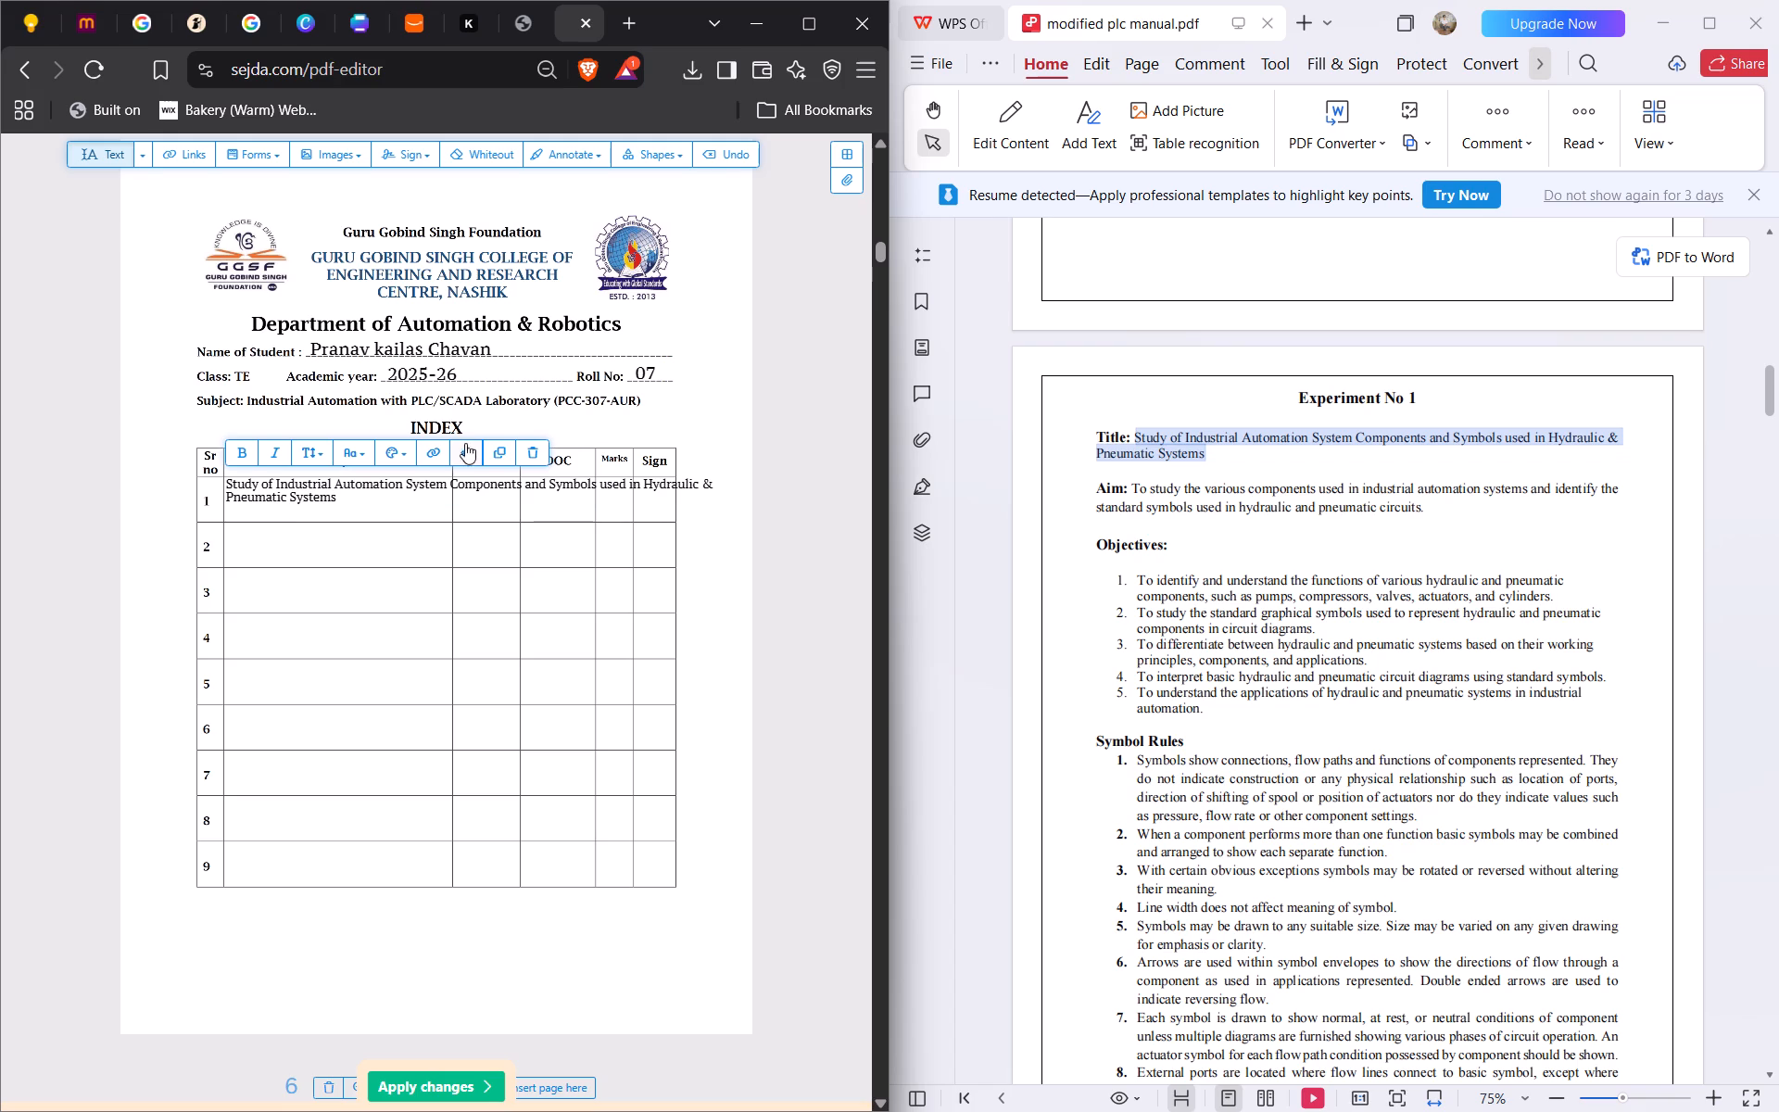
Reflow the index row 1 title onto three lines, starting the second at "Components" and the third at "Hydraulic &", joined with "Pneumatic Systems".
{"action": "left_click", "coordinate": [449, 484]}
{"action": "key", "text": "Return"}
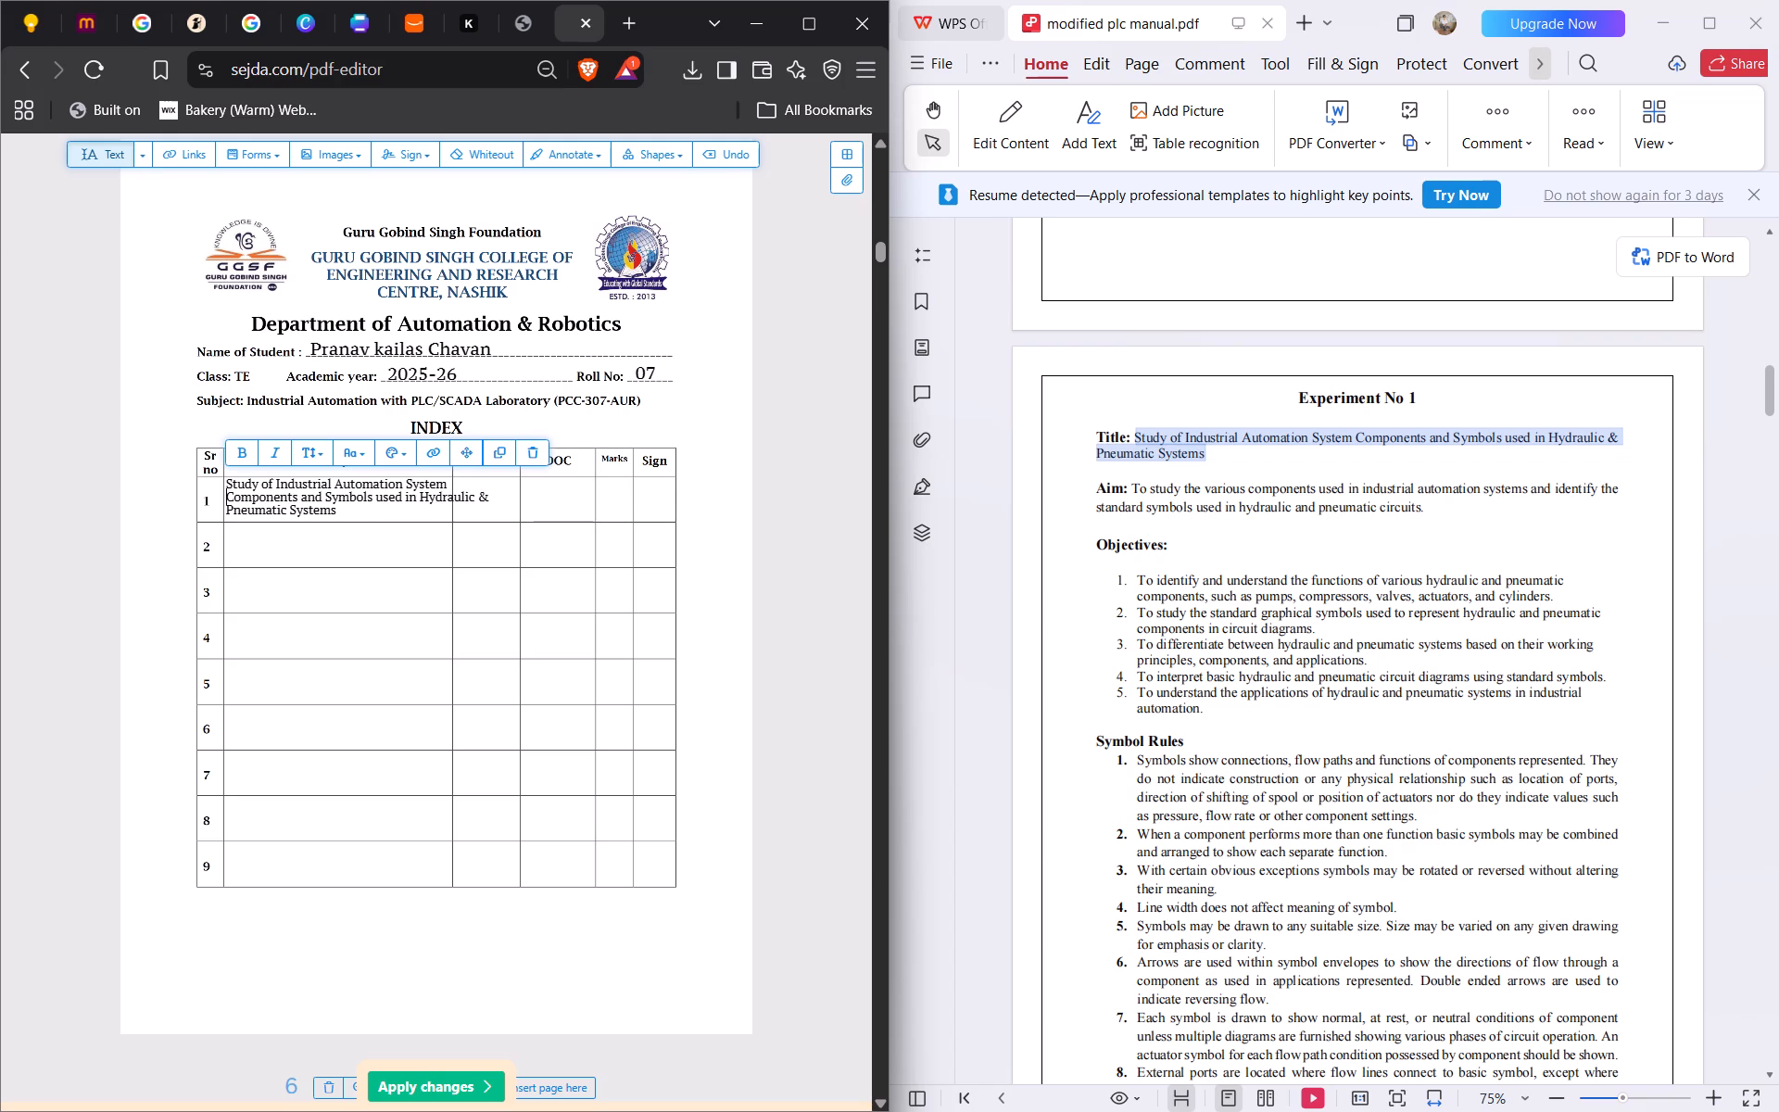
{"action": "left_click", "coordinate": [415, 497]}
{"action": "key", "text": "Return"}
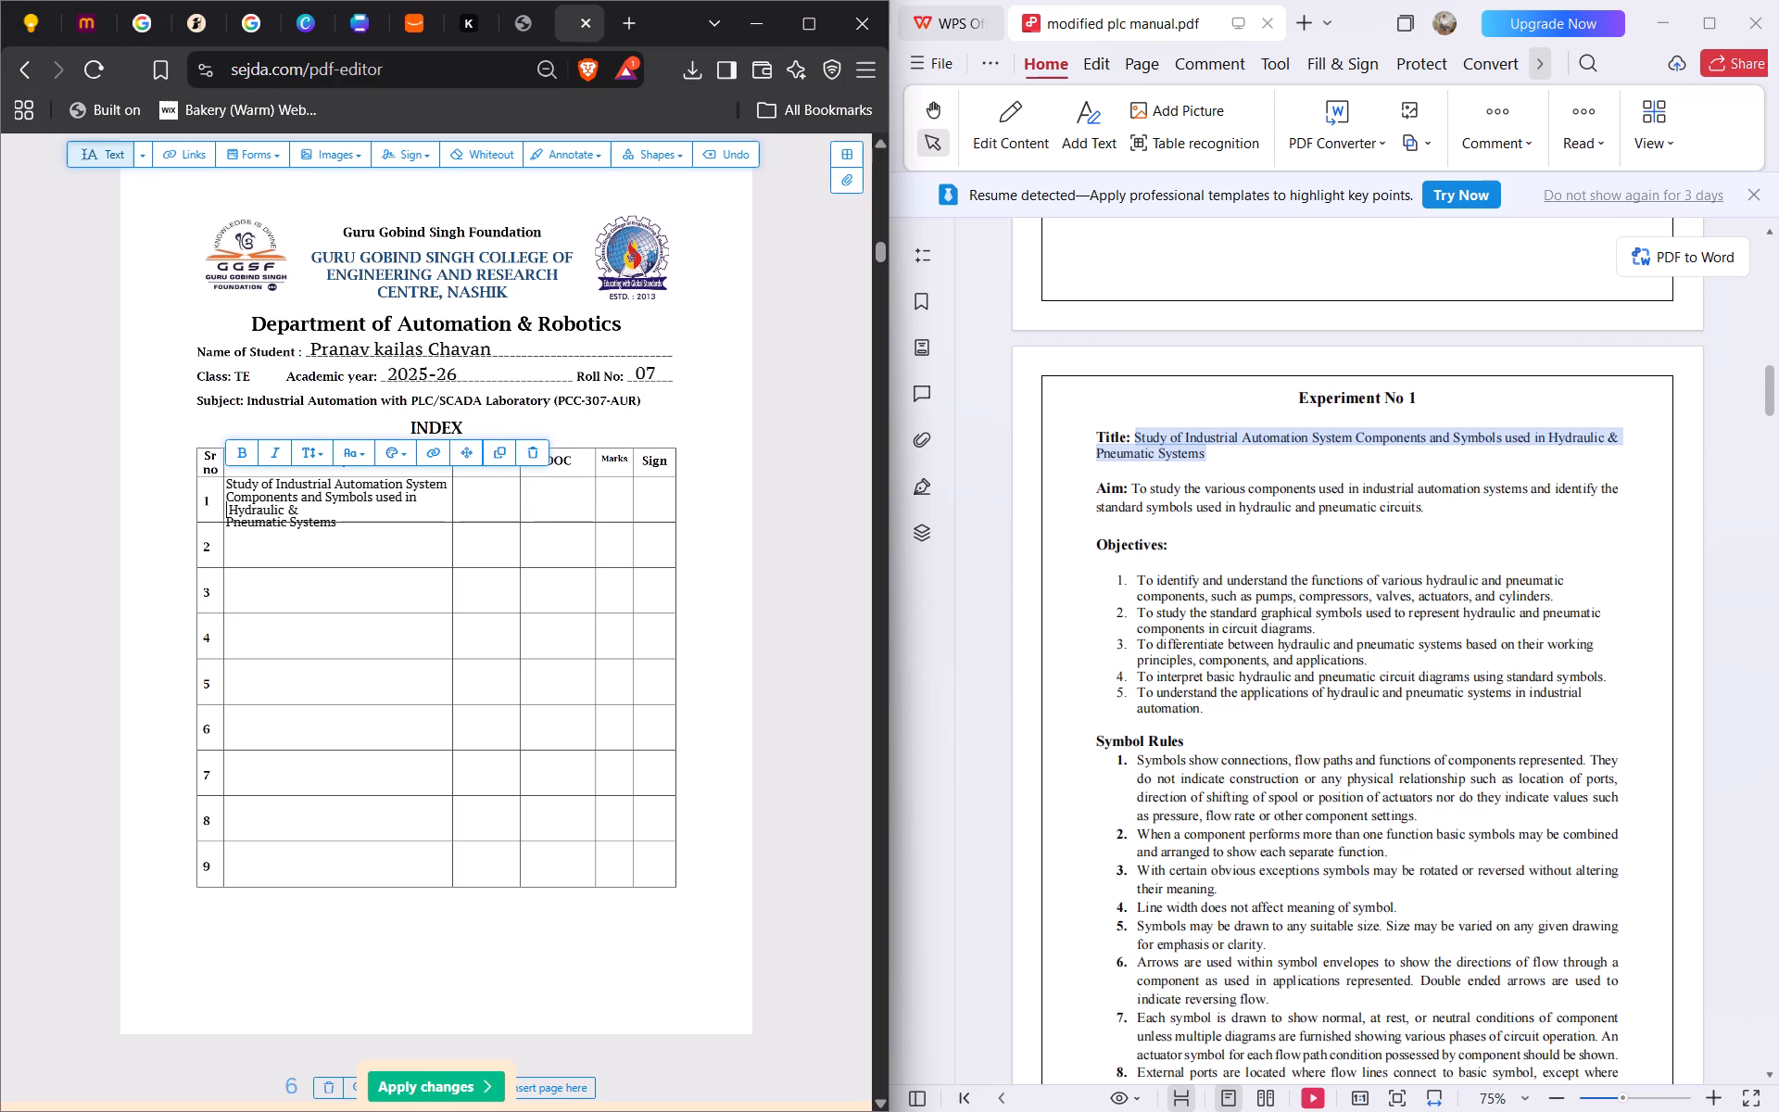
{"action": "left_click", "coordinate": [223, 522]}
{"action": "left_click", "coordinate": [230, 518]}
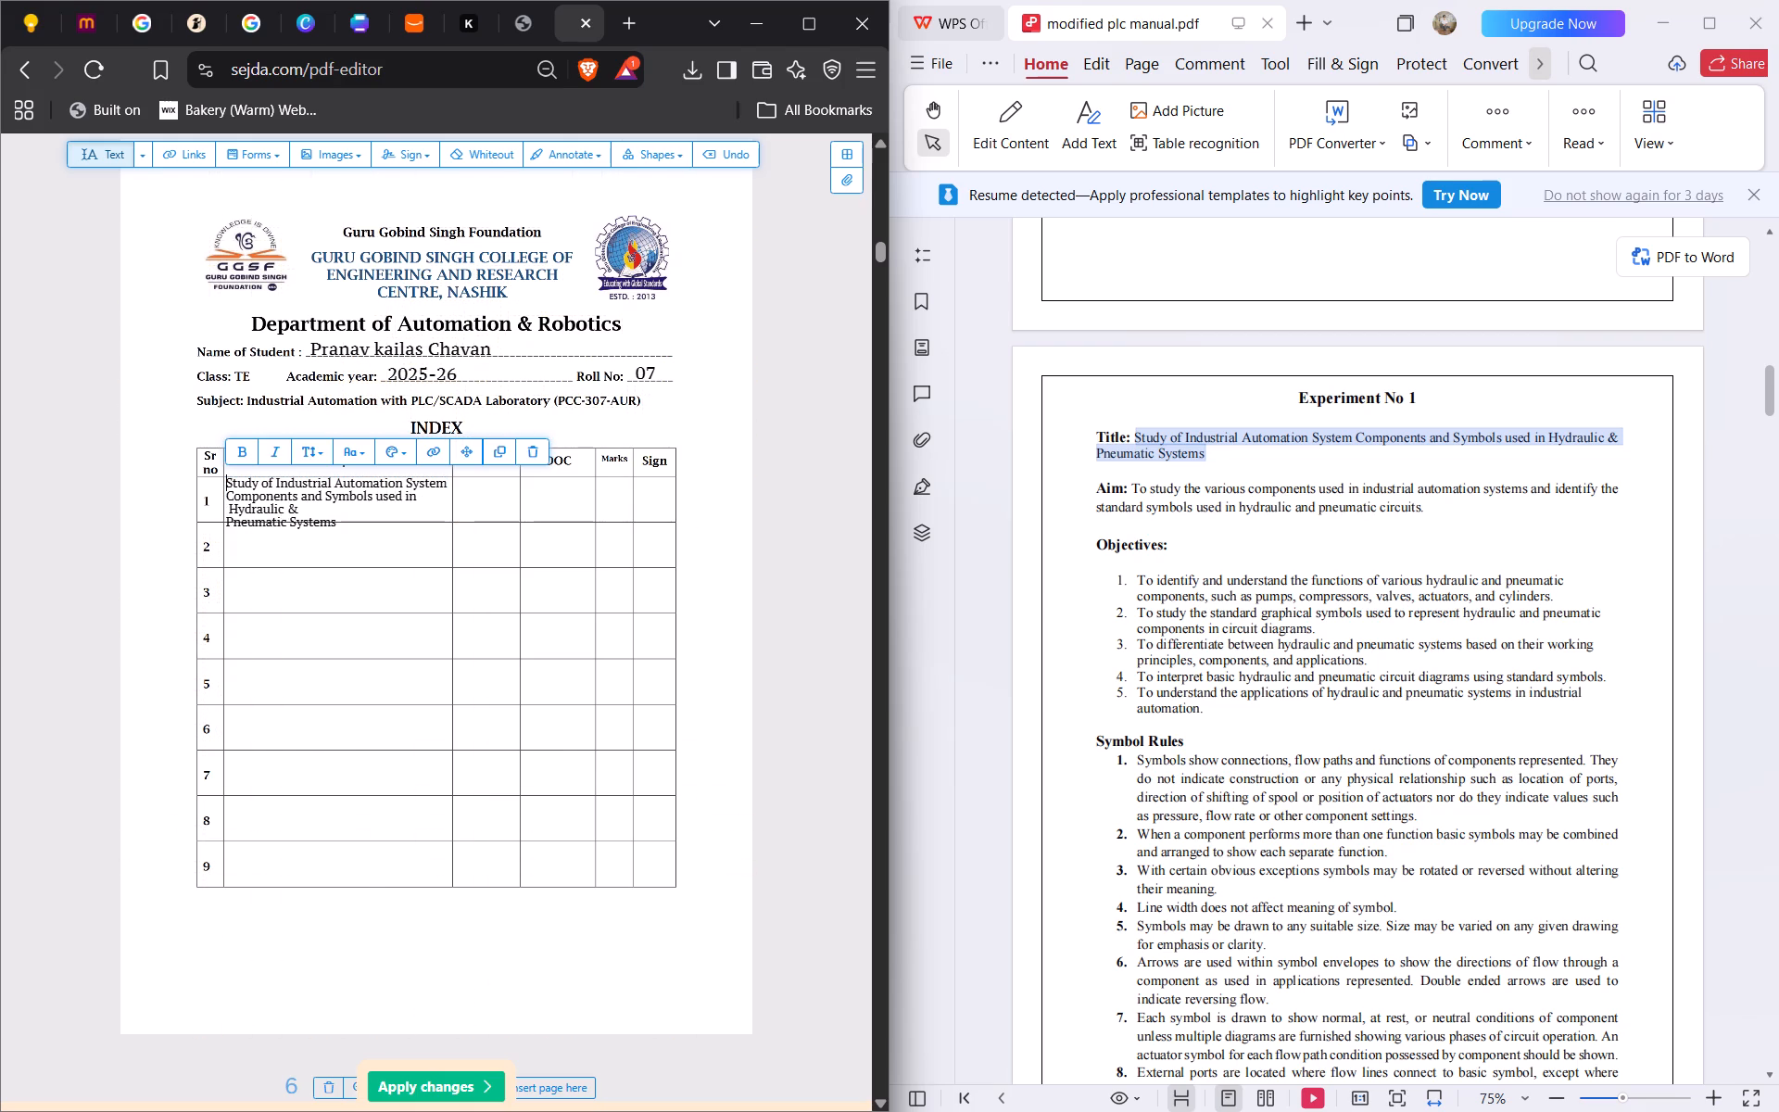
{"action": "left_click", "coordinate": [227, 519]}
{"action": "key", "text": "BackSpace"}
Reposition the Experiment 1 title text so its three lines fit inside index row 1's title cell.
{"action": "left_click", "coordinate": [467, 449]}
{"action": "left_click_drag", "start_coordinate": [384, 493], "coordinate": [383, 501]}
{"action": "left_click", "coordinate": [397, 491]}
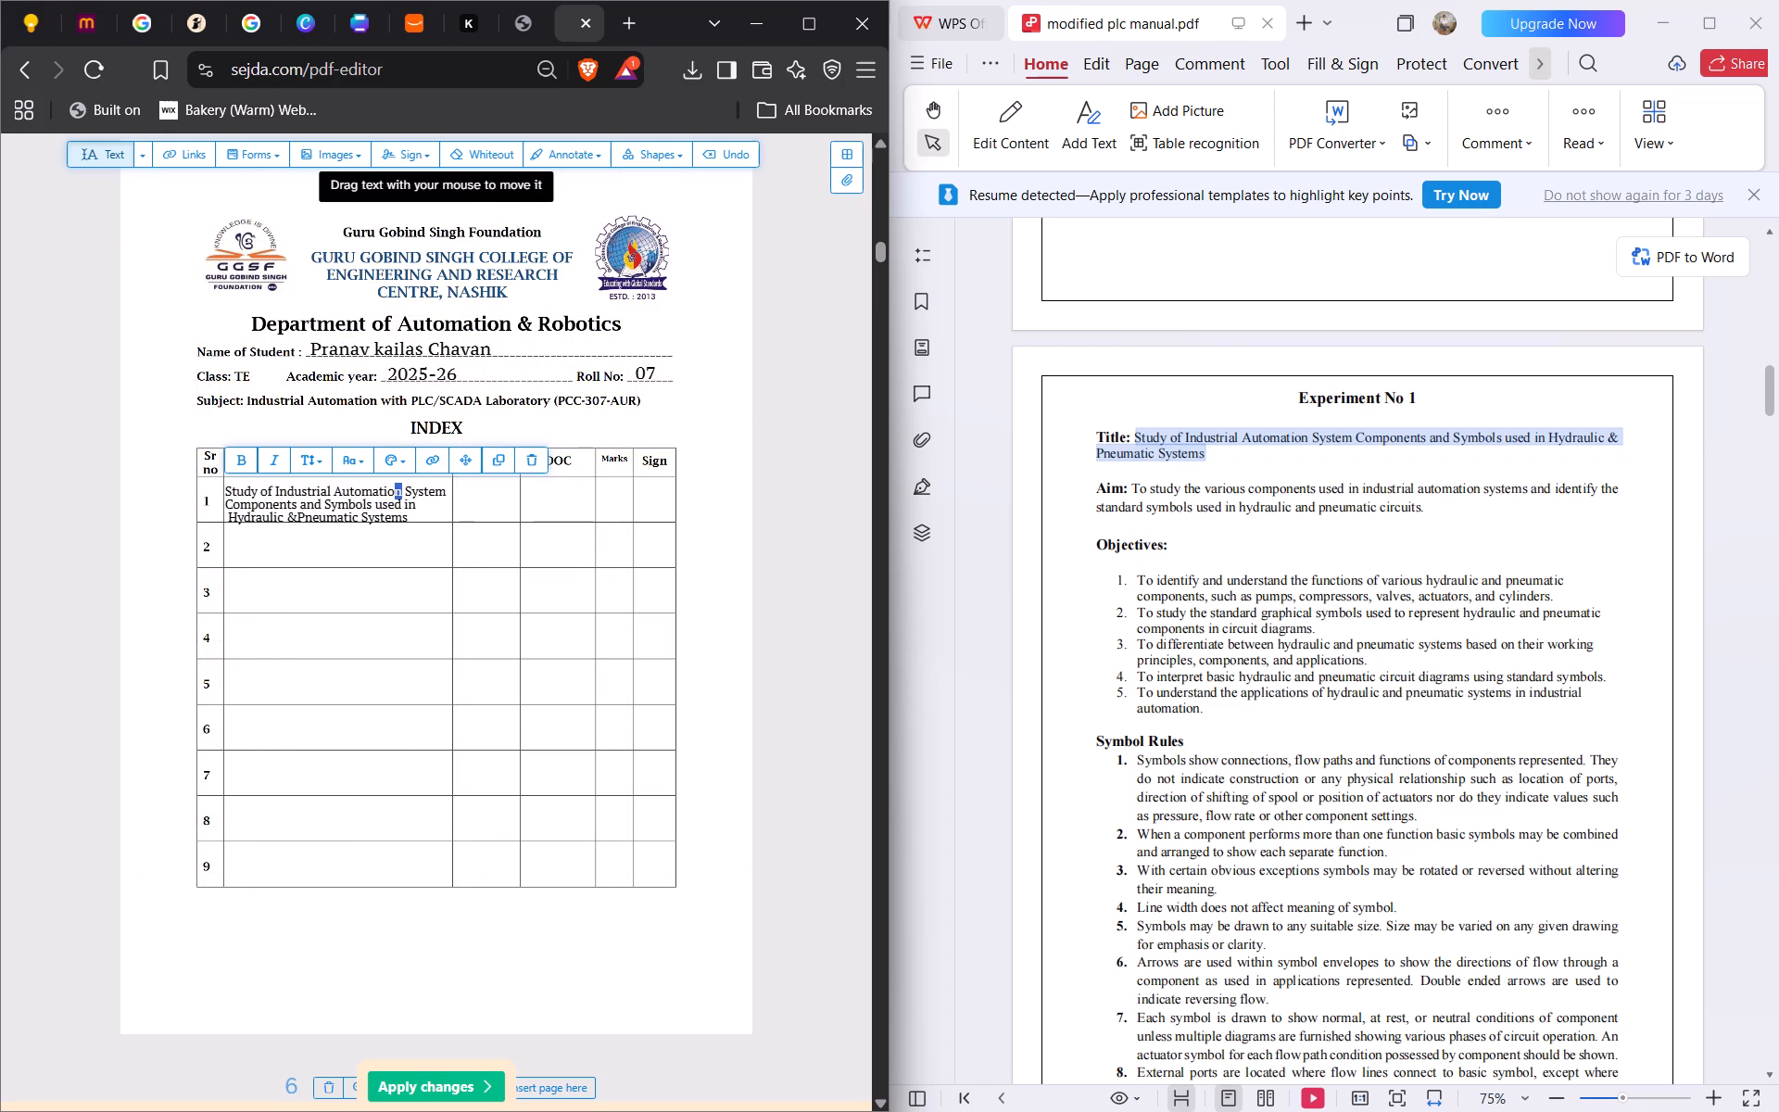
{"action": "left_click", "coordinate": [474, 461]}
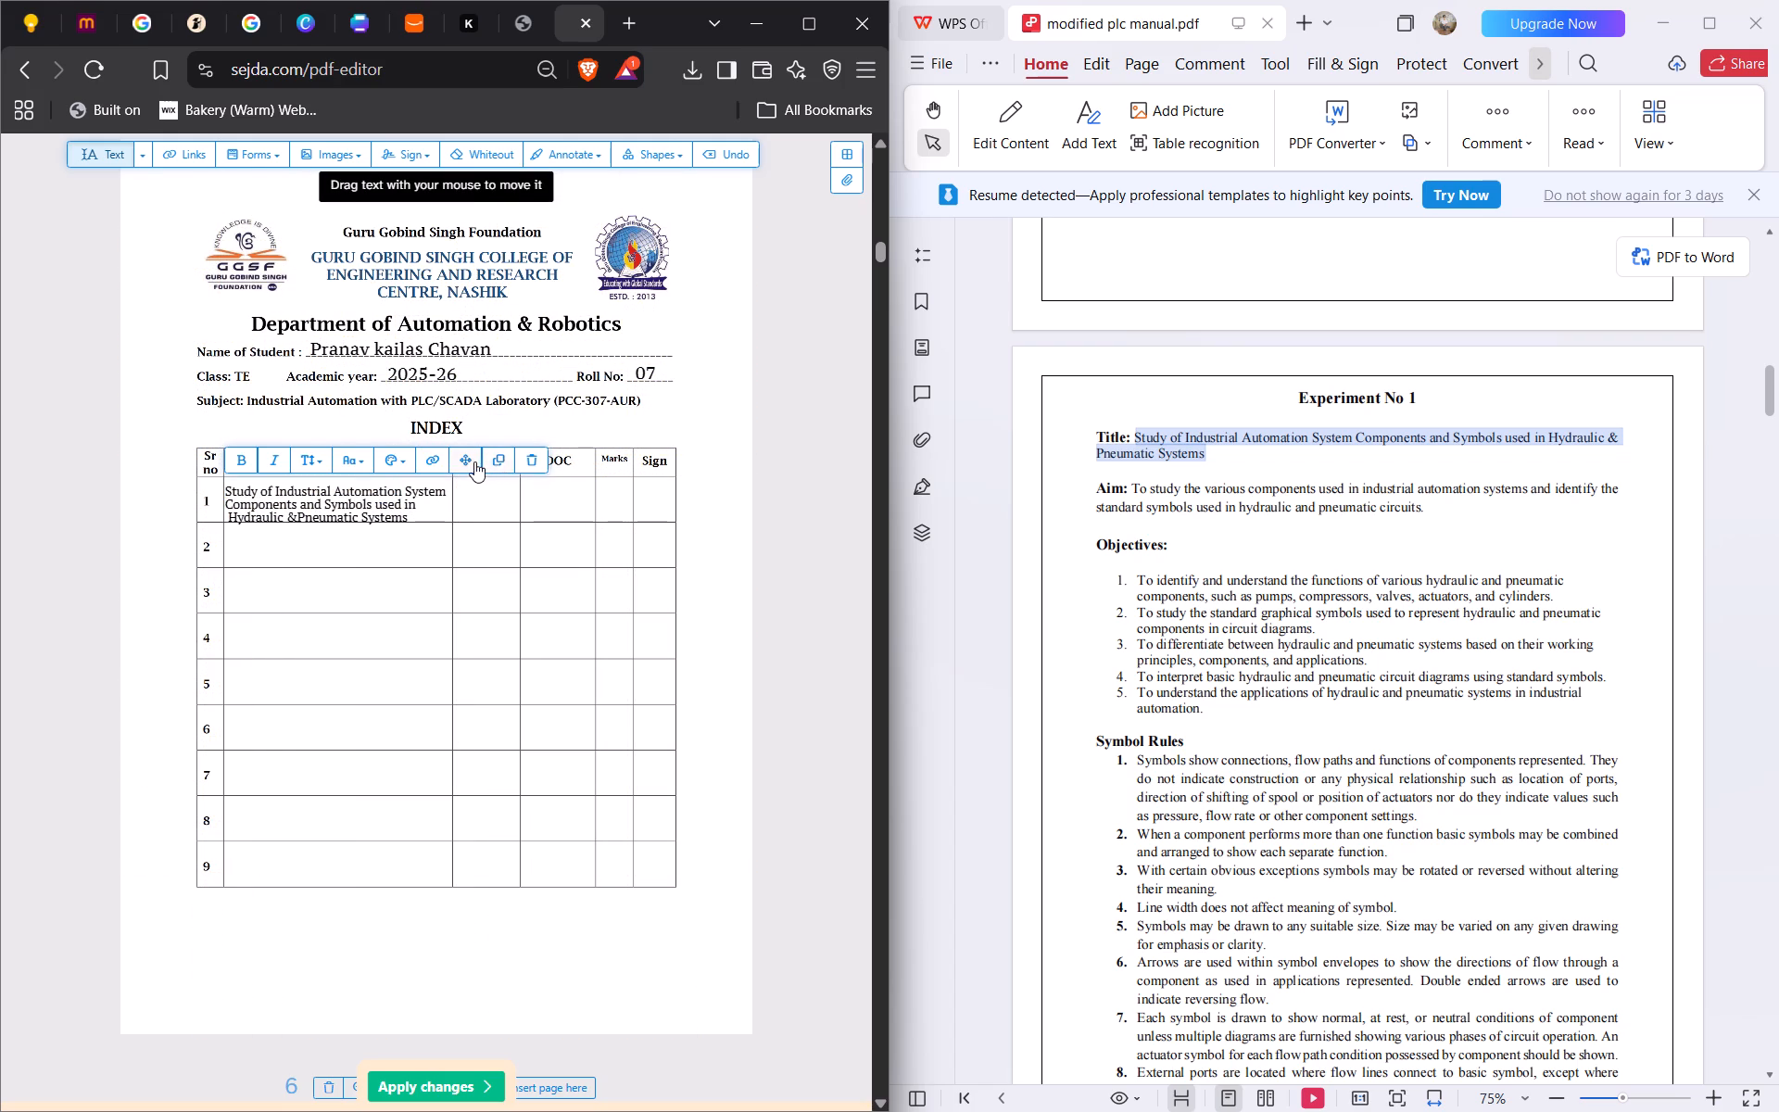
{"action": "left_click", "coordinate": [365, 508]}
{"action": "left_click", "coordinate": [458, 453]}
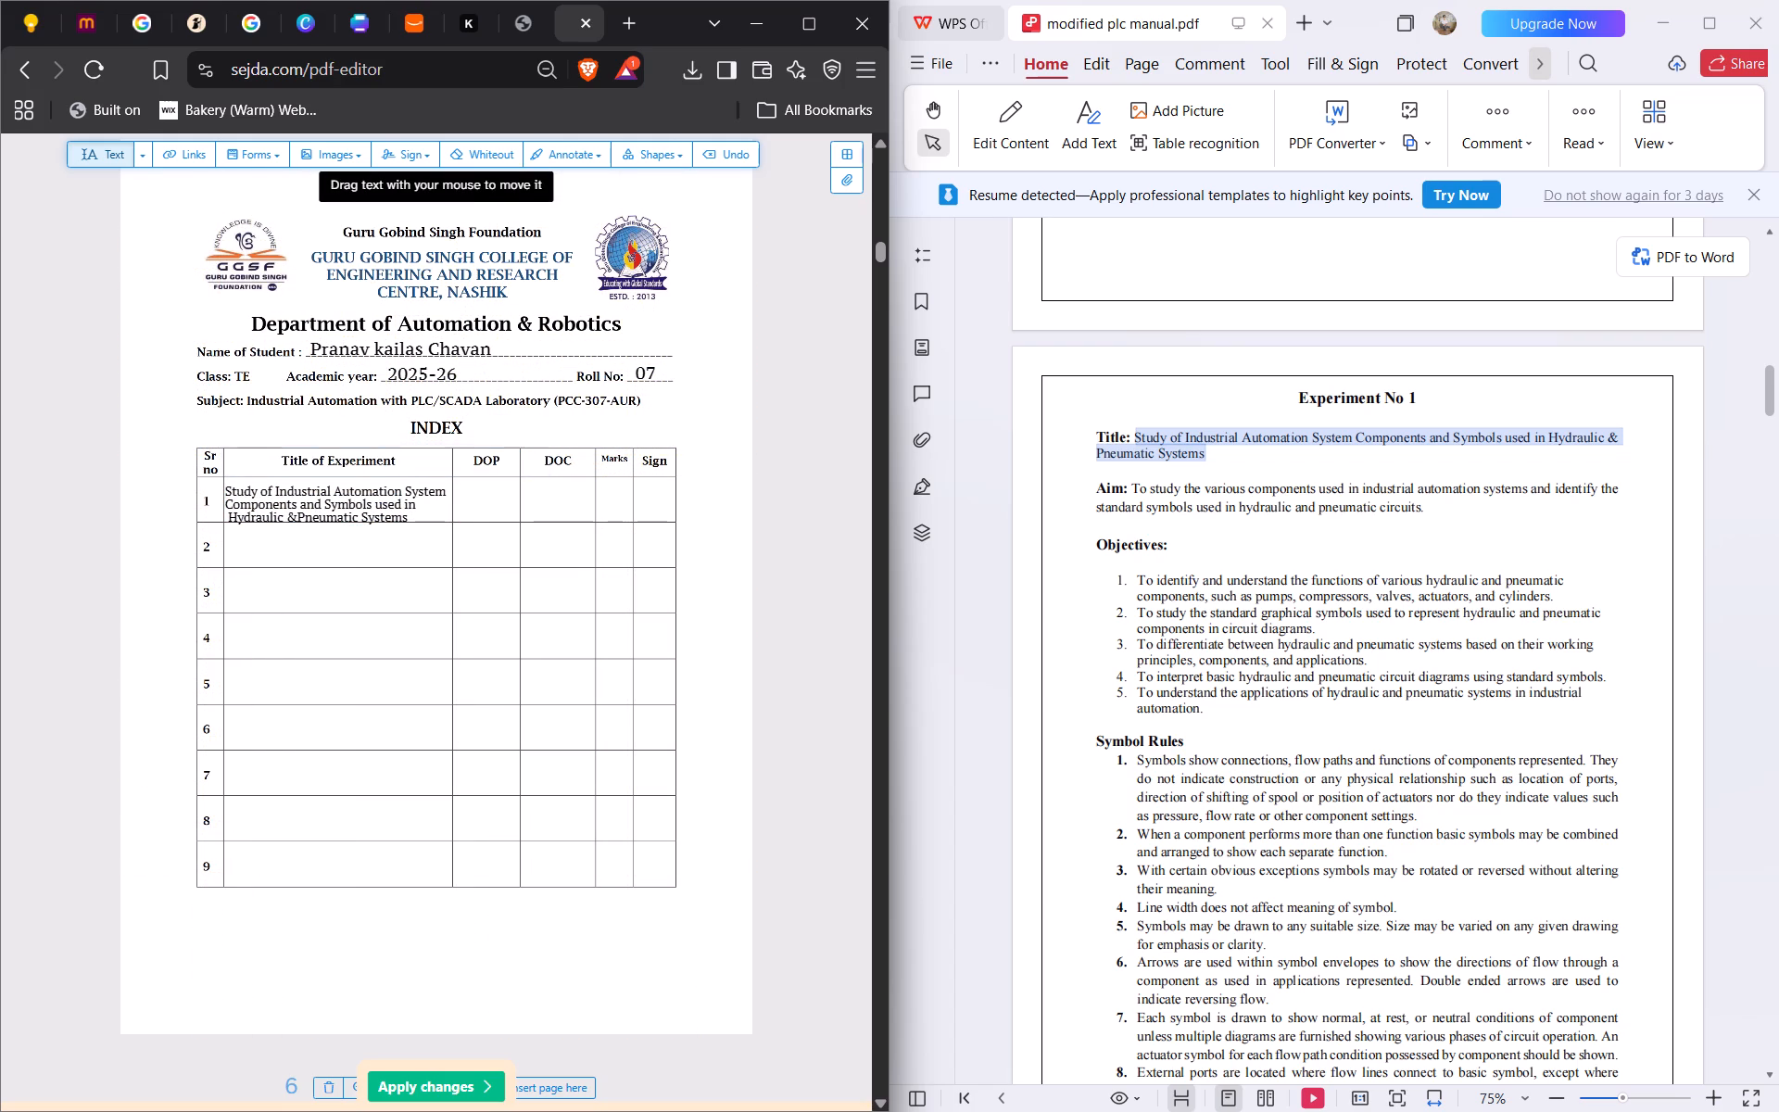
{"action": "left_click", "coordinate": [397, 505]}
{"action": "left_click", "coordinate": [469, 461]}
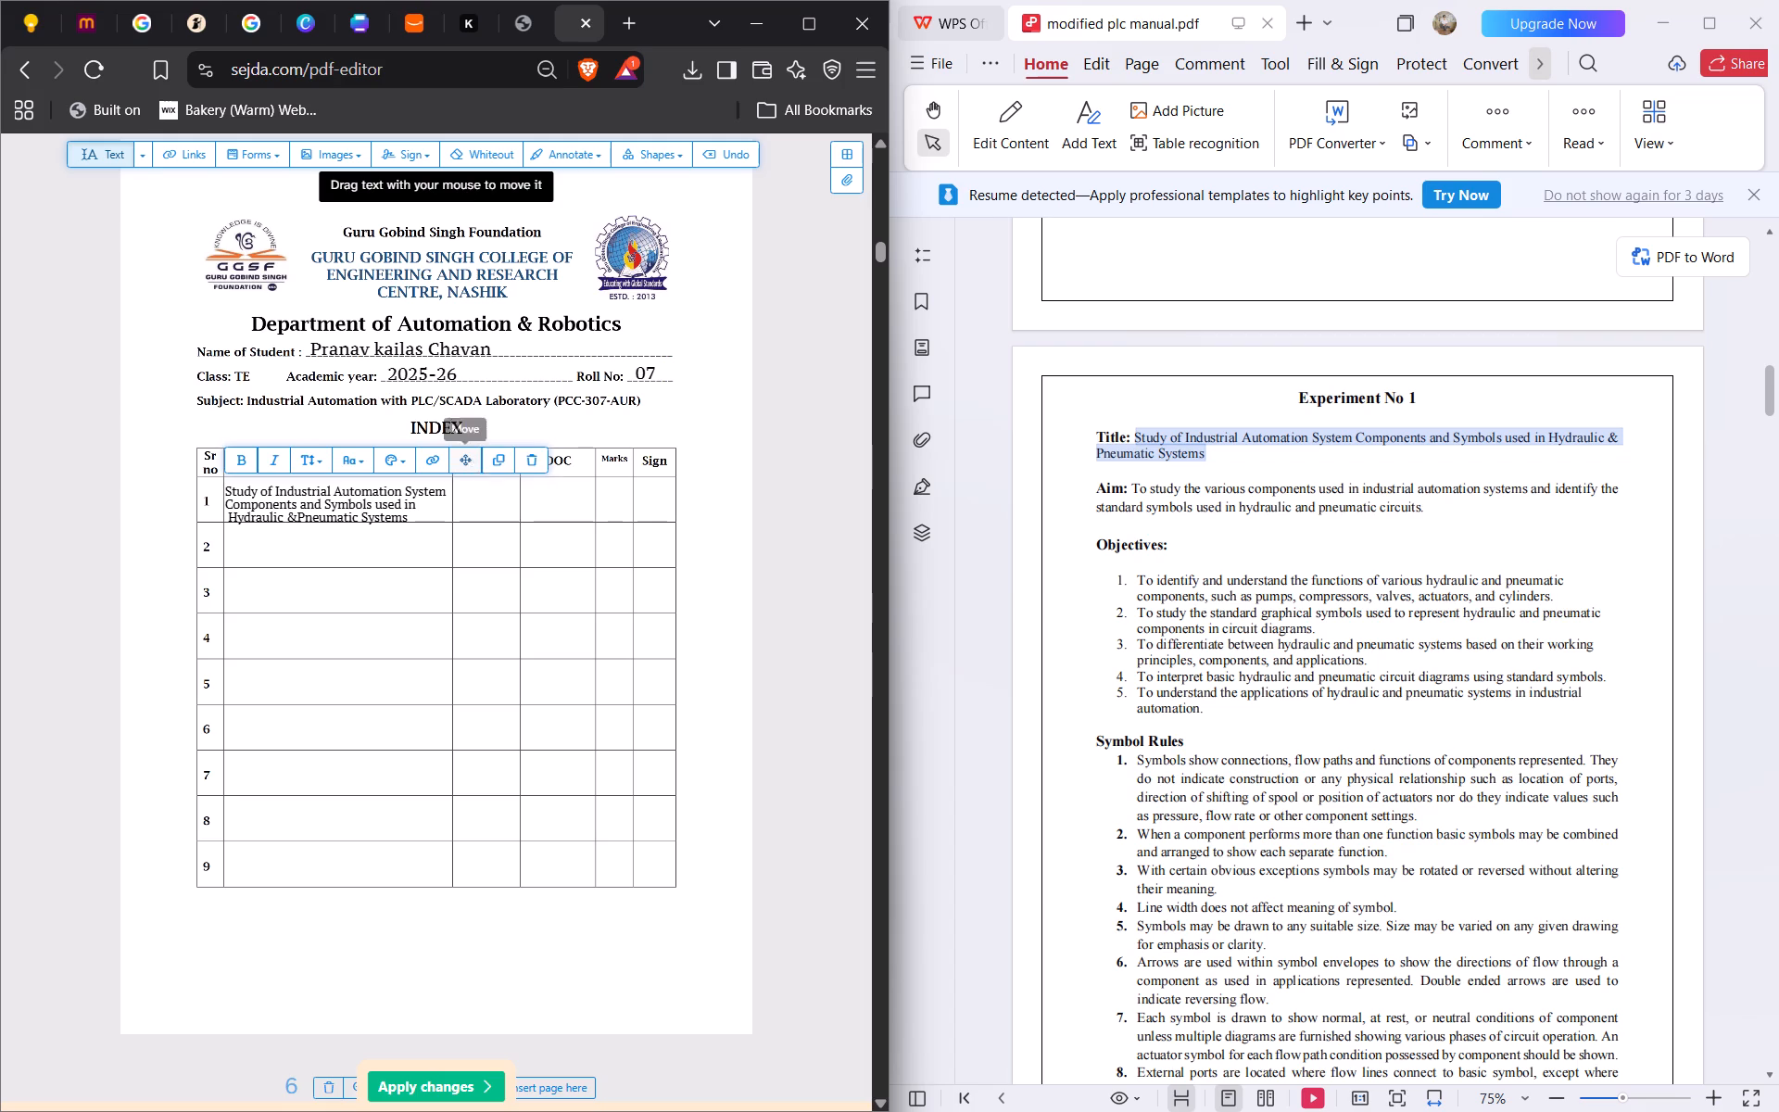
{"action": "double_click", "coordinate": [417, 506]}
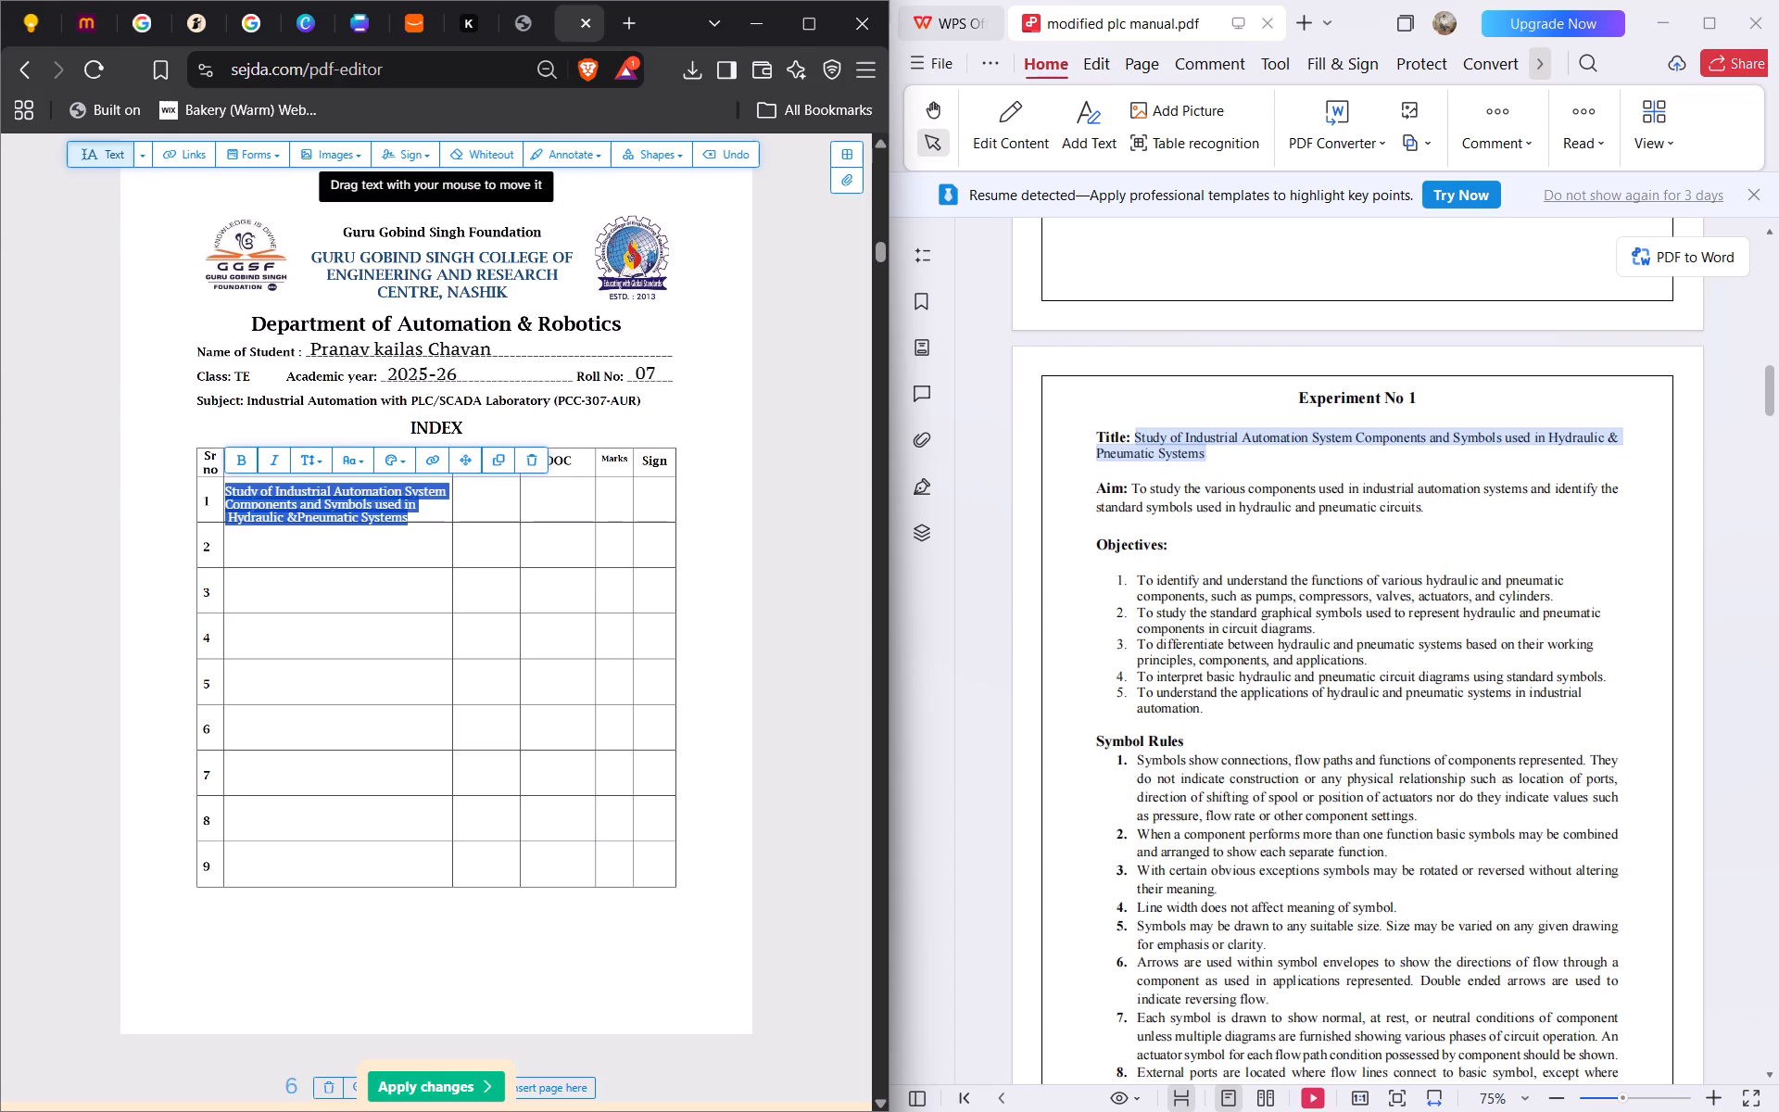
{"action": "left_click", "coordinate": [481, 454]}
{"action": "left_click", "coordinate": [429, 490]}
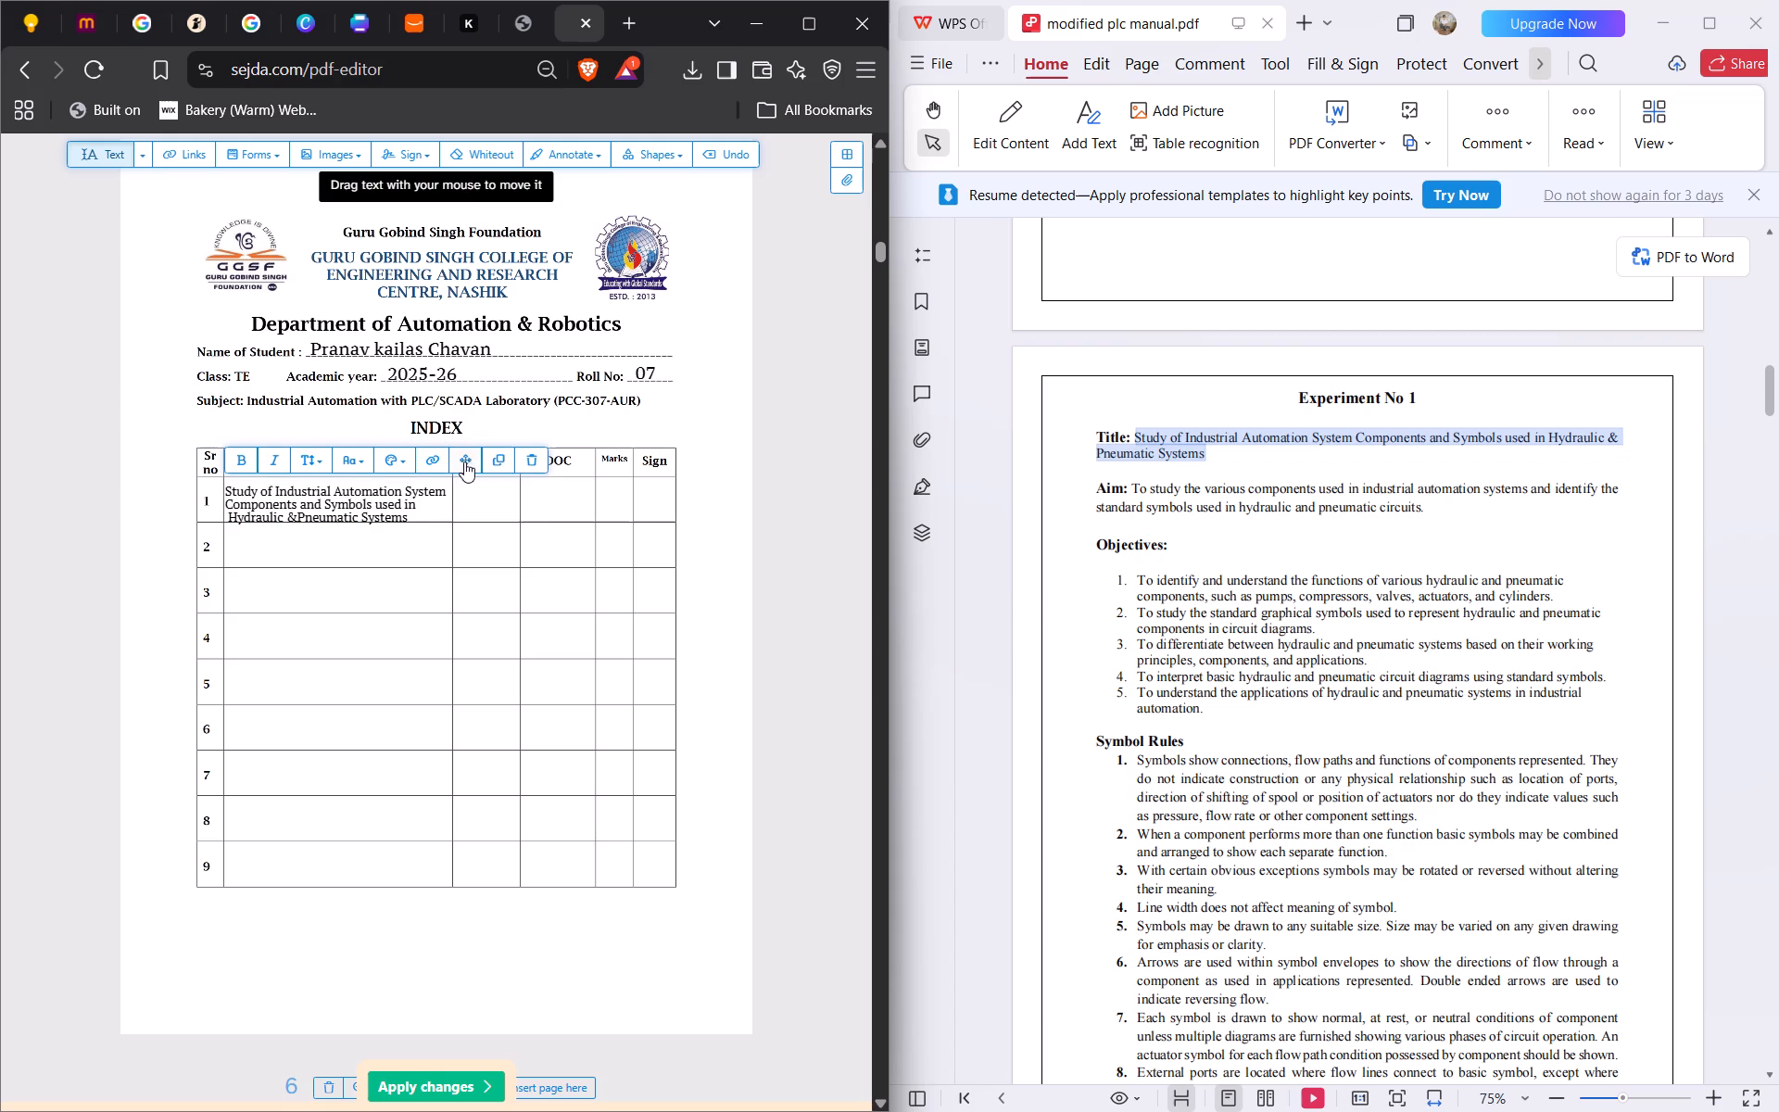
{"action": "left_click", "coordinate": [466, 457]}
{"action": "left_click", "coordinate": [385, 499]}
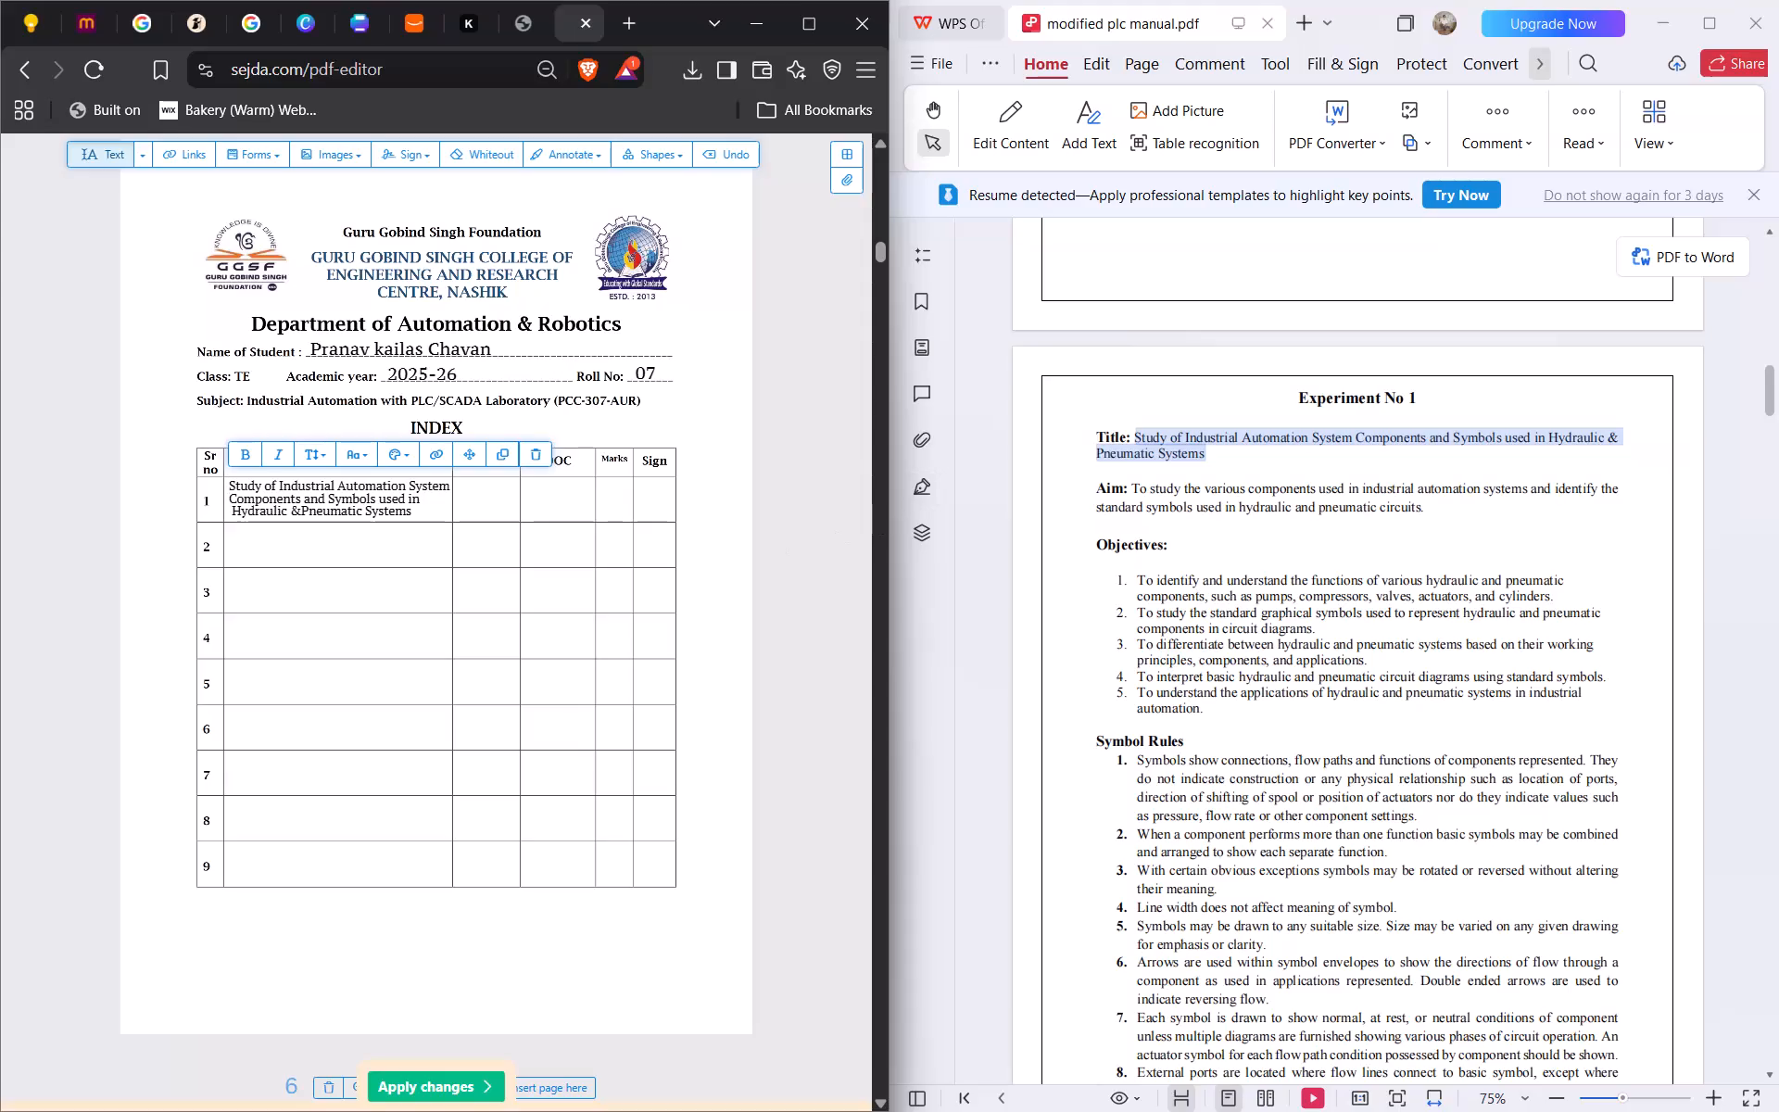
Copy the Experiment 2 title from modified plc manual.pdf and paste it as a text entry in index row 2's title cell.
{"action": "scroll", "coordinate": [1167, 537], "scroll_direction": "down", "scroll_amount": 7}
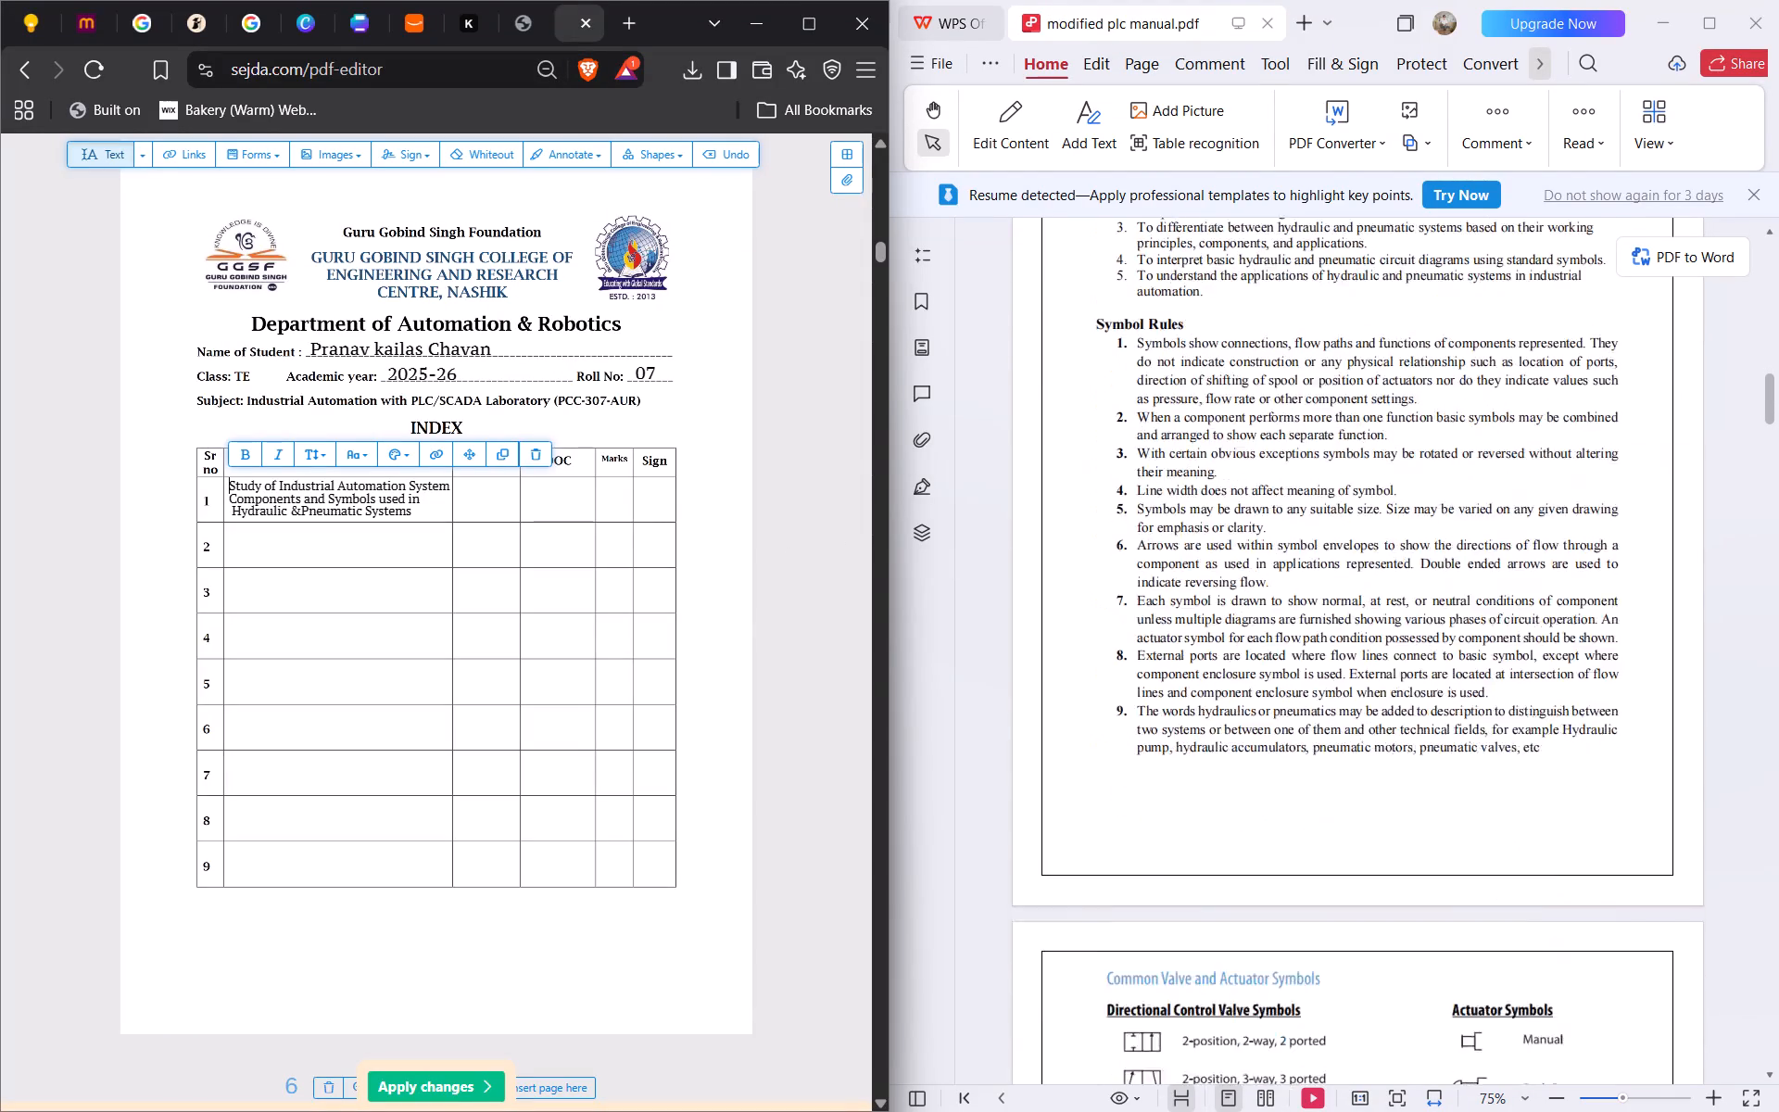
{"action": "scroll", "coordinate": [1167, 537], "scroll_direction": "down", "scroll_amount": 19}
{"action": "scroll", "coordinate": [1142, 562], "scroll_direction": "down", "scroll_amount": 3}
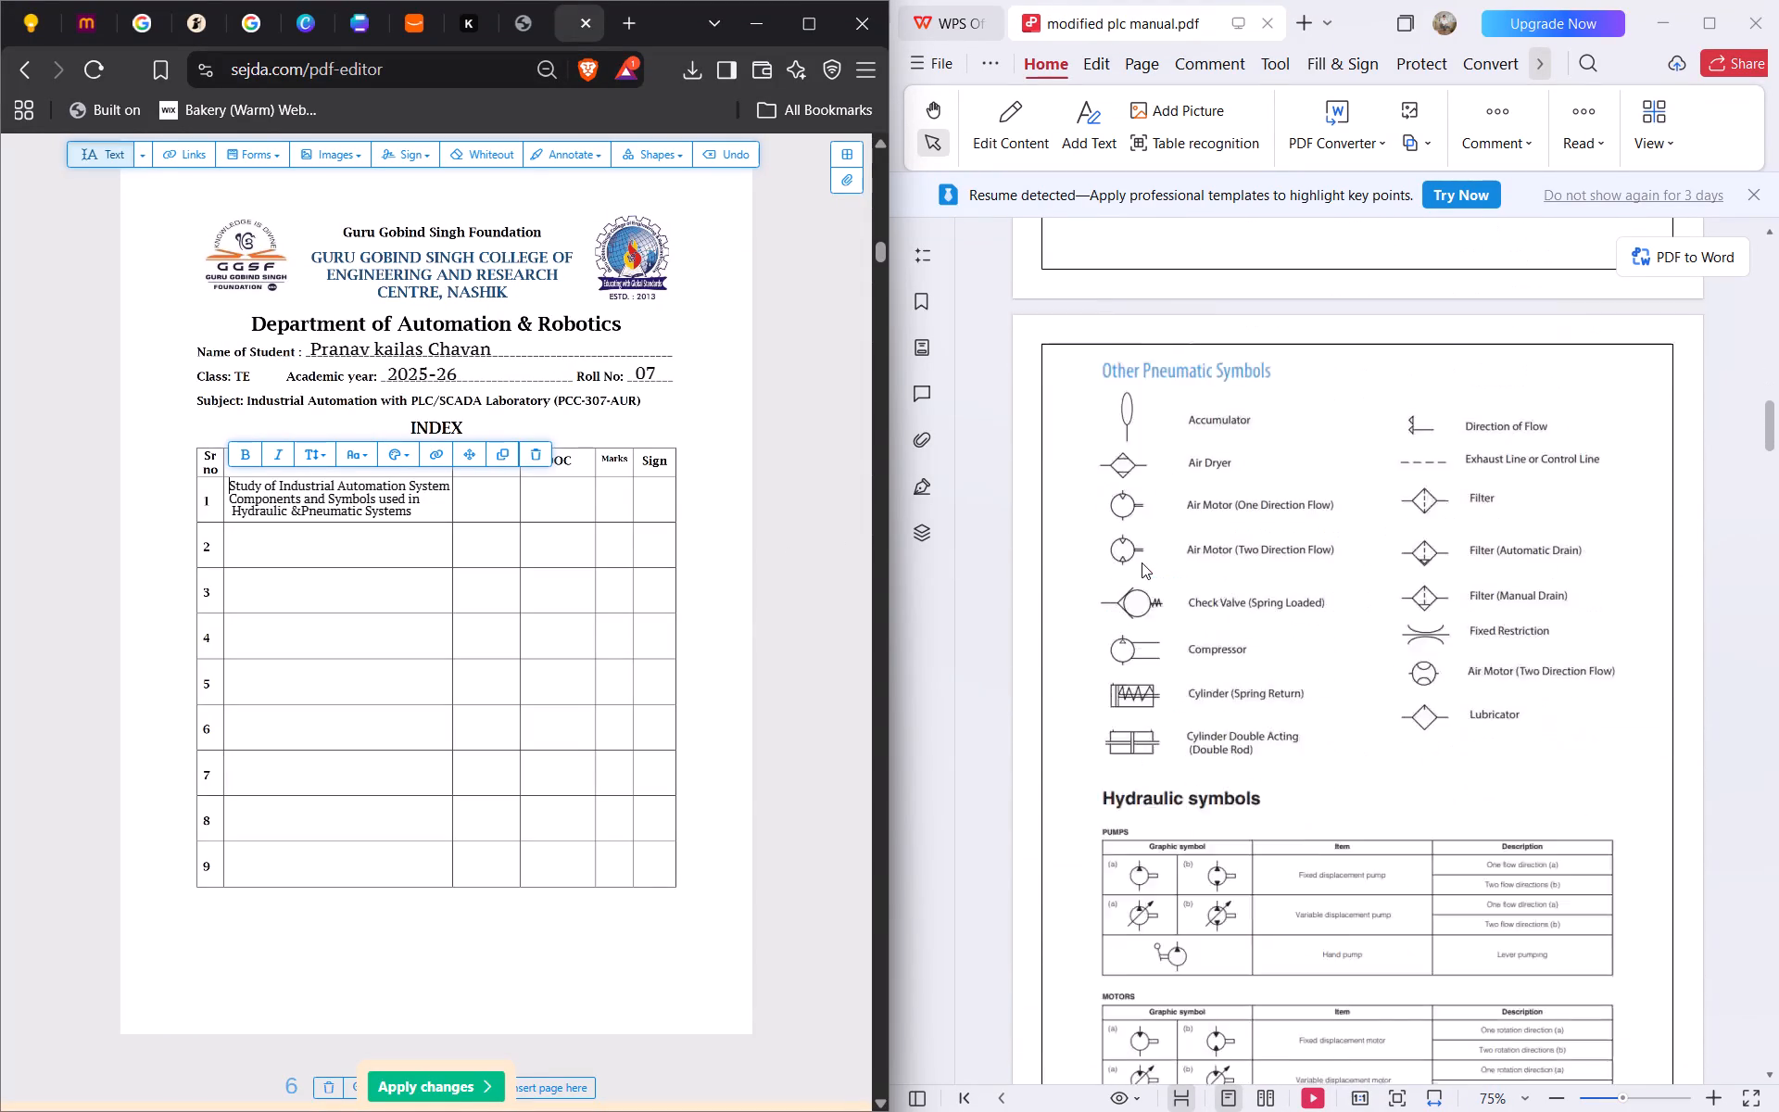
{"action": "scroll", "coordinate": [1142, 562], "scroll_direction": "down", "scroll_amount": 19}
{"action": "scroll", "coordinate": [1142, 562], "scroll_direction": "down", "scroll_amount": 5}
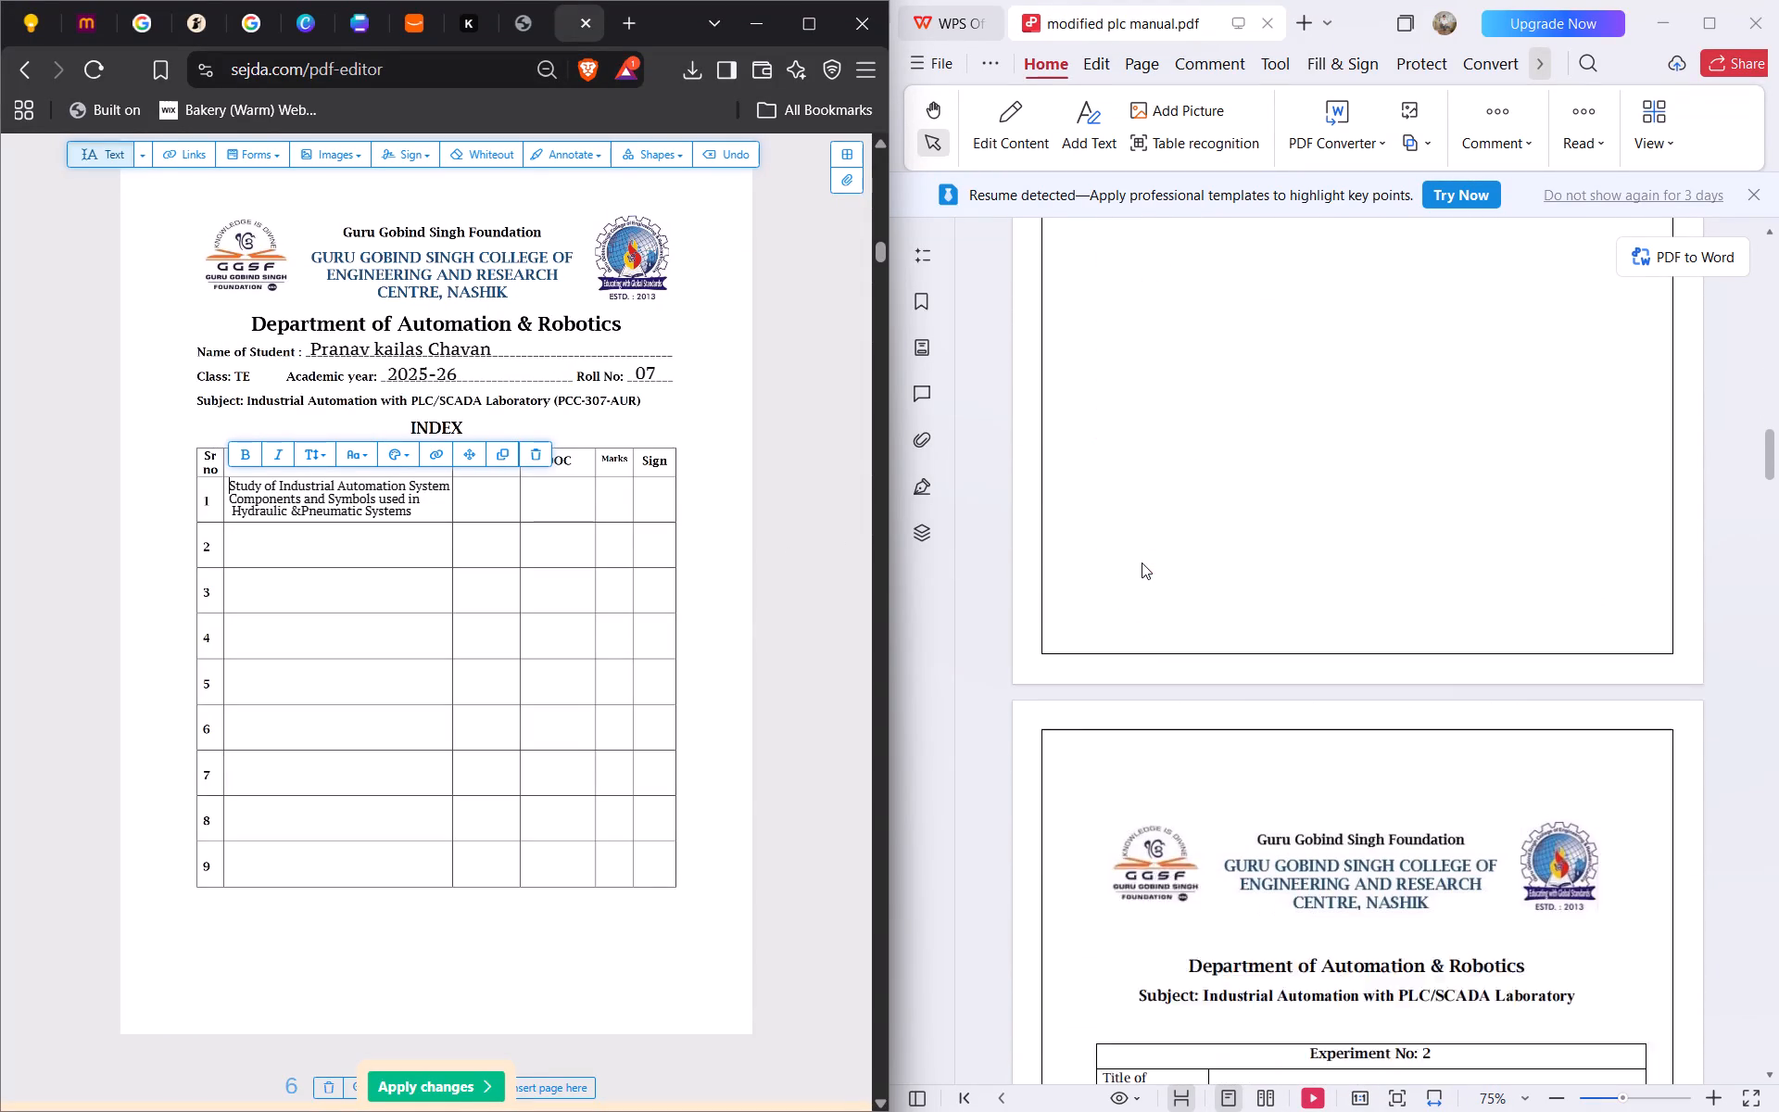
{"action": "scroll", "coordinate": [1142, 562], "scroll_direction": "down", "scroll_amount": 17}
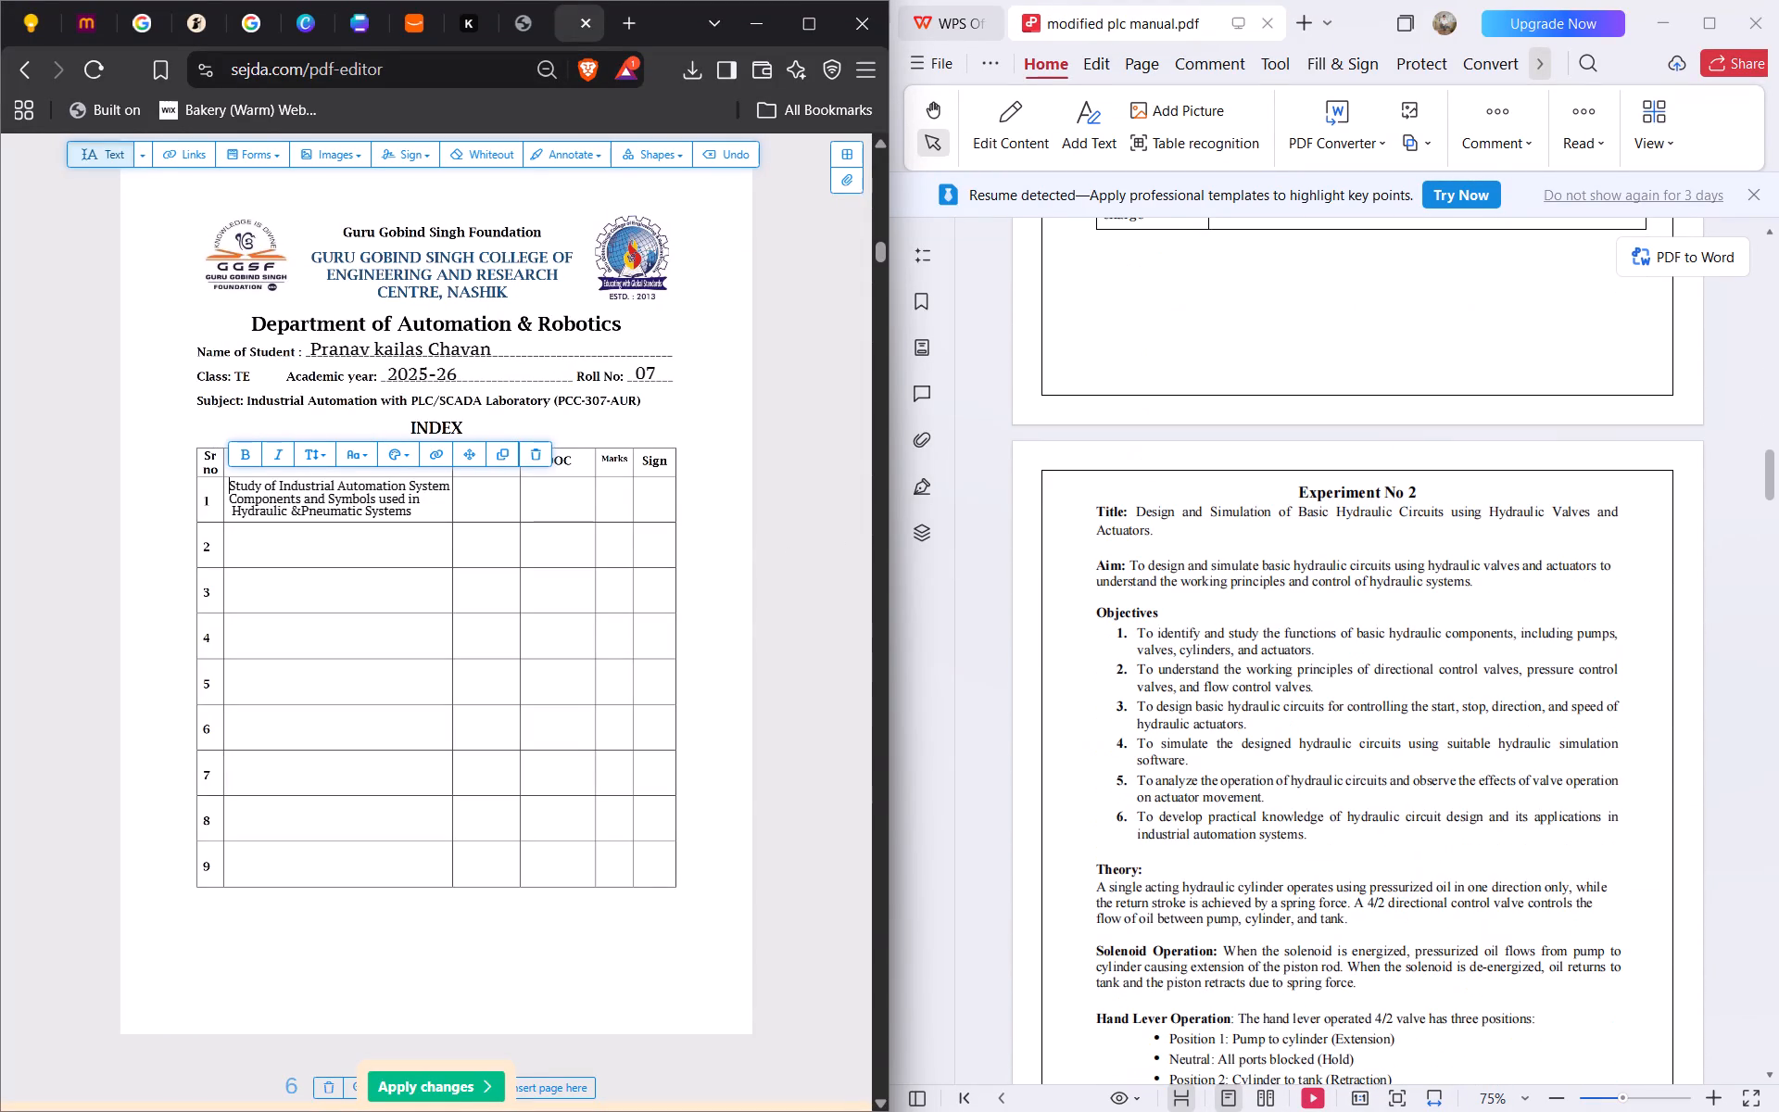
{"action": "left_click_drag", "start_coordinate": [1136, 515], "coordinate": [1154, 538]}
{"action": "key", "text": "ctrl+c"}
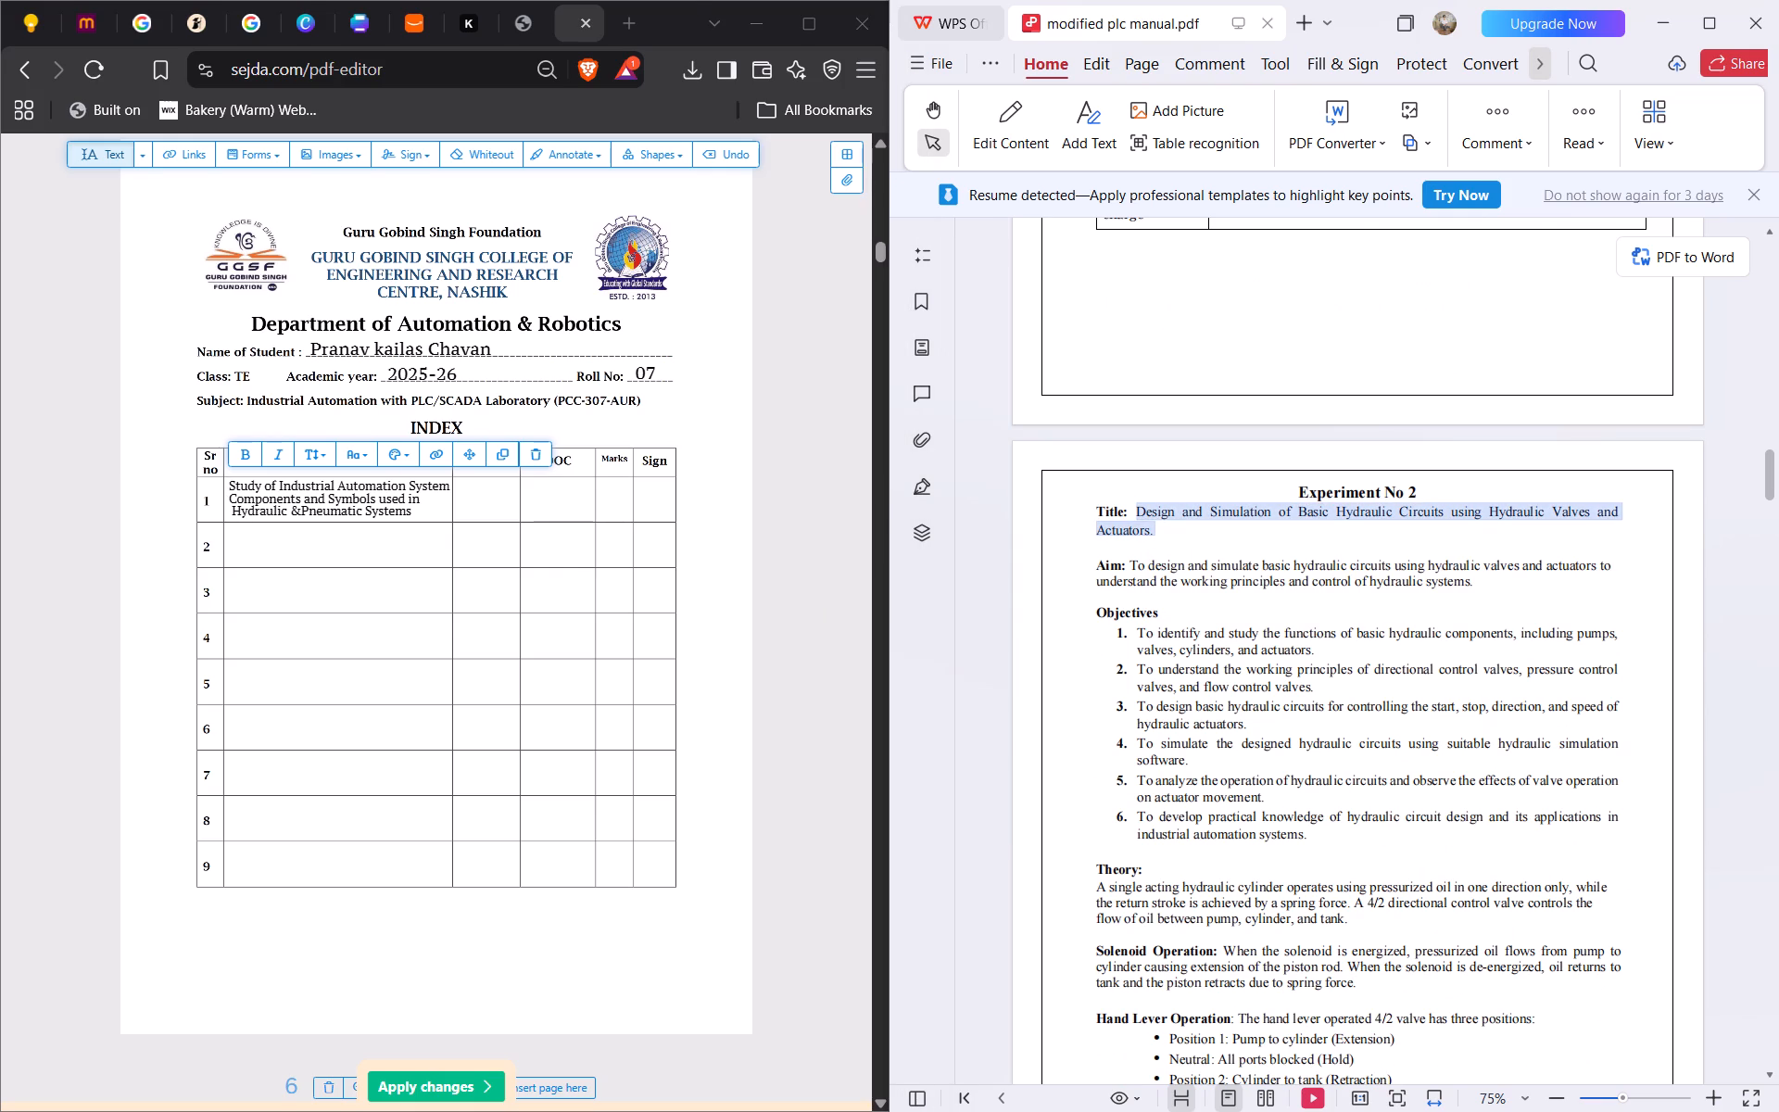
{"action": "left_click", "coordinate": [231, 537]}
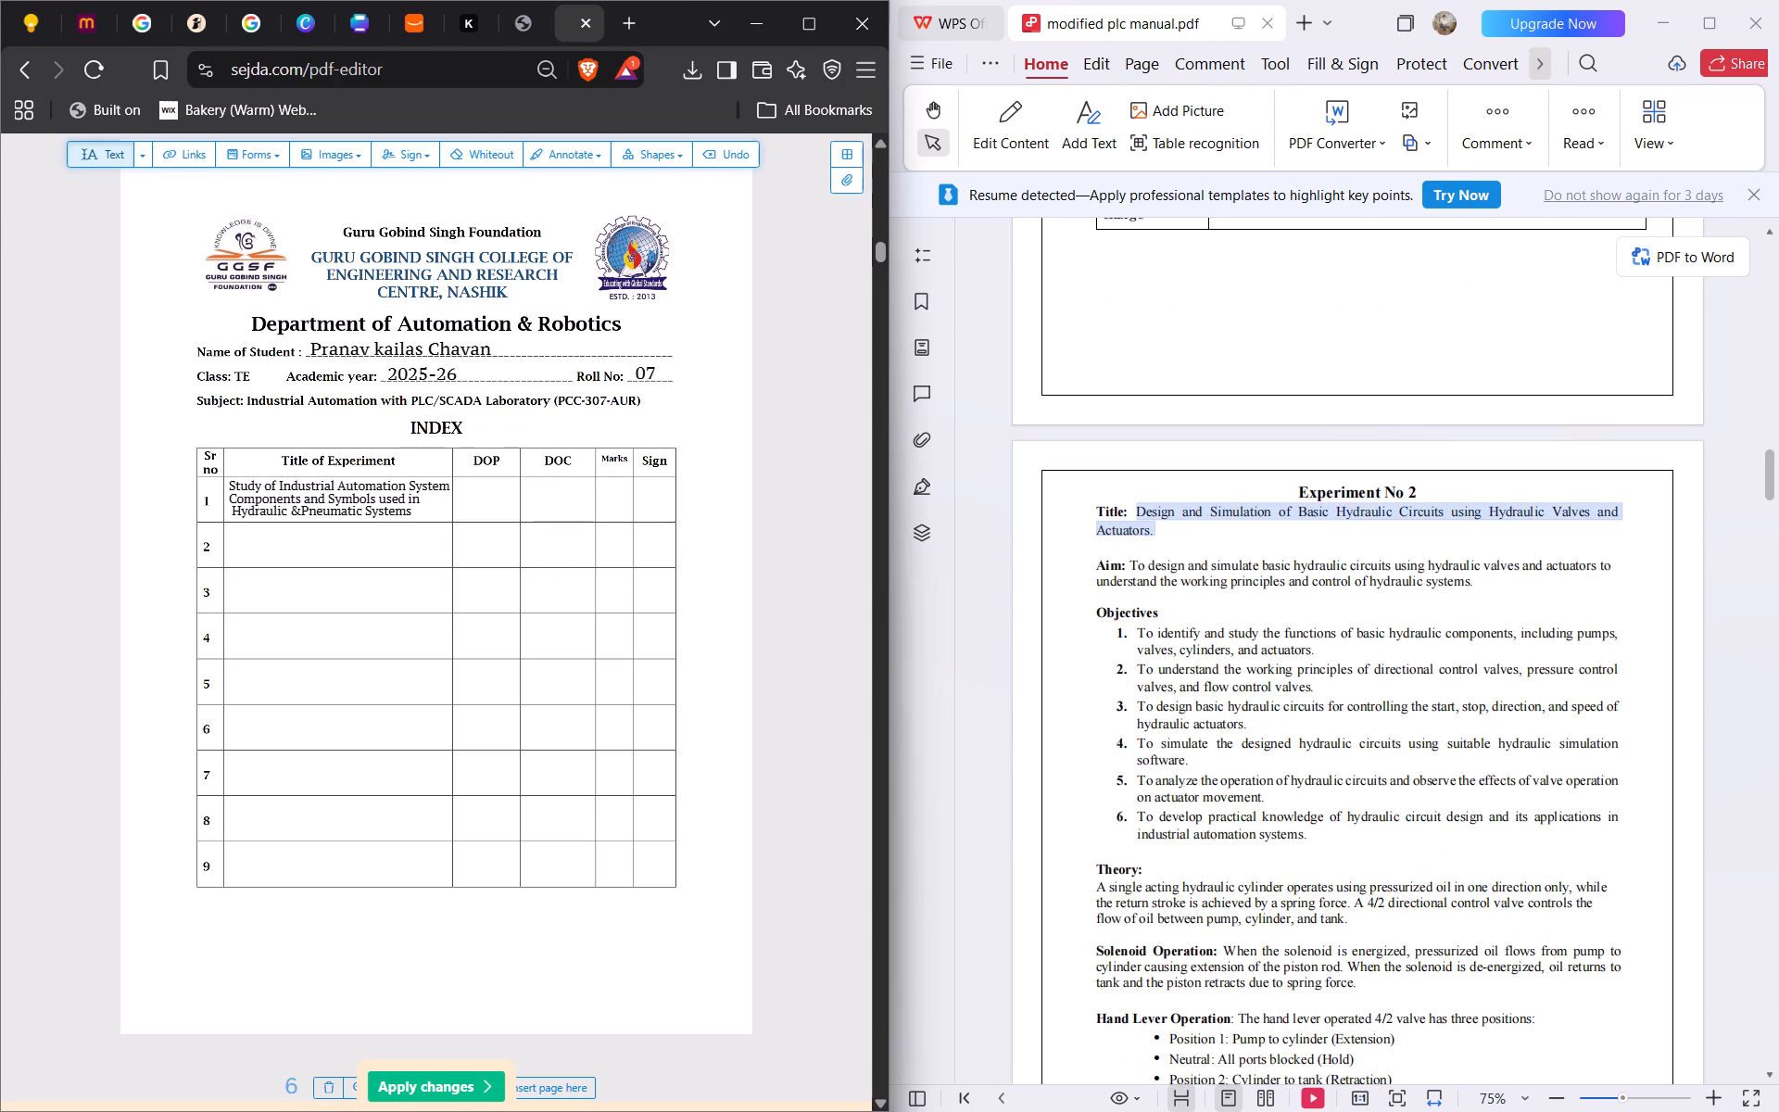
{"action": "left_click", "coordinate": [229, 532]}
{"action": "key", "text": "ctrl+v"}
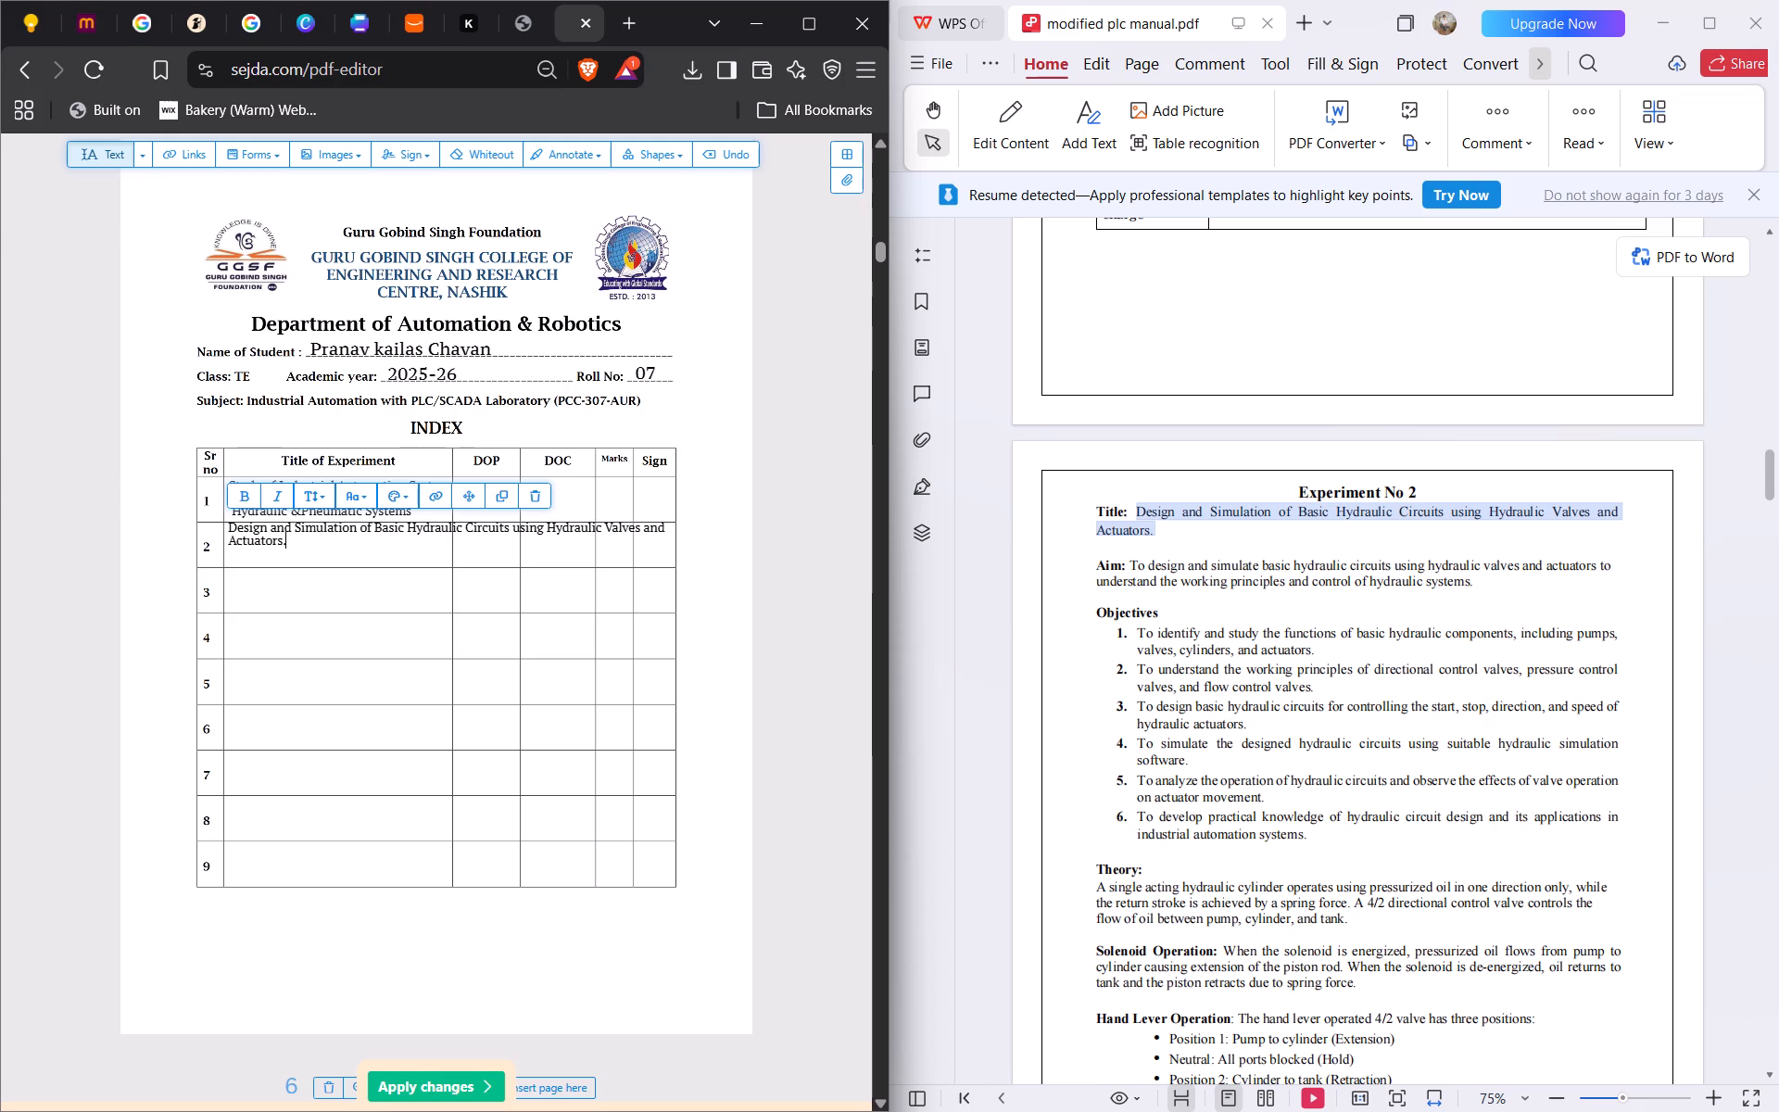
Reflow the index row 2 title onto three lines, breaking before "Hydraulic Circuits" and "Valves and", and join "Actuators." to the last line.
{"action": "left_click", "coordinate": [405, 532]}
{"action": "key", "text": "Return"}
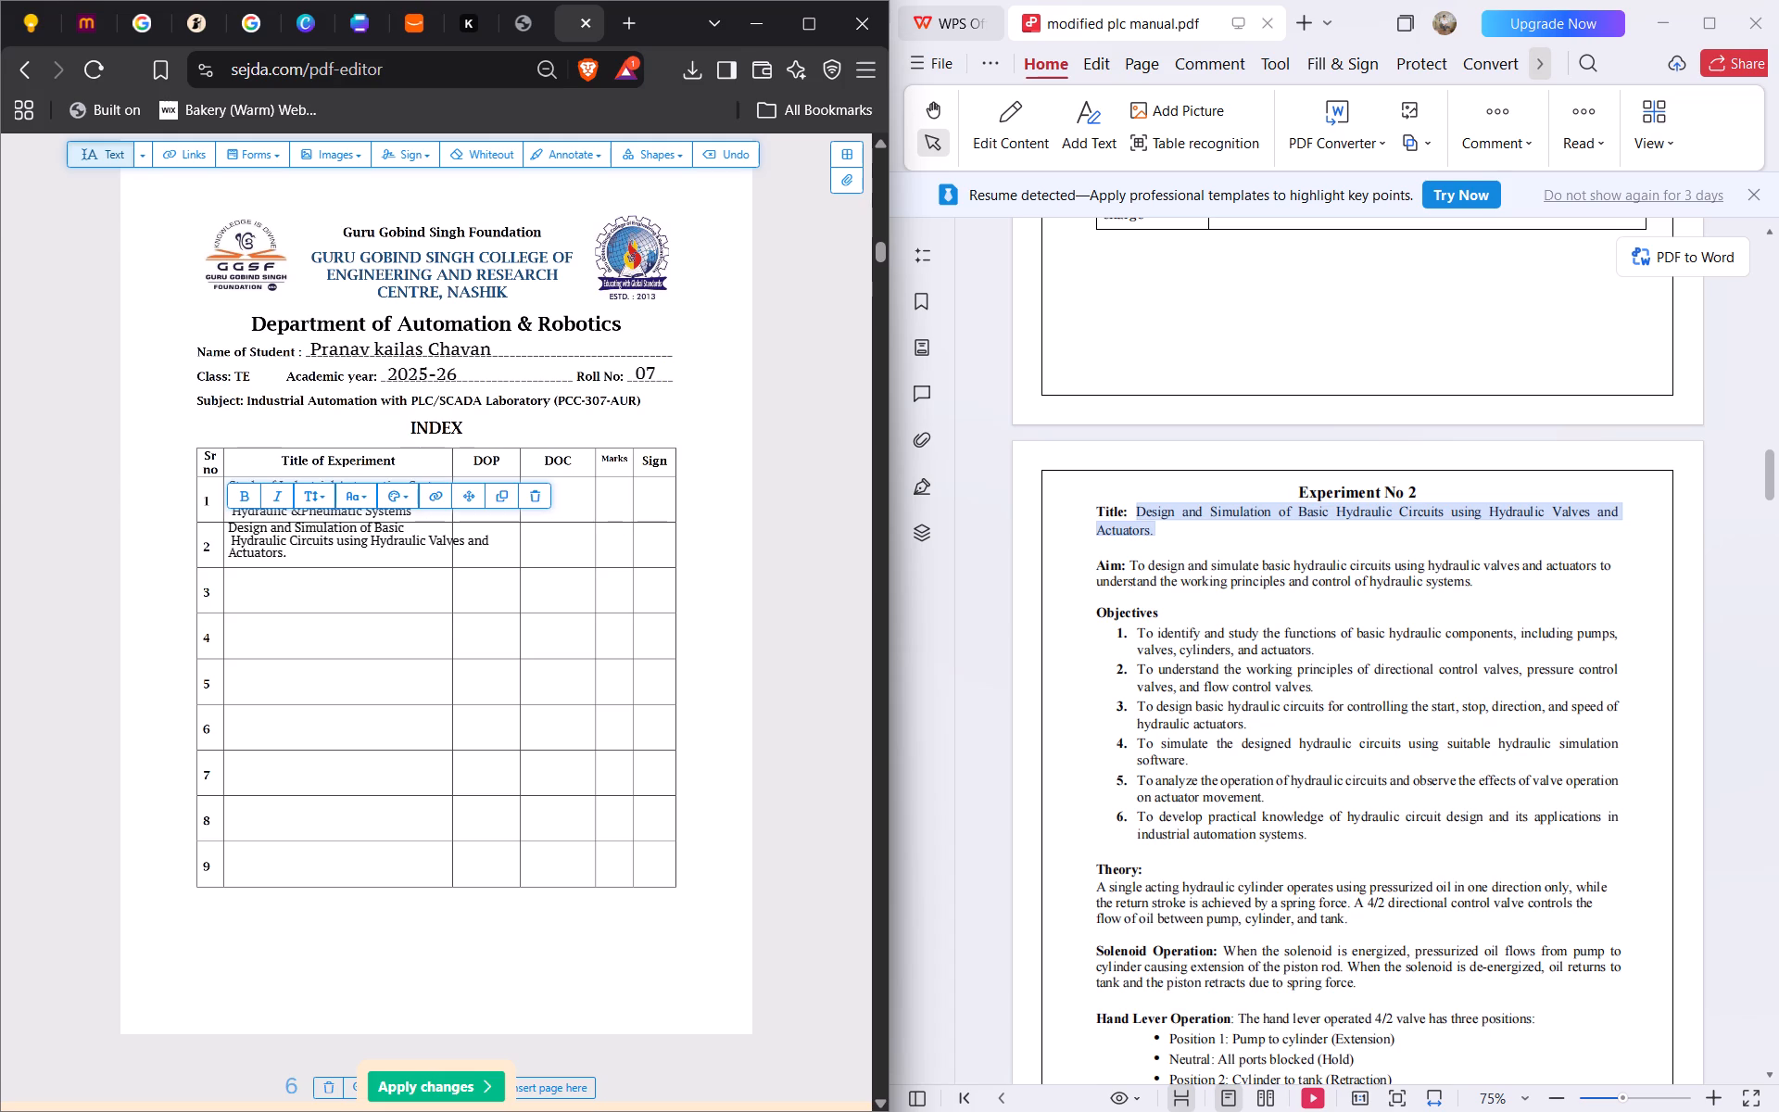
{"action": "left_click", "coordinate": [428, 545]}
{"action": "key", "text": "Return"}
{"action": "left_click", "coordinate": [226, 561]}
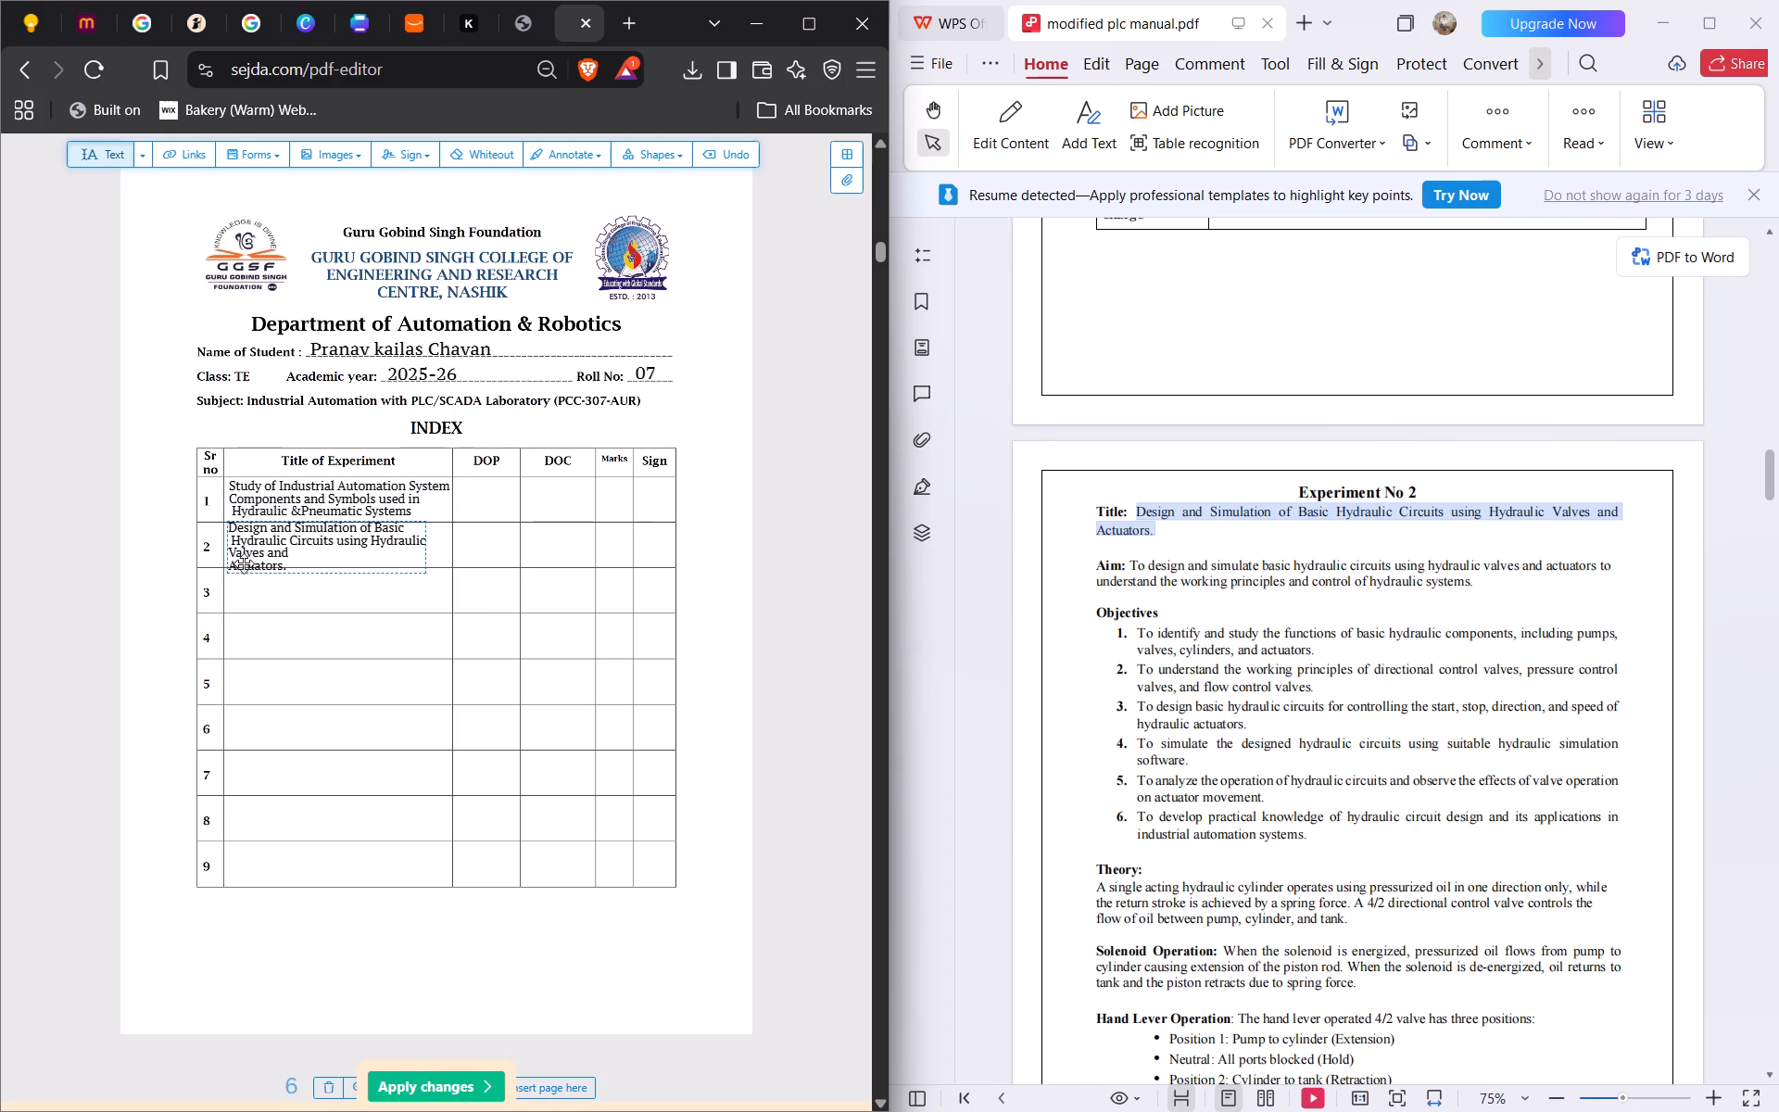
{"action": "left_click", "coordinate": [233, 569]}
{"action": "left_click", "coordinate": [242, 564]}
{"action": "key", "text": "Left"}
{"action": "key", "text": "Left"}
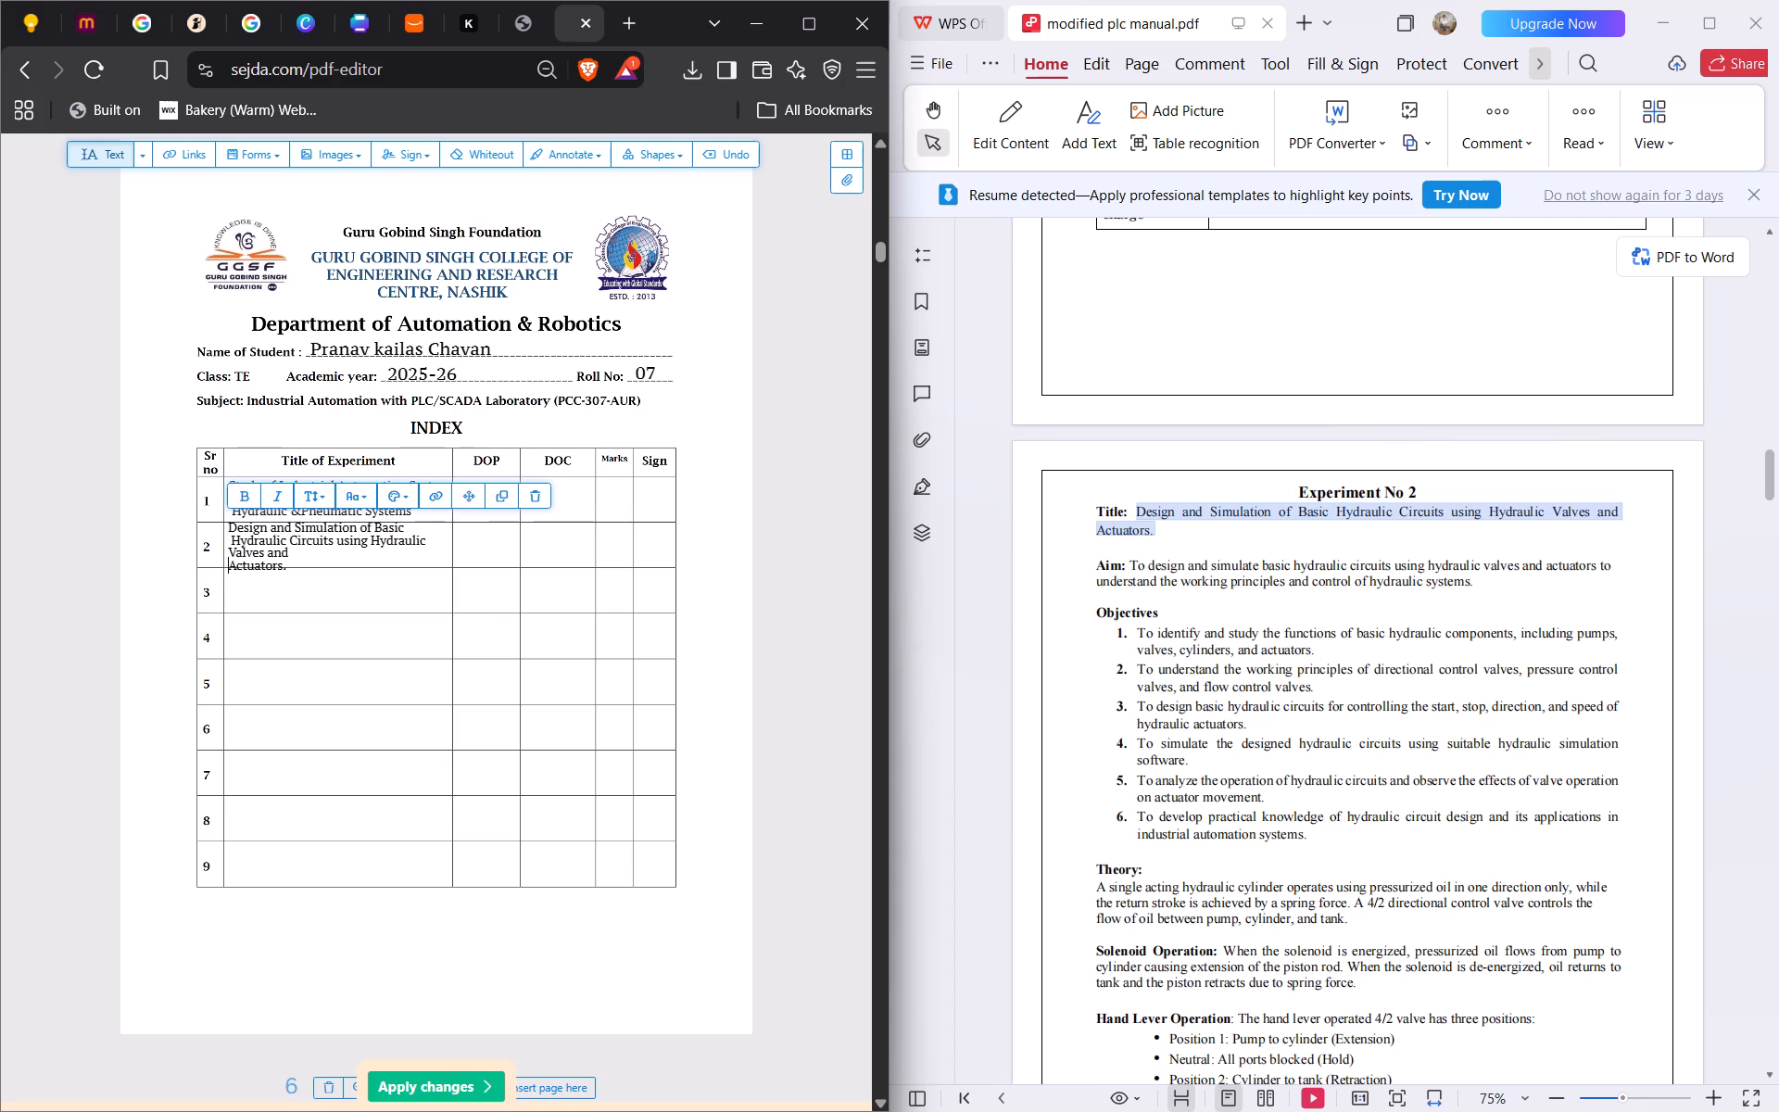
{"action": "key", "text": "BackSpace"}
{"action": "key", "text": "space"}
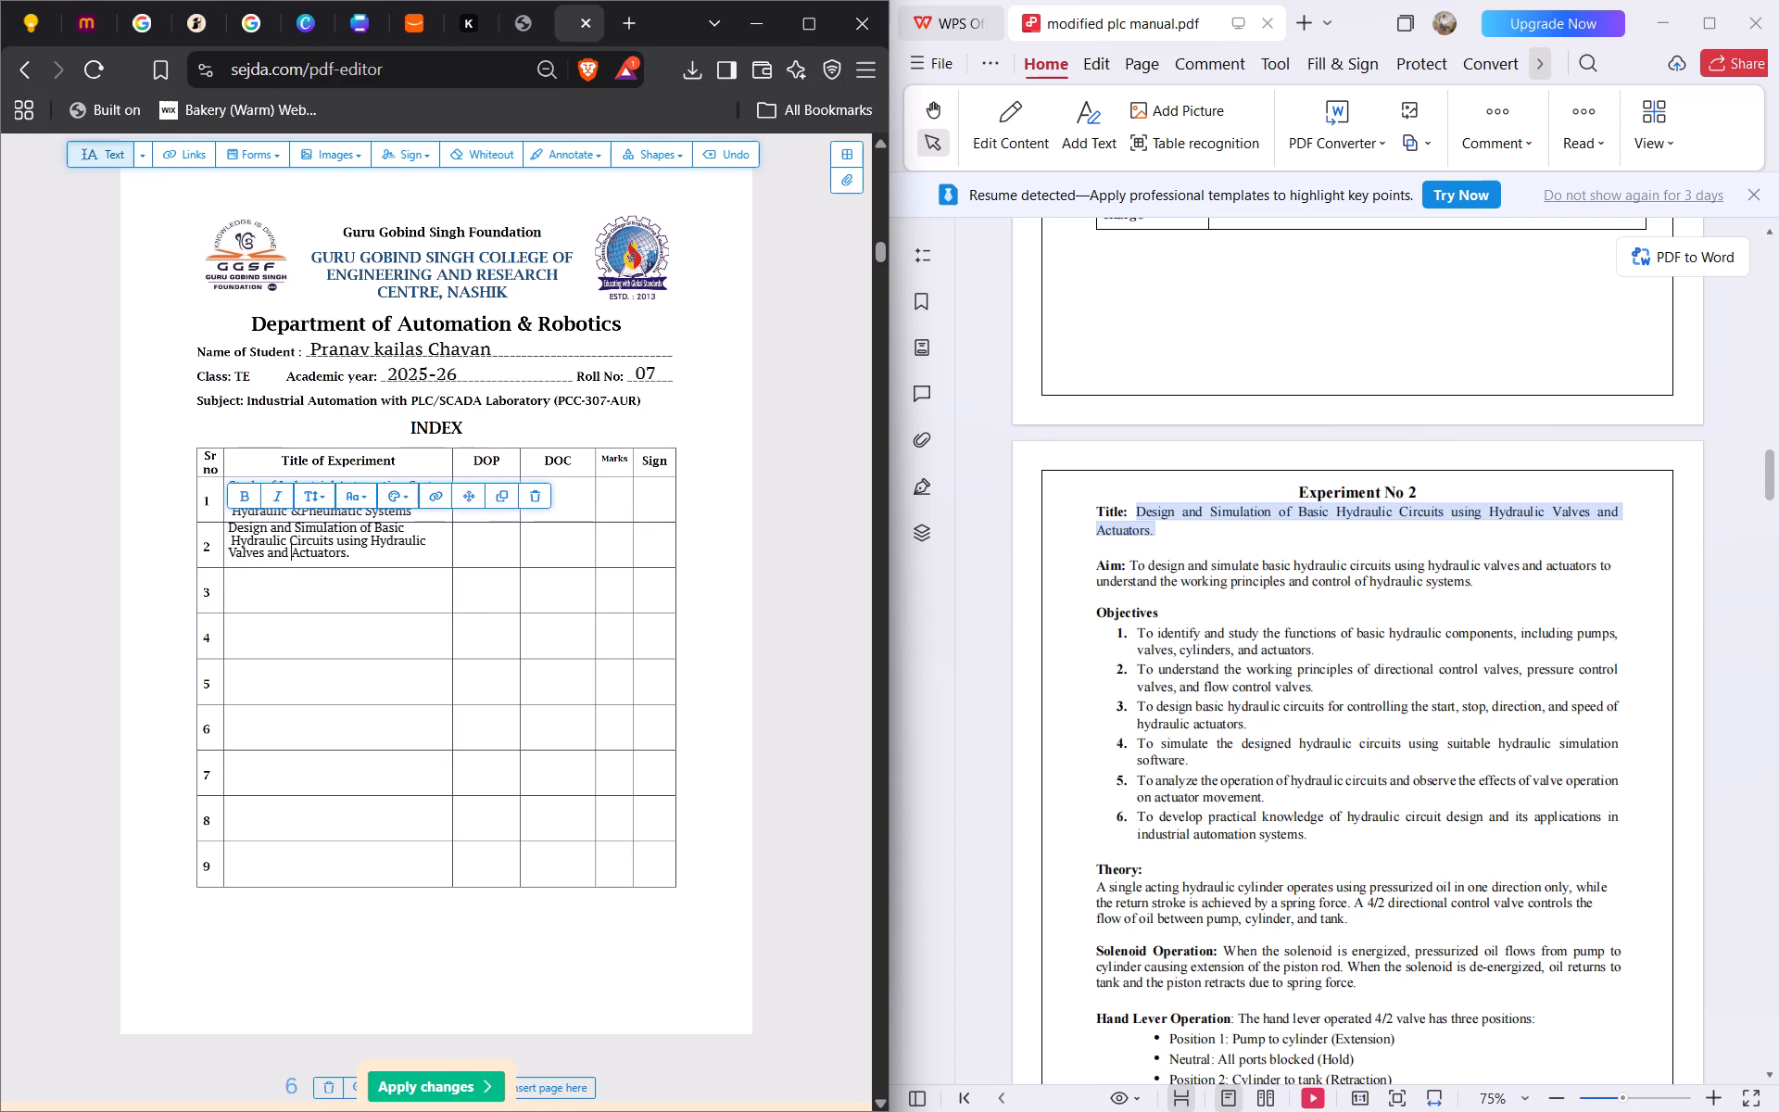
Set the font size of the Experiment 2 title text in index row 2 to 11.
{"action": "left_click", "coordinate": [360, 542]}
{"action": "scroll", "coordinate": [371, 549], "scroll_direction": "up", "scroll_amount": 4, "text": "ctrl"}
{"action": "scroll", "coordinate": [384, 574], "scroll_direction": "down", "scroll_amount": 1}
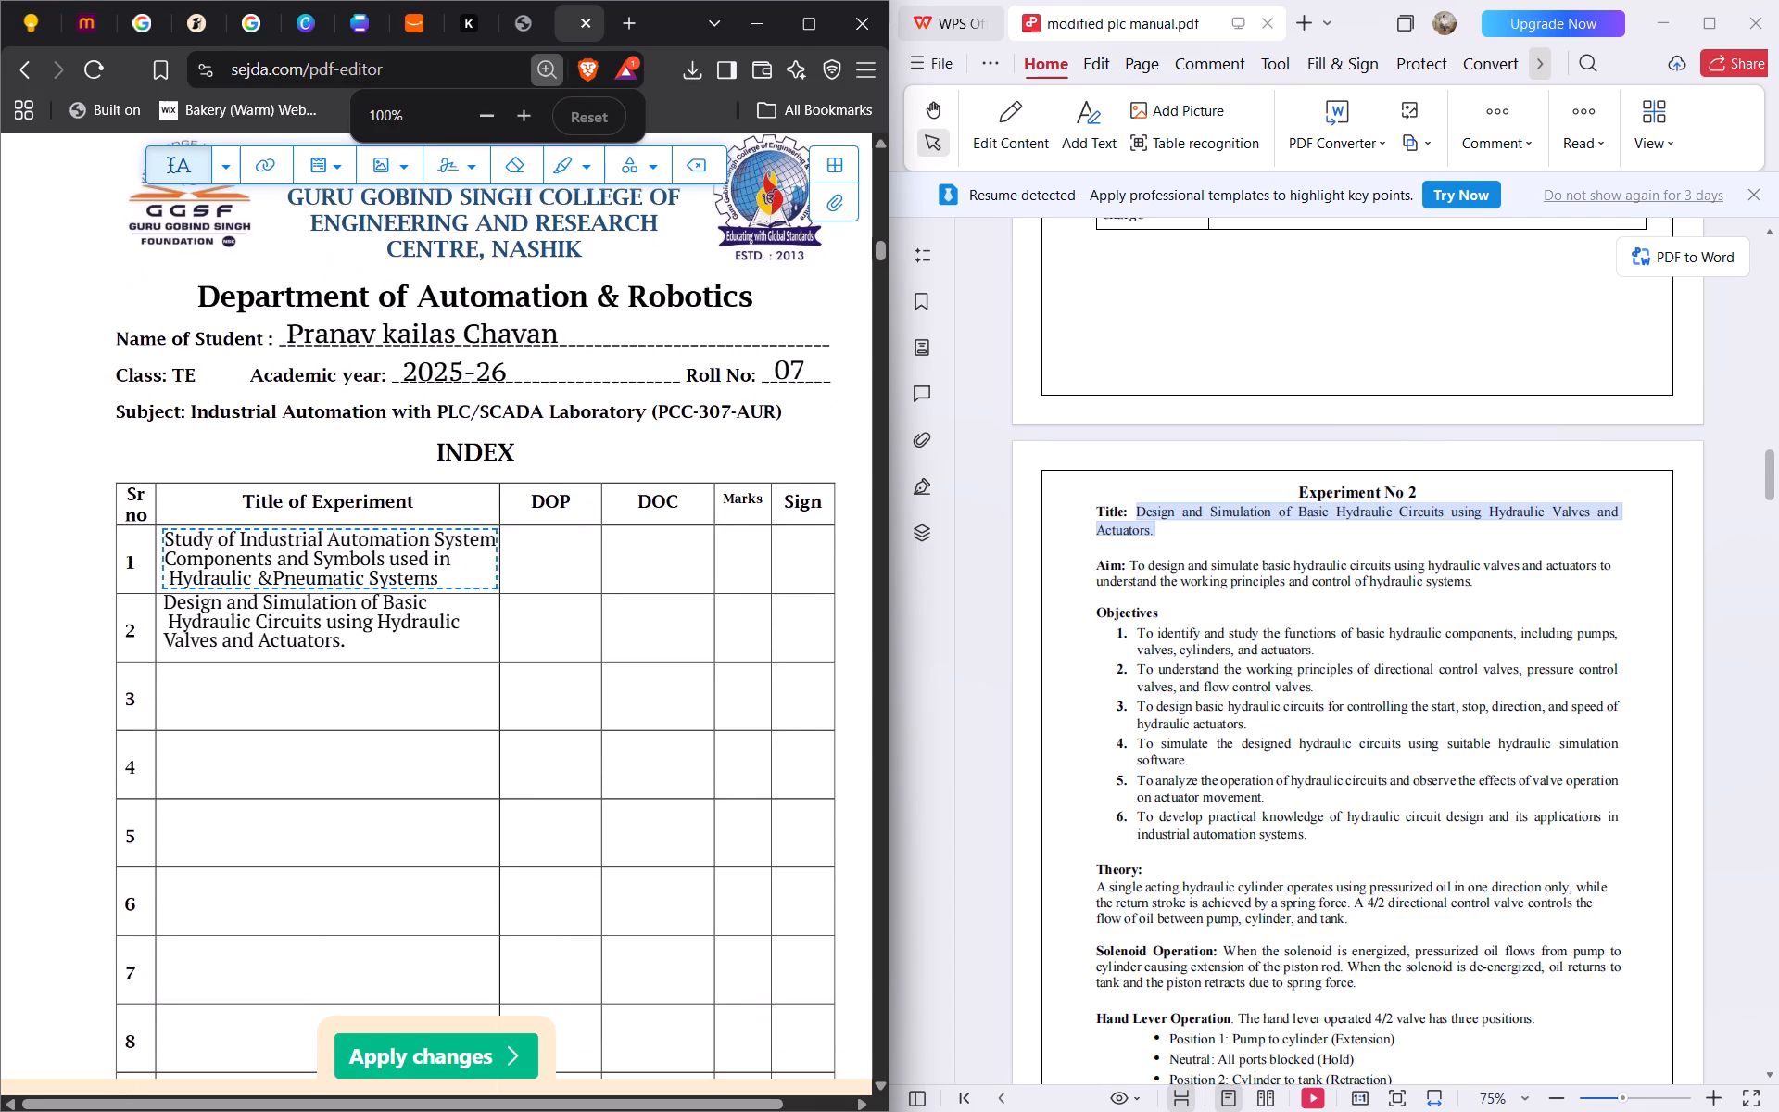
{"action": "scroll", "coordinate": [325, 614], "scroll_direction": "up", "scroll_amount": 2, "text": "ctrl"}
{"action": "double_click", "coordinate": [296, 742]}
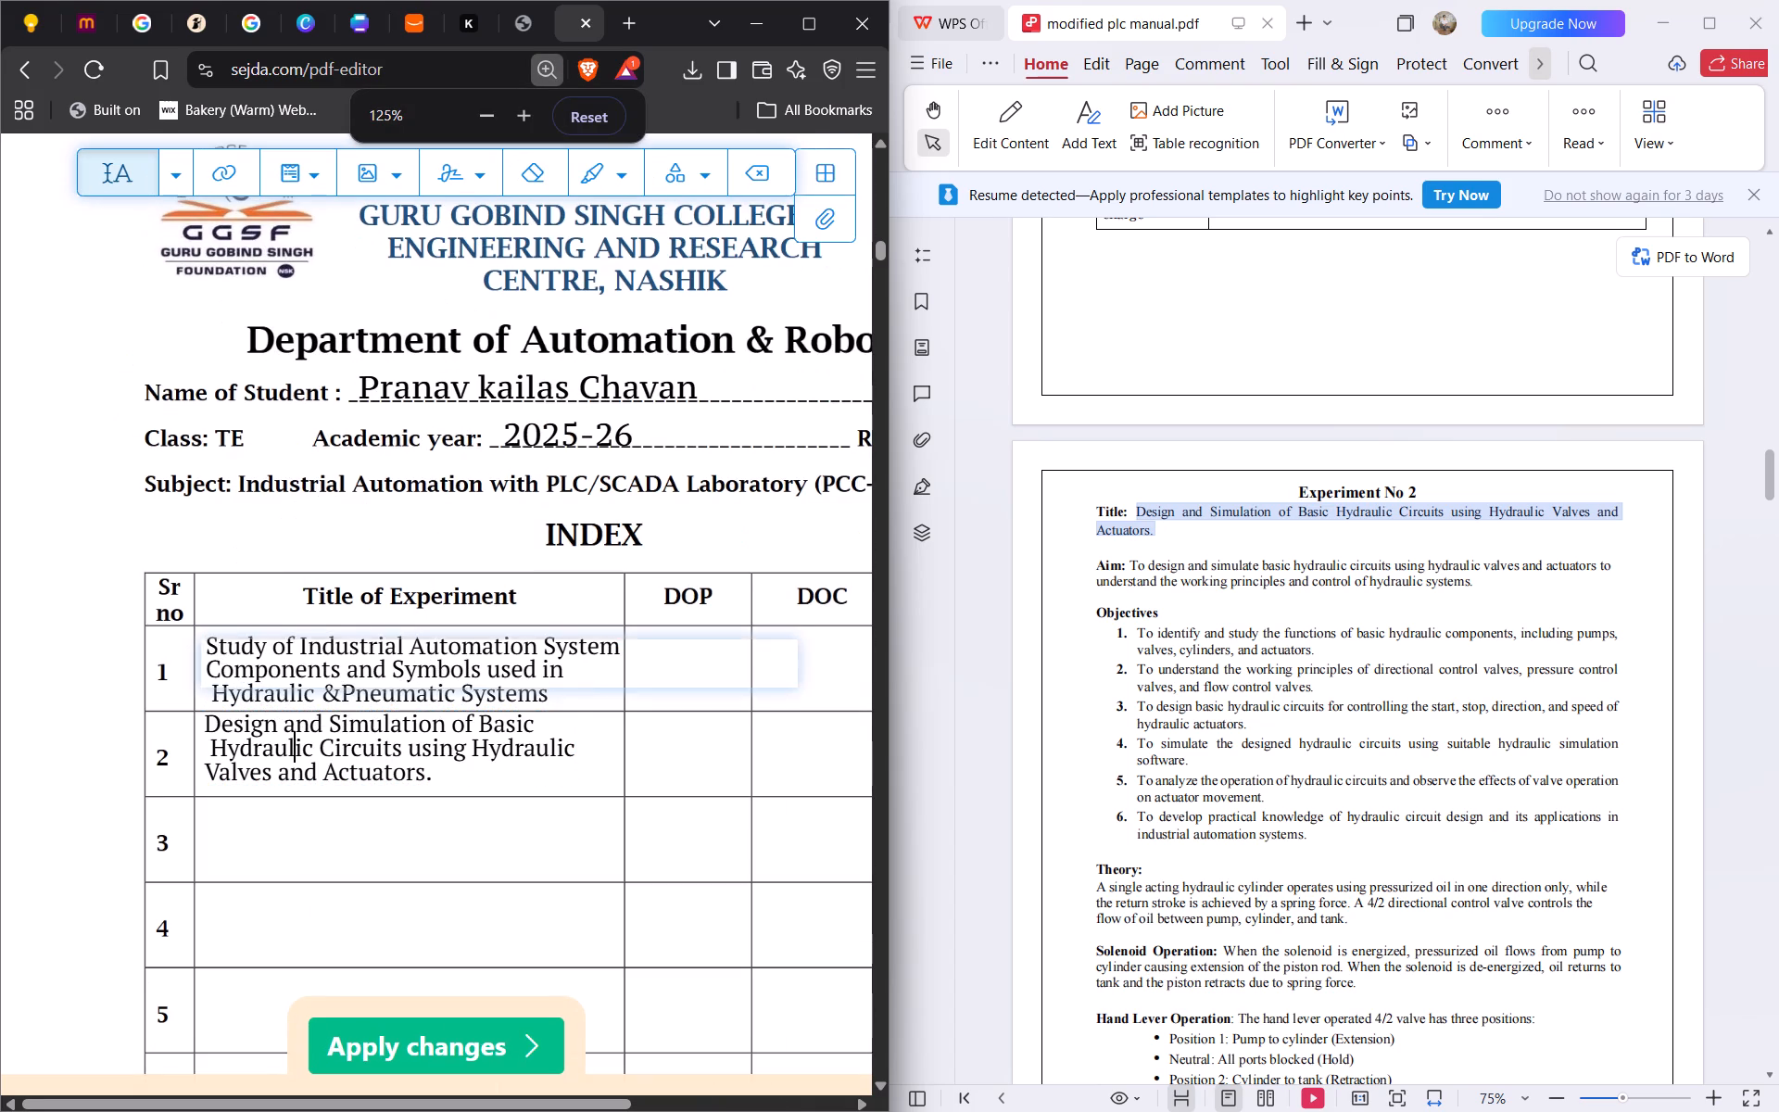
{"action": "left_click", "coordinate": [373, 668]}
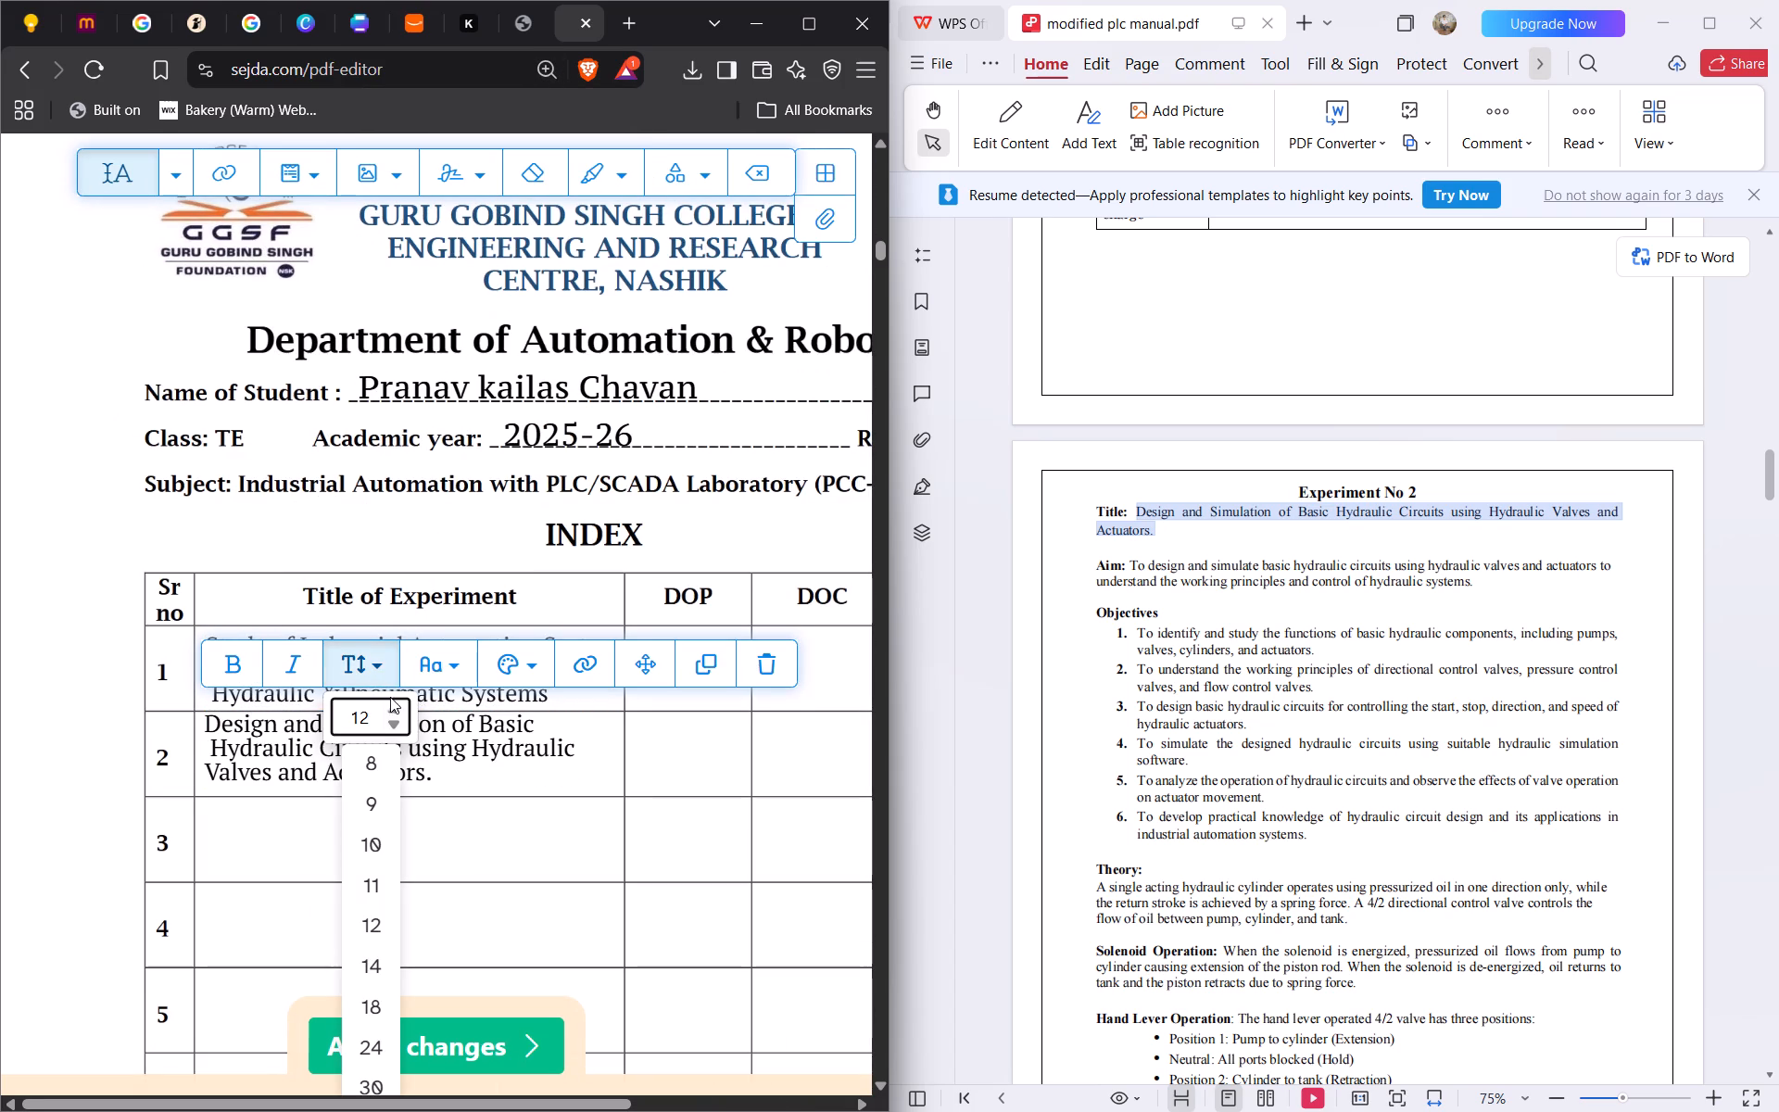
{"action": "left_click", "coordinate": [392, 703]}
{"action": "double_click", "coordinate": [391, 718]}
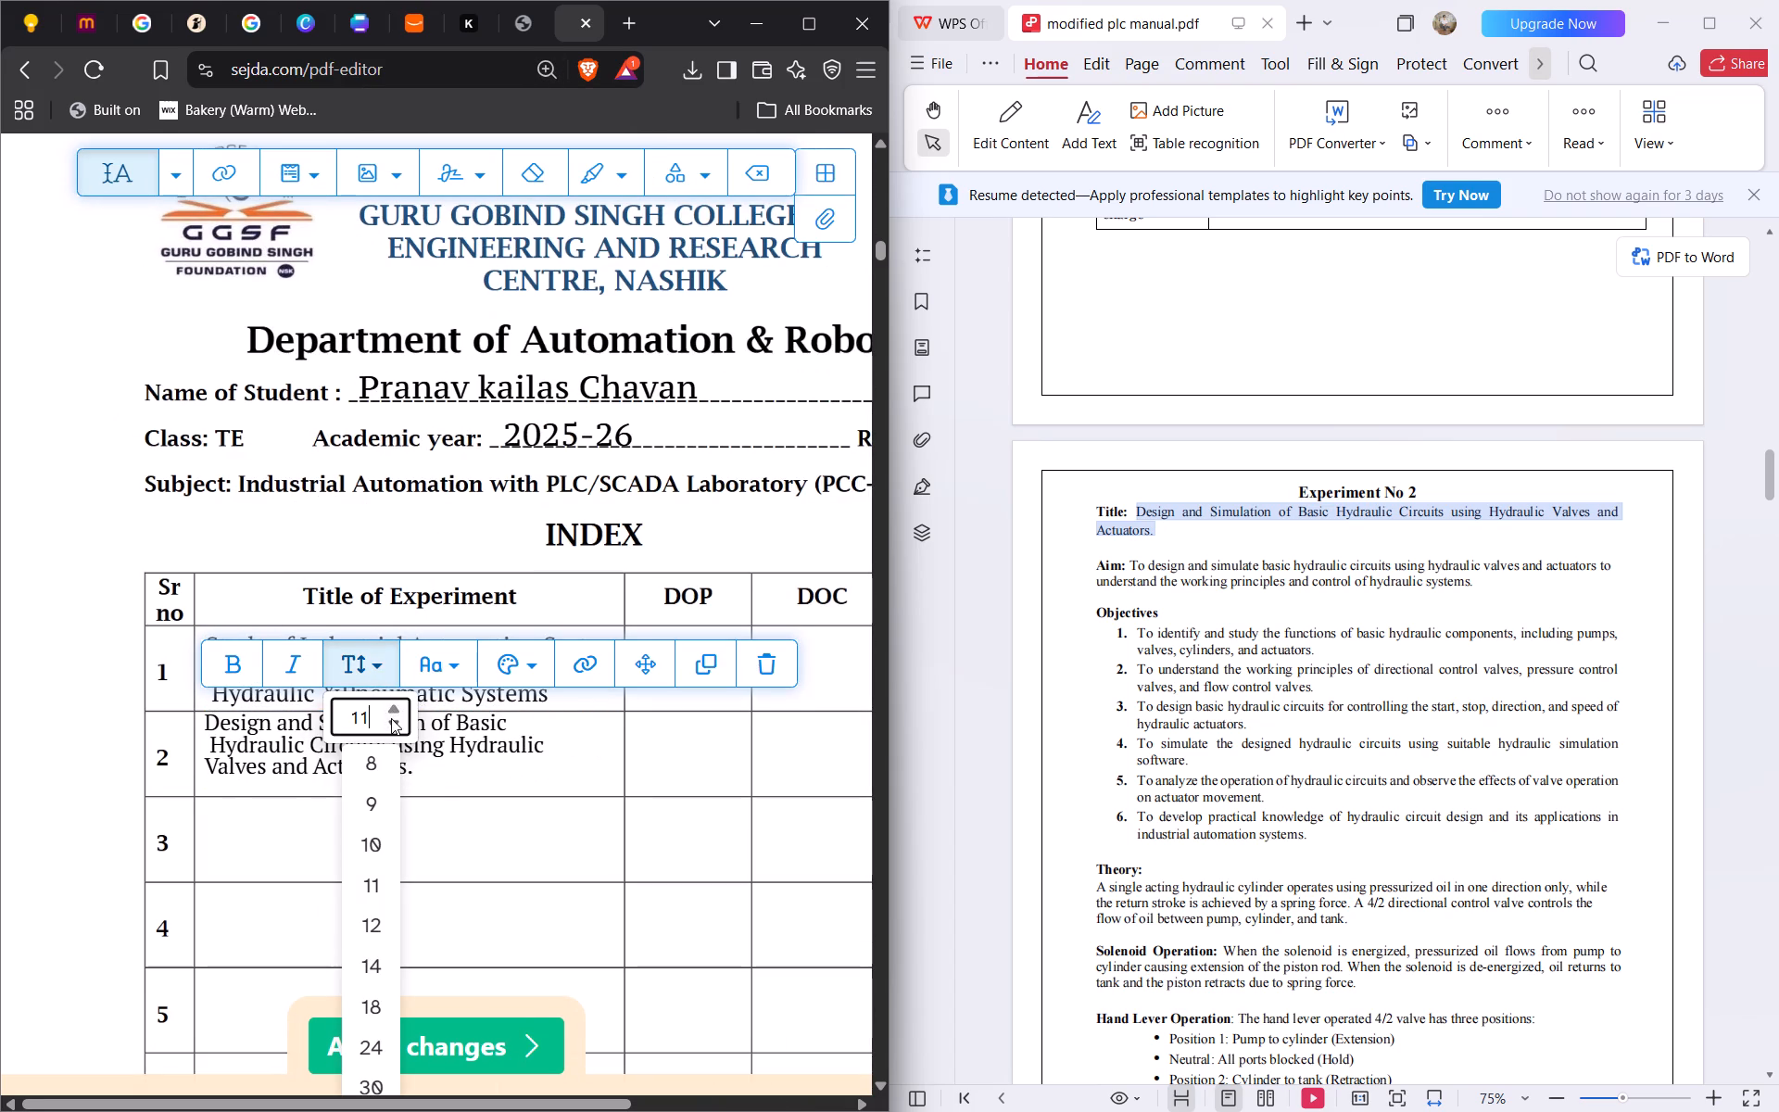
Set the font of the Experiment 2 title text in index row 2 to Liberation Serif.
{"action": "left_click", "coordinate": [422, 671]}
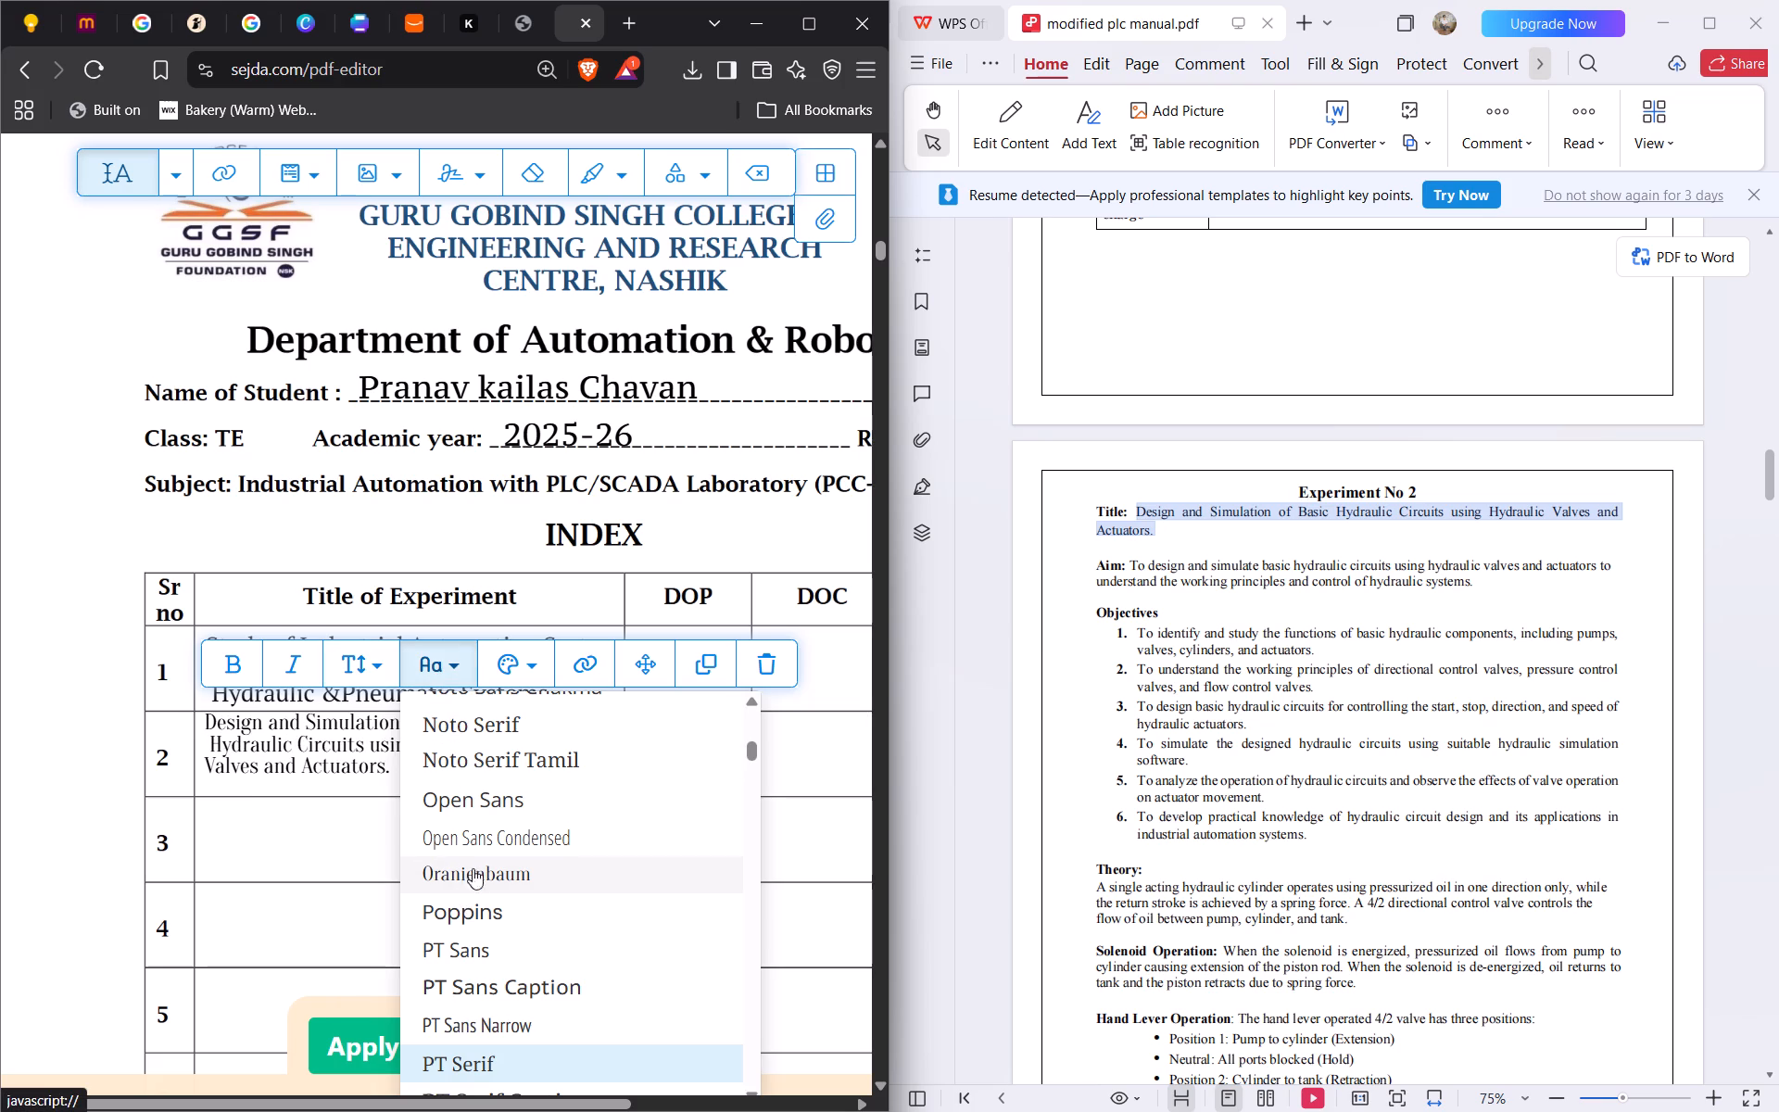
{"action": "scroll", "coordinate": [479, 864], "scroll_direction": "up", "scroll_amount": 5}
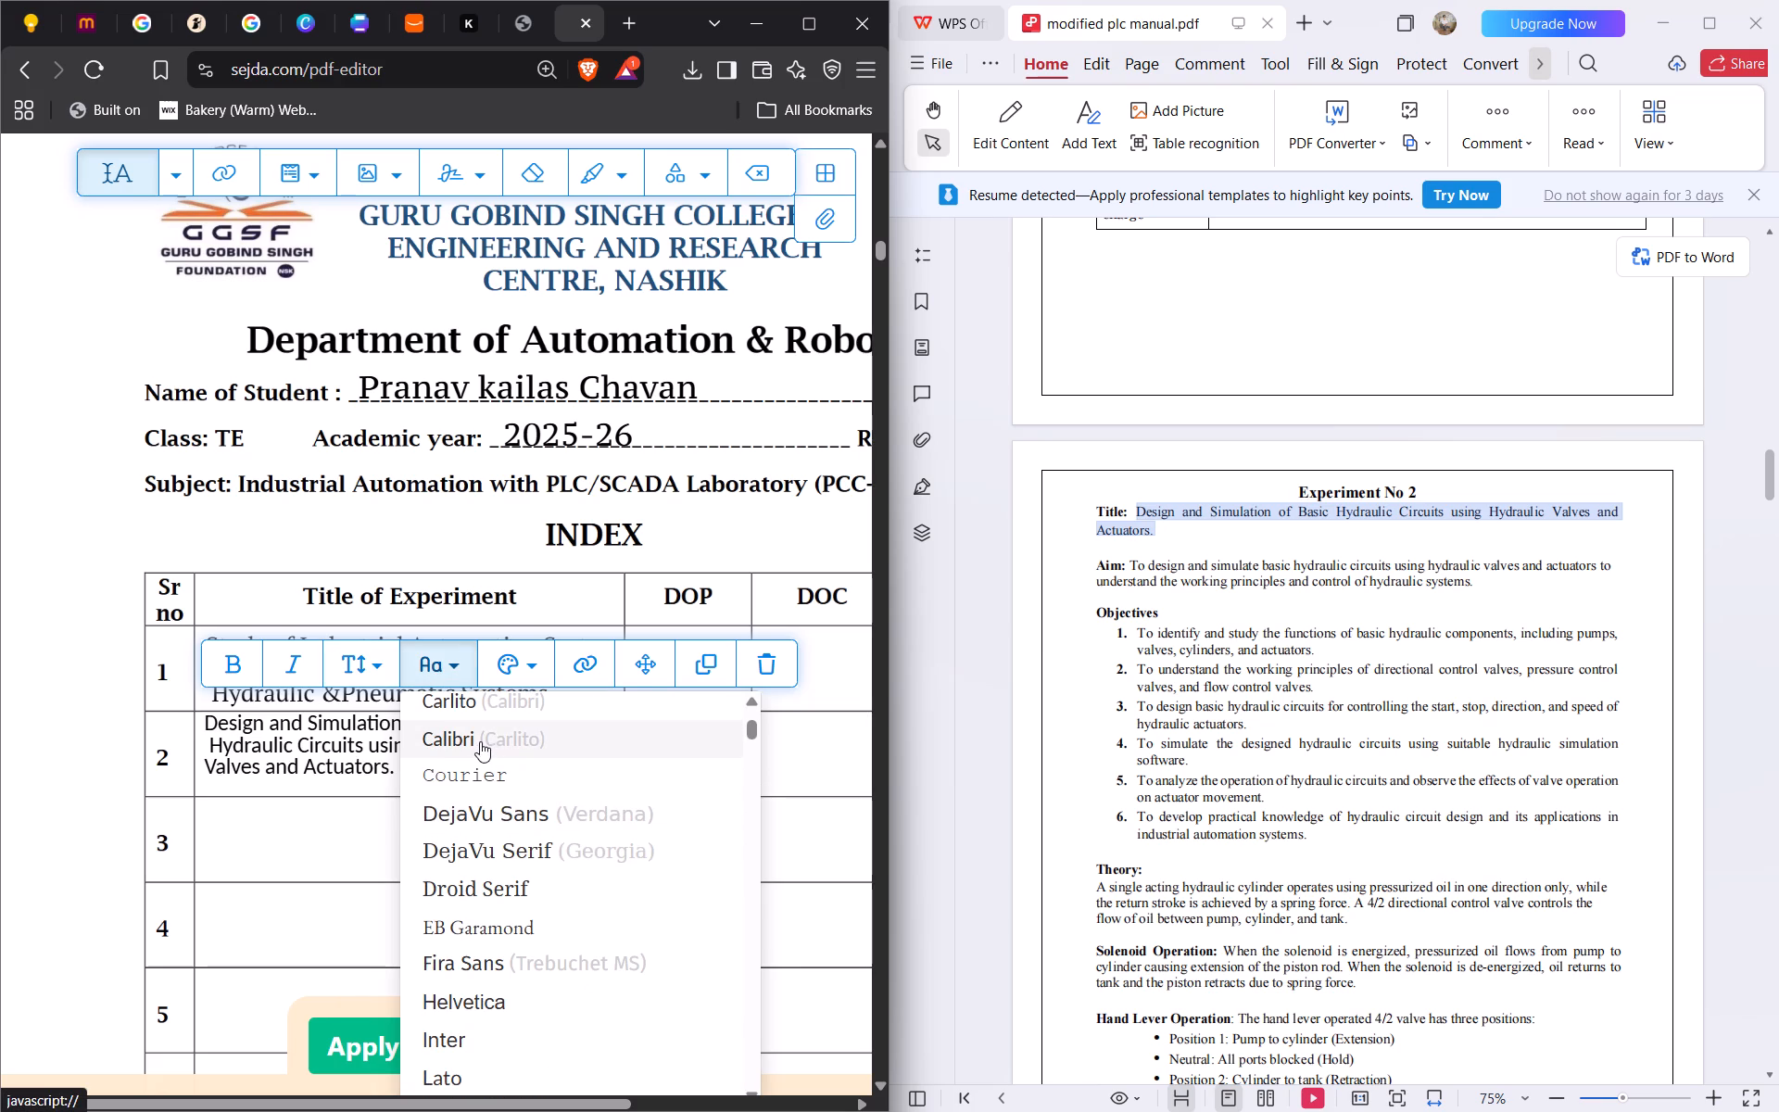
{"action": "scroll", "coordinate": [479, 741], "scroll_direction": "up", "scroll_amount": 1}
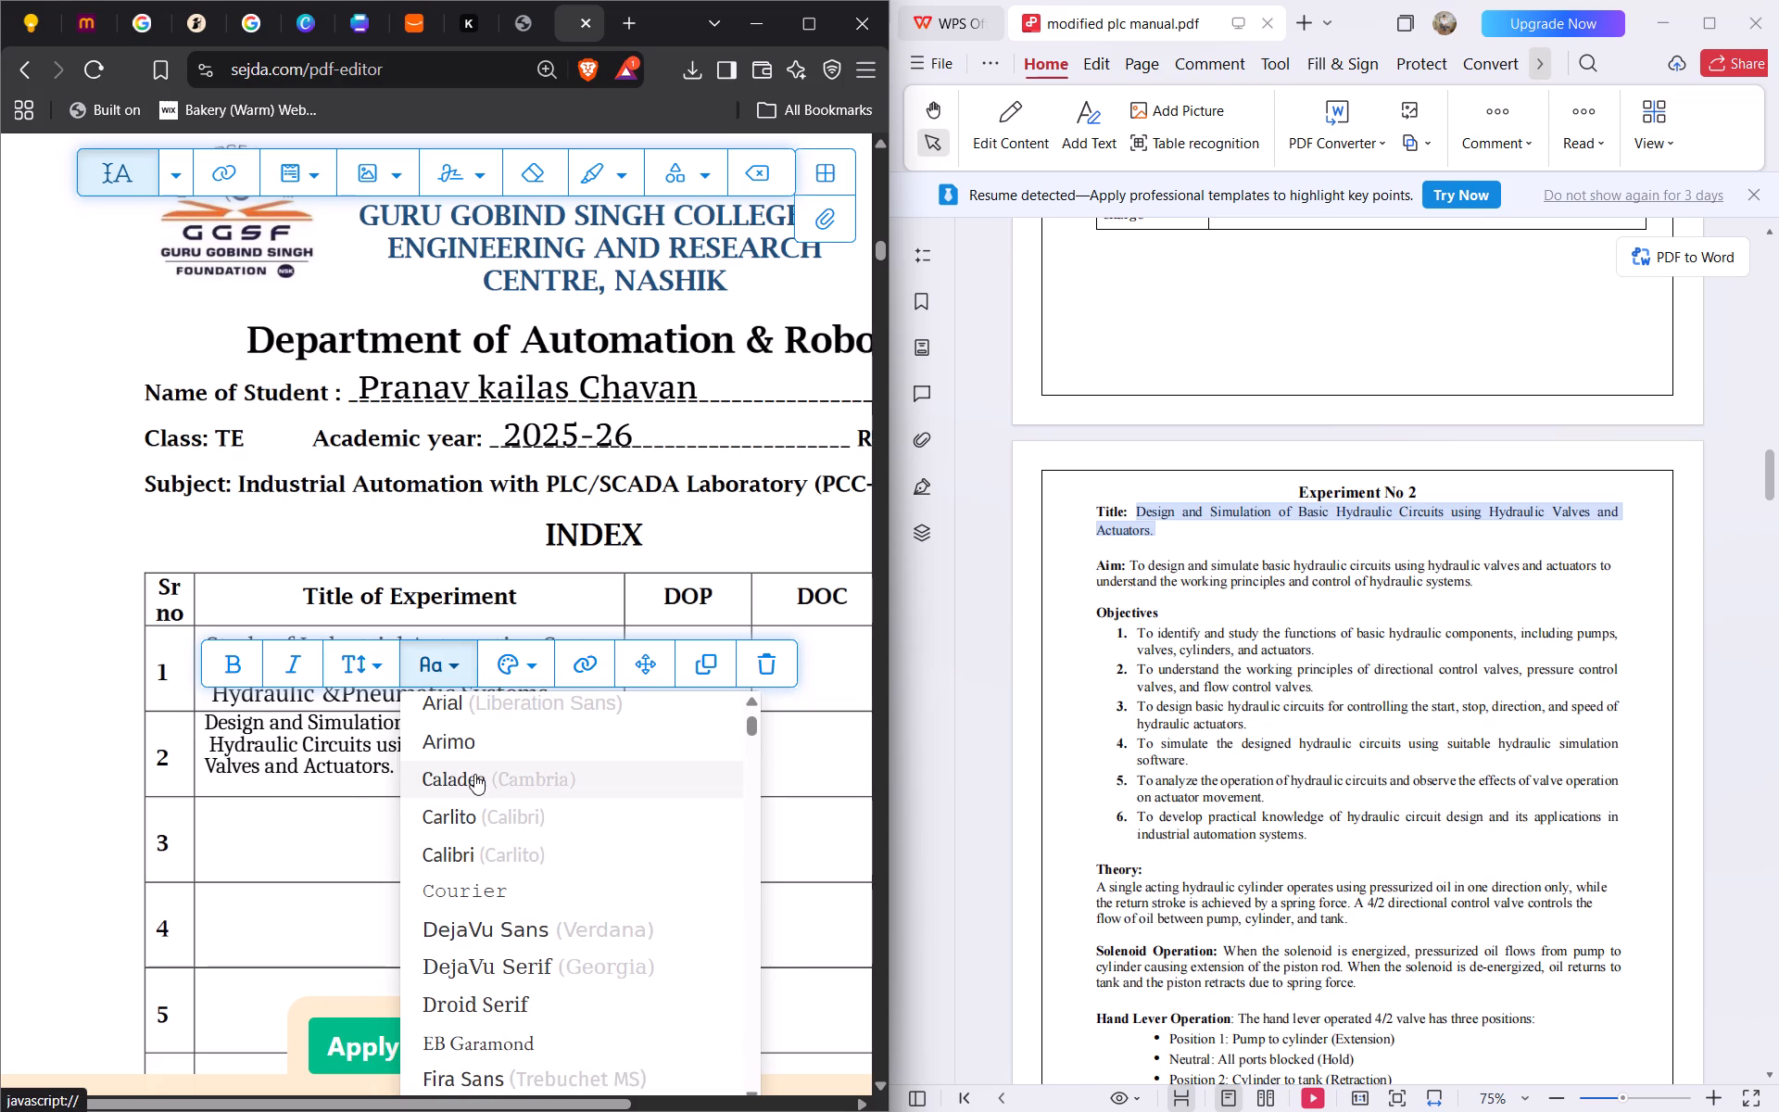
{"action": "scroll", "coordinate": [471, 735], "scroll_direction": "up", "scroll_amount": 2}
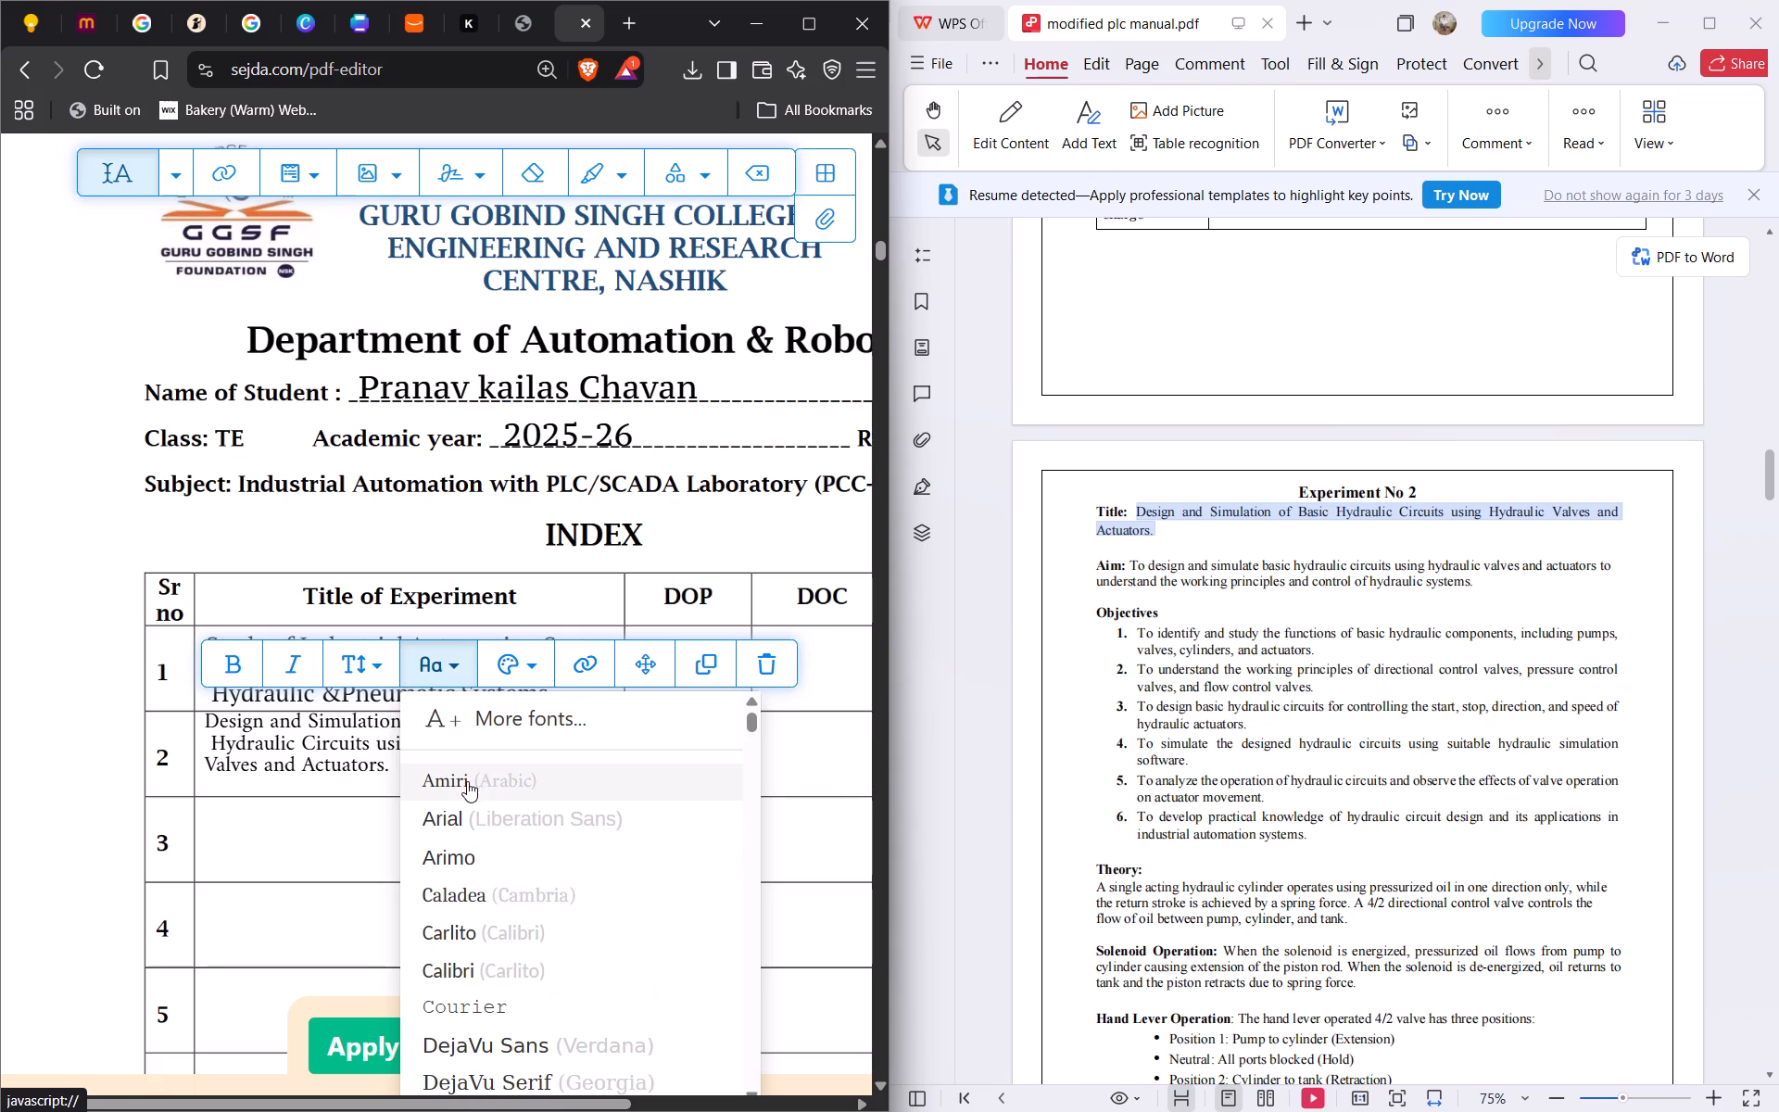
{"action": "scroll", "coordinate": [457, 868], "scroll_direction": "down", "scroll_amount": 1}
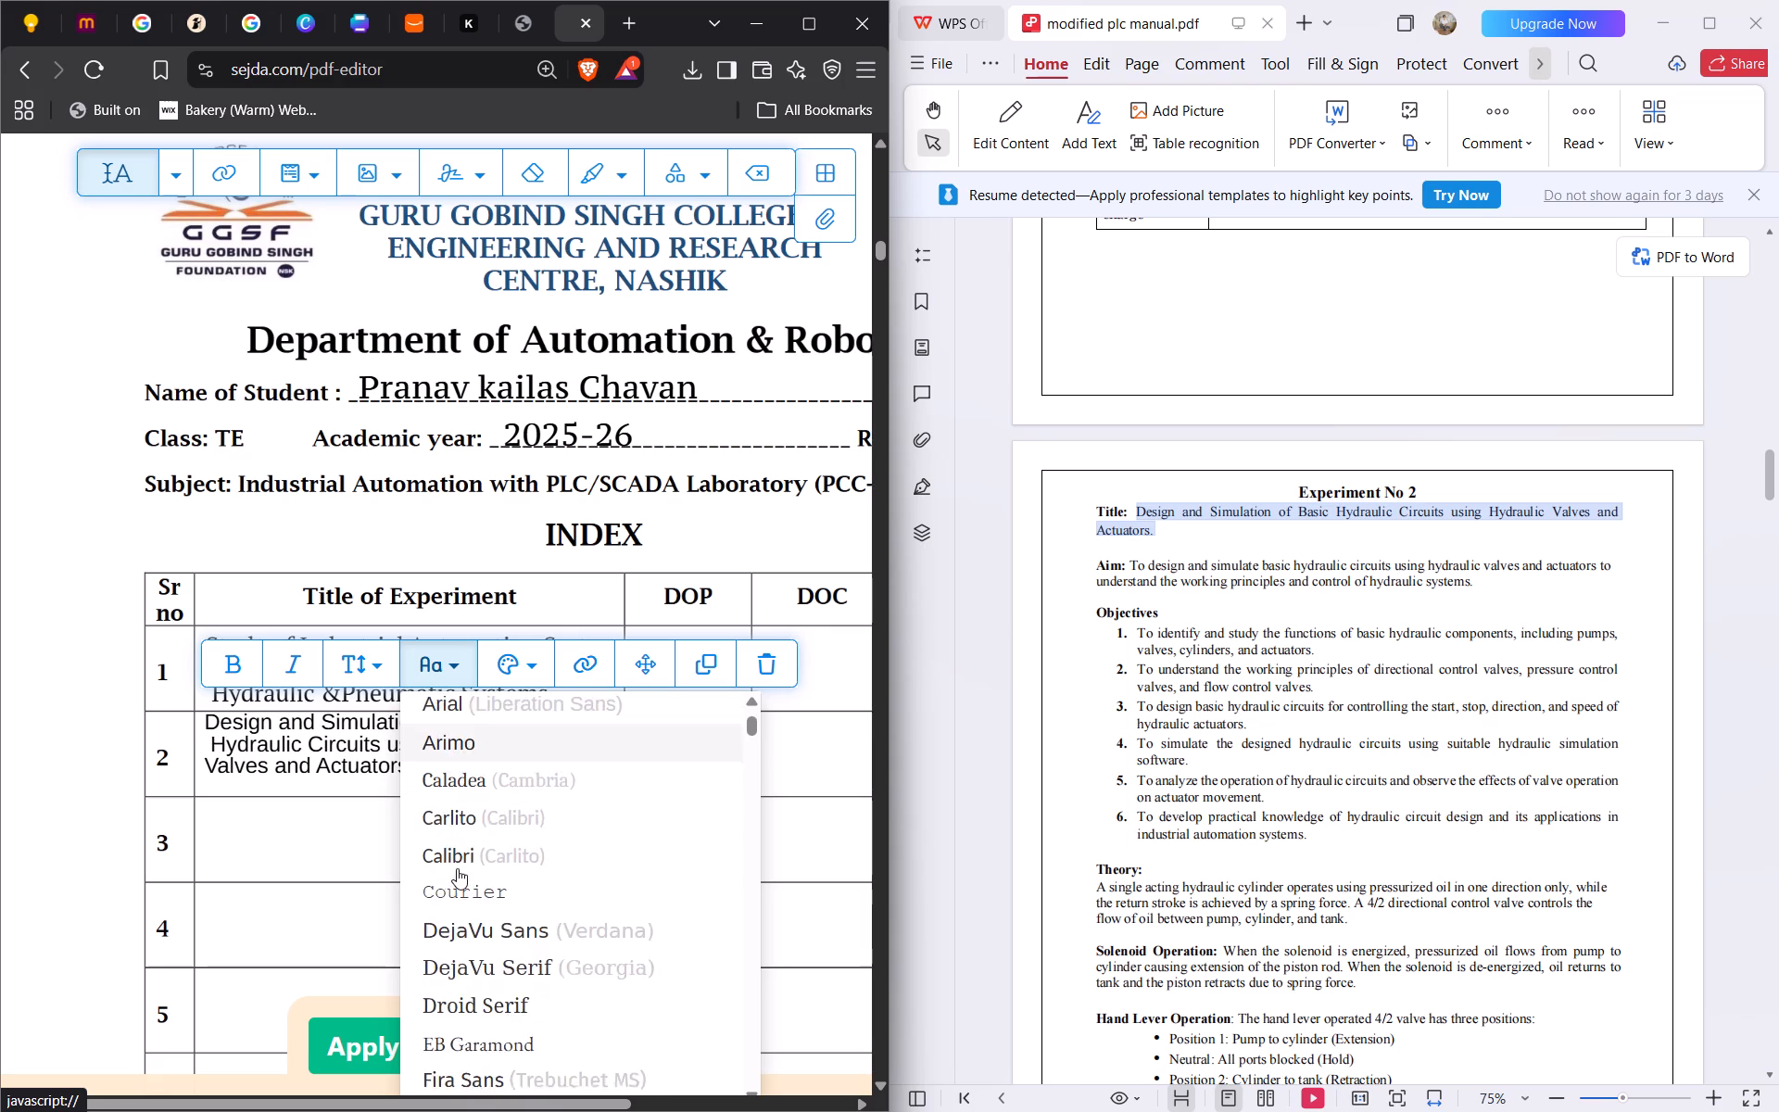
{"action": "scroll", "coordinate": [457, 868], "scroll_direction": "down", "scroll_amount": 1}
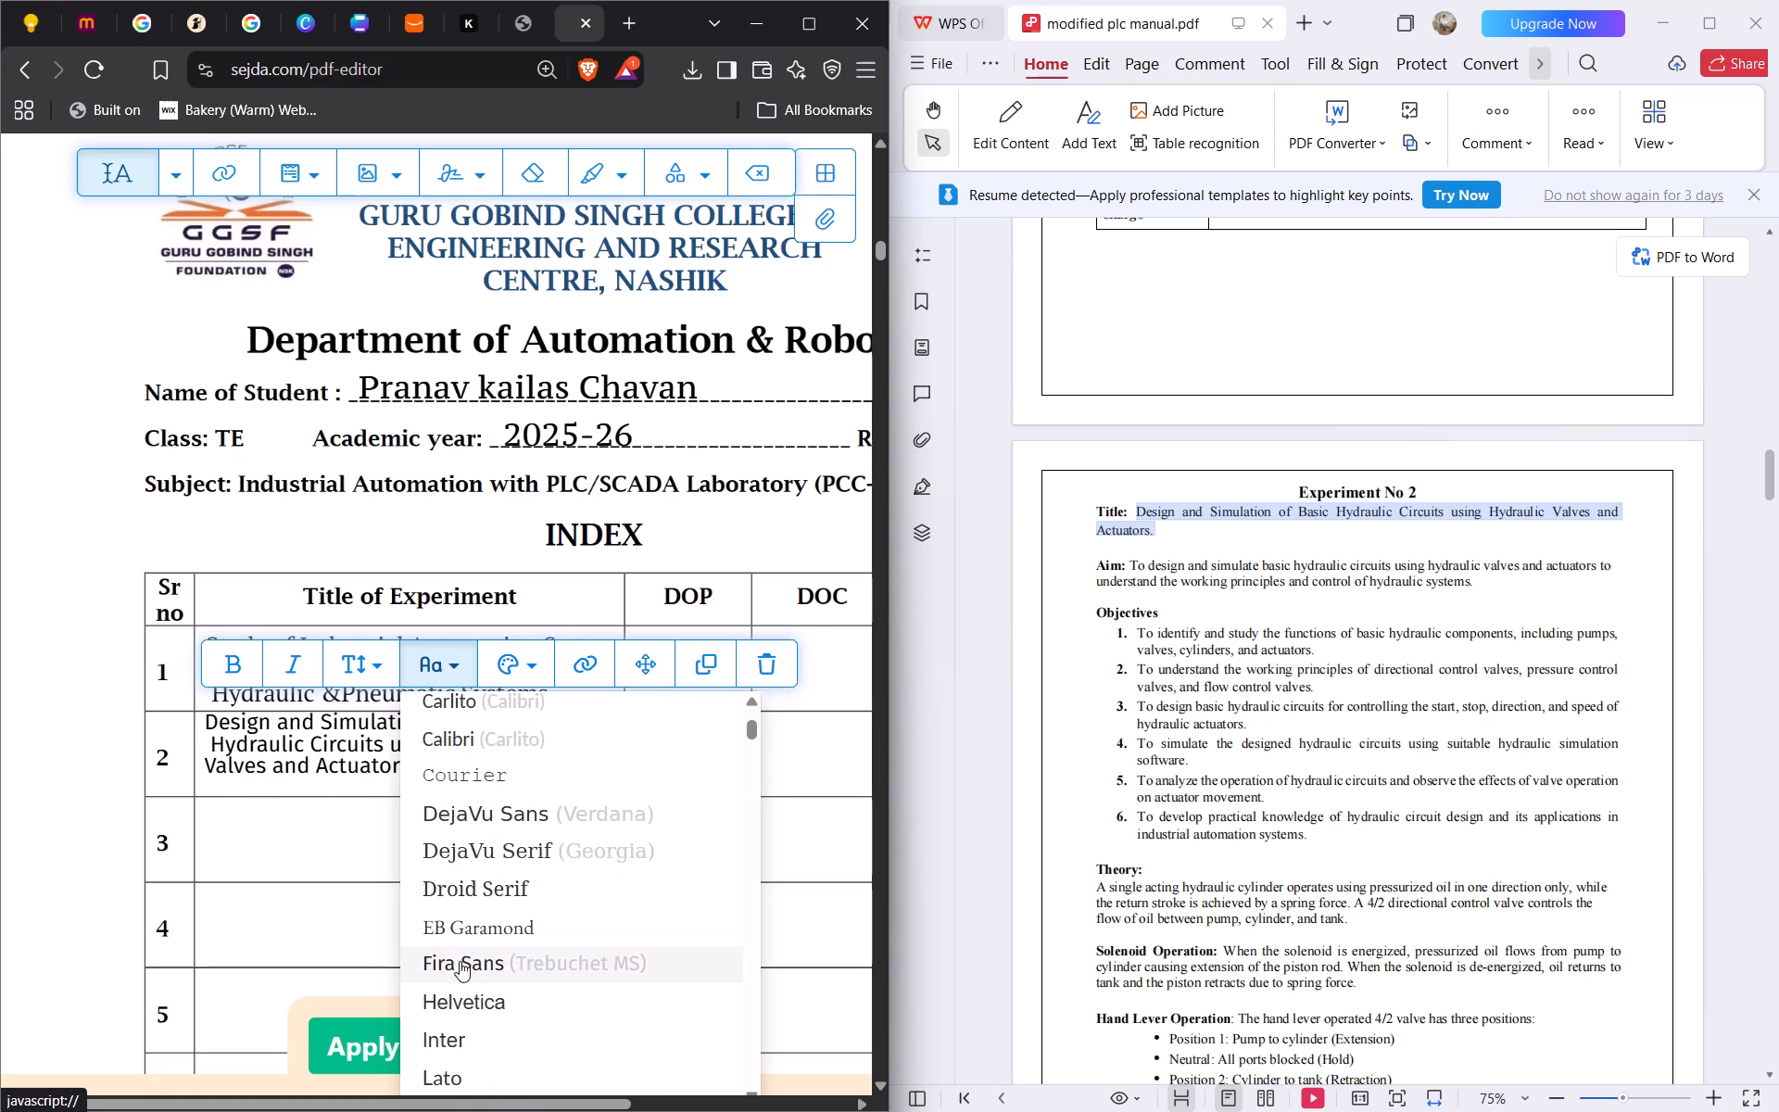
{"action": "scroll", "coordinate": [462, 987], "scroll_direction": "down", "scroll_amount": 2}
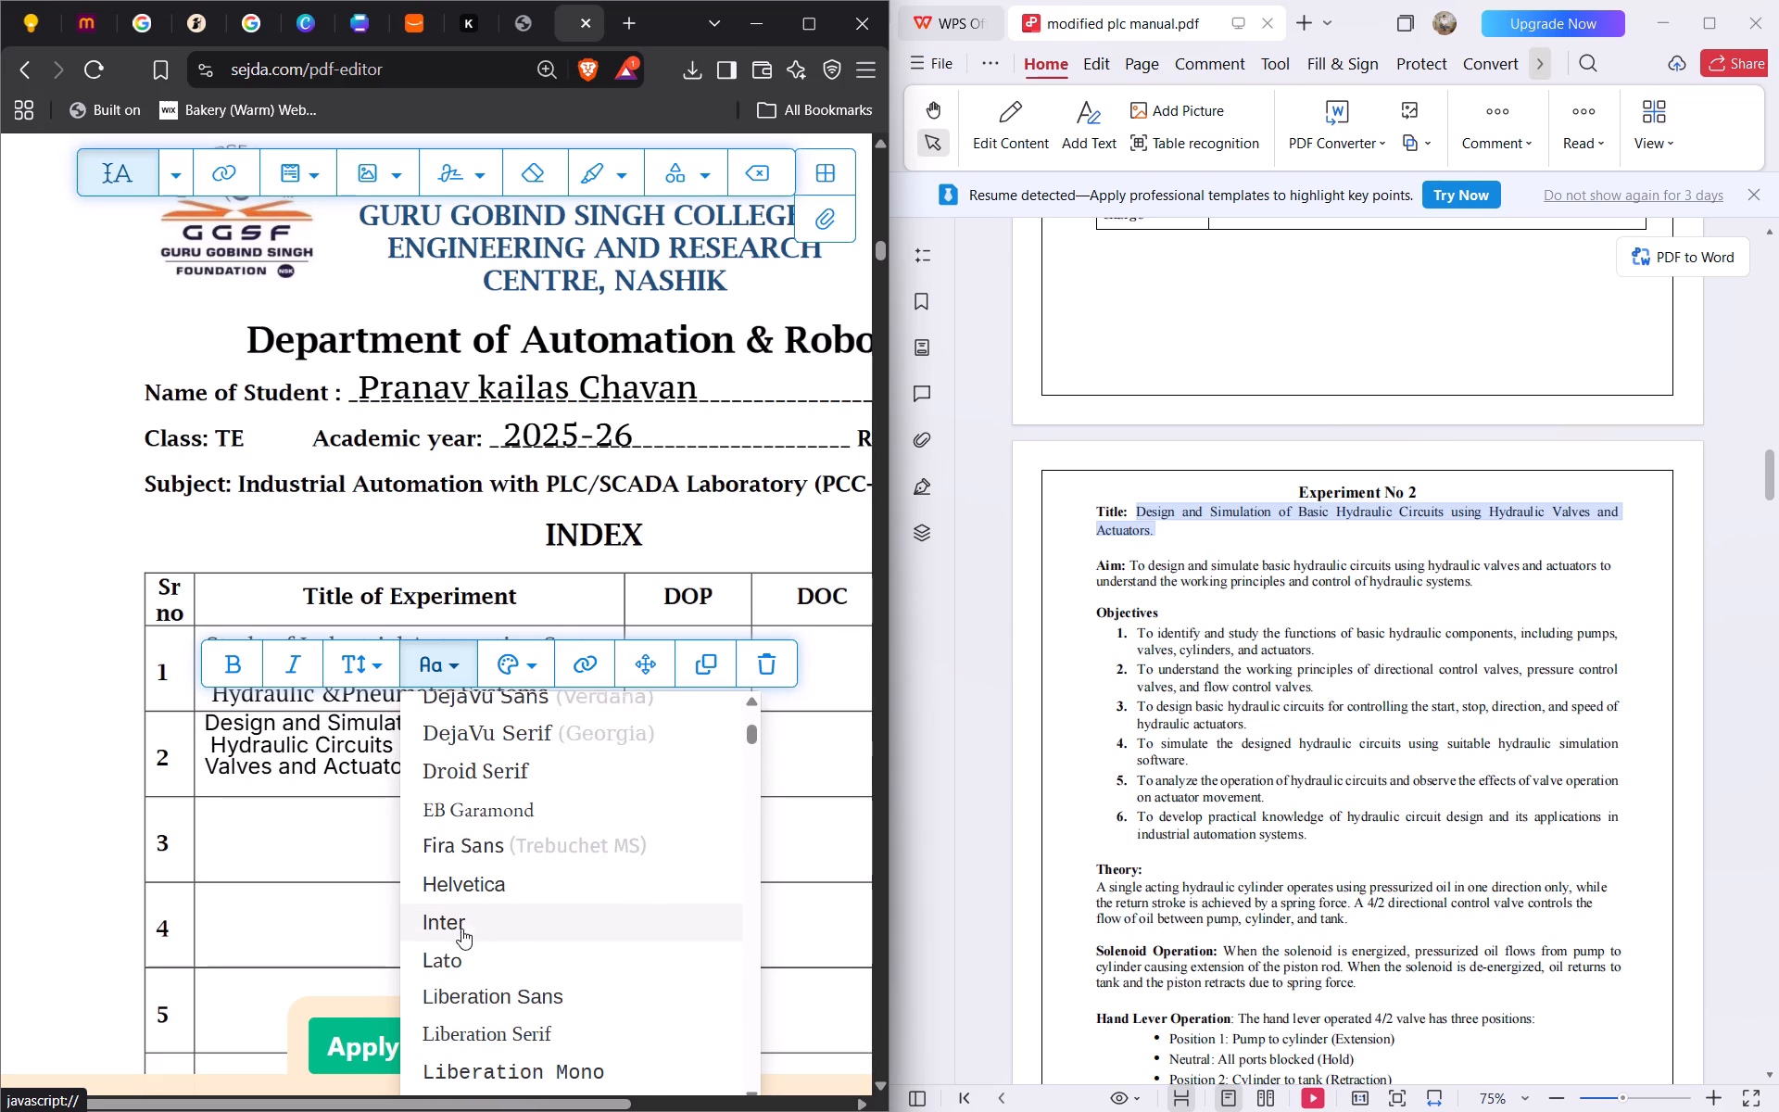
{"action": "scroll", "coordinate": [461, 929], "scroll_direction": "down", "scroll_amount": 1}
{"action": "scroll", "coordinate": [463, 736], "scroll_direction": "up", "scroll_amount": 1}
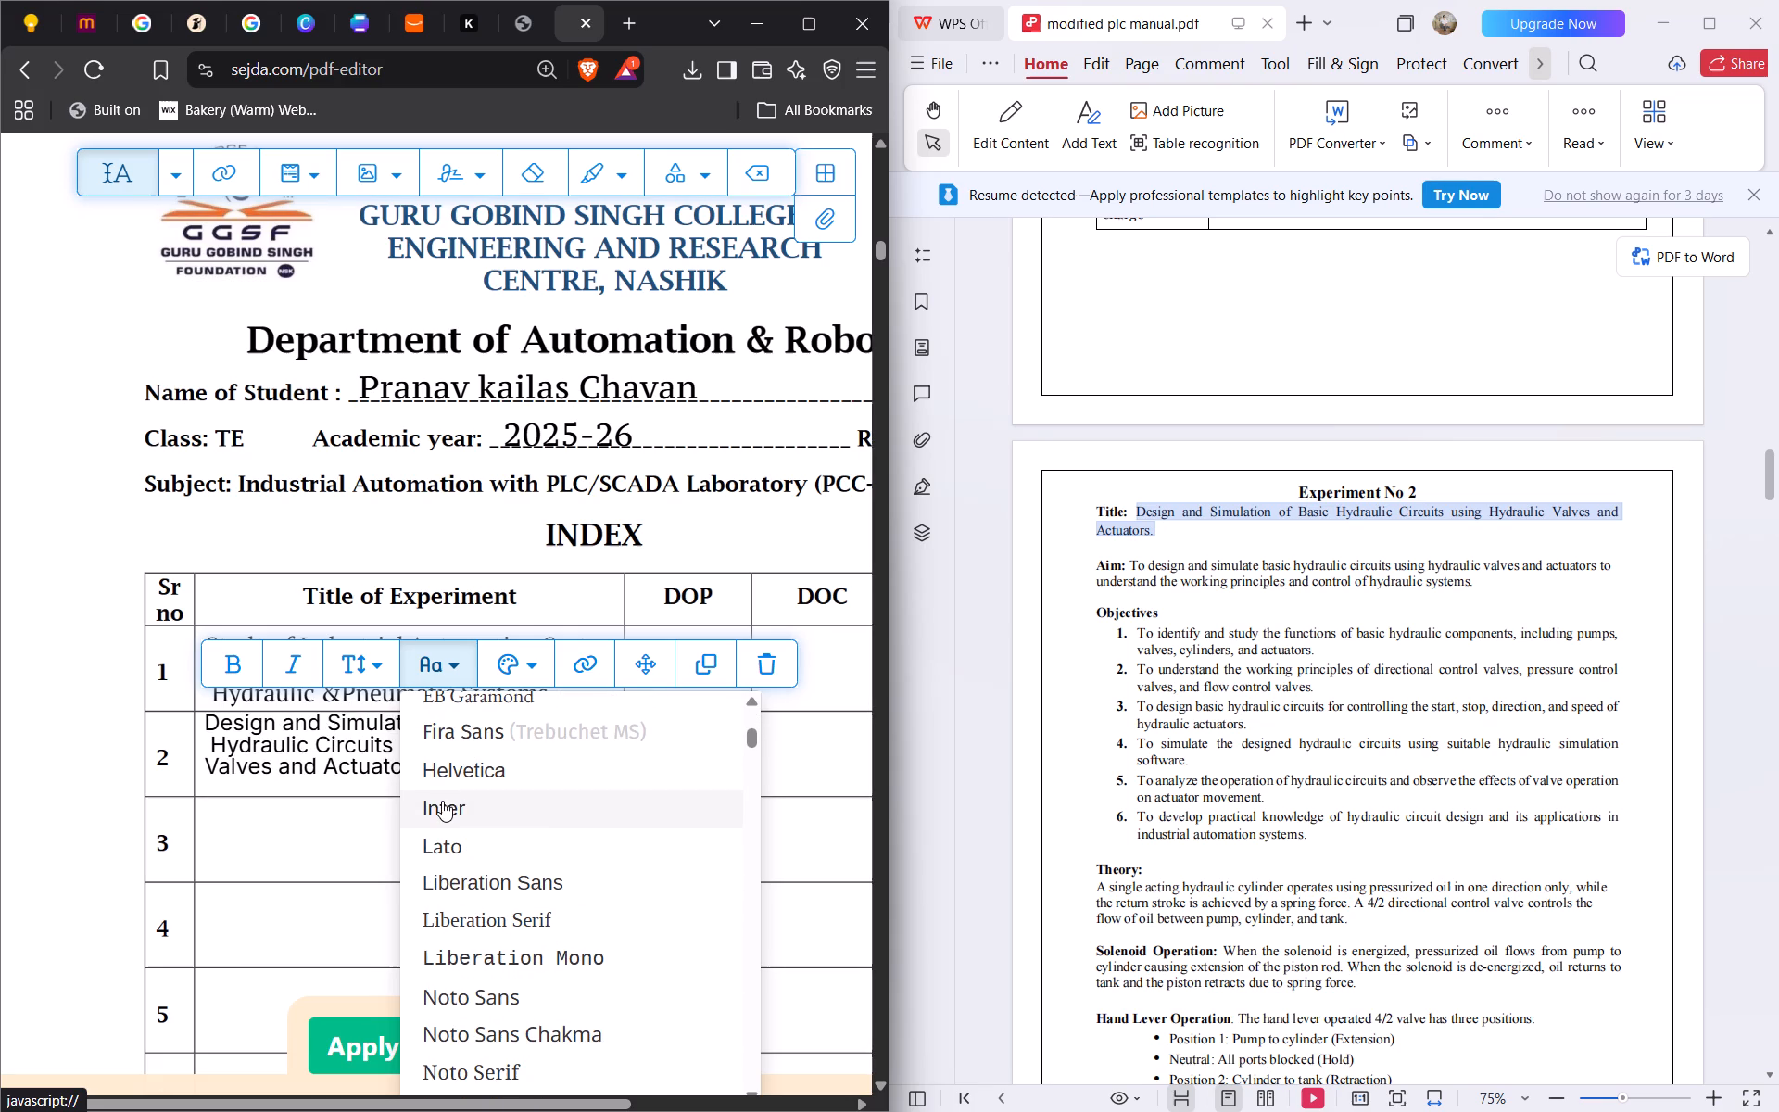
{"action": "left_click", "coordinate": [467, 915]}
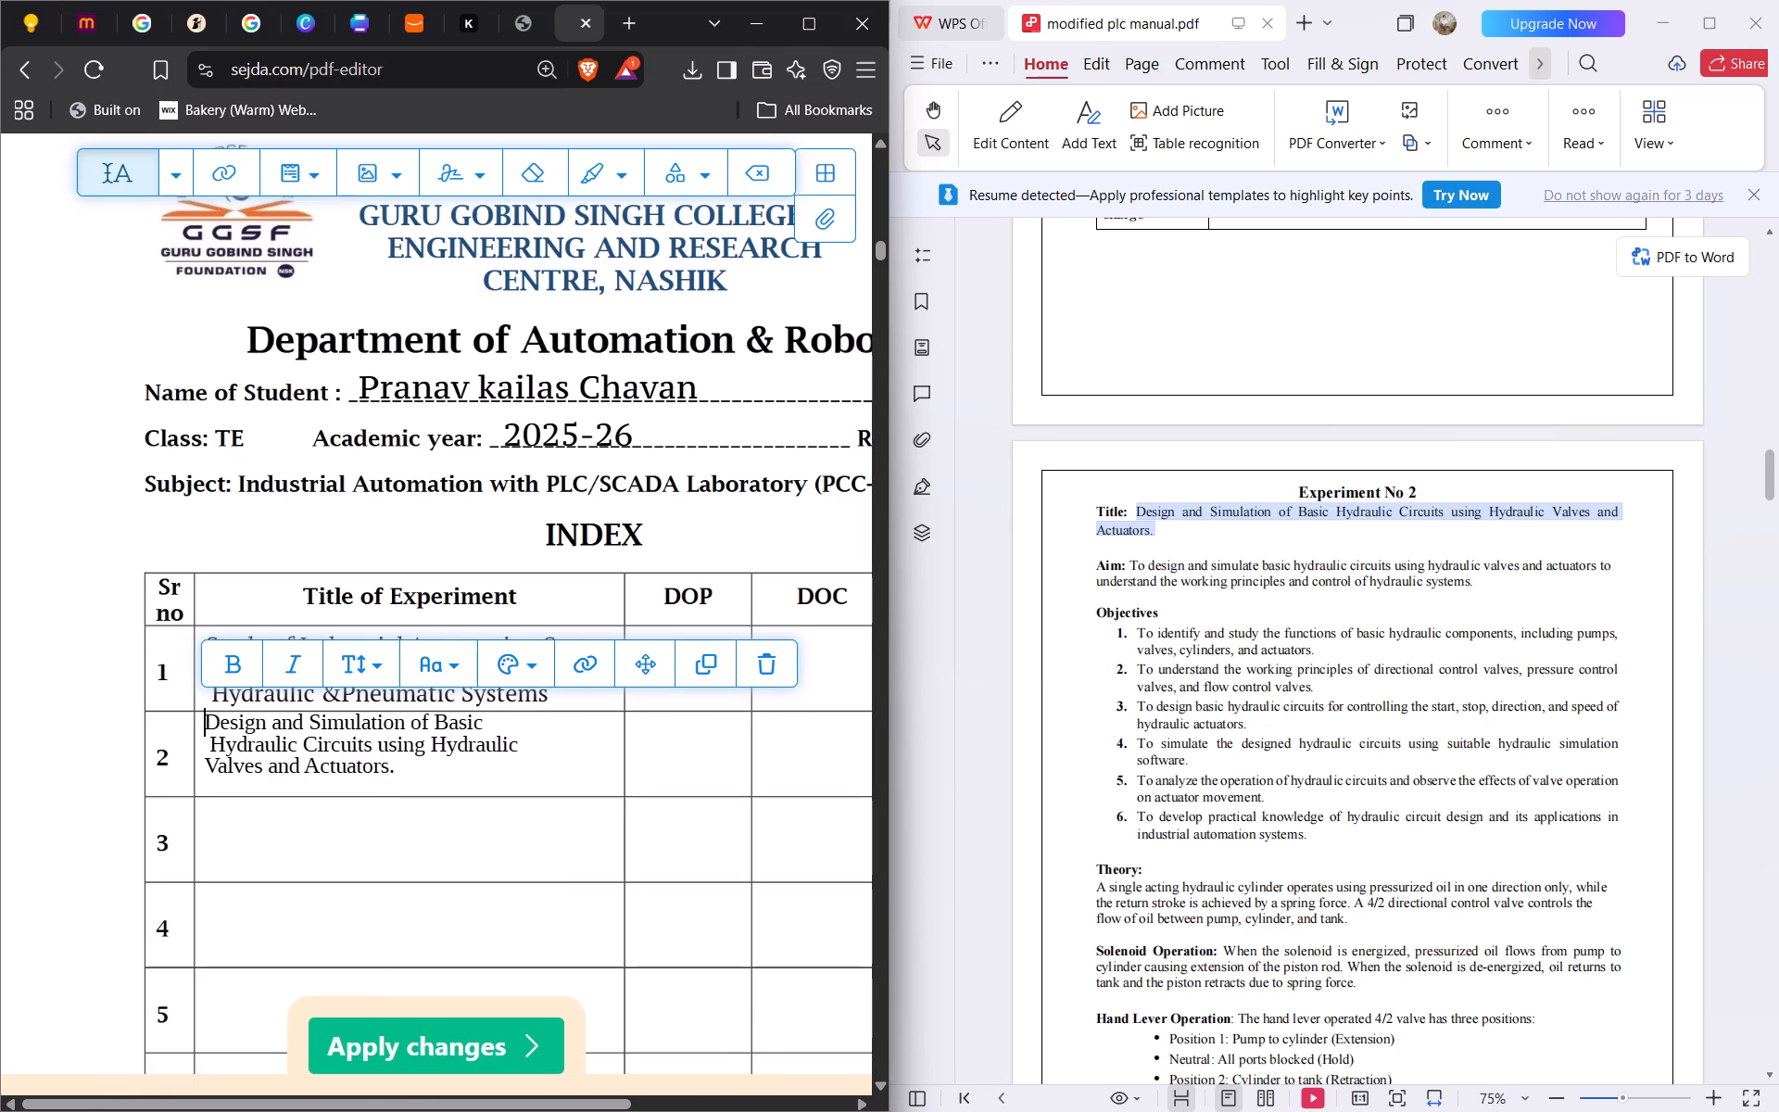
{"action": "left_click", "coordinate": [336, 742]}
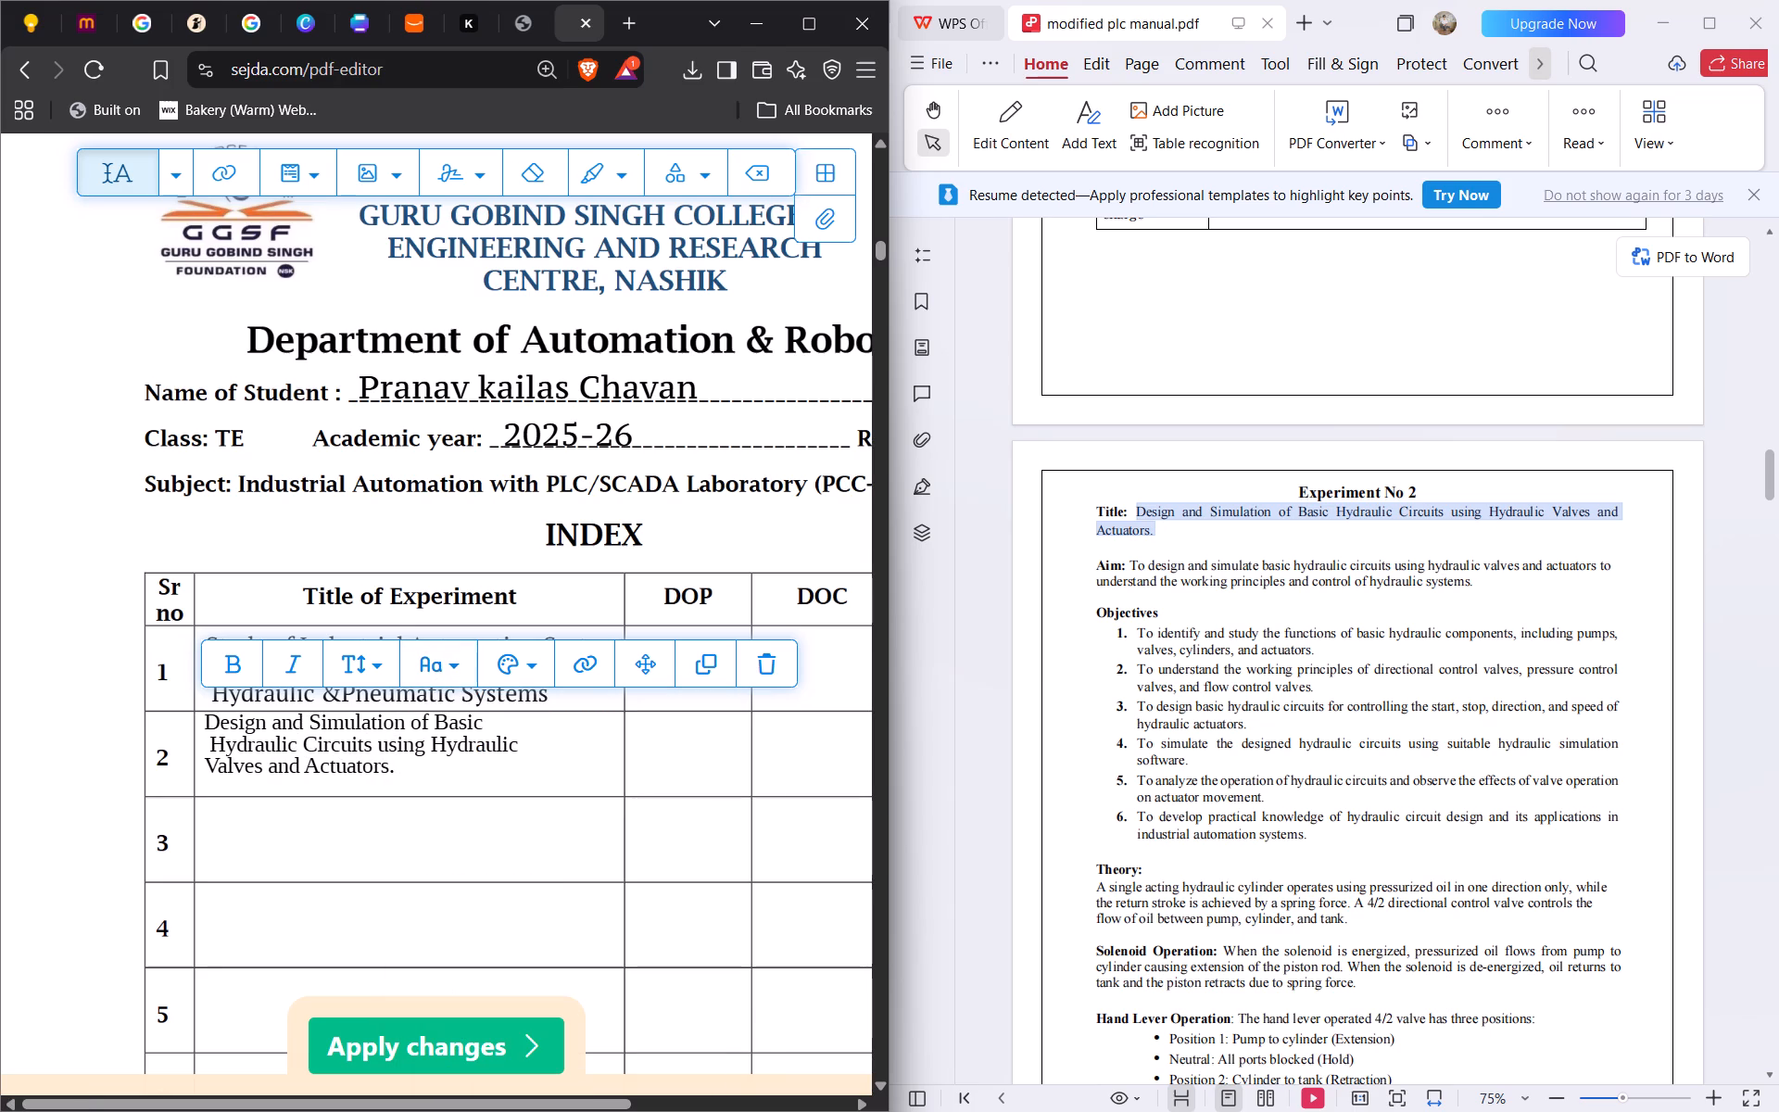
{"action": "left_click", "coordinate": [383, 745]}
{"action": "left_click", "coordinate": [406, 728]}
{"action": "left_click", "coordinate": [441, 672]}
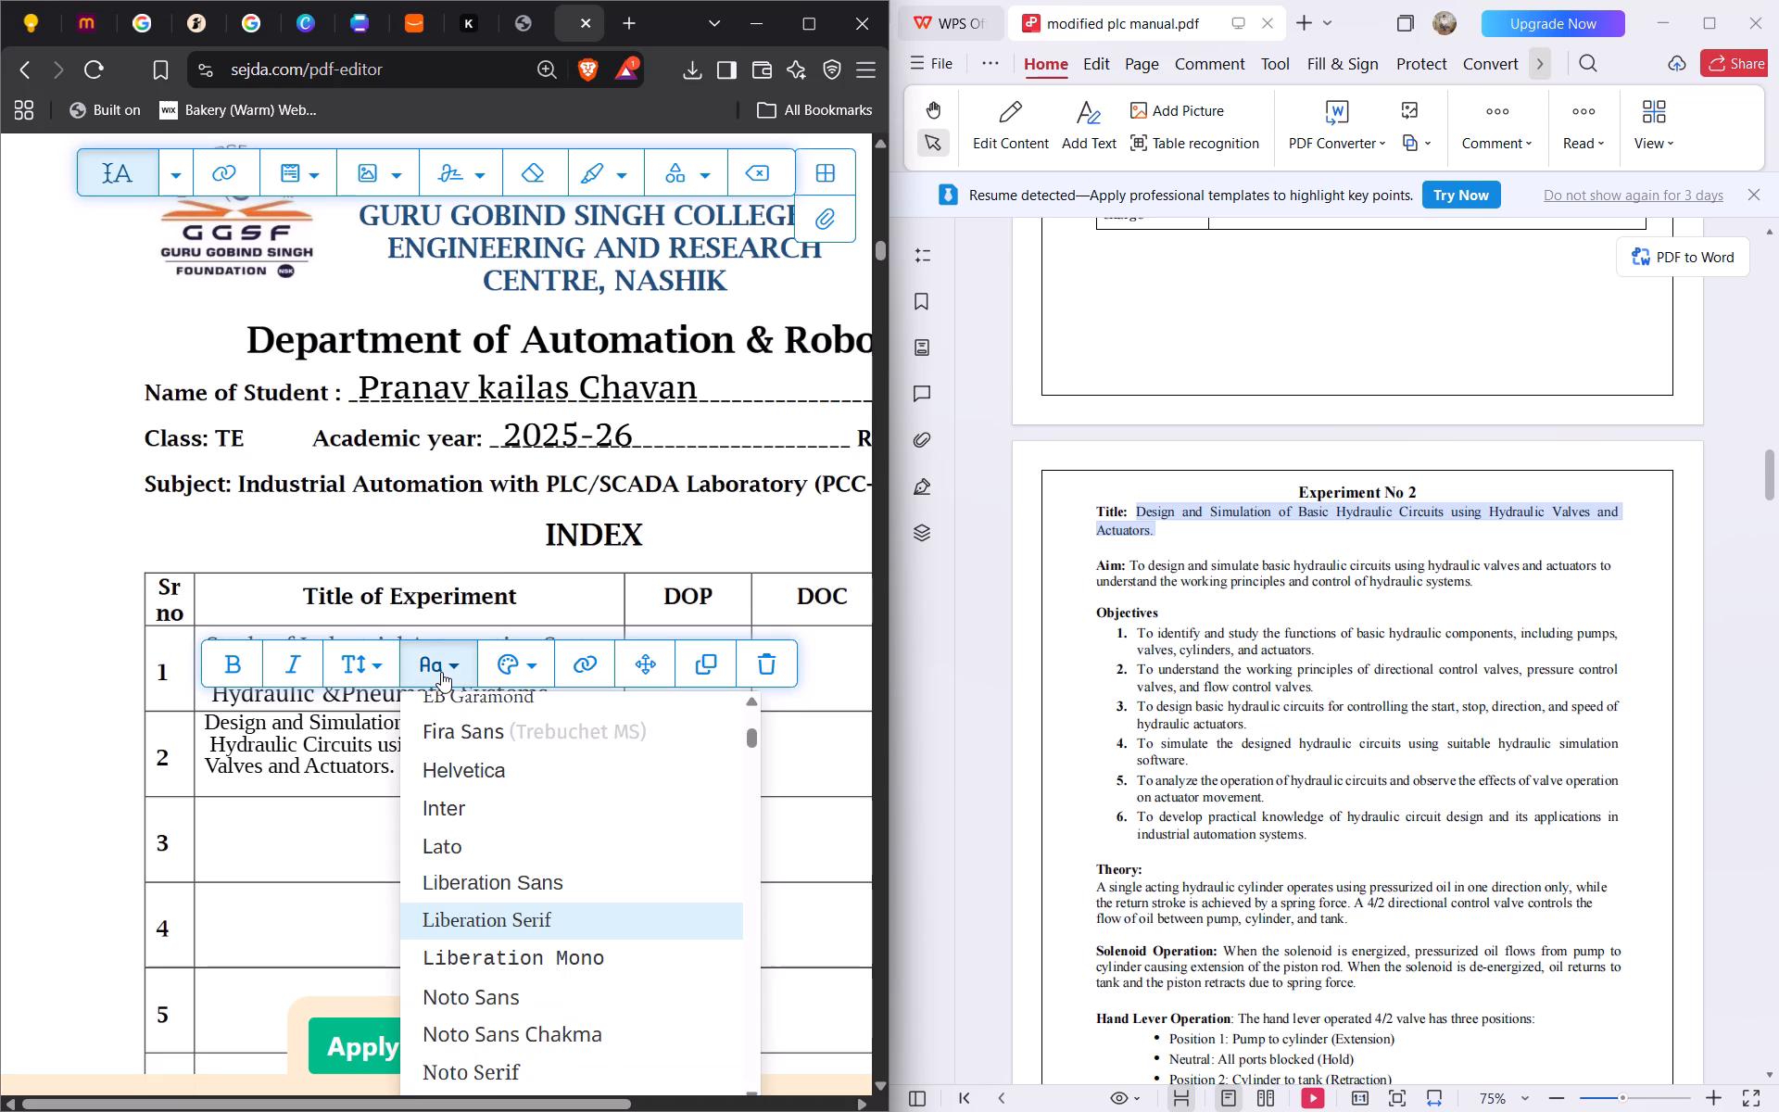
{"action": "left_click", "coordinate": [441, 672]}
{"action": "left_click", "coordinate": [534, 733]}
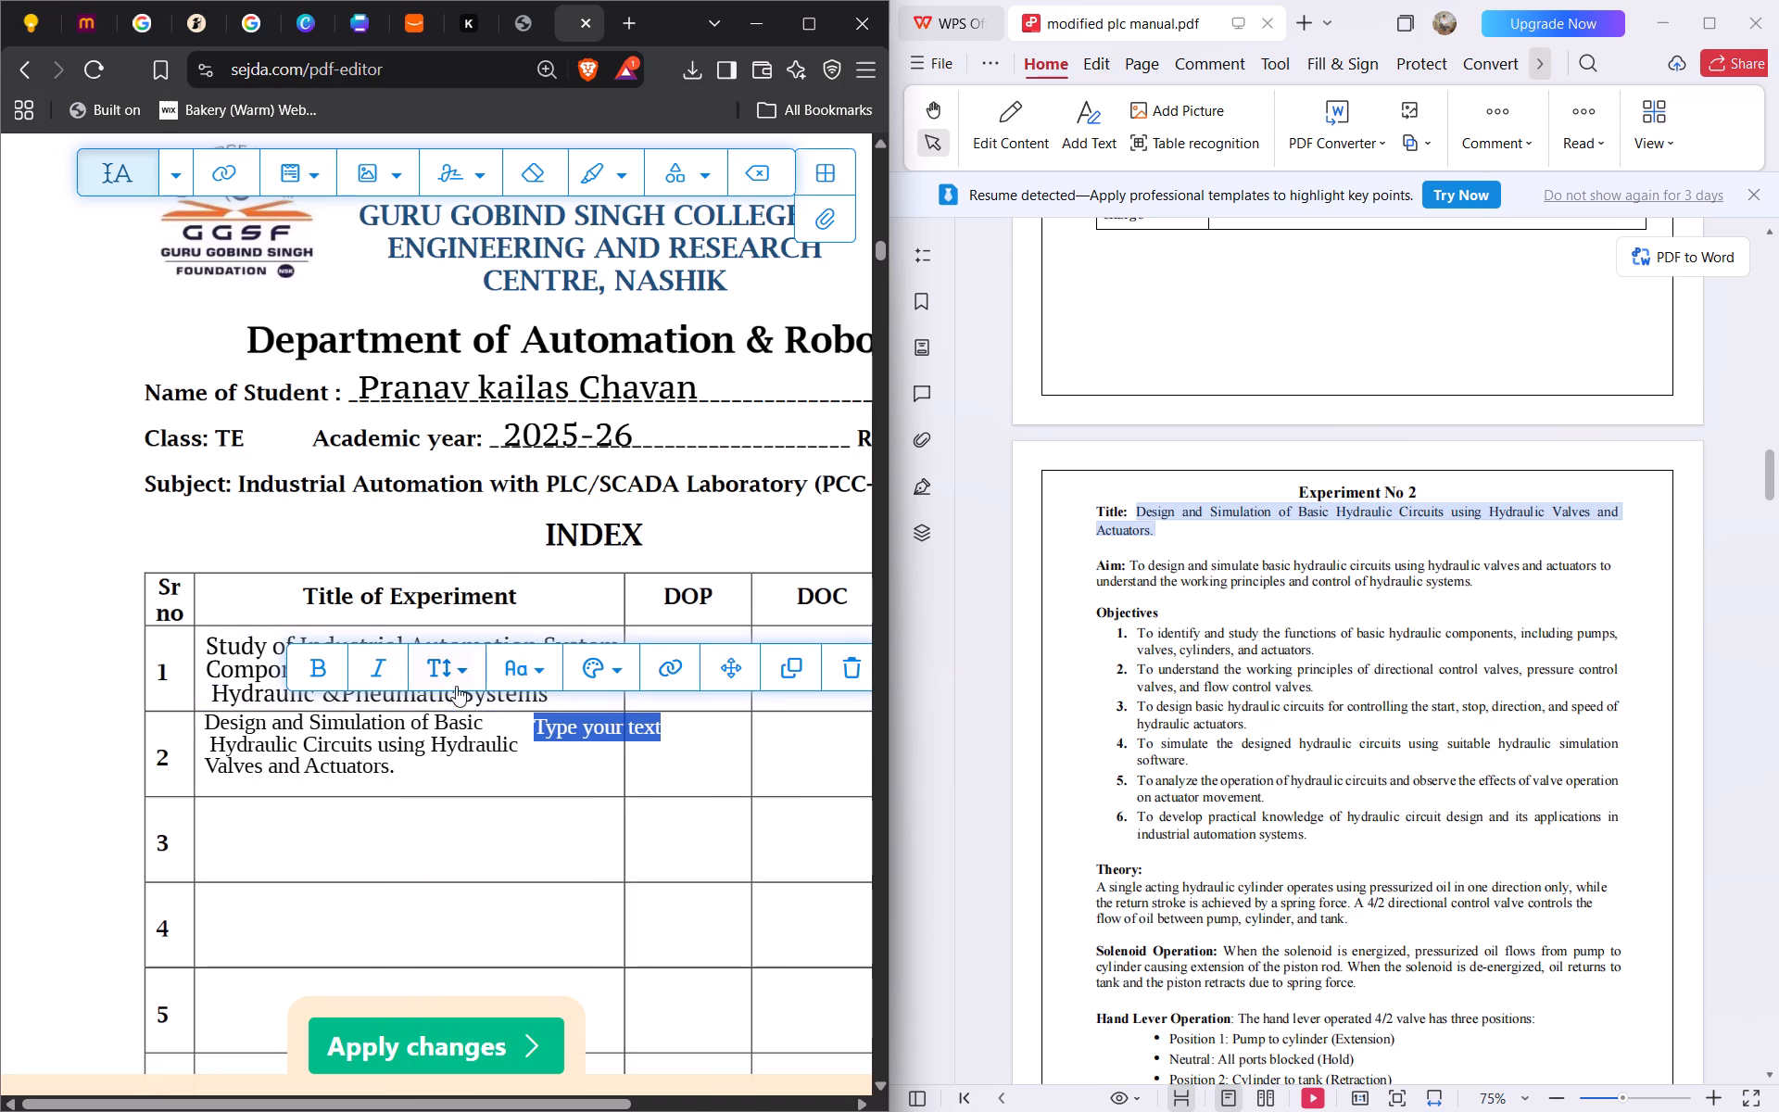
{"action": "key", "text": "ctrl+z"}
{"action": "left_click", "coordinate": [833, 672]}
Set the font of the Experiment 1 title text in index row 1 to Liberation Serif.
{"action": "left_click", "coordinate": [524, 646]}
{"action": "left_click", "coordinate": [443, 584]}
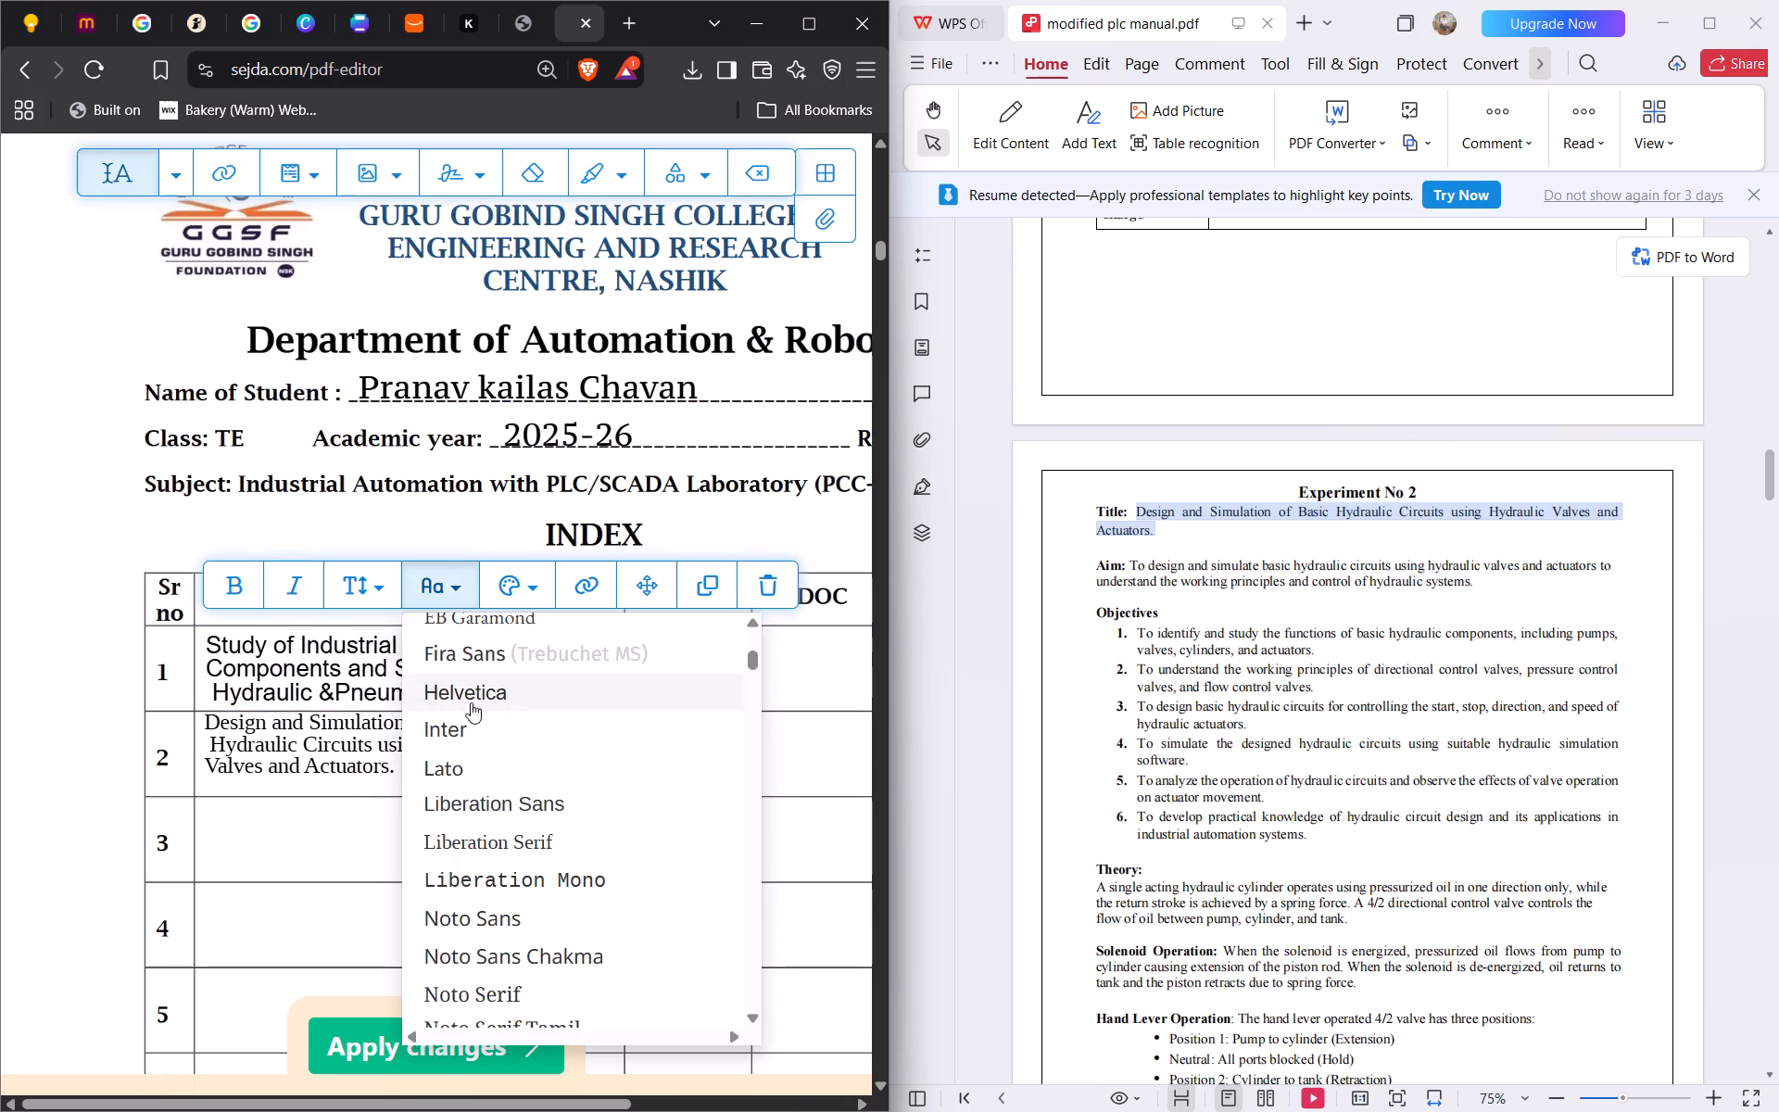
{"action": "left_click", "coordinate": [523, 825]}
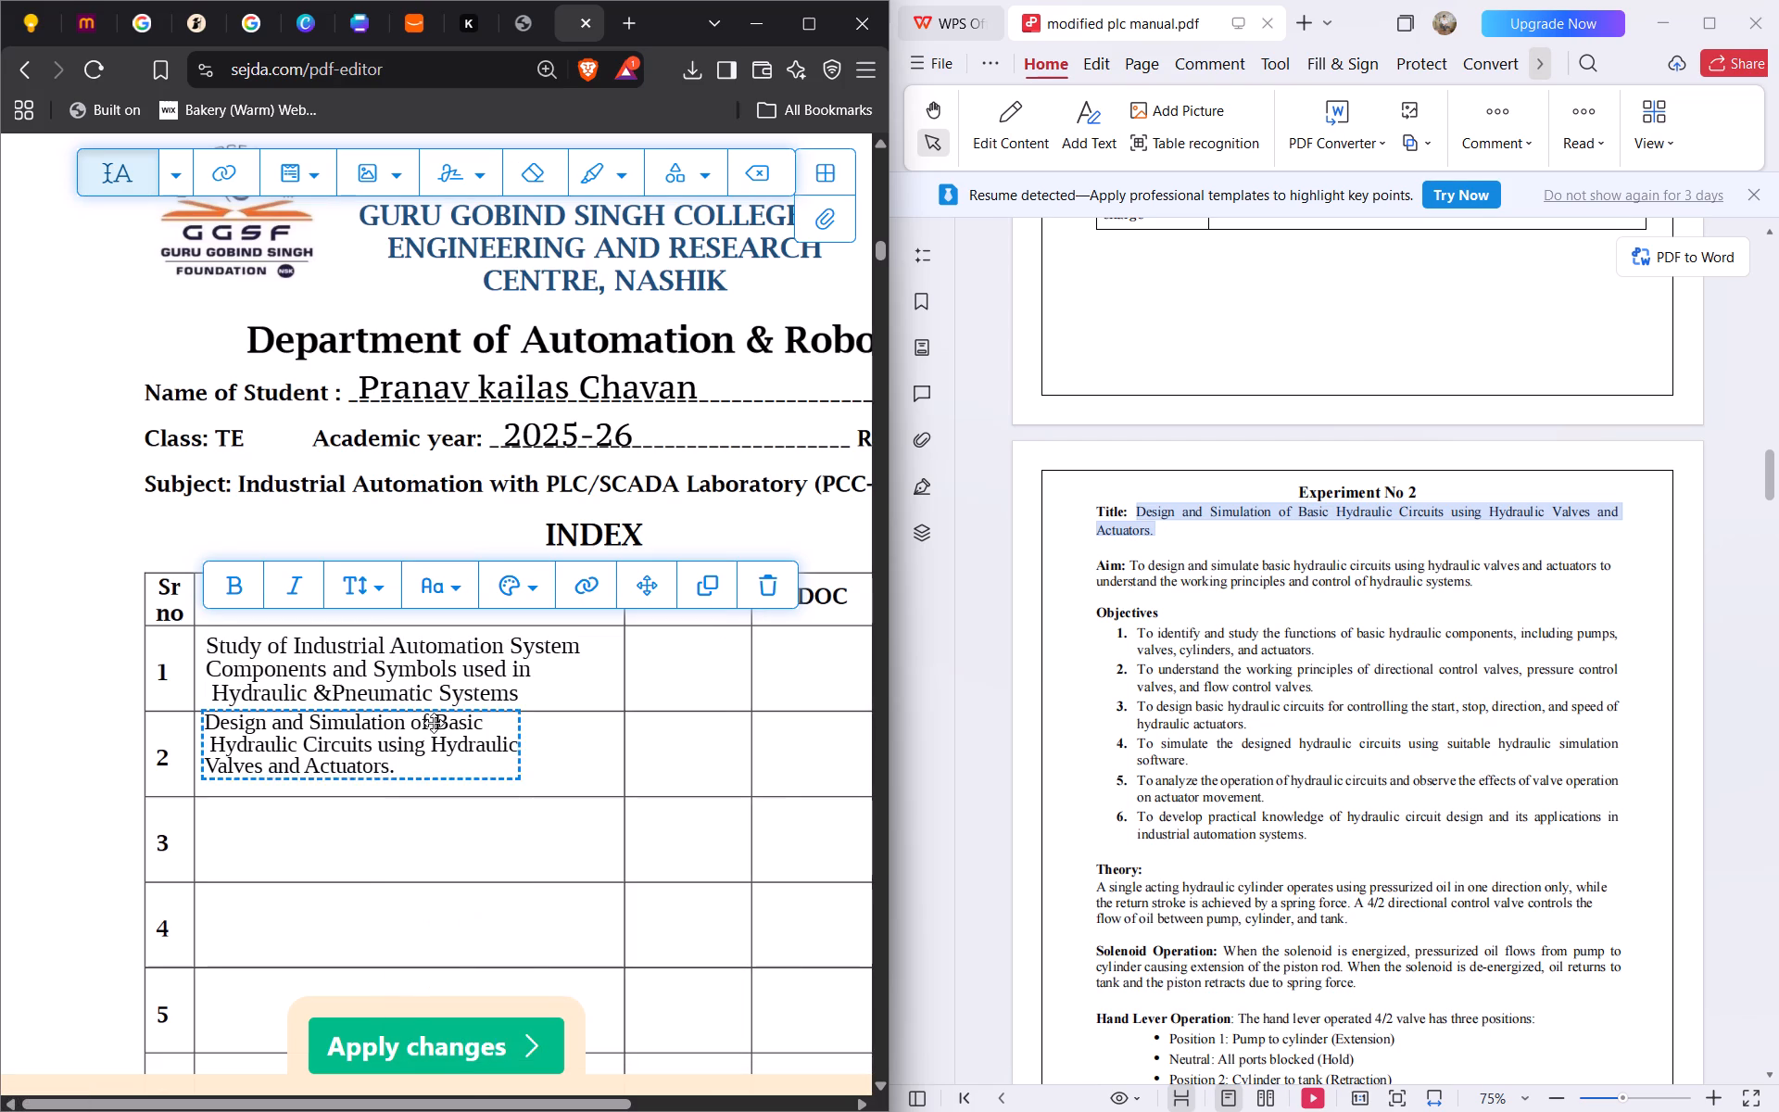
Increase the font size of the Experiment 2 title text in index row 2 by one.
{"action": "left_click", "coordinate": [383, 742]}
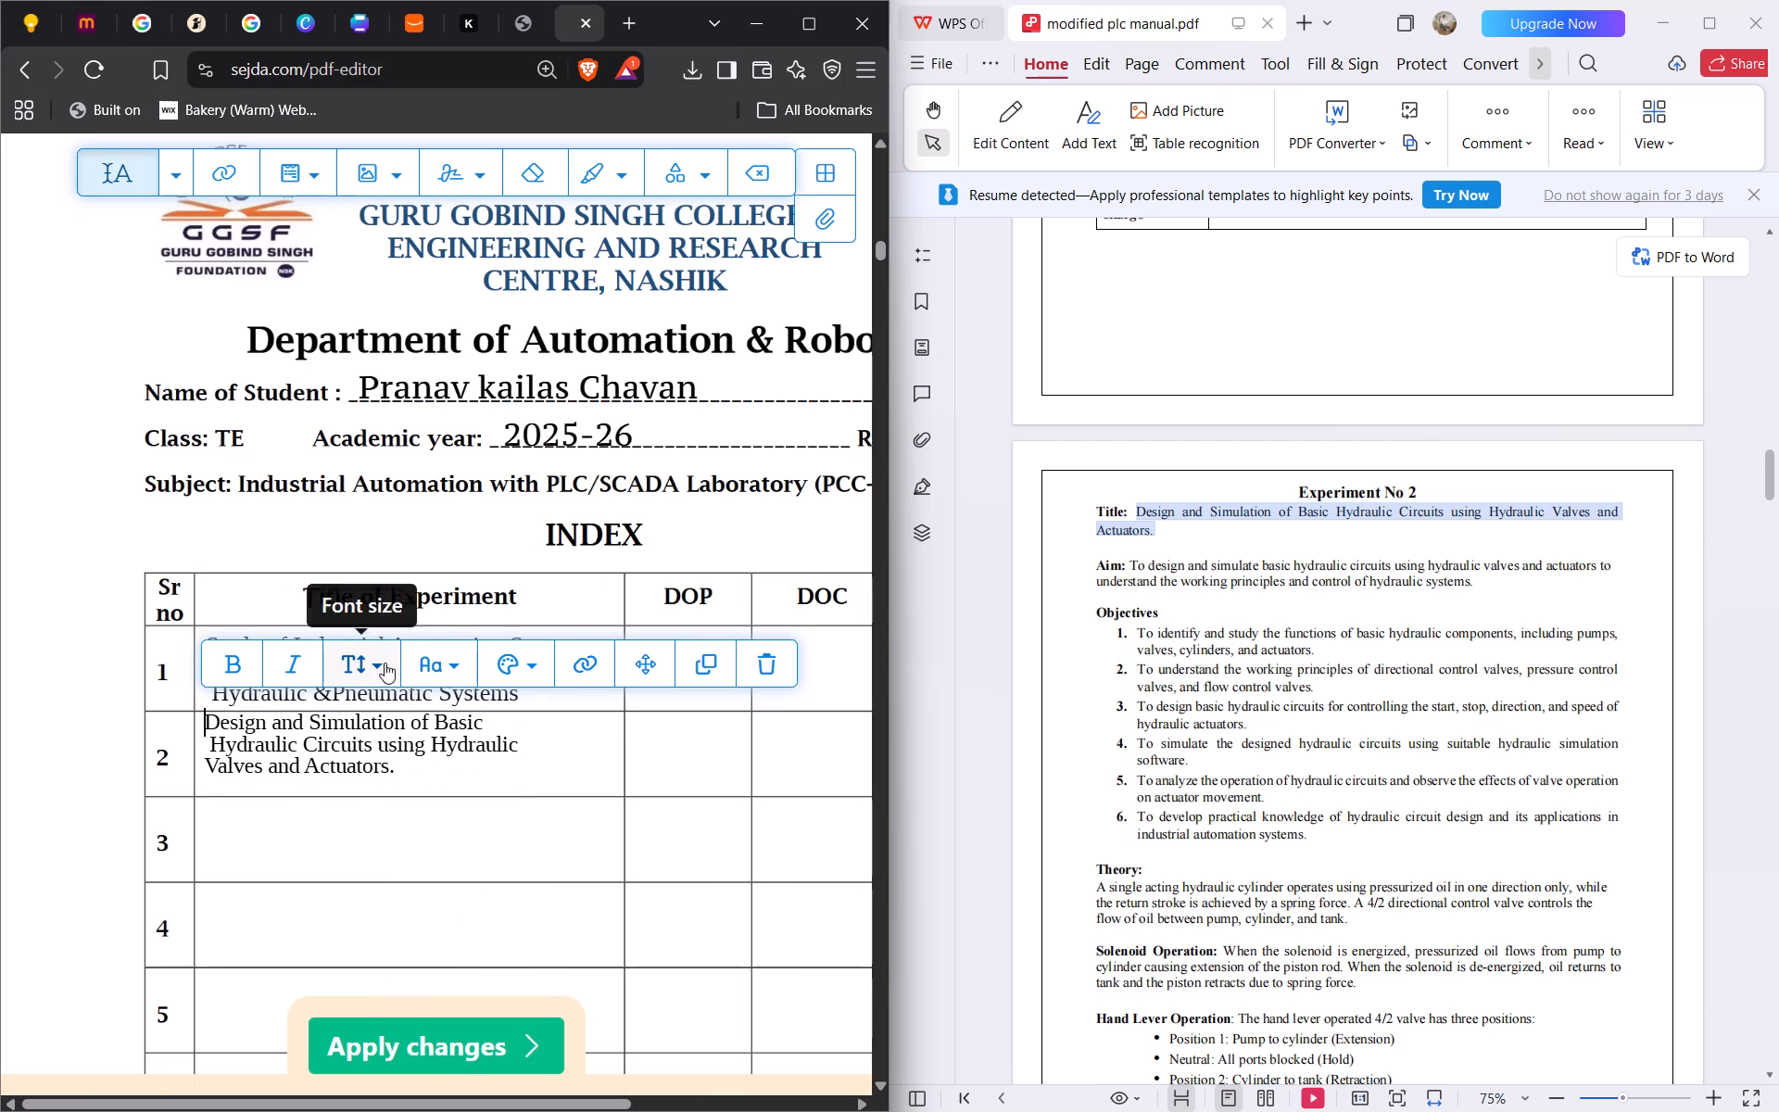
{"action": "left_click", "coordinate": [380, 659]}
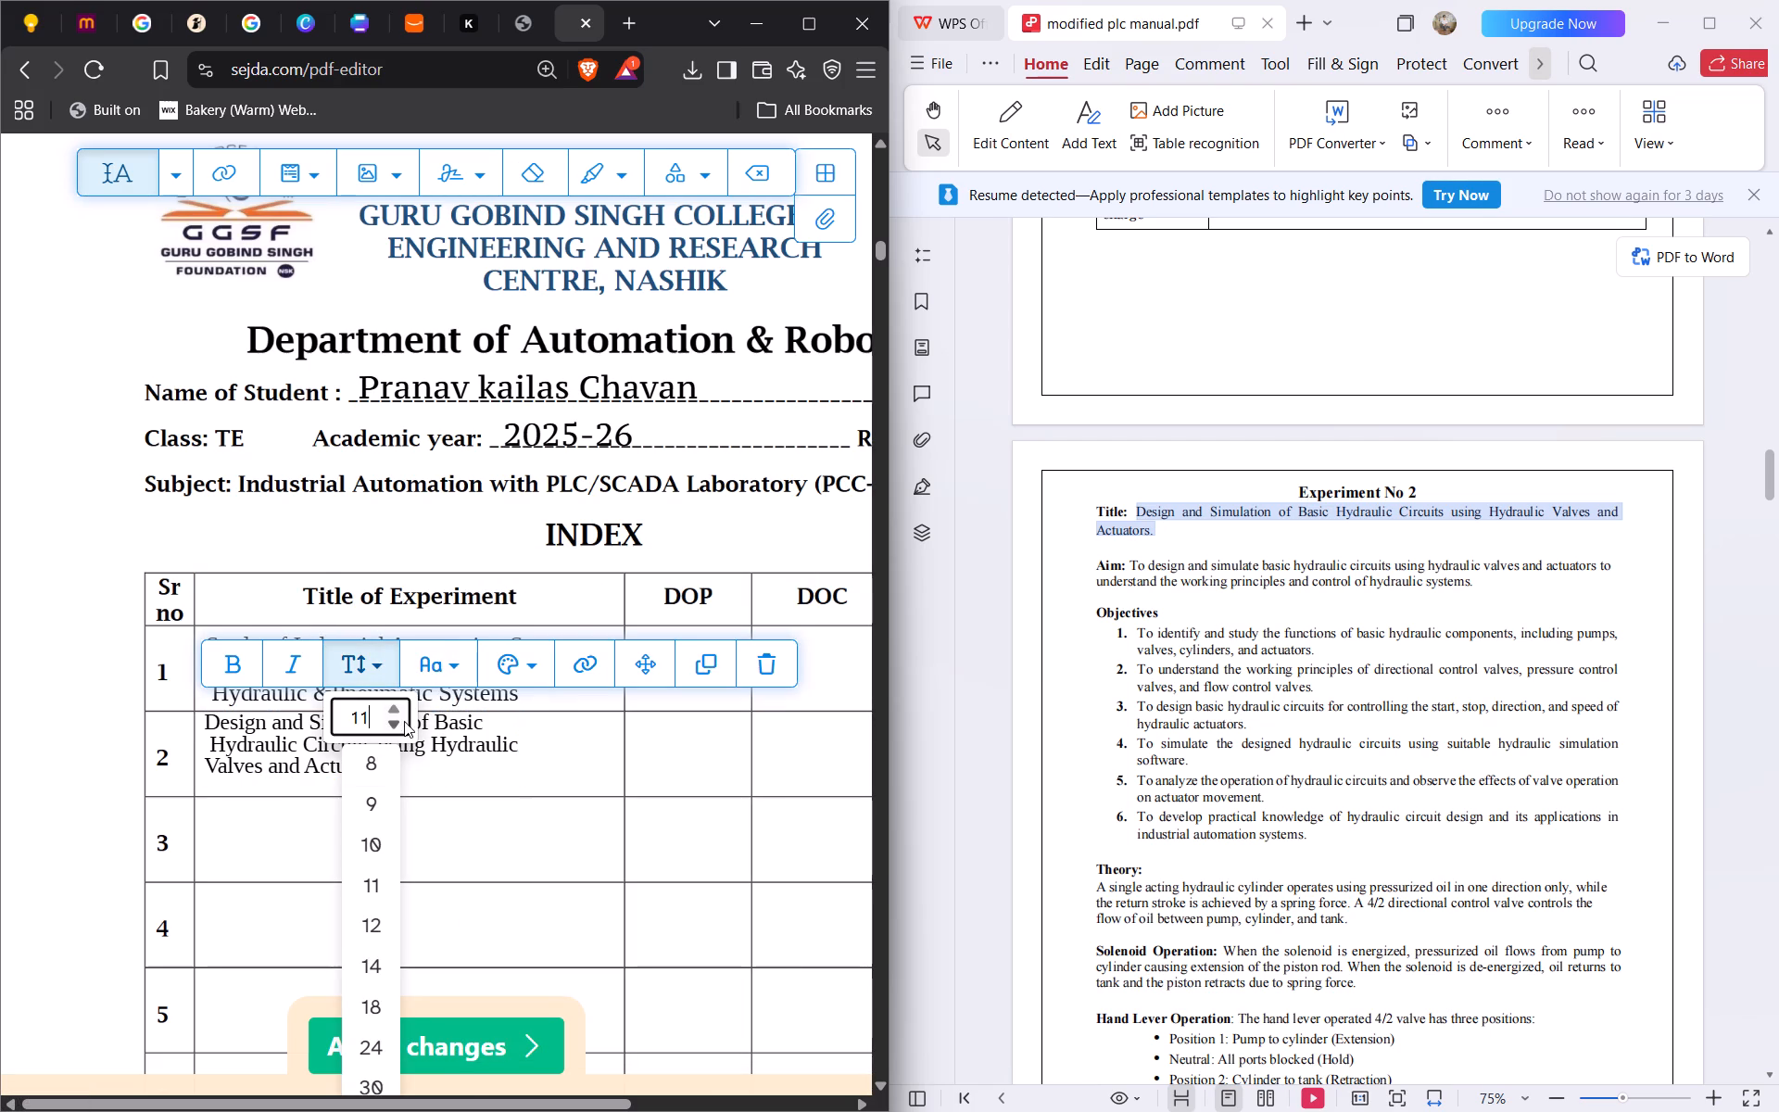
{"action": "left_click", "coordinate": [396, 710]}
{"action": "left_click", "coordinate": [542, 764]}
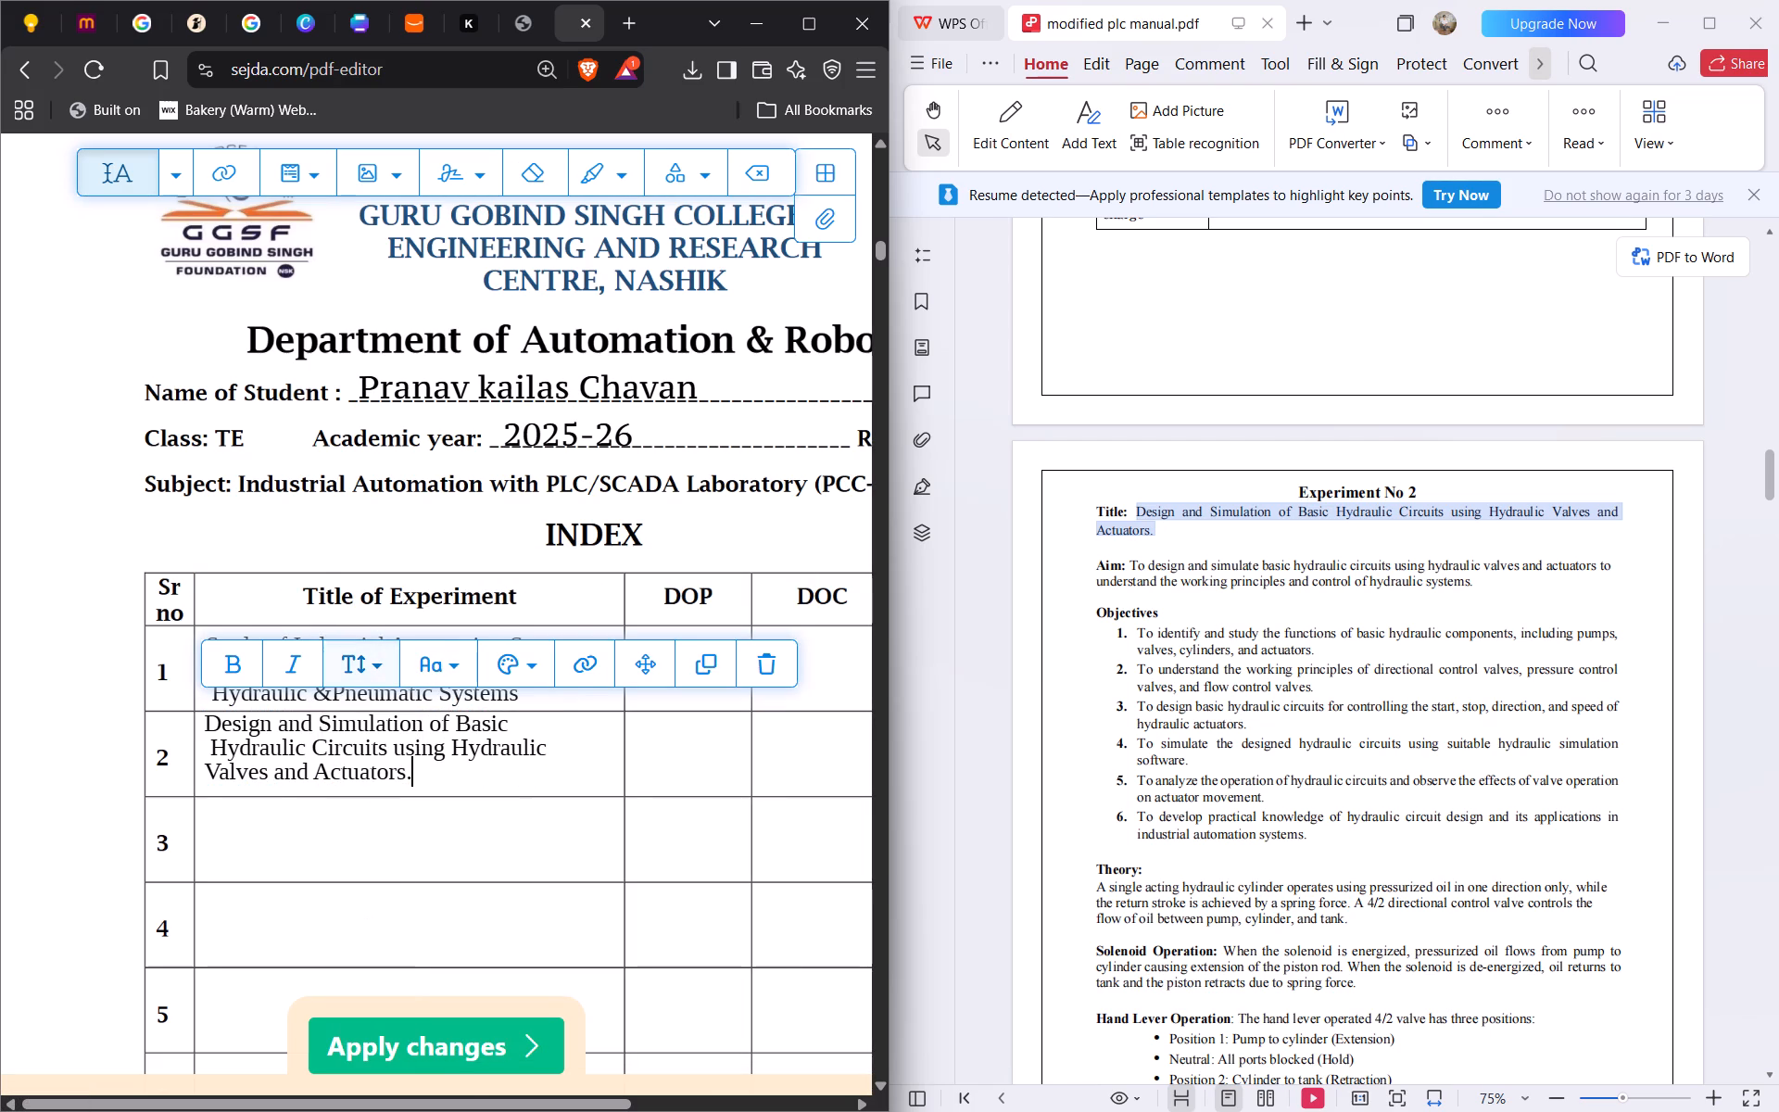
Shift the Experiment 2 title text slightly down so its three lines sit inside index row 2's title cell.
{"action": "left_click", "coordinate": [480, 748]}
{"action": "left_click", "coordinate": [648, 655]}
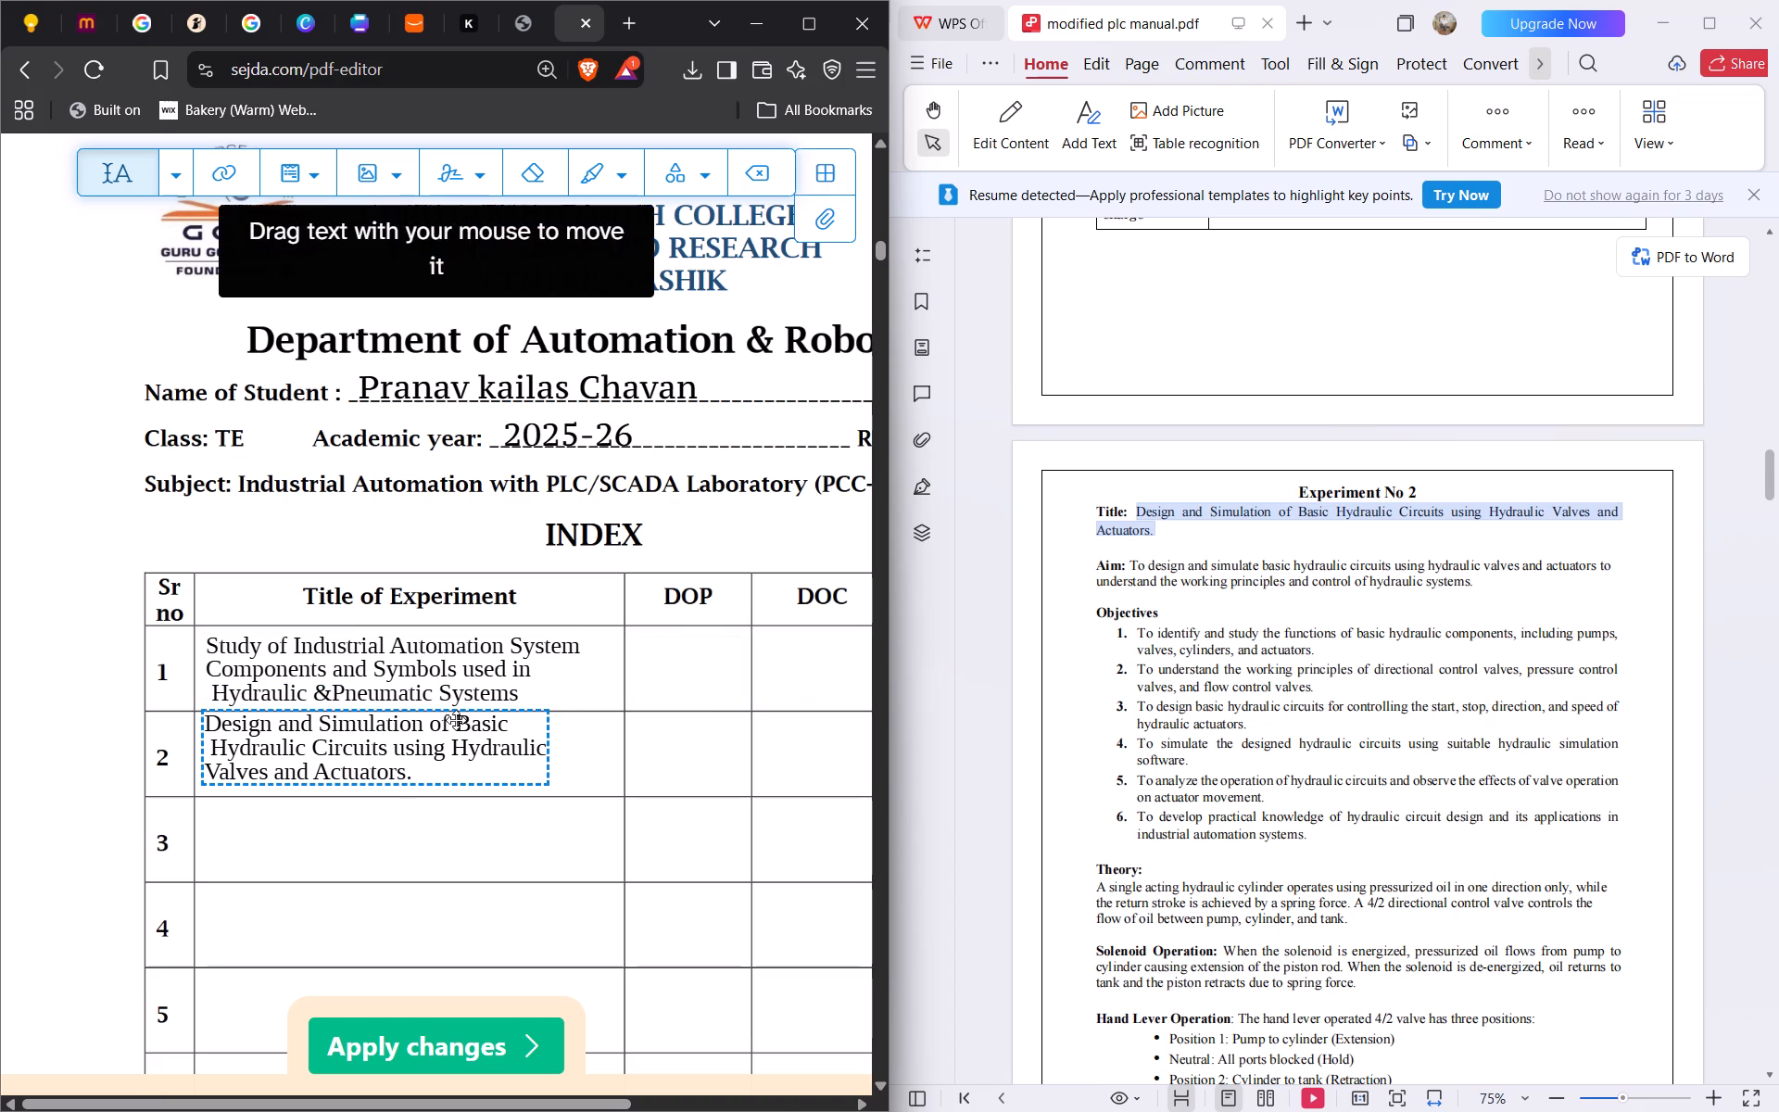
{"action": "left_click", "coordinate": [441, 732]}
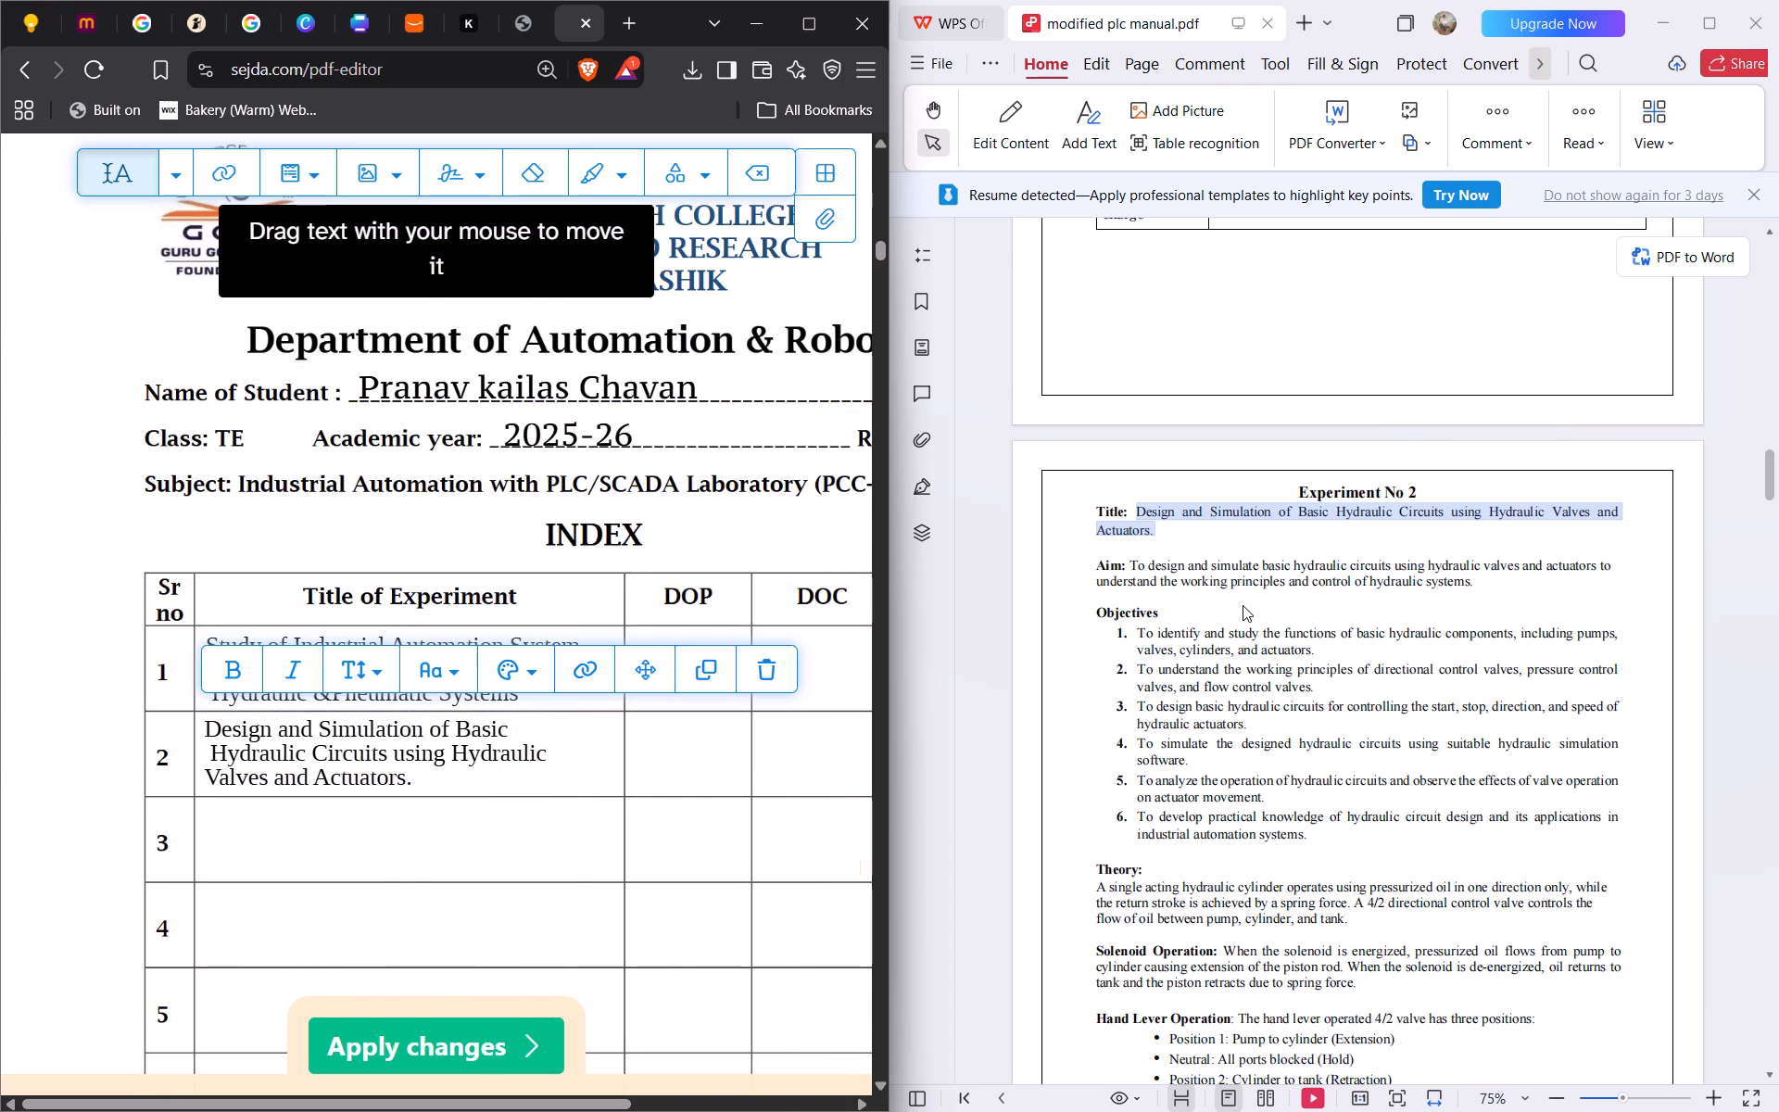
Copy the Experiment 3 title line from modified plc manual.pdf and paste it as a text entry in index row 3's title cell.
{"action": "left_click", "coordinate": [1244, 605]}
{"action": "scroll", "coordinate": [1244, 604], "scroll_direction": "down", "scroll_amount": 16}
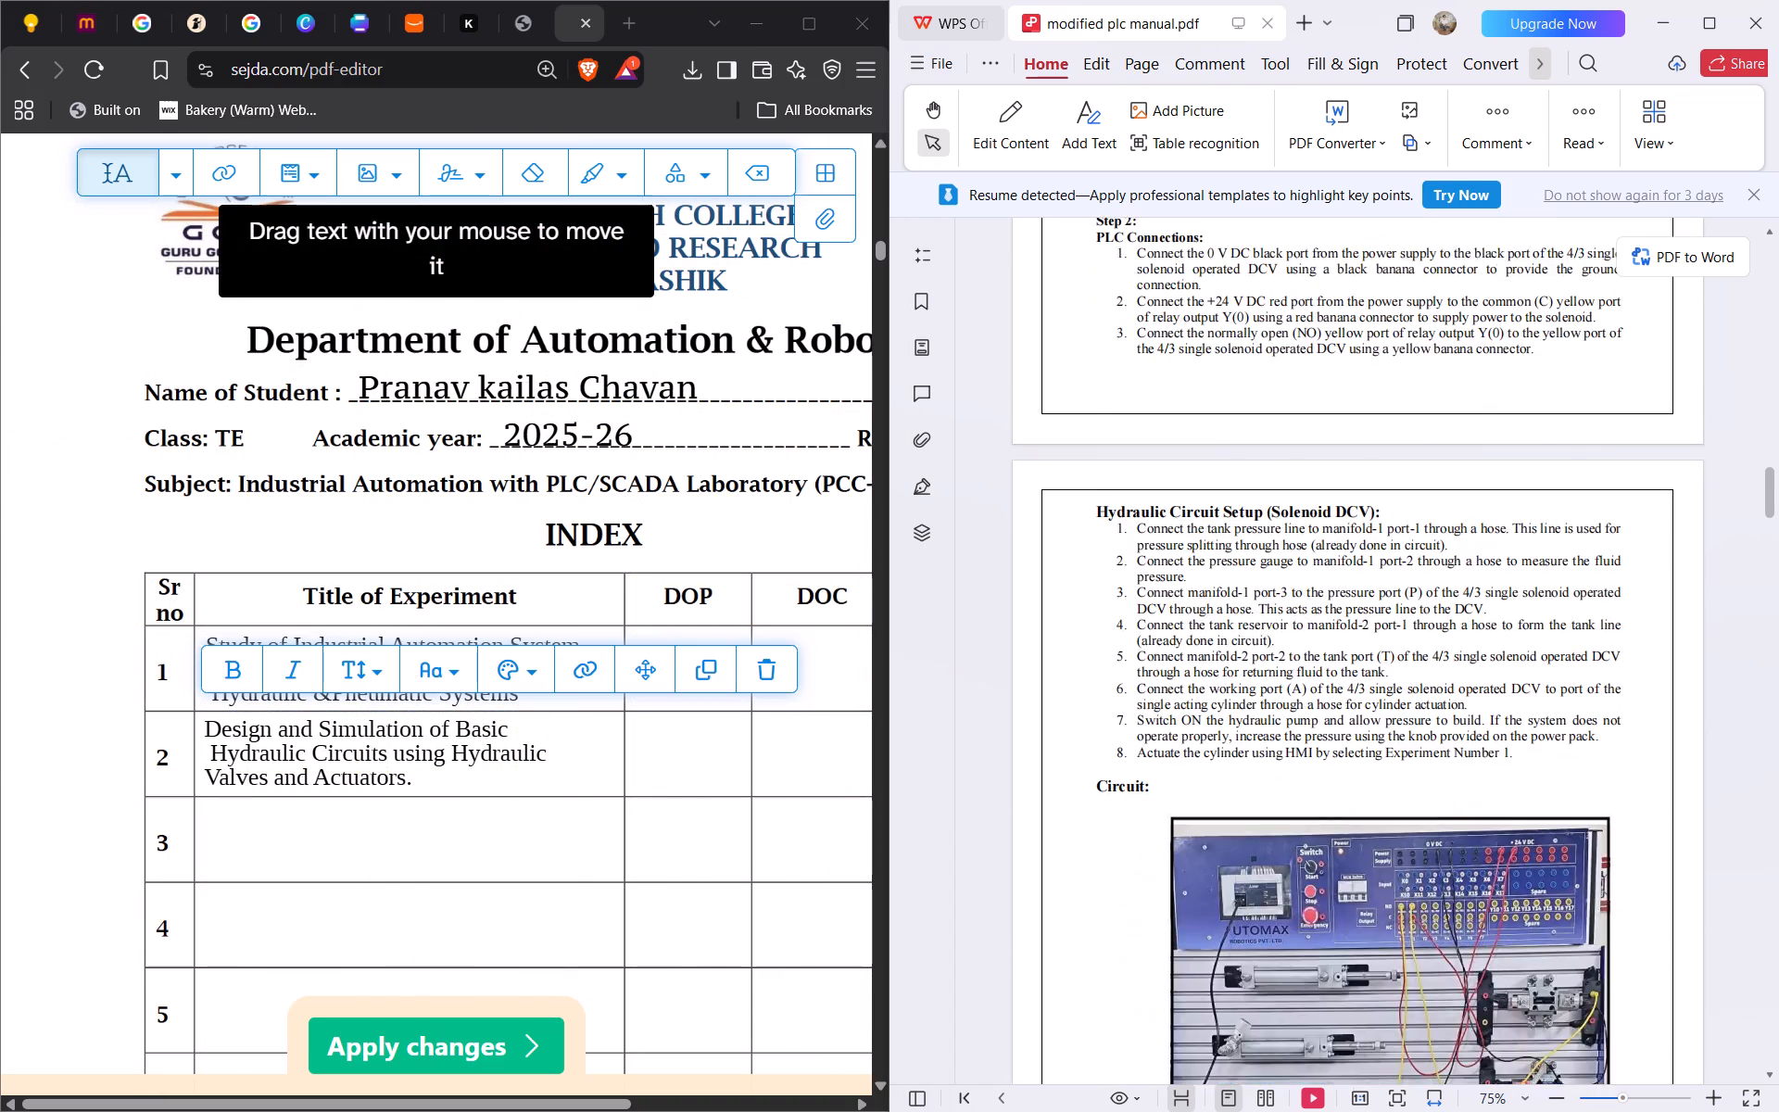
{"action": "scroll", "coordinate": [1244, 604], "scroll_direction": "down", "scroll_amount": 20}
{"action": "scroll", "coordinate": [1244, 604], "scroll_direction": "down", "scroll_amount": 19}
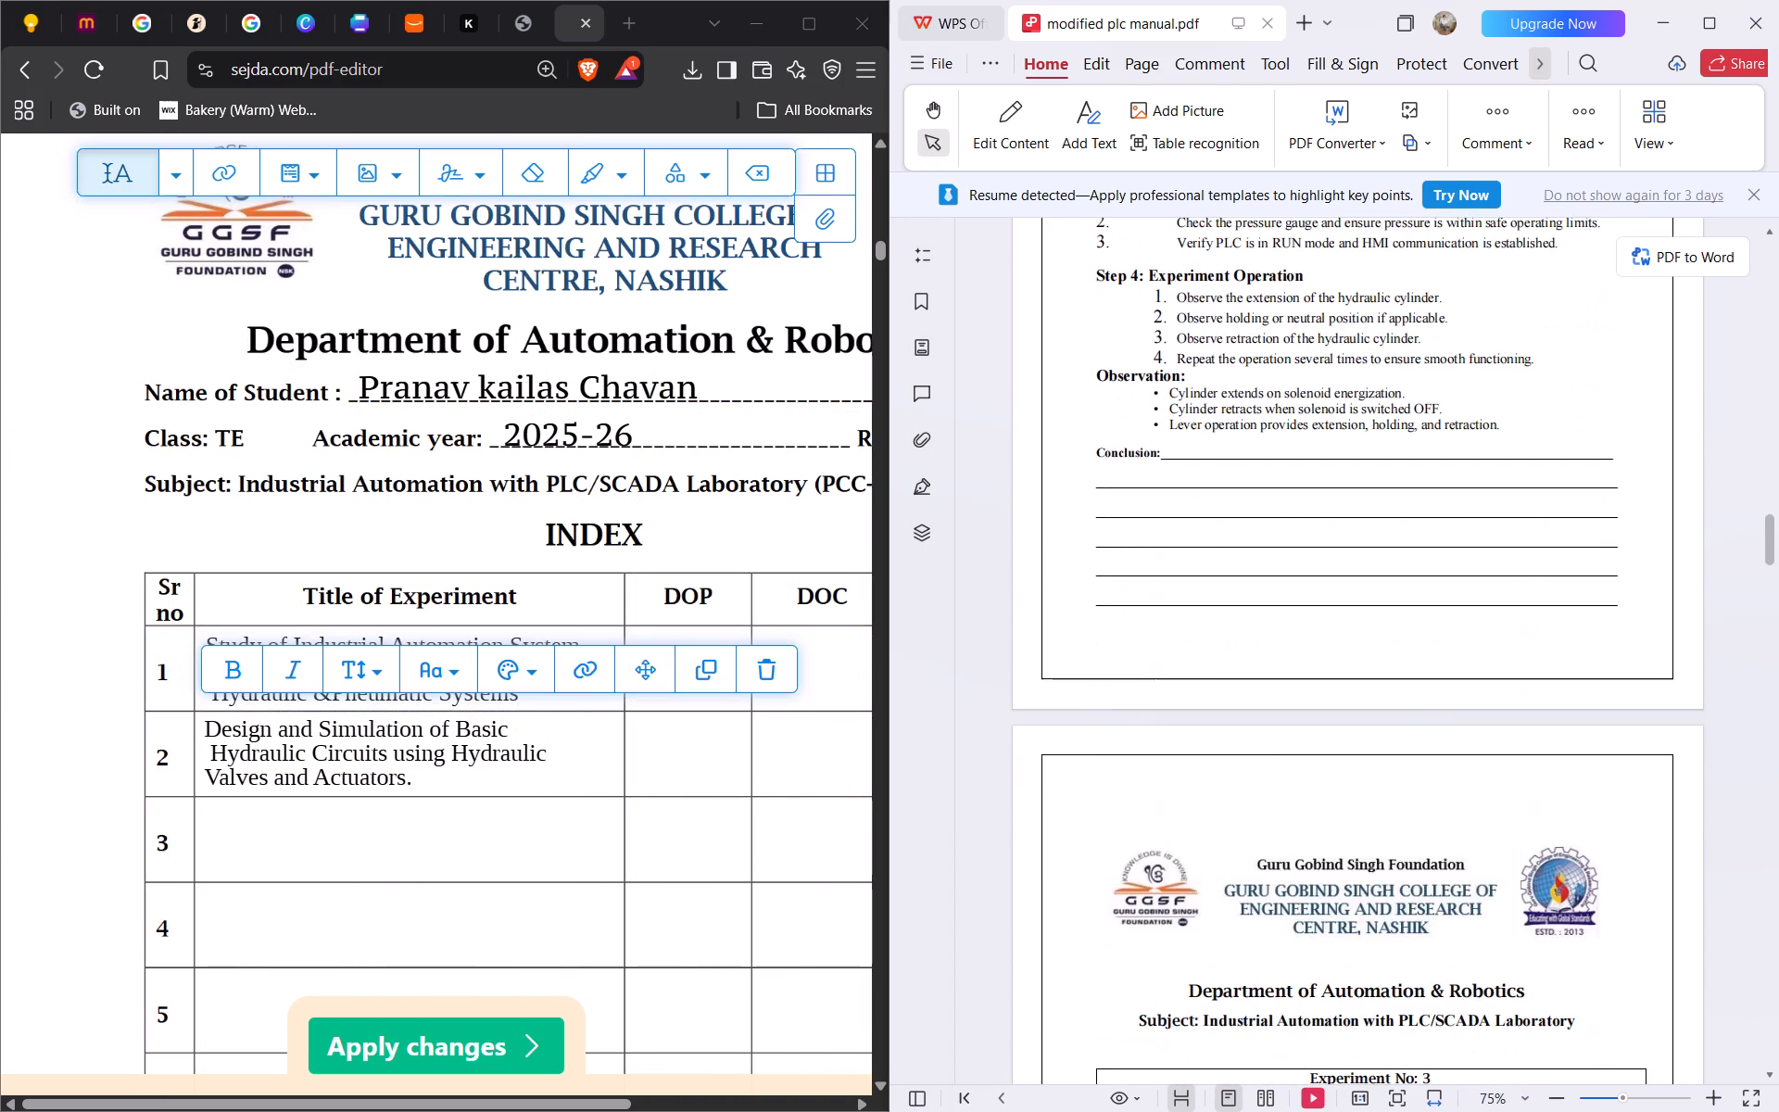
{"action": "scroll", "coordinate": [1245, 604], "scroll_direction": "down", "scroll_amount": 17}
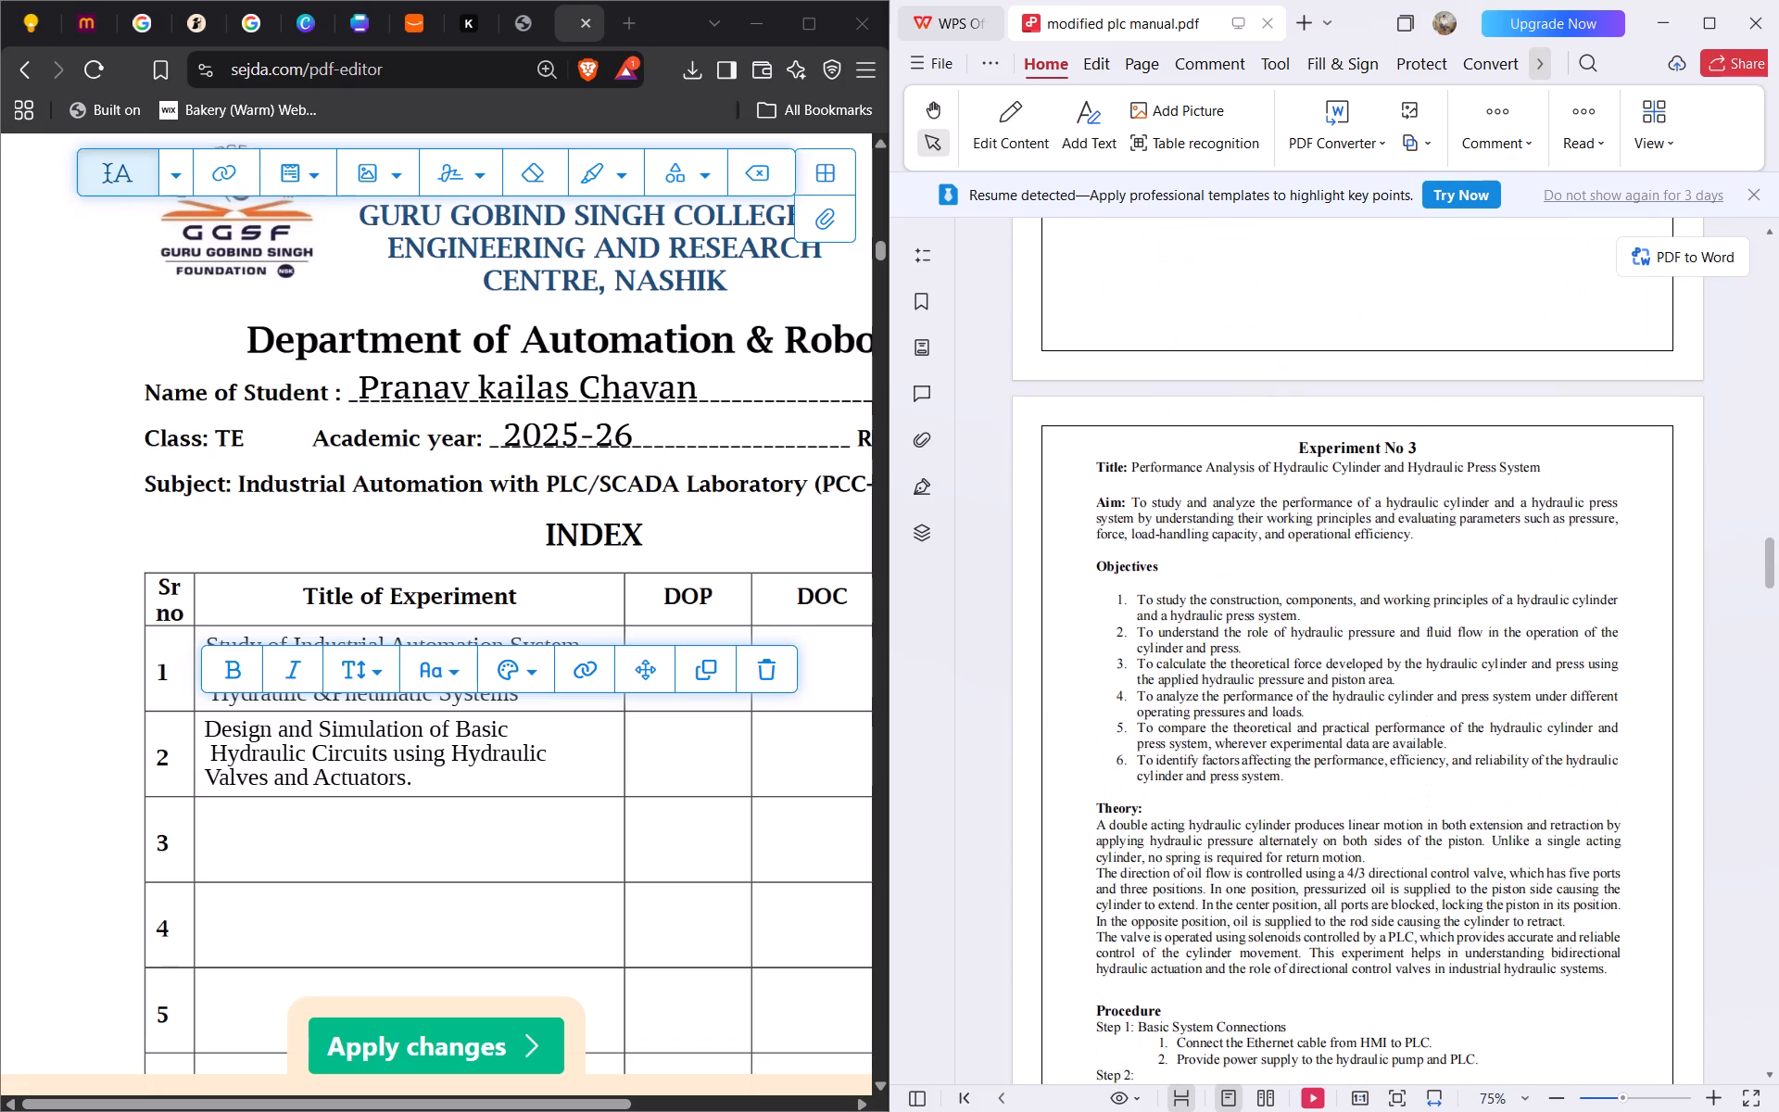
{"action": "double_click", "coordinate": [1142, 476]}
{"action": "triple_click", "coordinate": [1168, 457]}
{"action": "triple_click", "coordinate": [1173, 459]}
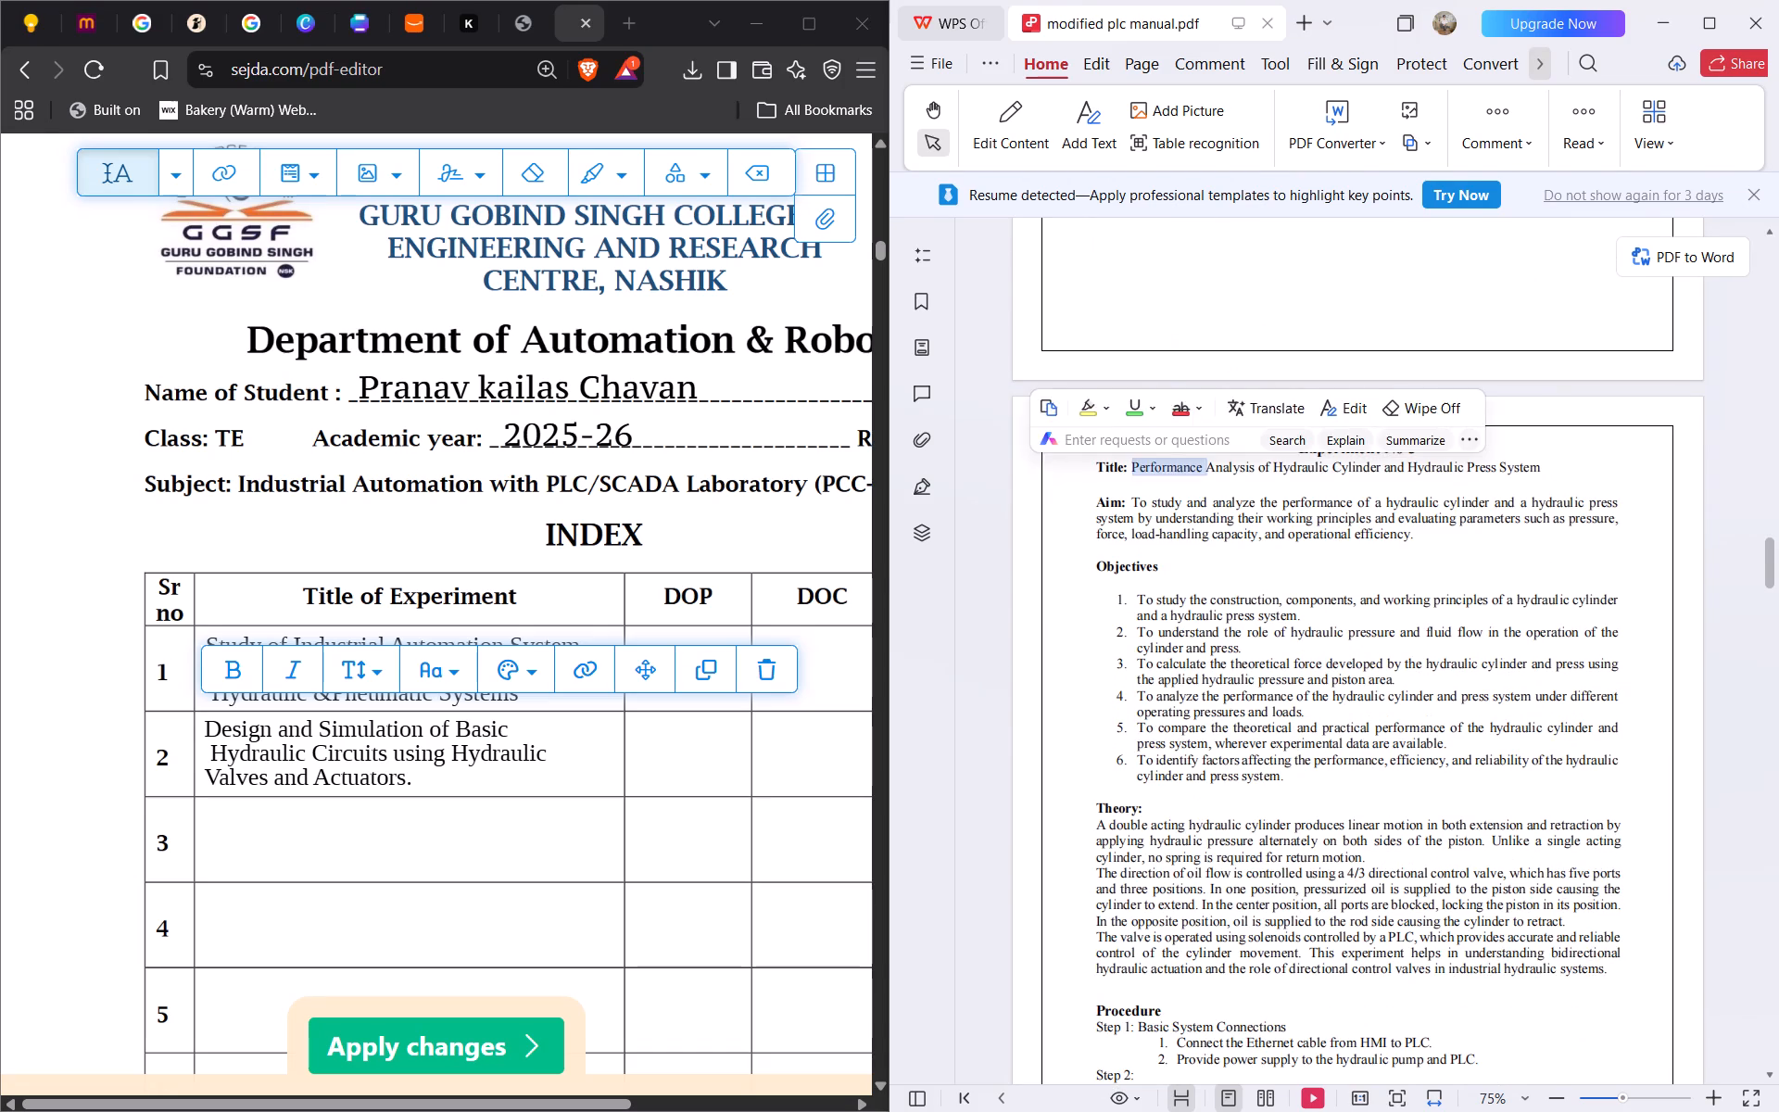
{"action": "triple_click", "coordinate": [1173, 461]}
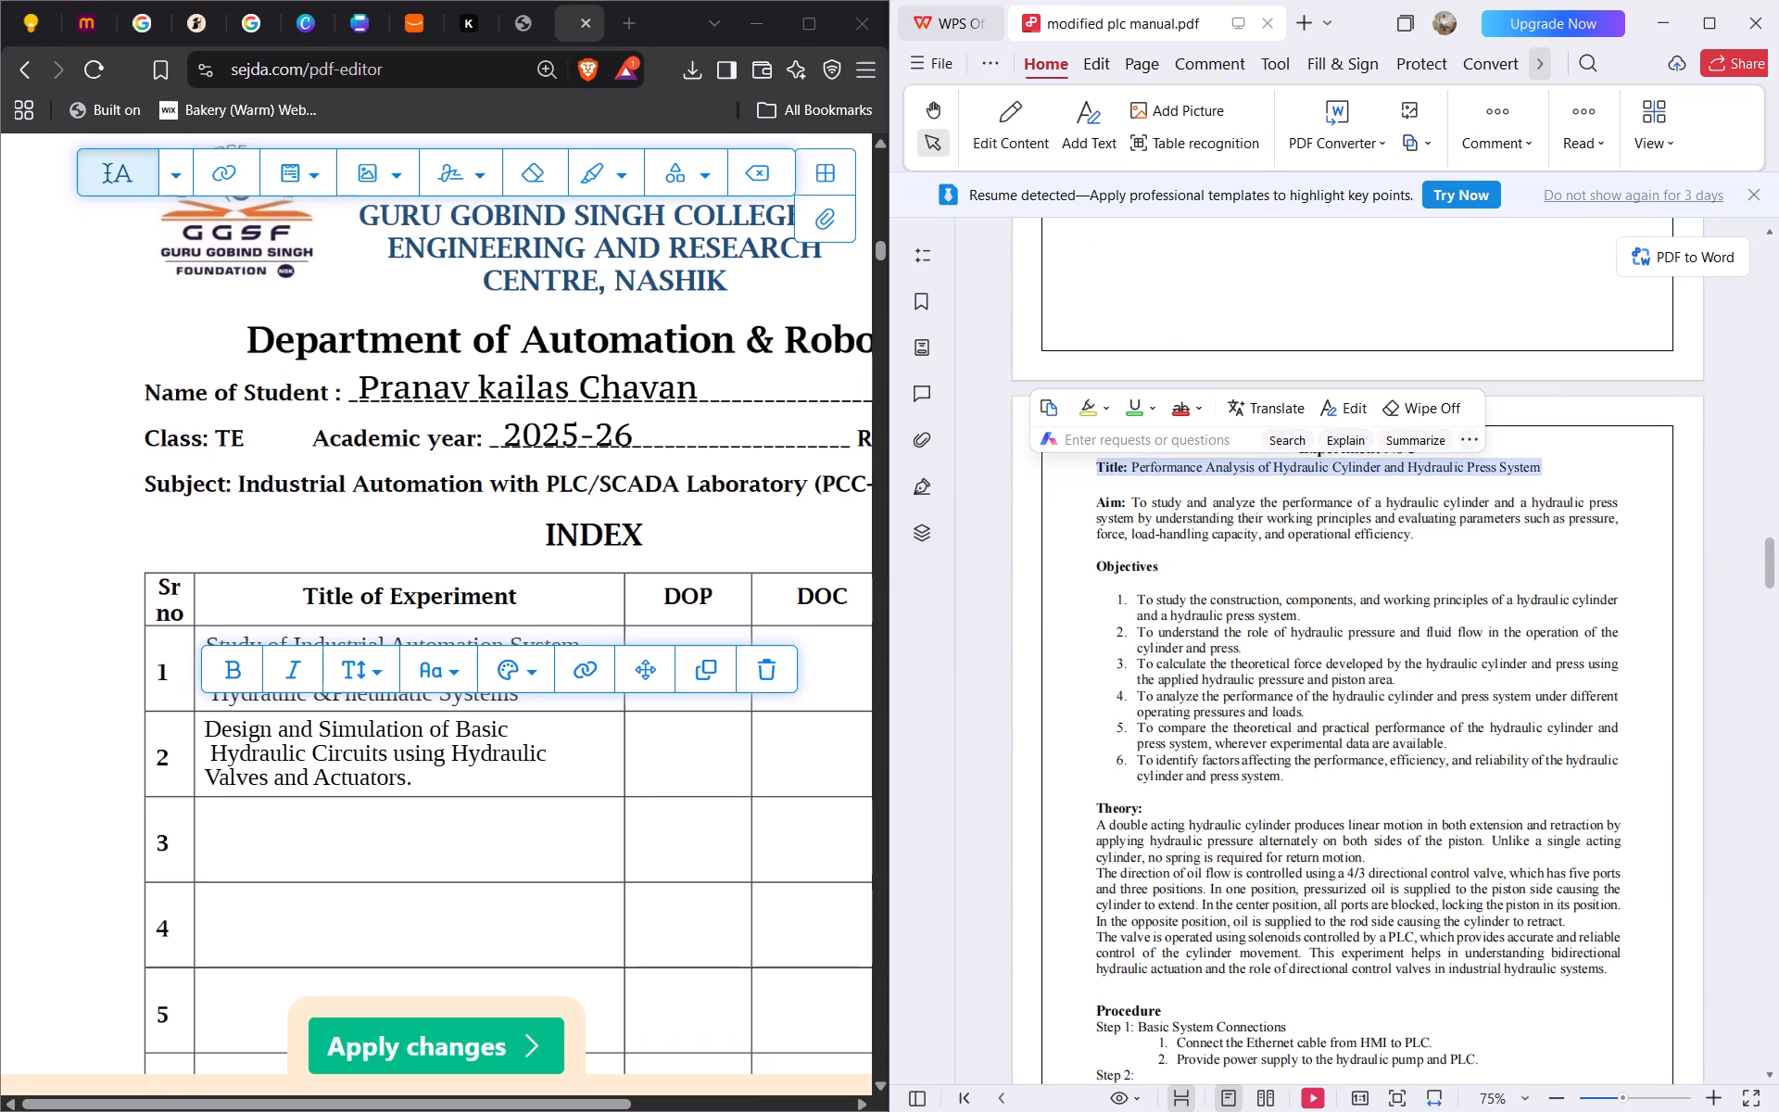
{"action": "key", "text": "ctrl+c"}
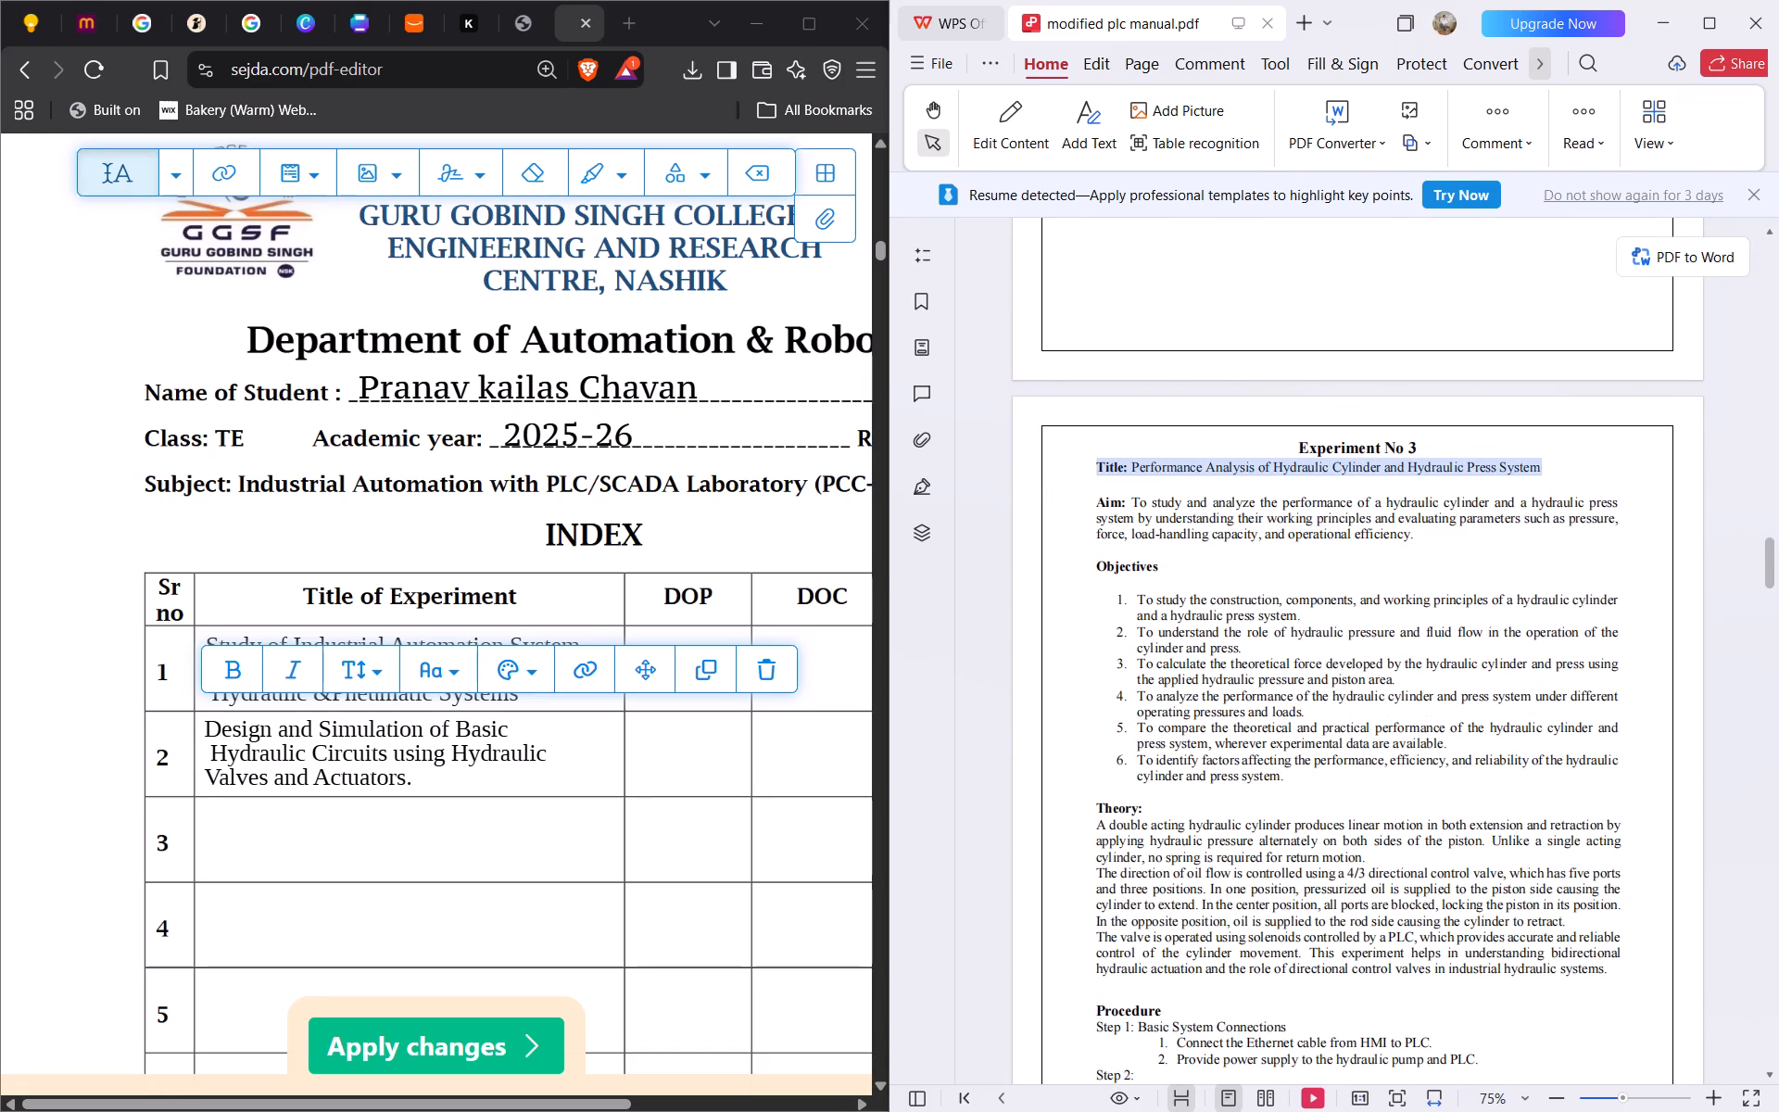
{"action": "left_click", "coordinate": [212, 821]}
{"action": "key", "text": "ctrl+v"}
{"action": "left_click", "coordinate": [240, 822]}
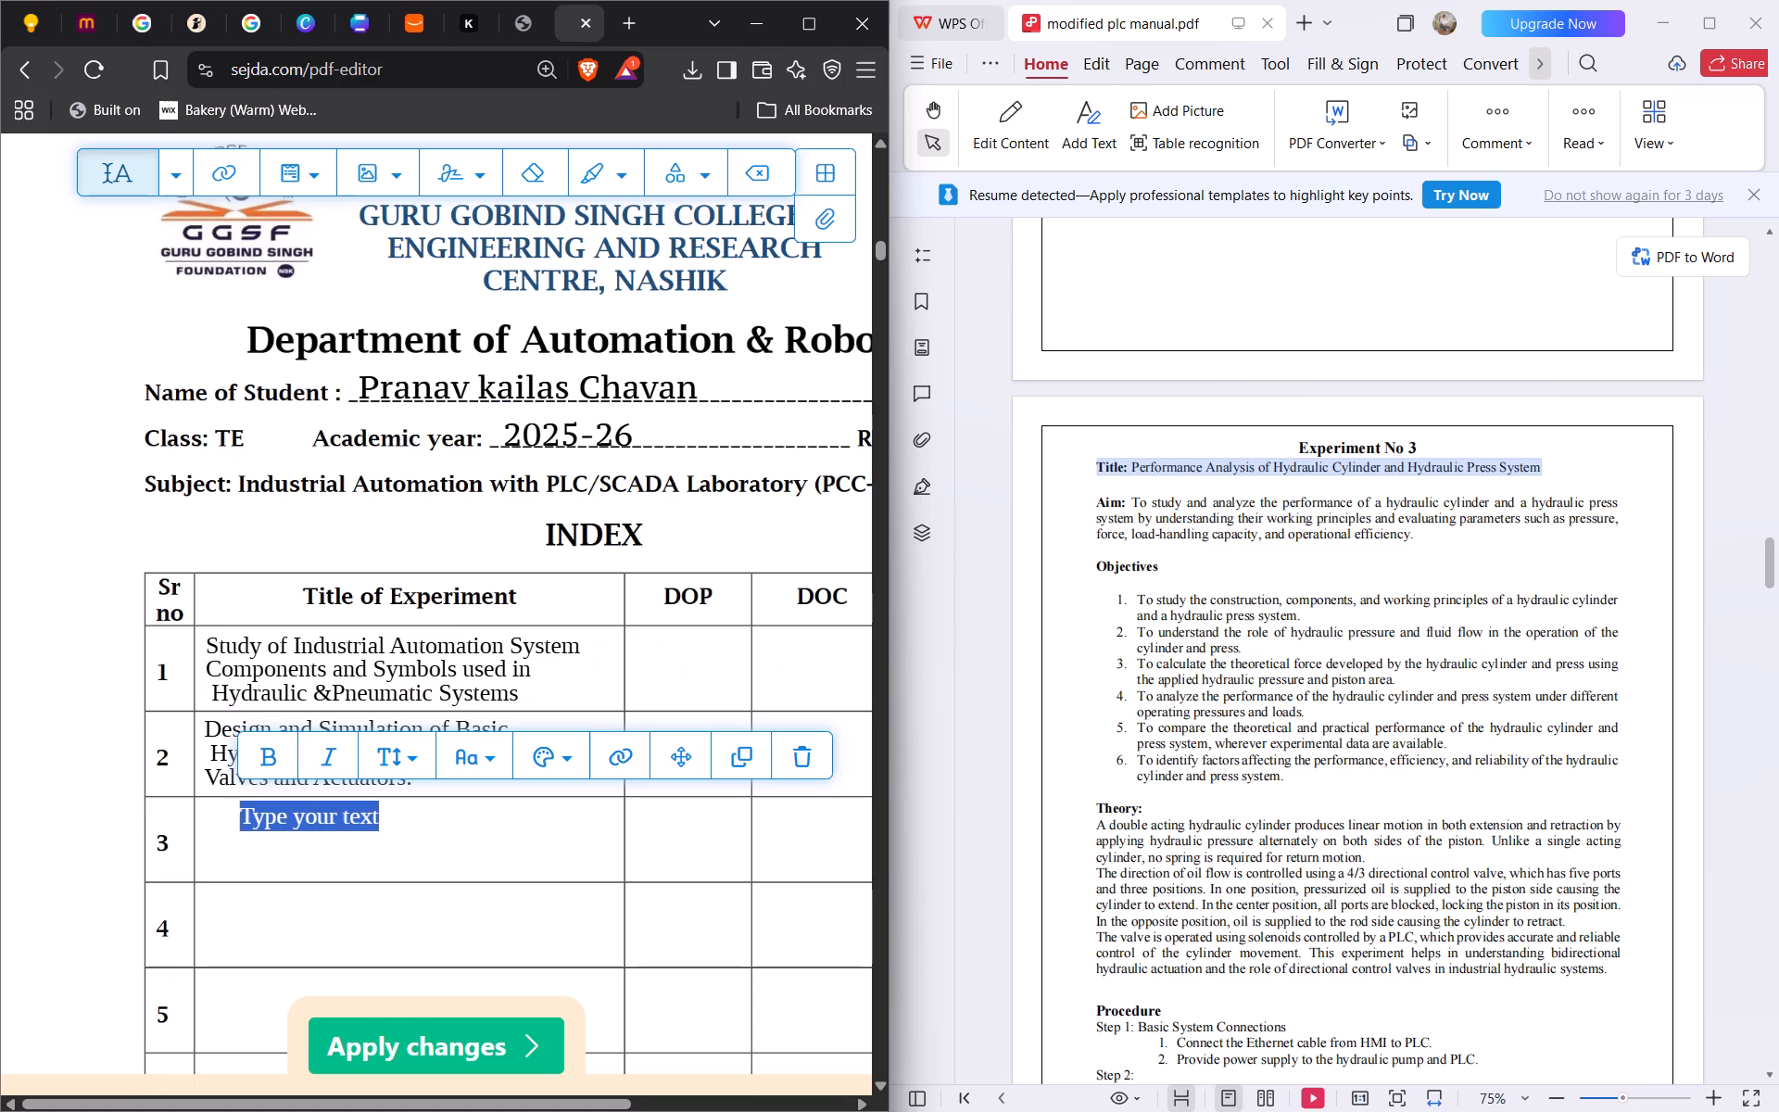
{"action": "key", "text": "ctrl+v"}
Delete the "Title:" prefix from the Experiment 3 text in index row 3.
{"action": "left_click", "coordinate": [292, 818]}
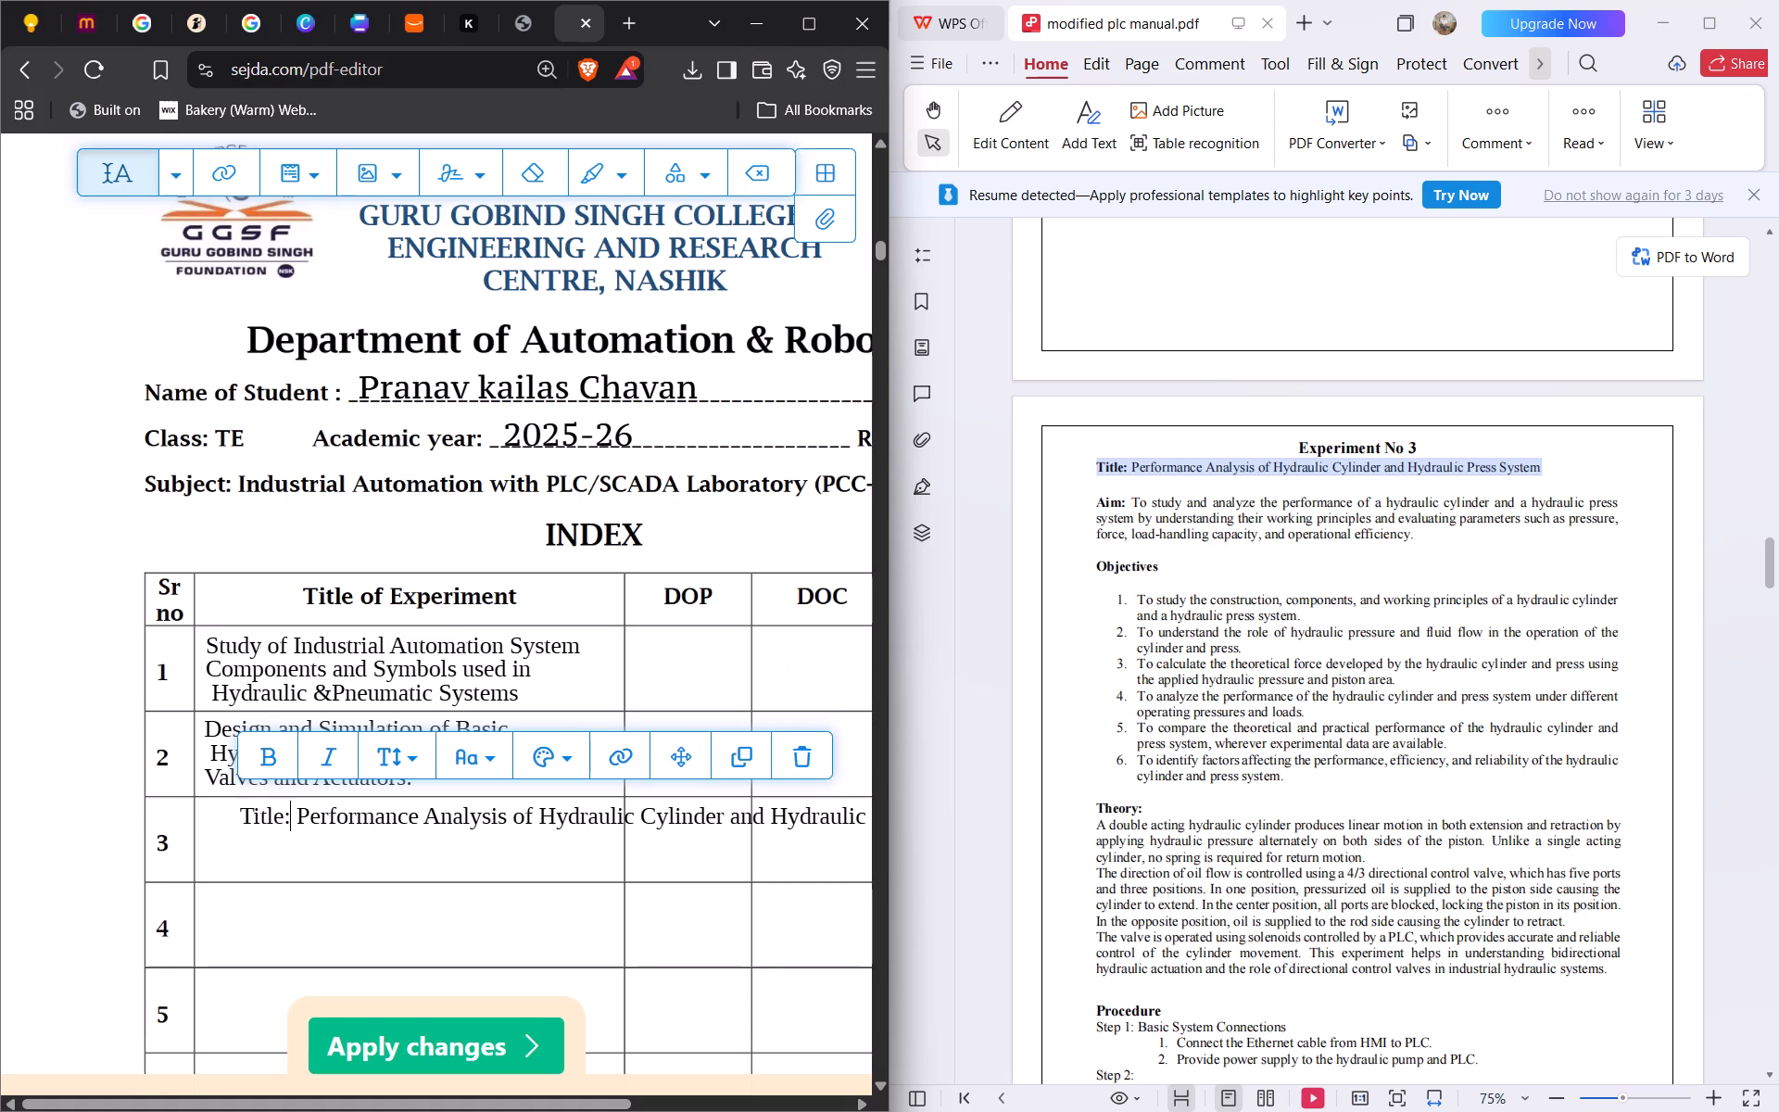
{"action": "key", "text": "BackSpace"}
{"action": "key", "text": "BackSpace"}
{"action": "key", "text": "BackSpace"}
{"action": "key", "text": "BackSpace"}
{"action": "key", "text": "BackSpace"}
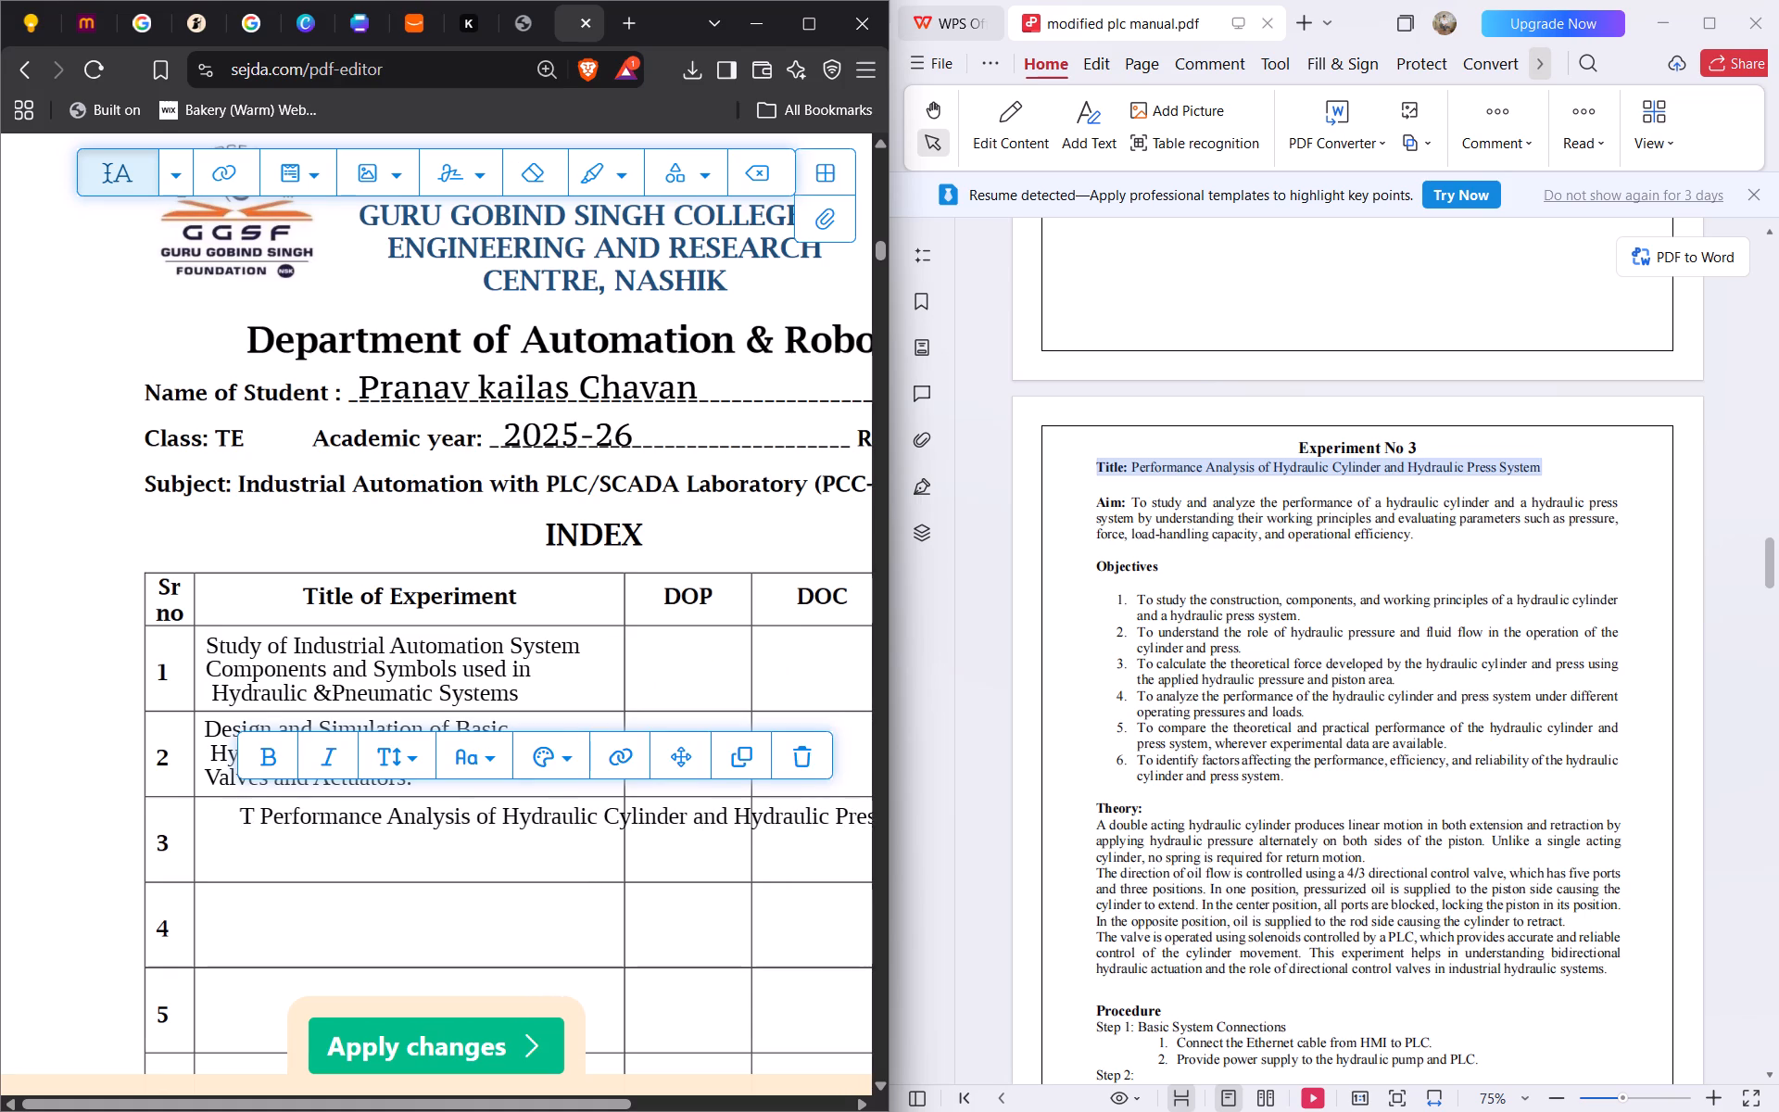
{"action": "key", "text": "BackSpace"}
{"action": "key", "text": "BackSpace"}
{"action": "key", "text": "BackSpace"}
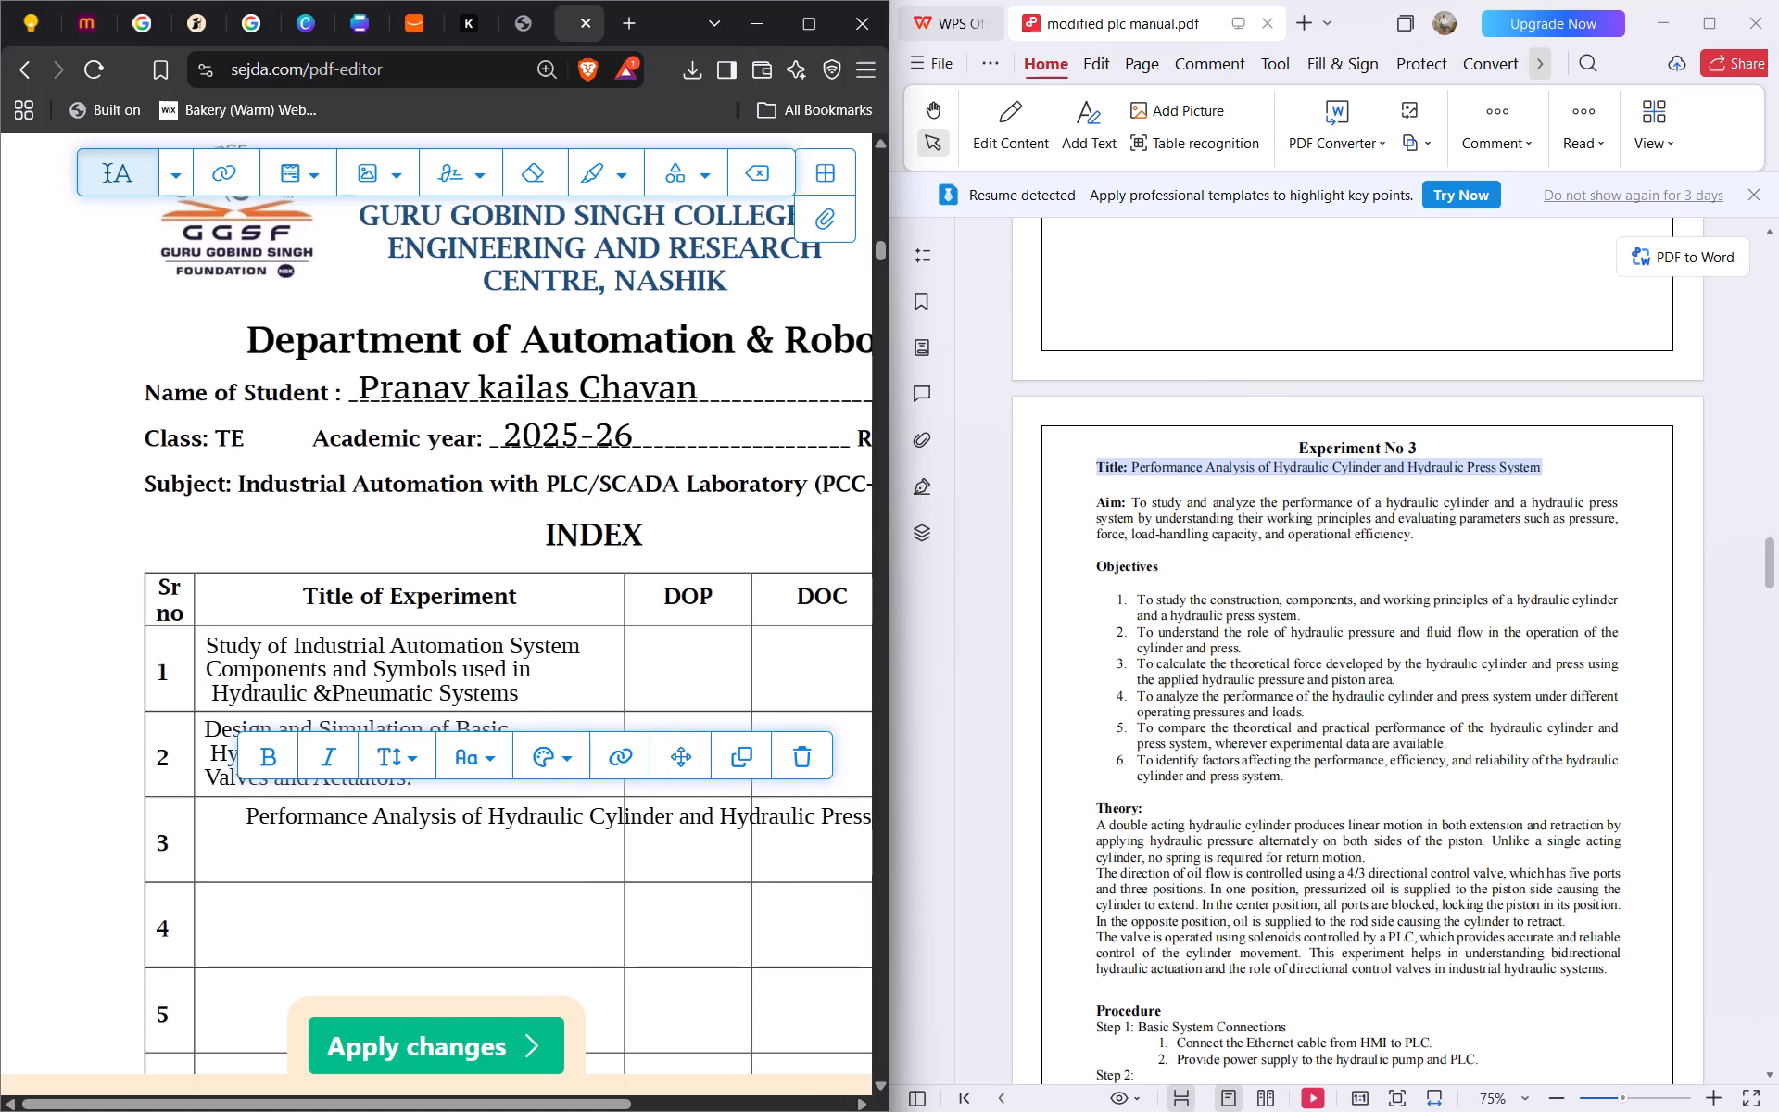
Move the Experiment 3 title text to the left edge of index row 3's title cell.
{"action": "left_click", "coordinate": [675, 774]}
{"action": "left_click_drag", "start_coordinate": [661, 825], "coordinate": [611, 831]}
Break the Experiment 3 title onto two lines before "and Hydraulic Press System".
{"action": "left_click", "coordinate": [623, 831]}
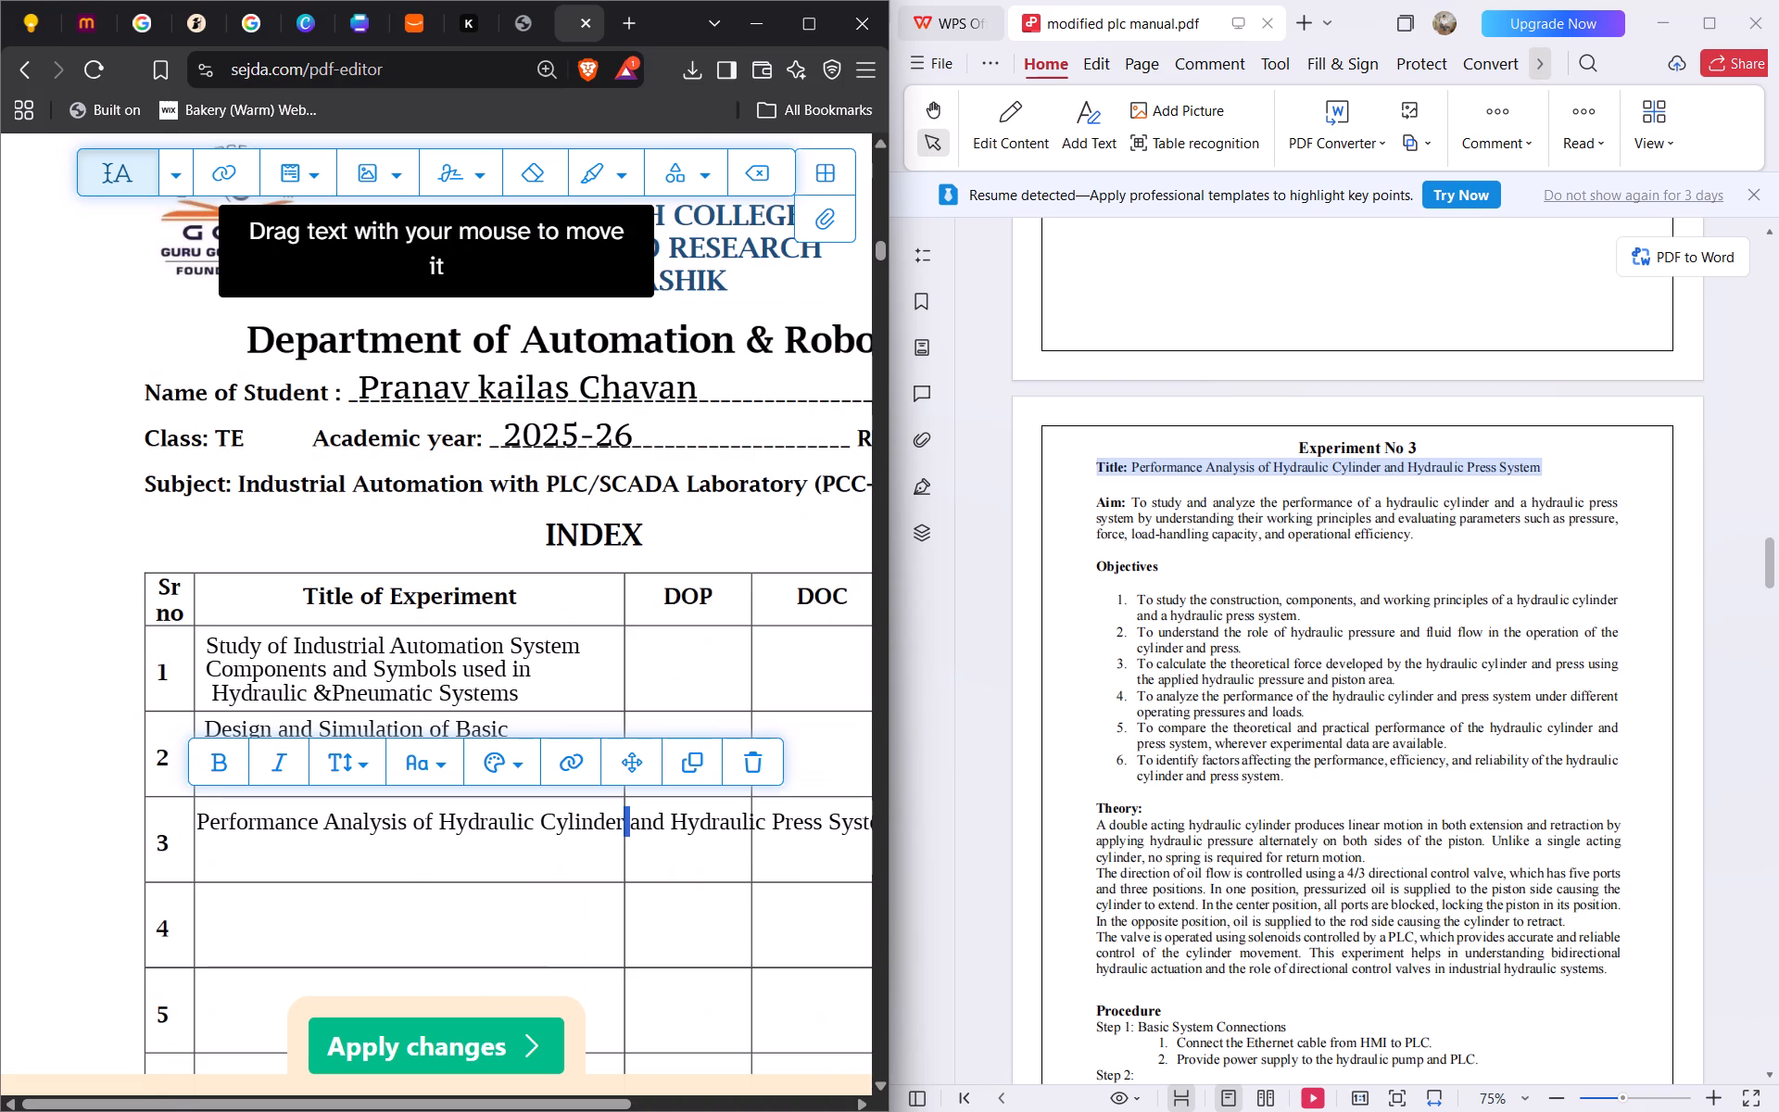
{"action": "key", "text": "Return"}
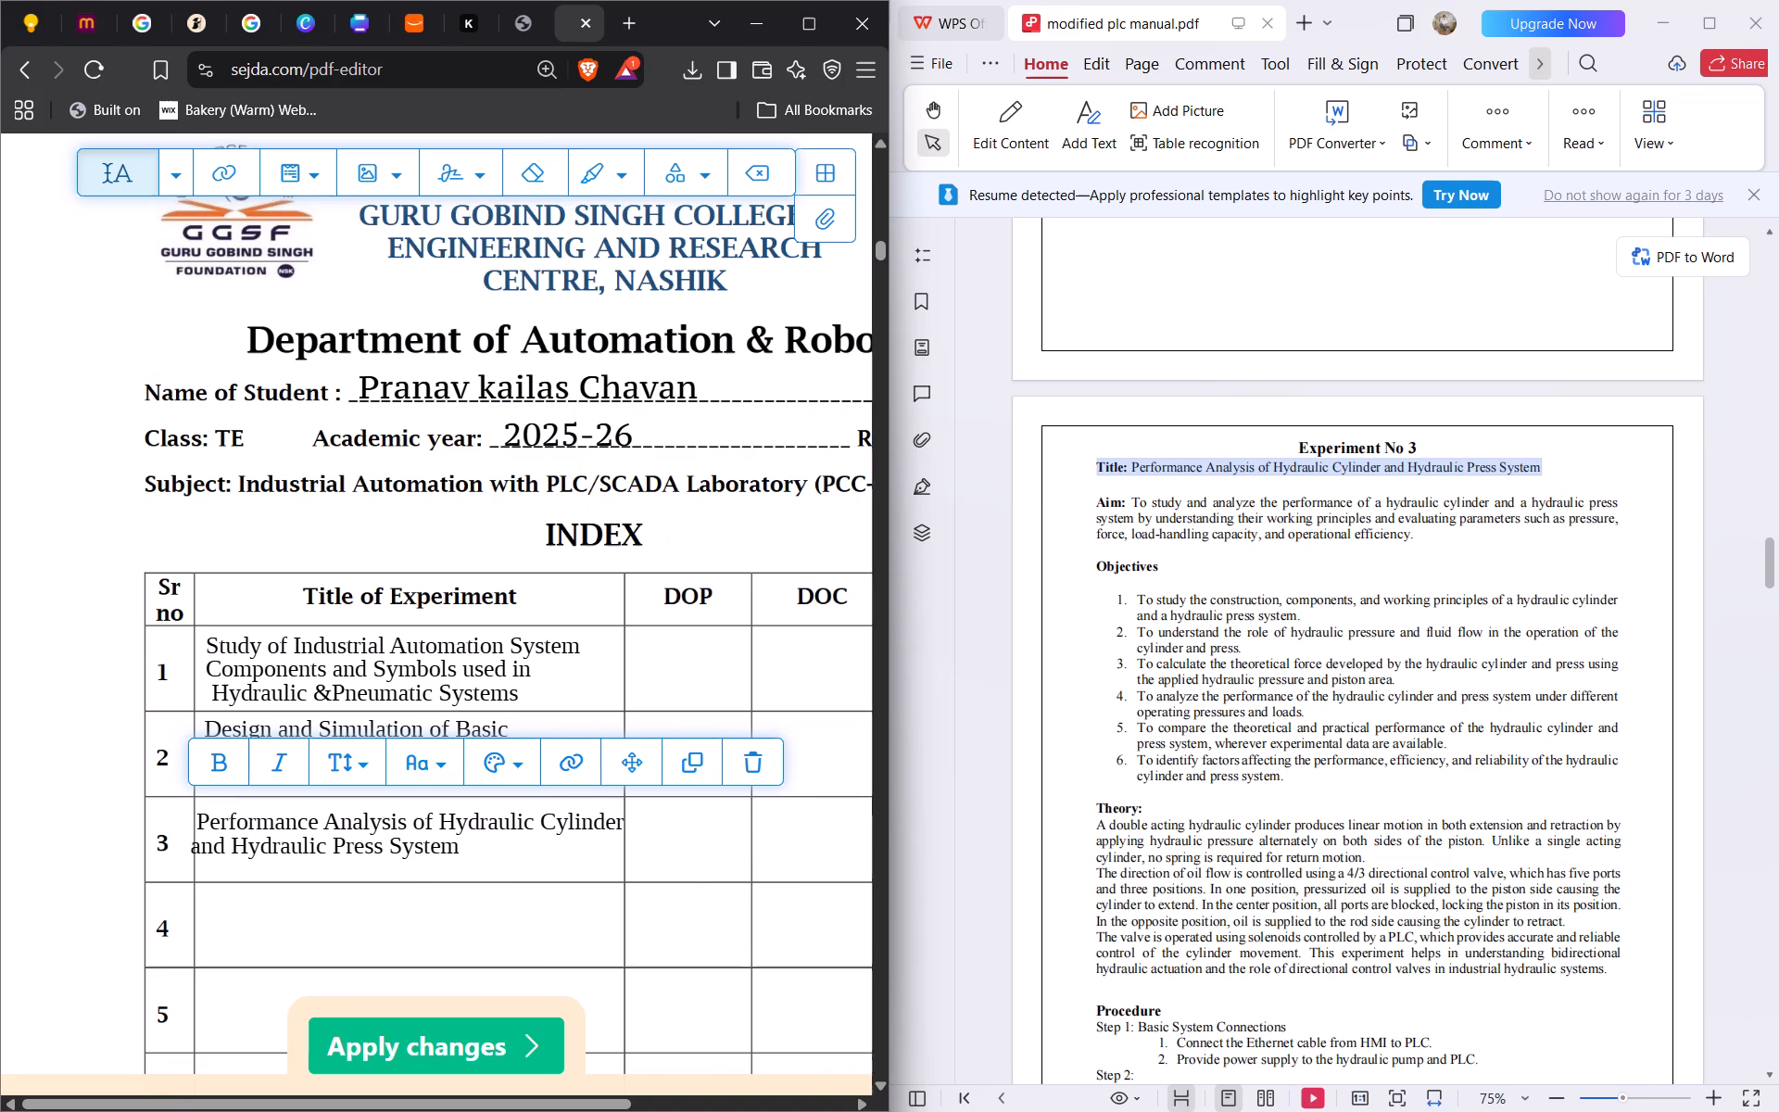
Indent the second line of the Experiment 3 title in index row 3 with a leading space, aligning it with the first line.
{"action": "left_click", "coordinate": [450, 822]}
{"action": "left_click", "coordinate": [636, 745]}
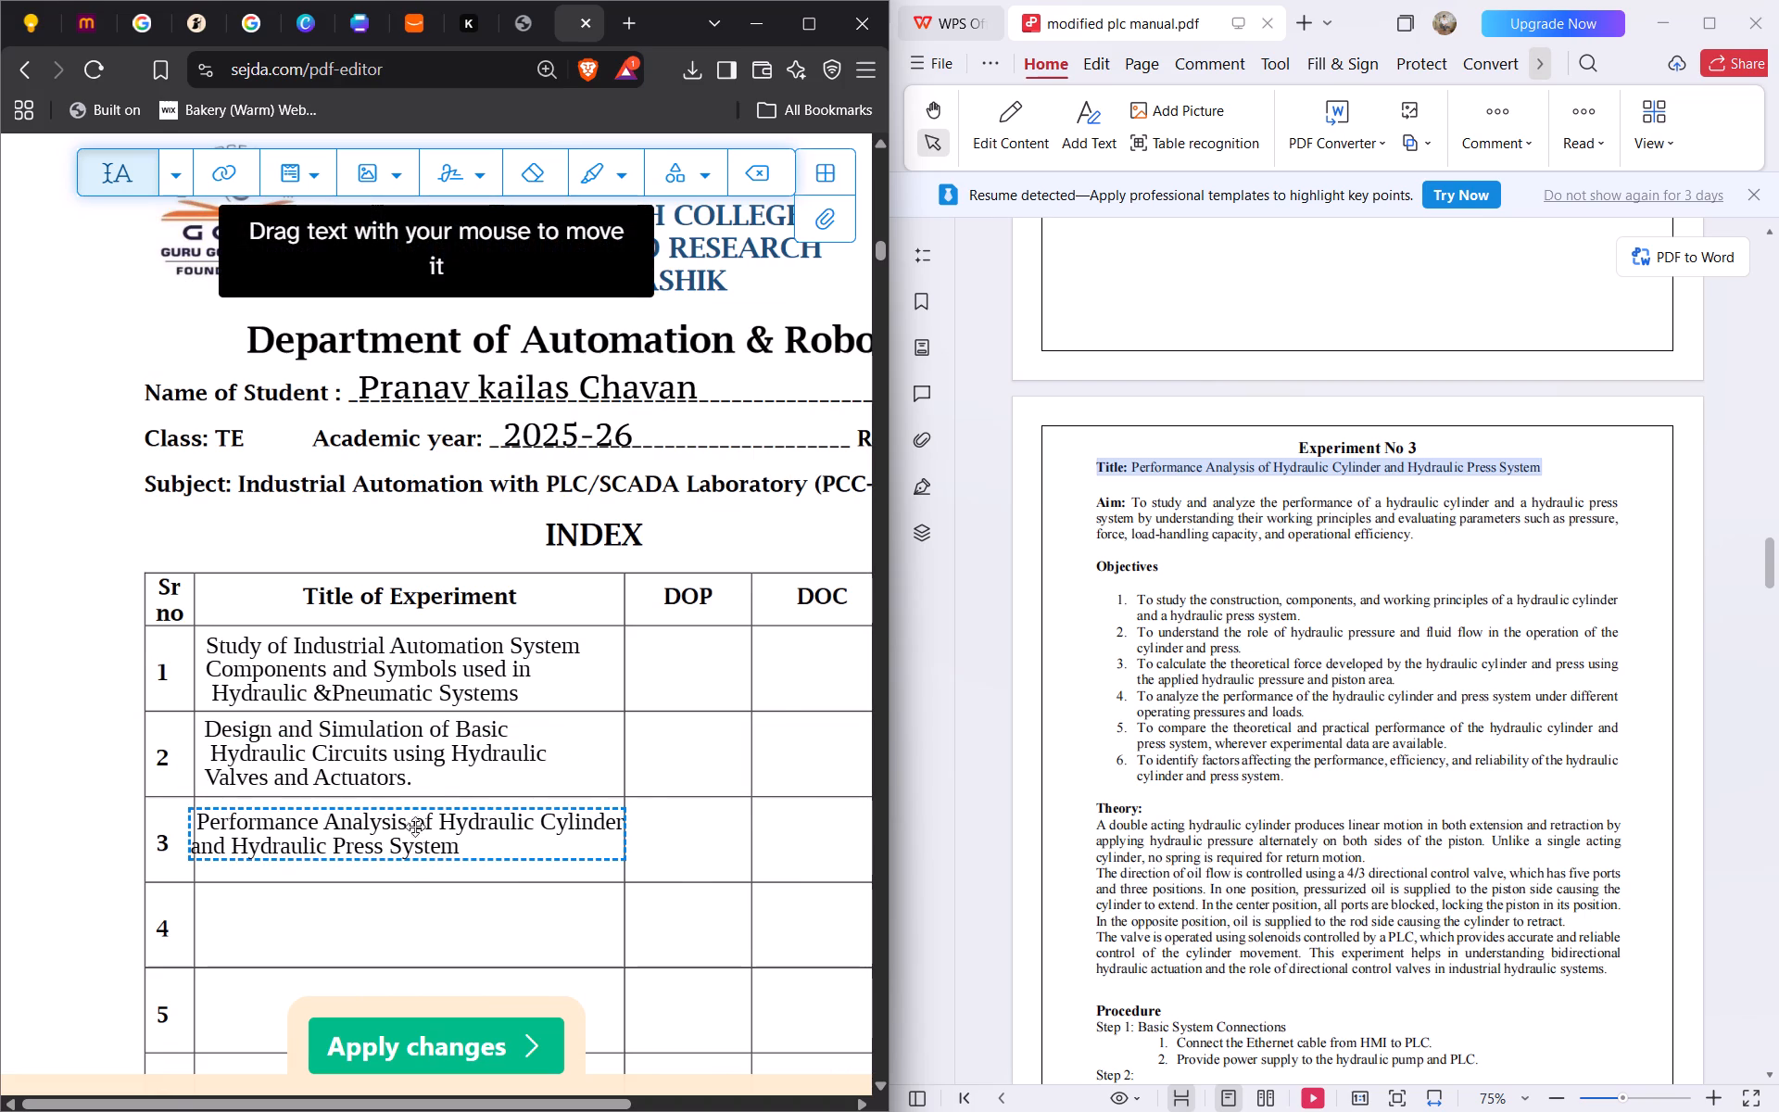
{"action": "left_click", "coordinate": [340, 836]}
{"action": "key", "text": "Left"}
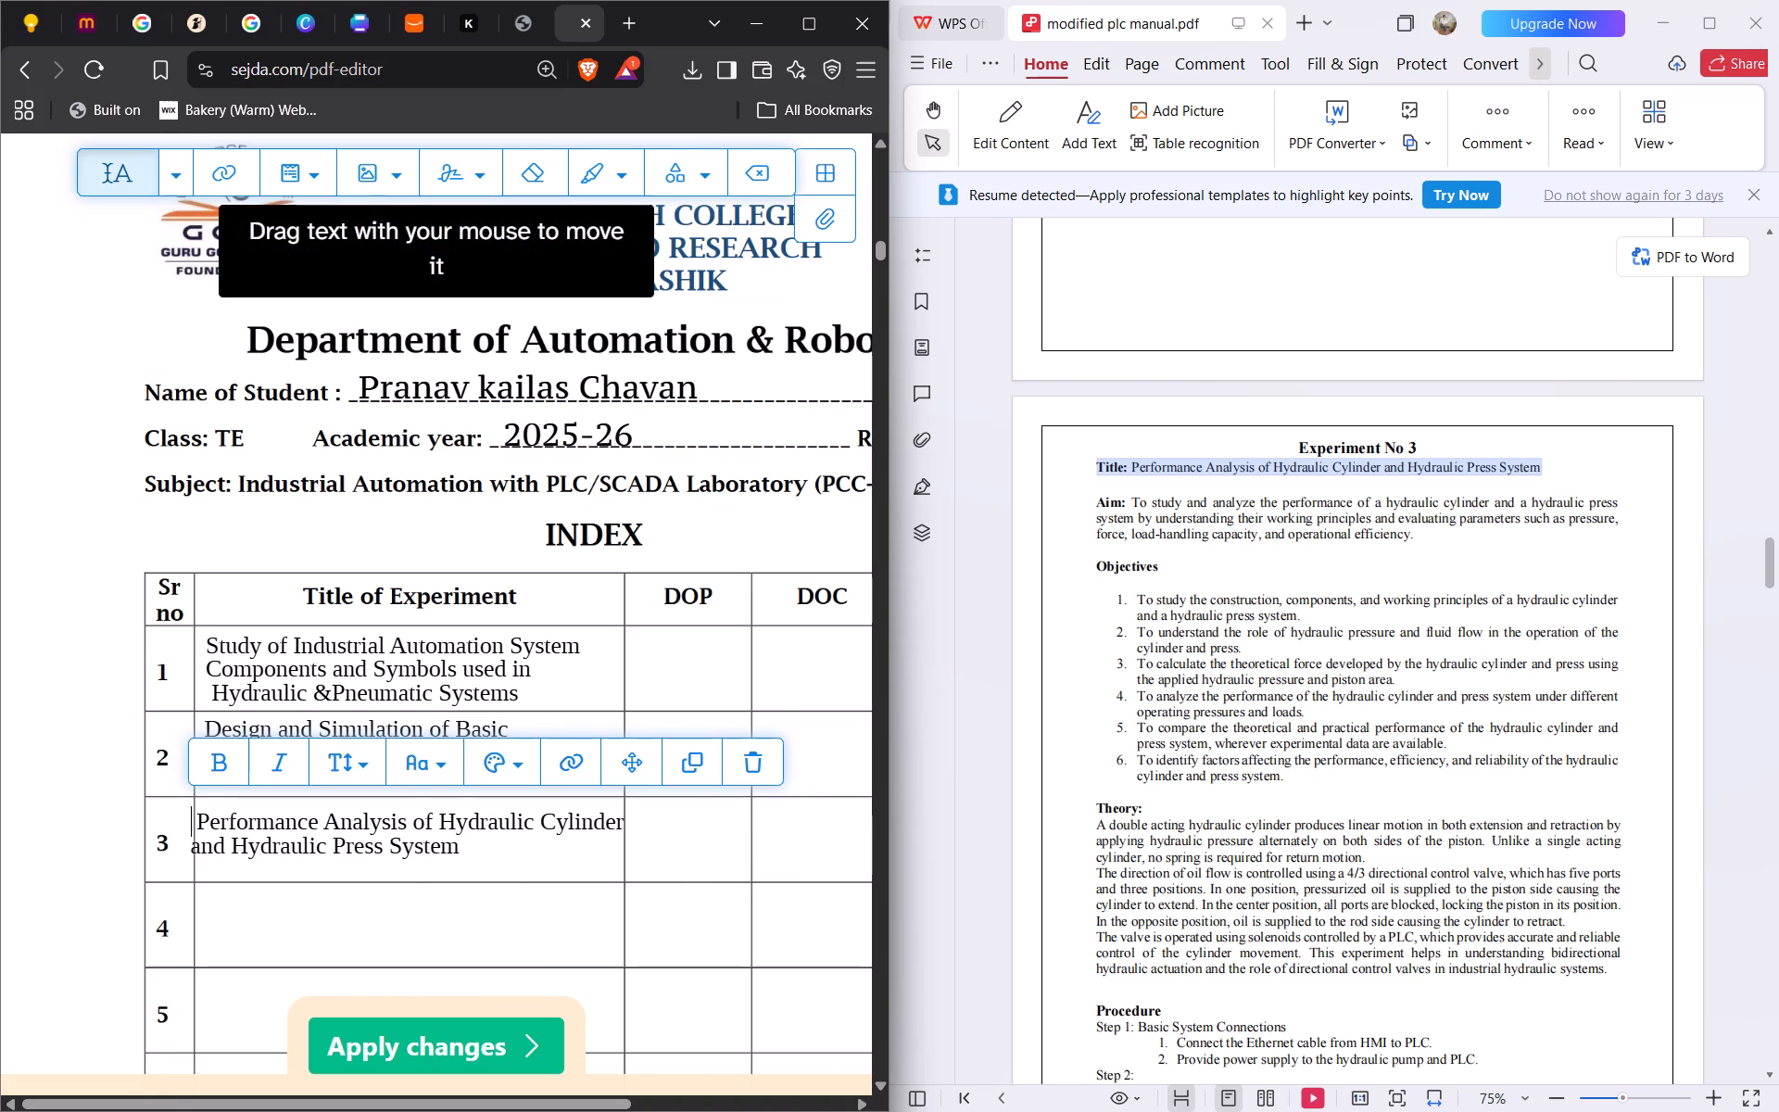
{"action": "key", "text": "Down"}
{"action": "key", "text": "space"}
{"action": "key", "text": "space"}
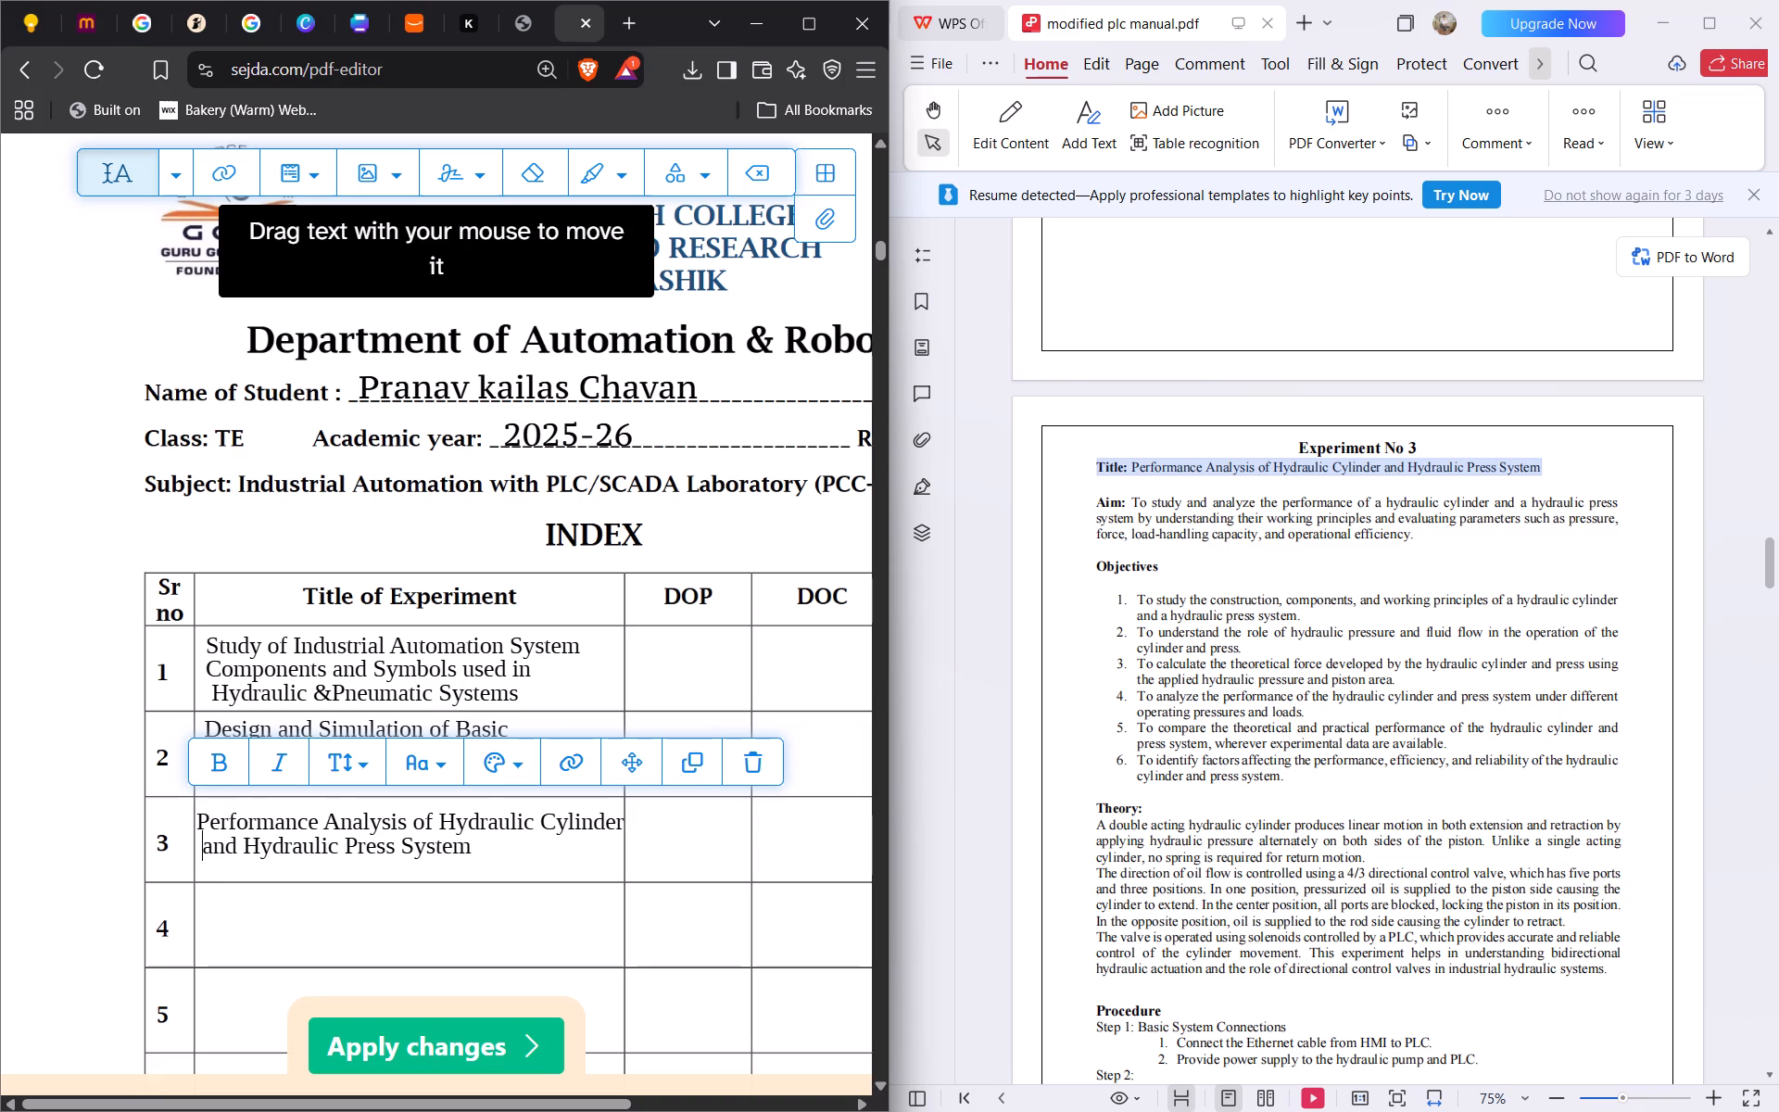
{"action": "key", "text": "BackSpace"}
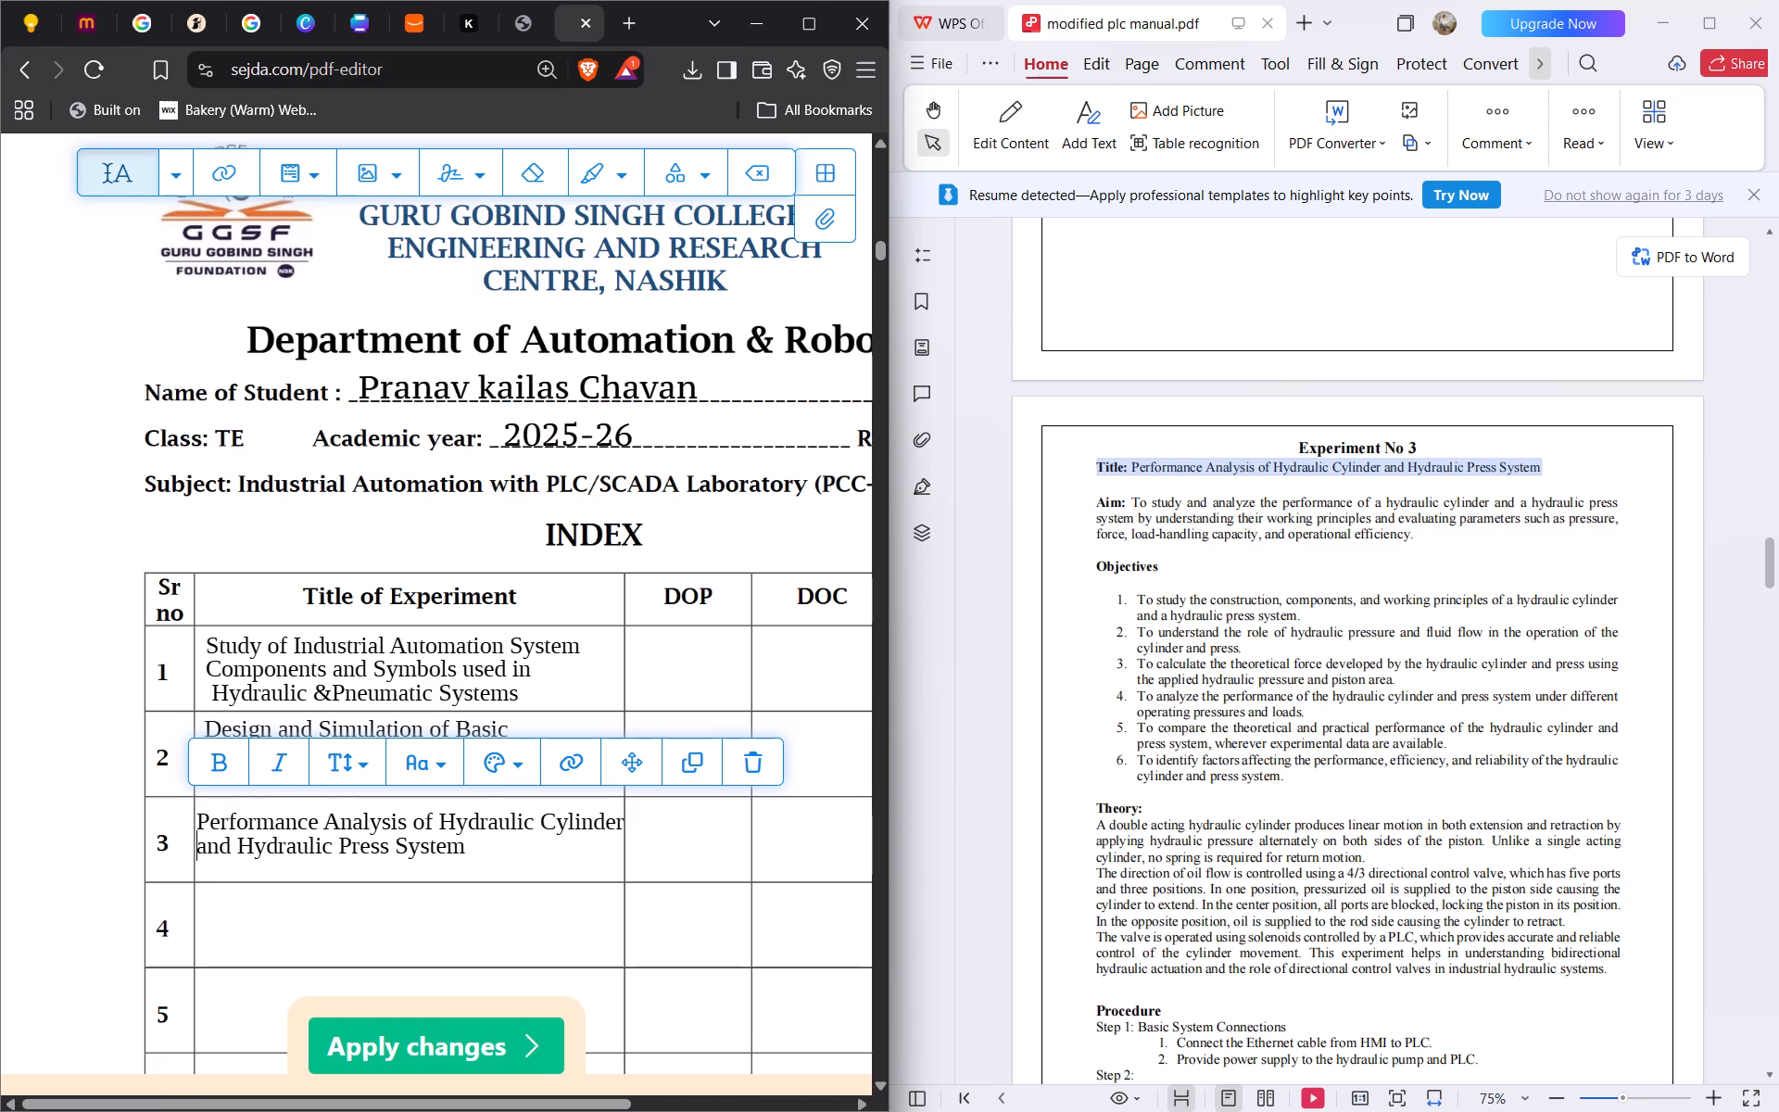
{"action": "left_click", "coordinate": [771, 557]}
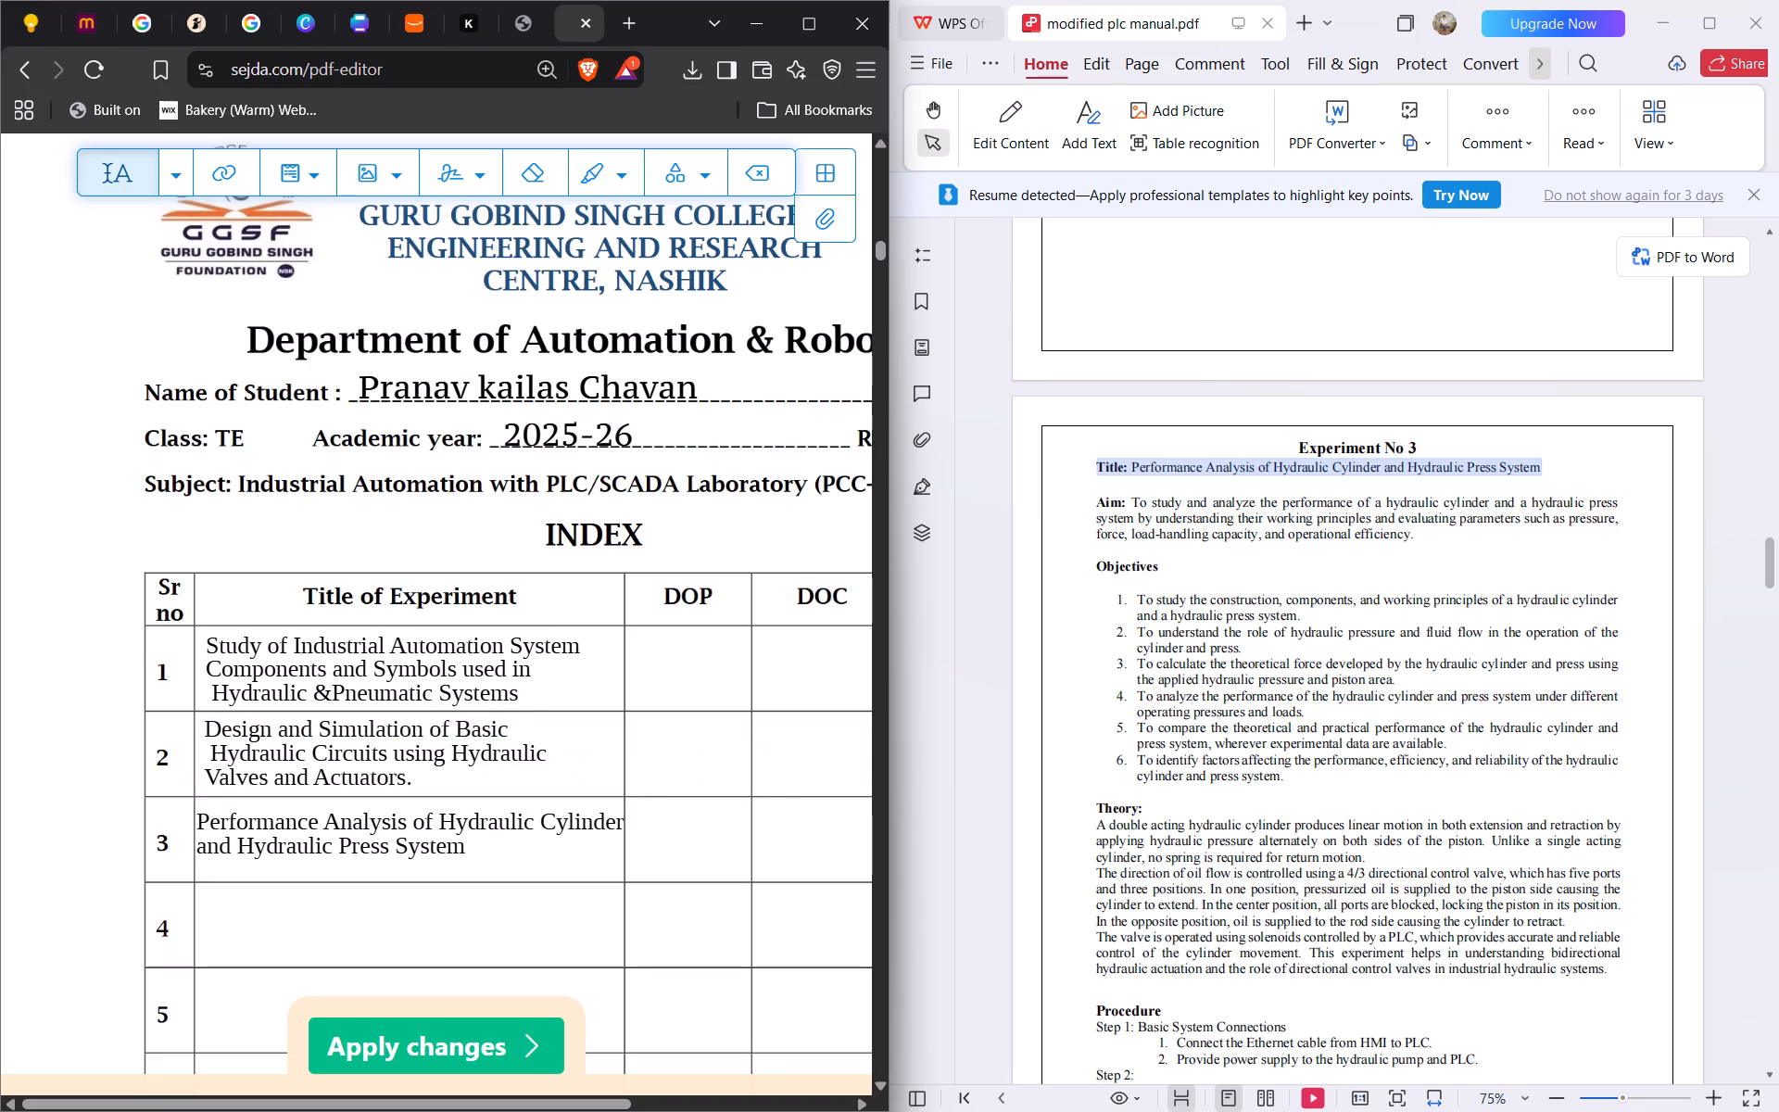
Copy the Experiment 4 title text from modified plc manual.pdf and paste it as a text entry in index row 4's title cell.
{"action": "scroll", "coordinate": [770, 557], "scroll_direction": "down", "scroll_amount": 4}
{"action": "scroll", "coordinate": [1426, 620], "scroll_direction": "down", "scroll_amount": 9}
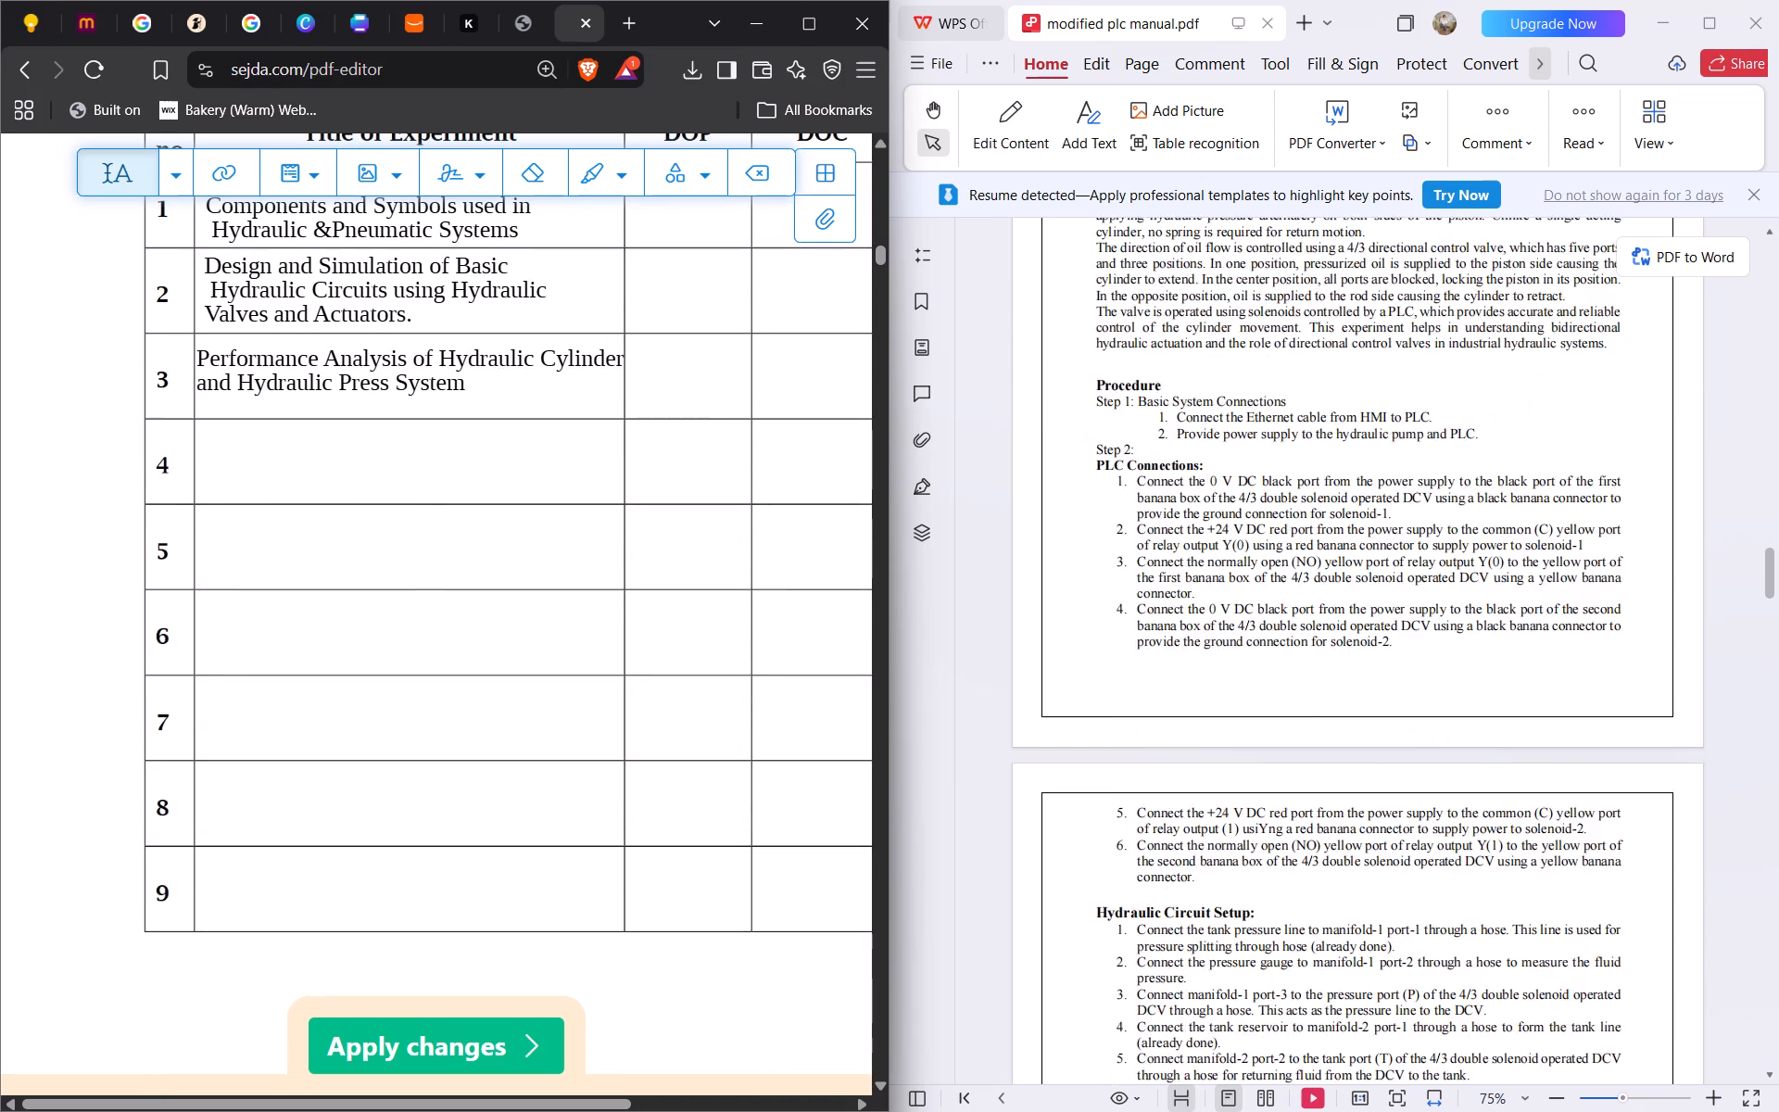
{"action": "scroll", "coordinate": [1426, 620], "scroll_direction": "down", "scroll_amount": 20}
{"action": "scroll", "coordinate": [1426, 620], "scroll_direction": "down", "scroll_amount": 13}
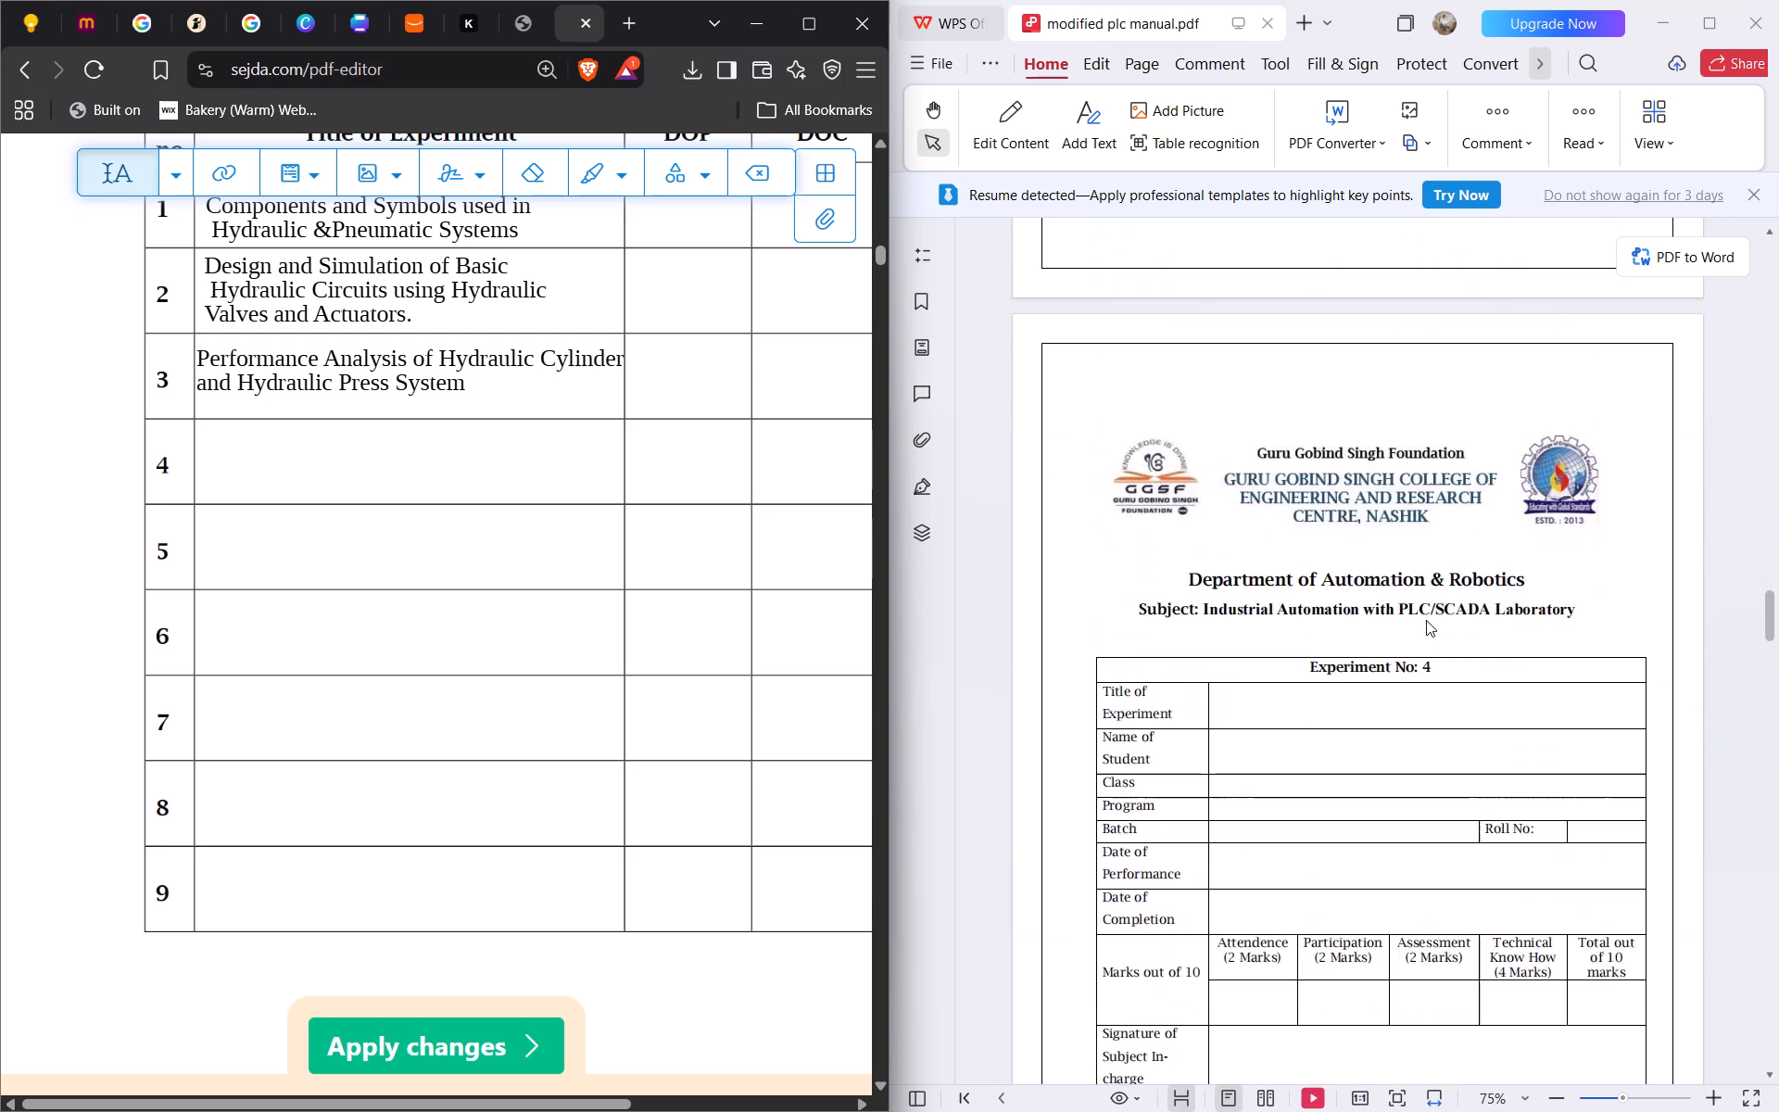
{"action": "scroll", "coordinate": [1426, 620], "scroll_direction": "down", "scroll_amount": 12}
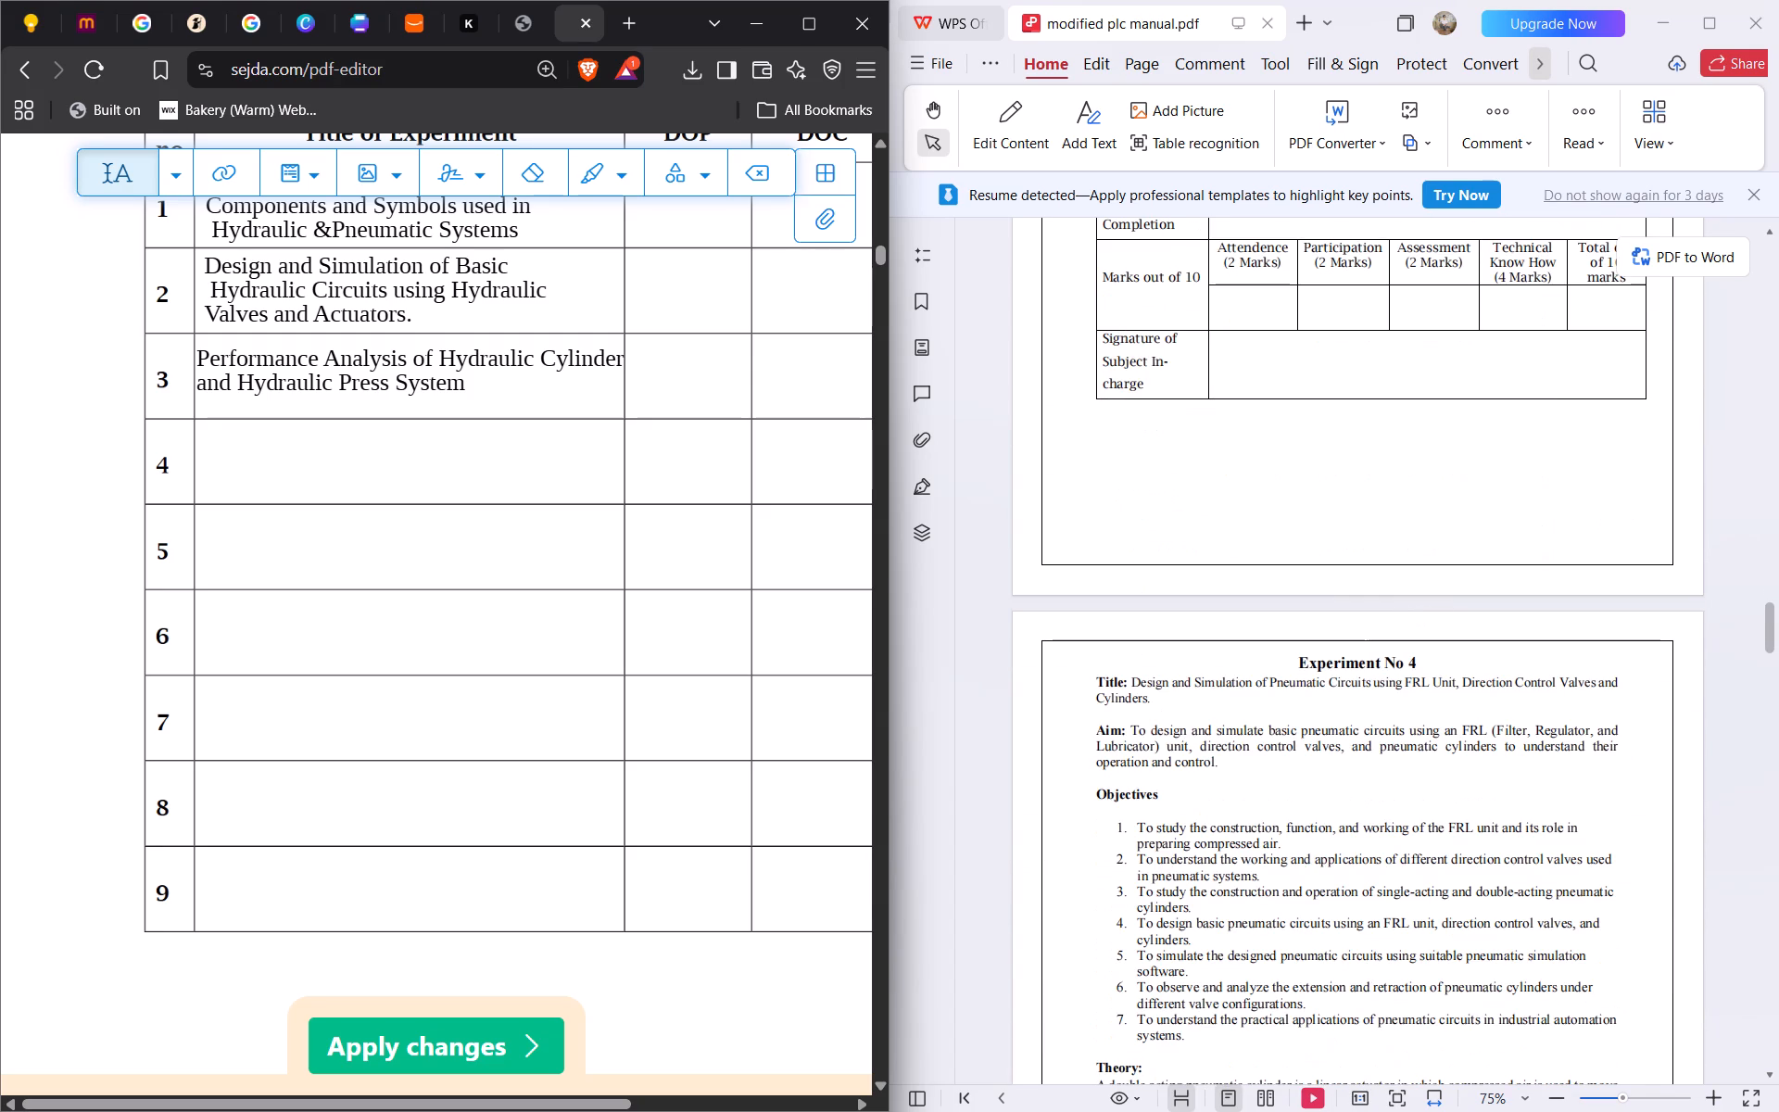
{"action": "double_click", "coordinate": [1170, 687]}
{"action": "left_click", "coordinate": [1143, 684]}
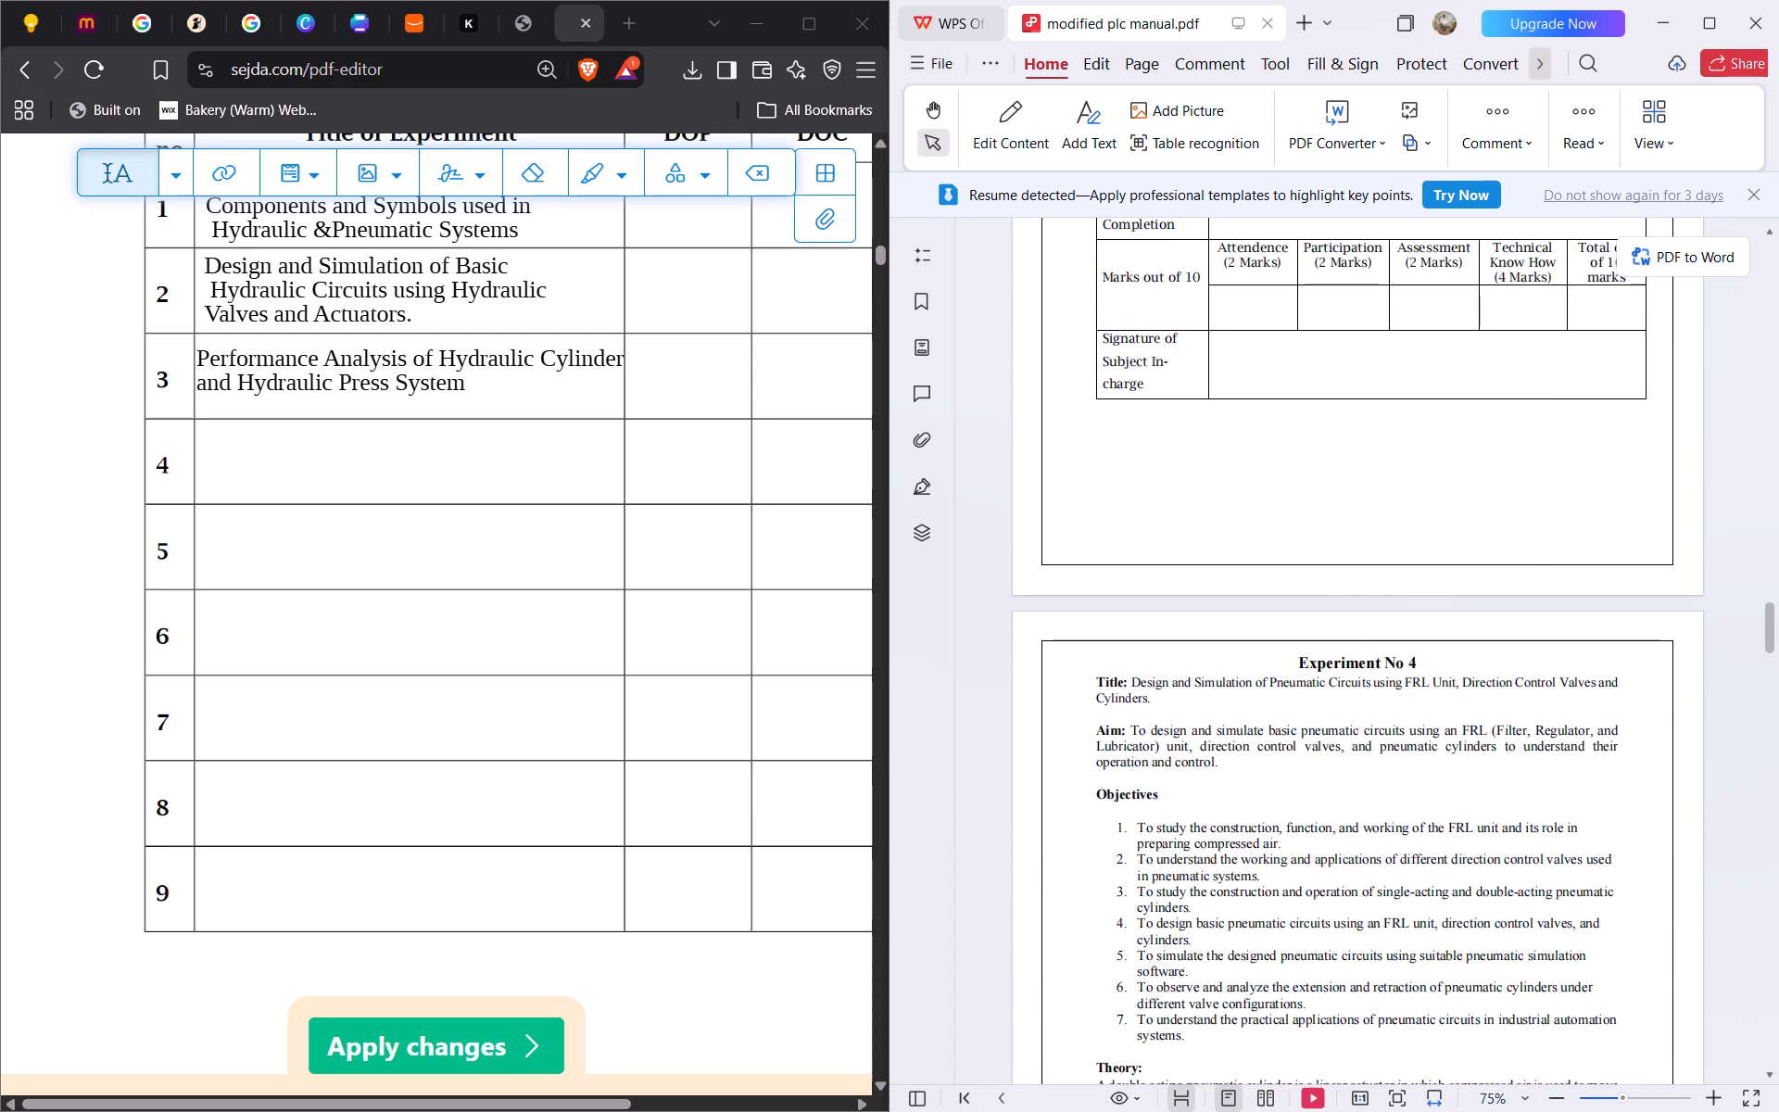
{"action": "left_click_drag", "start_coordinate": [1134, 688], "coordinate": [1154, 697]}
{"action": "key", "text": "ctrl+c"}
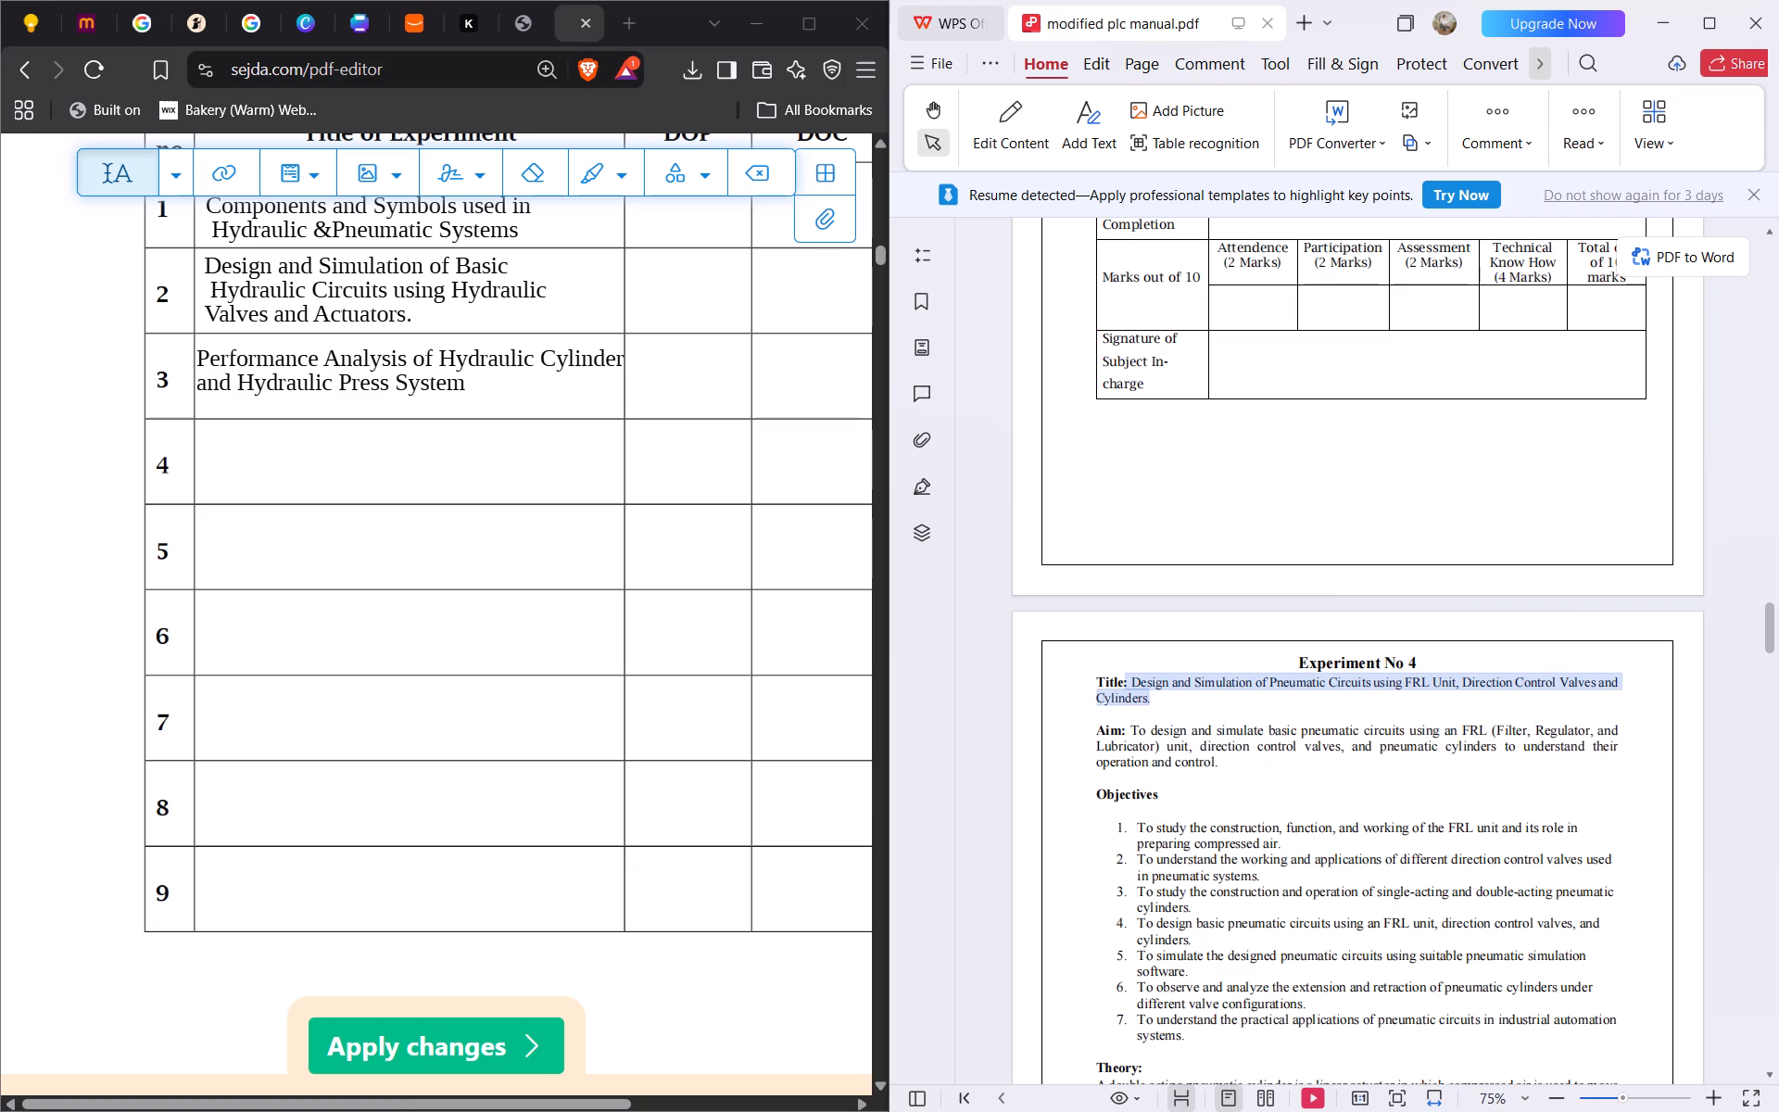
{"action": "left_click", "coordinate": [203, 438]}
{"action": "key", "text": "ctrl+v"}
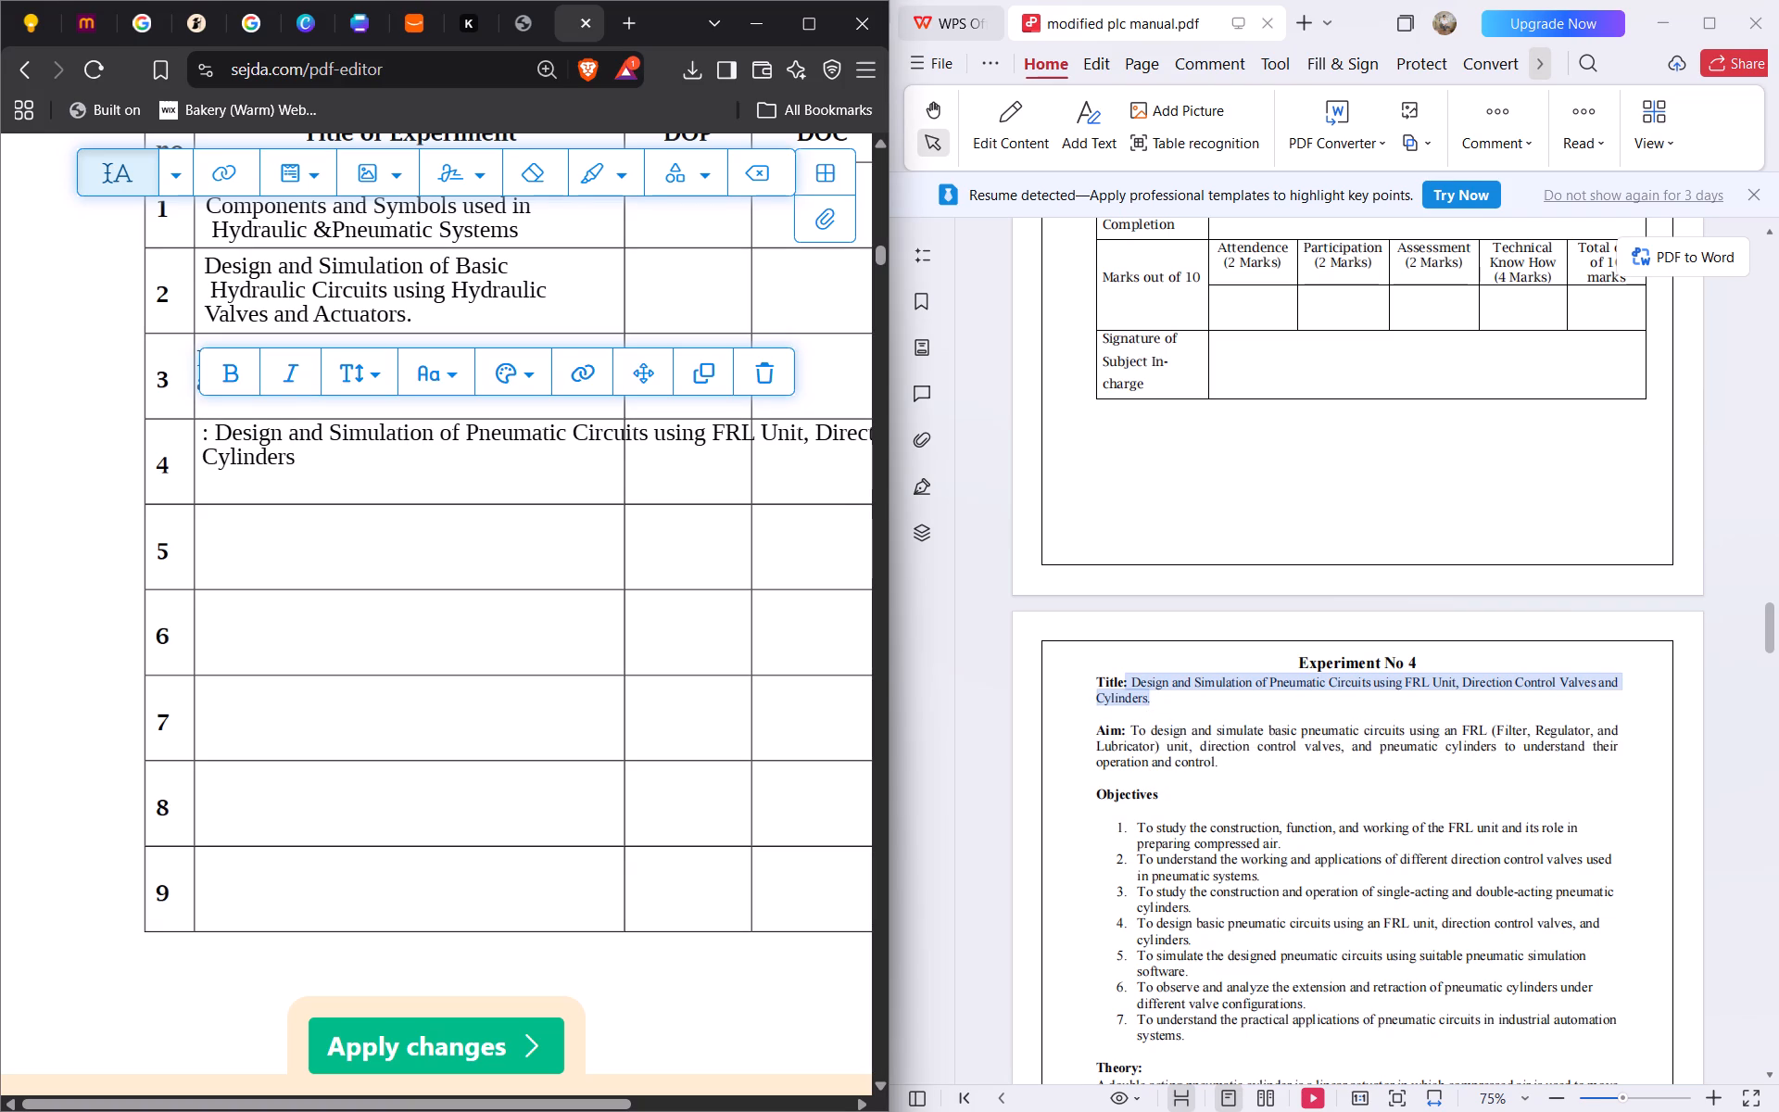
Delete the leading colon and space from the Experiment 4 title in index row 4.
{"action": "left_click", "coordinate": [217, 436]}
{"action": "key", "text": "BackSpace"}
{"action": "key", "text": "BackSpace"}
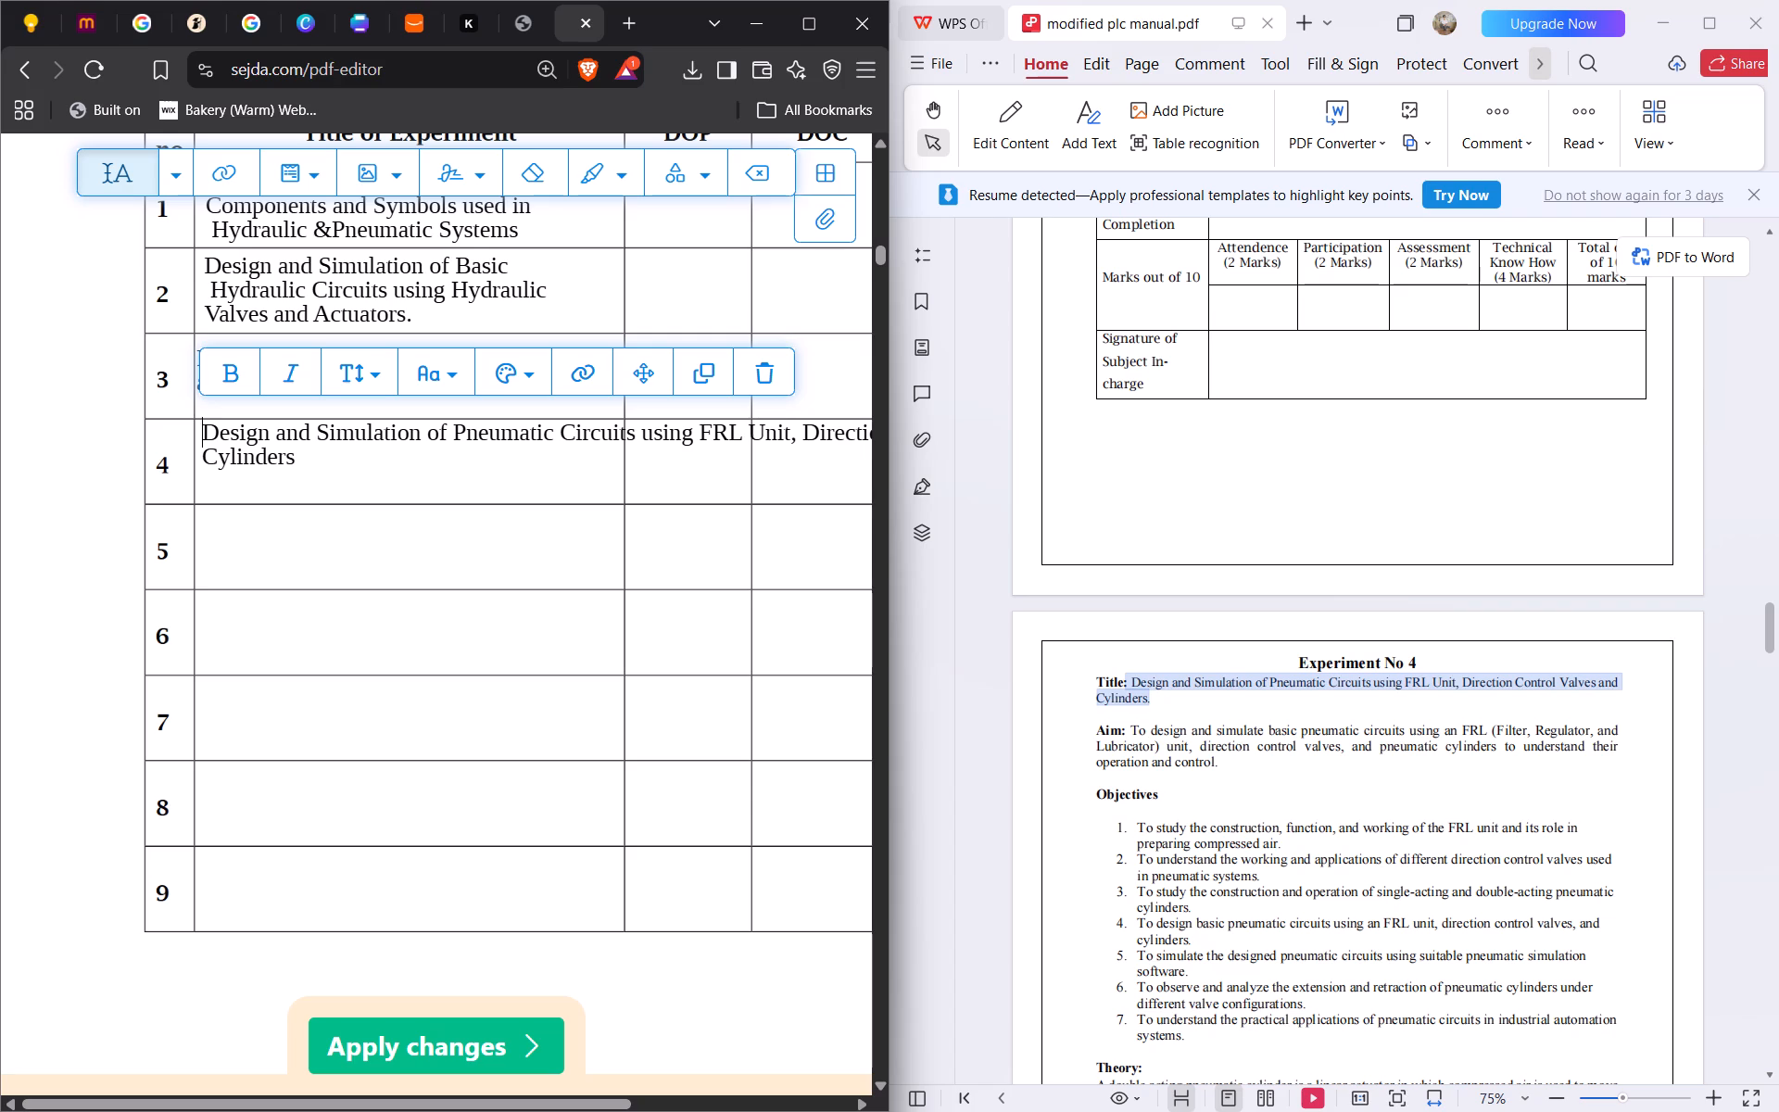
Arrange the Experiment 4 title on three lines, breaking before "Circuits using" and "Valves" and joining "Cylinders" to the last line.
{"action": "left_click", "coordinate": [558, 429]}
{"action": "key", "text": "Return"}
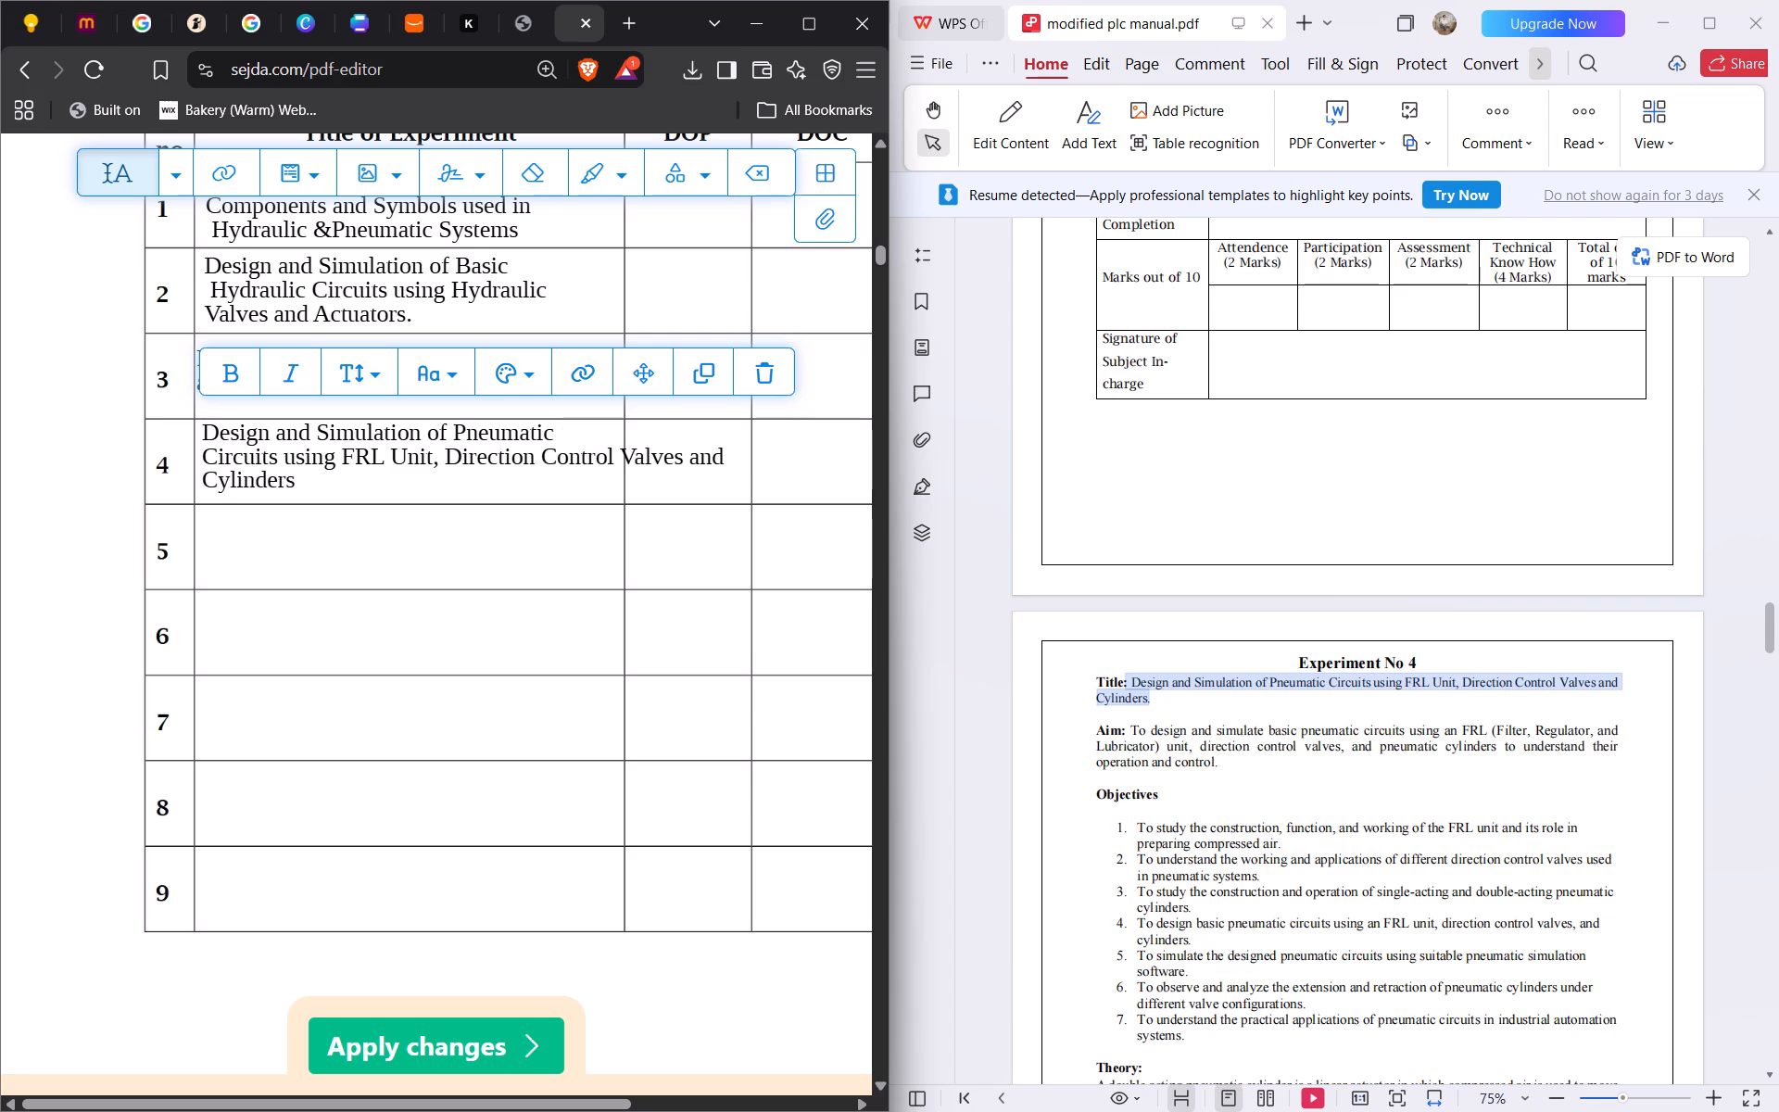
{"action": "left_click", "coordinate": [612, 456]}
{"action": "left_click", "coordinate": [617, 456]}
{"action": "key", "text": "Return"}
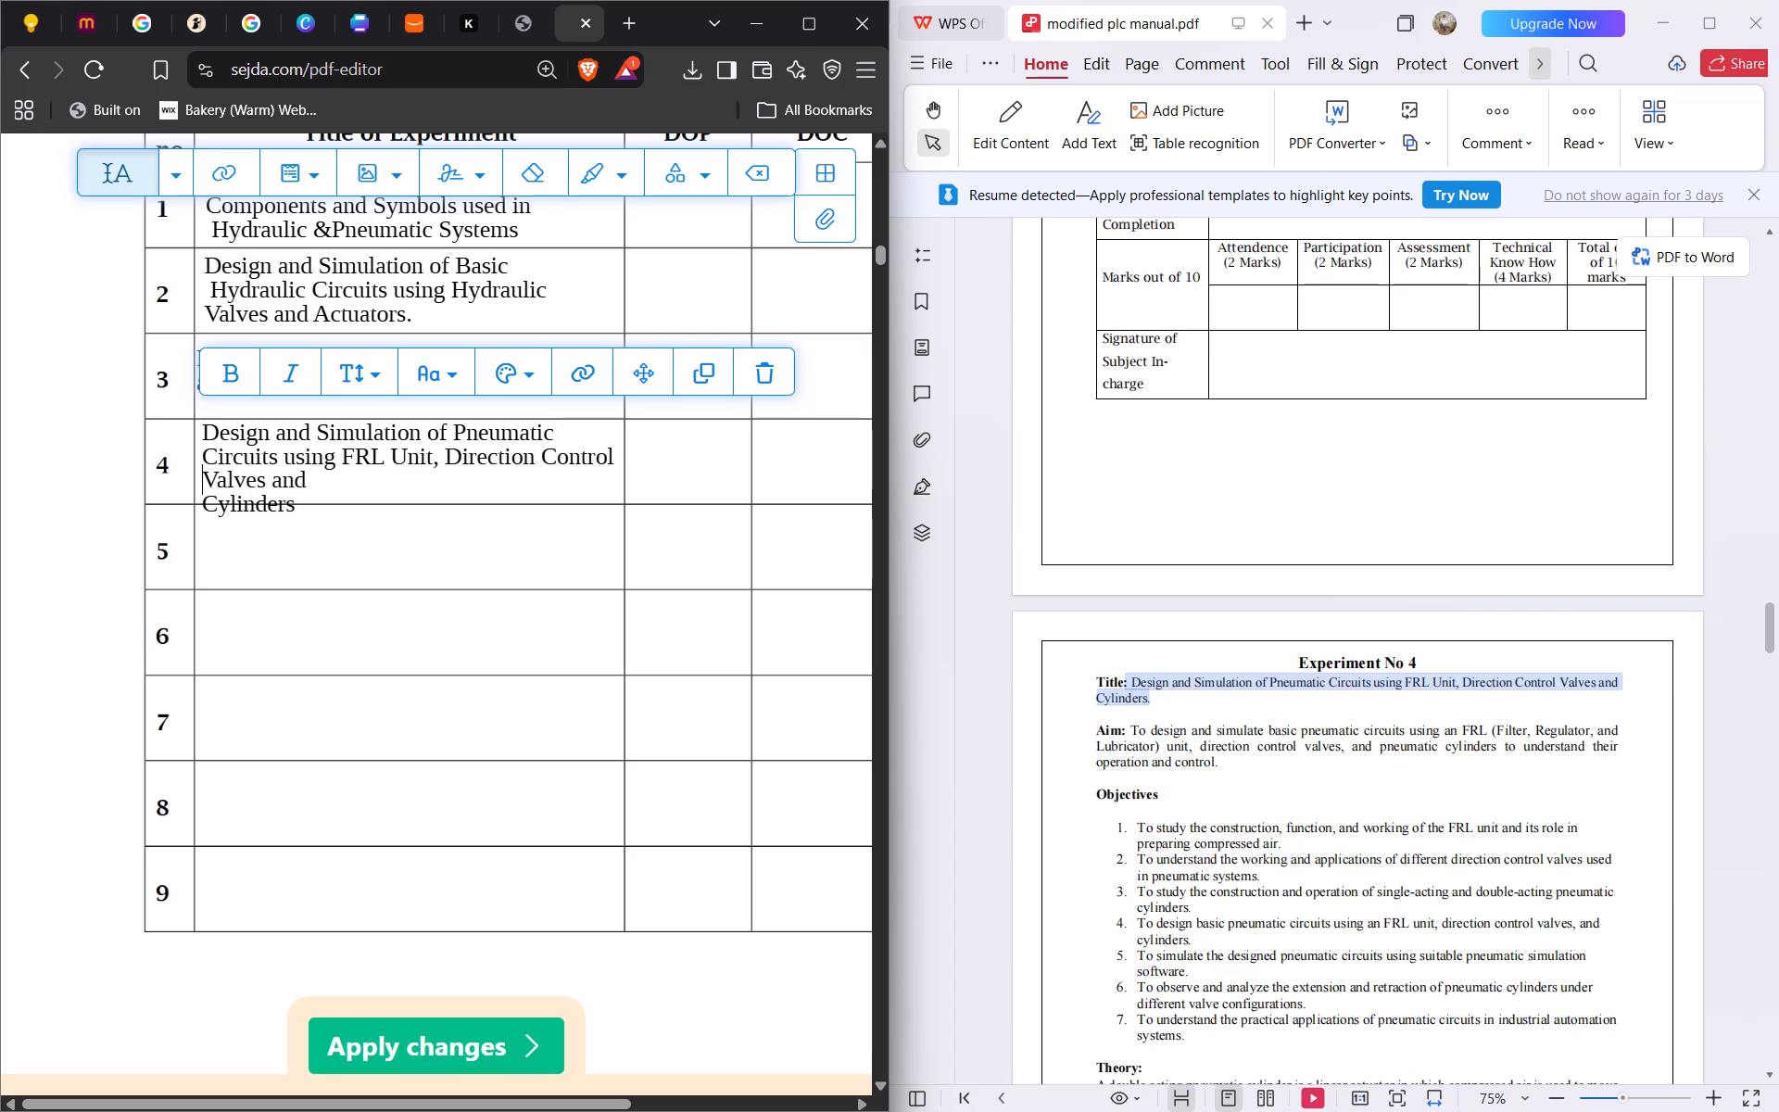
{"action": "left_click", "coordinate": [202, 503]}
{"action": "key", "text": "BackSpace"}
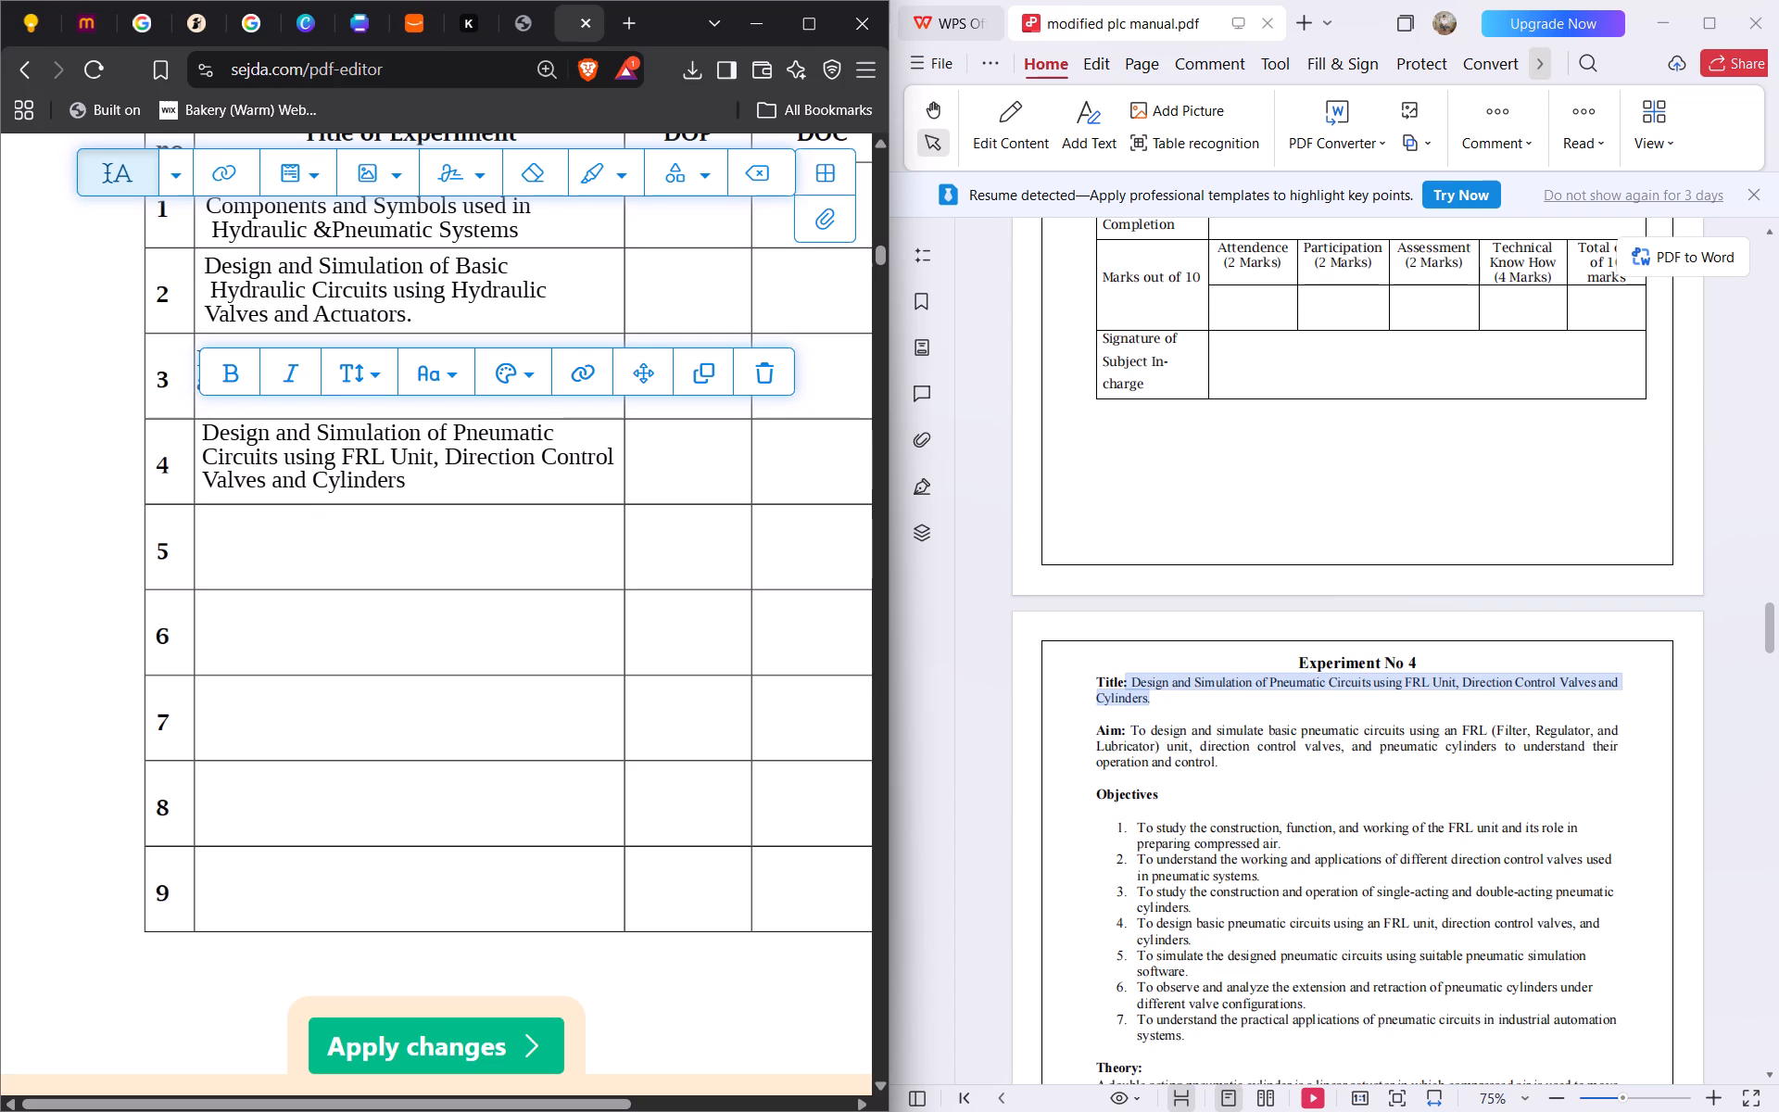
Move the Experiment 4 title text slightly lower within index row 4's title cell.
{"action": "left_click", "coordinate": [650, 354]}
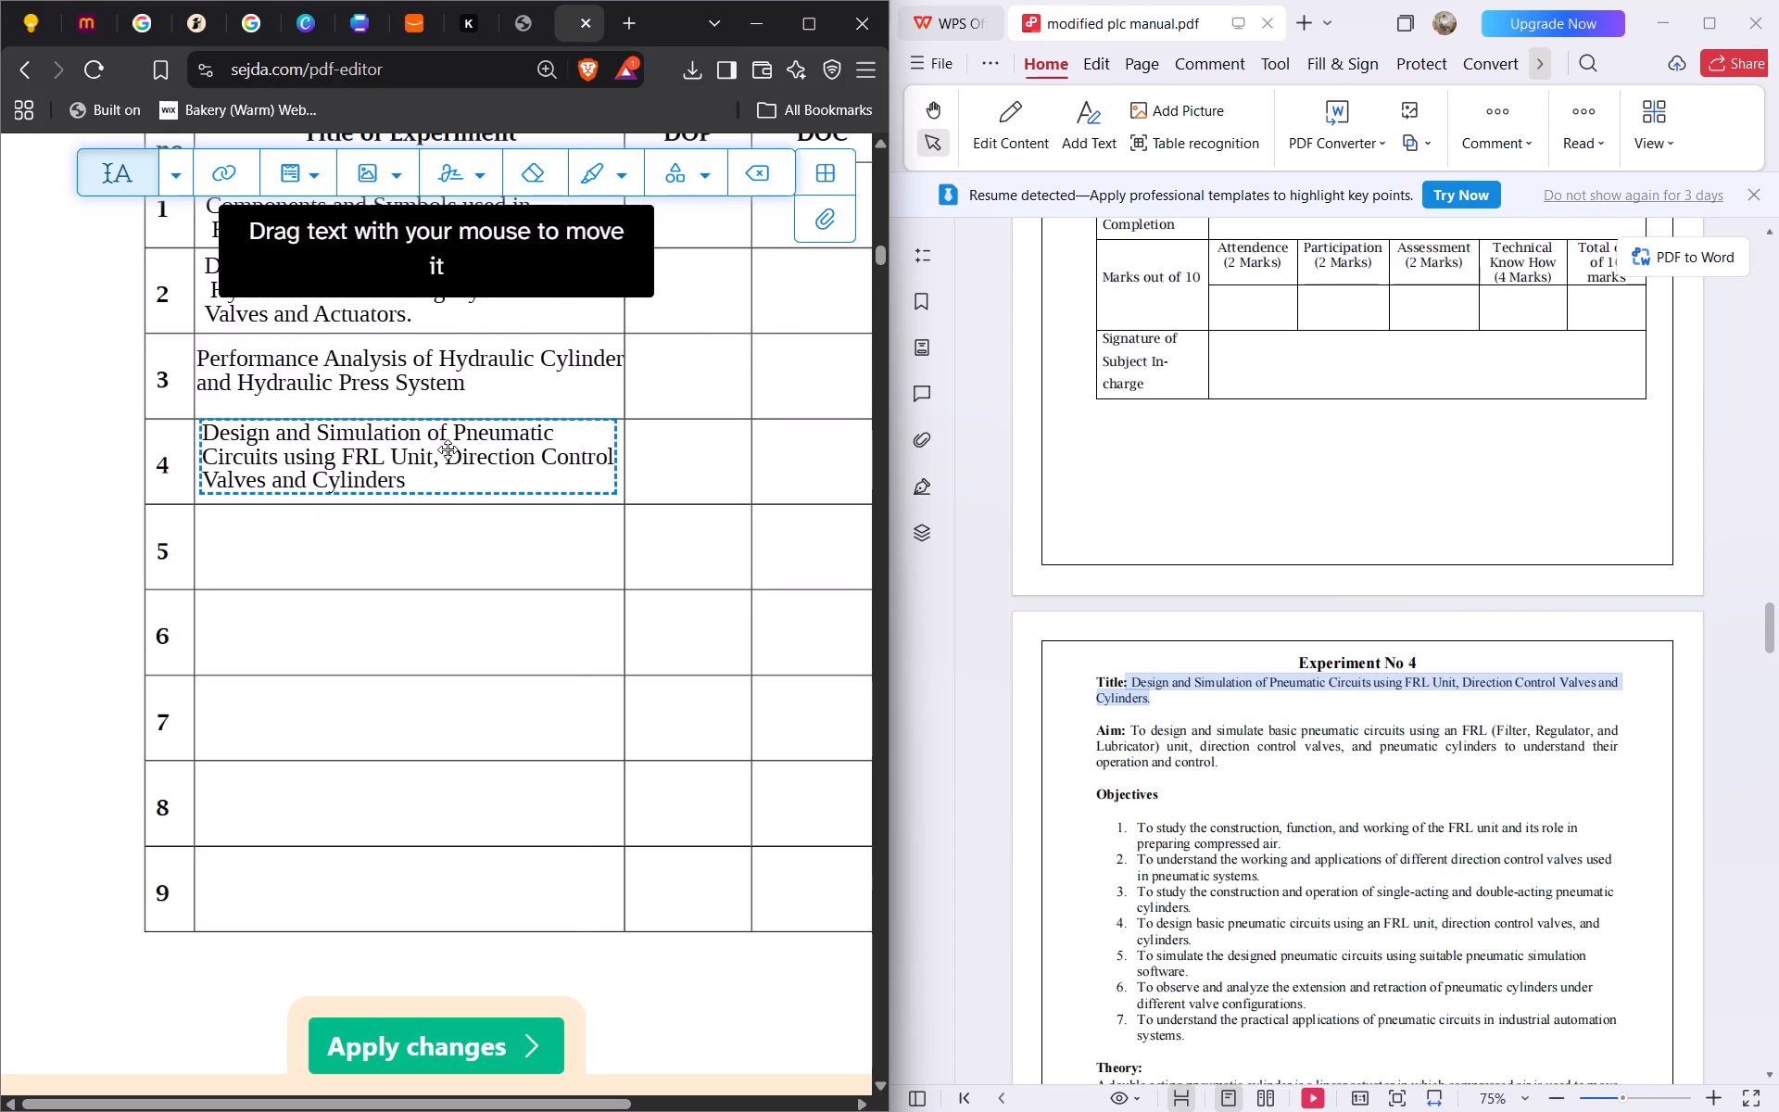
{"action": "left_click_drag", "start_coordinate": [440, 451], "coordinate": [433, 460]}
{"action": "left_click_drag", "start_coordinate": [433, 460], "coordinate": [446, 455]}
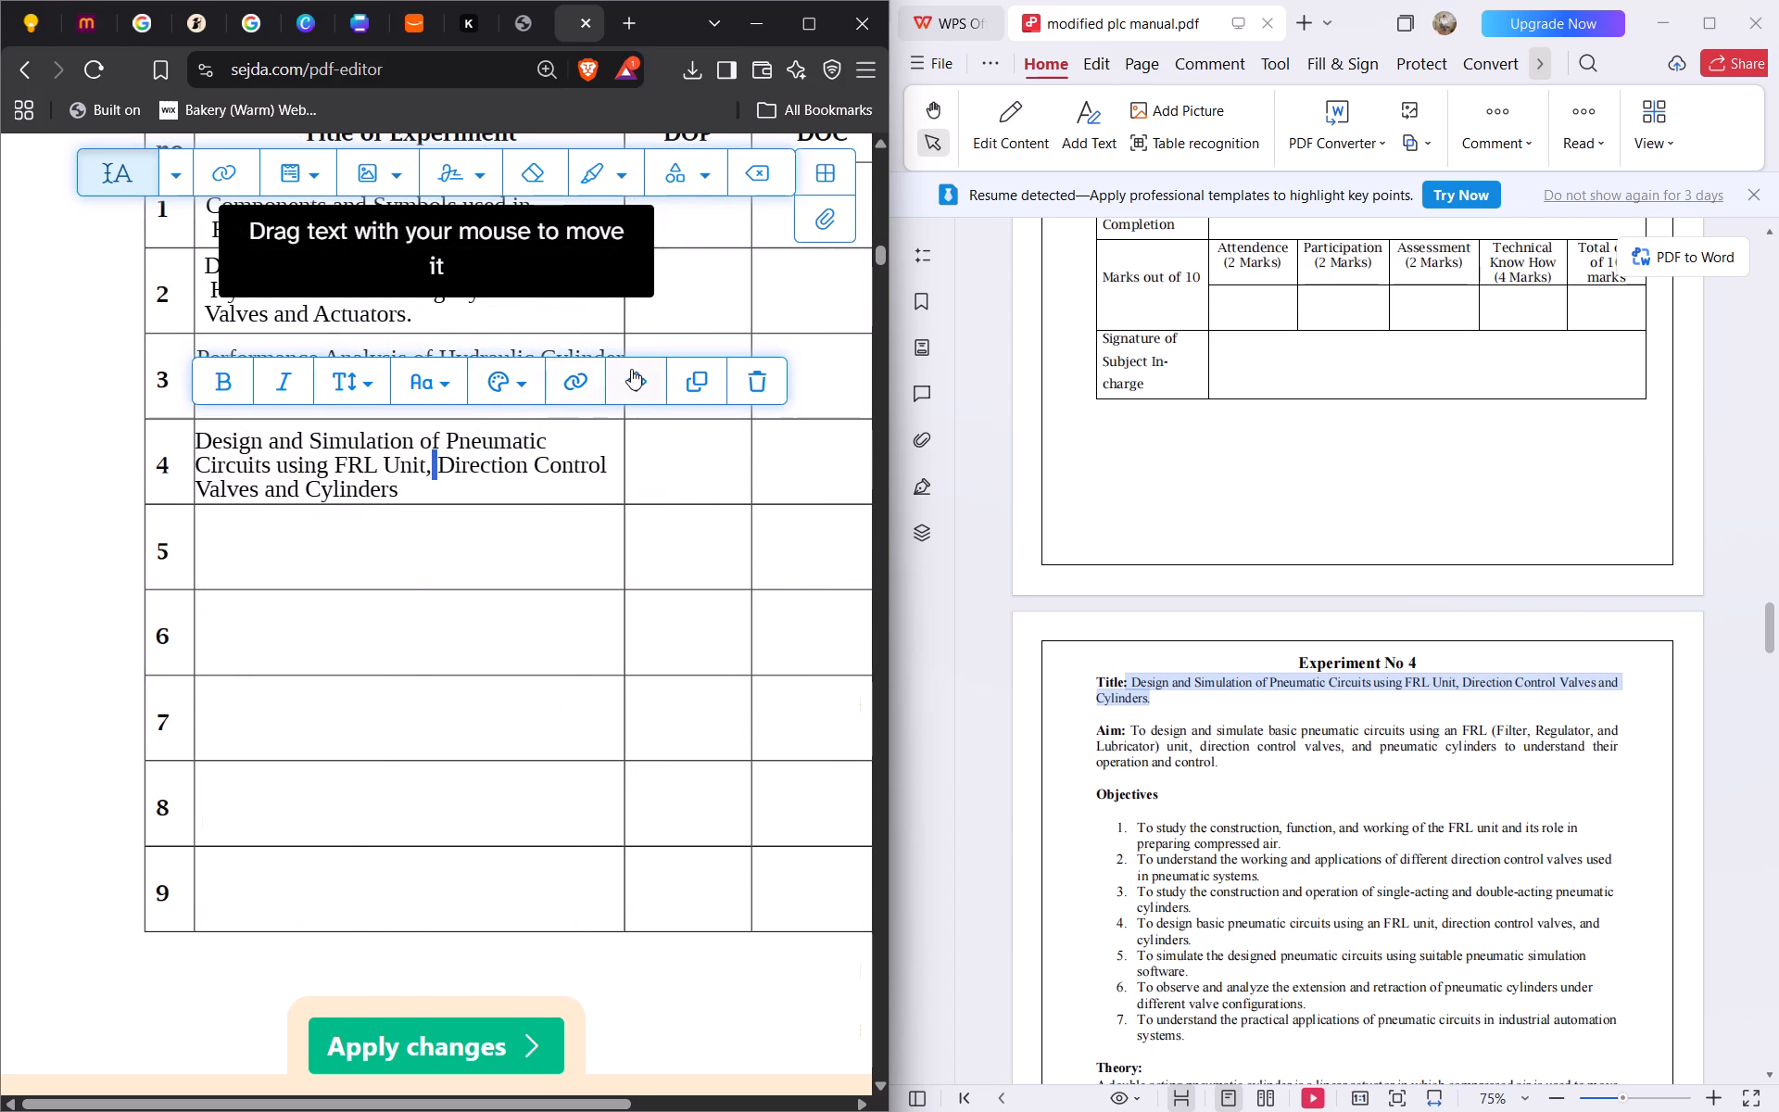
{"action": "left_click", "coordinate": [631, 369]}
{"action": "left_click", "coordinate": [381, 463]}
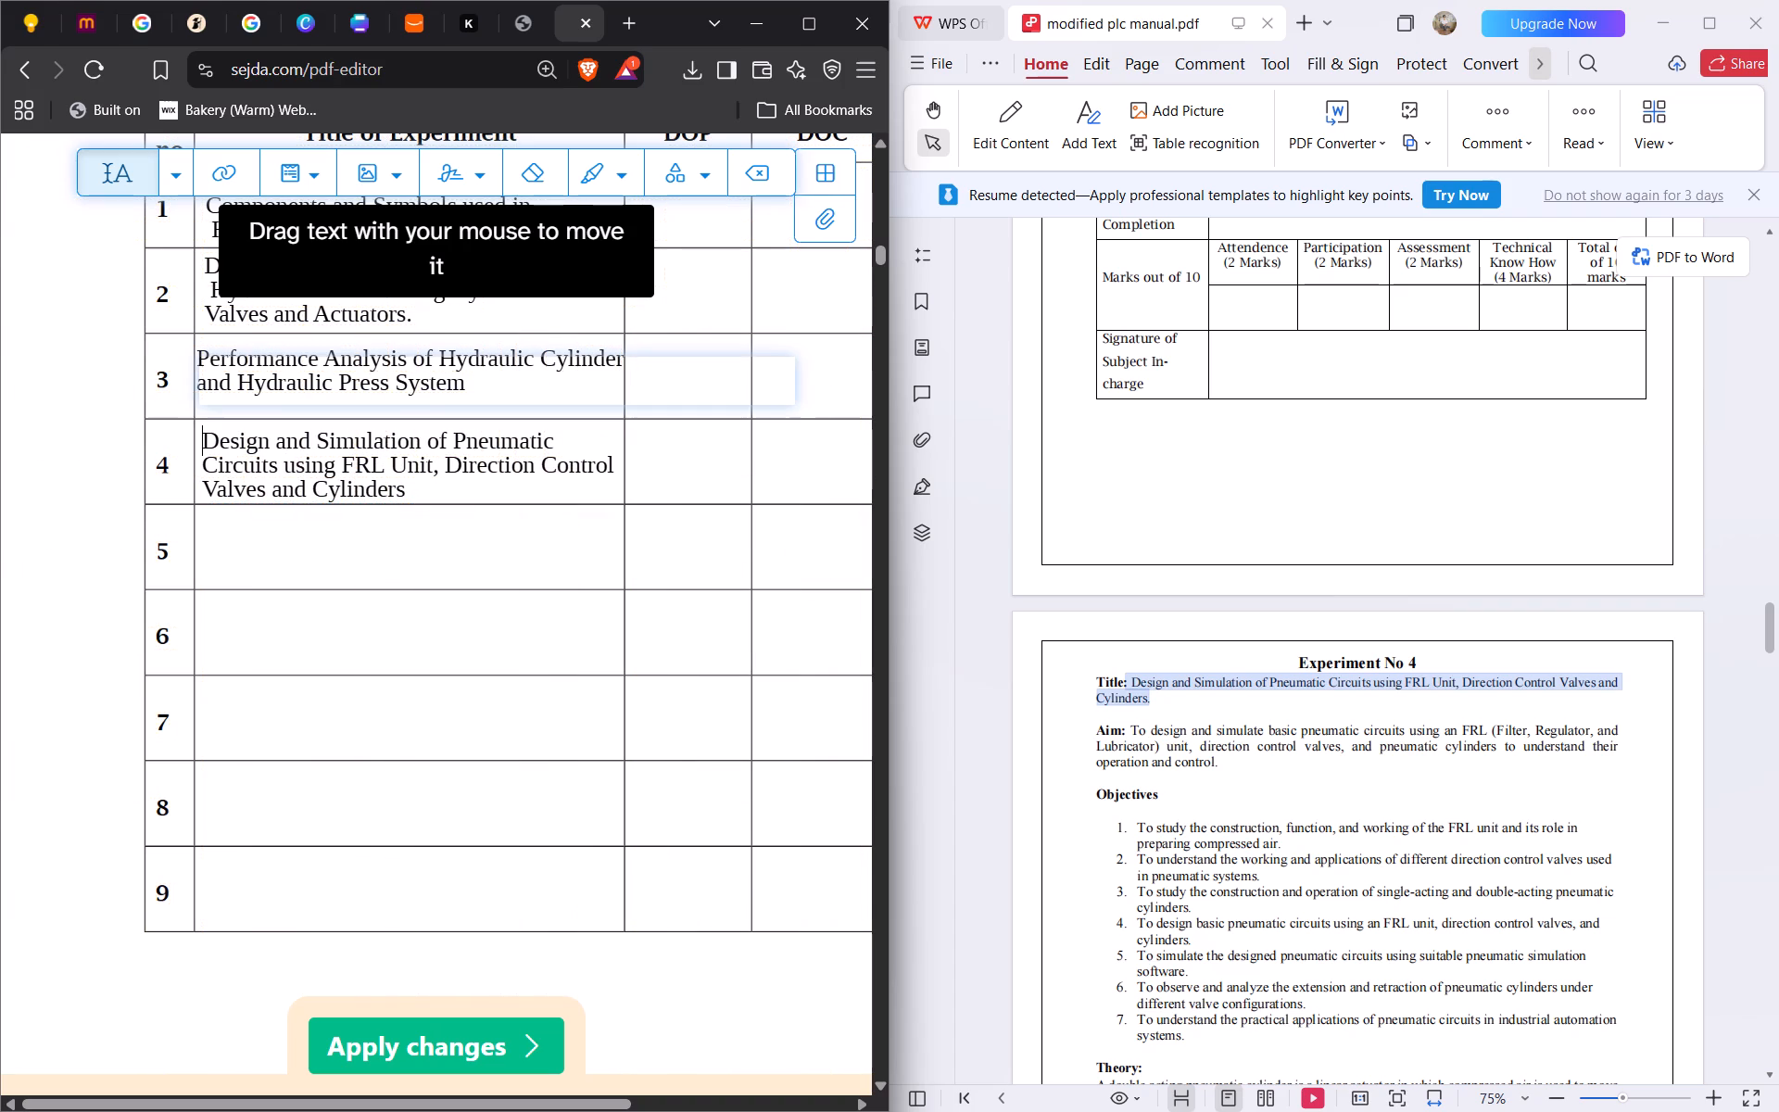
Copy the Experiment 5 title without its "Title:" prefix from modified plc manual.pdf and paste it as text in index row 5's title cell.
{"action": "scroll", "coordinate": [556, 550], "scroll_direction": "up", "scroll_amount": 2}
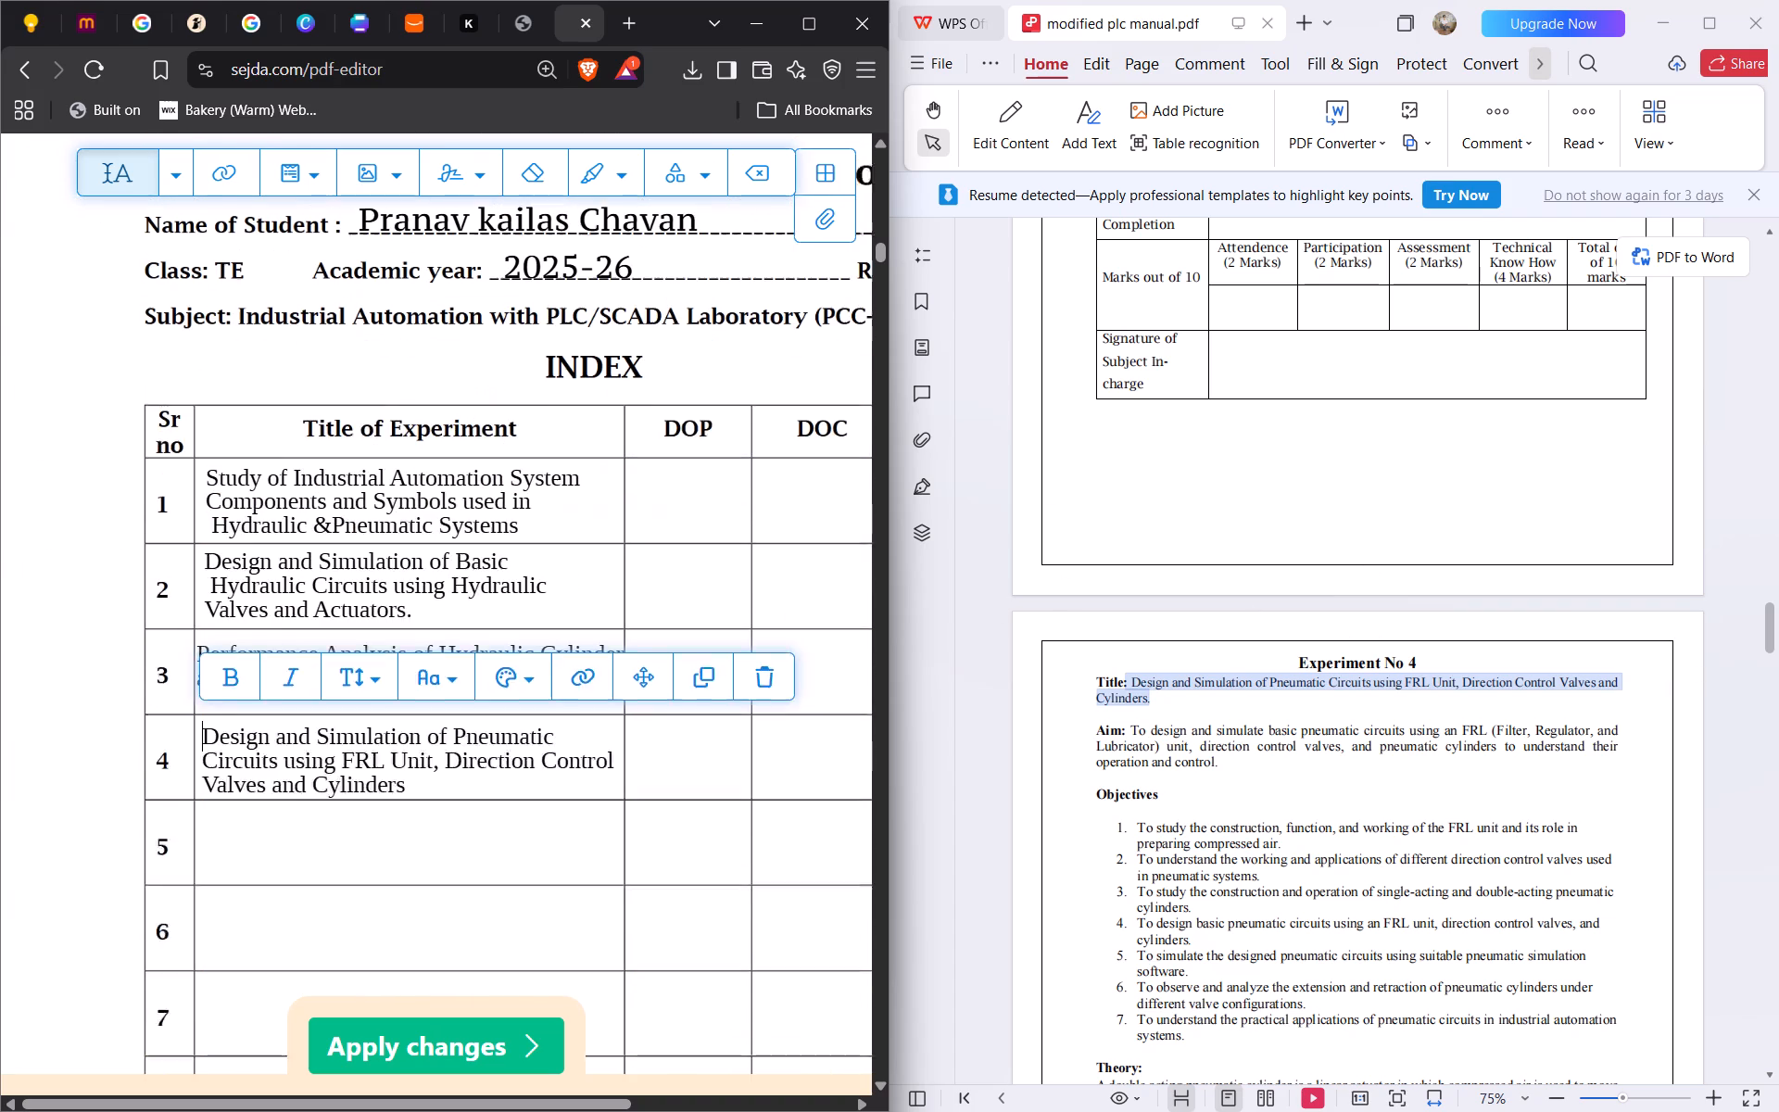
{"action": "scroll", "coordinate": [556, 550], "scroll_direction": "up", "scroll_amount": 2}
{"action": "scroll", "coordinate": [628, 516], "scroll_direction": "down", "scroll_amount": 4}
{"action": "scroll", "coordinate": [1609, 666], "scroll_direction": "down", "scroll_amount": 2}
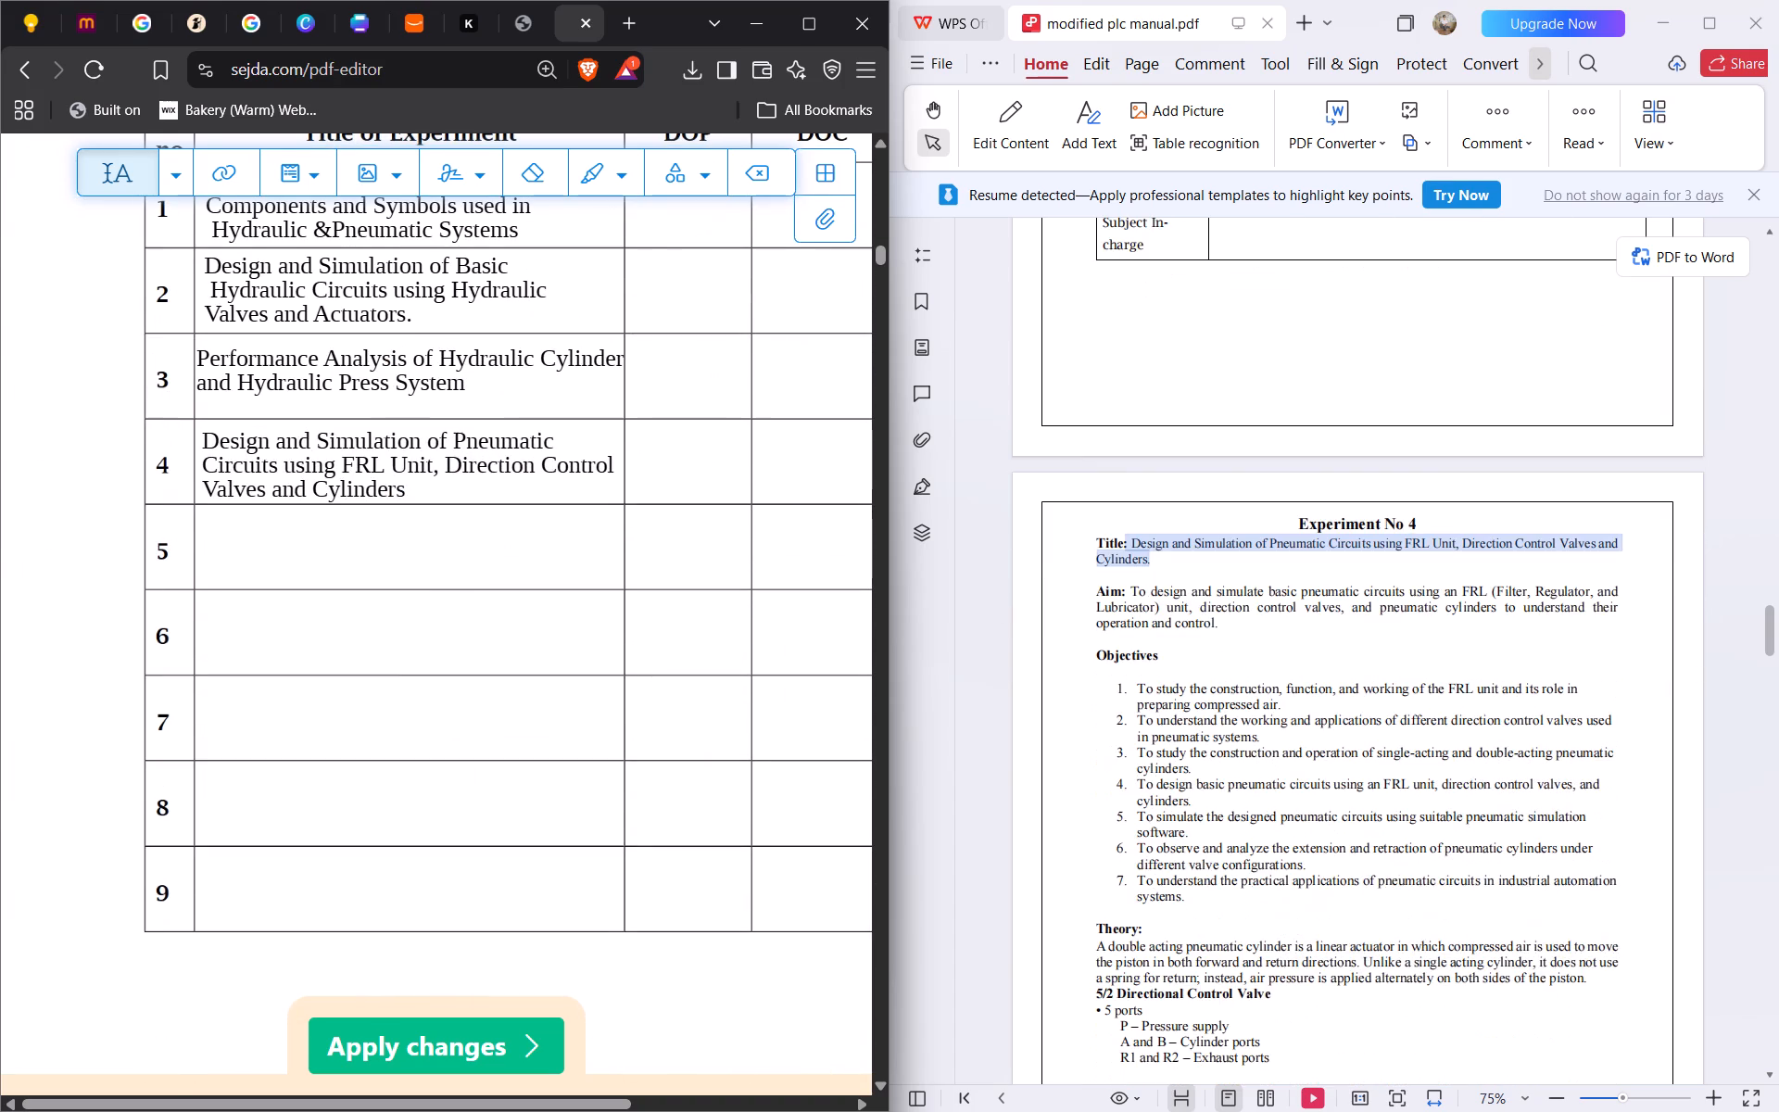
{"action": "scroll", "coordinate": [1558, 664], "scroll_direction": "down", "scroll_amount": 20}
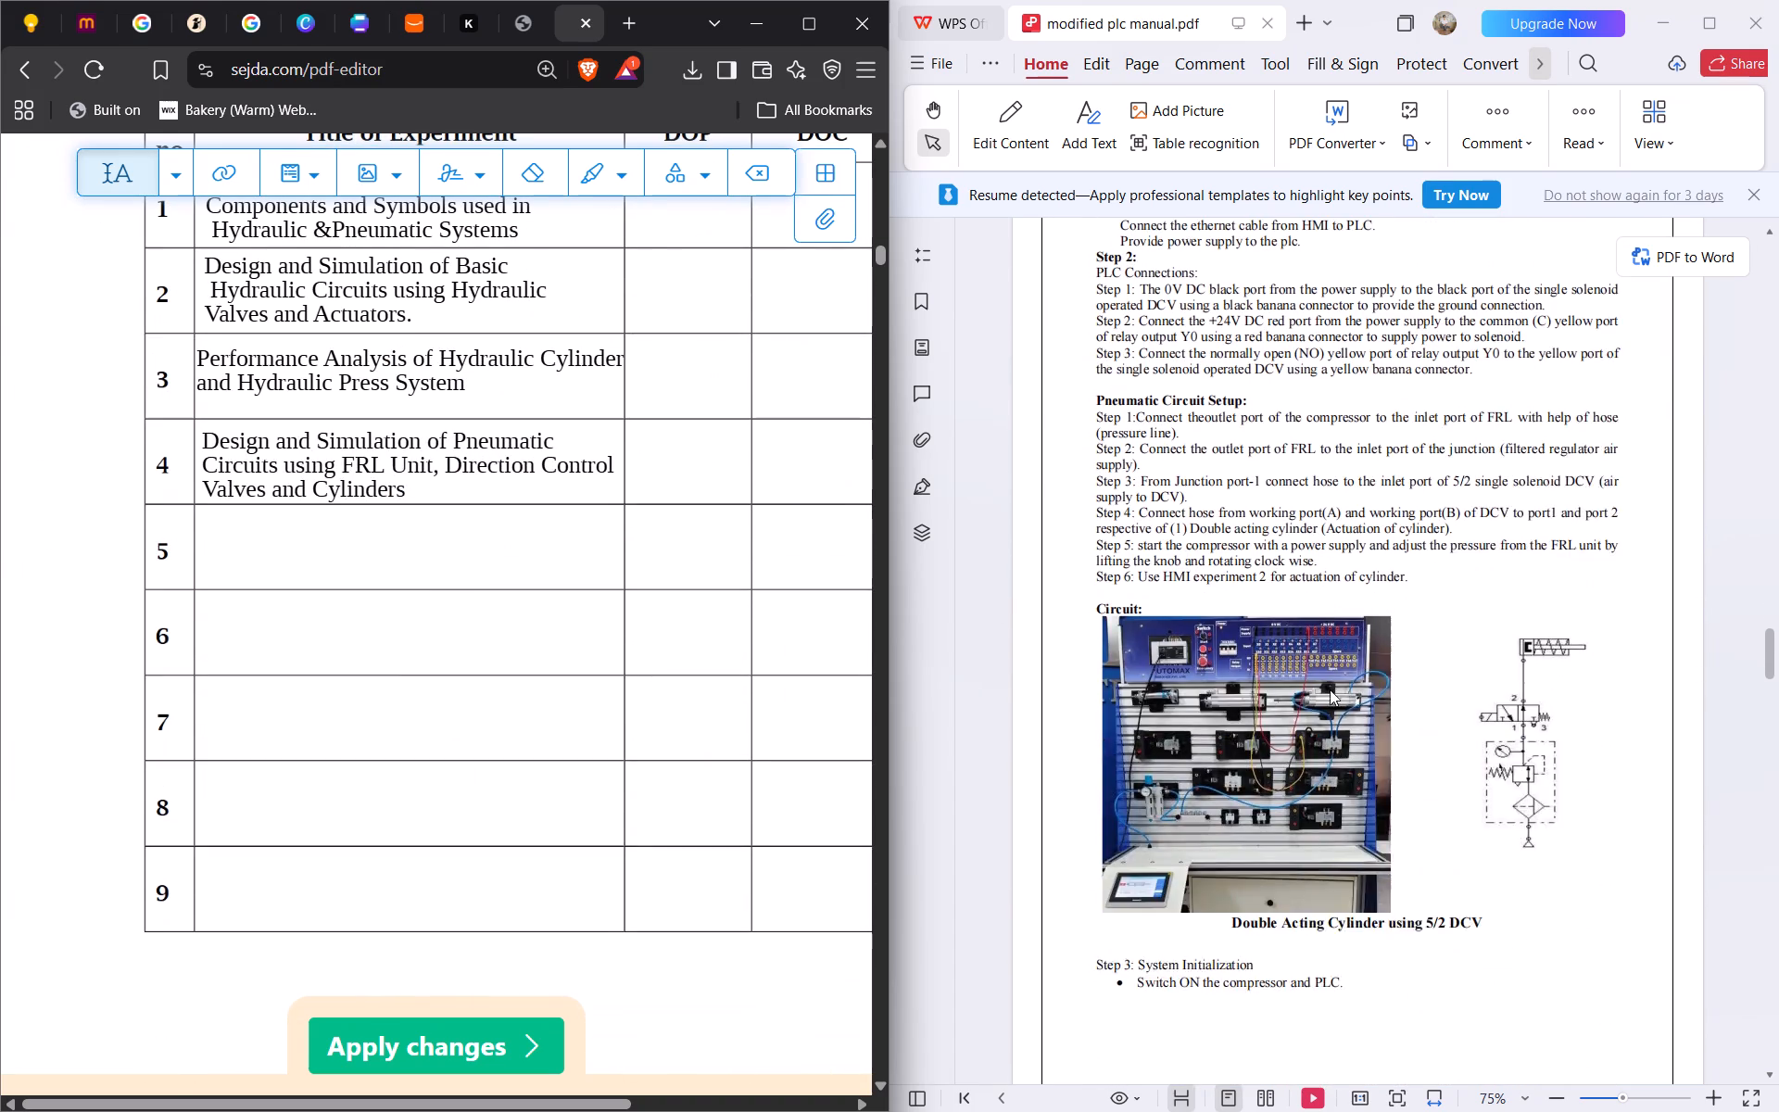
{"action": "scroll", "coordinate": [1330, 689], "scroll_direction": "down", "scroll_amount": 20}
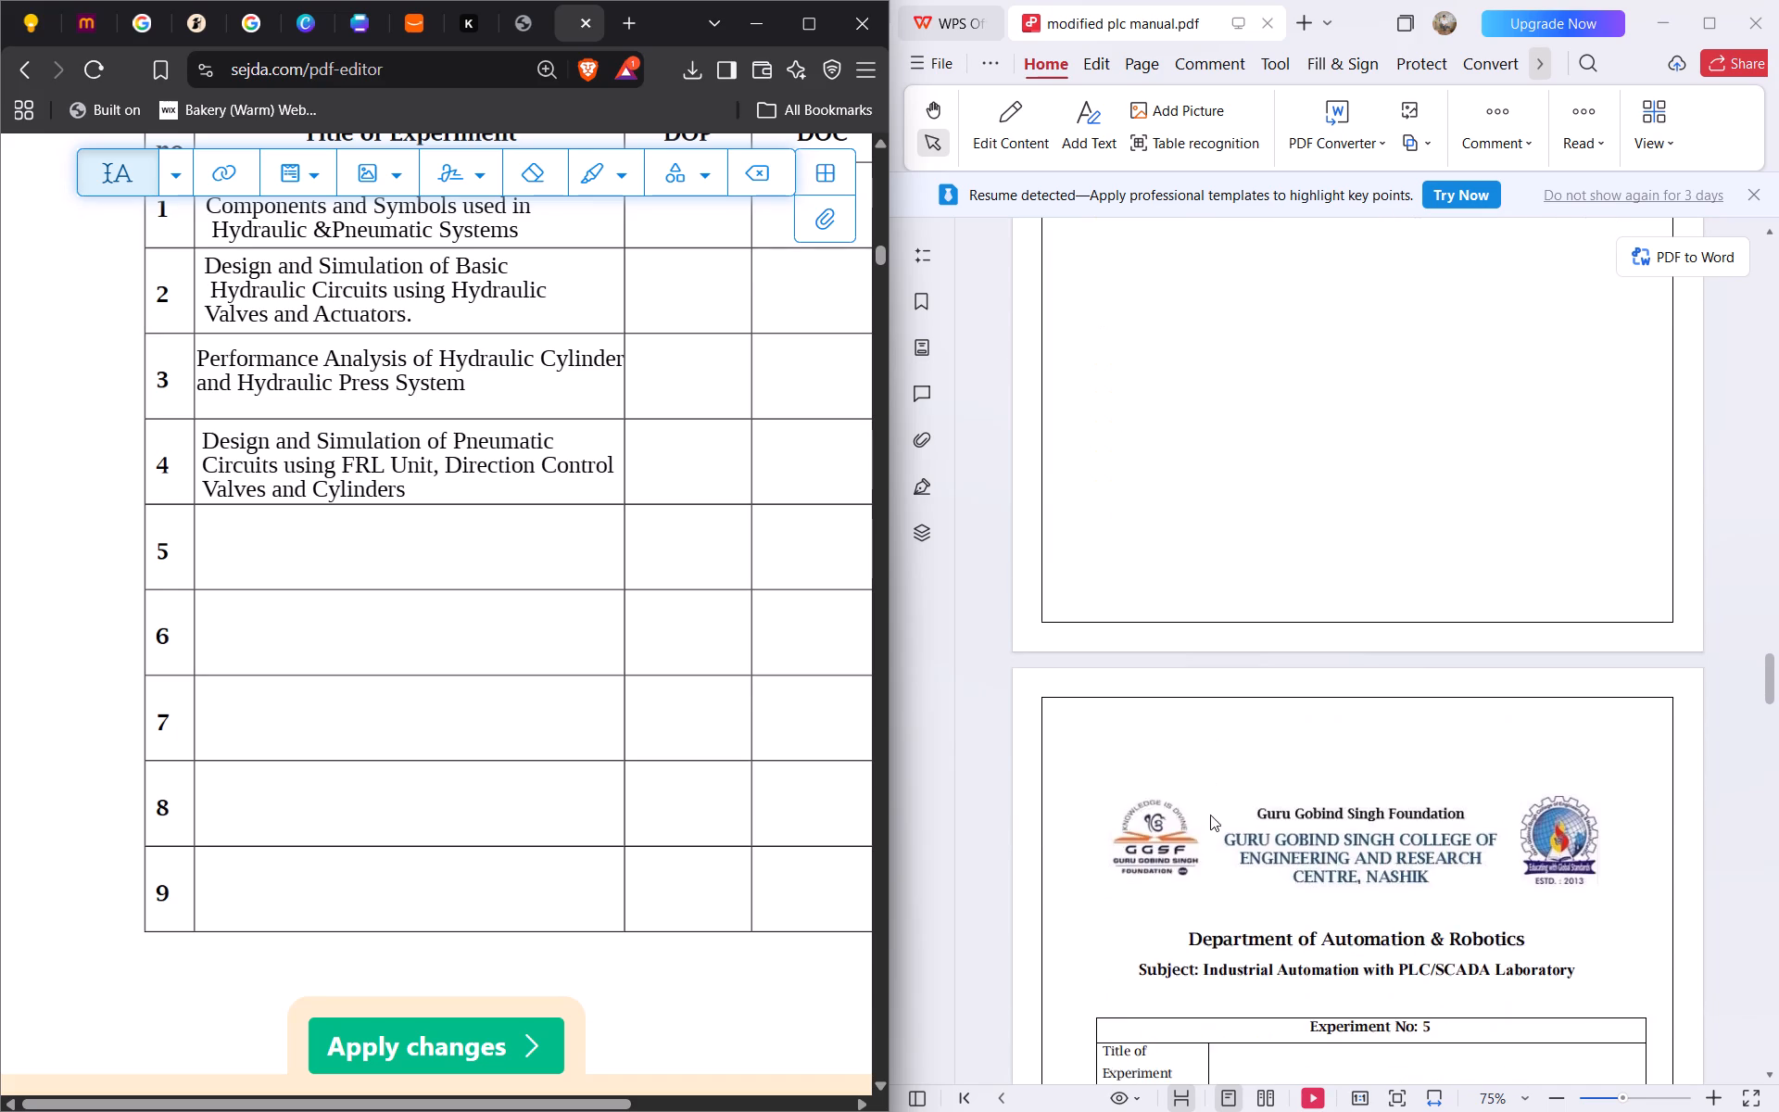
{"action": "scroll", "coordinate": [1209, 816], "scroll_direction": "down", "scroll_amount": 14}
{"action": "double_click", "coordinate": [1143, 757]}
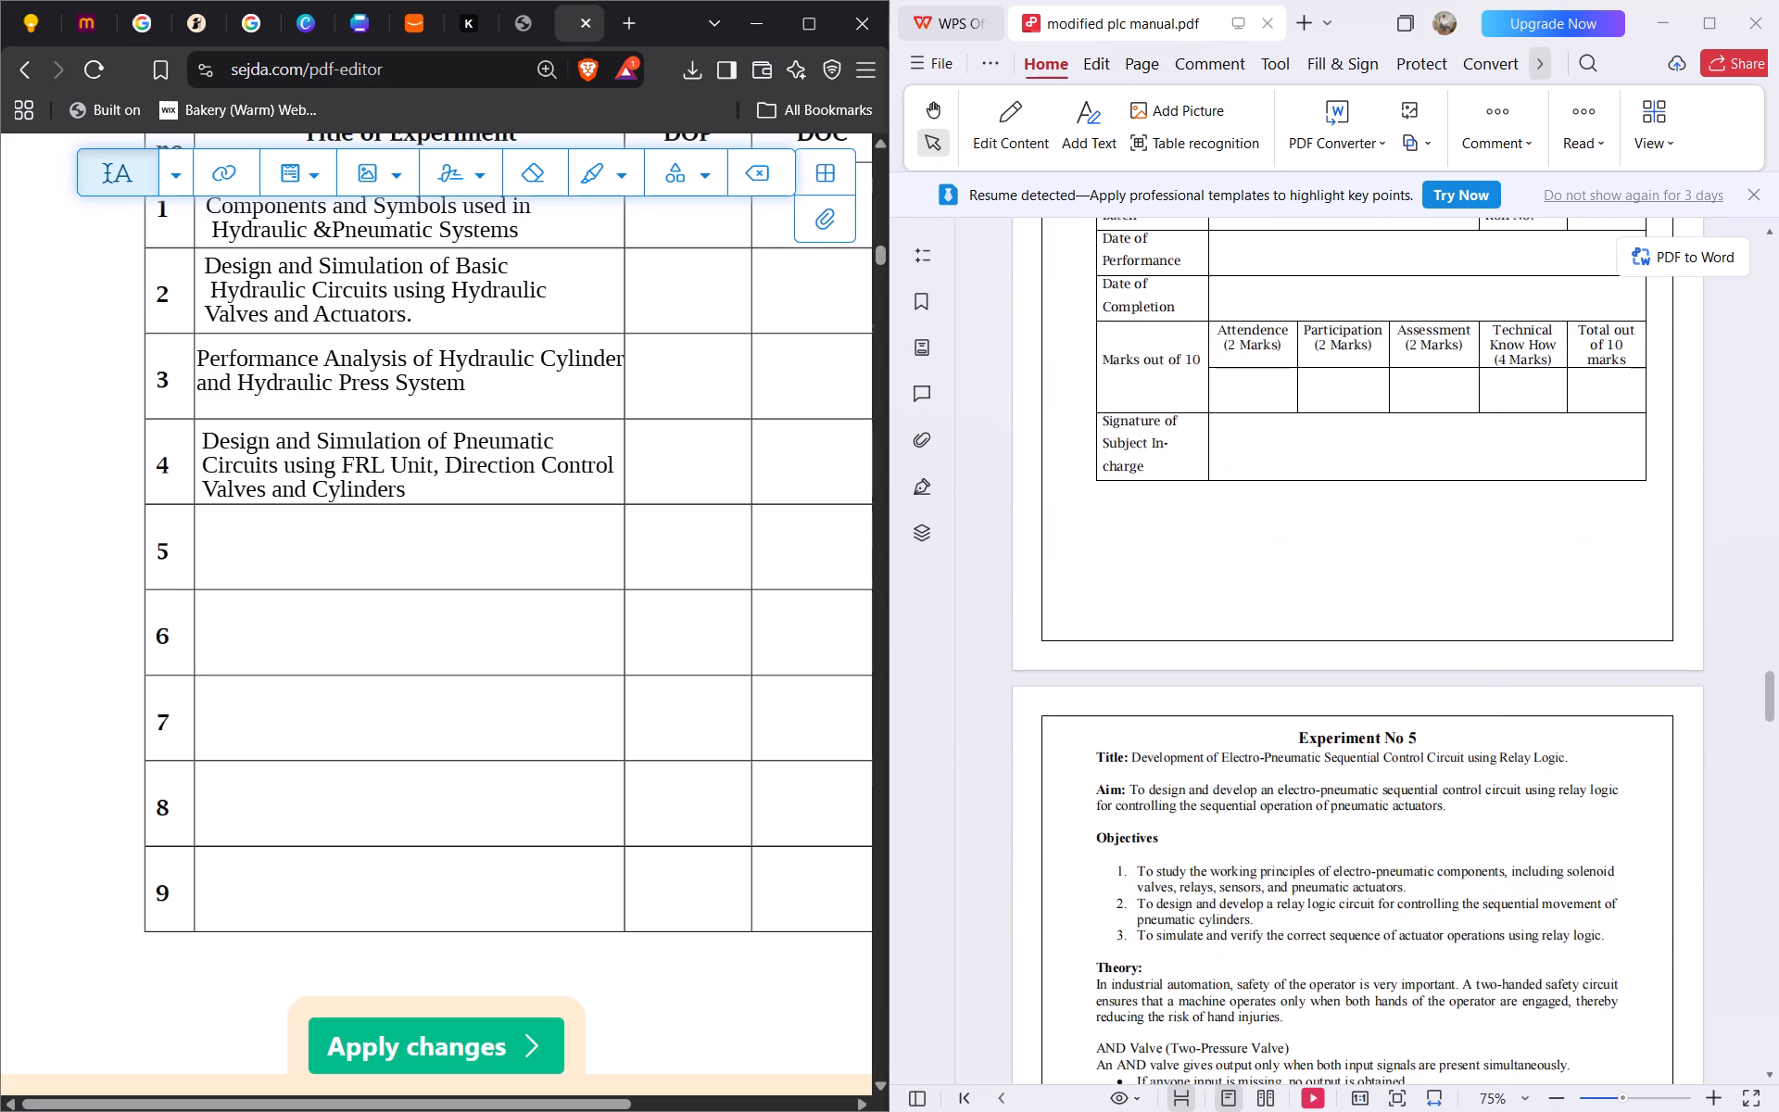
{"action": "left_click_drag", "start_coordinate": [1568, 763], "coordinate": [1549, 762]}
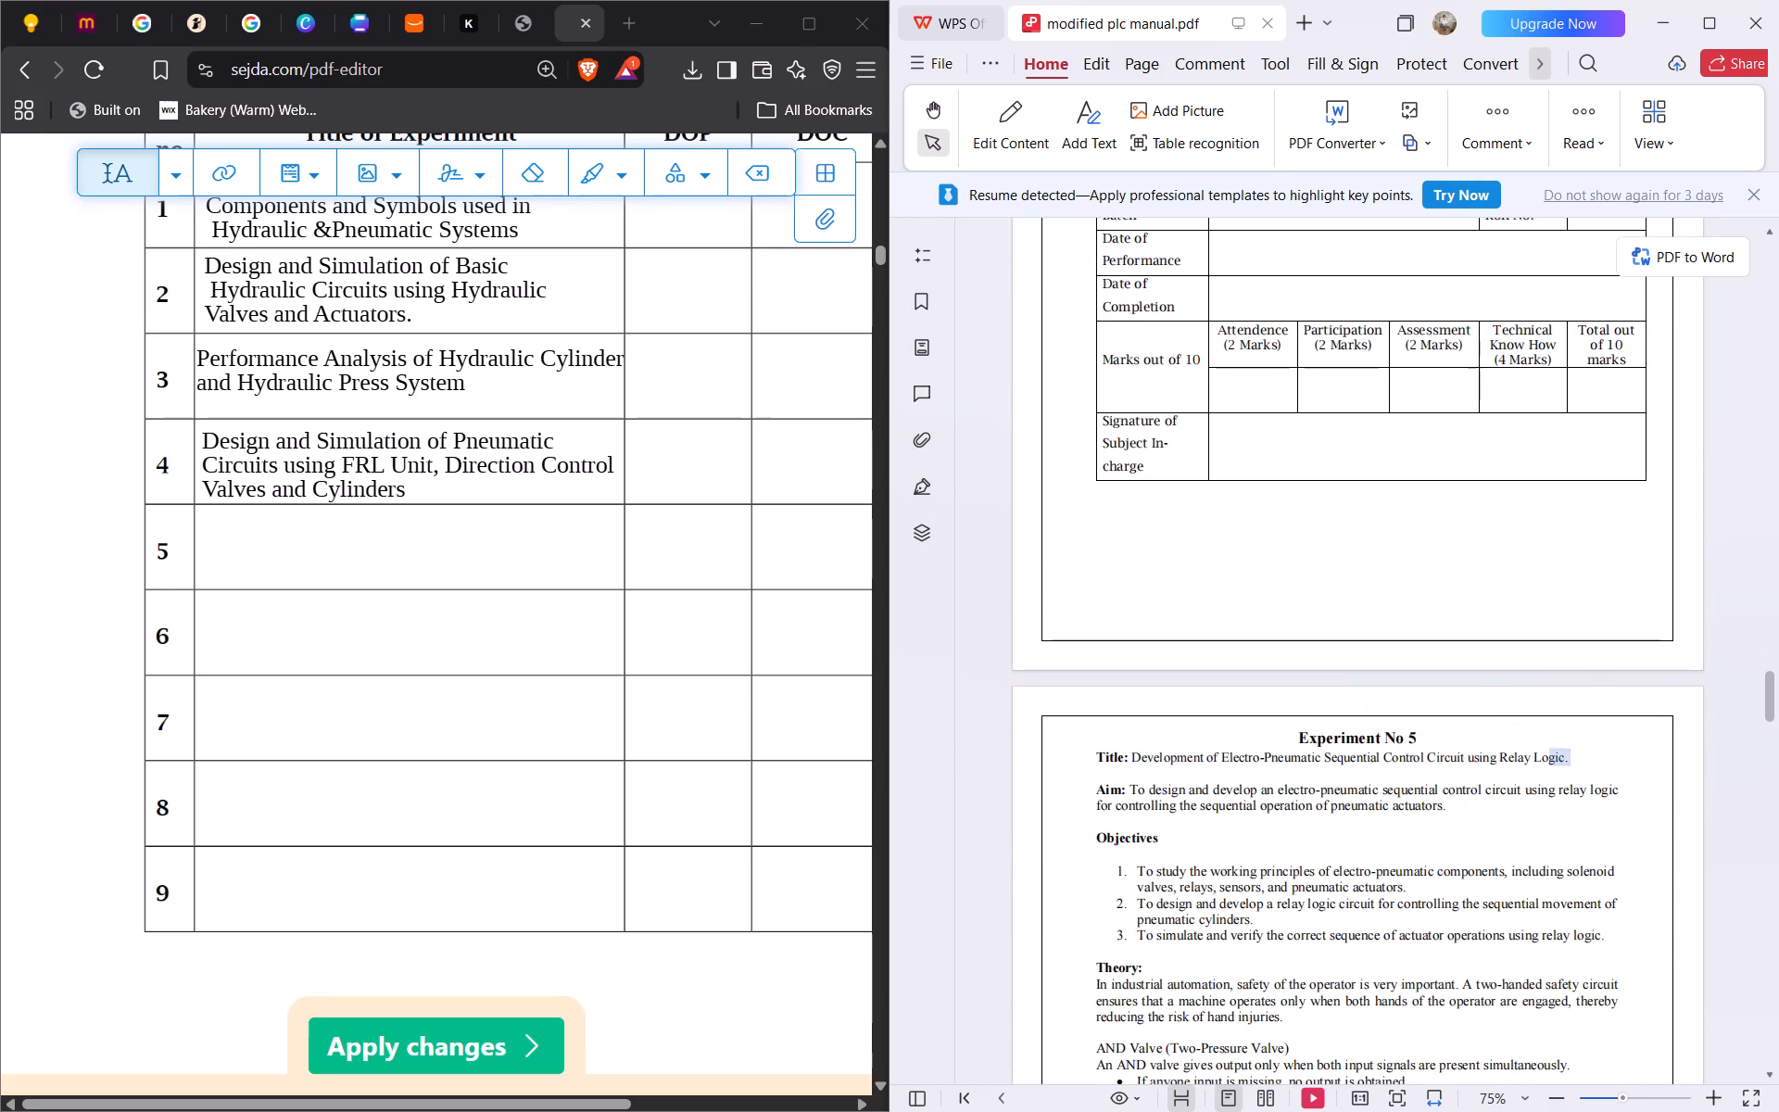
{"action": "left_click_drag", "start_coordinate": [1549, 762], "coordinate": [1137, 761]}
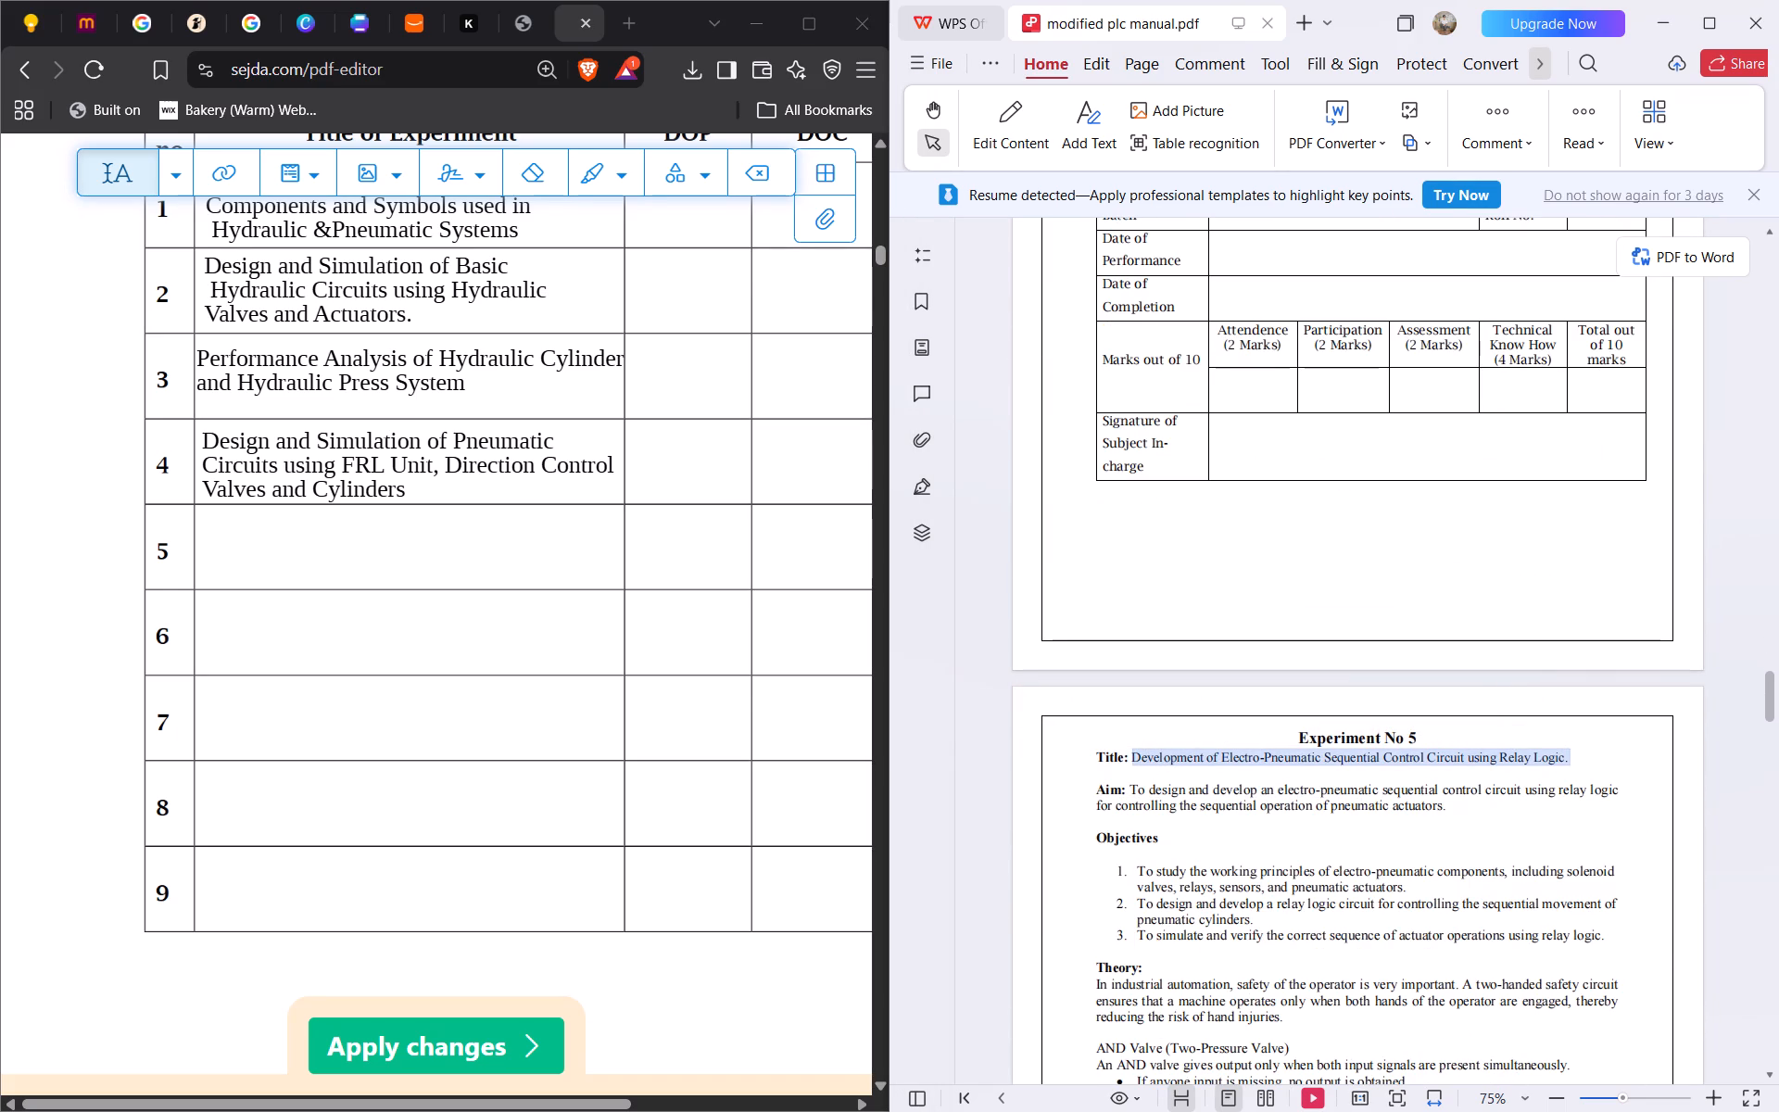
{"action": "left_click_drag", "start_coordinate": [1137, 761], "coordinate": [1140, 759]}
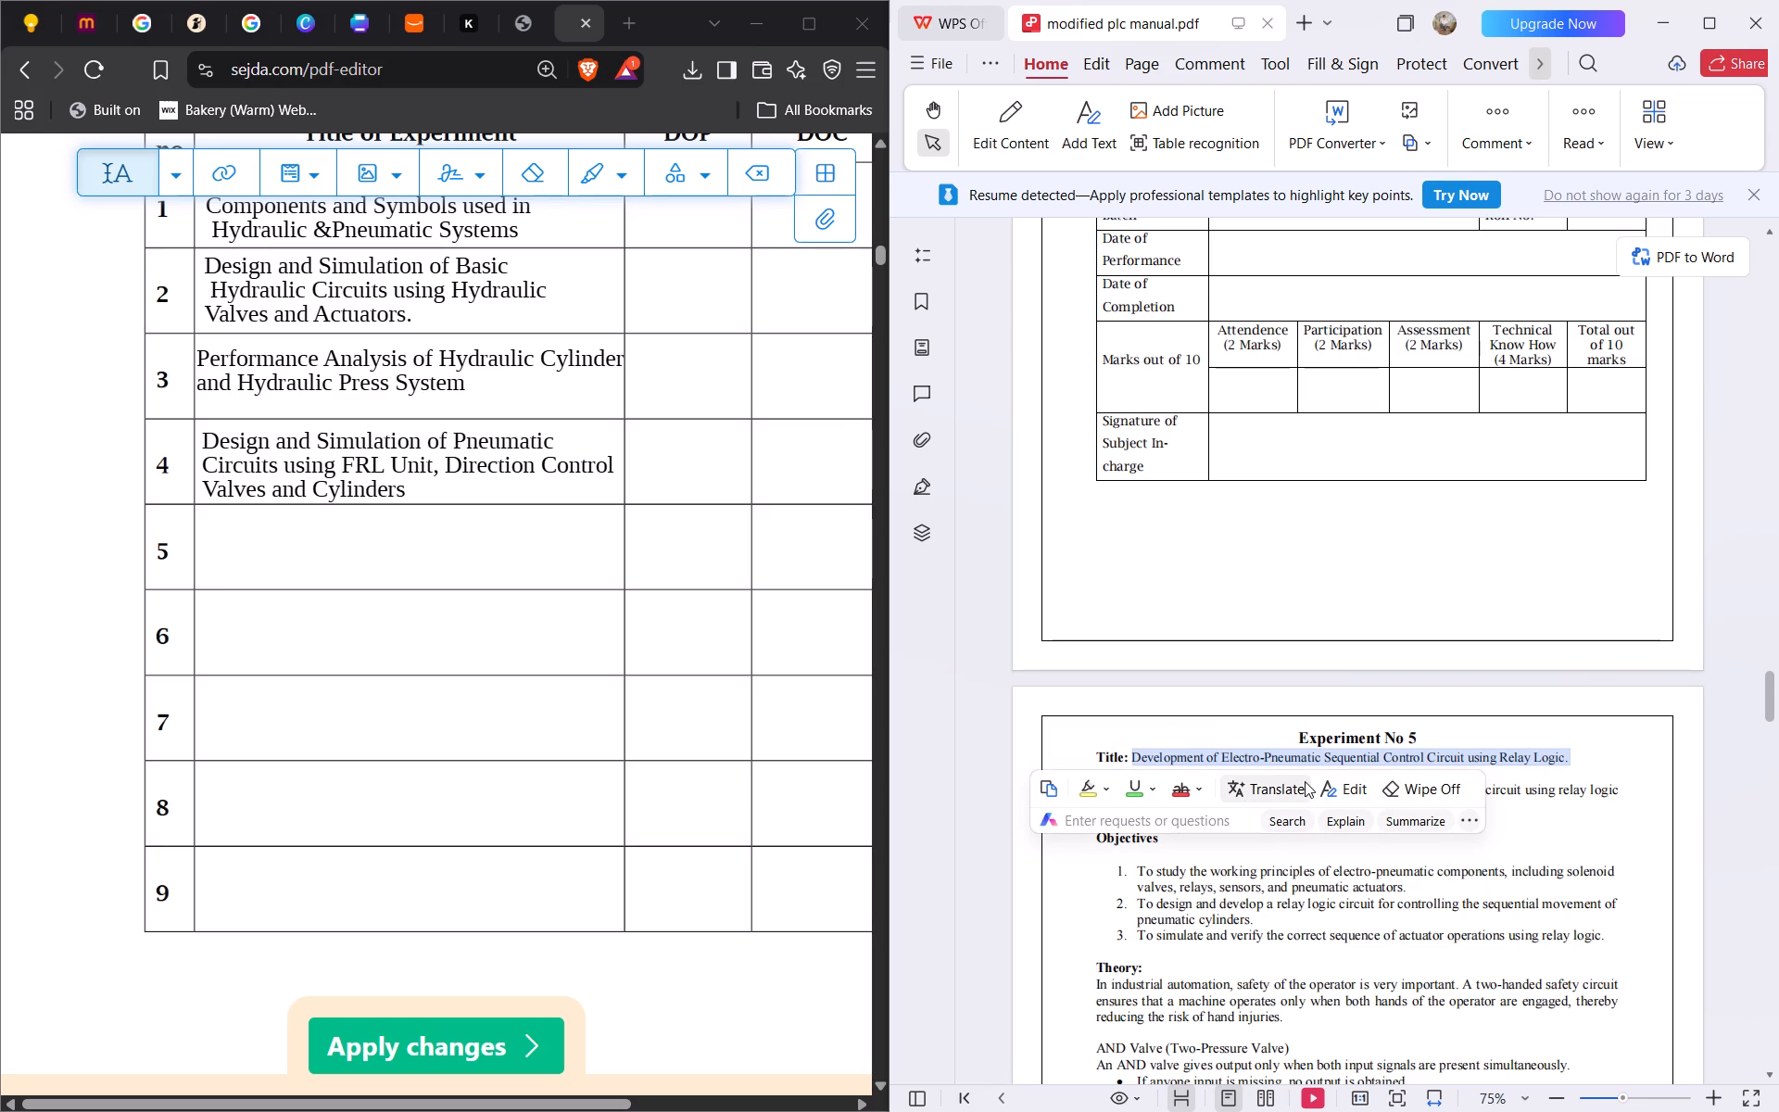
{"action": "key", "text": "ctrl+c"}
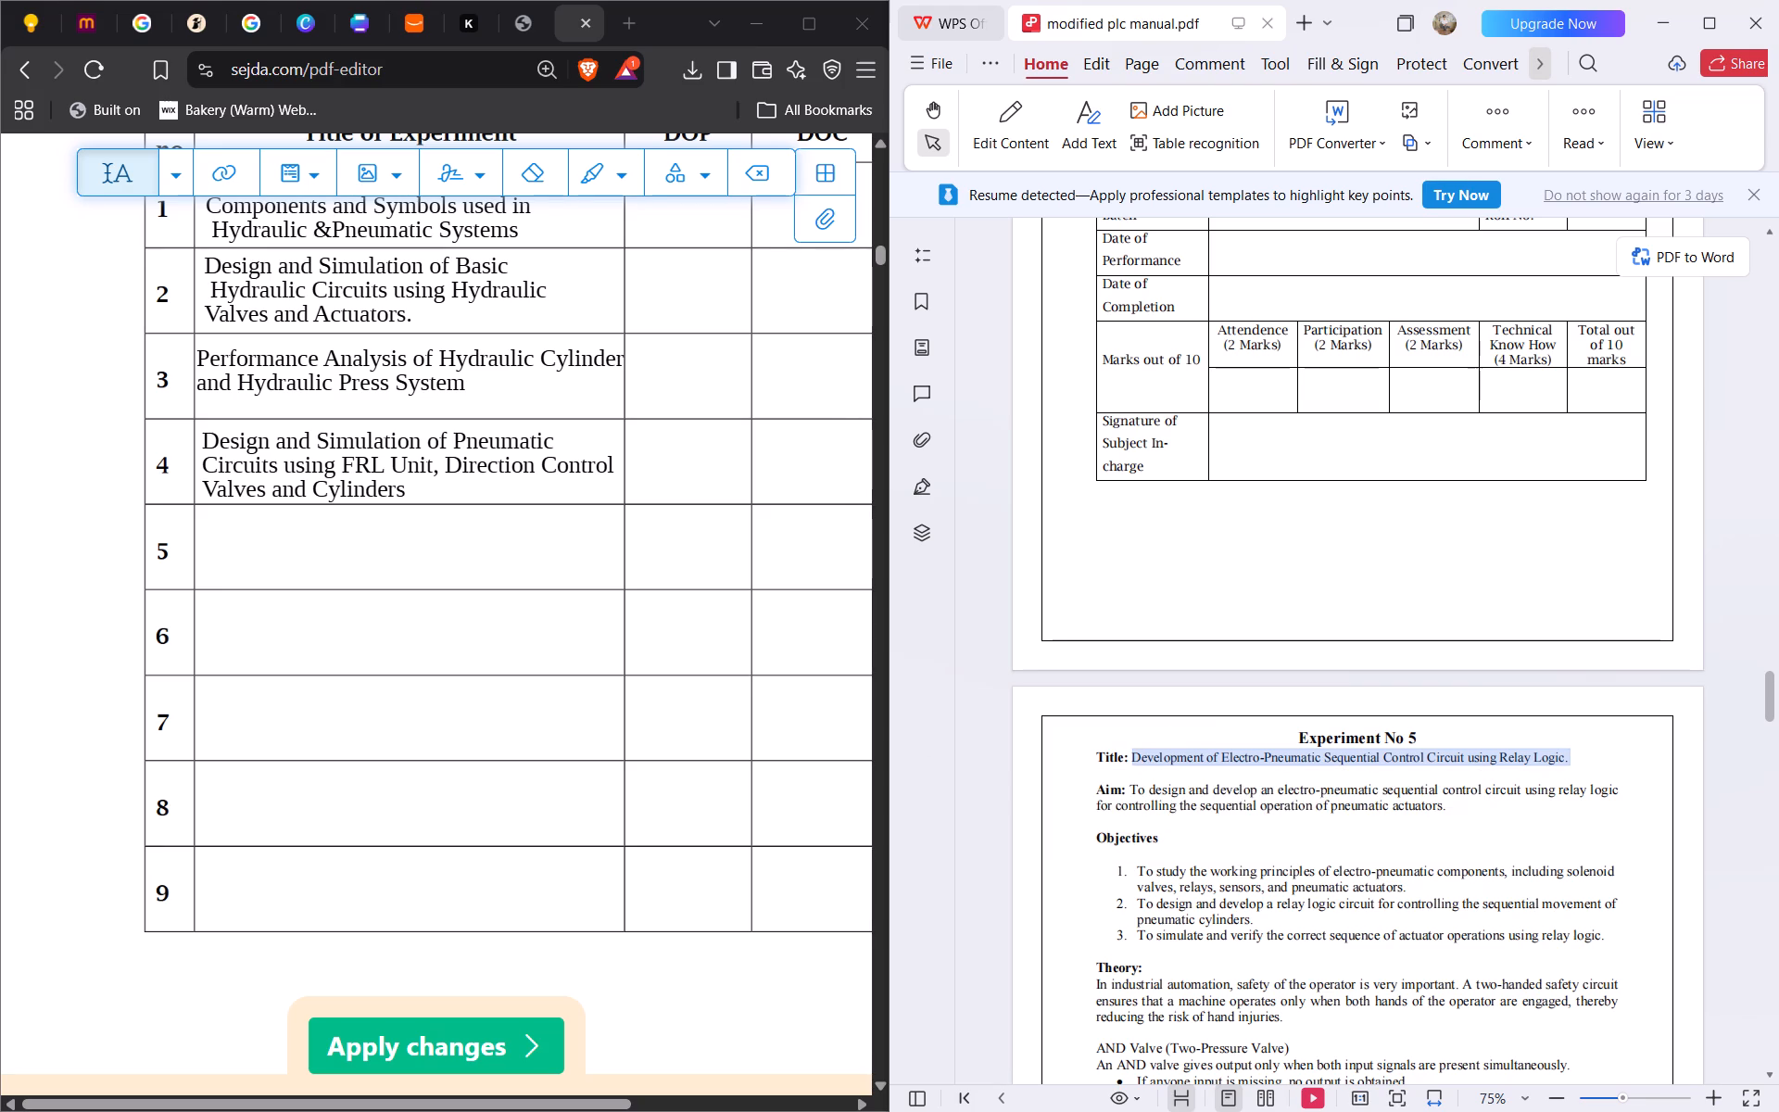
{"action": "left_click", "coordinate": [202, 521]}
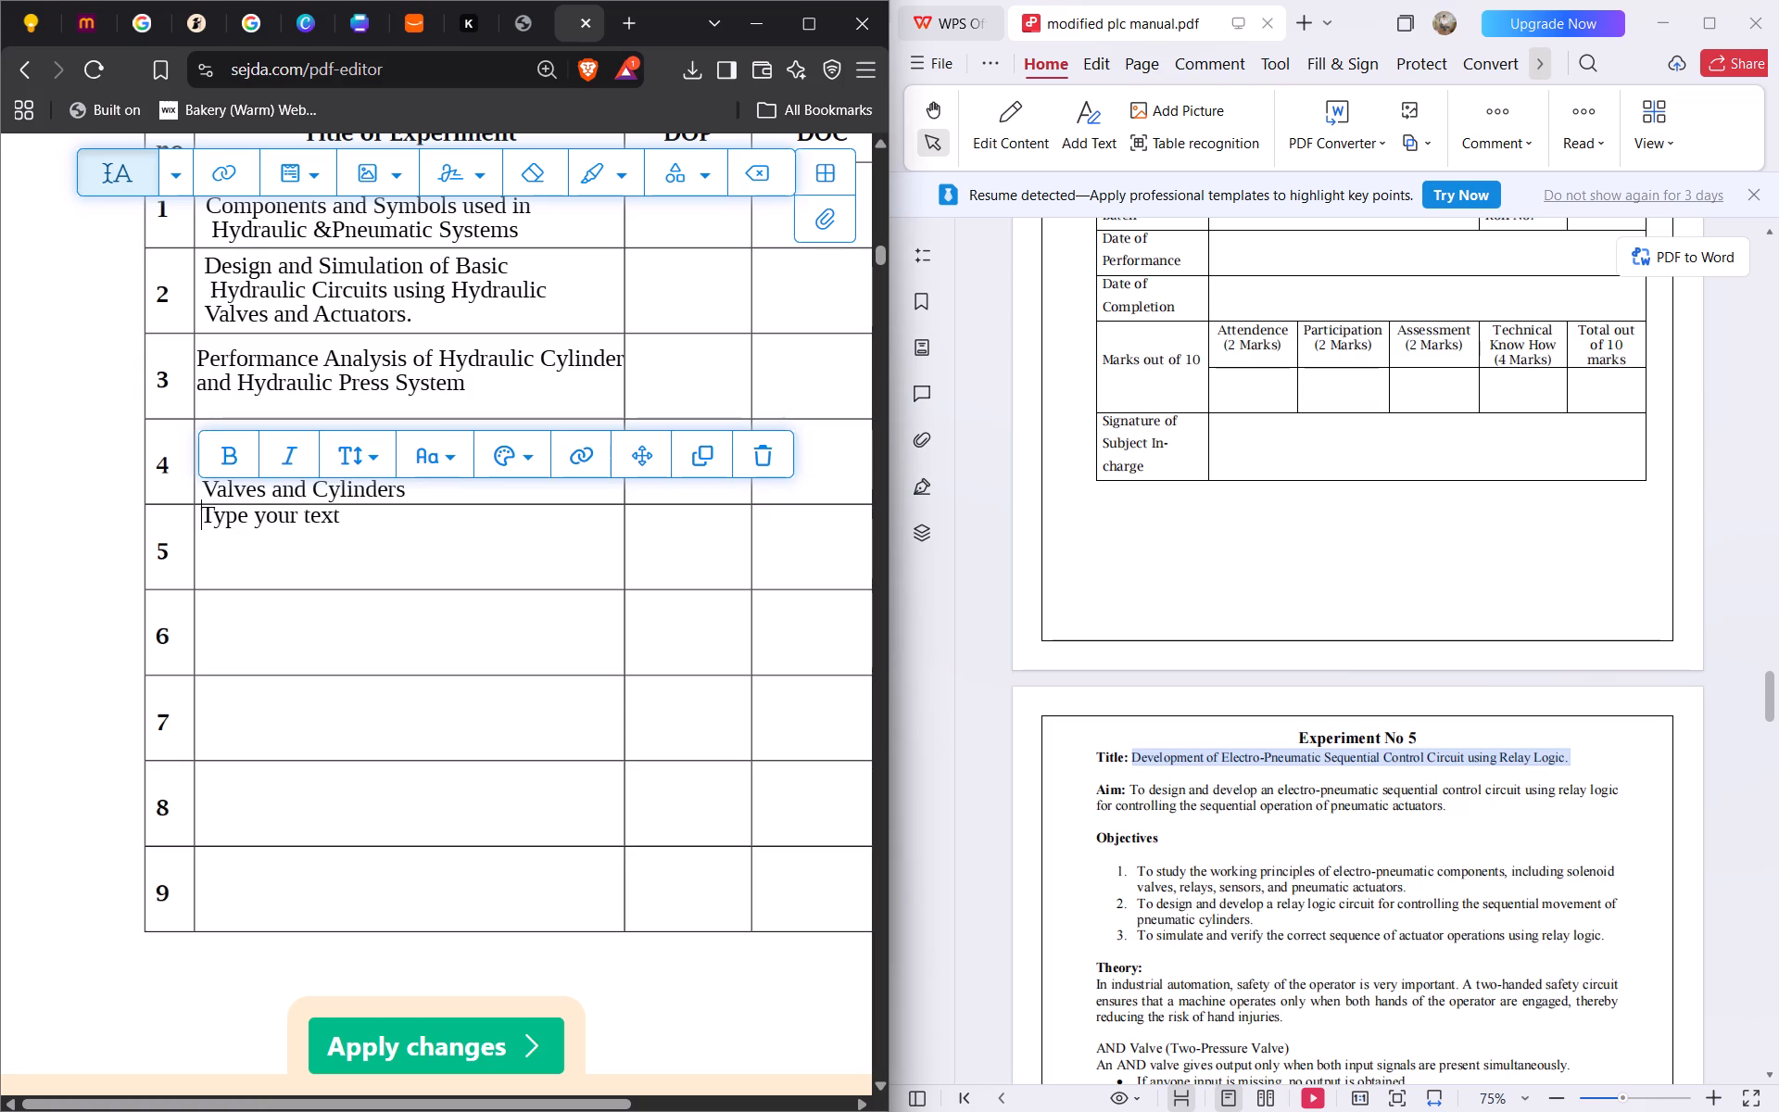
{"action": "key", "text": "ctrl+v"}
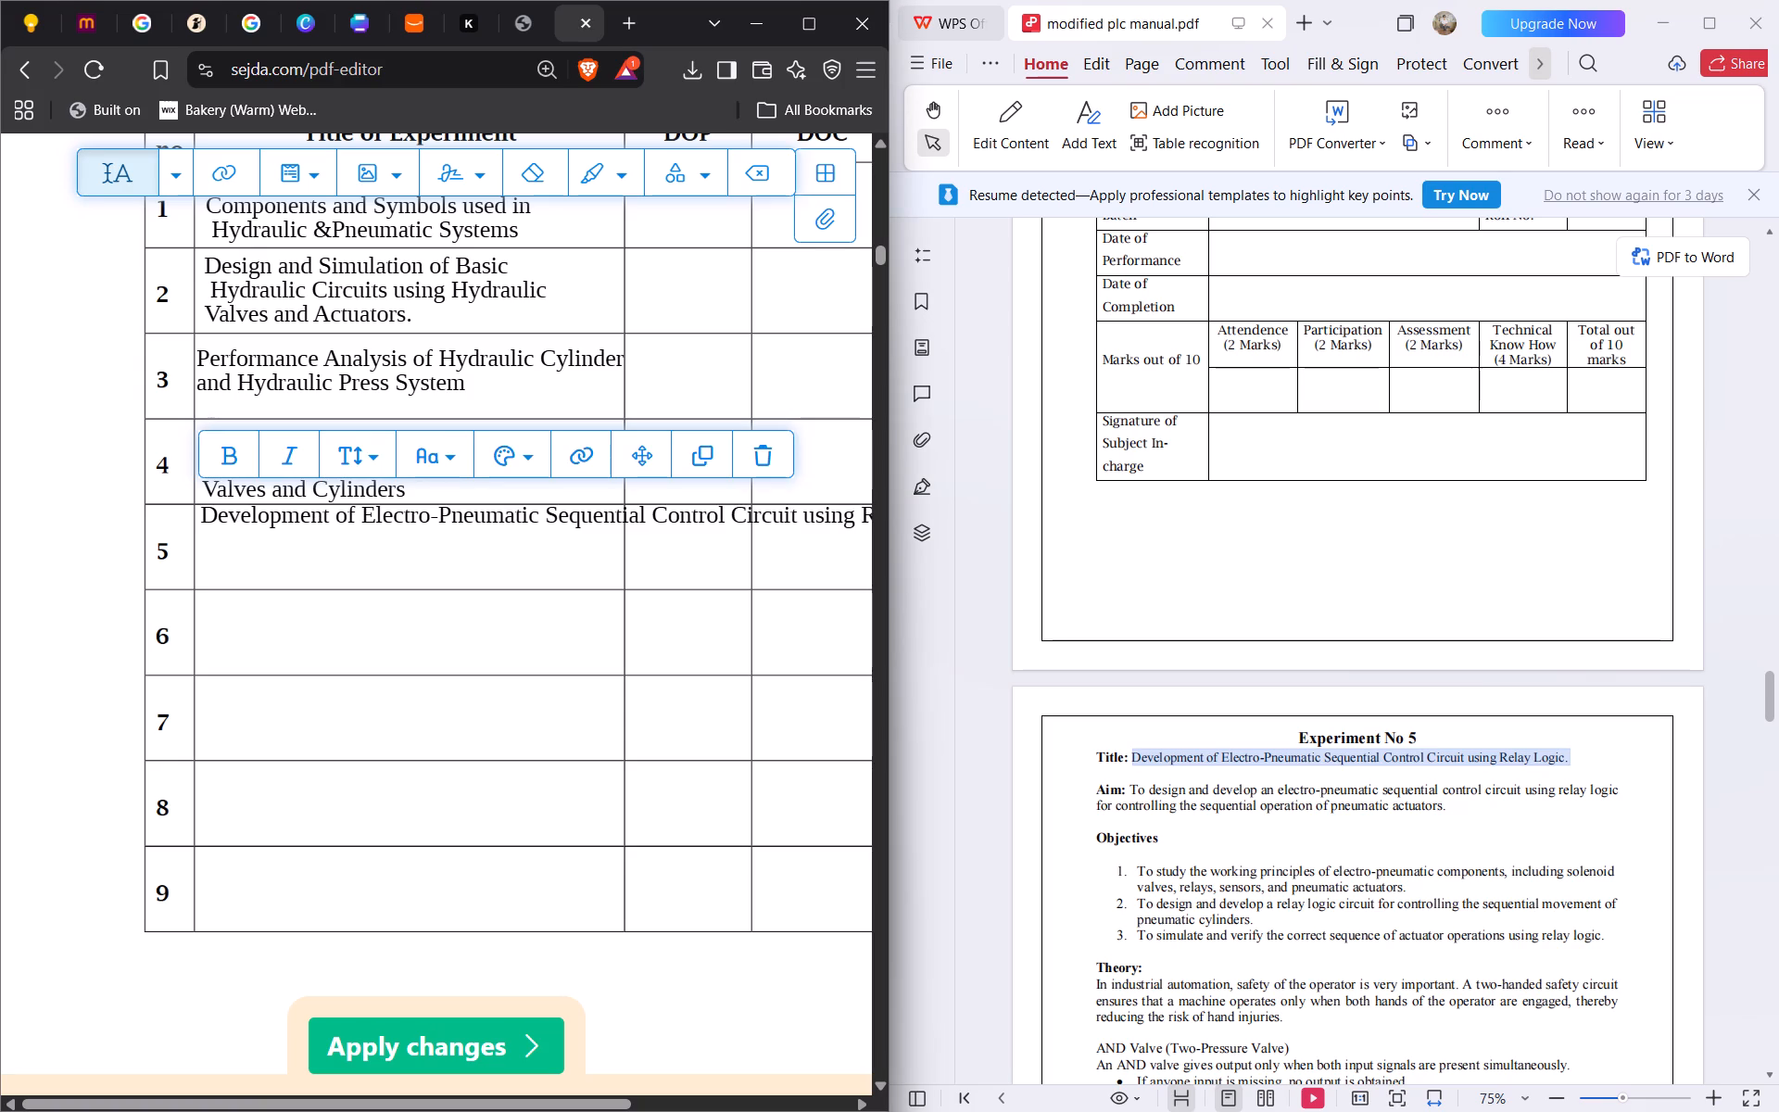
Break the Experiment 5 title onto three lines, before "Sequential Control Circuit using" and before "Relay Logic.".
{"action": "left_click", "coordinate": [543, 514]}
{"action": "key", "text": "Return"}
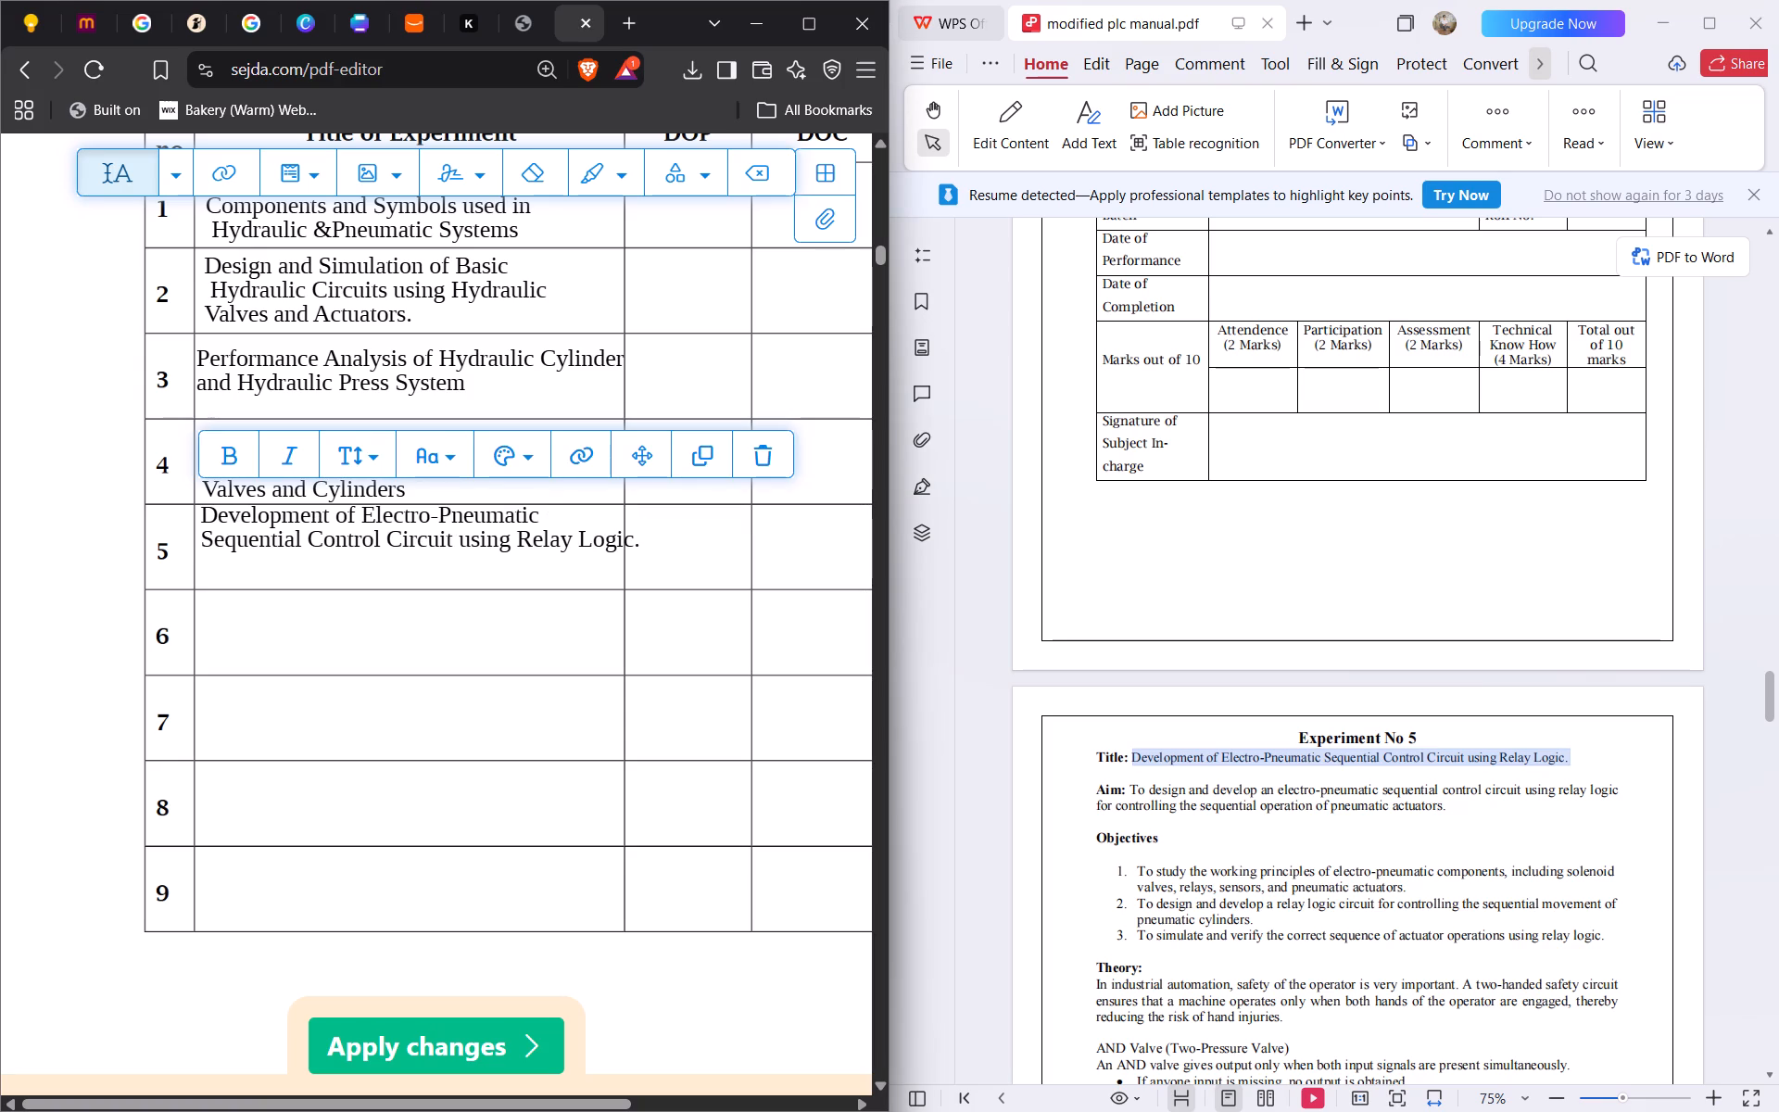
{"action": "left_click", "coordinate": [513, 536]}
{"action": "key", "text": "Return"}
Move the Experiment 5 title text slightly down and to the right within index row 5's title cell.
{"action": "left_click", "coordinate": [645, 449]}
{"action": "left_click_drag", "start_coordinate": [476, 523], "coordinate": [473, 526]}
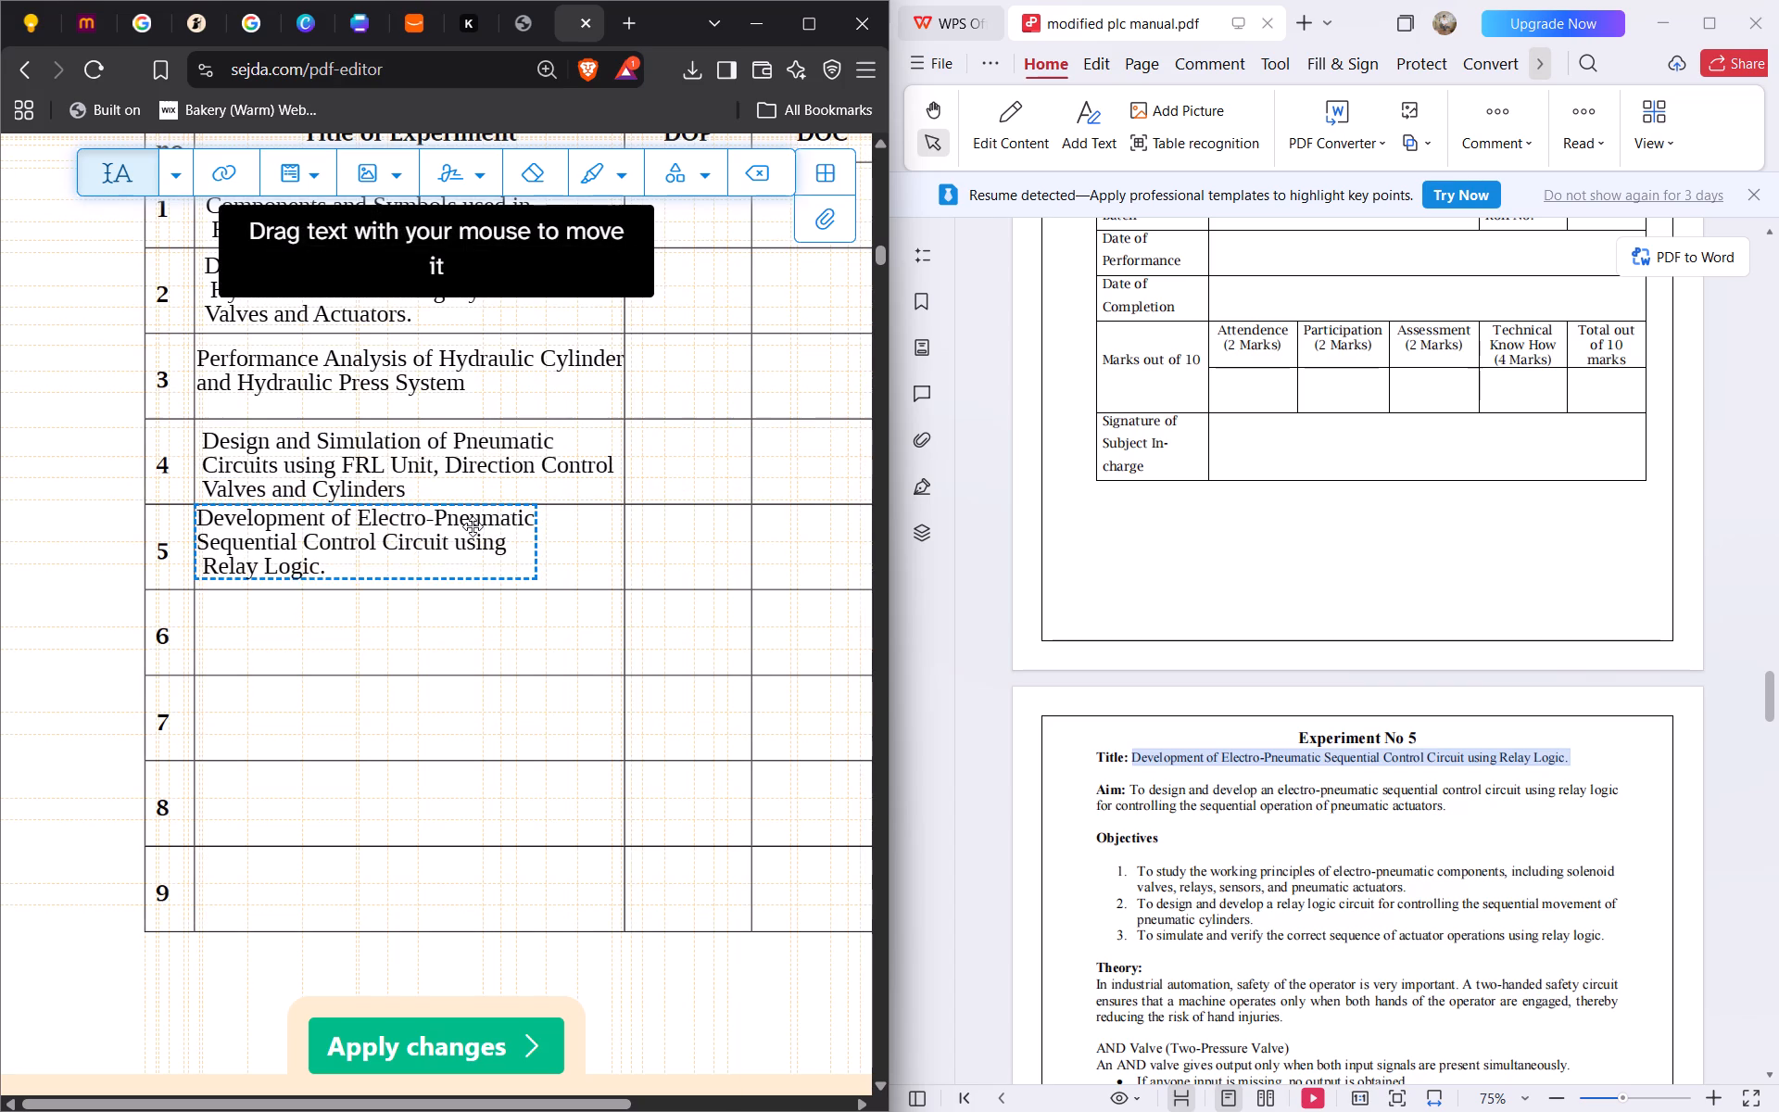
{"action": "left_click_drag", "start_coordinate": [473, 526], "coordinate": [482, 534]}
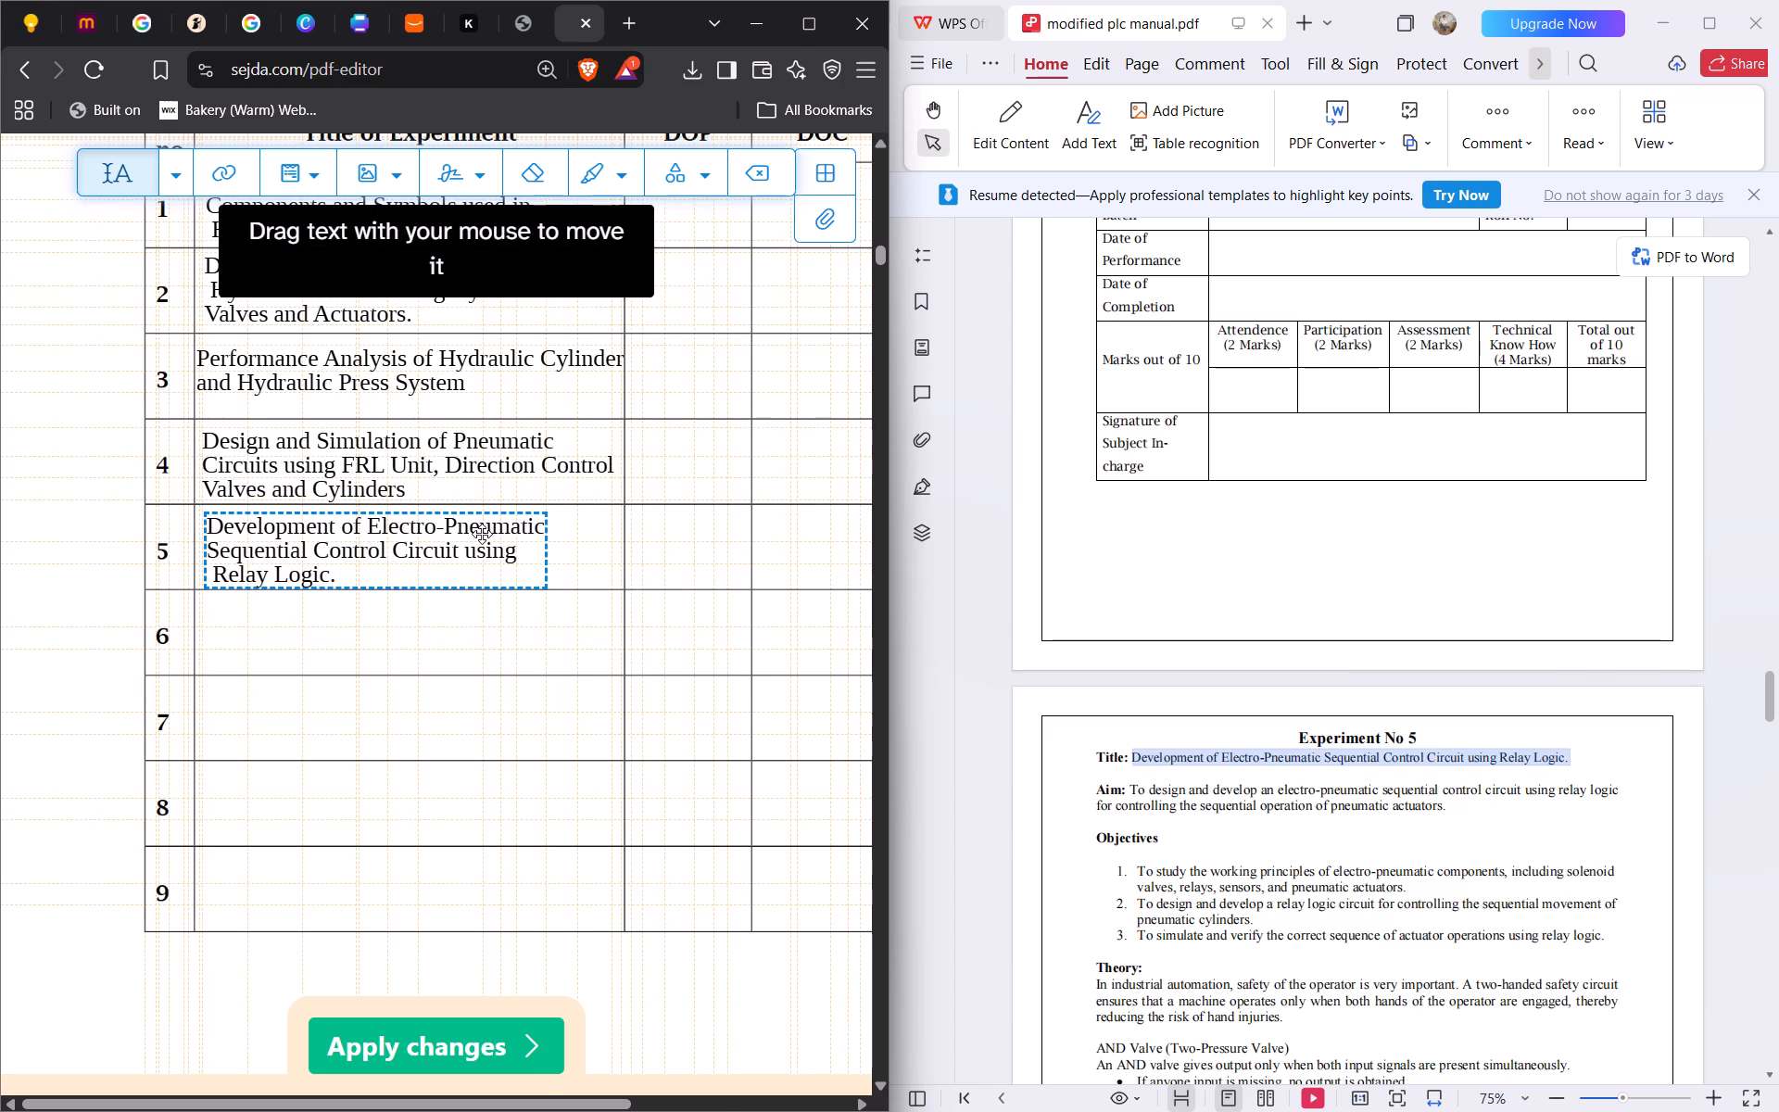
{"action": "left_click_drag", "start_coordinate": [482, 534], "coordinate": [486, 536]}
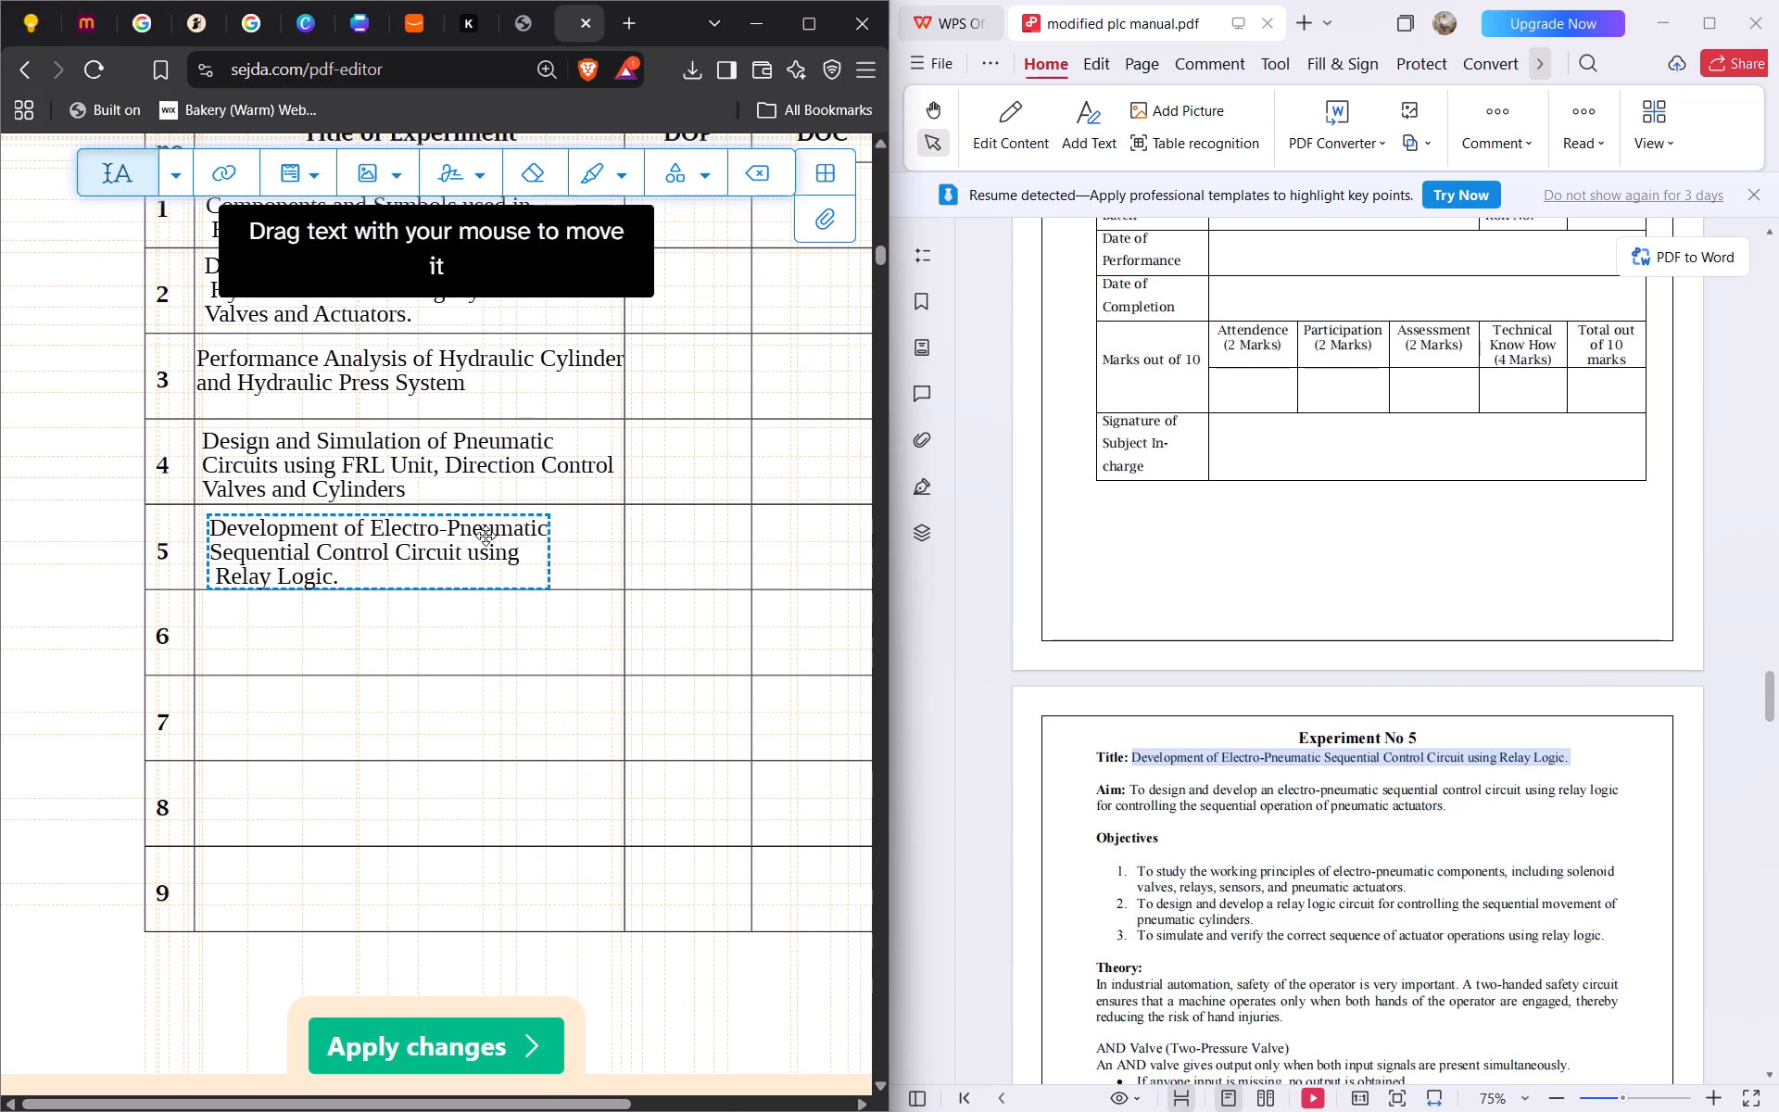
Nudge the Experiment 5 title text slightly up and to the left within index row 5's title cell.
{"action": "left_click_drag", "start_coordinate": [486, 536], "coordinate": [481, 534]}
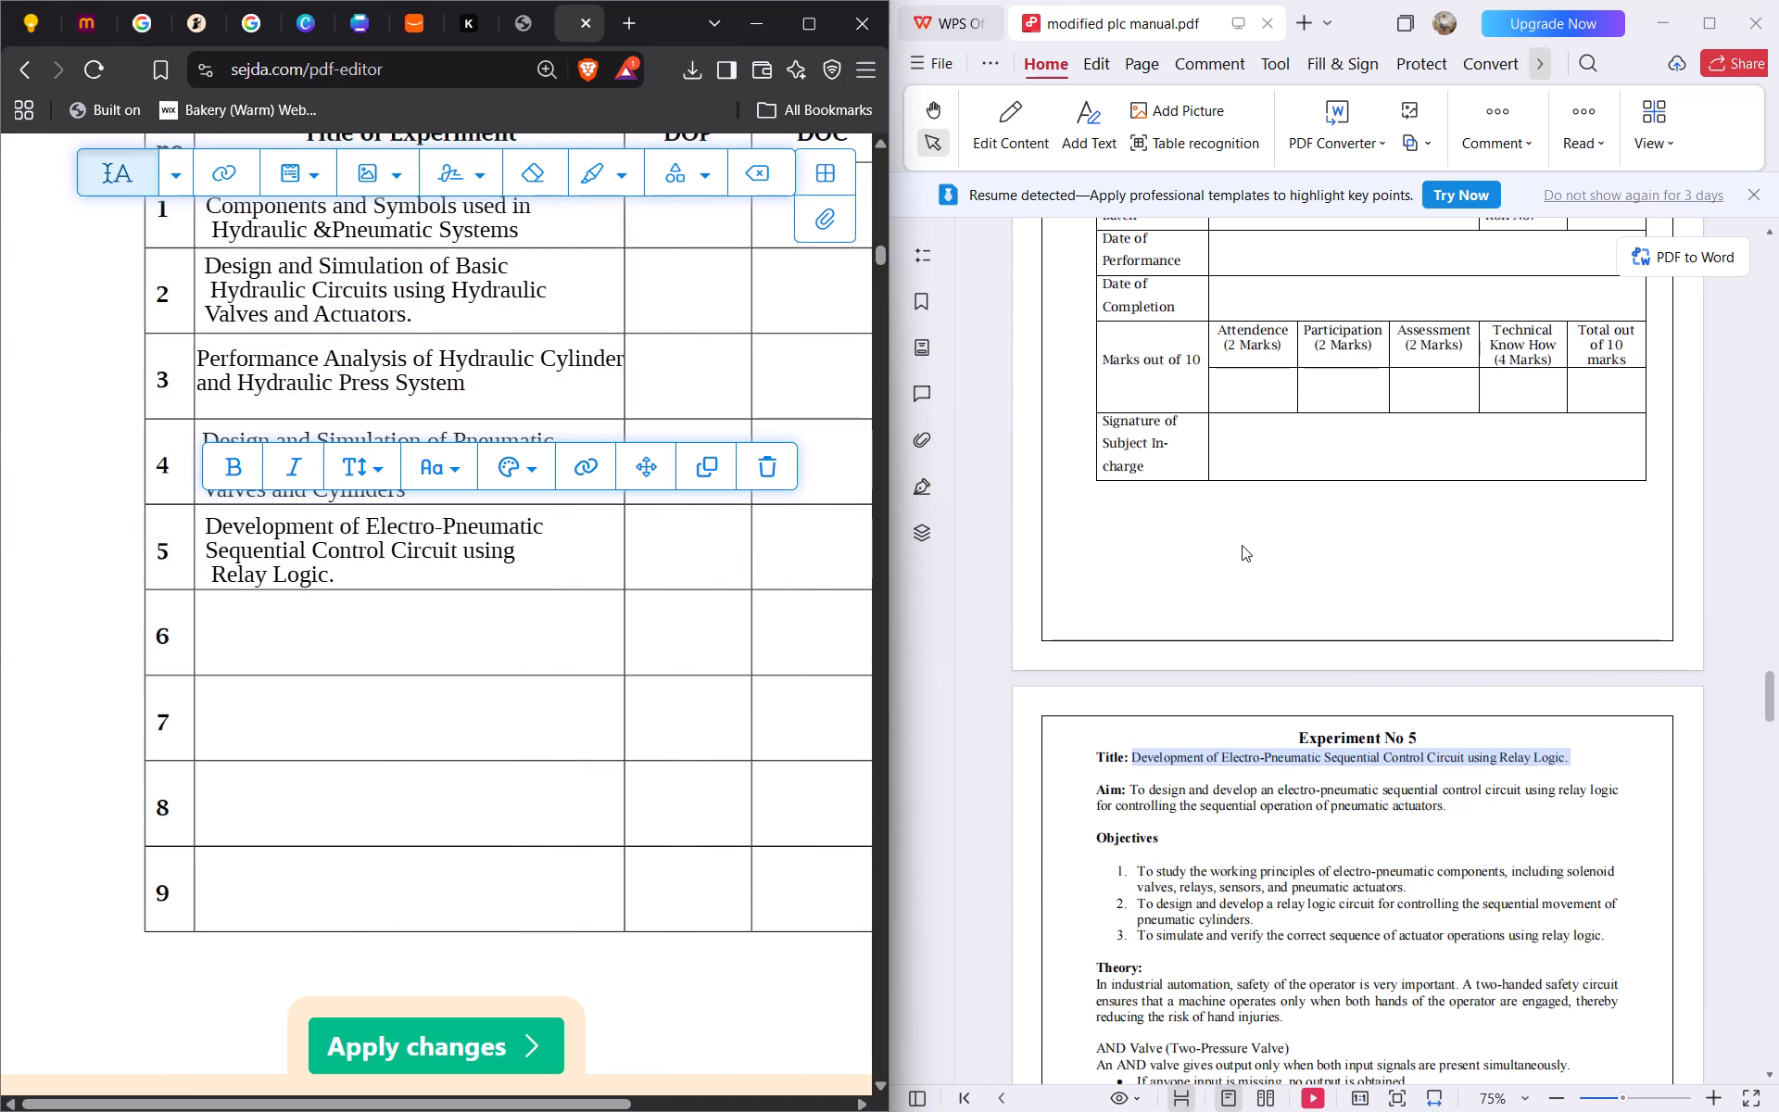
Copy the Experiment 6 title without its "Title:" prefix from modified plc manual.pdf and paste it as text in index row 6's title cell.
{"action": "scroll", "coordinate": [1243, 545], "scroll_direction": "down", "scroll_amount": 6}
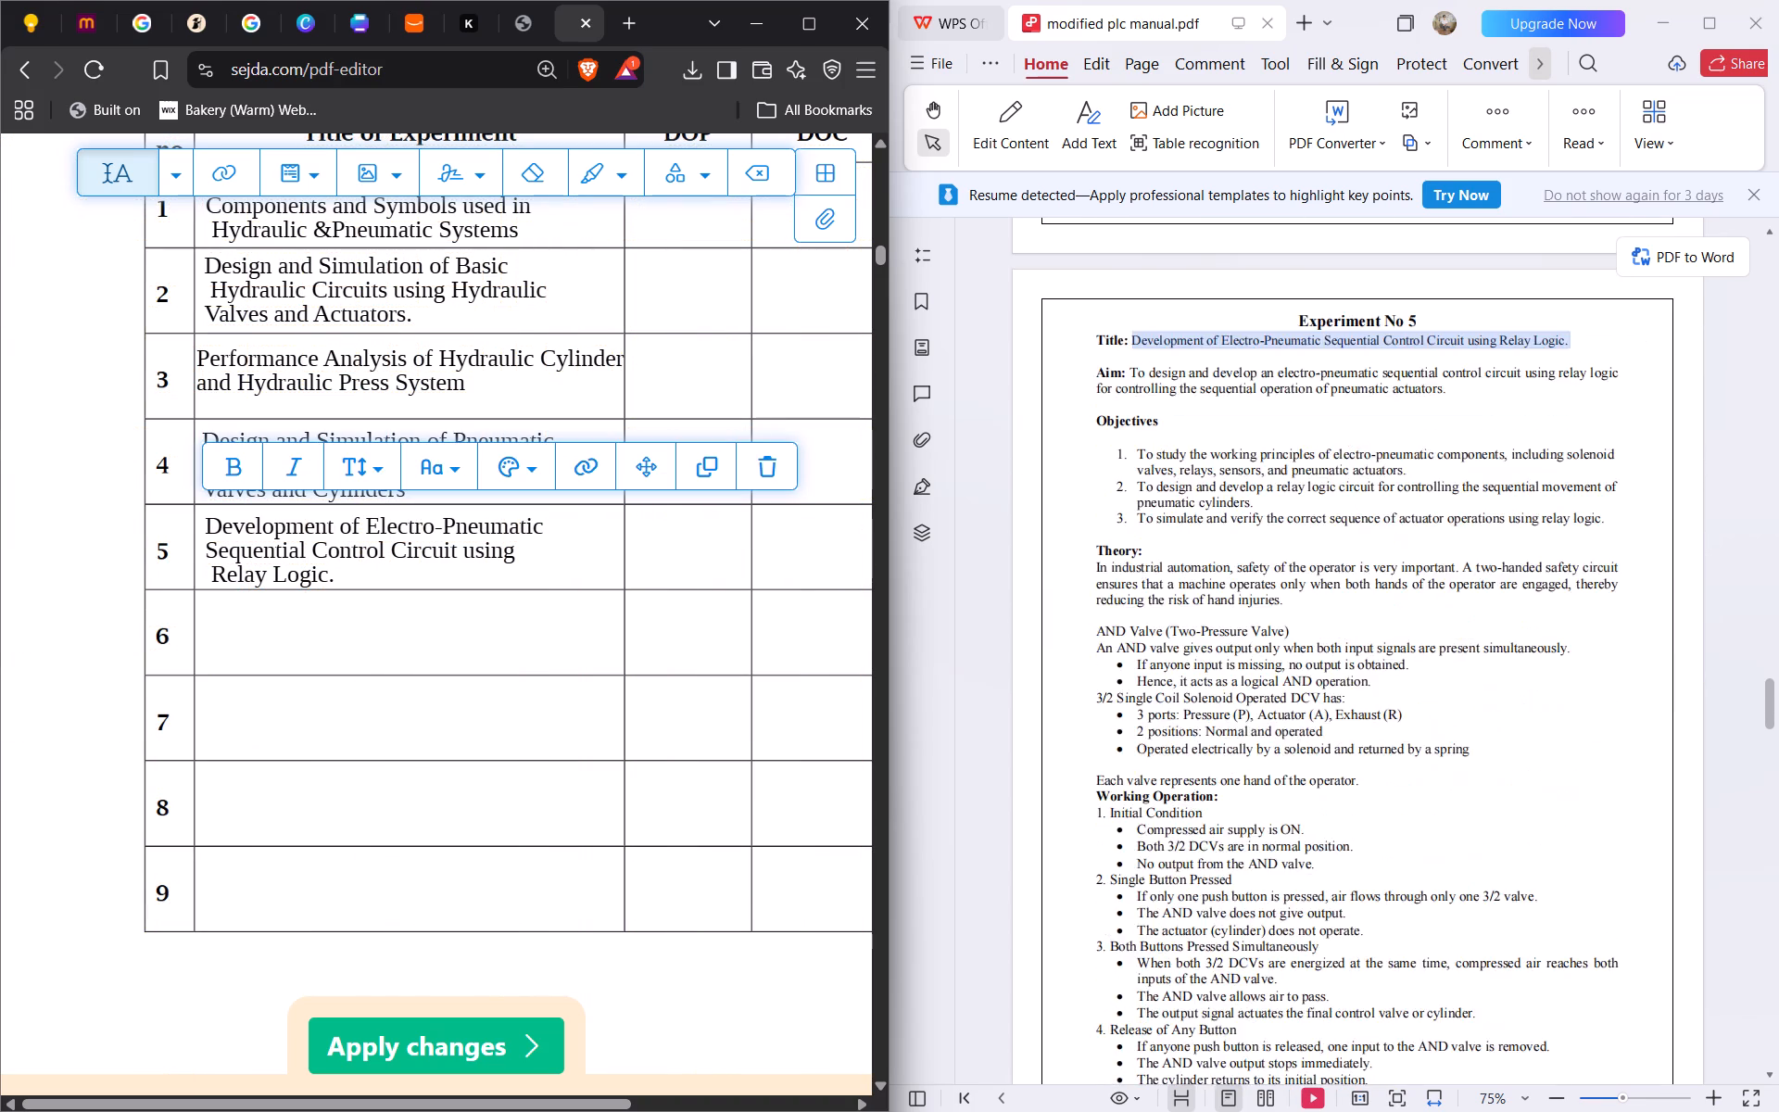
{"action": "scroll", "coordinate": [1243, 545], "scroll_direction": "down", "scroll_amount": 12}
{"action": "scroll", "coordinate": [1242, 561], "scroll_direction": "down", "scroll_amount": 11}
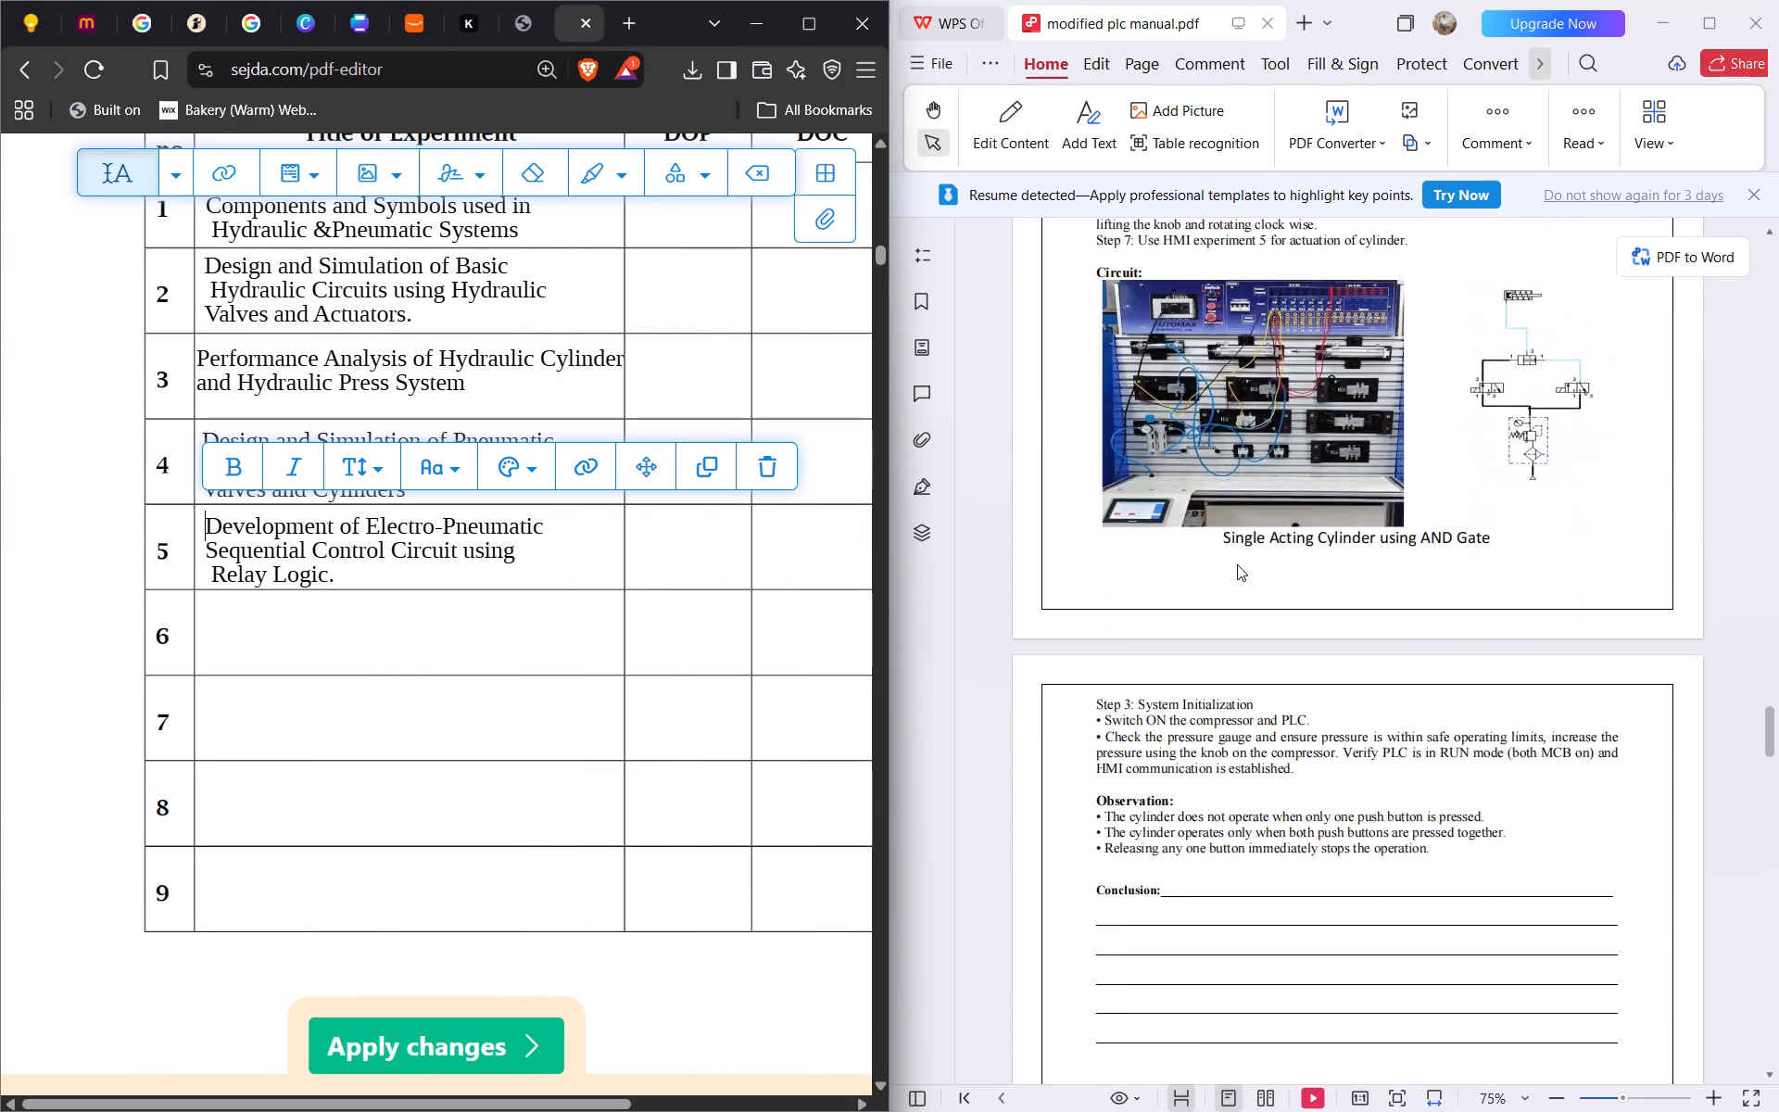
{"action": "scroll", "coordinate": [1236, 566], "scroll_direction": "down", "scroll_amount": 18}
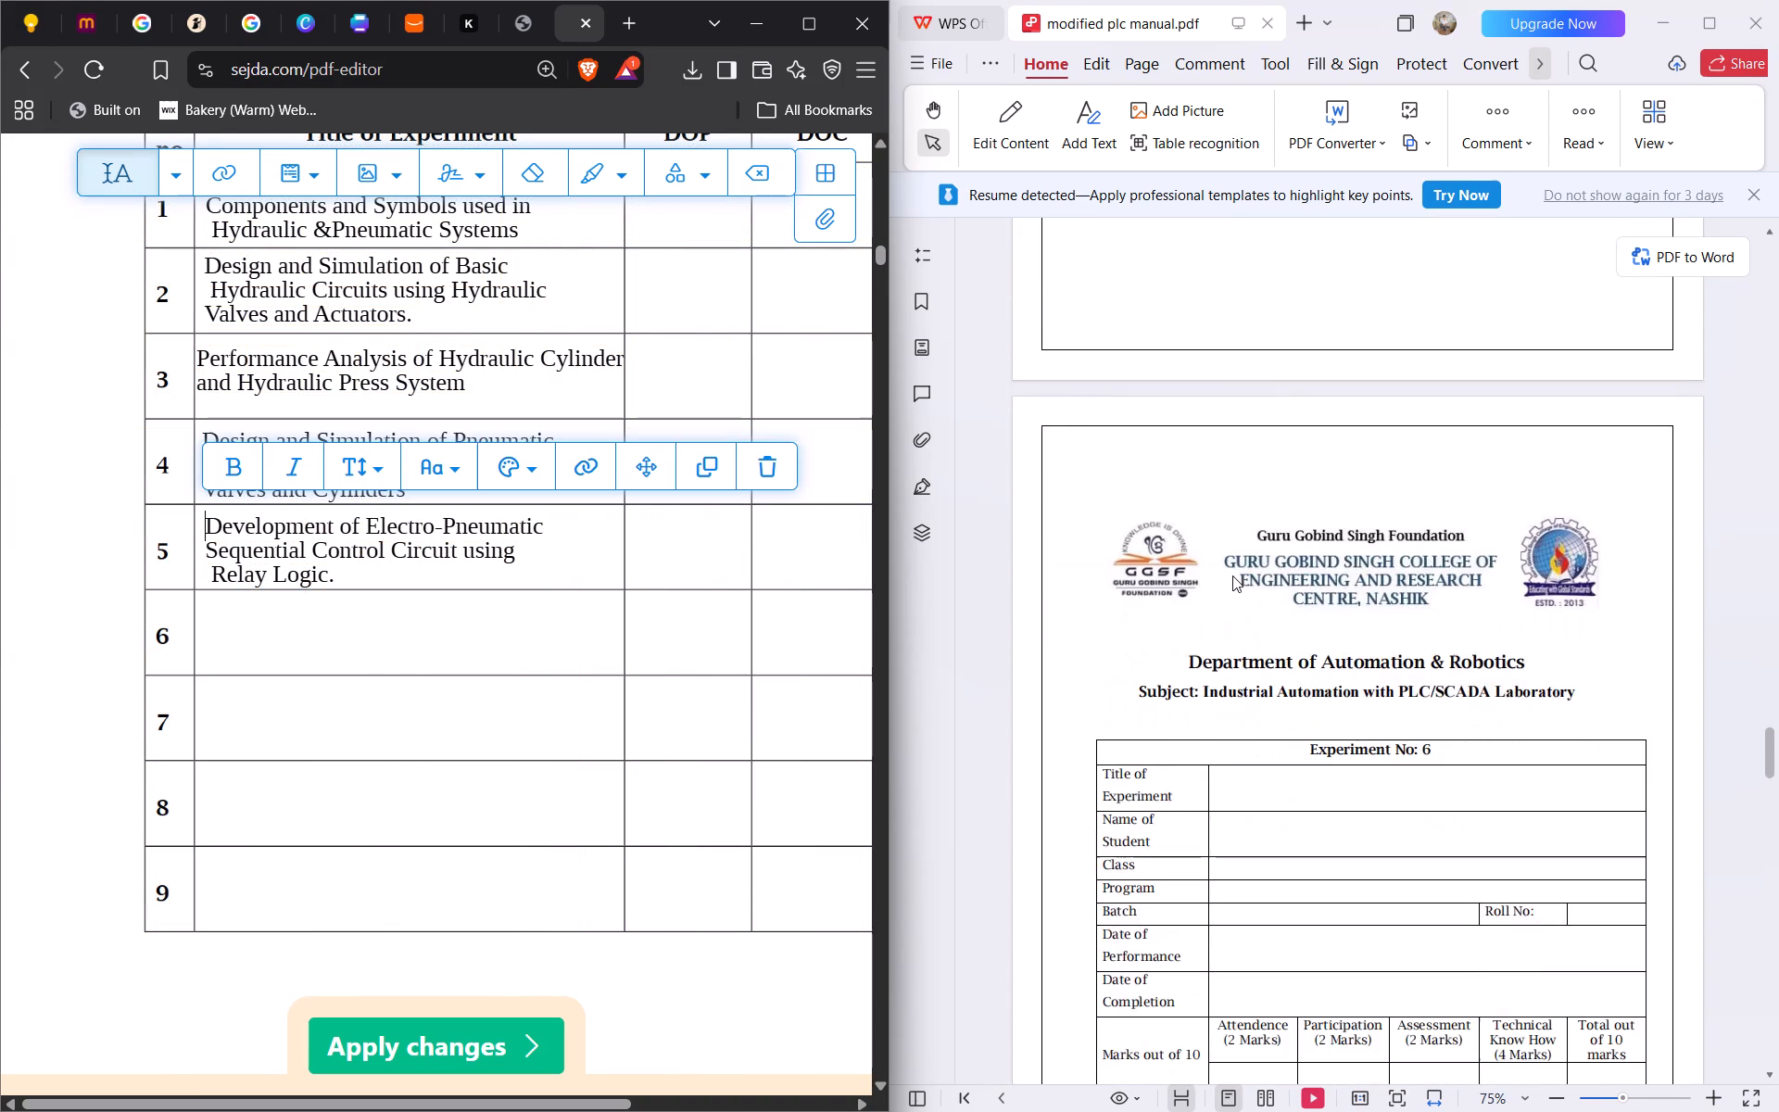
{"action": "scroll", "coordinate": [1239, 576], "scroll_direction": "down", "scroll_amount": 12}
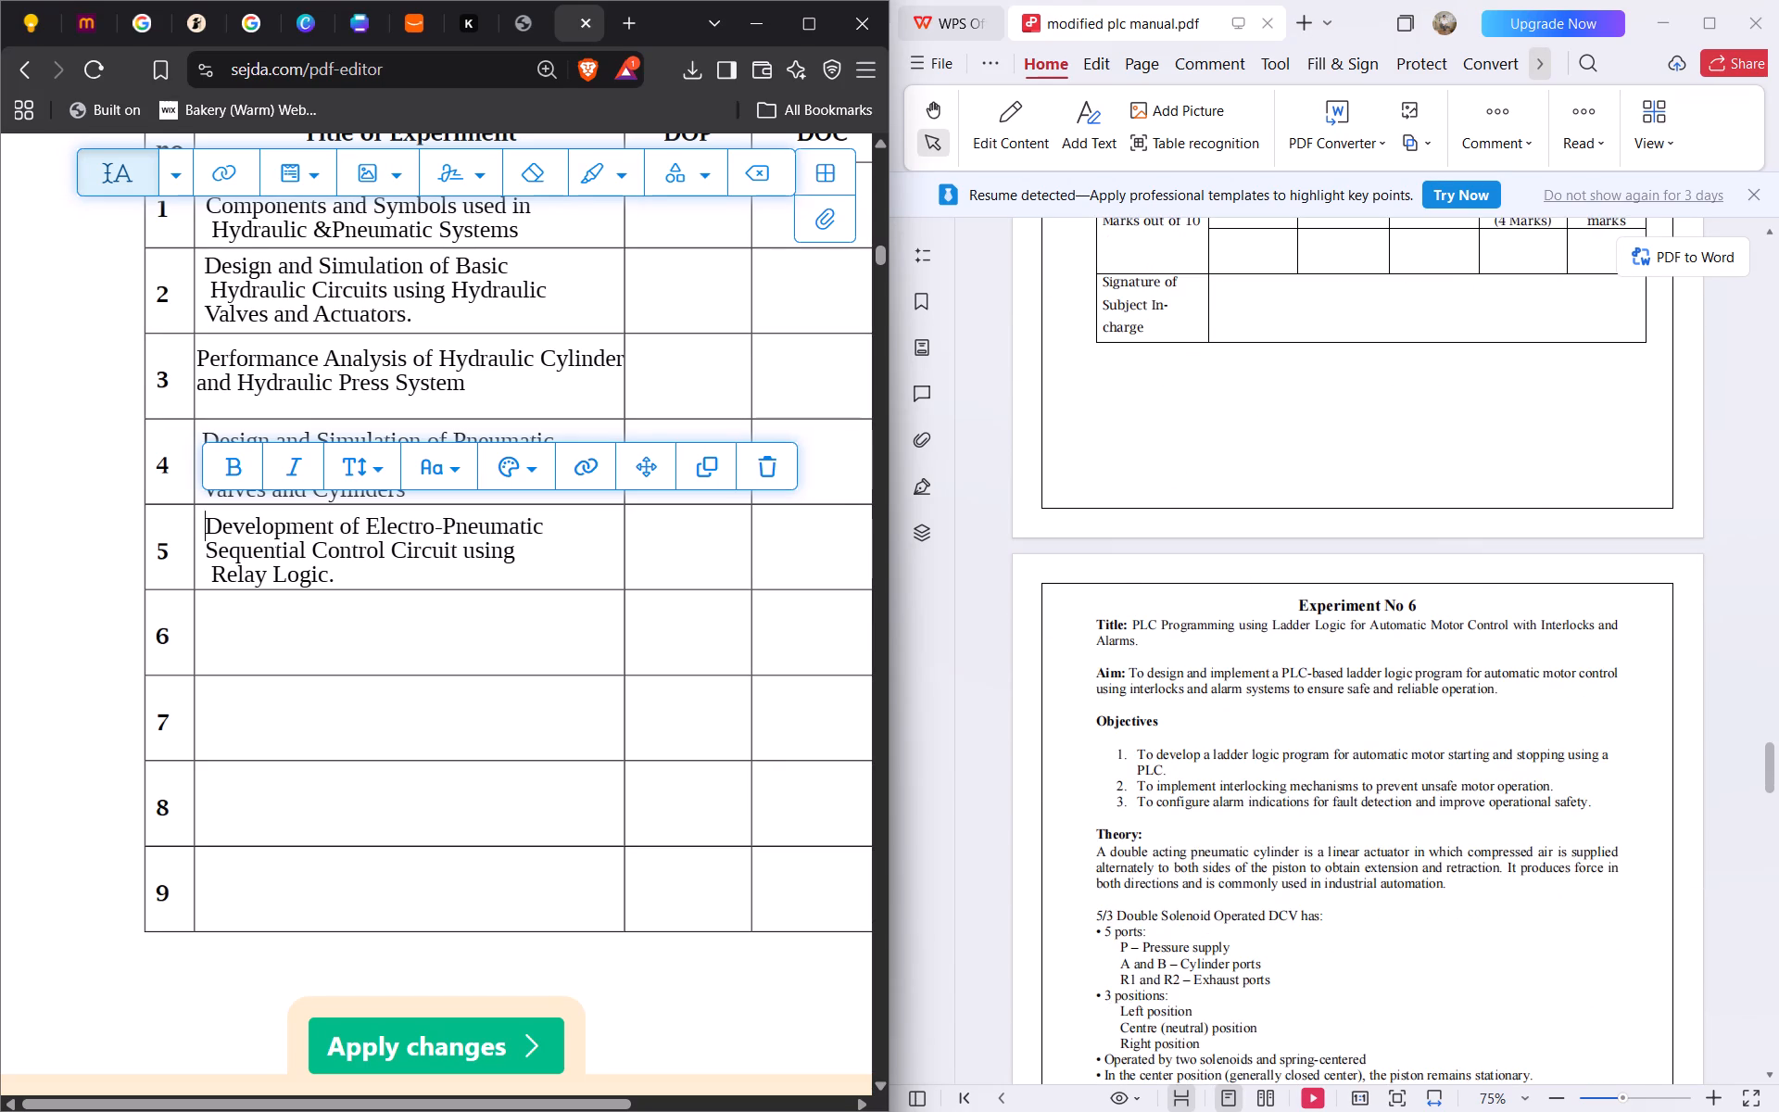
{"action": "left_click_drag", "start_coordinate": [1130, 628], "coordinate": [1137, 645]}
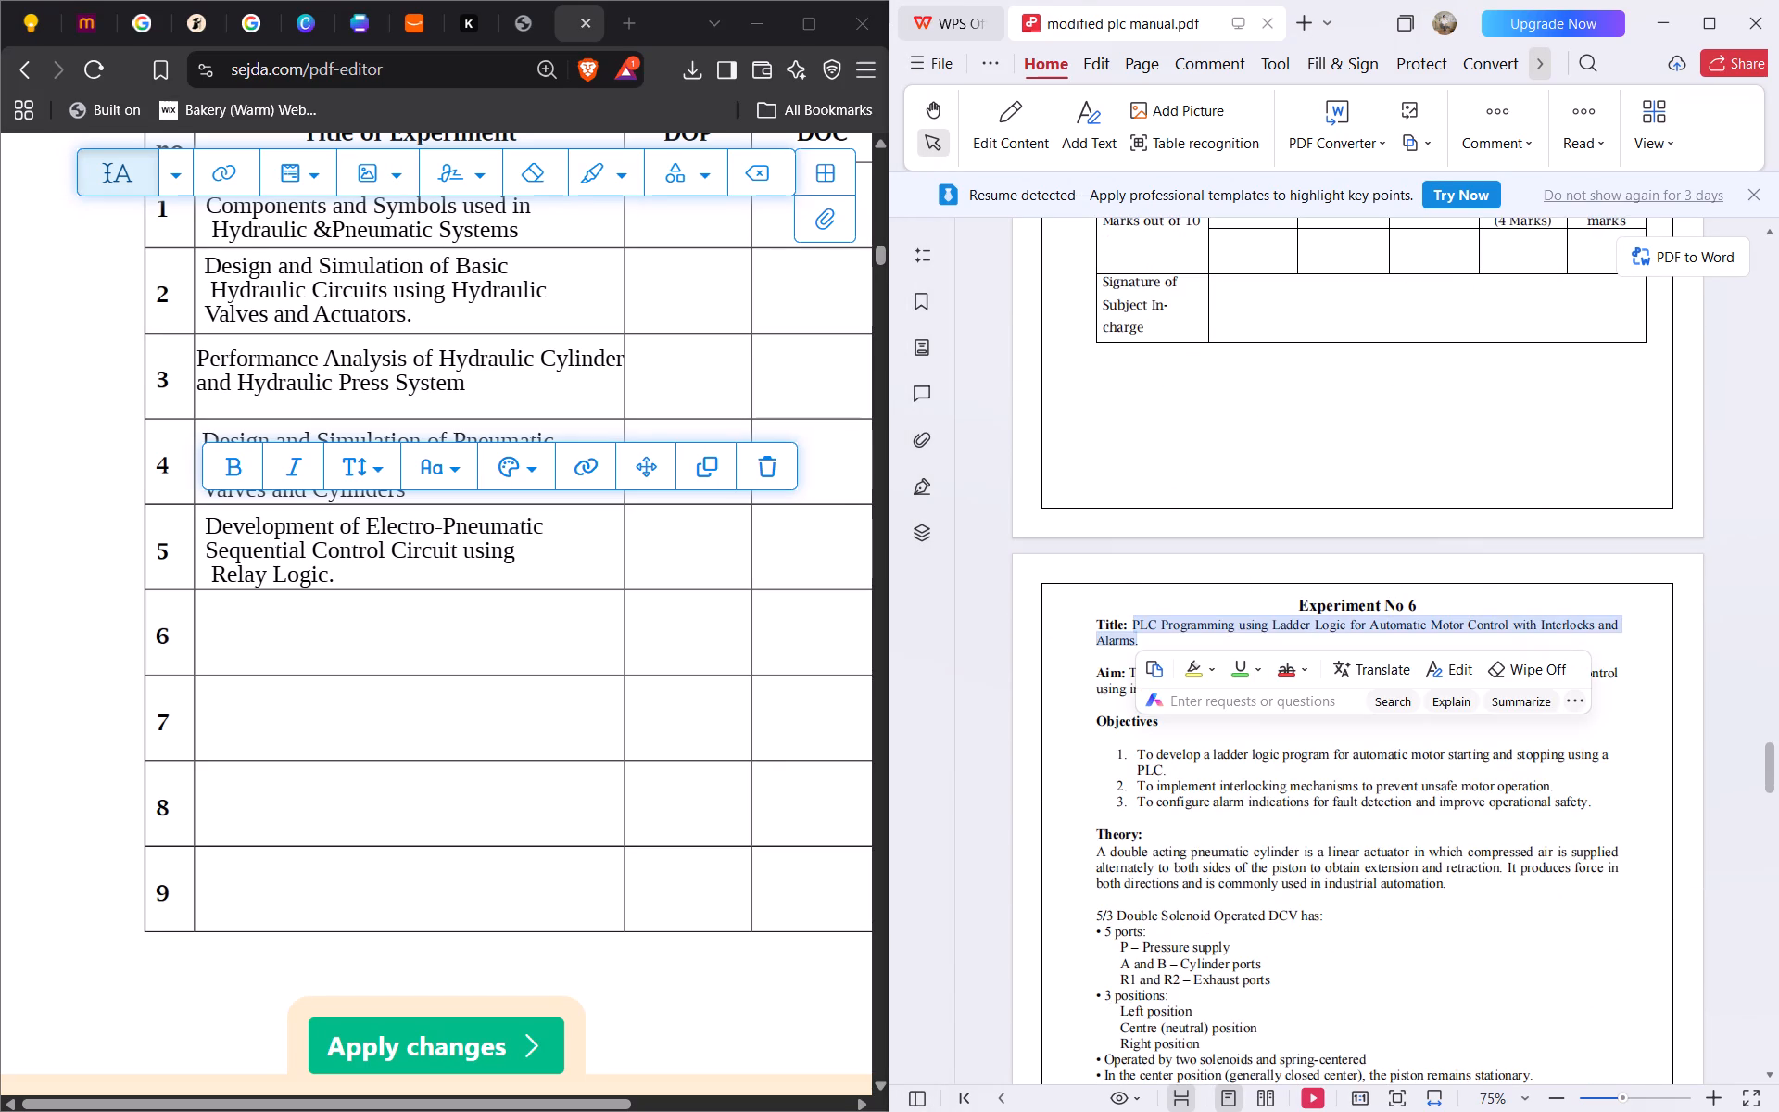
{"action": "key", "text": "ctrl+c"}
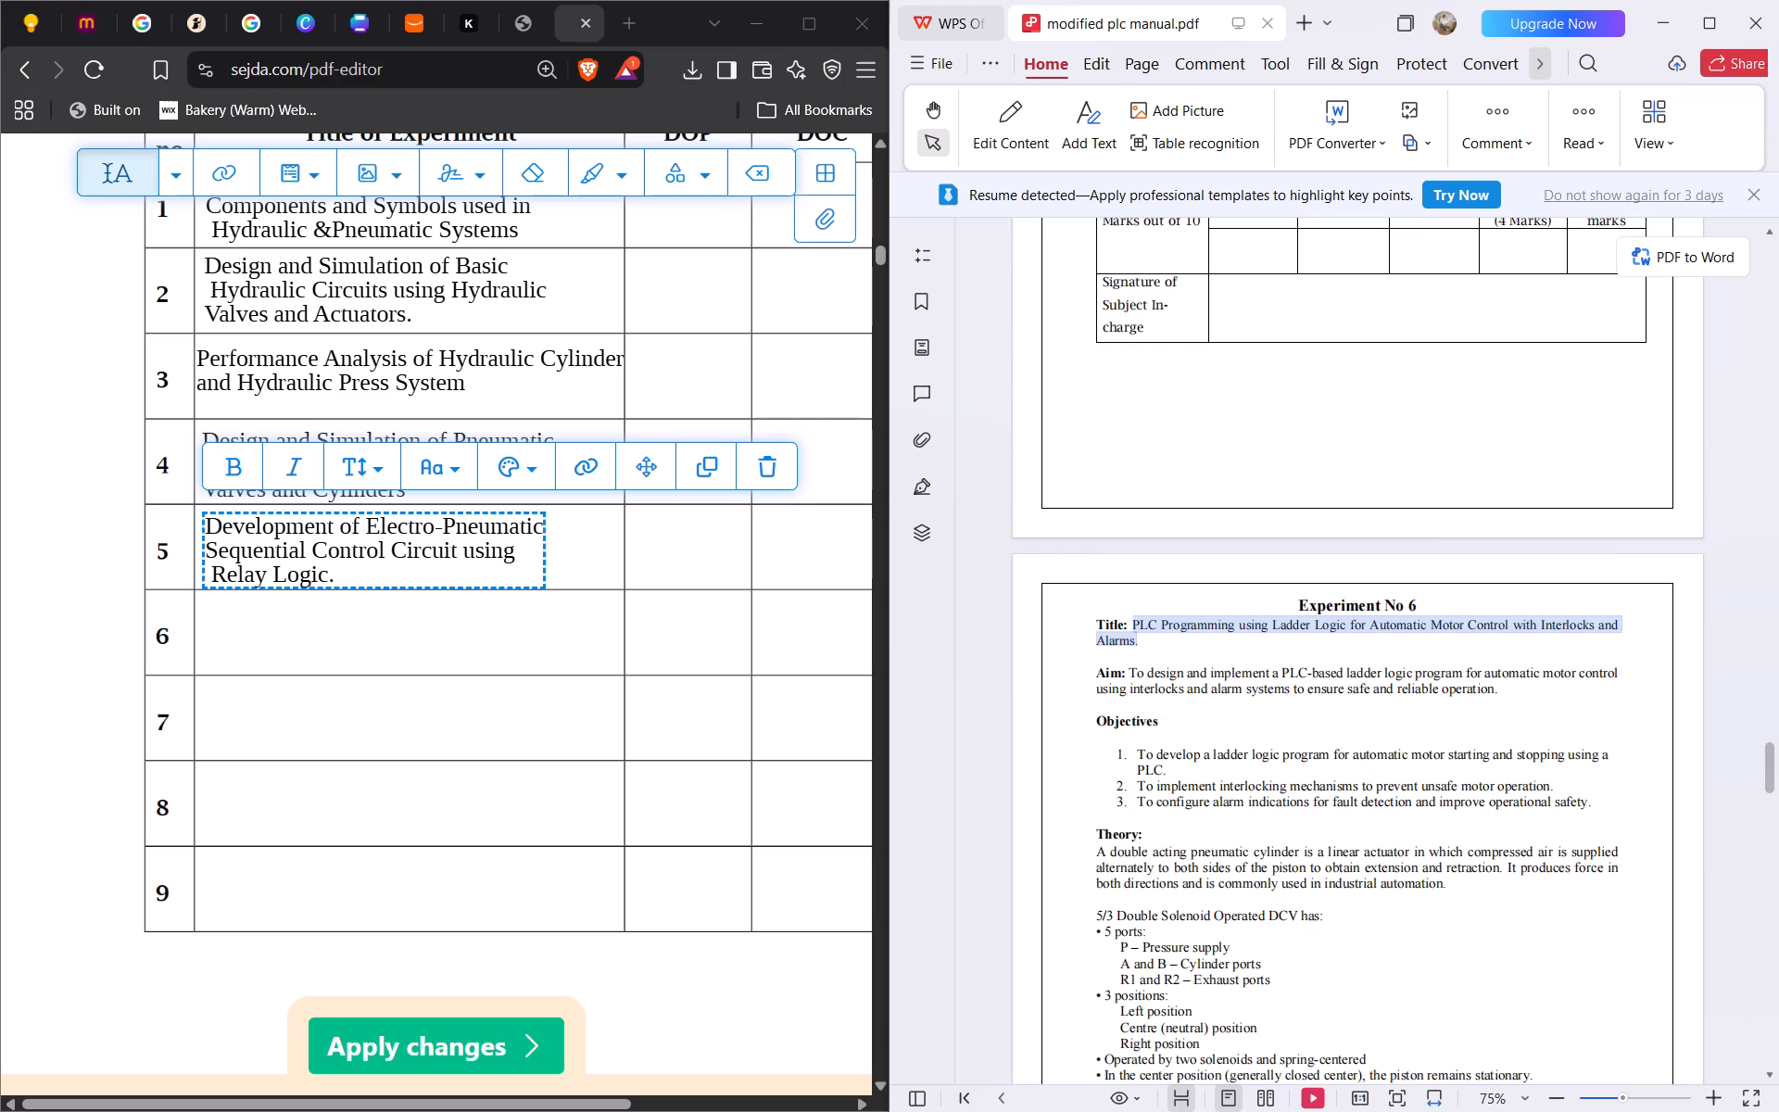
{"action": "left_click", "coordinate": [208, 607]}
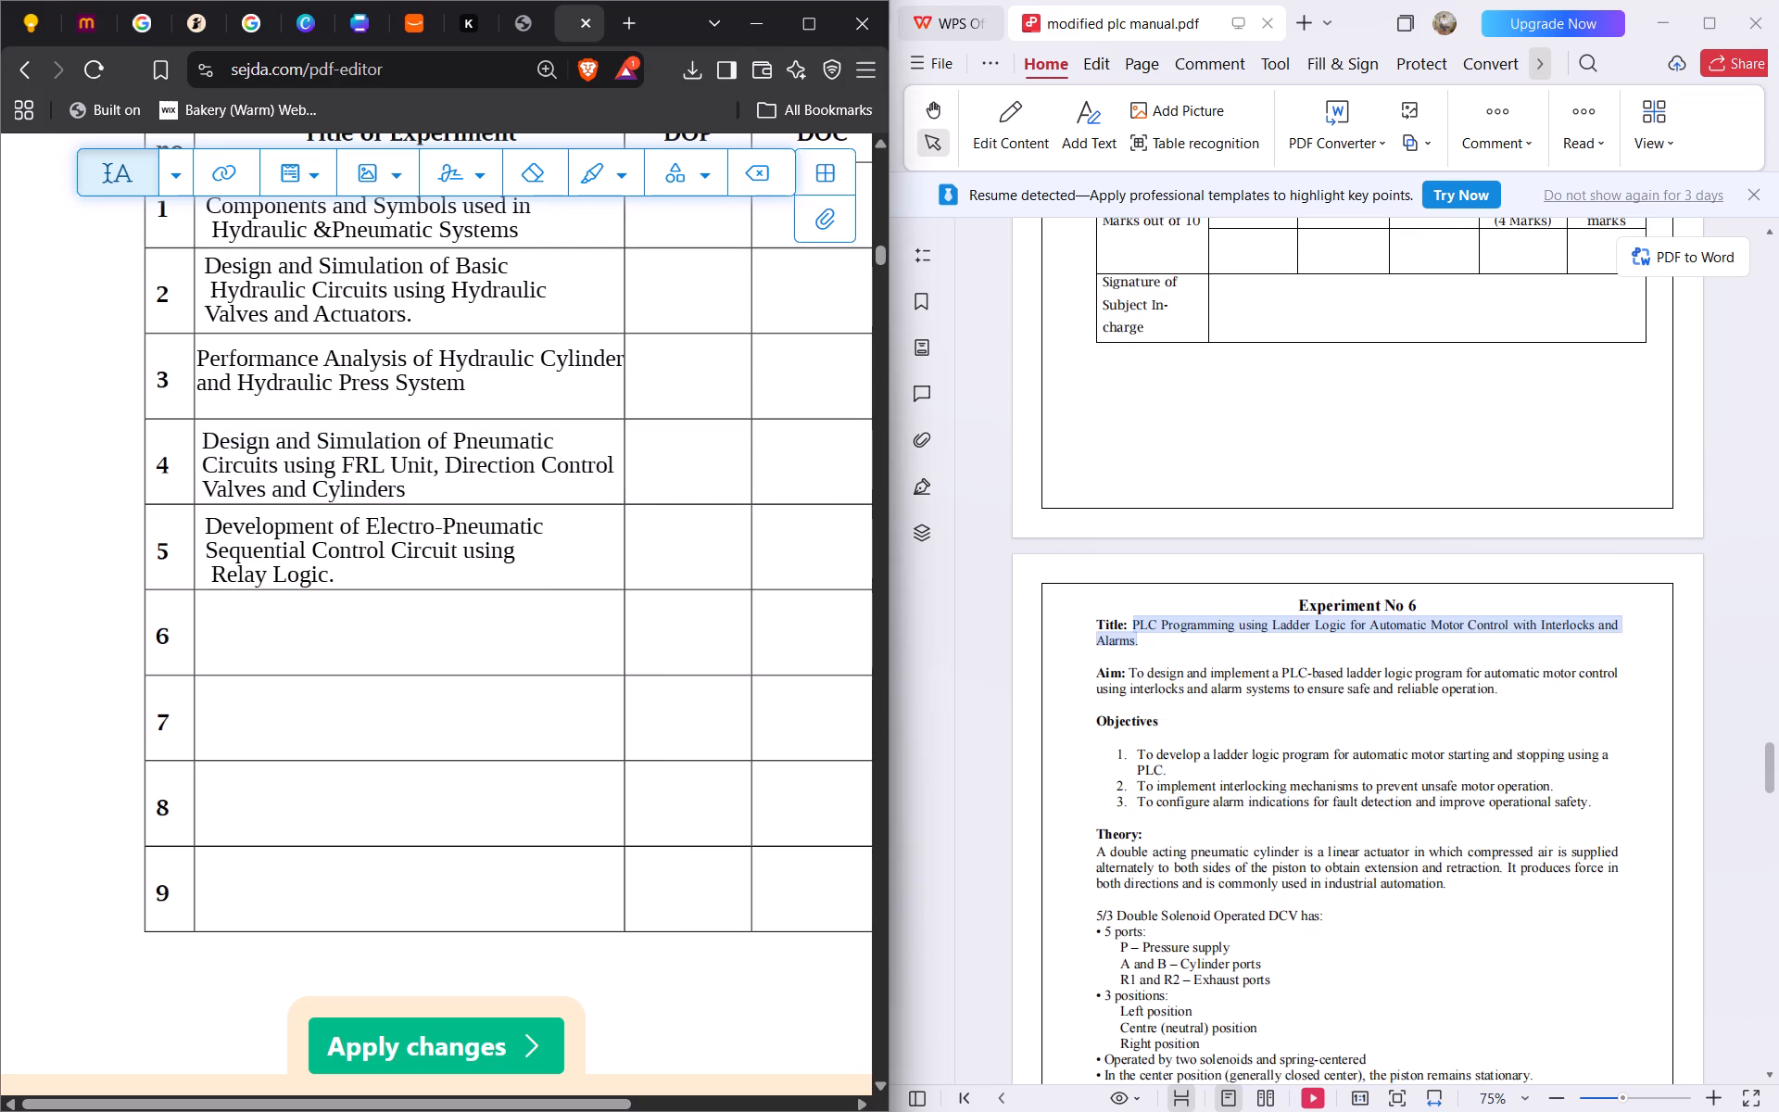
{"action": "key", "text": "ctrl+v"}
{"action": "left_click", "coordinate": [209, 607]}
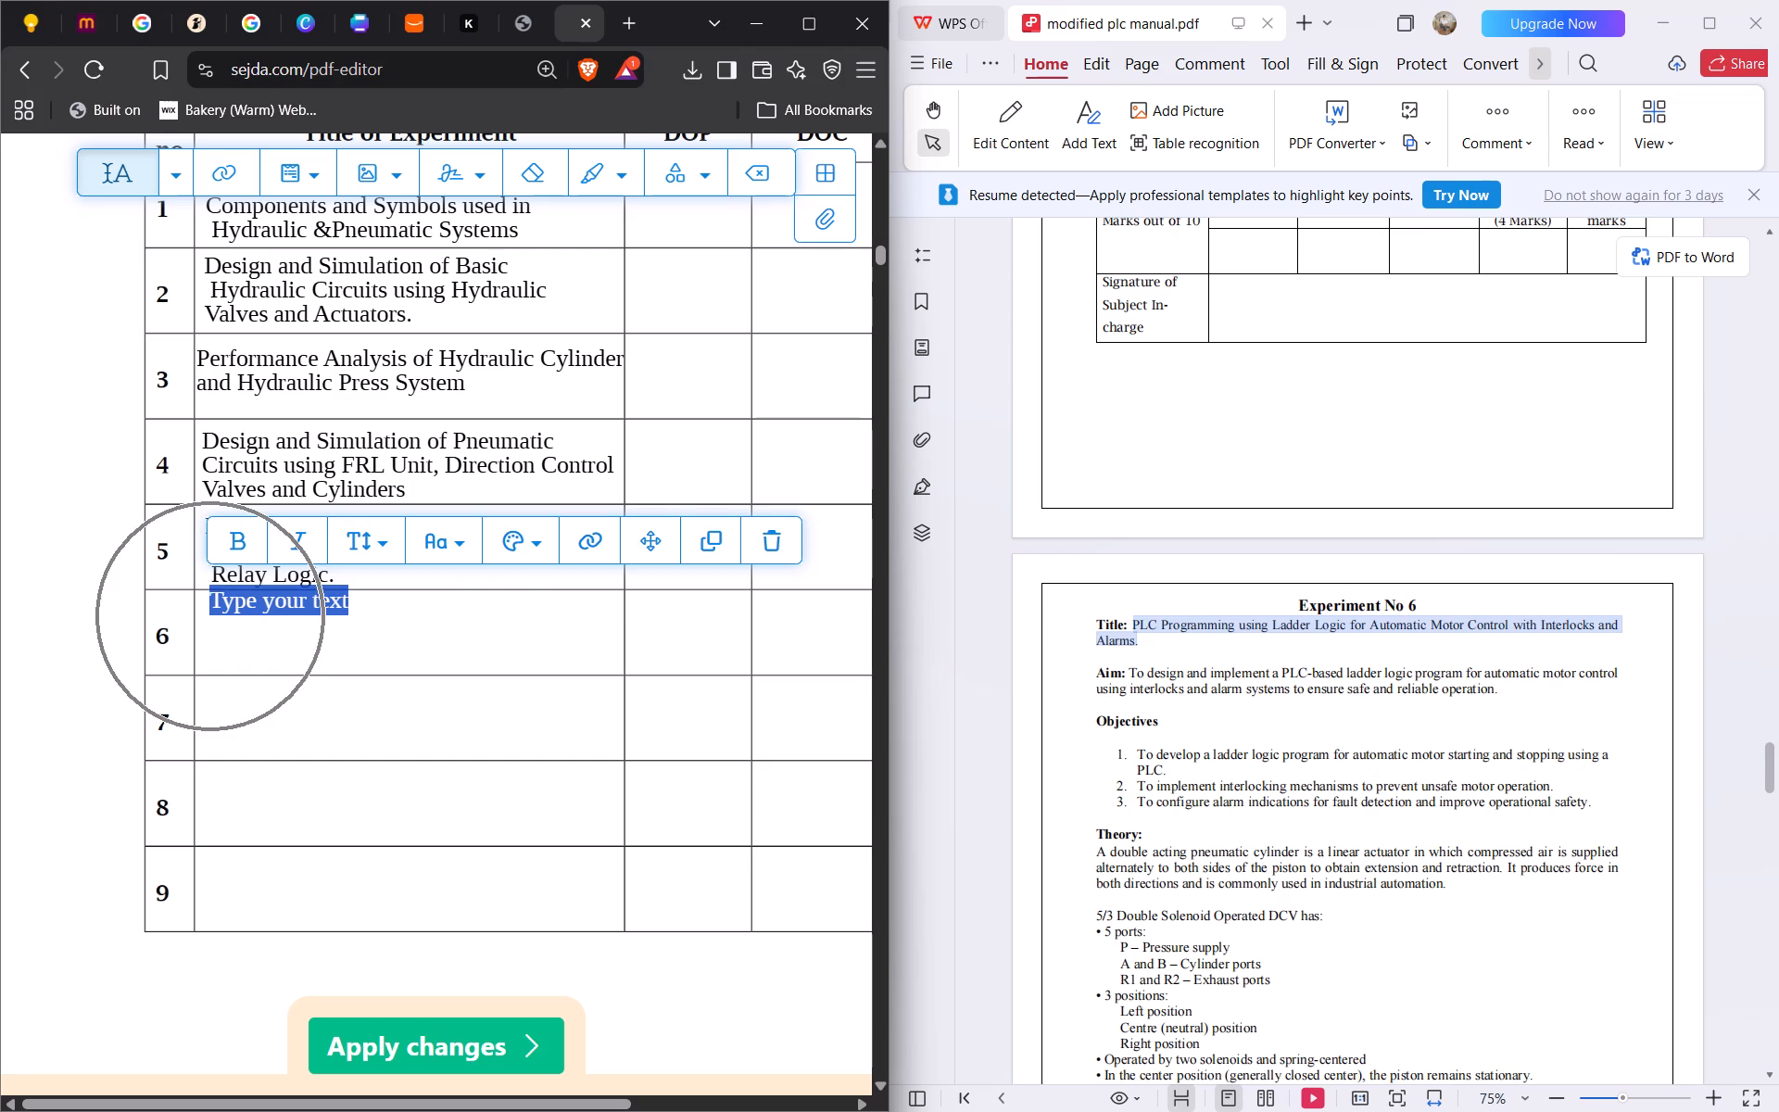
{"action": "key", "text": "ctrl+v"}
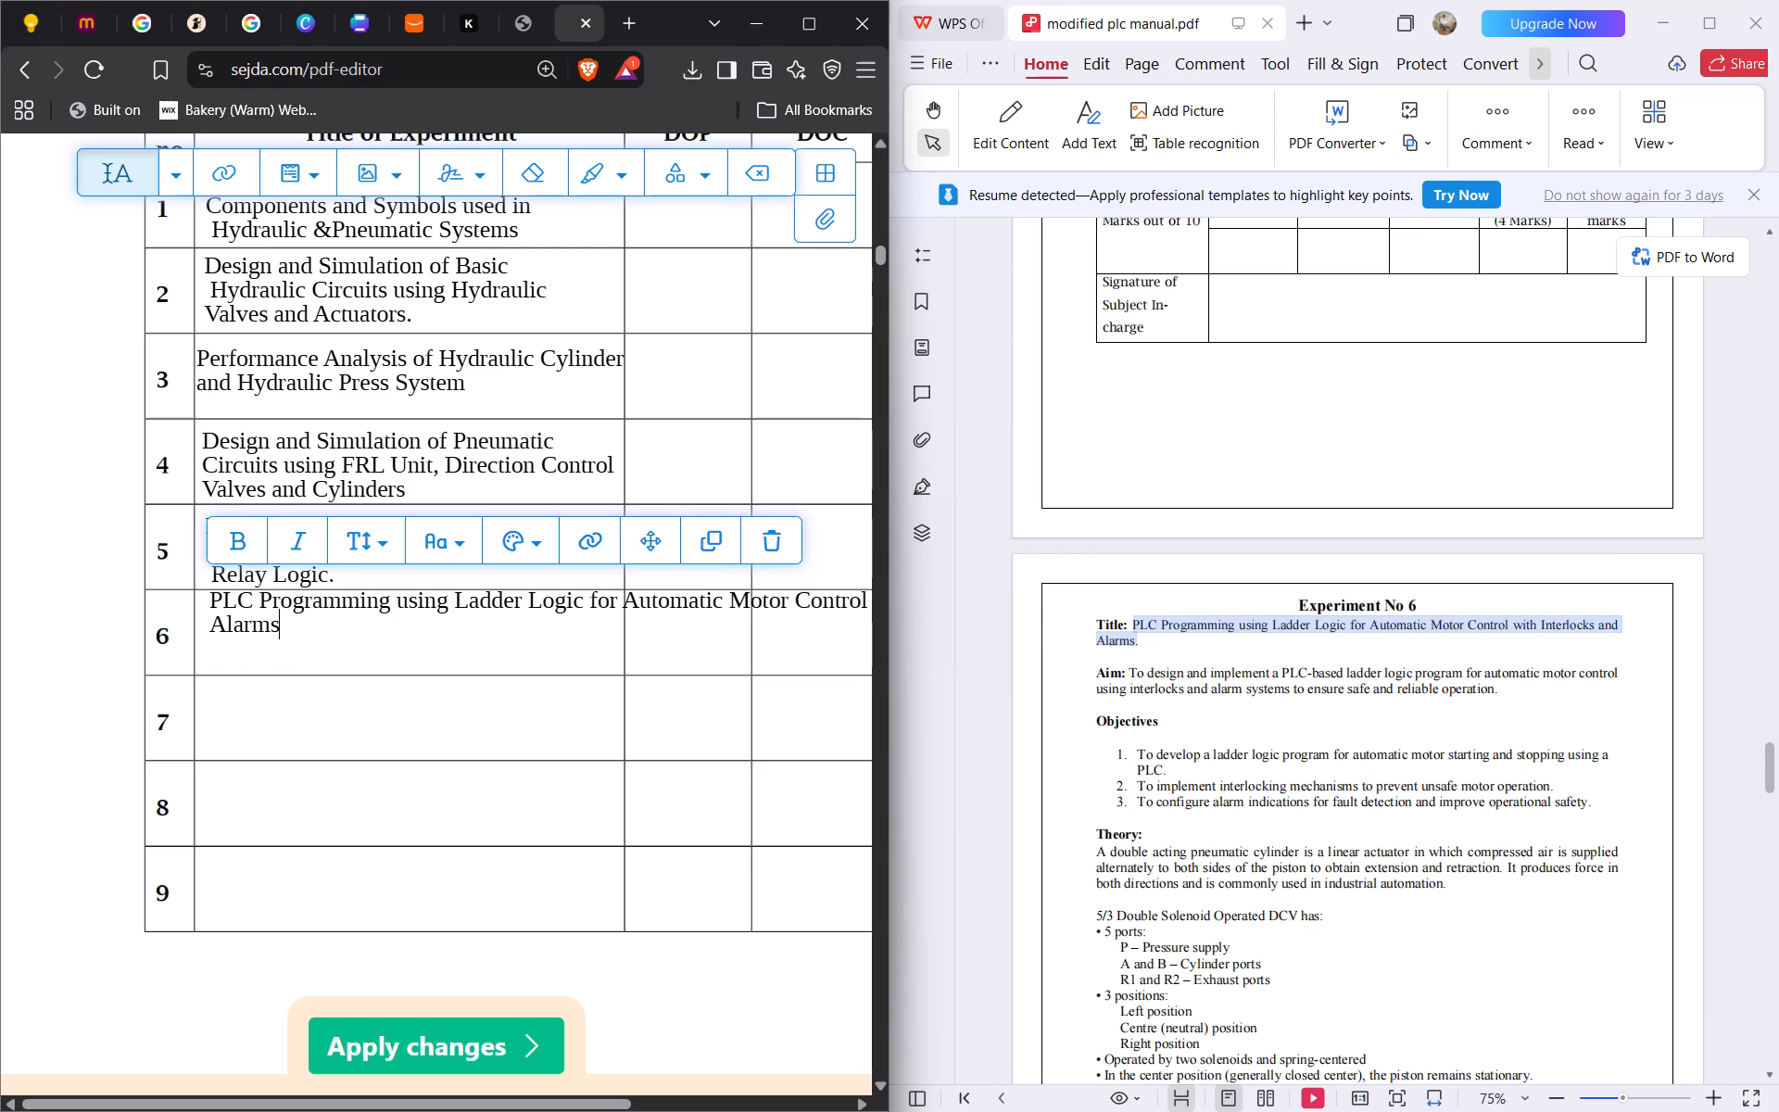
Rearrange the Experiment 6 title onto three lines, breaking before "Automatic Motor Control" and before "and Alarms".
{"action": "left_click", "coordinate": [616, 601]}
{"action": "key", "text": "Return"}
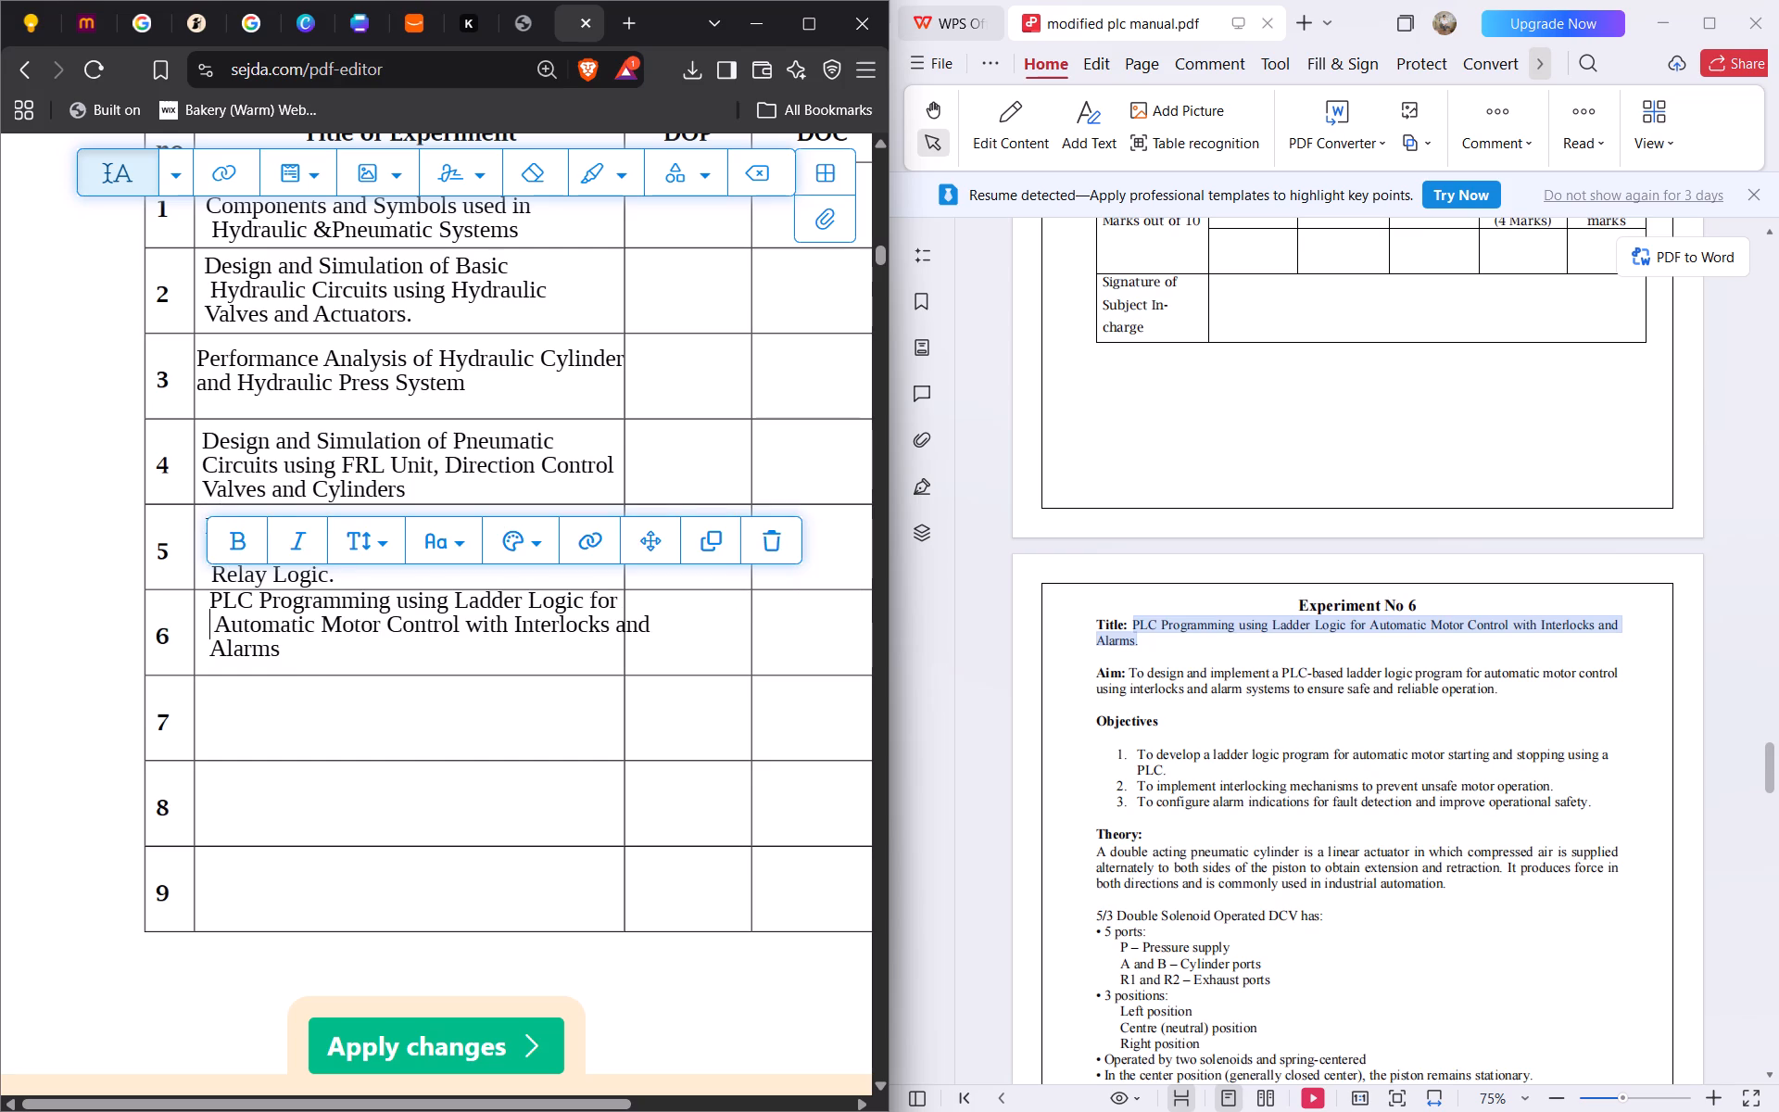
{"action": "left_click", "coordinate": [609, 630]}
{"action": "key", "text": "Return"}
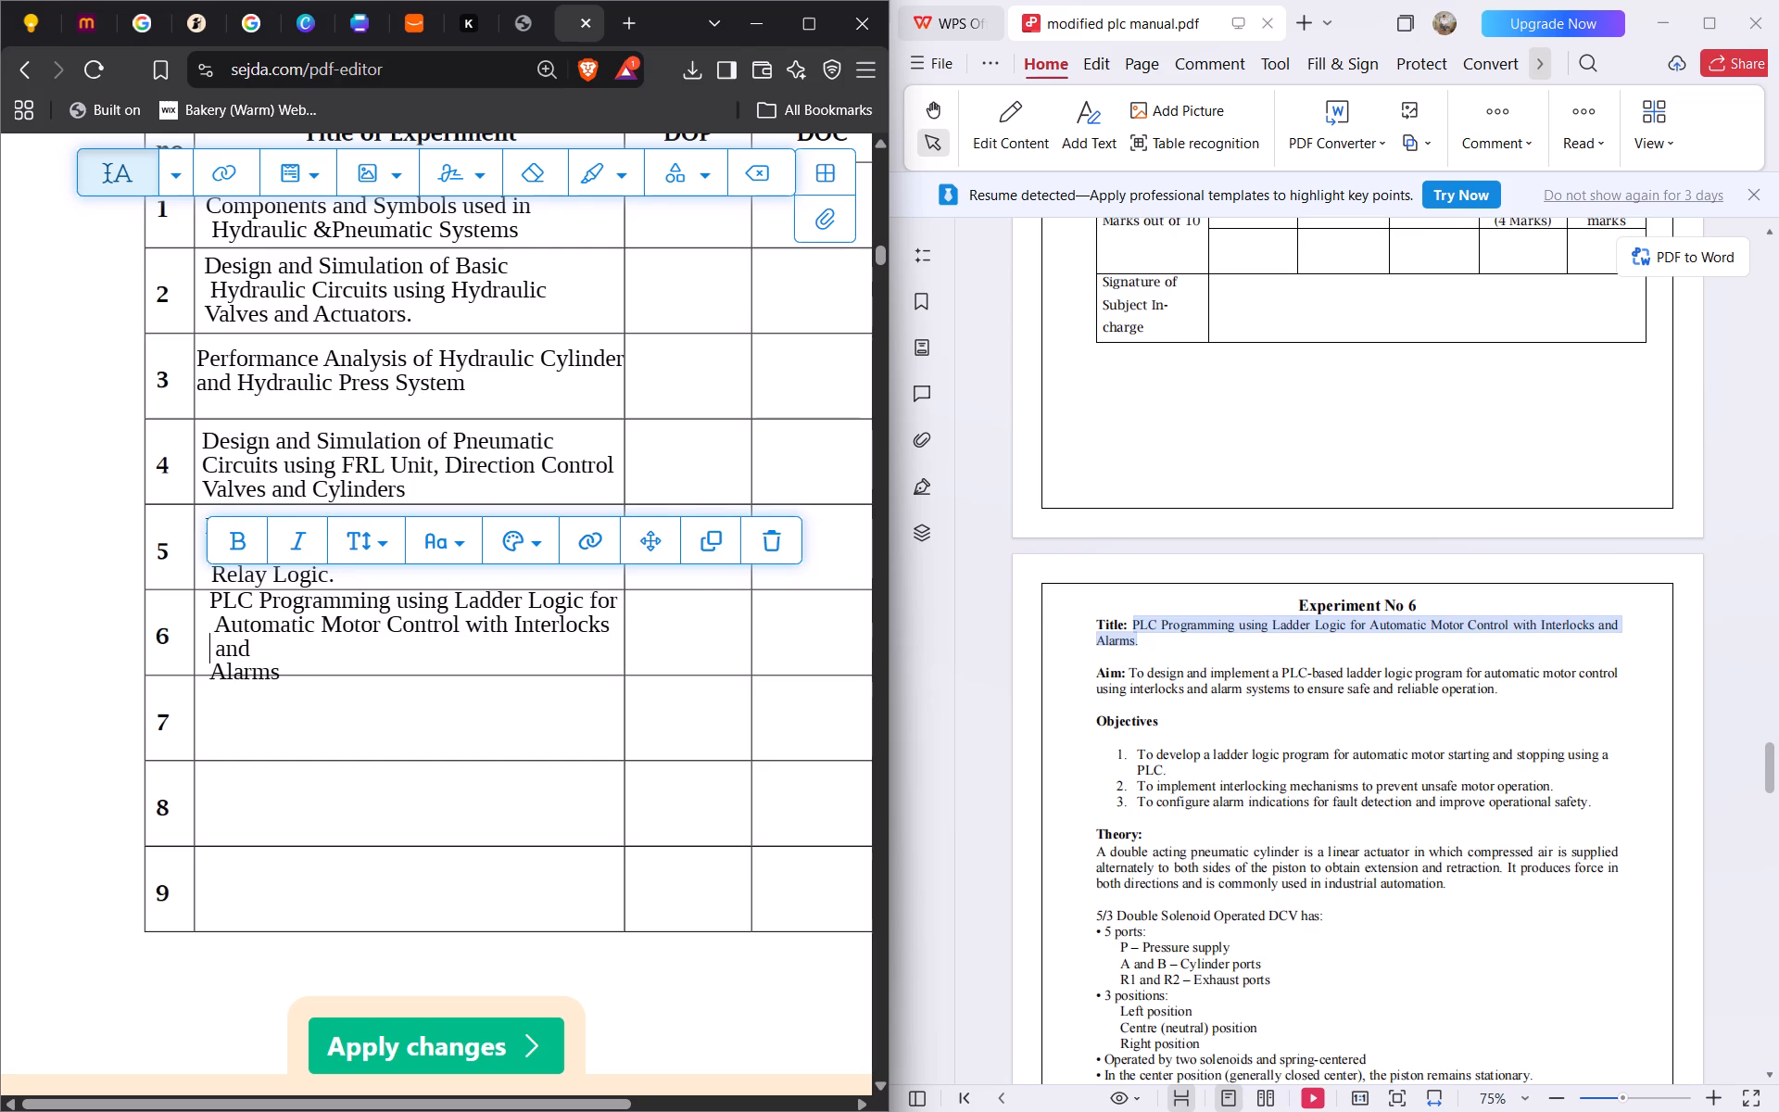
{"action": "left_click", "coordinate": [210, 672]}
{"action": "key", "text": "BackSpace"}
Move the Experiment 6 title text slightly down and to the left within index row 6's title cell.
{"action": "left_click", "coordinate": [400, 610]}
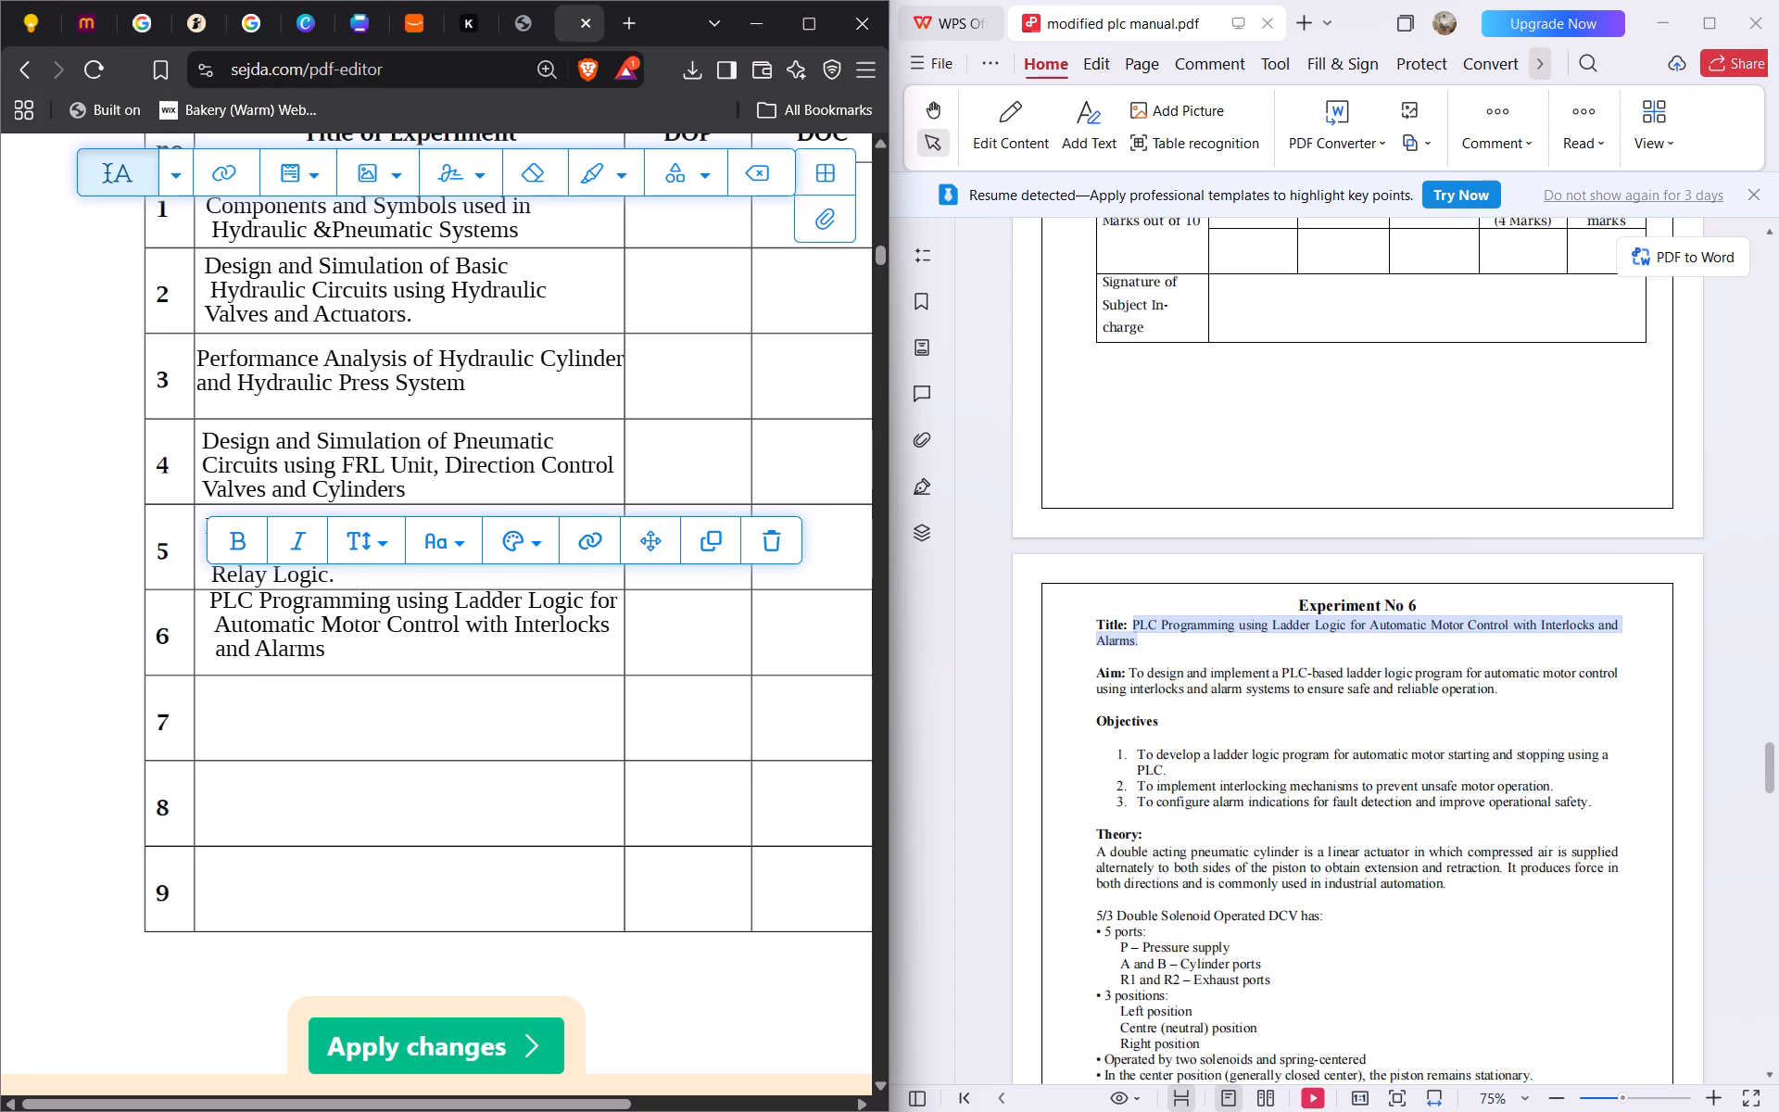
{"action": "left_click", "coordinate": [654, 537]}
{"action": "left_click", "coordinate": [557, 603]}
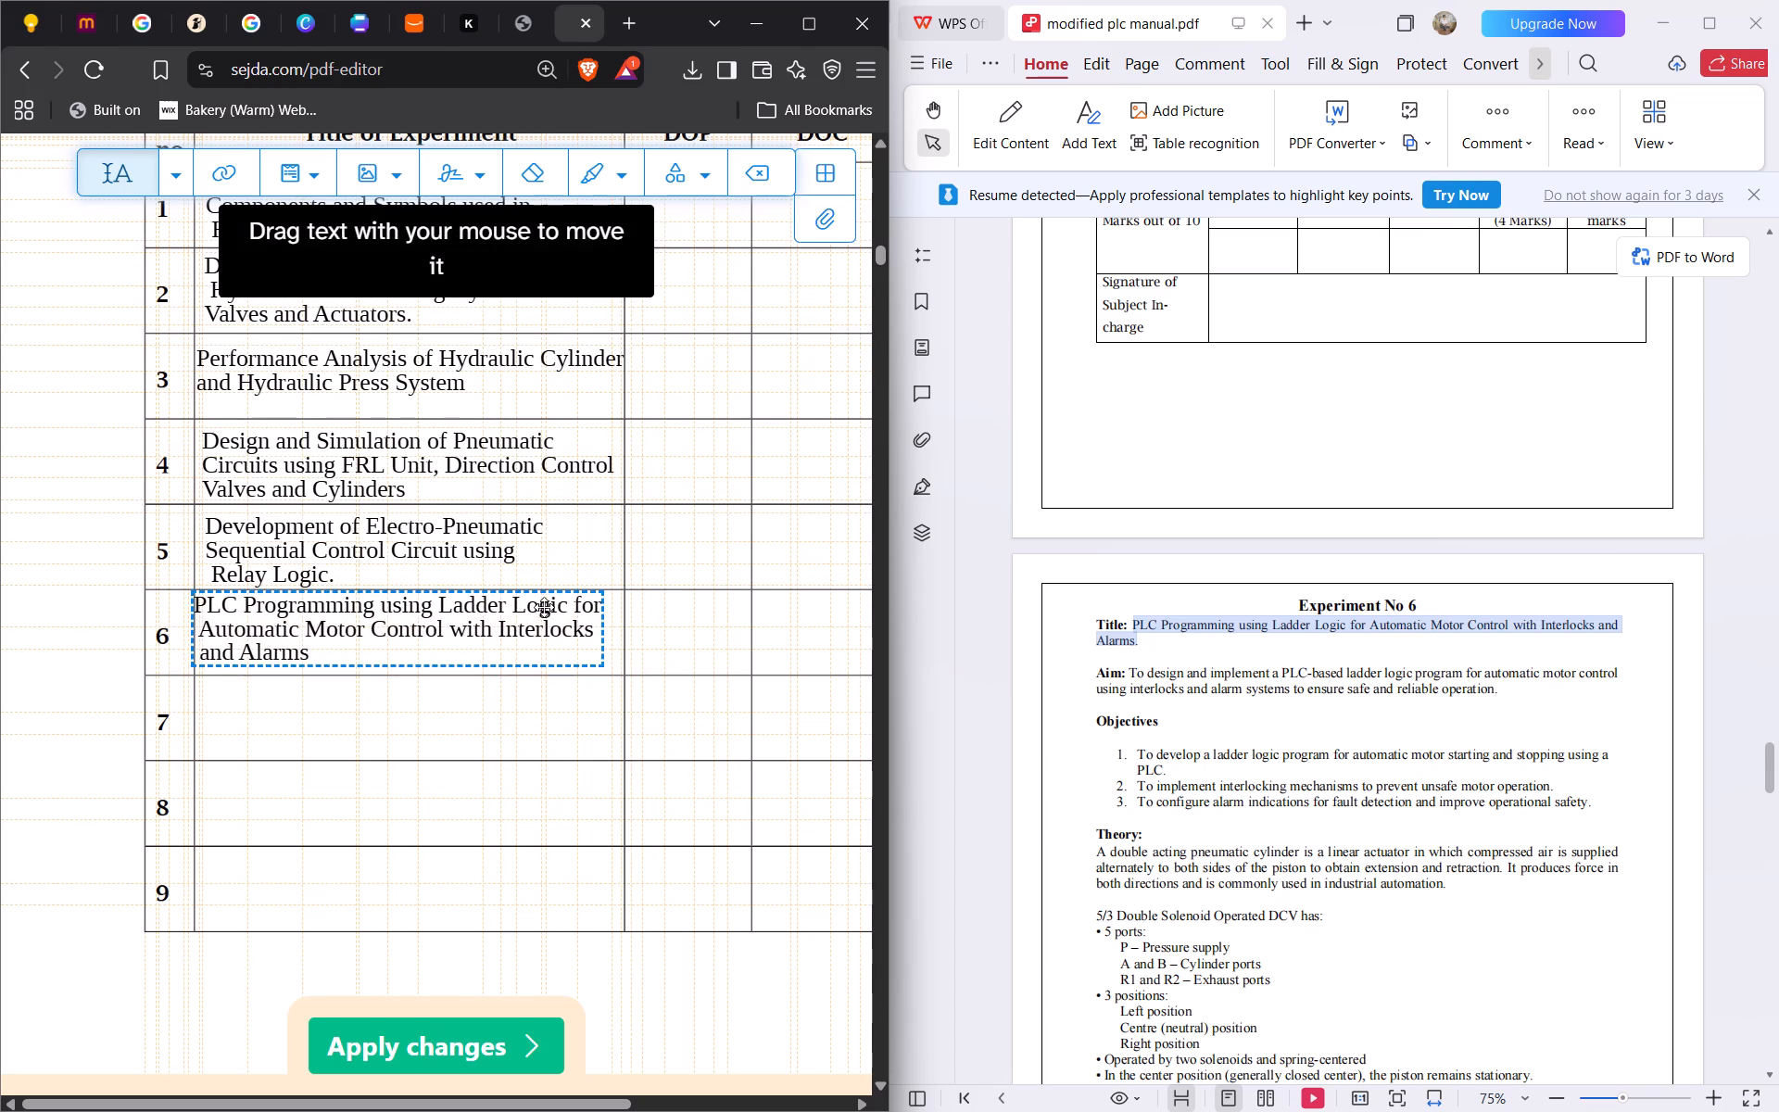
{"action": "scroll", "coordinate": [688, 509], "scroll_direction": "up", "scroll_amount": 2}
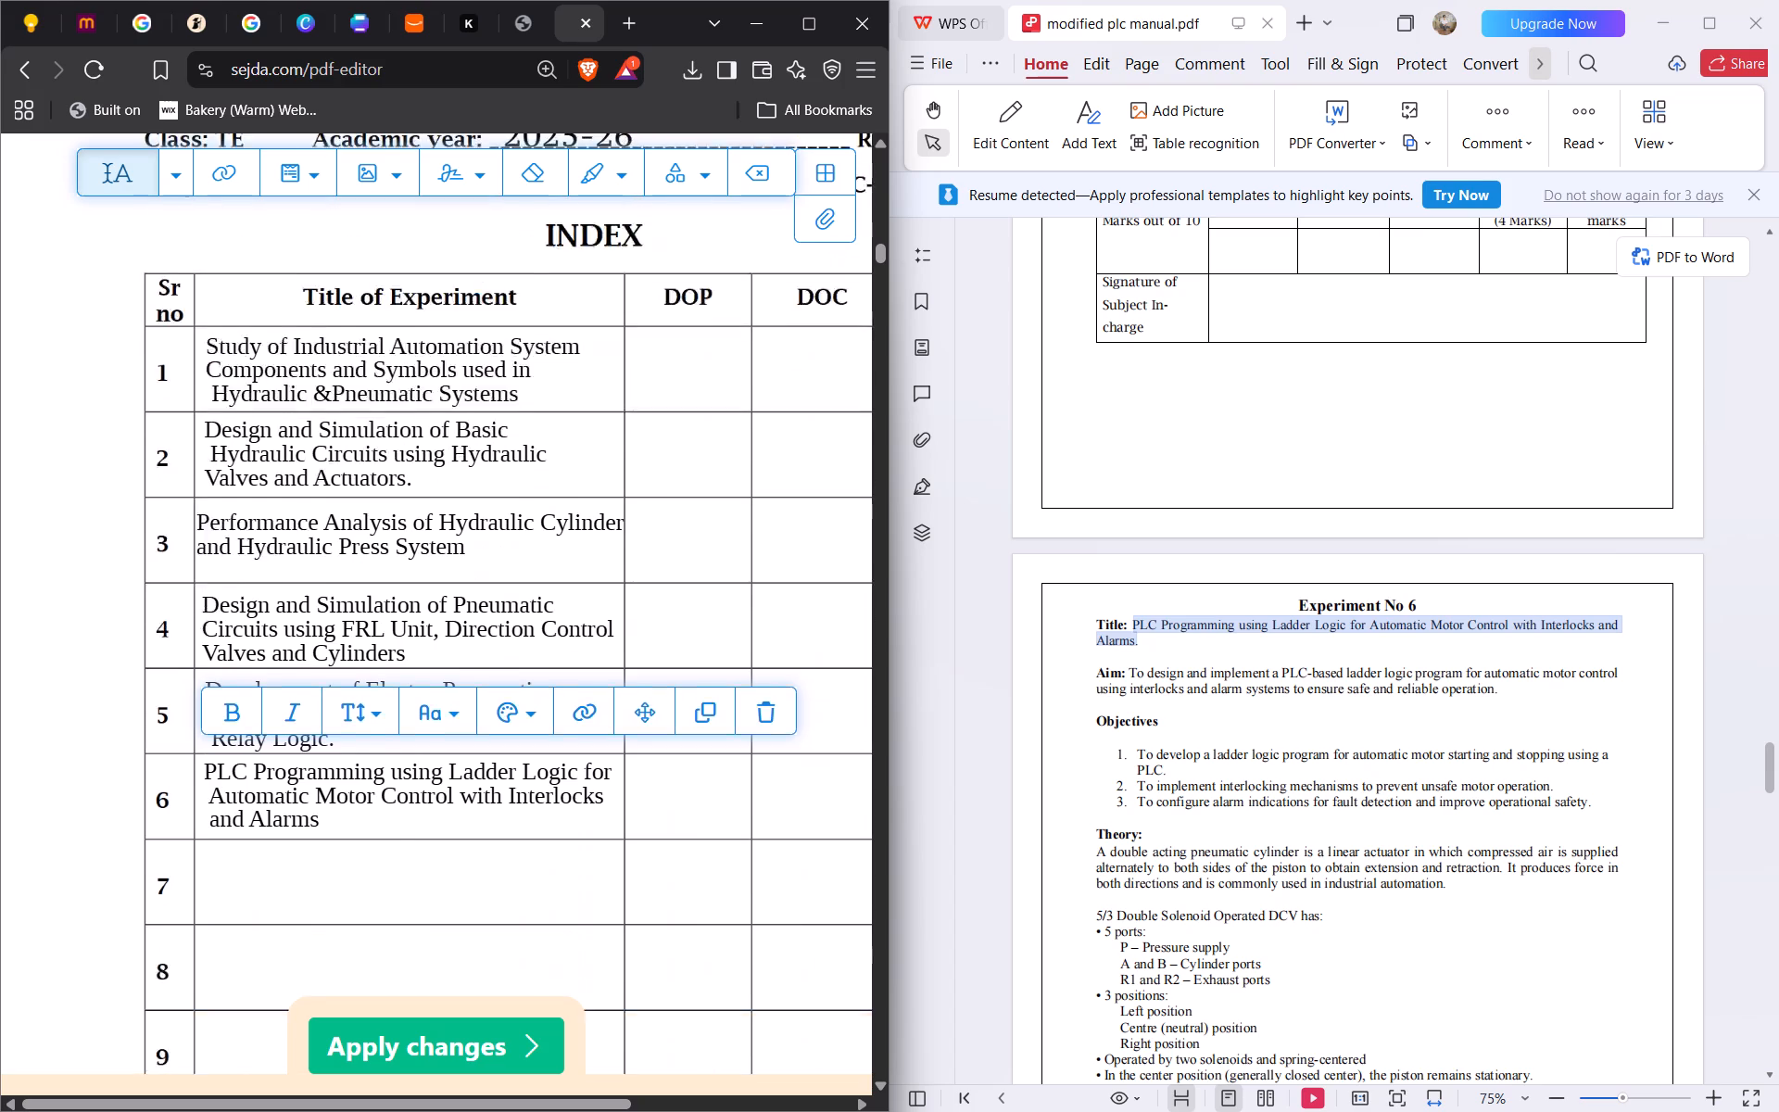
{"action": "scroll", "coordinate": [688, 509], "scroll_direction": "up", "scroll_amount": 1}
{"action": "scroll", "coordinate": [685, 511], "scroll_direction": "down", "scroll_amount": 3}
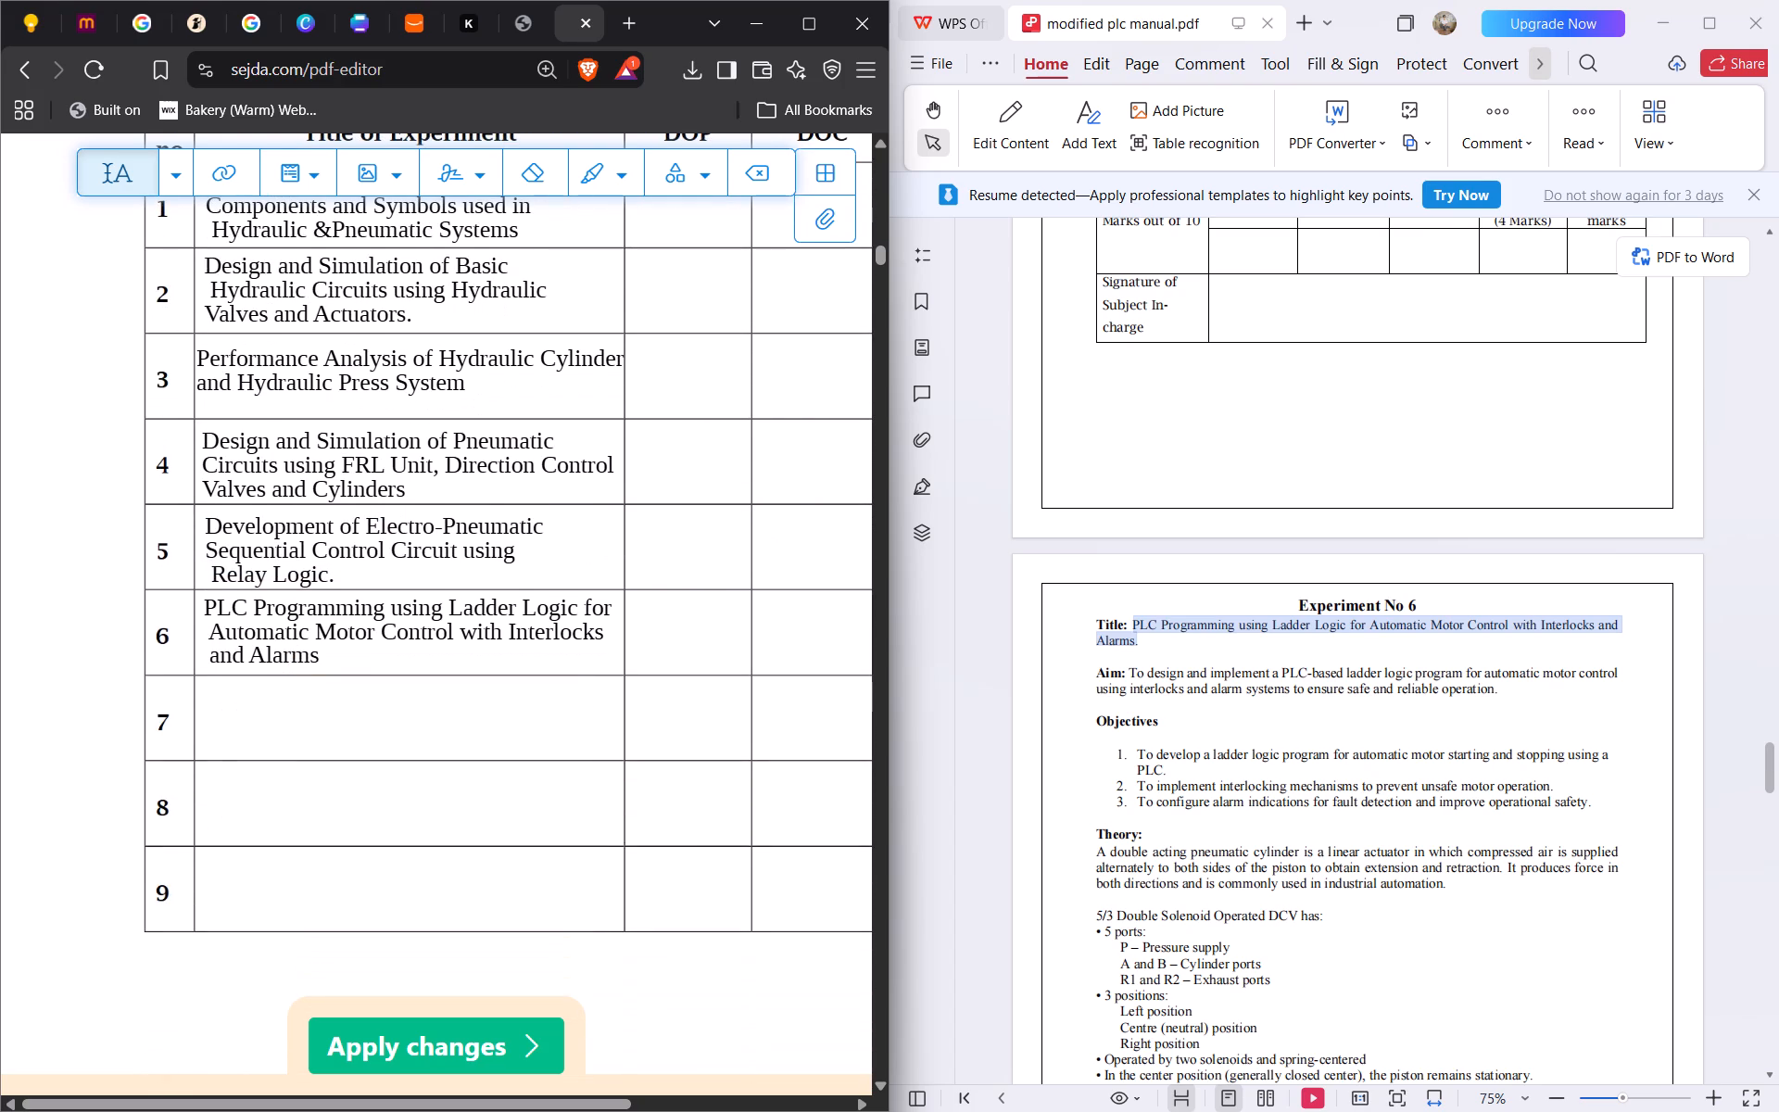
Copy the Experiment 7 title from modified plc manual.pdf and paste it as text in index row 7's title cell.
{"action": "scroll", "coordinate": [1180, 700], "scroll_direction": "down", "scroll_amount": 17}
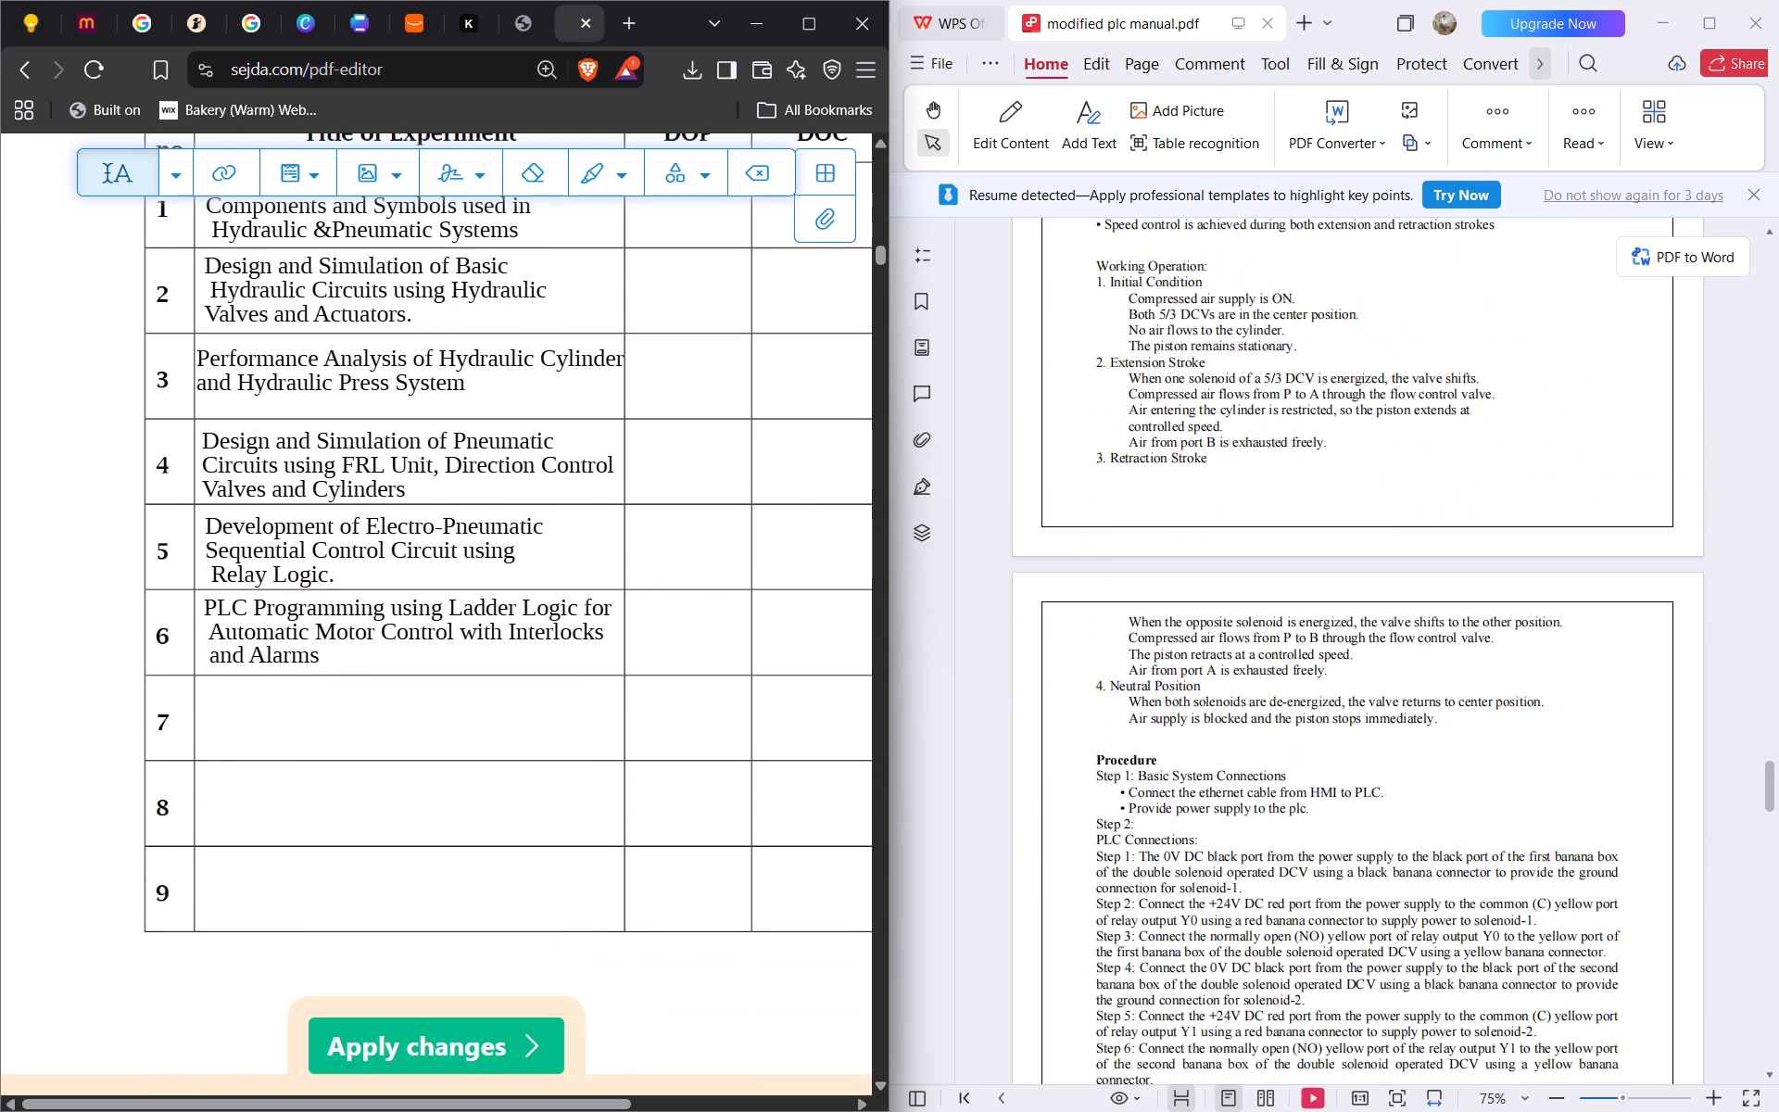
{"action": "scroll", "coordinate": [1181, 701], "scroll_direction": "down", "scroll_amount": 20}
{"action": "scroll", "coordinate": [1181, 701], "scroll_direction": "down", "scroll_amount": 9}
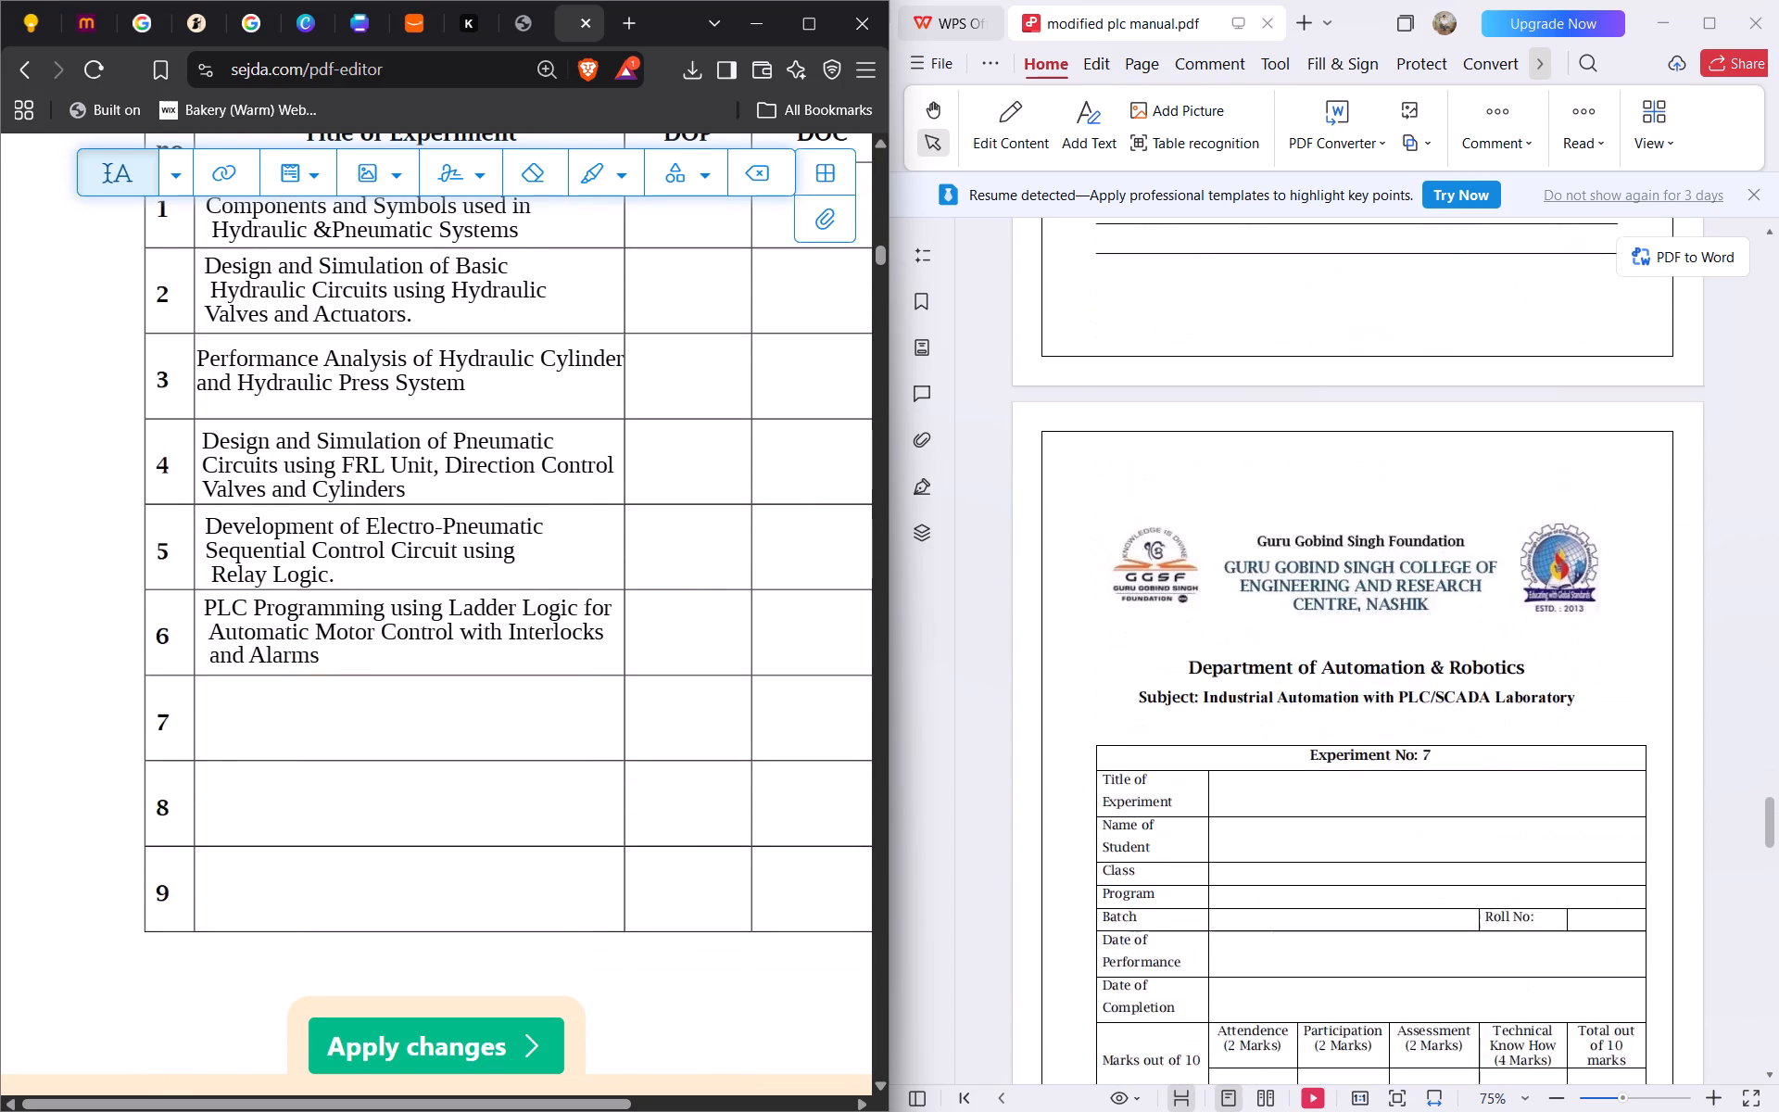
{"action": "scroll", "coordinate": [1211, 678], "scroll_direction": "down", "scroll_amount": 11}
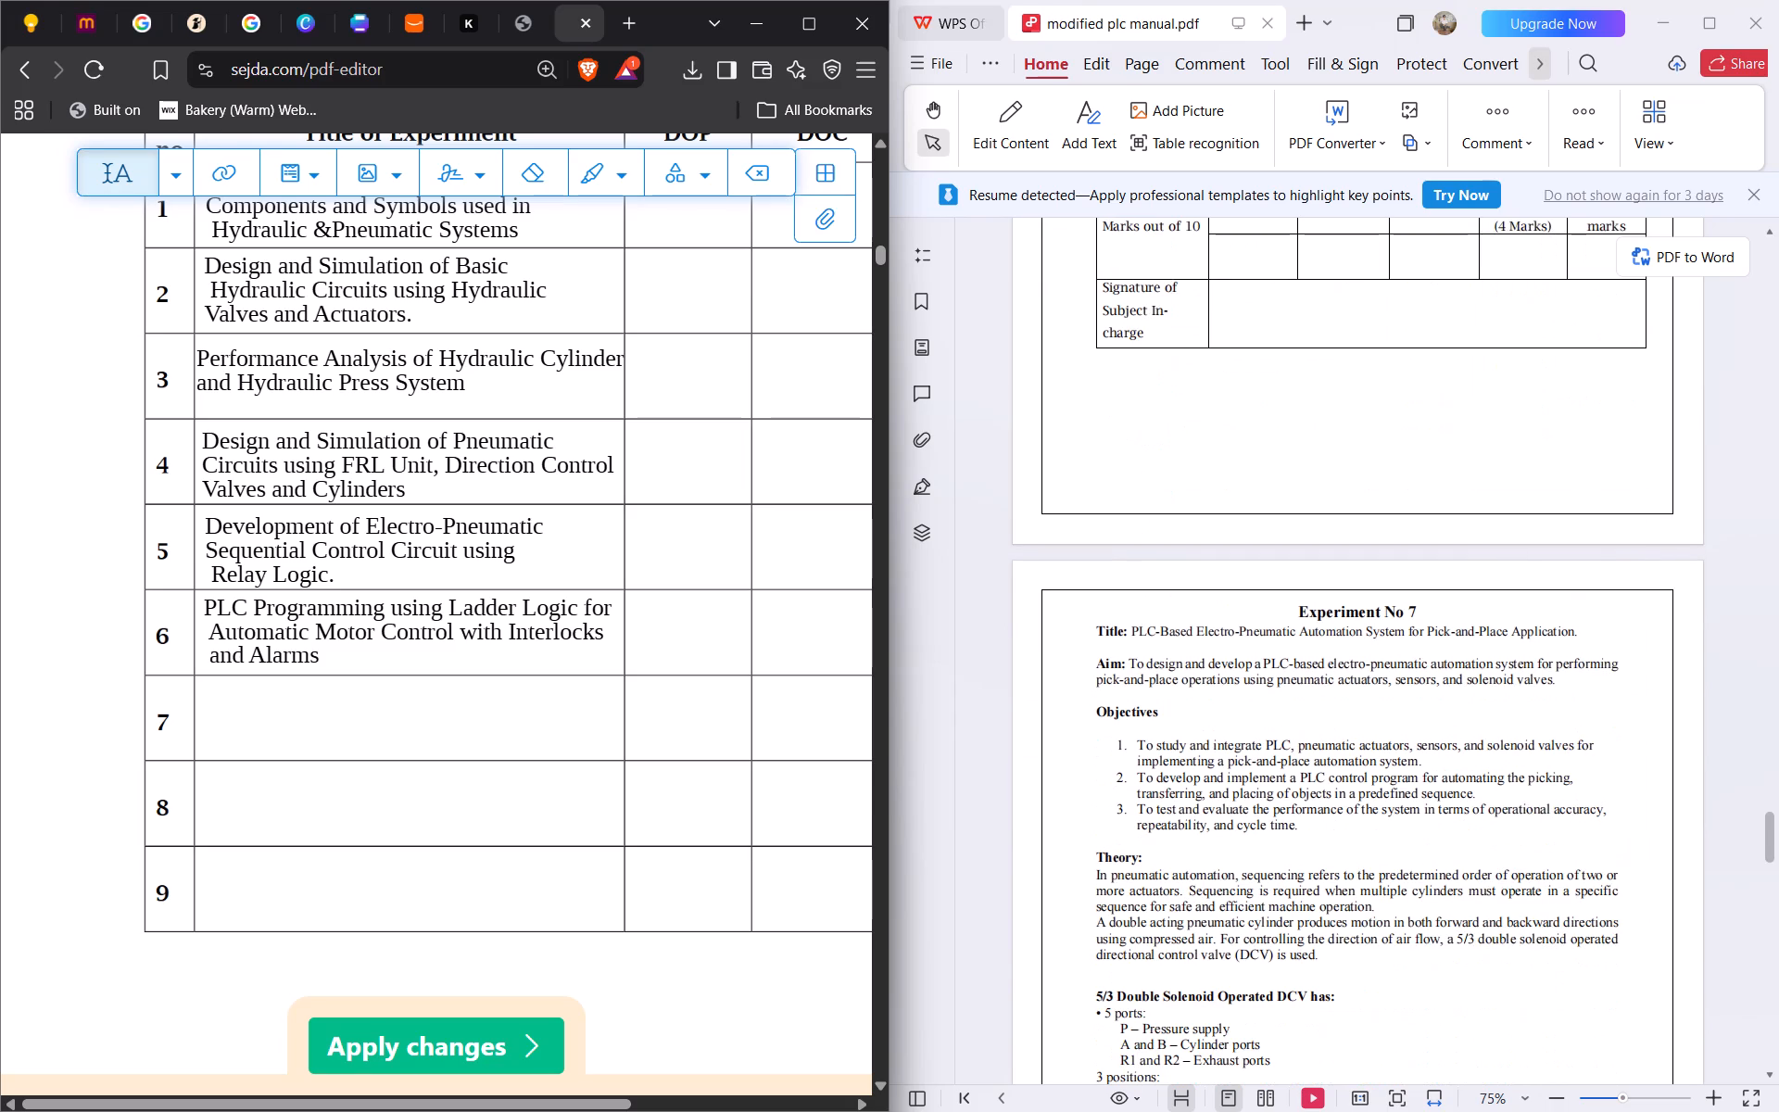
{"action": "left_click_drag", "start_coordinate": [1129, 629], "coordinate": [1164, 623]}
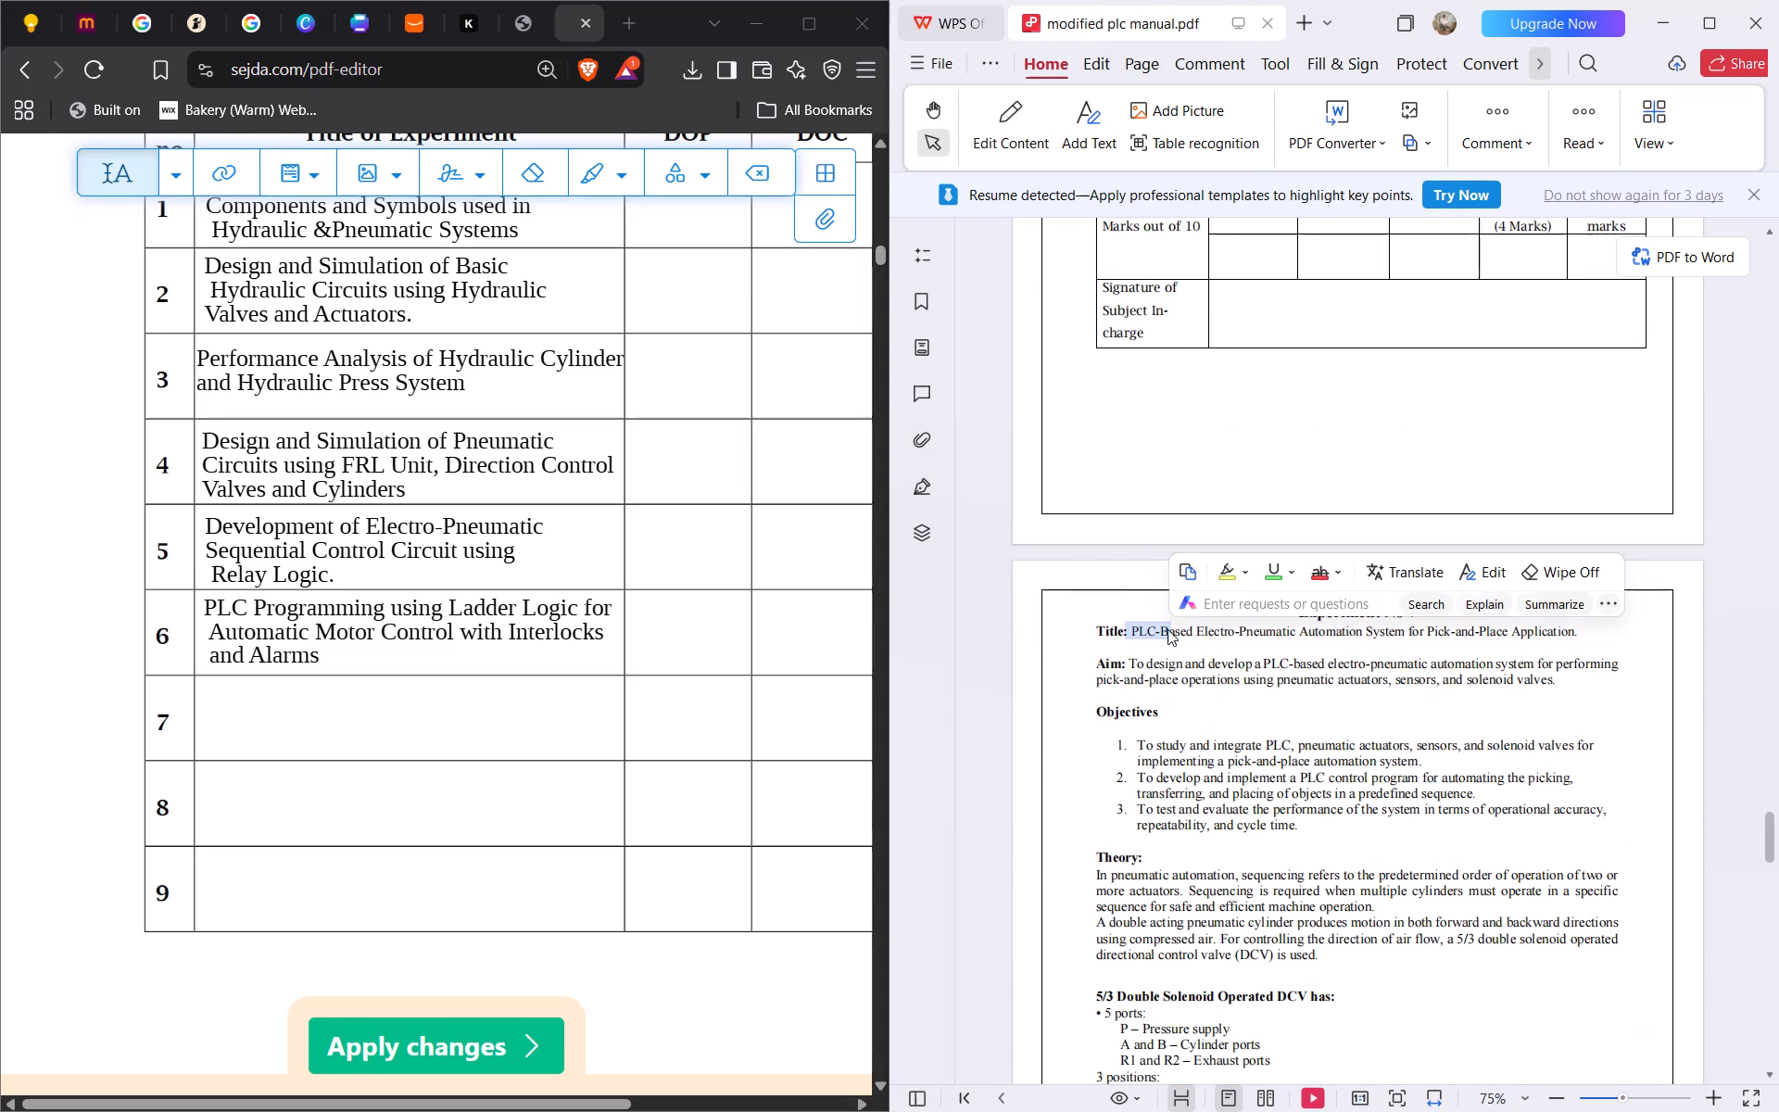
{"action": "left_click", "coordinate": [1170, 633]}
{"action": "left_click_drag", "start_coordinate": [1131, 634], "coordinate": [1543, 637]}
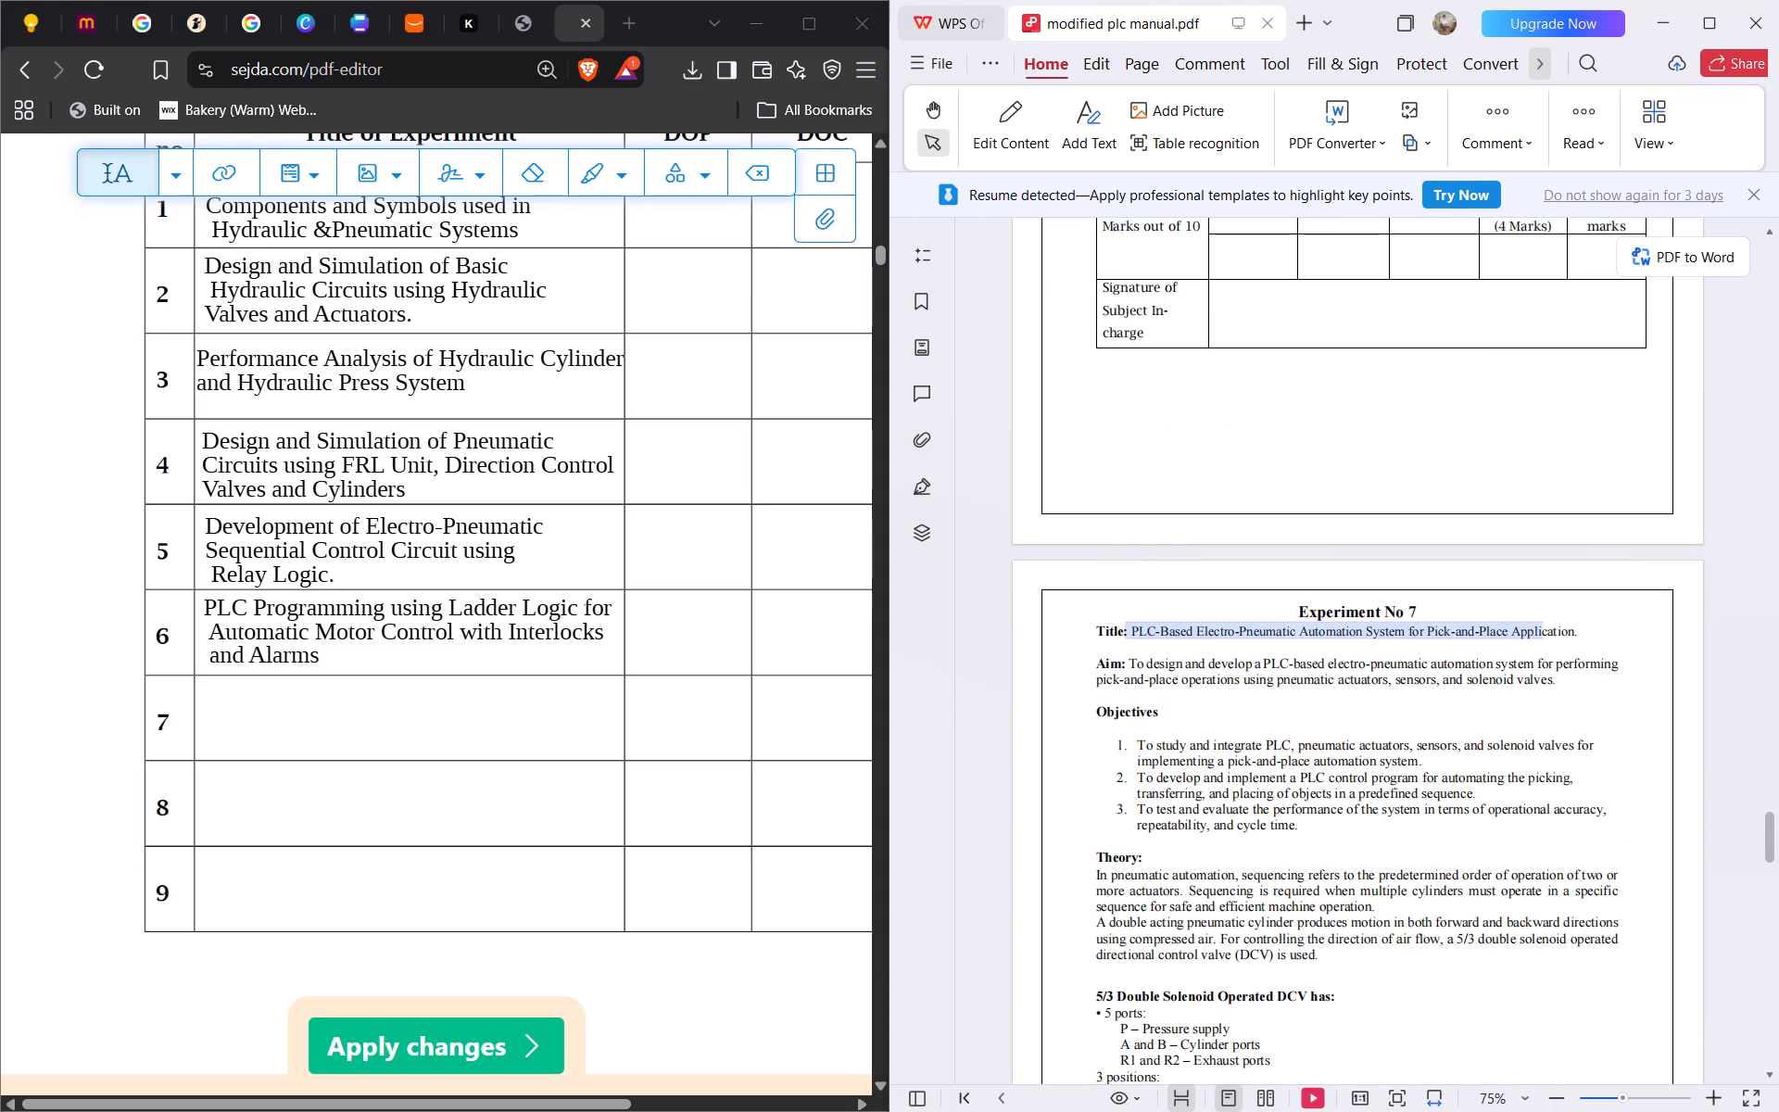
{"action": "left_click_drag", "start_coordinate": [1543, 637], "coordinate": [1581, 638]}
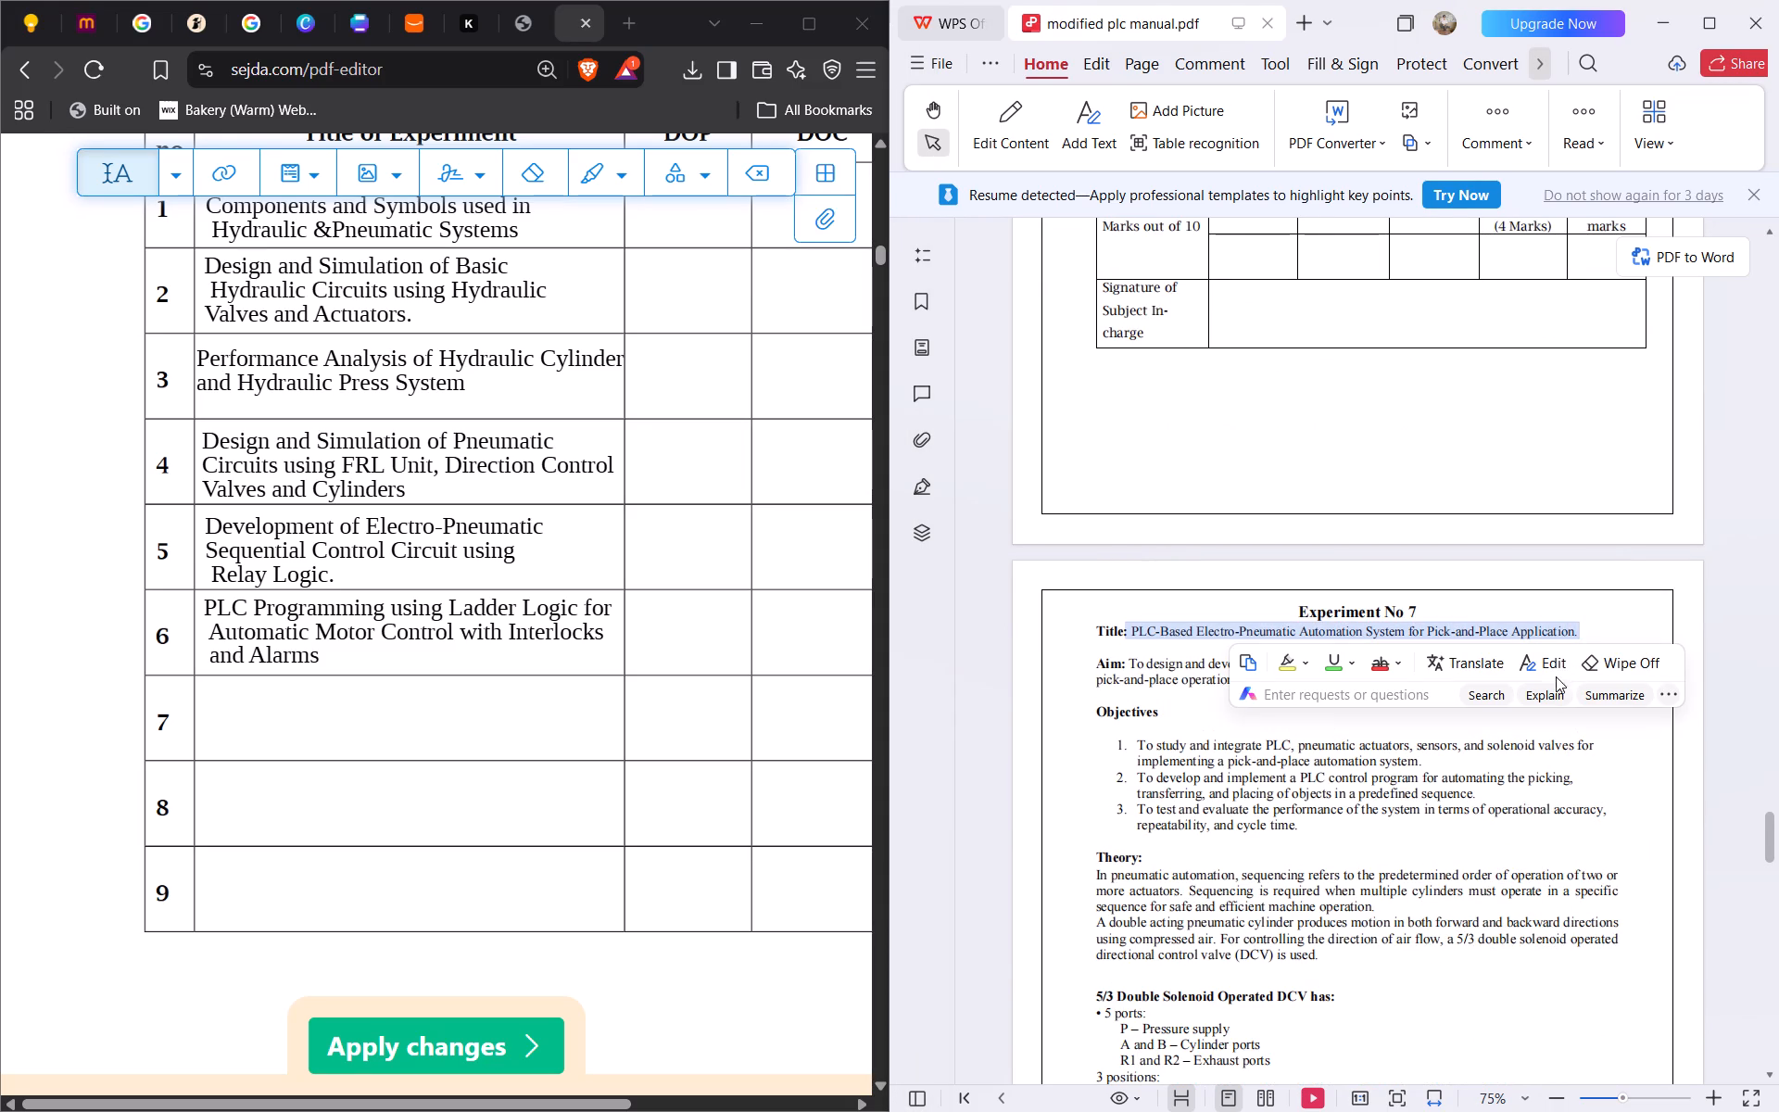
{"action": "key", "text": "ctrl+c"}
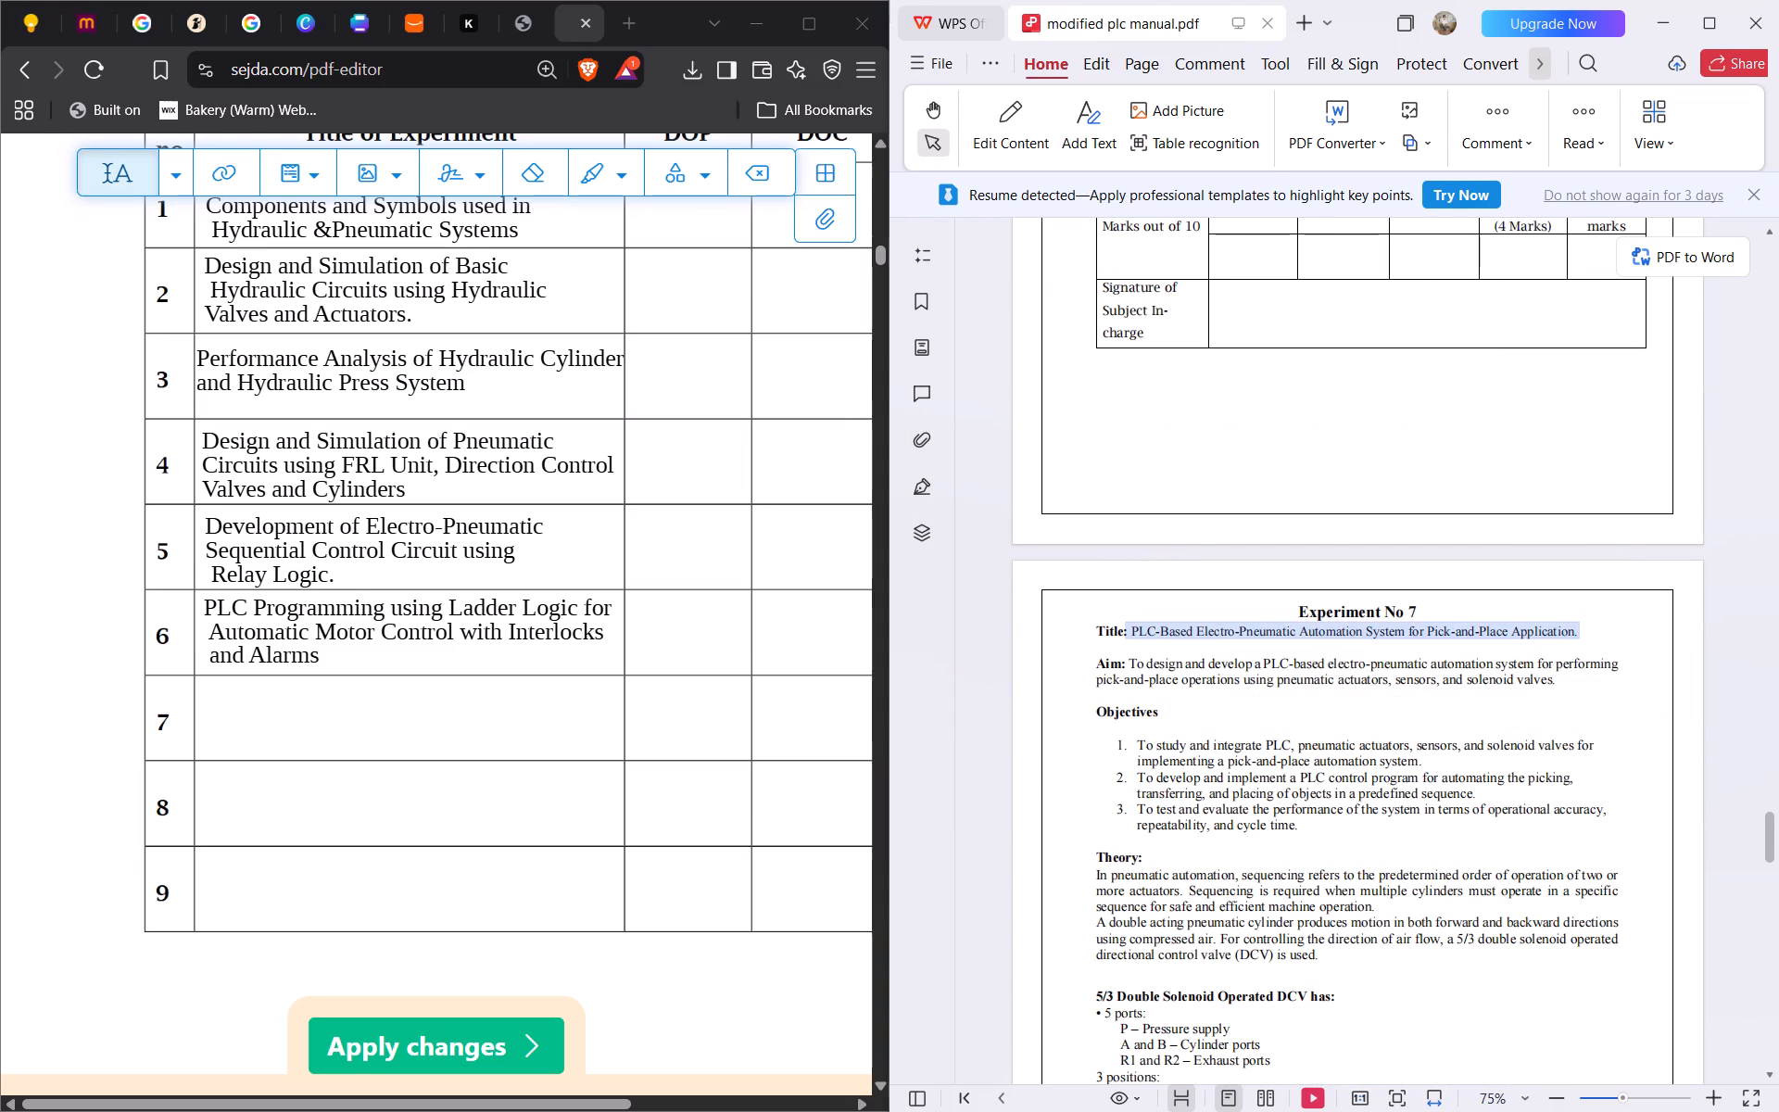
{"action": "left_click", "coordinate": [204, 695]}
{"action": "key", "text": "ctrl+v"}
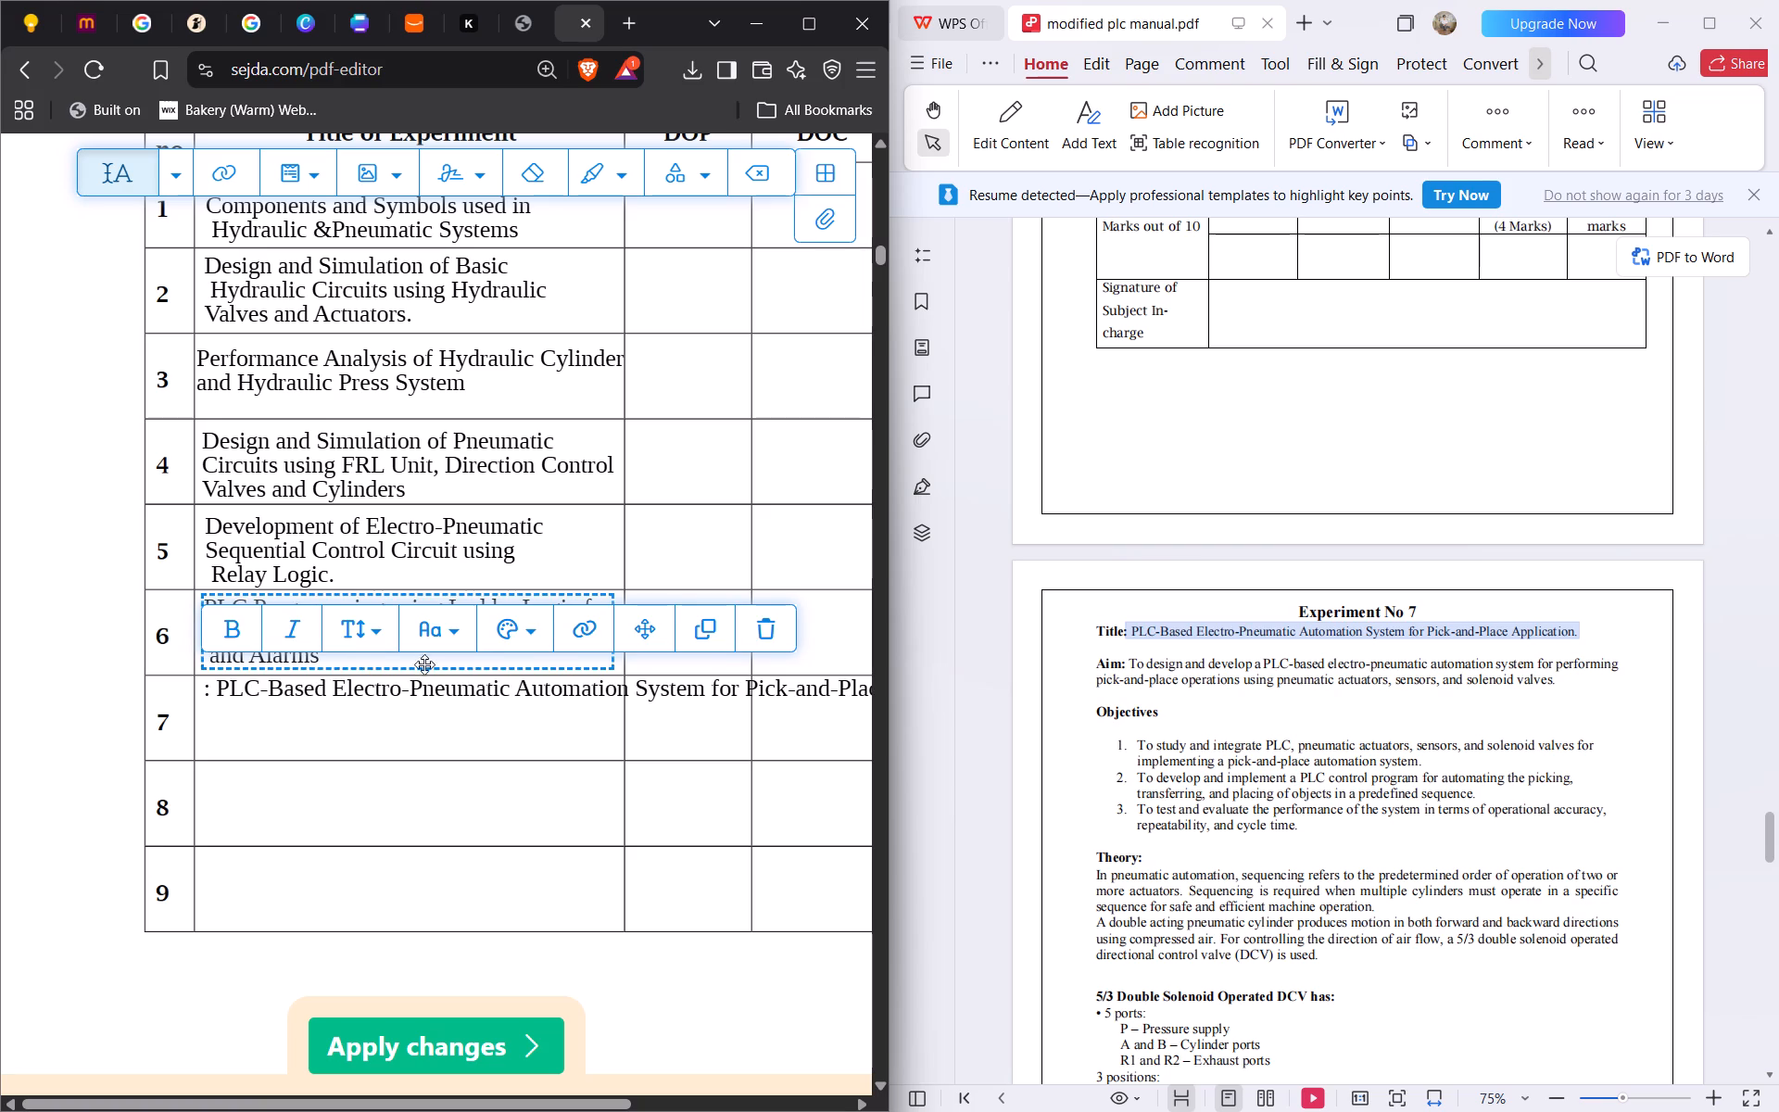
Break the Experiment 7 title before "System for Pick-and-Place Application." and remove its leading colon and space.
{"action": "left_click", "coordinate": [630, 693]}
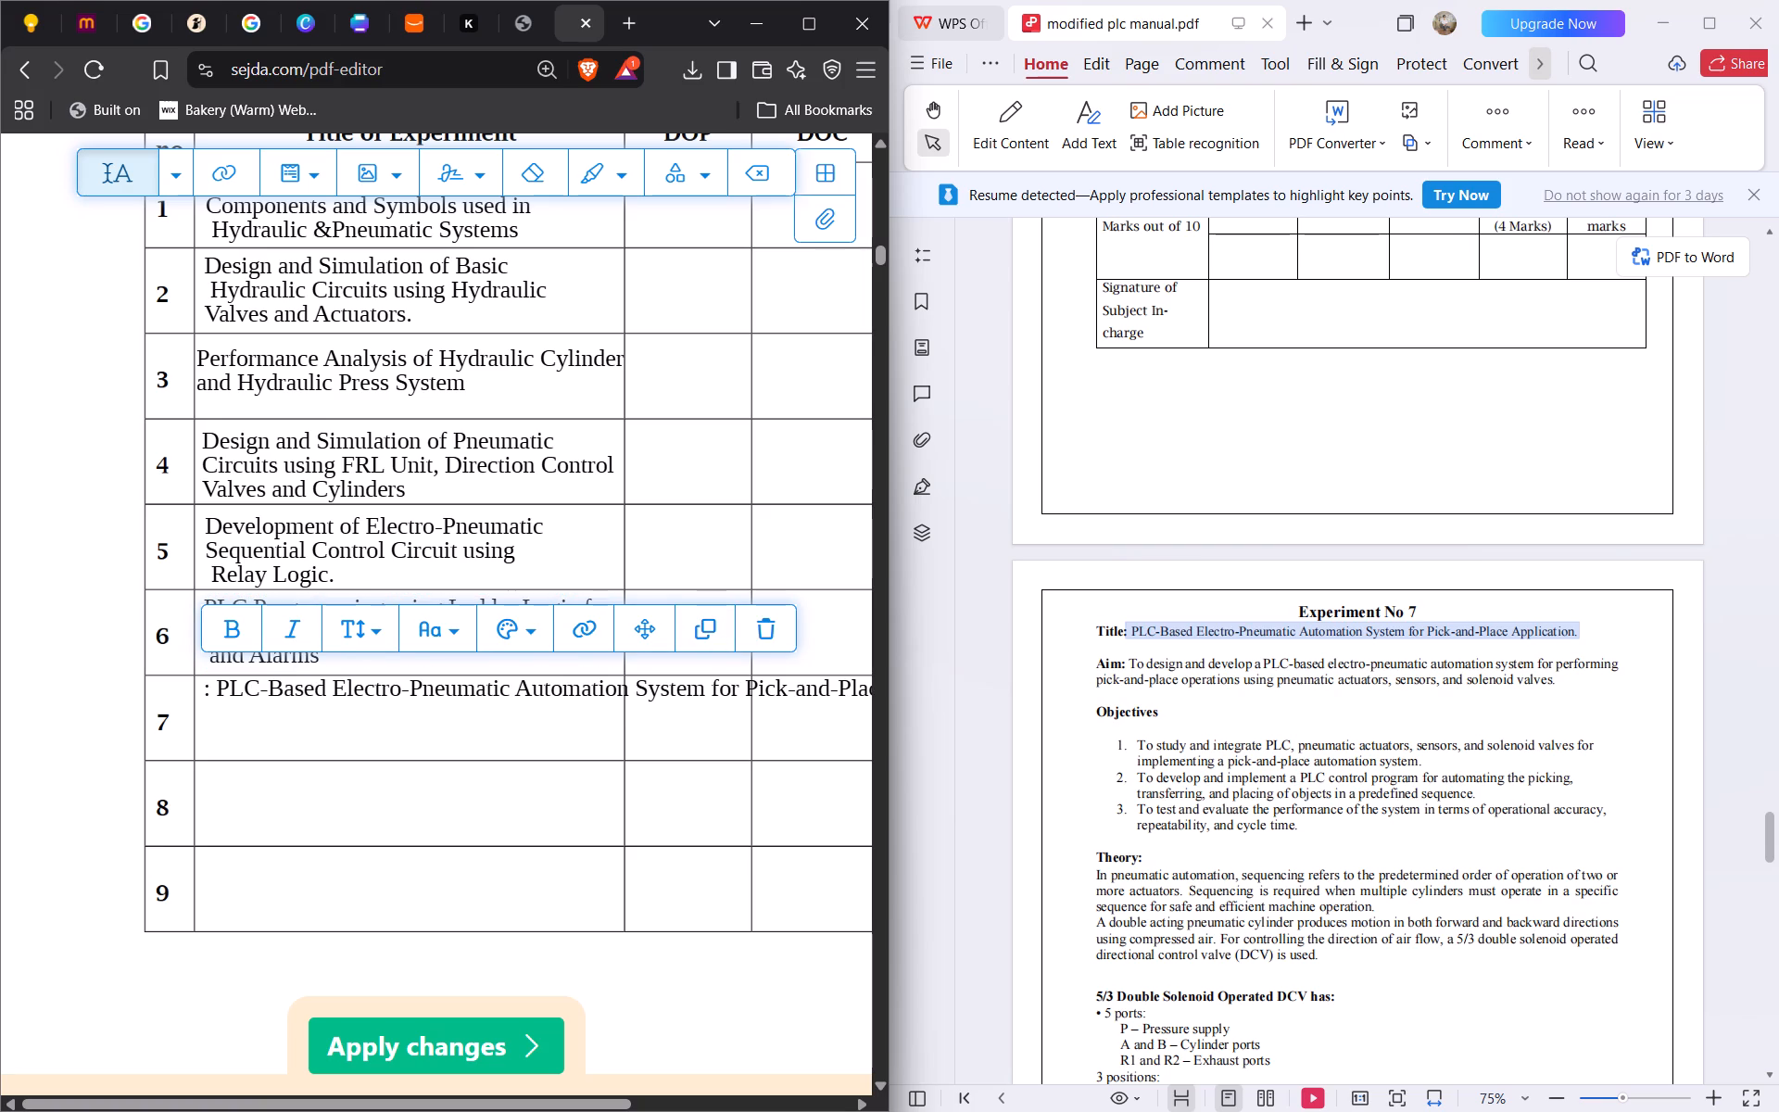
{"action": "key", "text": "Return"}
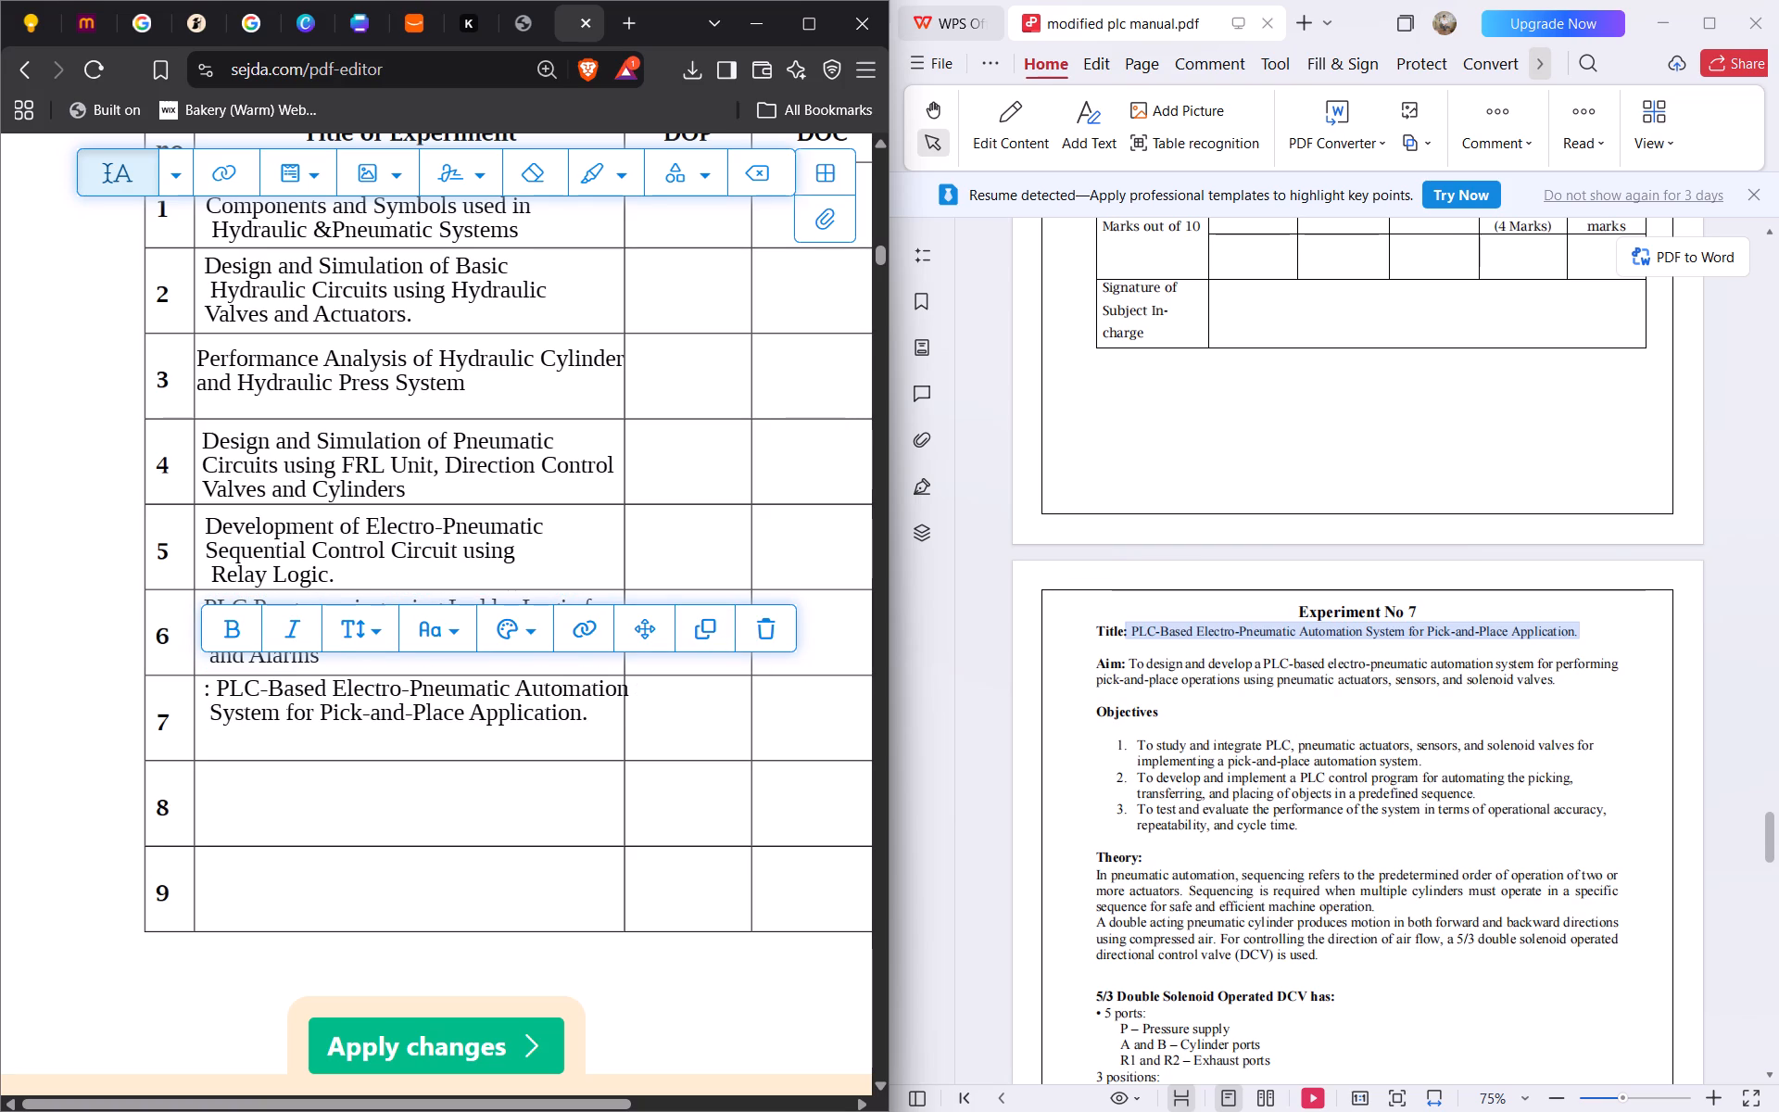
{"action": "left_click", "coordinate": [217, 685]}
{"action": "key", "text": "BackSpace"}
{"action": "key", "text": "BackSpace"}
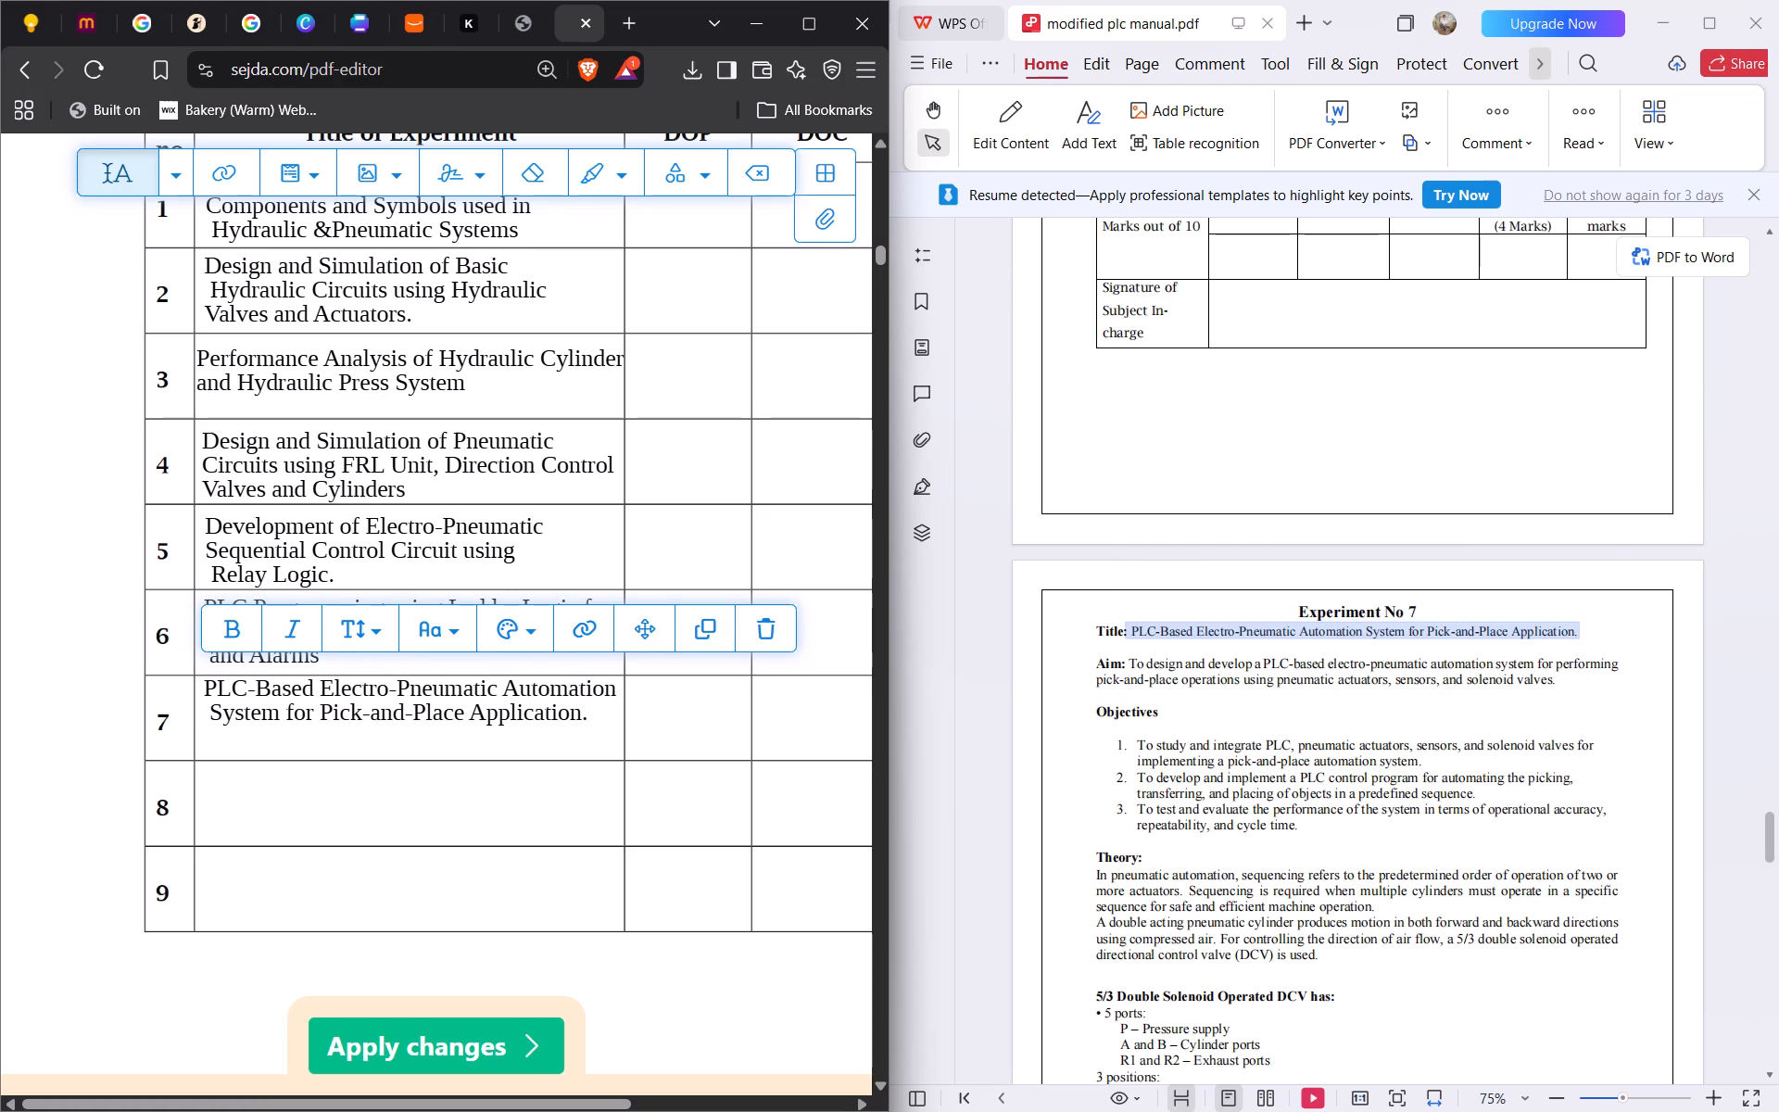
Move the Experiment 7 title text lower within index row 7's title cell.
{"action": "left_click", "coordinate": [658, 634]}
{"action": "left_click_drag", "start_coordinate": [460, 705], "coordinate": [459, 721]}
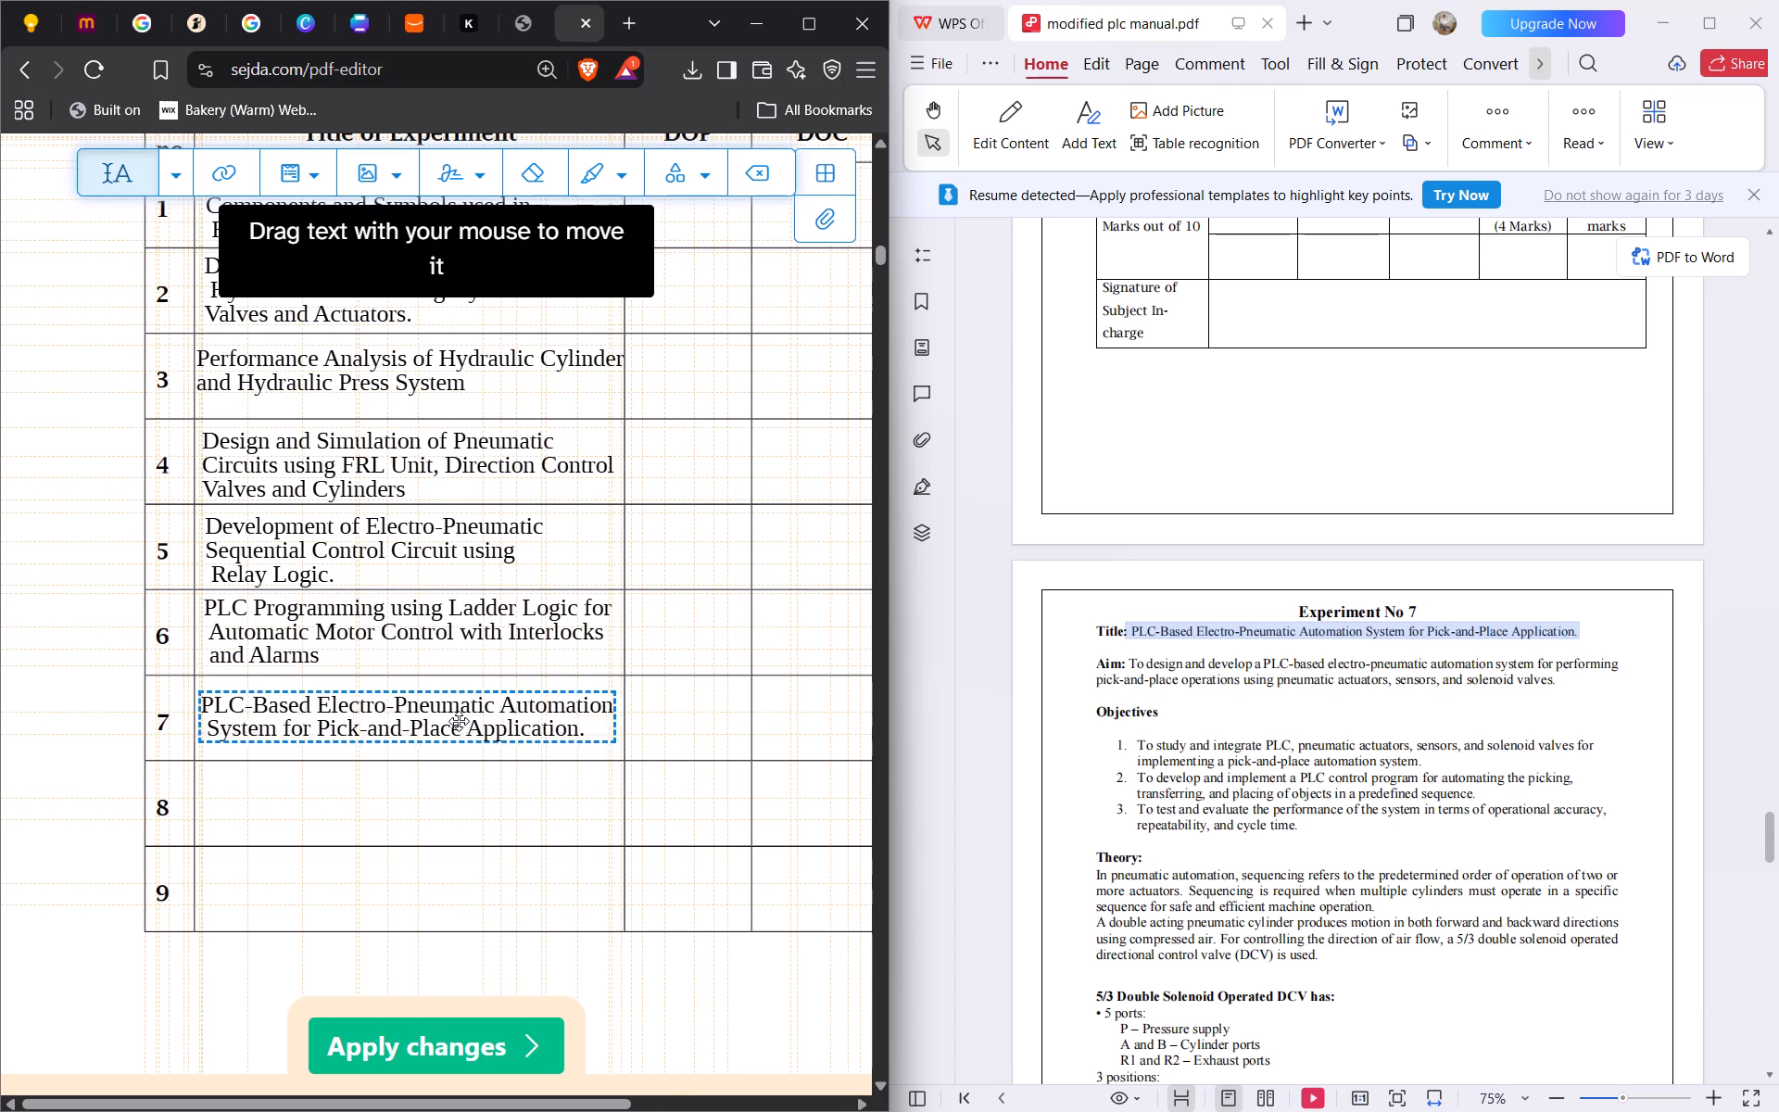
{"action": "left_click_drag", "start_coordinate": [459, 721], "coordinate": [461, 720]}
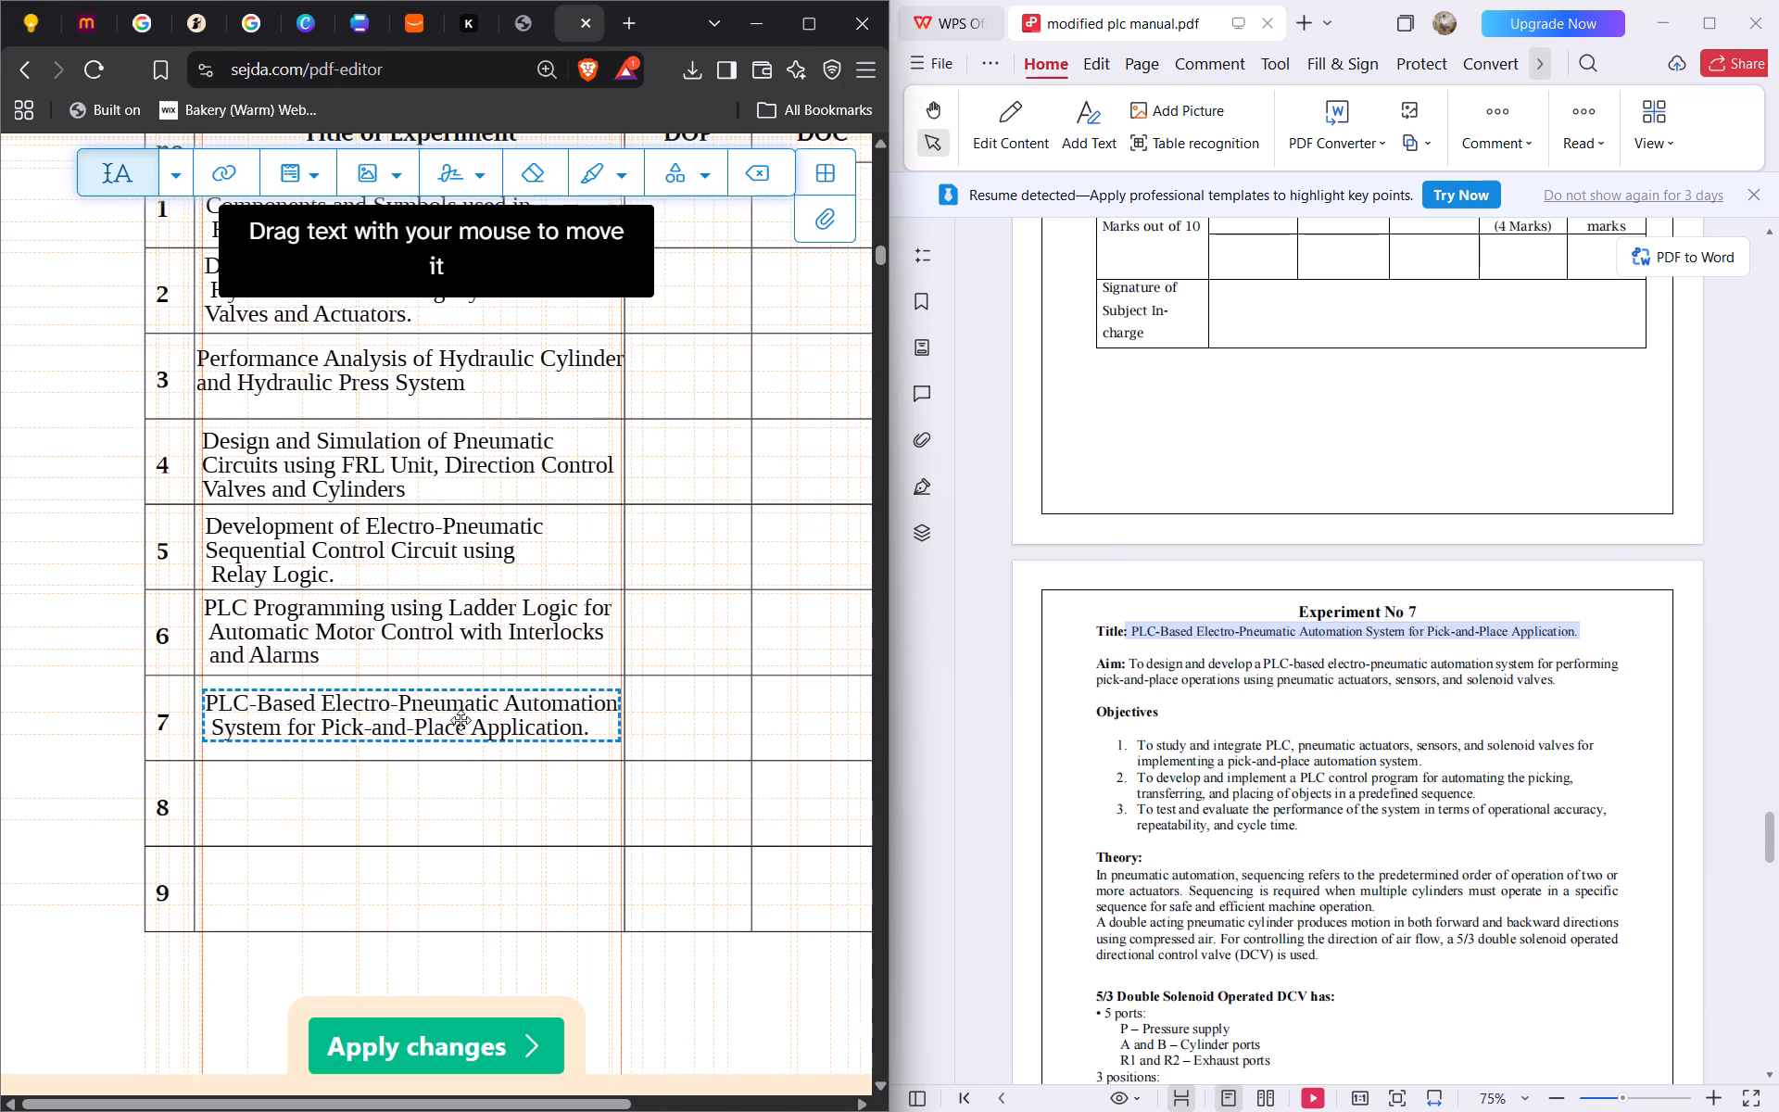
{"action": "left_click_drag", "start_coordinate": [461, 720], "coordinate": [461, 726]}
Copy the Experiment 8 title from modified plc manual.pdf and paste it as text in index row 8's title cell.
{"action": "left_click", "coordinate": [1157, 633]}
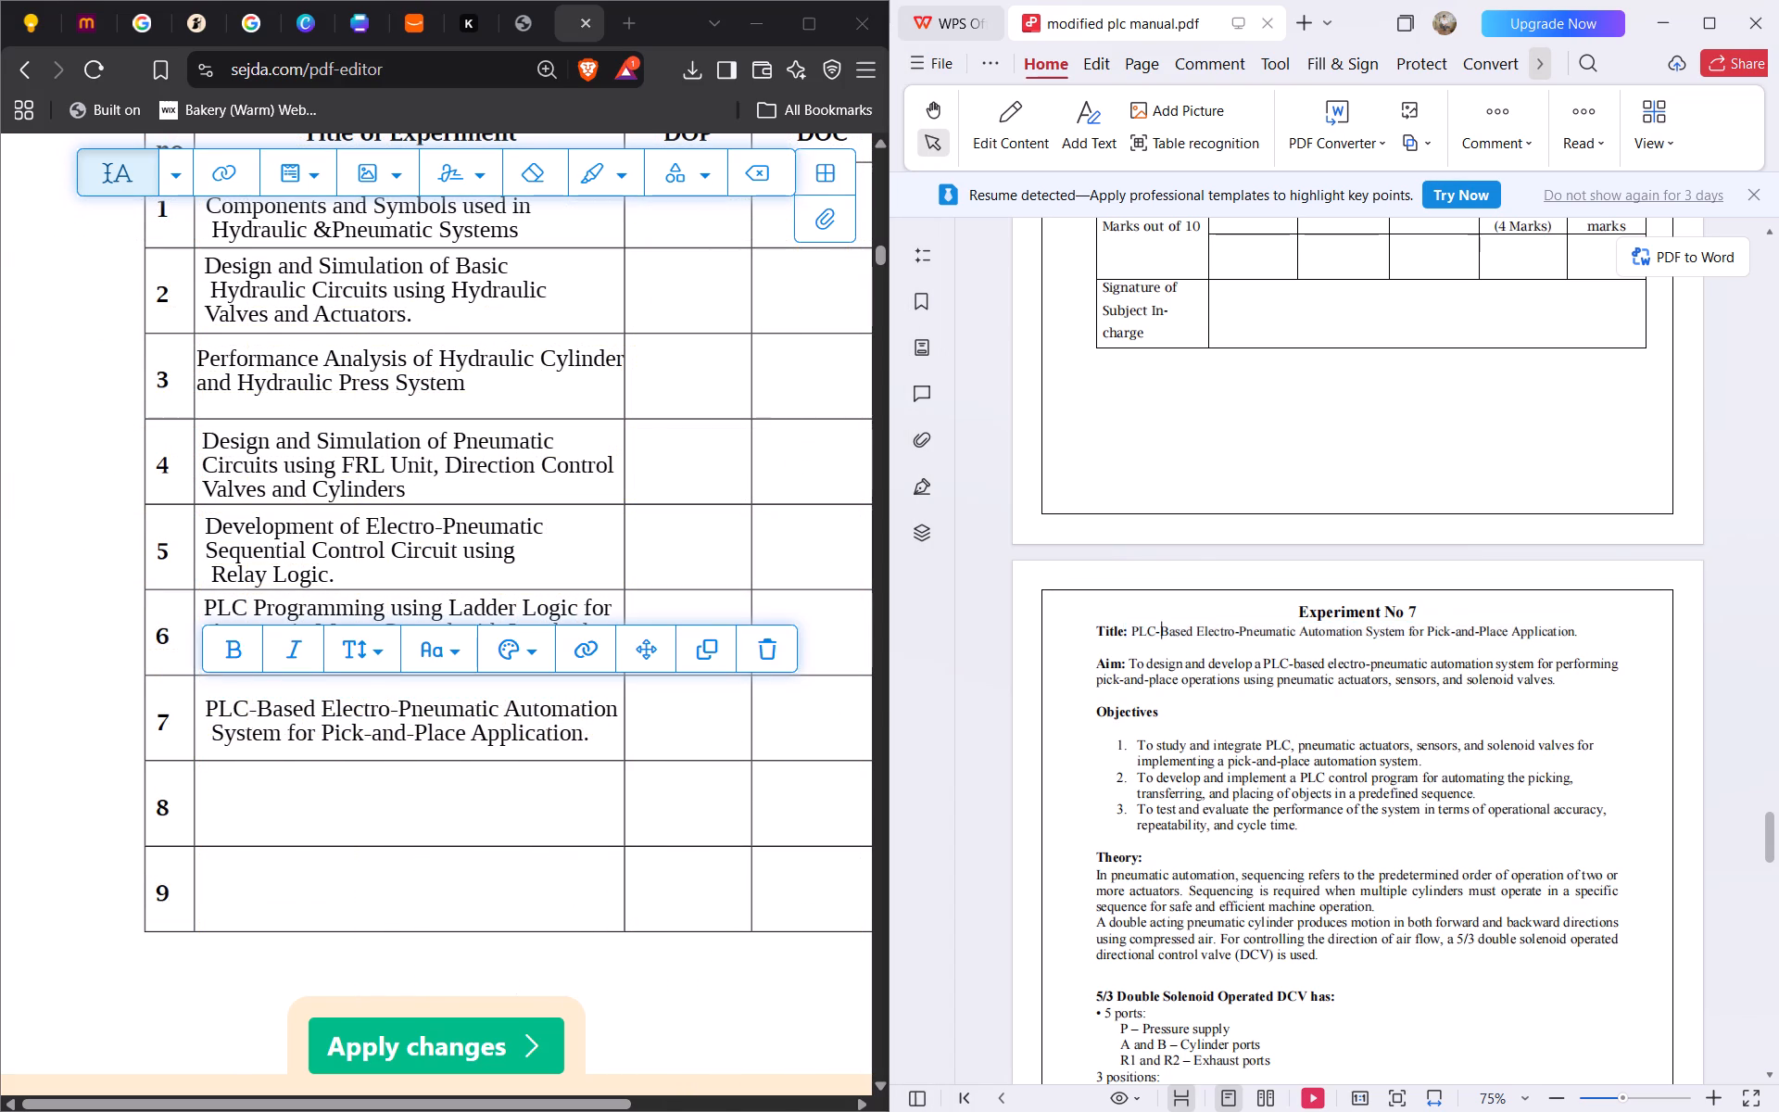
{"action": "scroll", "coordinate": [1157, 633], "scroll_direction": "down", "scroll_amount": 20}
{"action": "scroll", "coordinate": [1157, 633], "scroll_direction": "down", "scroll_amount": 9}
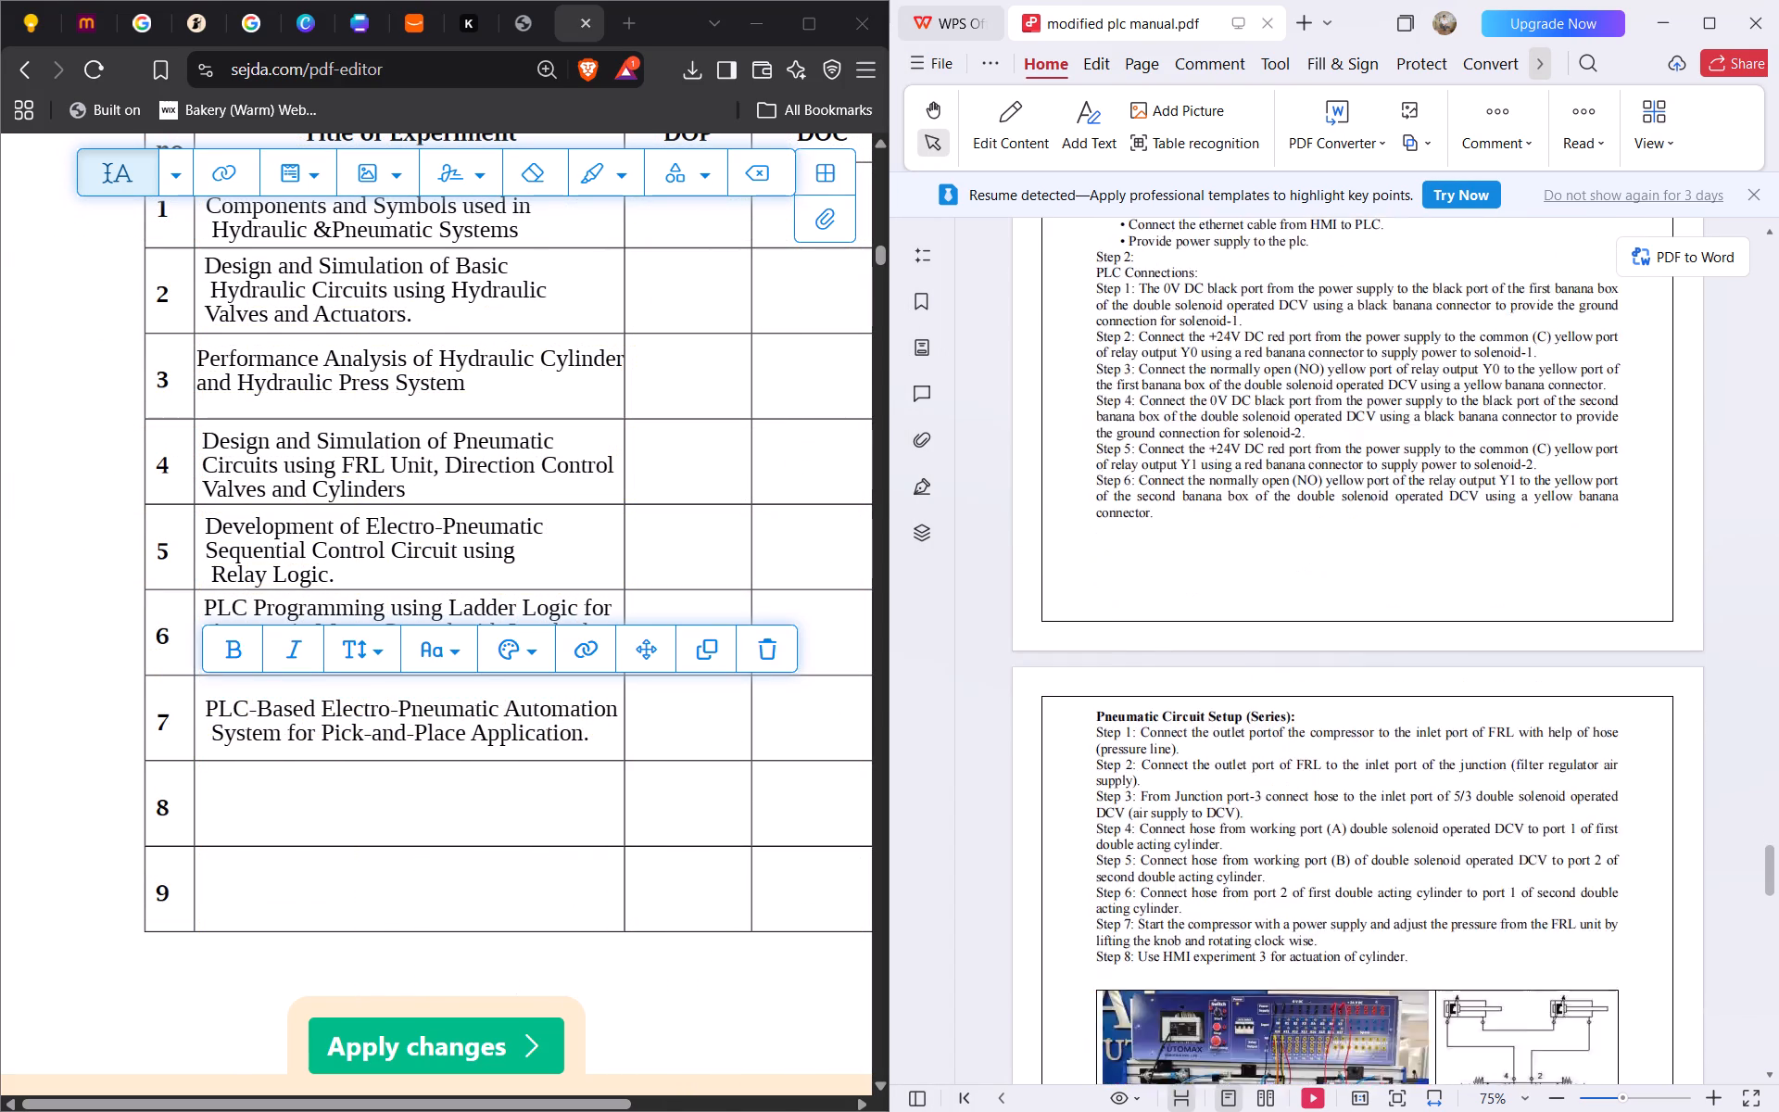
{"action": "scroll", "coordinate": [1156, 631], "scroll_direction": "down", "scroll_amount": 9}
{"action": "scroll", "coordinate": [1156, 631], "scroll_direction": "down", "scroll_amount": 18}
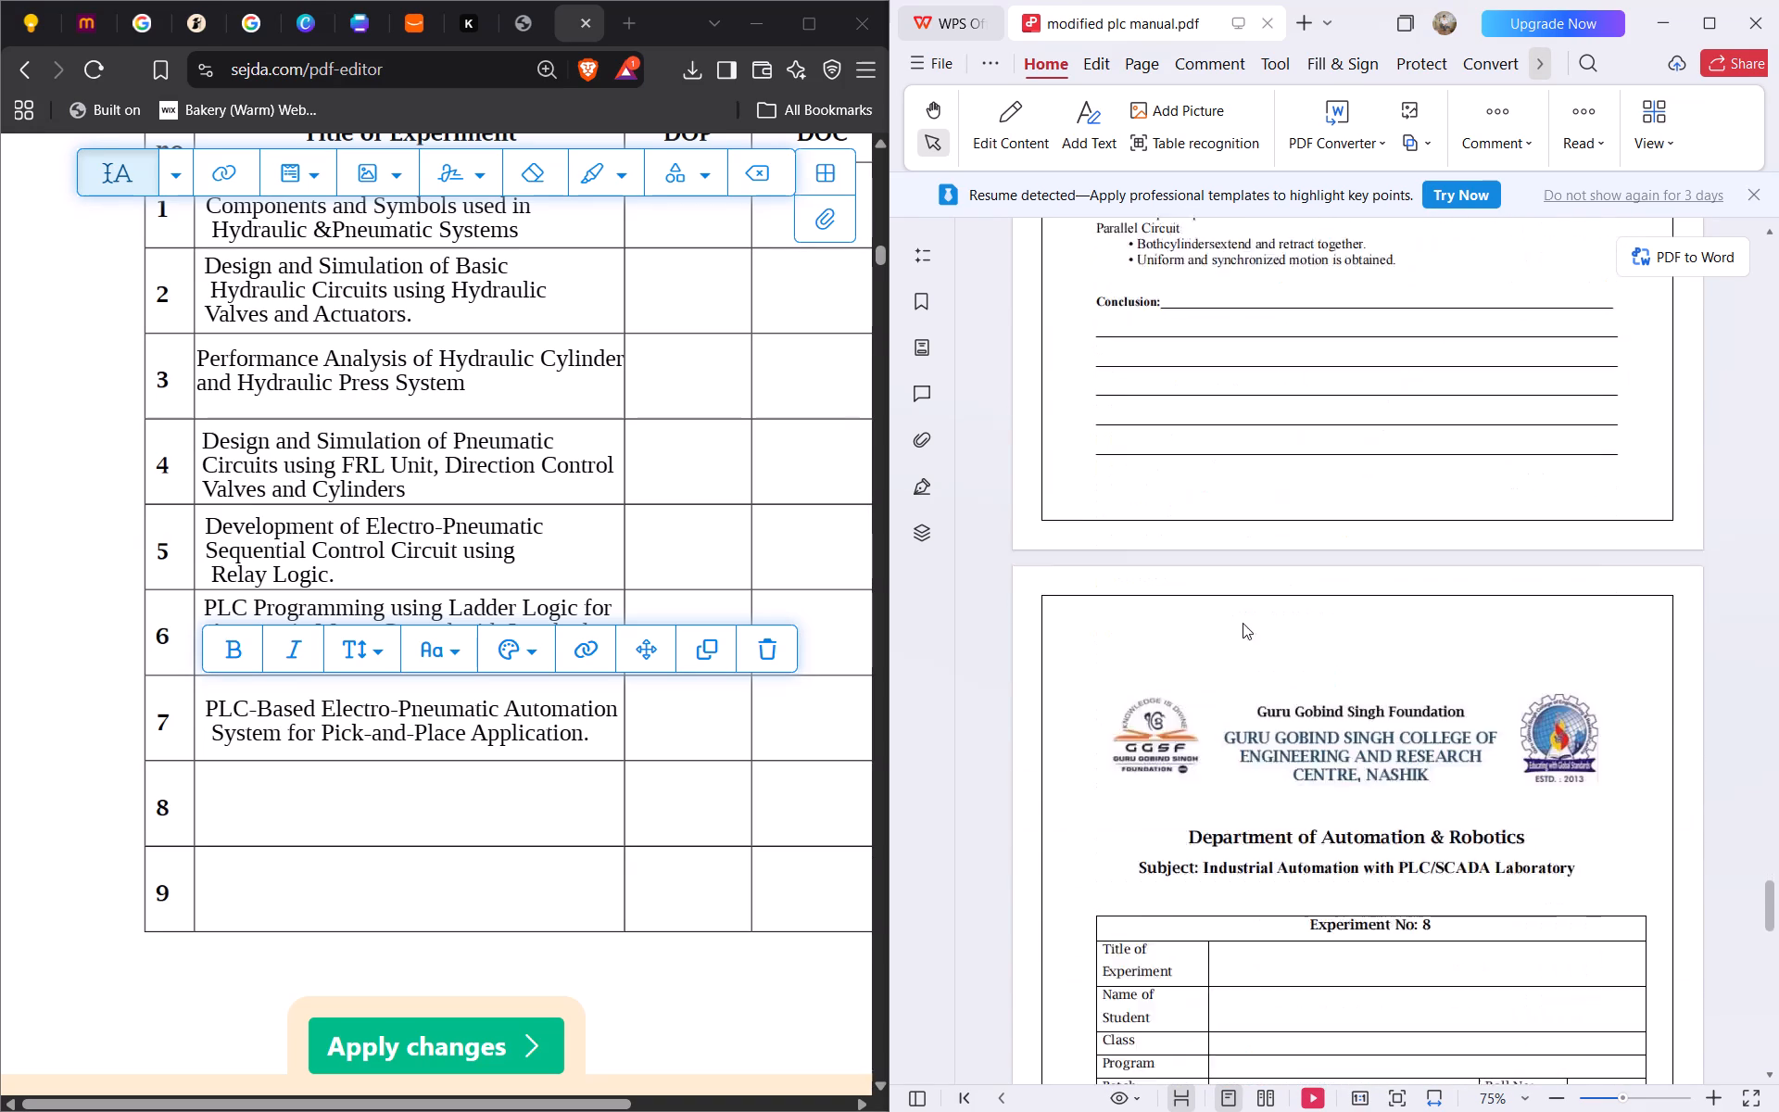
{"action": "scroll", "coordinate": [1243, 623], "scroll_direction": "down", "scroll_amount": 15}
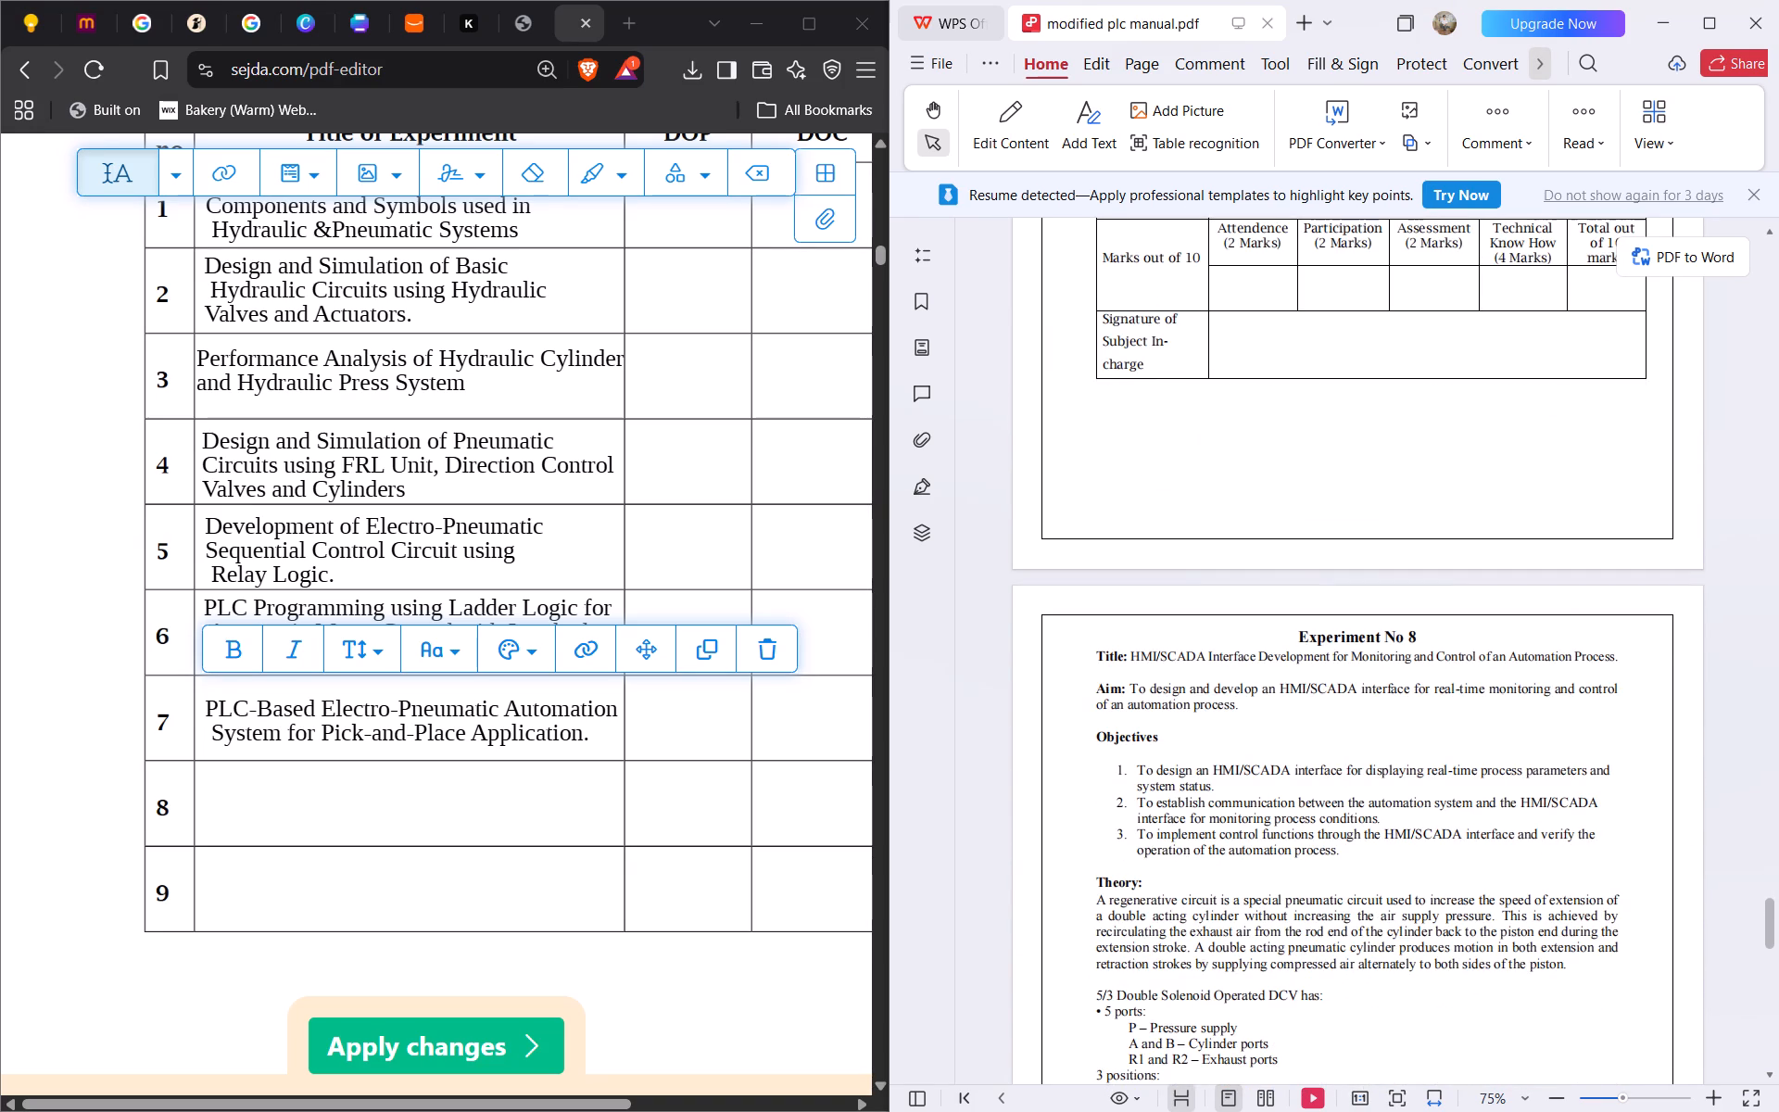
{"action": "left_click_drag", "start_coordinate": [1136, 654], "coordinate": [1151, 660]}
{"action": "left_click_drag", "start_coordinate": [1151, 660], "coordinate": [1152, 659]}
{"action": "left_click_drag", "start_coordinate": [1152, 659], "coordinate": [1533, 650]}
{"action": "left_click", "coordinate": [1107, 680]}
{"action": "left_click_drag", "start_coordinate": [1129, 659], "coordinate": [1618, 670]}
{"action": "key", "text": "ctrl+c"}
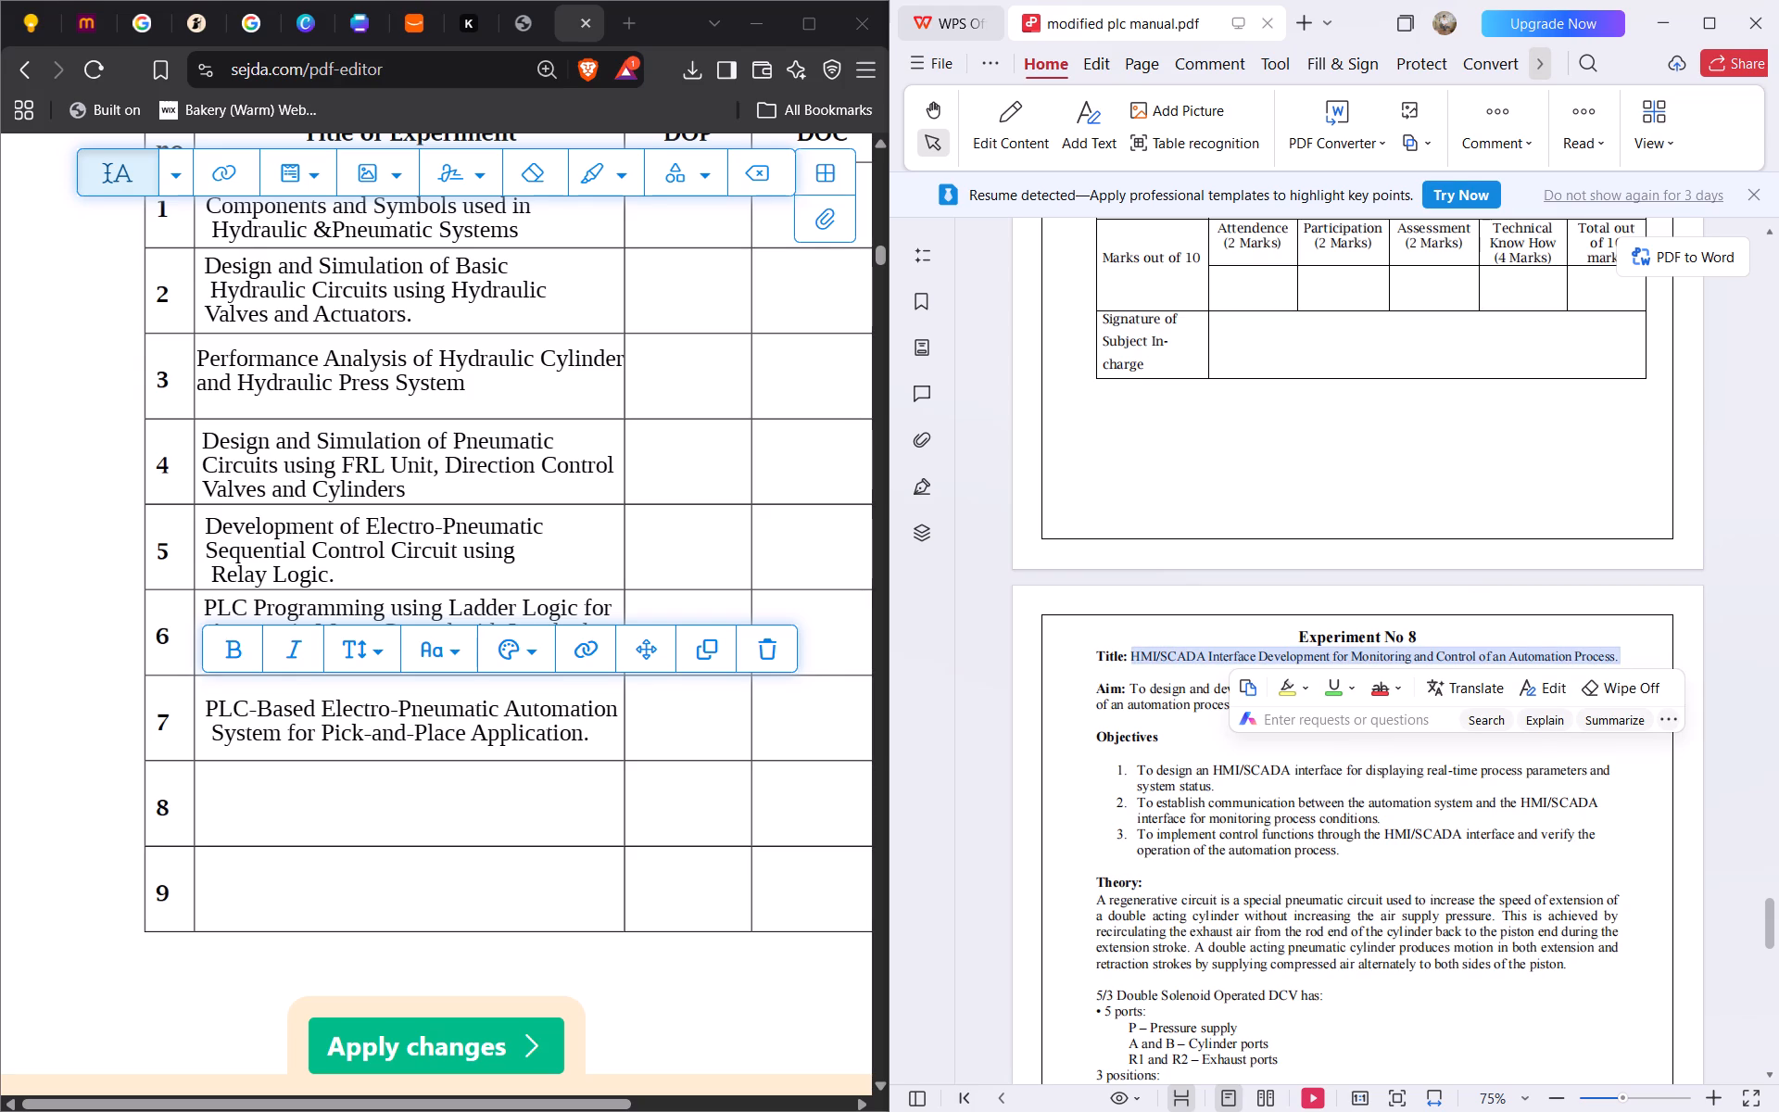
{"action": "left_click", "coordinate": [209, 779]}
{"action": "left_click", "coordinate": [207, 782]}
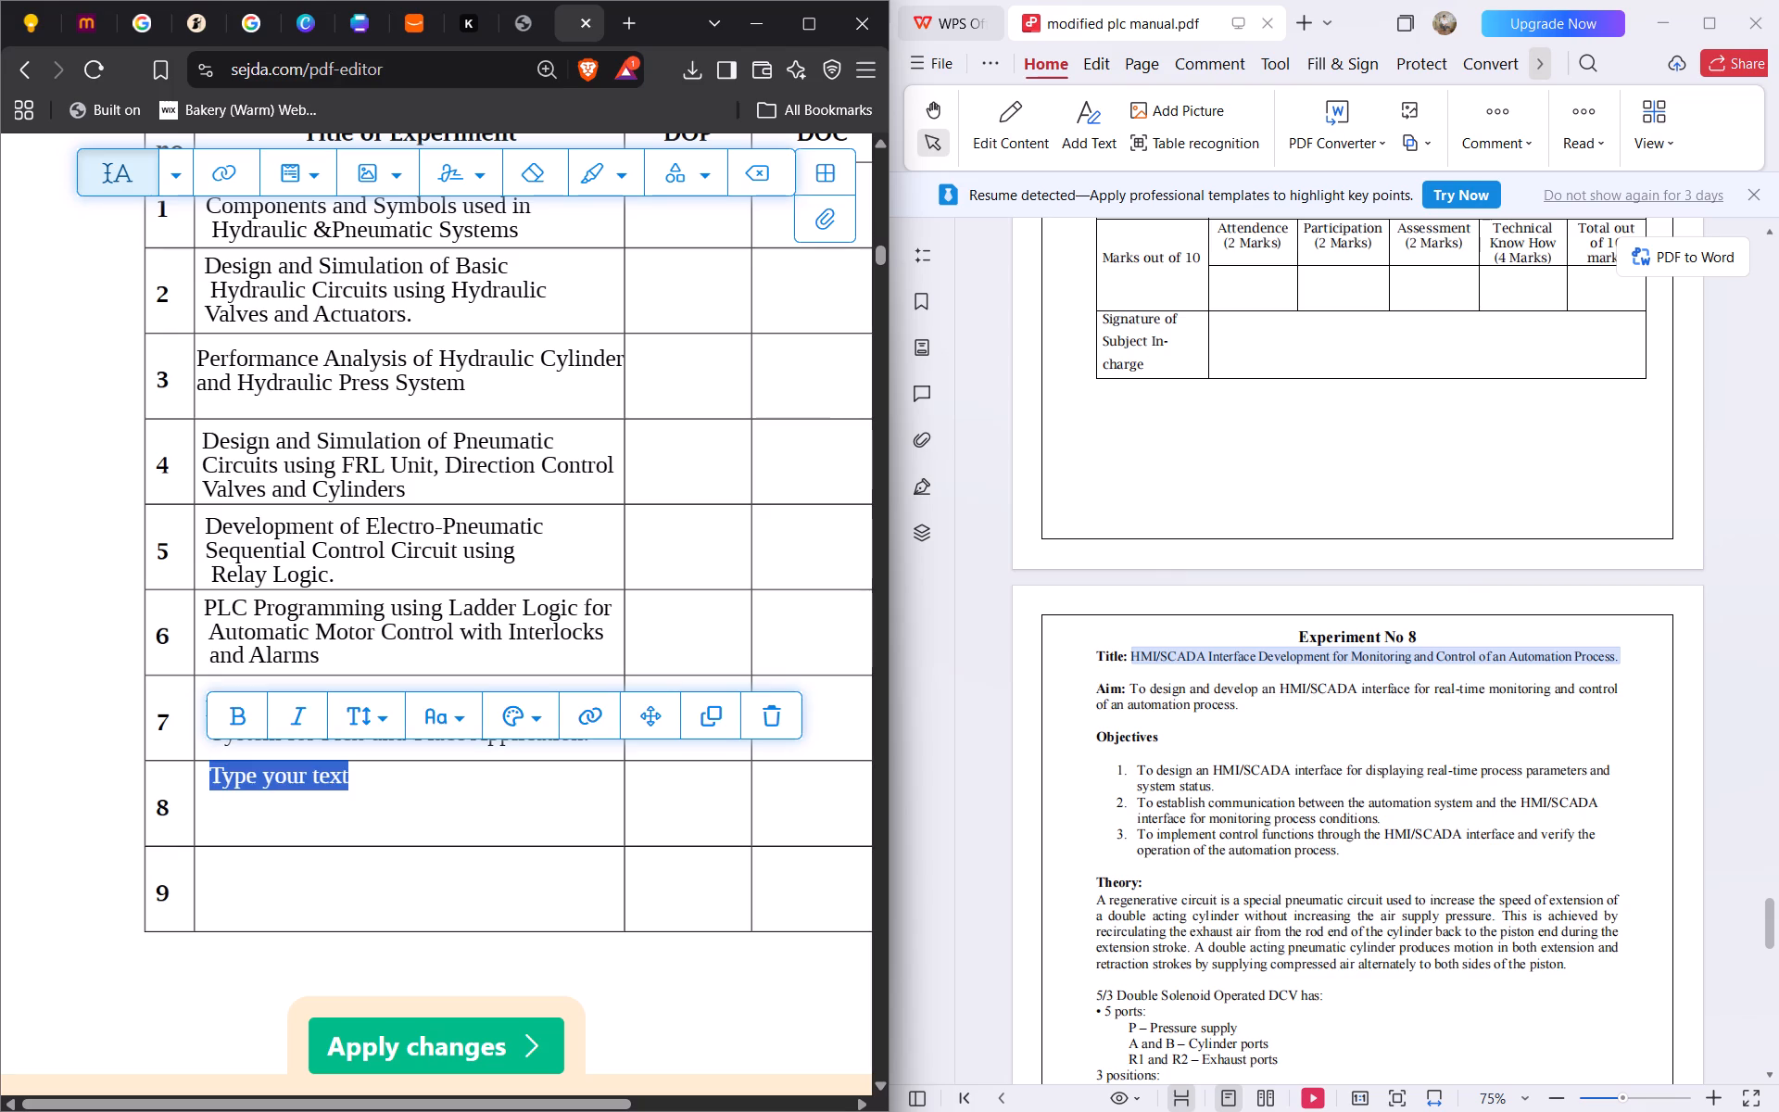
{"action": "key", "text": "ctrl+v"}
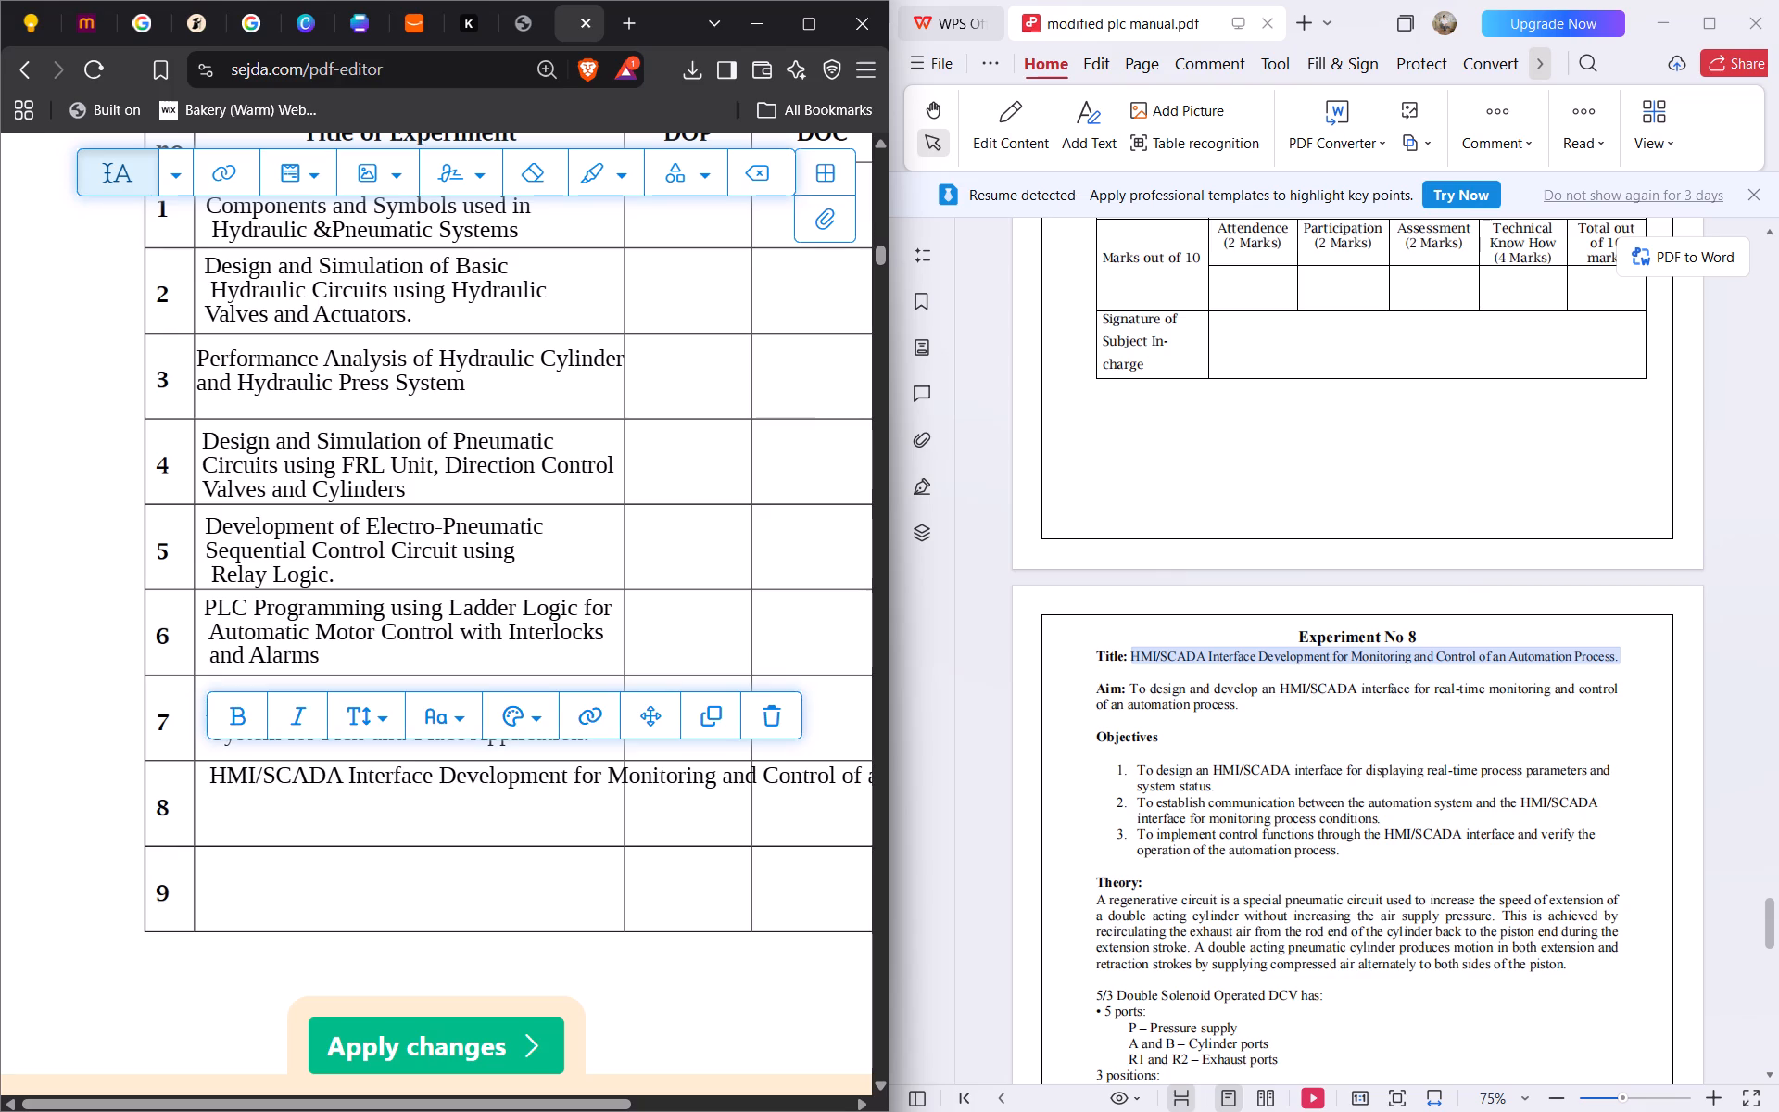
Break the Experiment 8 title before "Monitoring" and before "Process.", and remove the space leading its second line.
{"action": "left_click", "coordinate": [600, 781]}
{"action": "key", "text": "Return"}
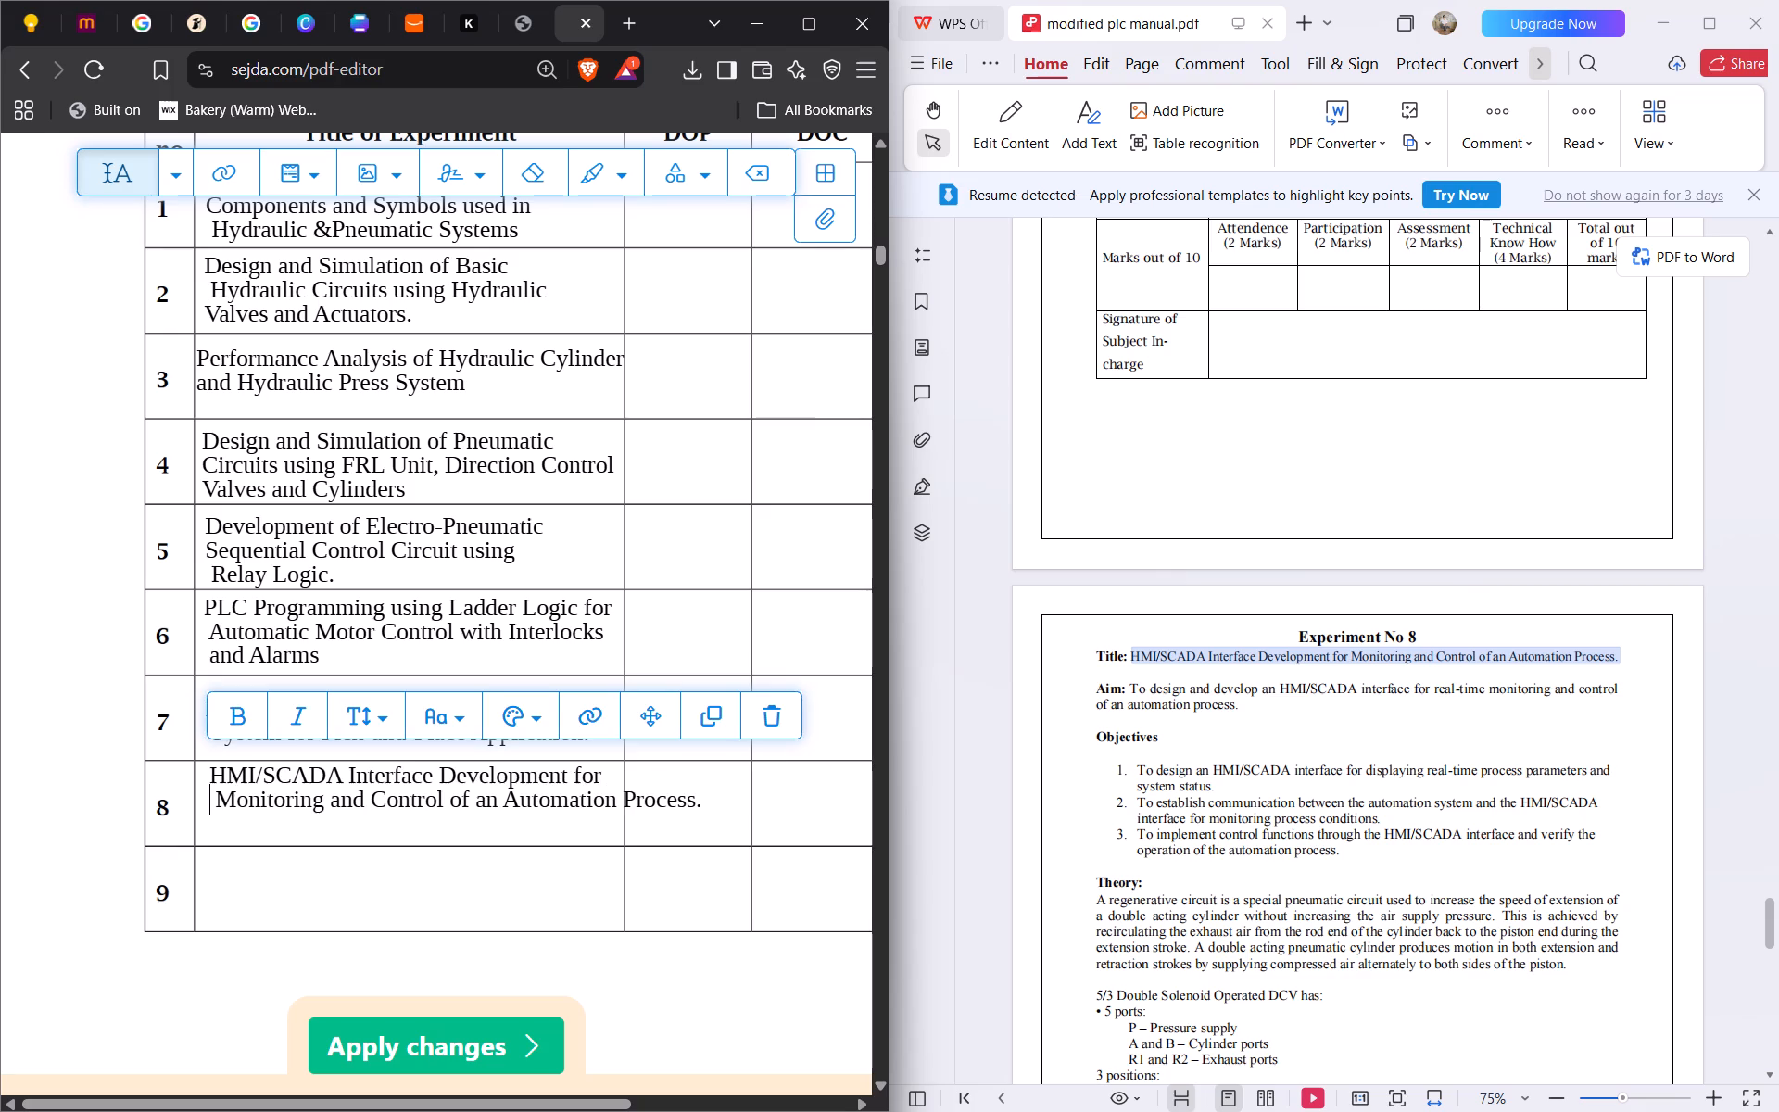
{"action": "left_click", "coordinate": [621, 797]}
{"action": "key", "text": "Return"}
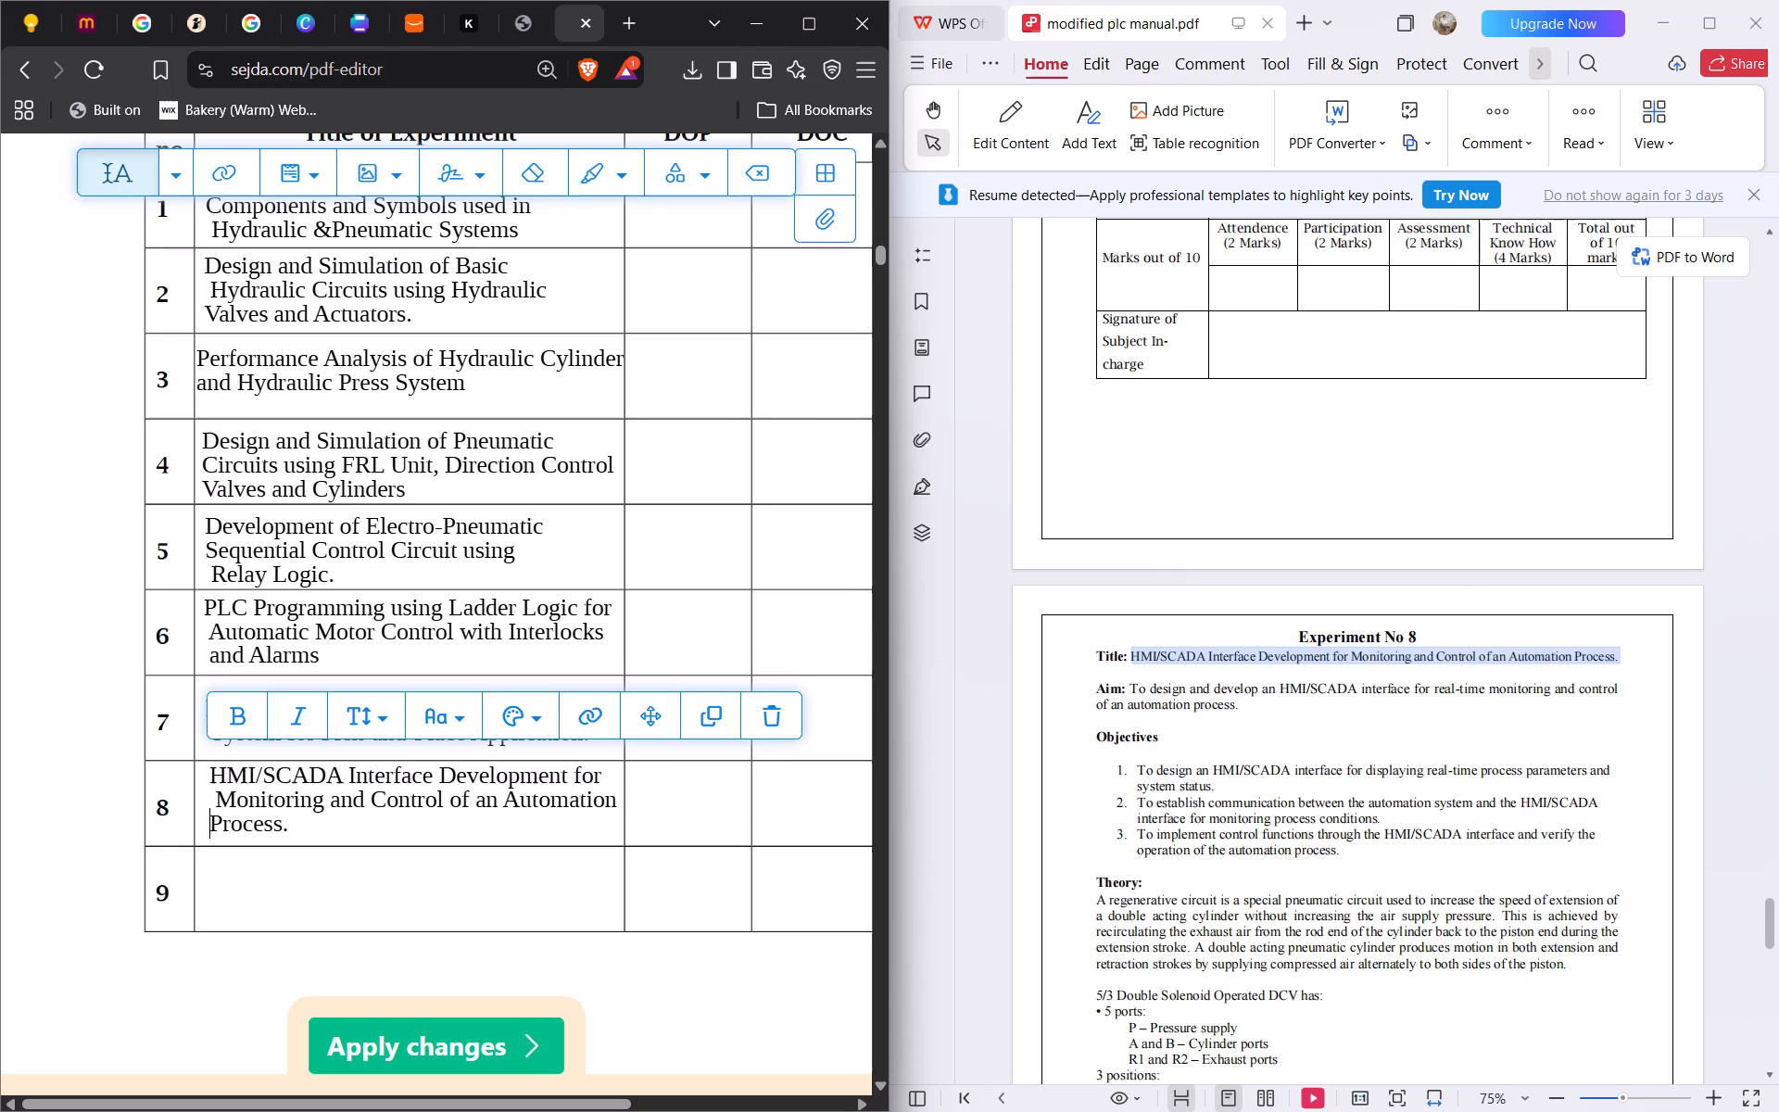
{"action": "left_click", "coordinate": [212, 796]}
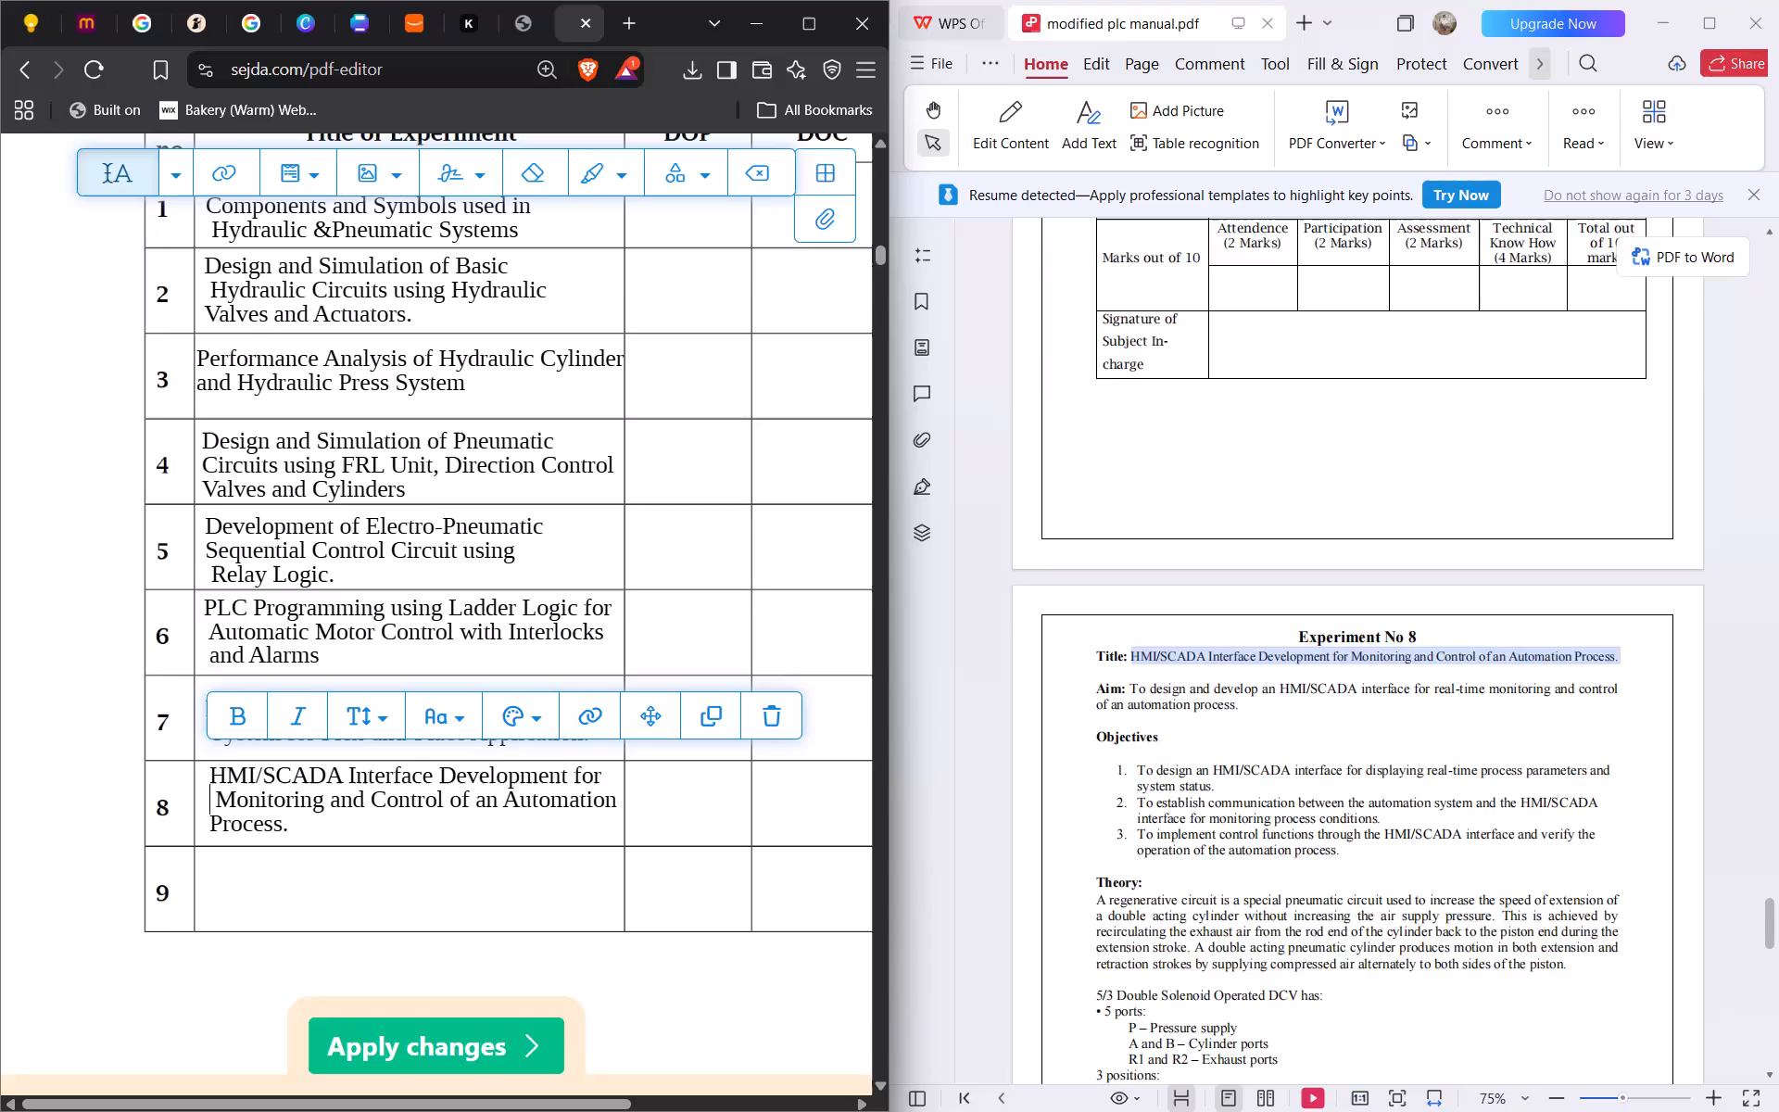
{"action": "key", "text": "Right"}
{"action": "key", "text": "BackSpace"}
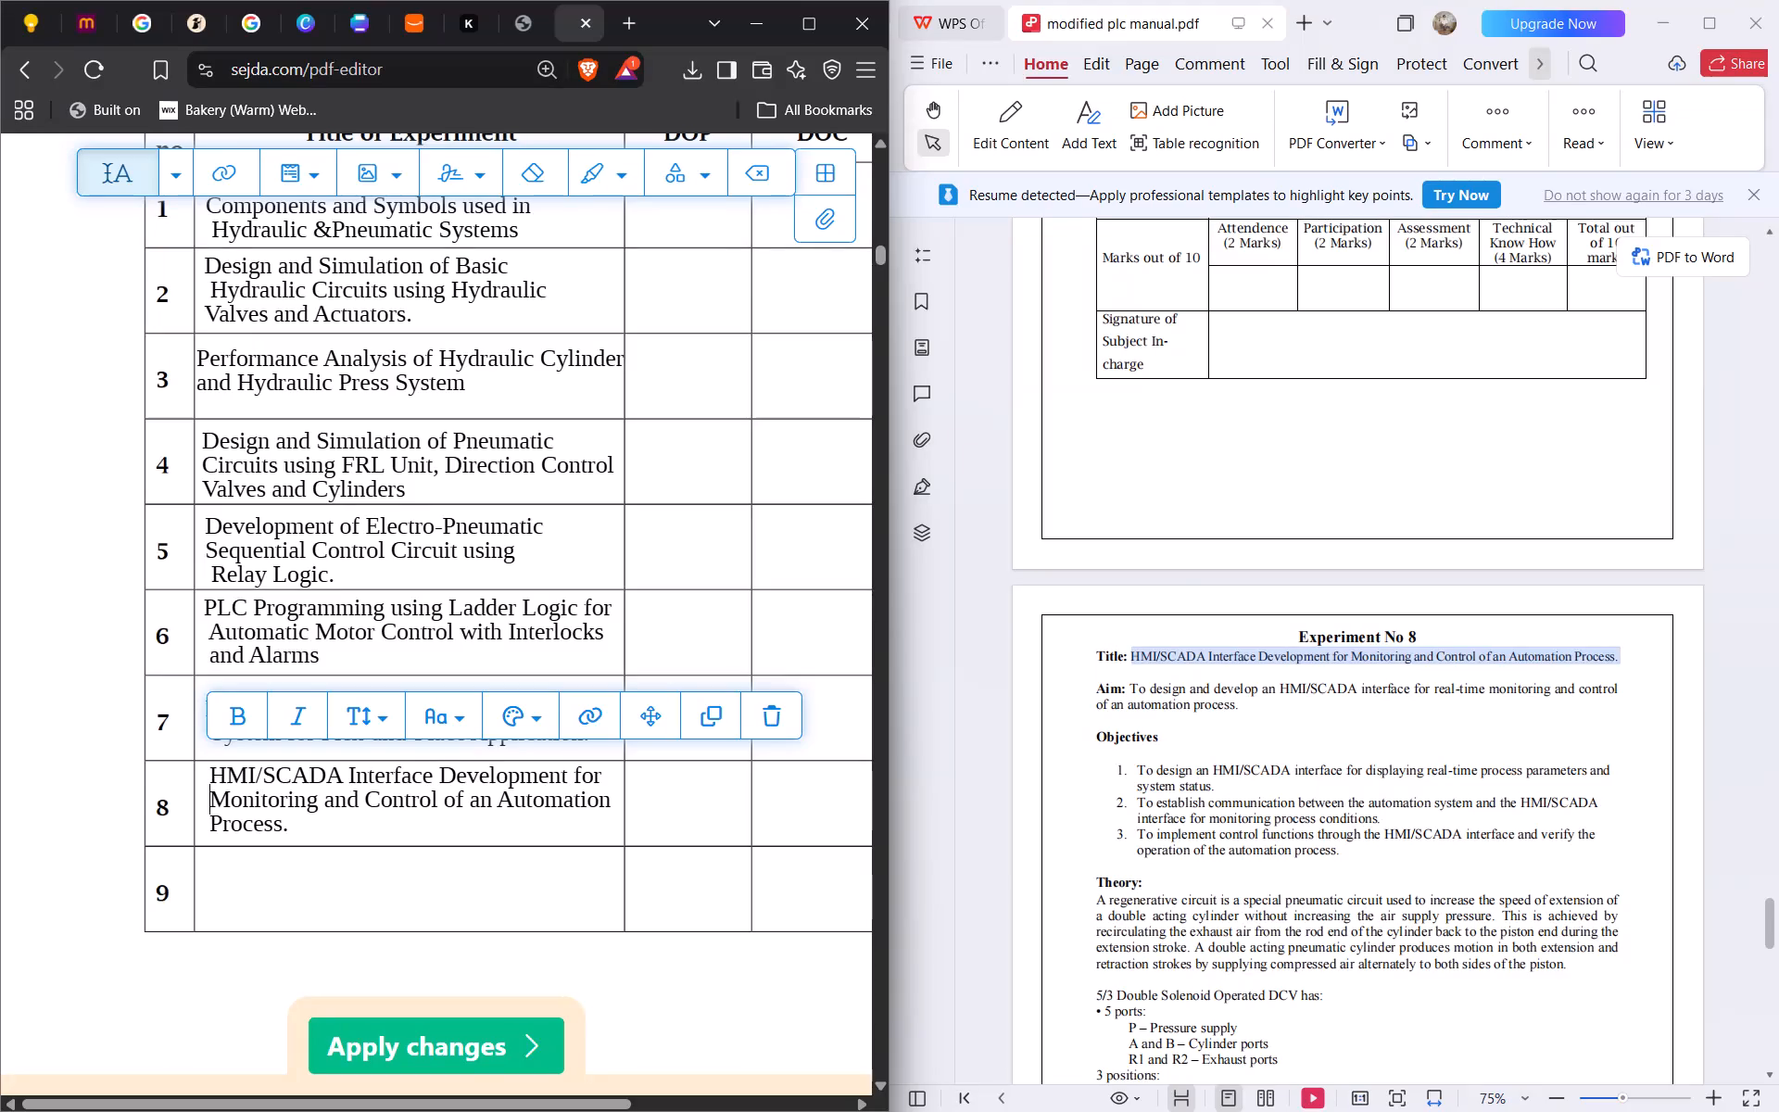
Move the Experiment 8 title text slightly down and to the left within index row 8's title cell.
{"action": "left_click", "coordinate": [659, 720]}
{"action": "left_click_drag", "start_coordinate": [536, 801], "coordinate": [535, 801]}
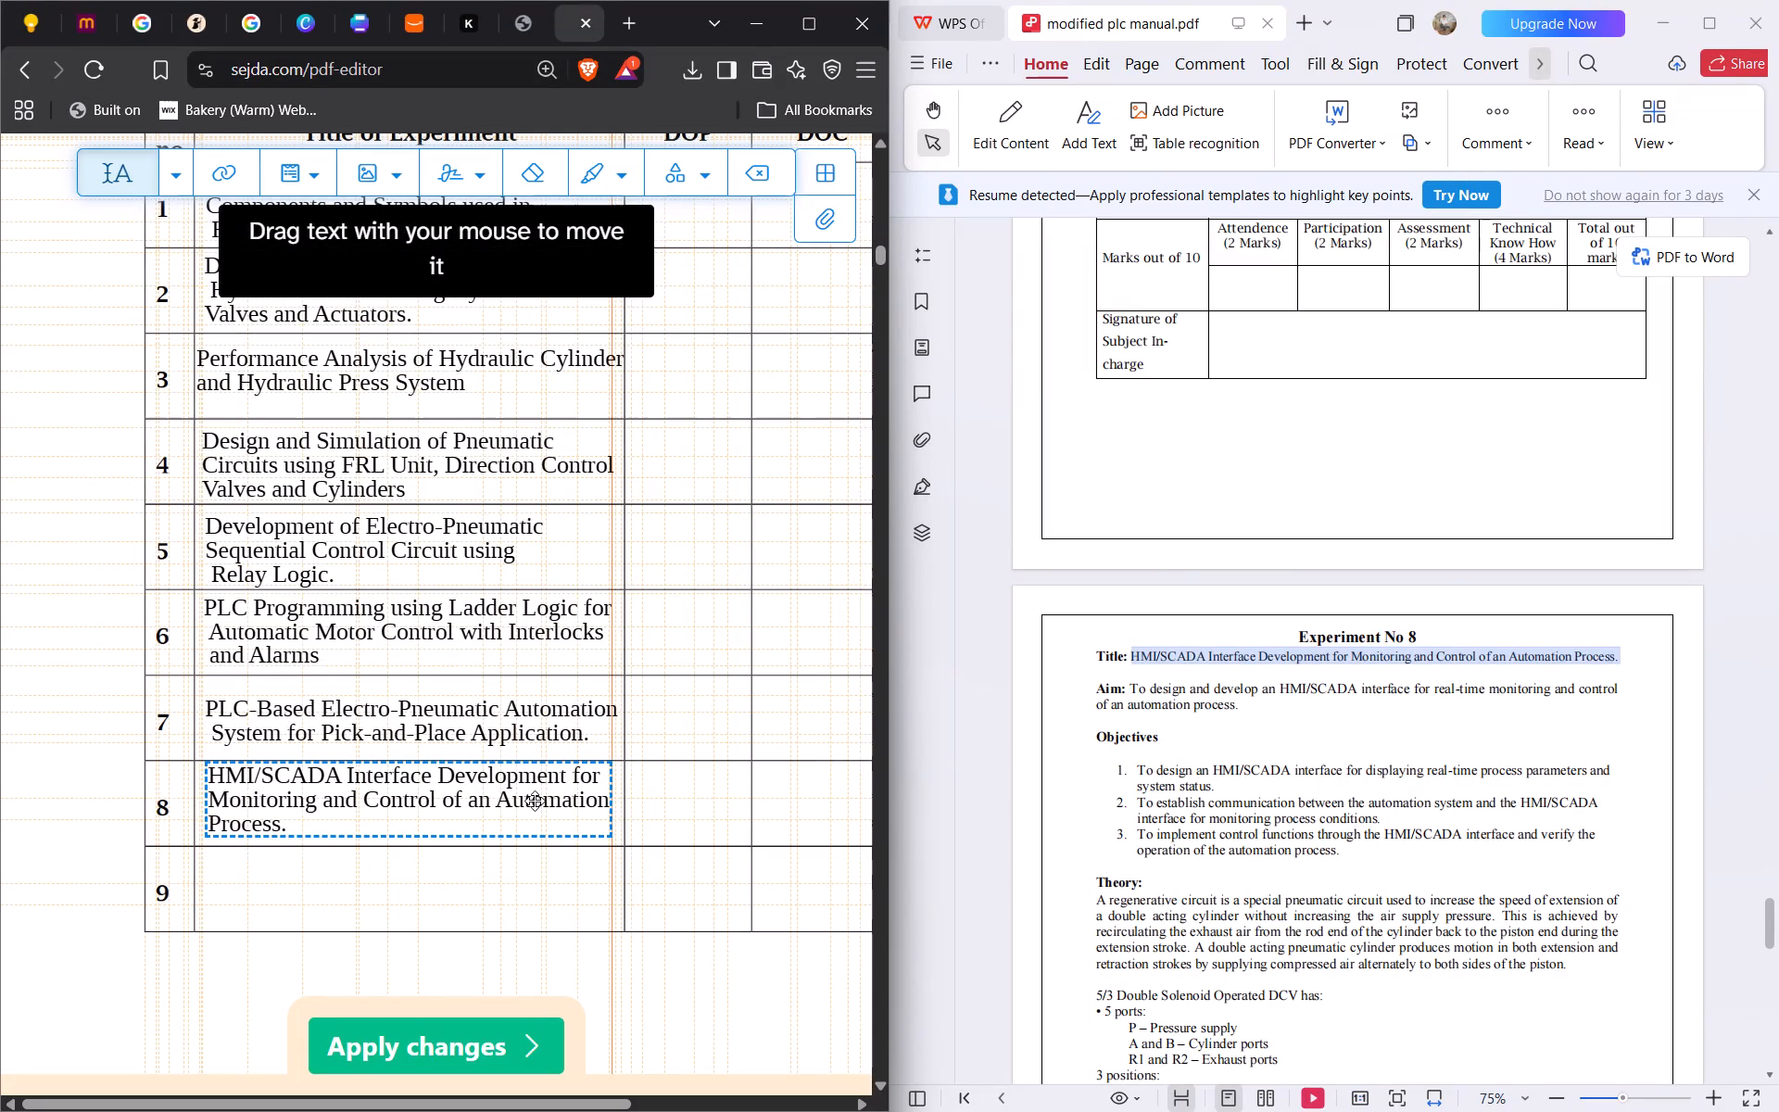
{"action": "left_click_drag", "start_coordinate": [535, 801], "coordinate": [536, 811]}
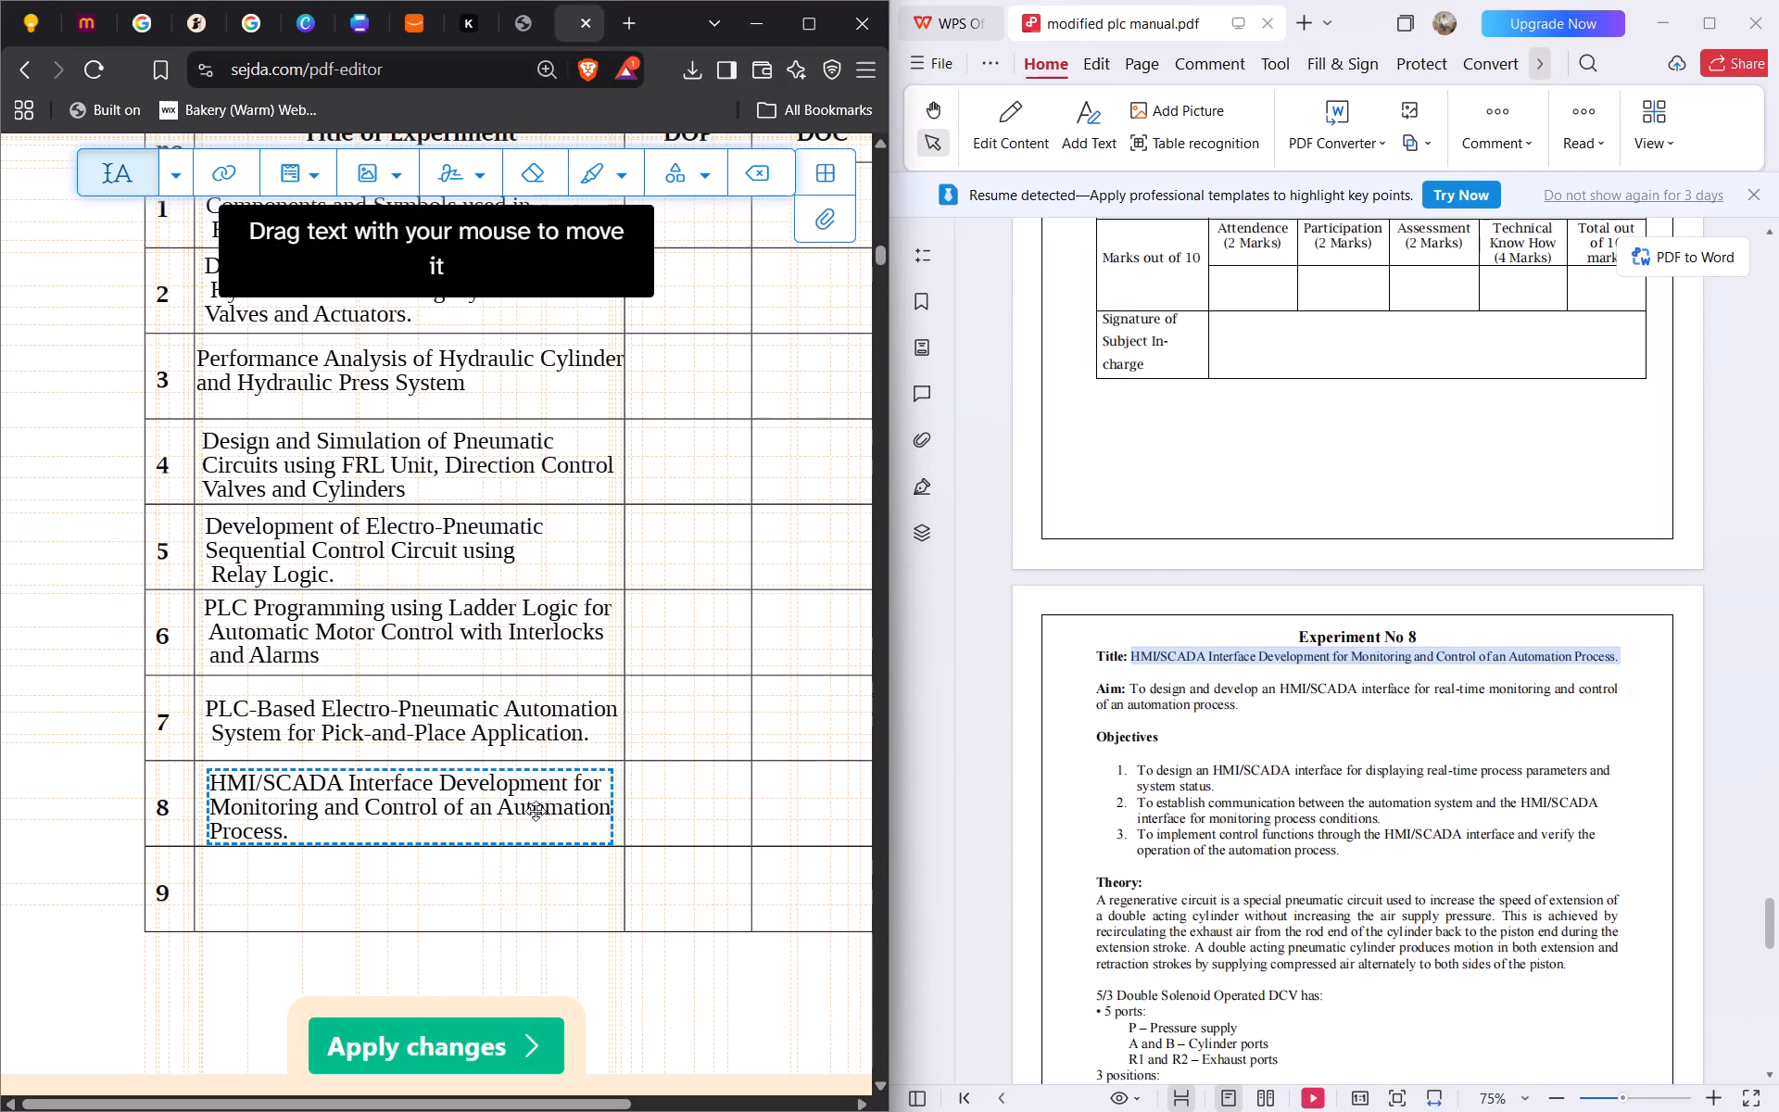
{"action": "left_click_drag", "start_coordinate": [536, 811], "coordinate": [534, 809]}
Copy the Experiment 9 title from modified plc manual.pdf and paste it as text in index row 9's title cell.
{"action": "scroll", "coordinate": [1318, 739], "scroll_direction": "down", "scroll_amount": 2}
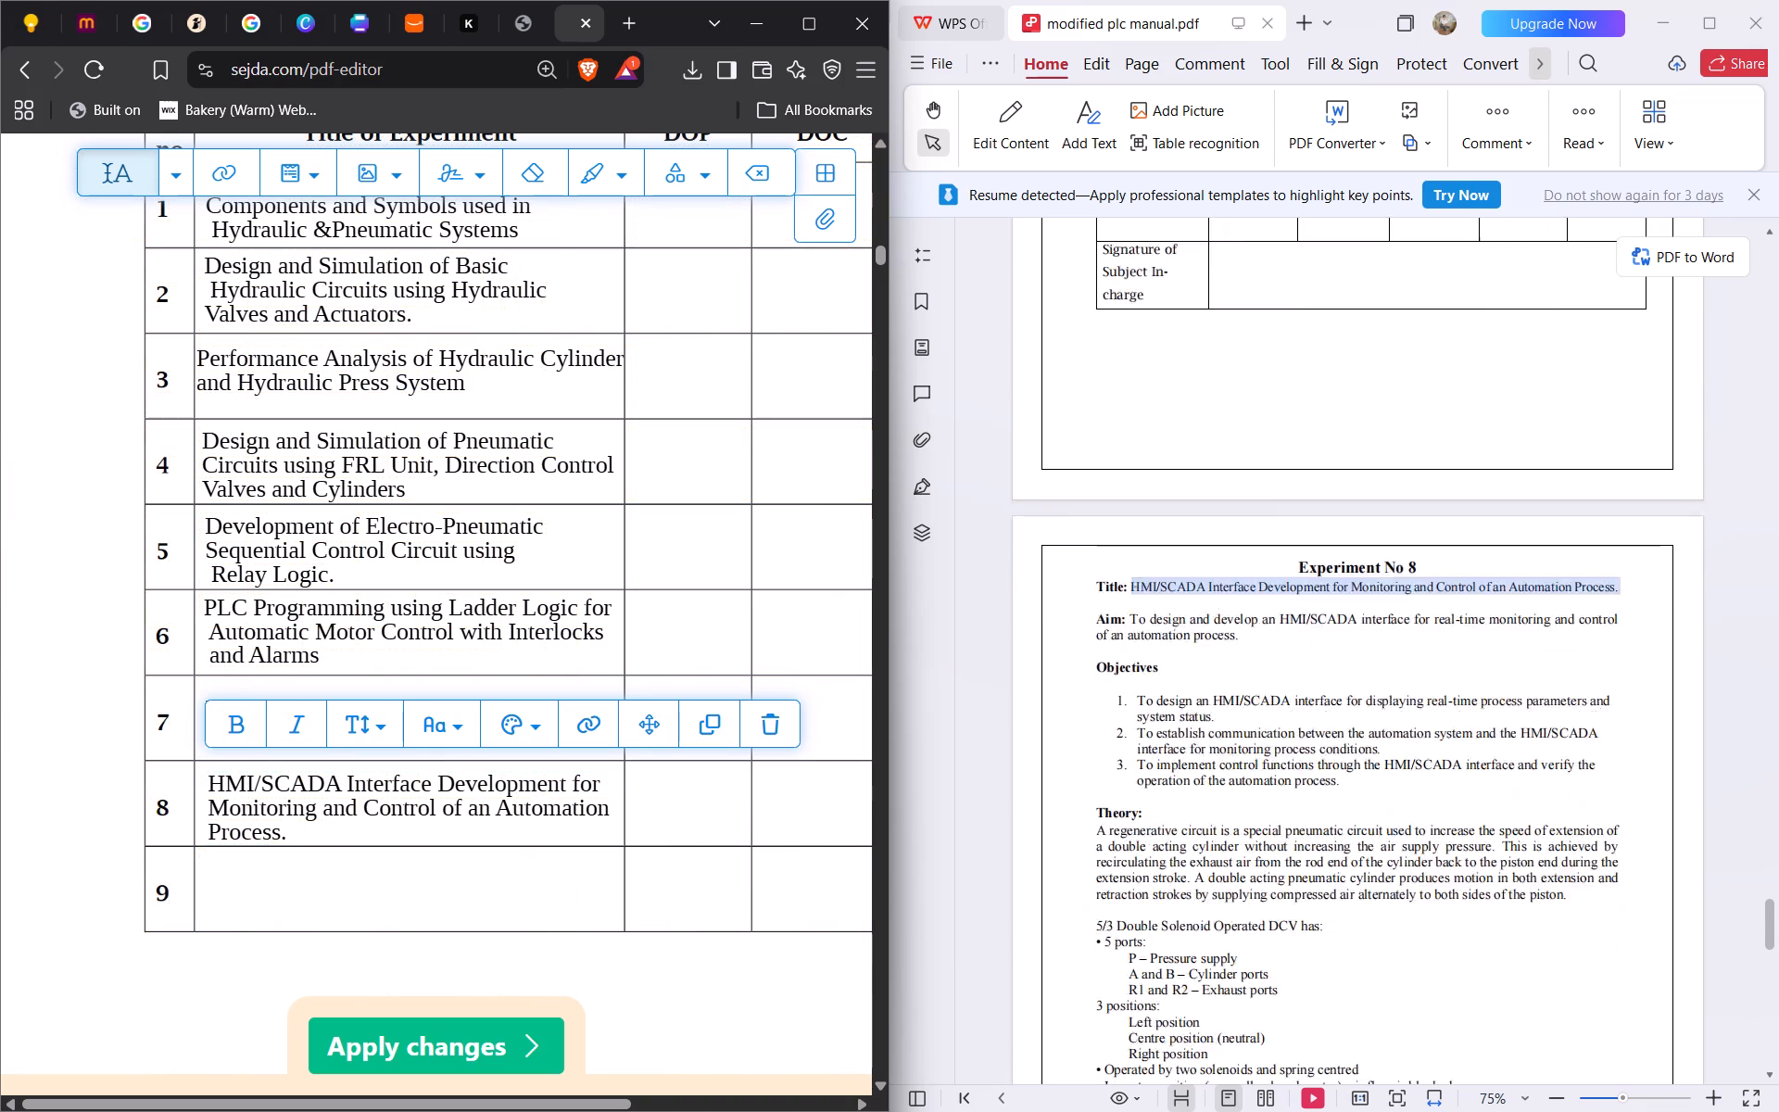
{"action": "scroll", "coordinate": [1320, 739], "scroll_direction": "down", "scroll_amount": 10}
{"action": "scroll", "coordinate": [1303, 751], "scroll_direction": "down", "scroll_amount": 17}
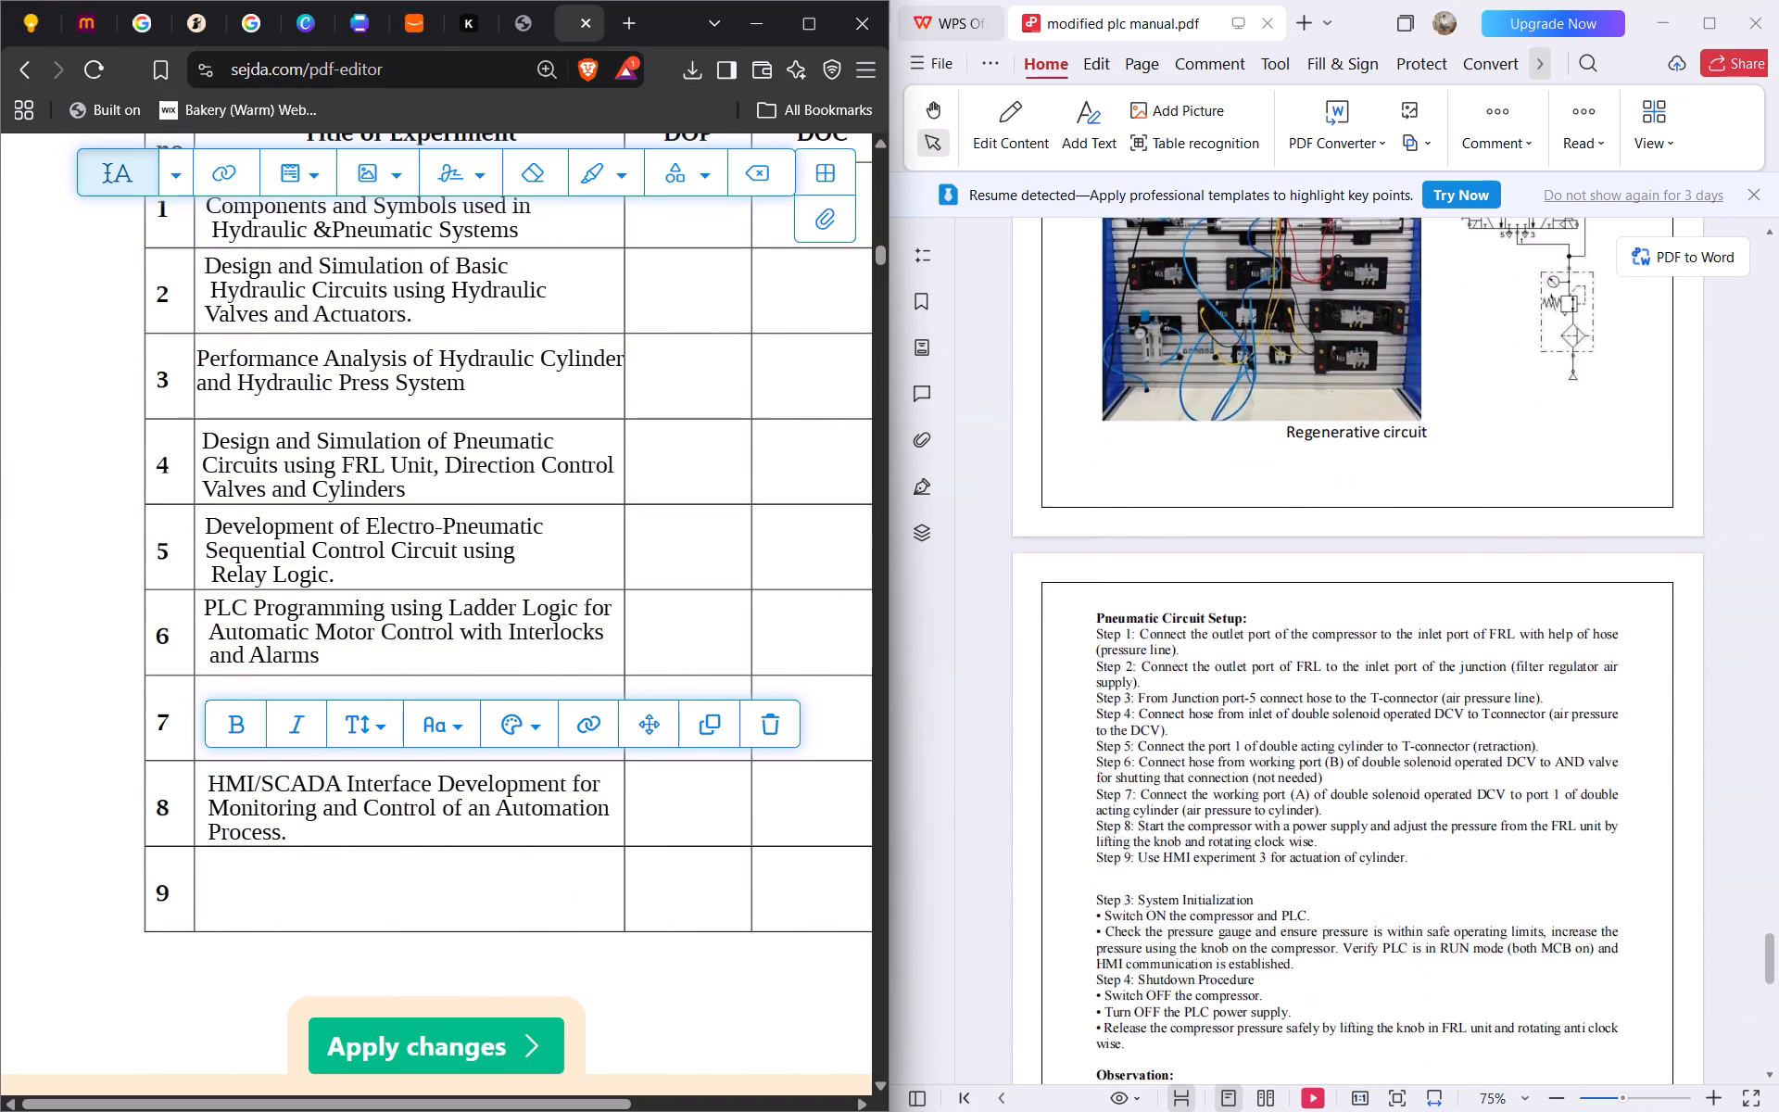
{"action": "scroll", "coordinate": [1206, 718], "scroll_direction": "down", "scroll_amount": 13}
{"action": "scroll", "coordinate": [1206, 718], "scroll_direction": "down", "scroll_amount": 11}
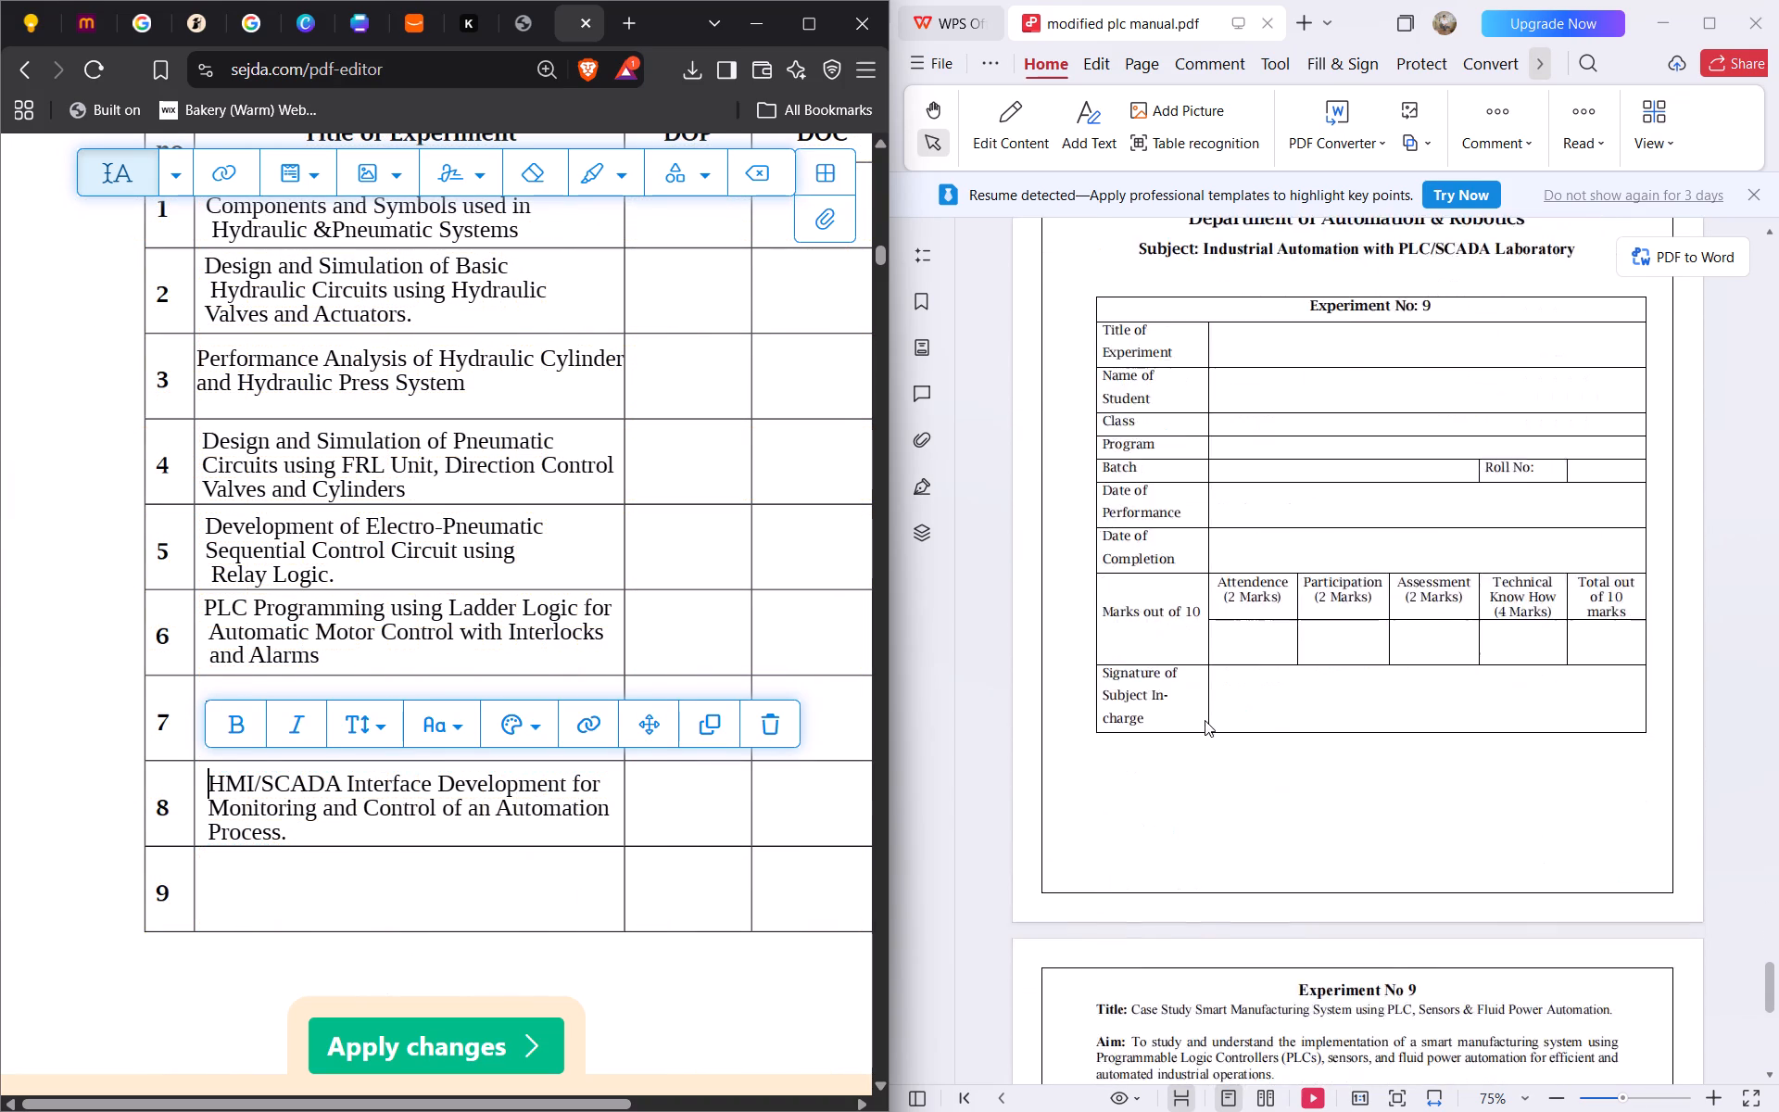
{"action": "scroll", "coordinate": [1205, 720], "scroll_direction": "down", "scroll_amount": 5}
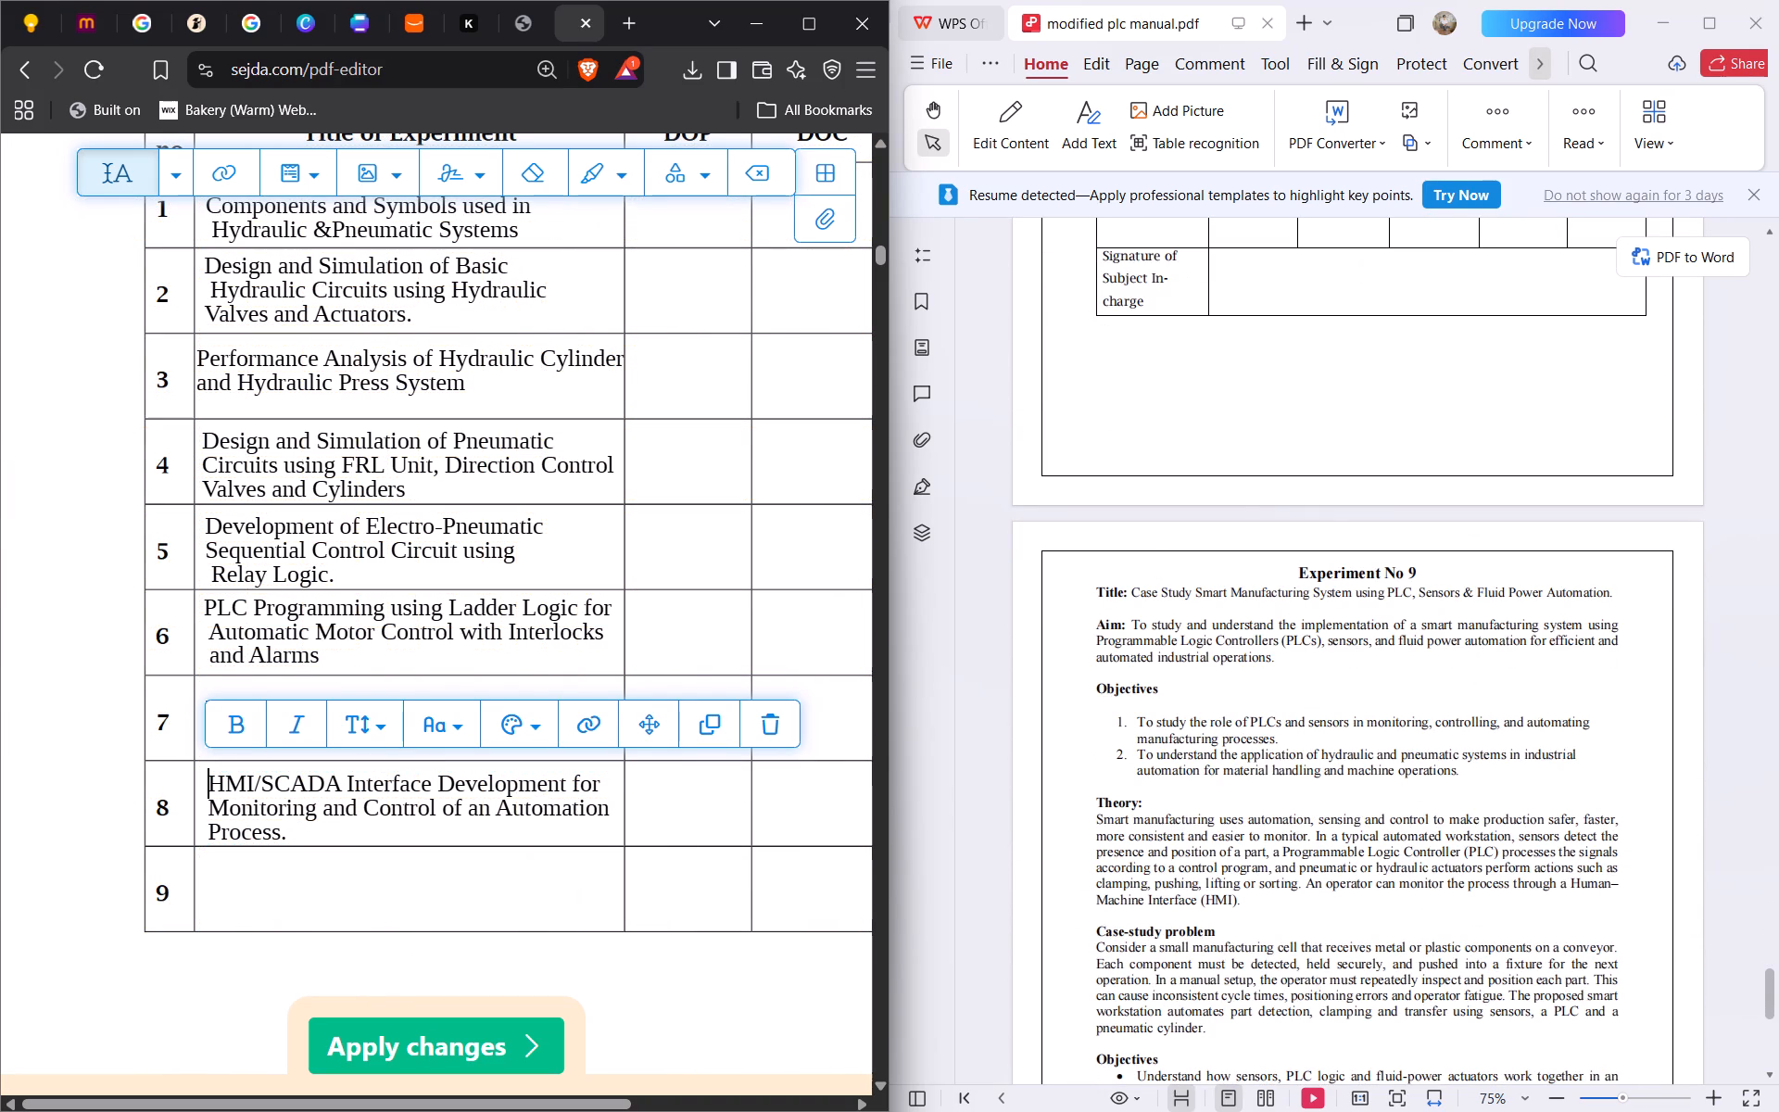
{"action": "left_click_drag", "start_coordinate": [1132, 595], "coordinate": [1618, 590]}
{"action": "key", "text": "ctrl+c"}
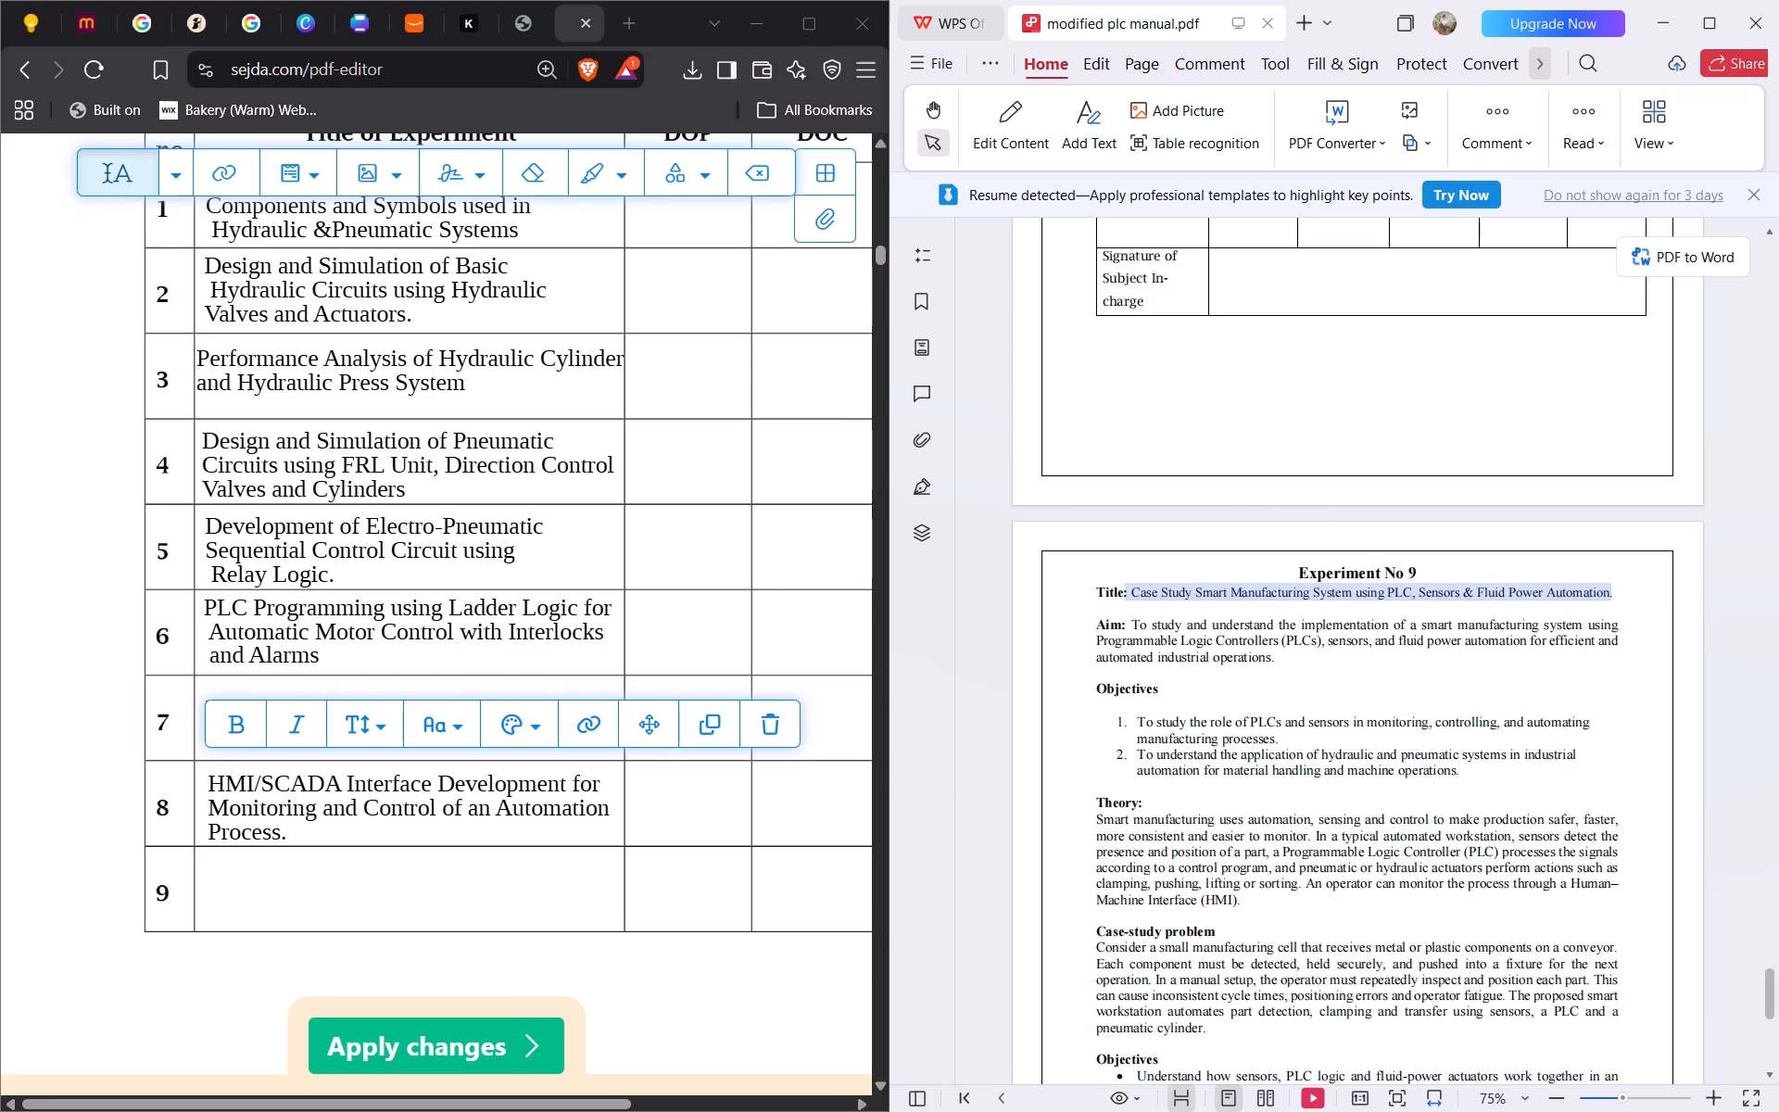
{"action": "left_click", "coordinate": [211, 866]}
{"action": "left_click", "coordinate": [211, 866]}
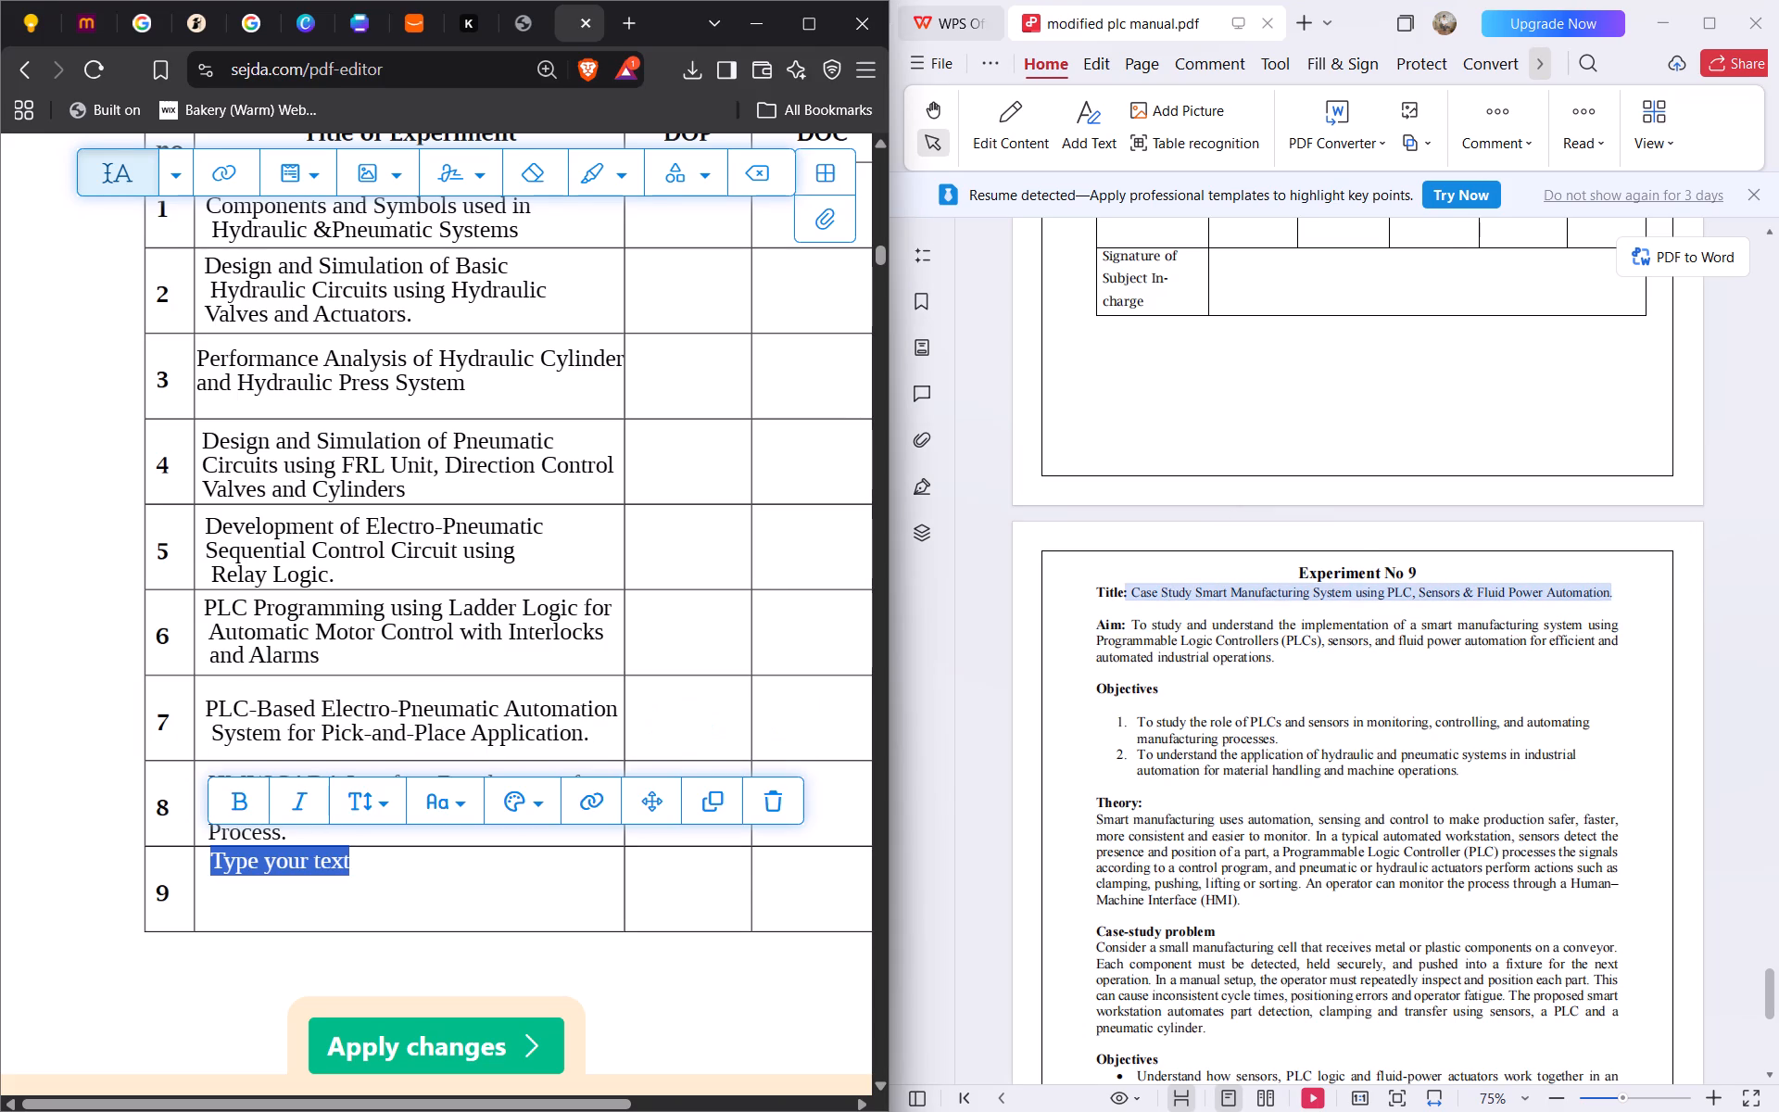
{"action": "key", "text": "ctrl+v"}
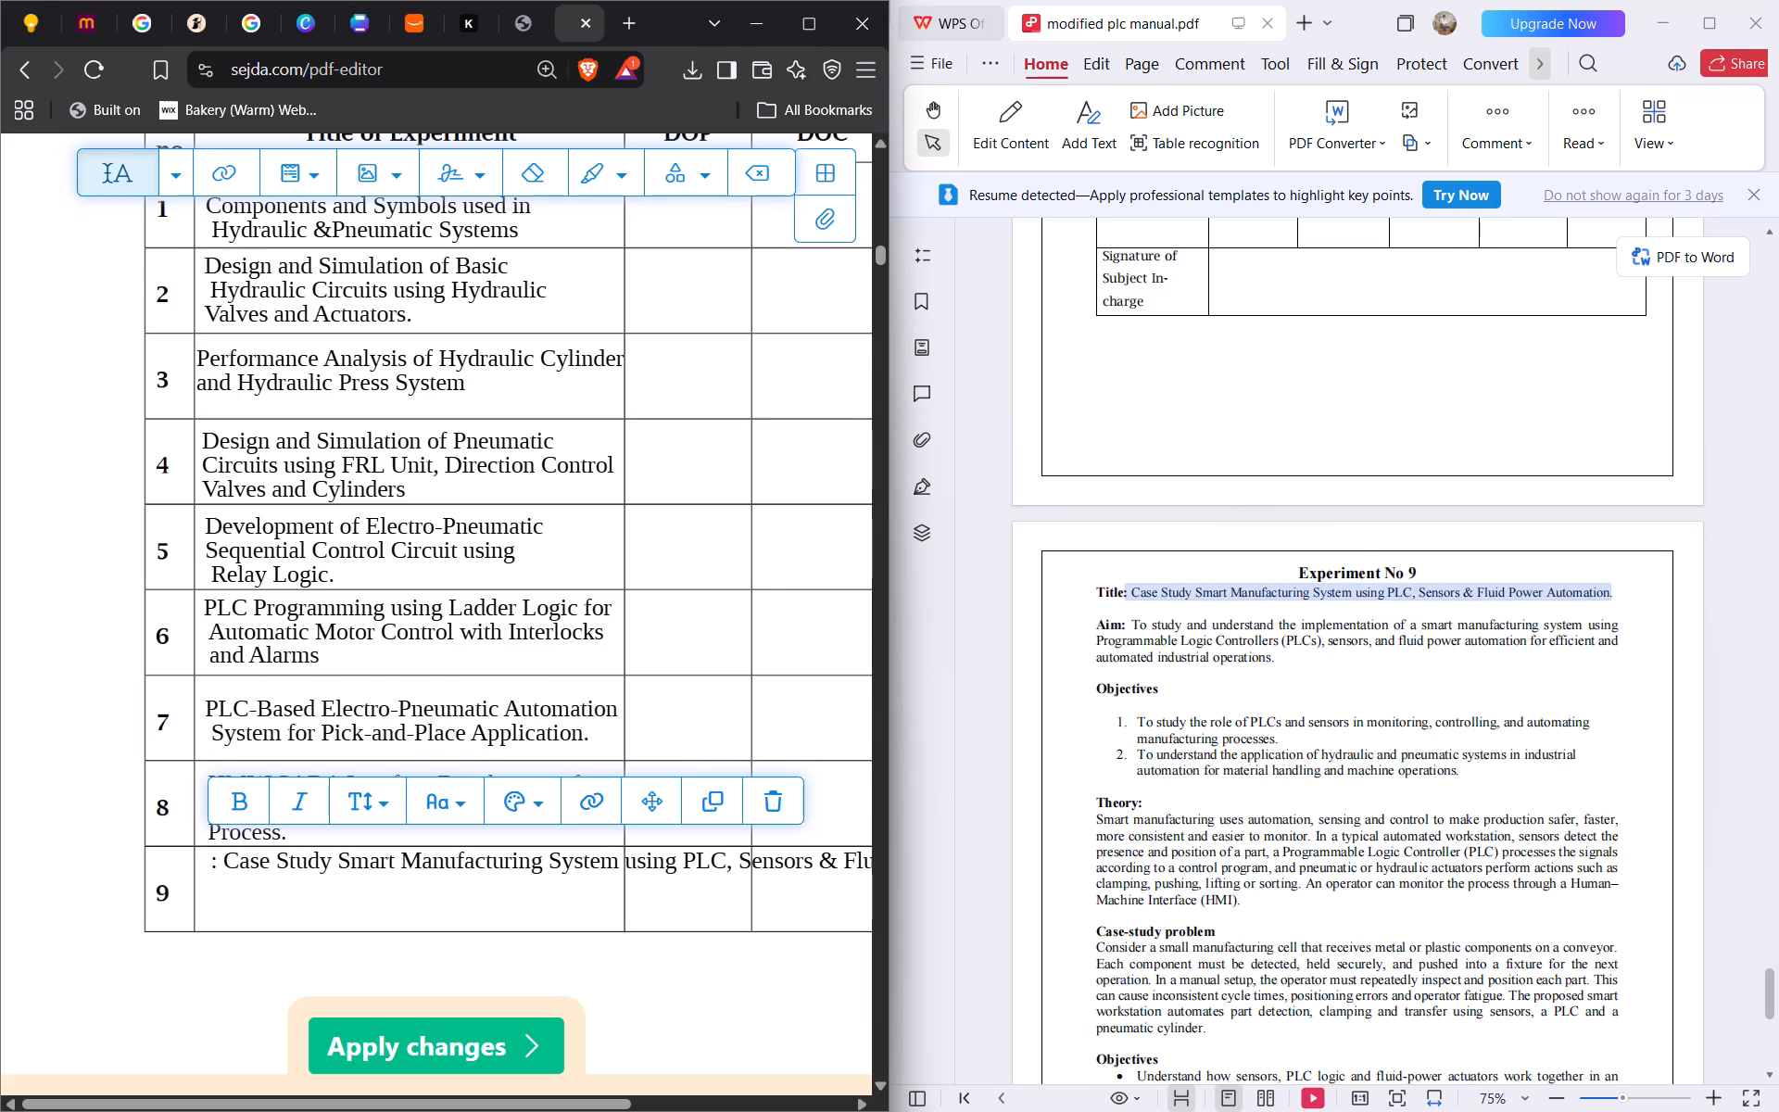
Remove the Experiment 9 title's leading colon and space, and break it before "using PLC" and before "Automation".
{"action": "left_click", "coordinate": [226, 857]}
{"action": "key", "text": "BackSpace"}
{"action": "key", "text": "BackSpace"}
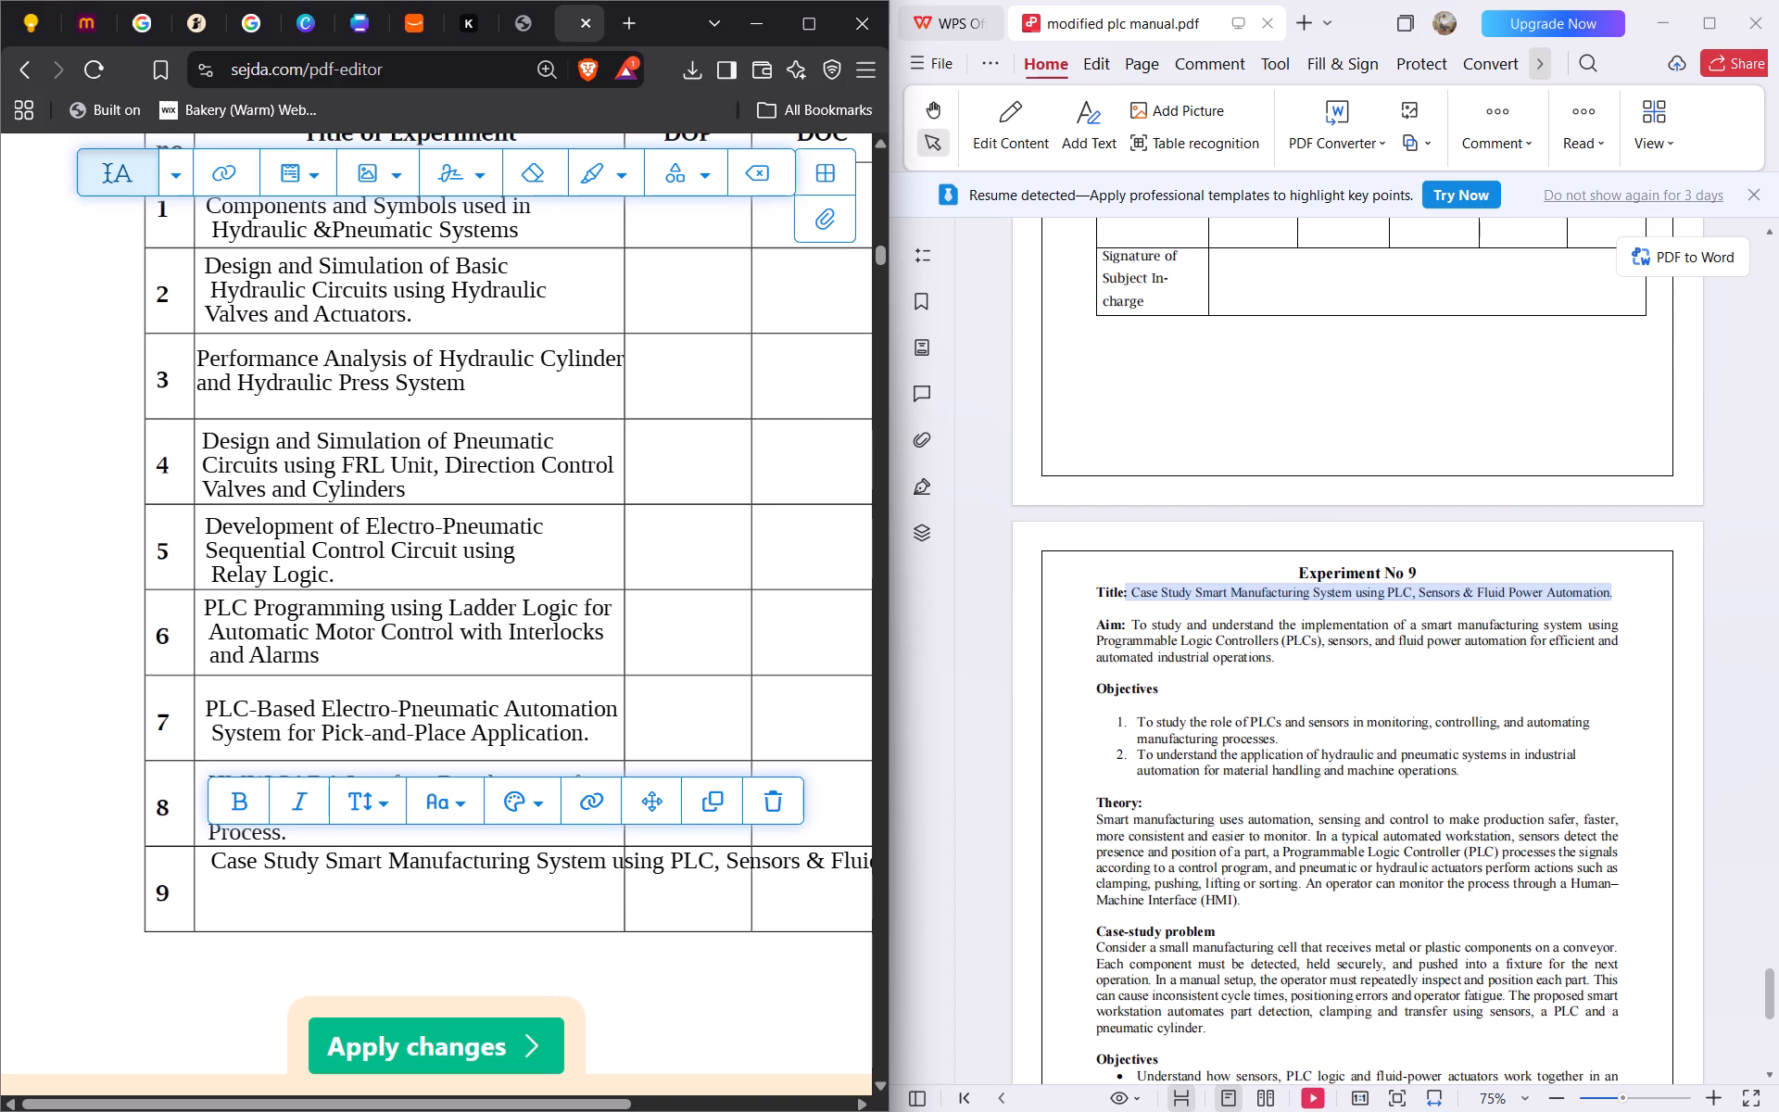
{"action": "left_click", "coordinate": [607, 854]}
{"action": "key", "text": "Return"}
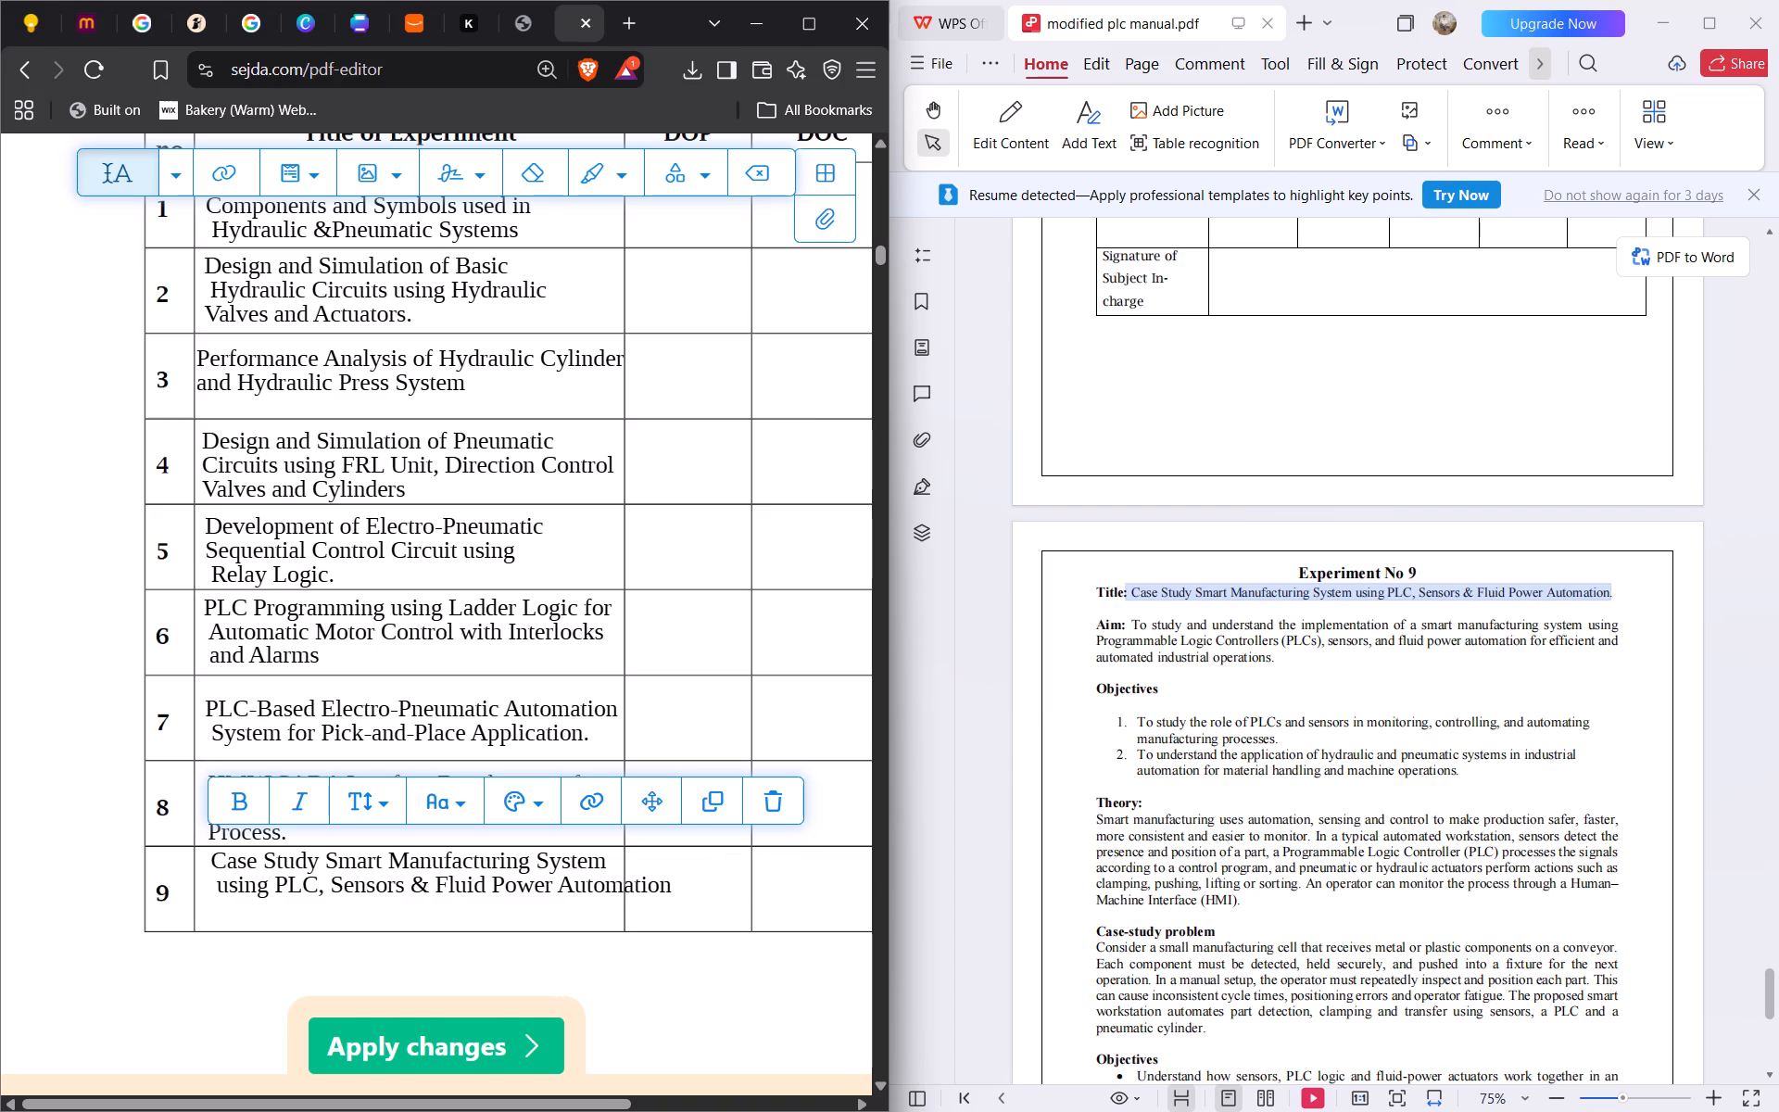
{"action": "left_click", "coordinate": [554, 890]}
{"action": "key", "text": "Return"}
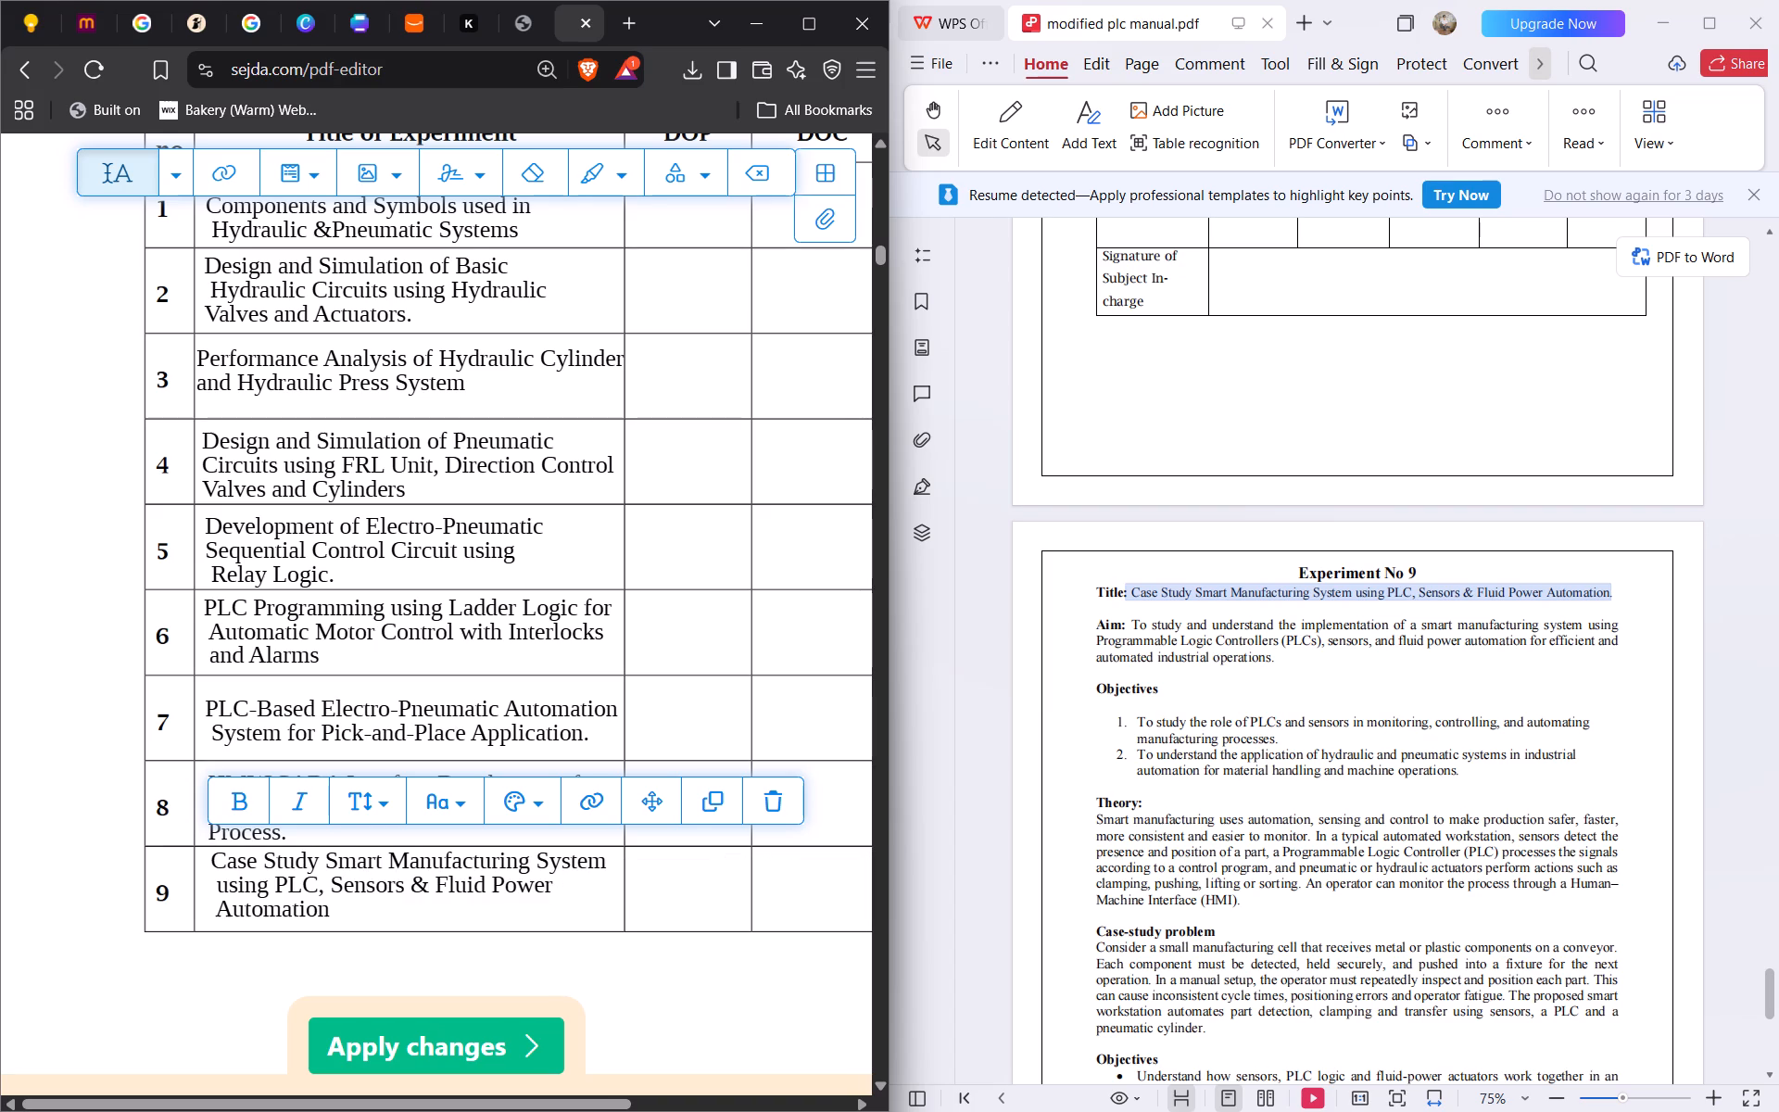
Move the Experiment 9 title text slightly down and to the left within index row 9's title cell.
{"action": "left_click", "coordinate": [643, 799]}
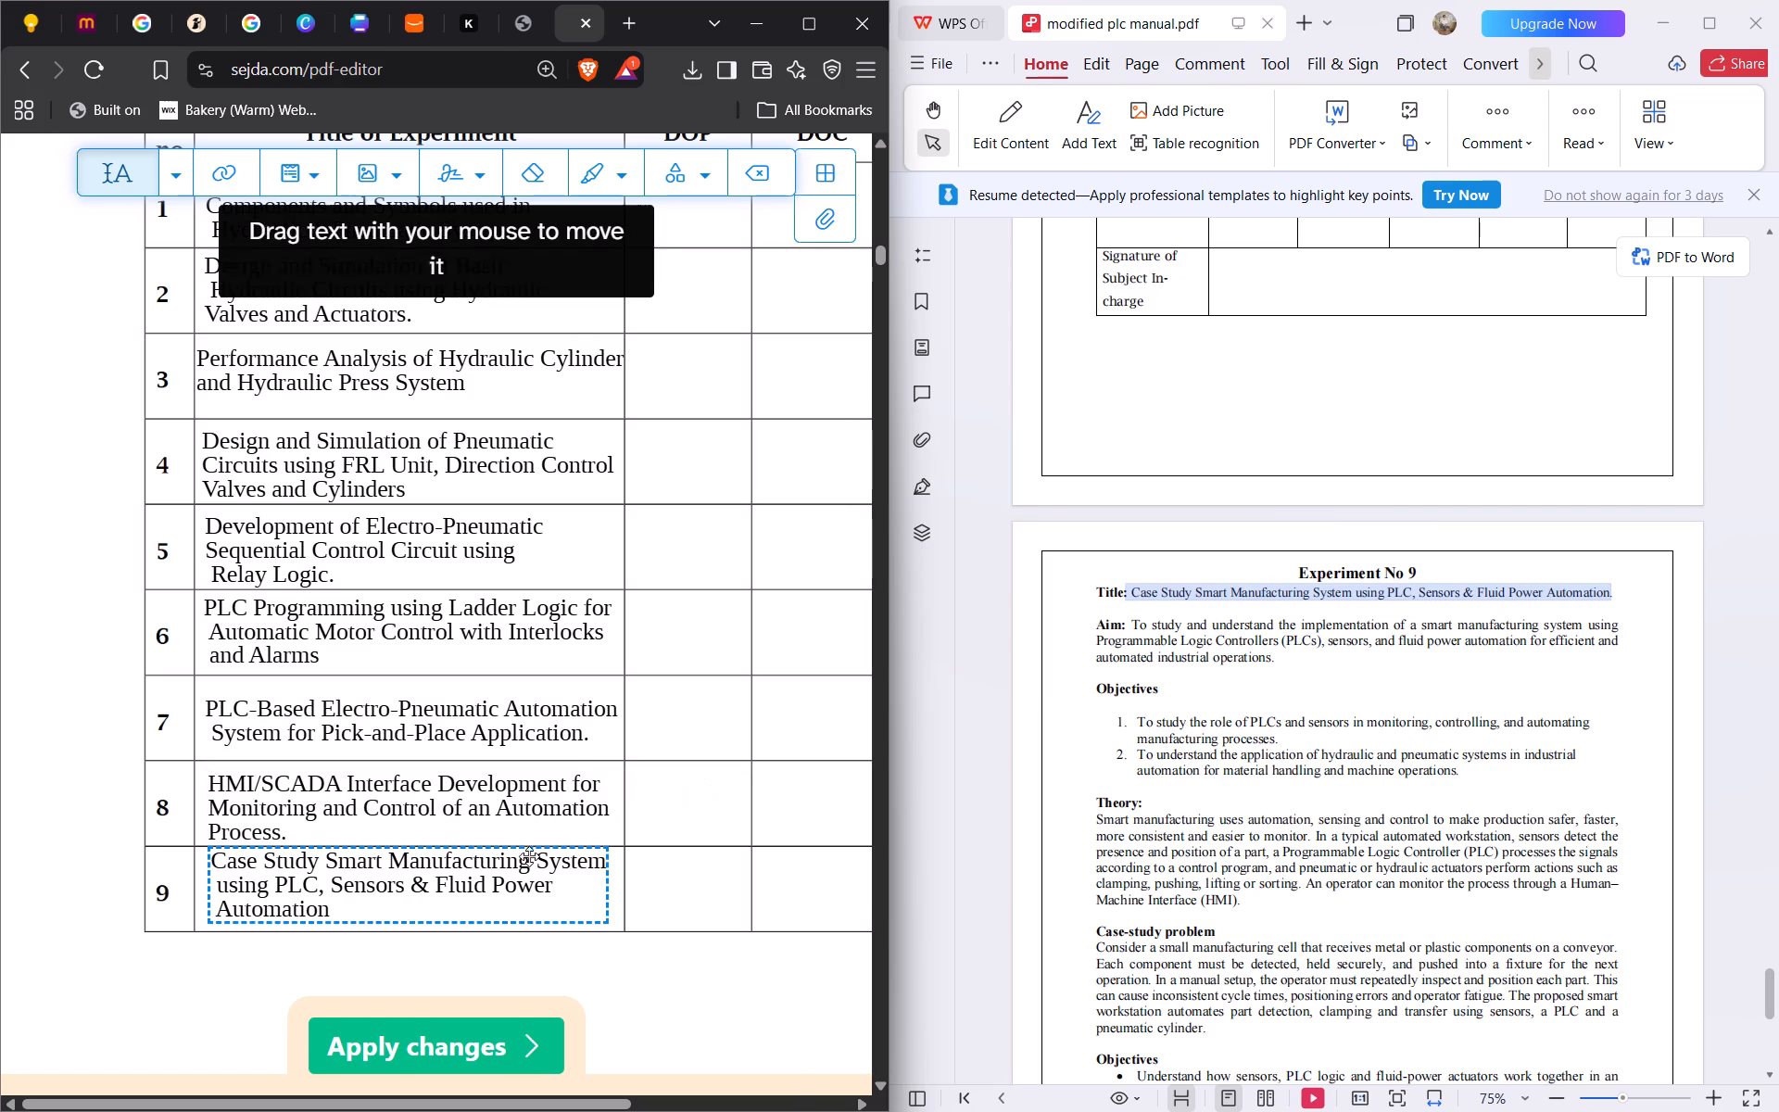
{"action": "left_click", "coordinate": [514, 864]}
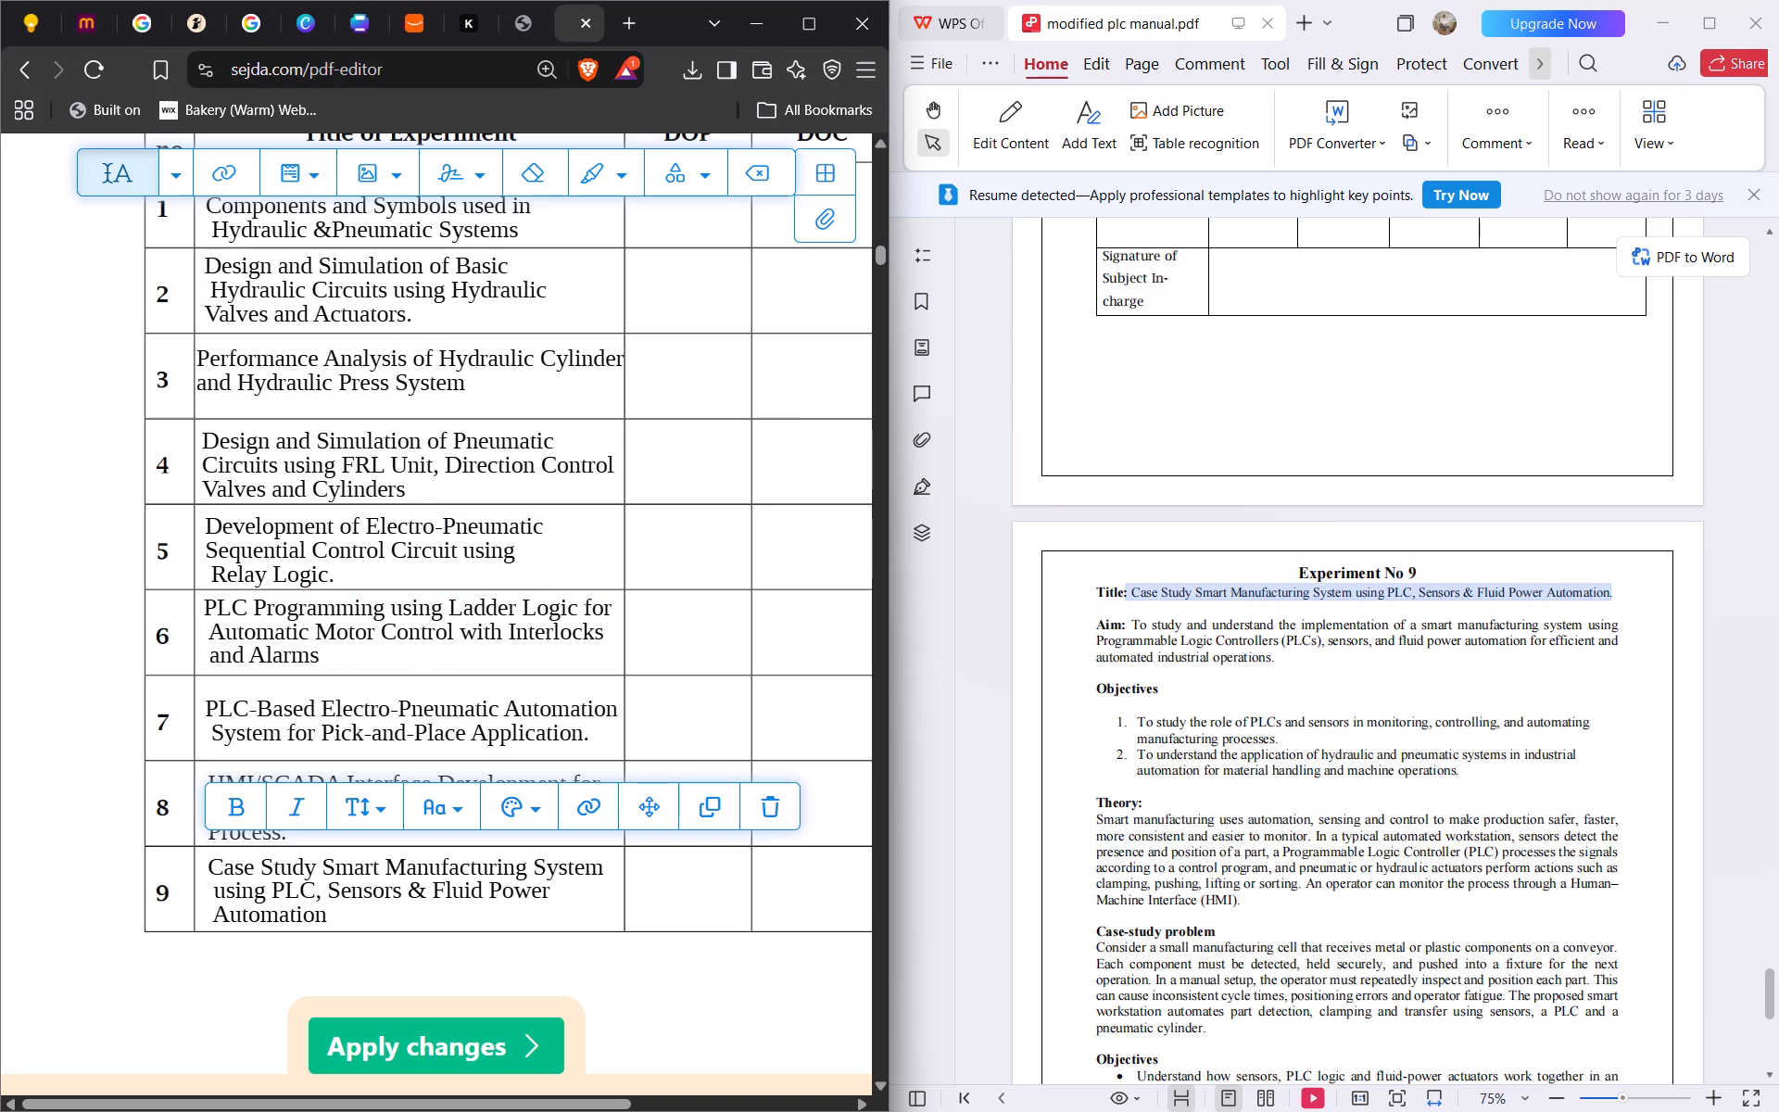
Rewrap index row 3's title onto two lines, with "Cylinder and Hydraulic Press System" as the second line.
{"action": "scroll", "coordinate": [358, 604], "scroll_direction": "up", "scroll_amount": 3}
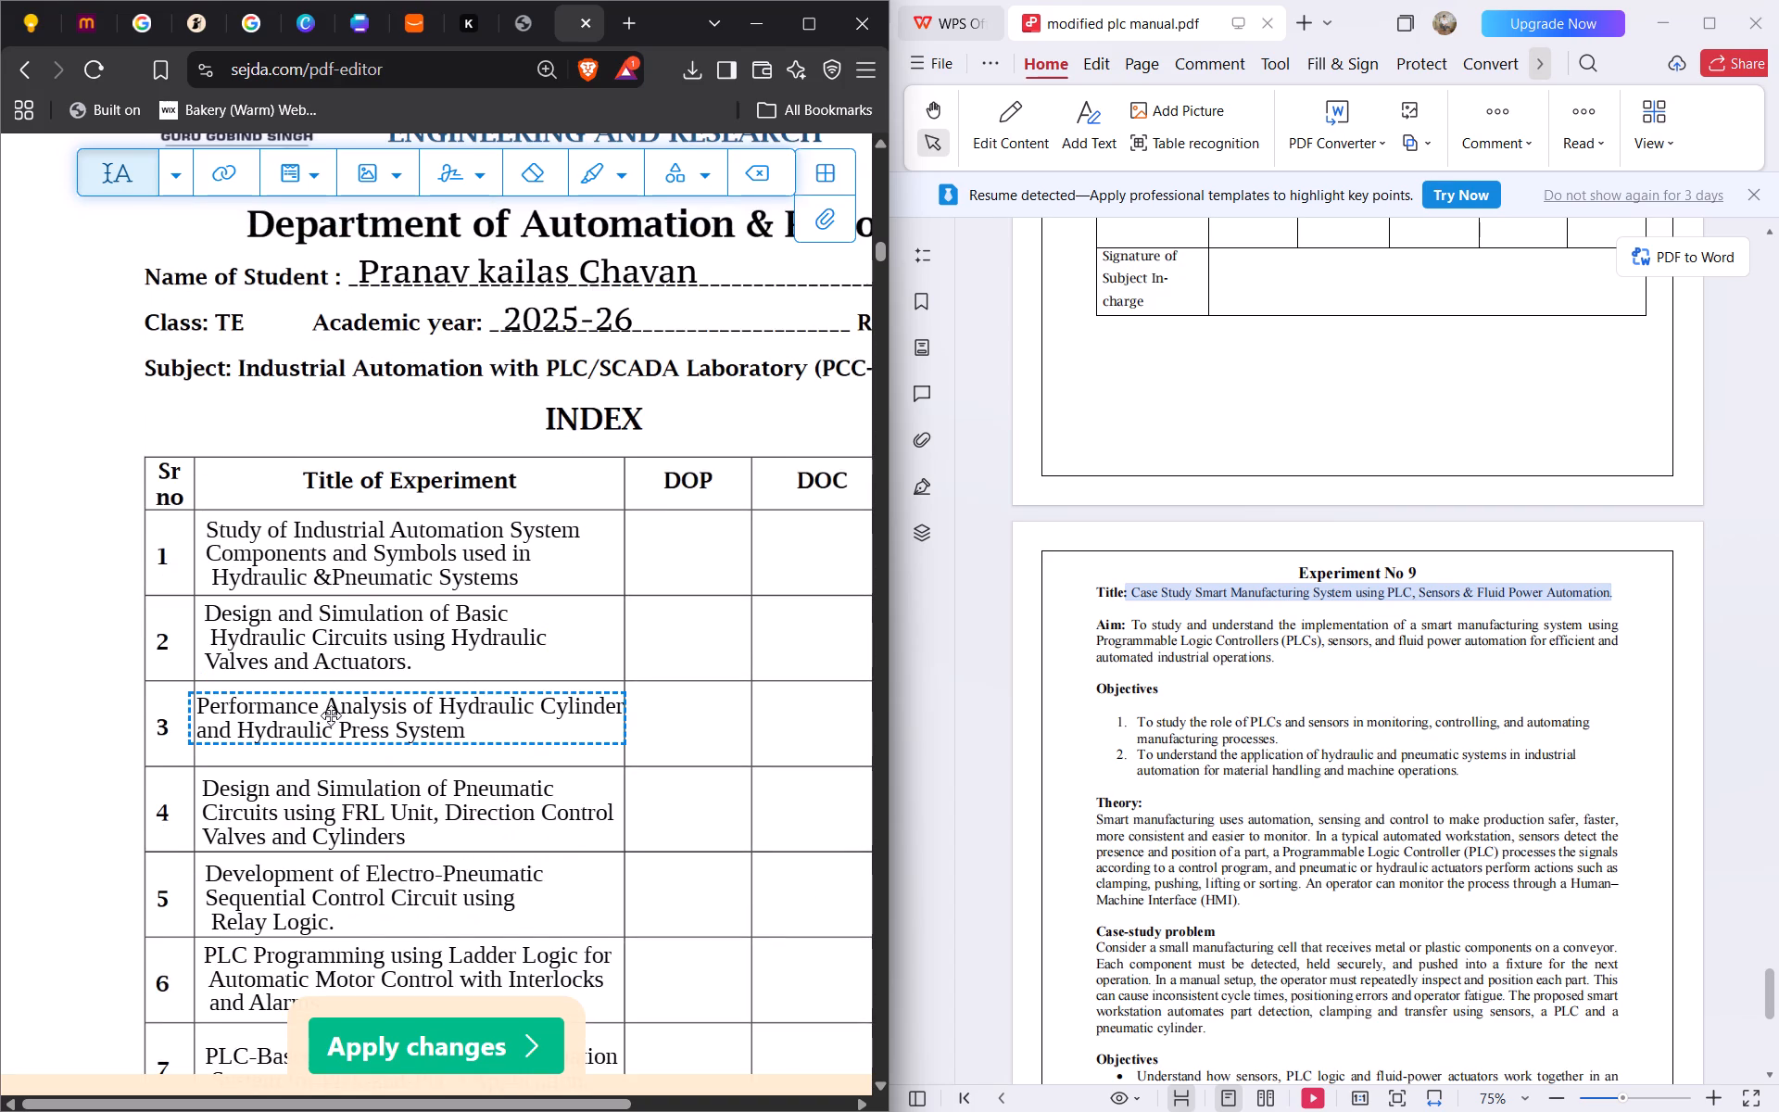
{"action": "left_click", "coordinate": [539, 713]}
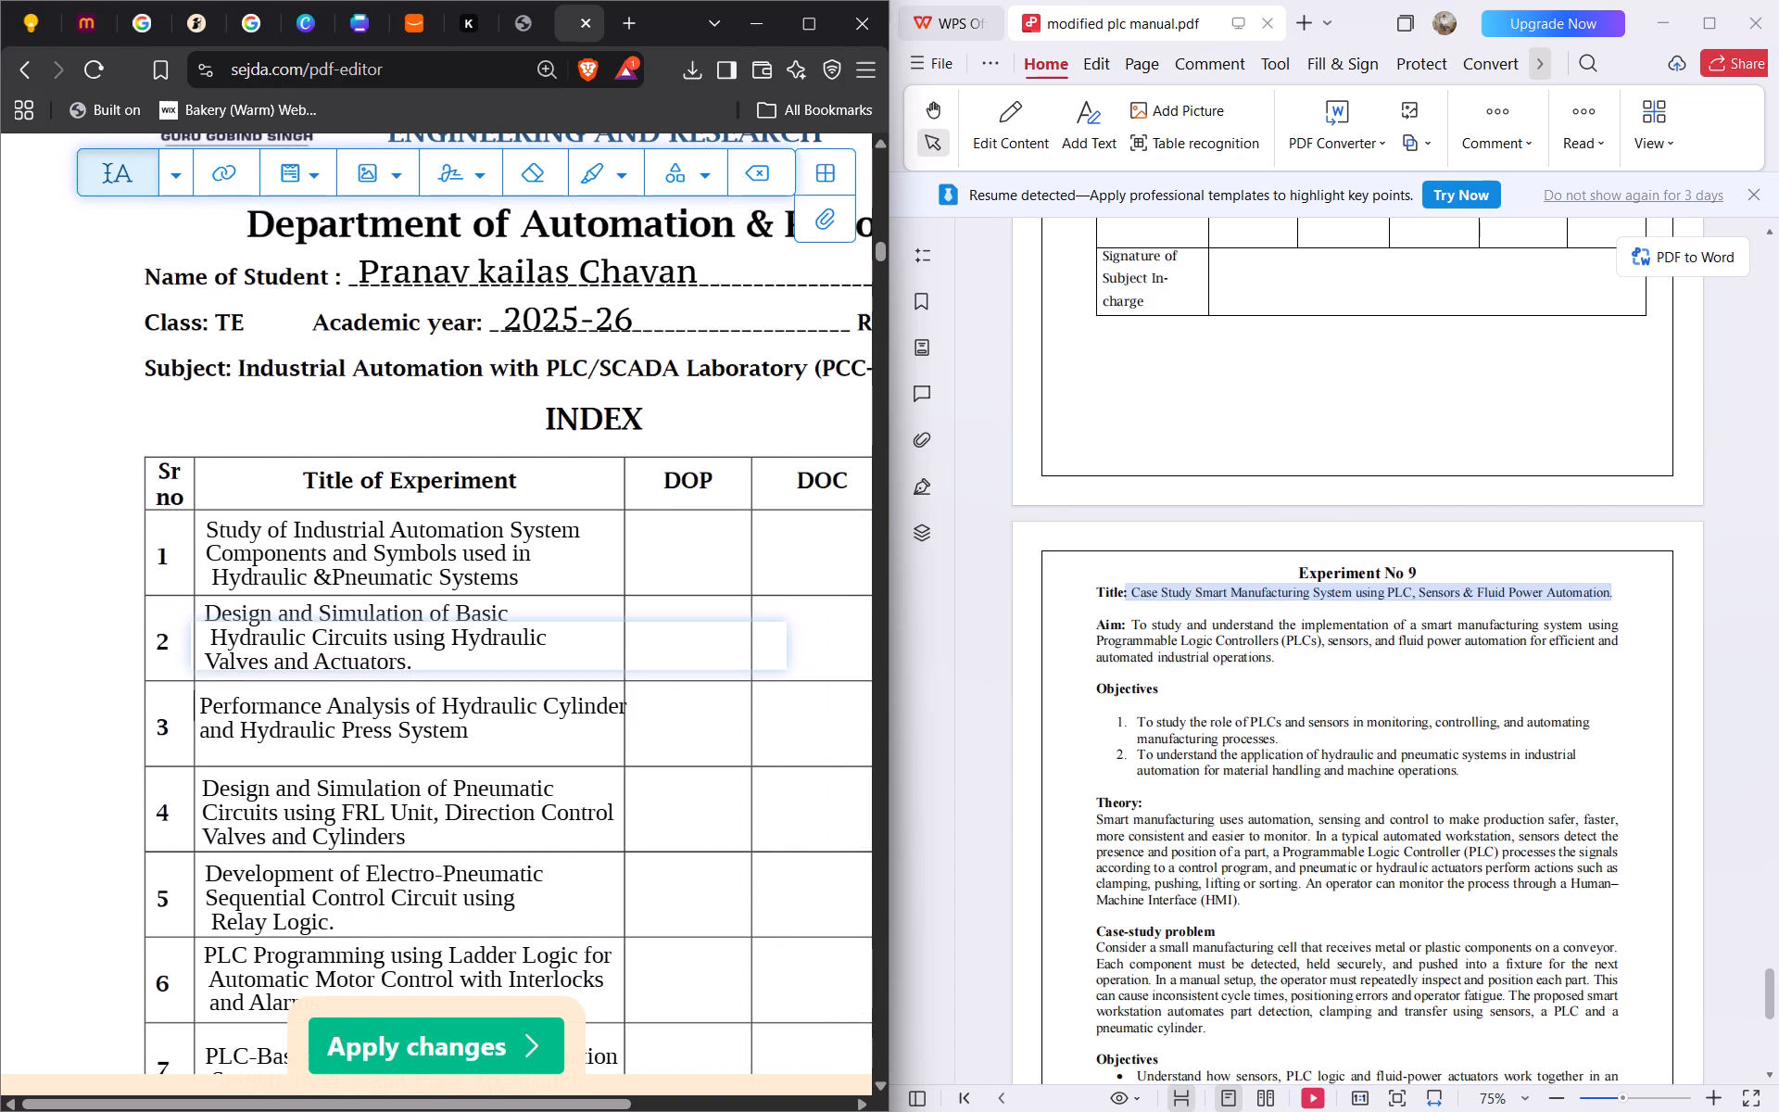
{"action": "left_click", "coordinate": [537, 711]}
{"action": "key", "text": "Return"}
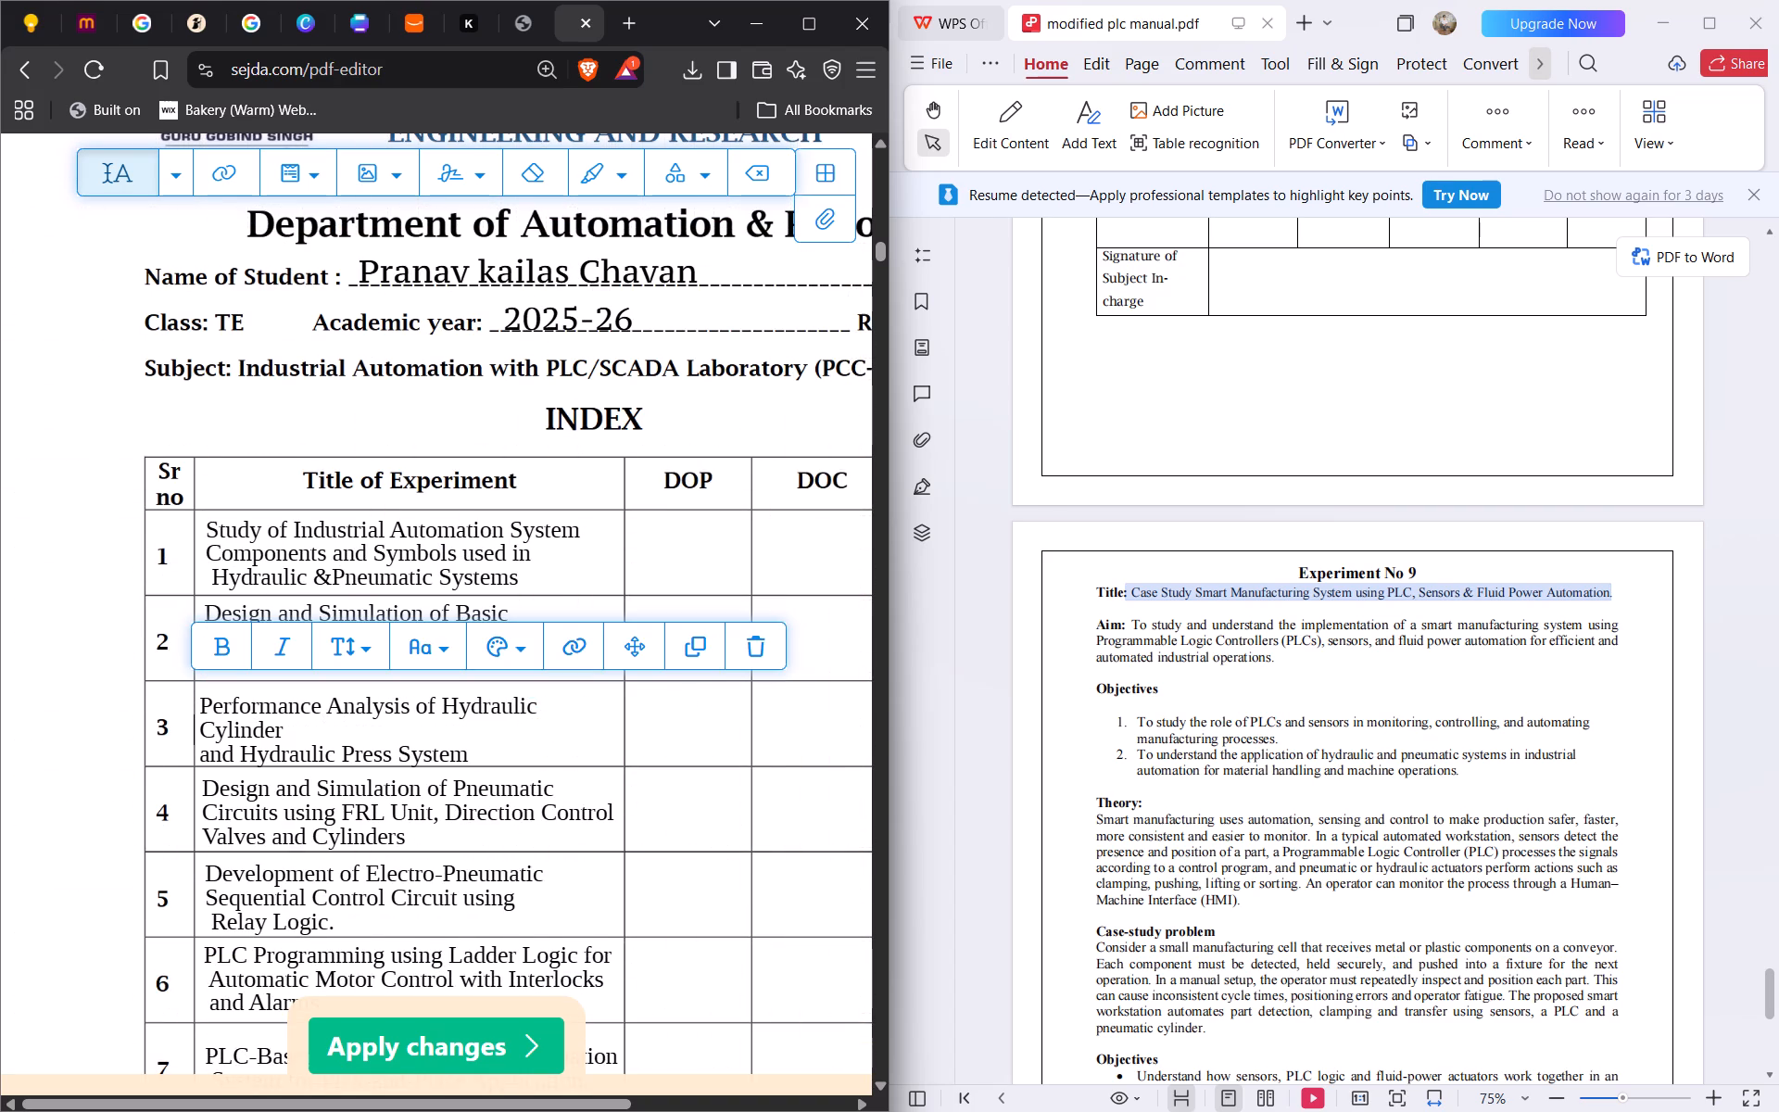
{"action": "left_click", "coordinate": [211, 760]}
{"action": "key", "text": "Left"}
{"action": "key", "text": "BackSpace"}
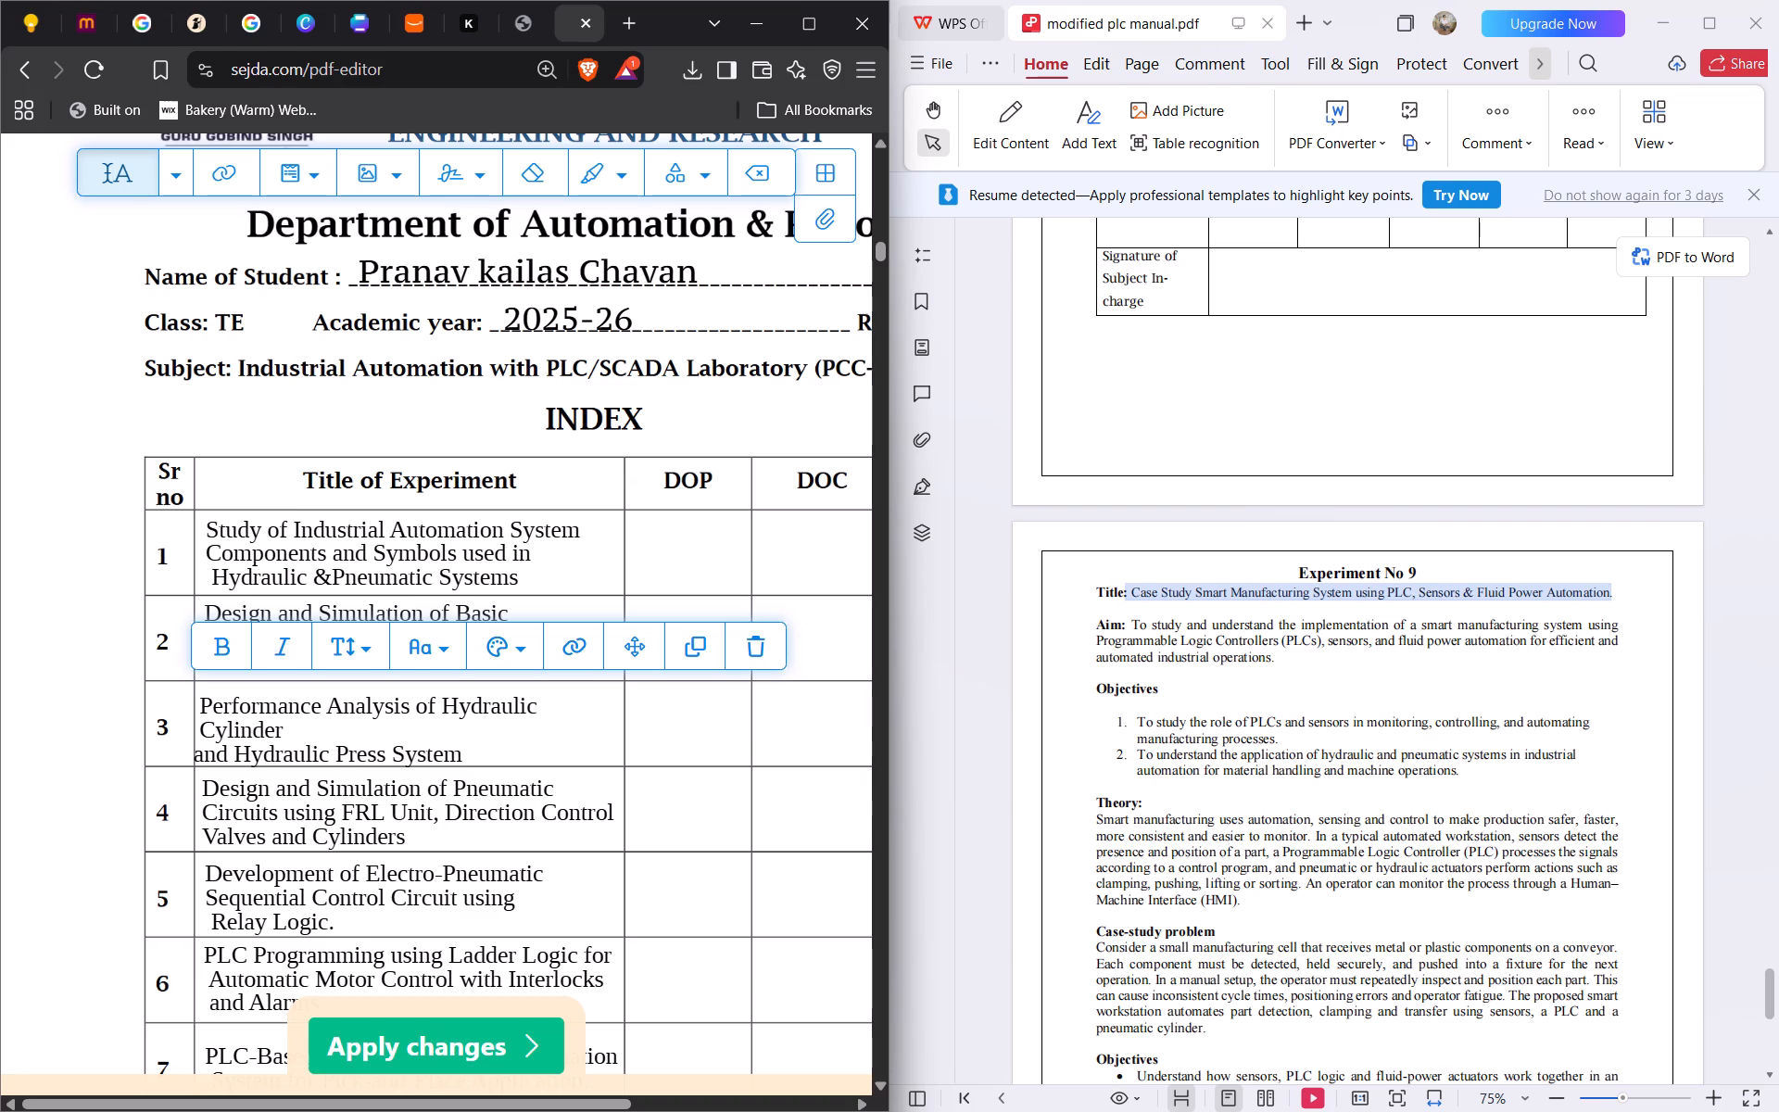
{"action": "key", "text": "BackSpace"}
{"action": "key", "text": "space"}
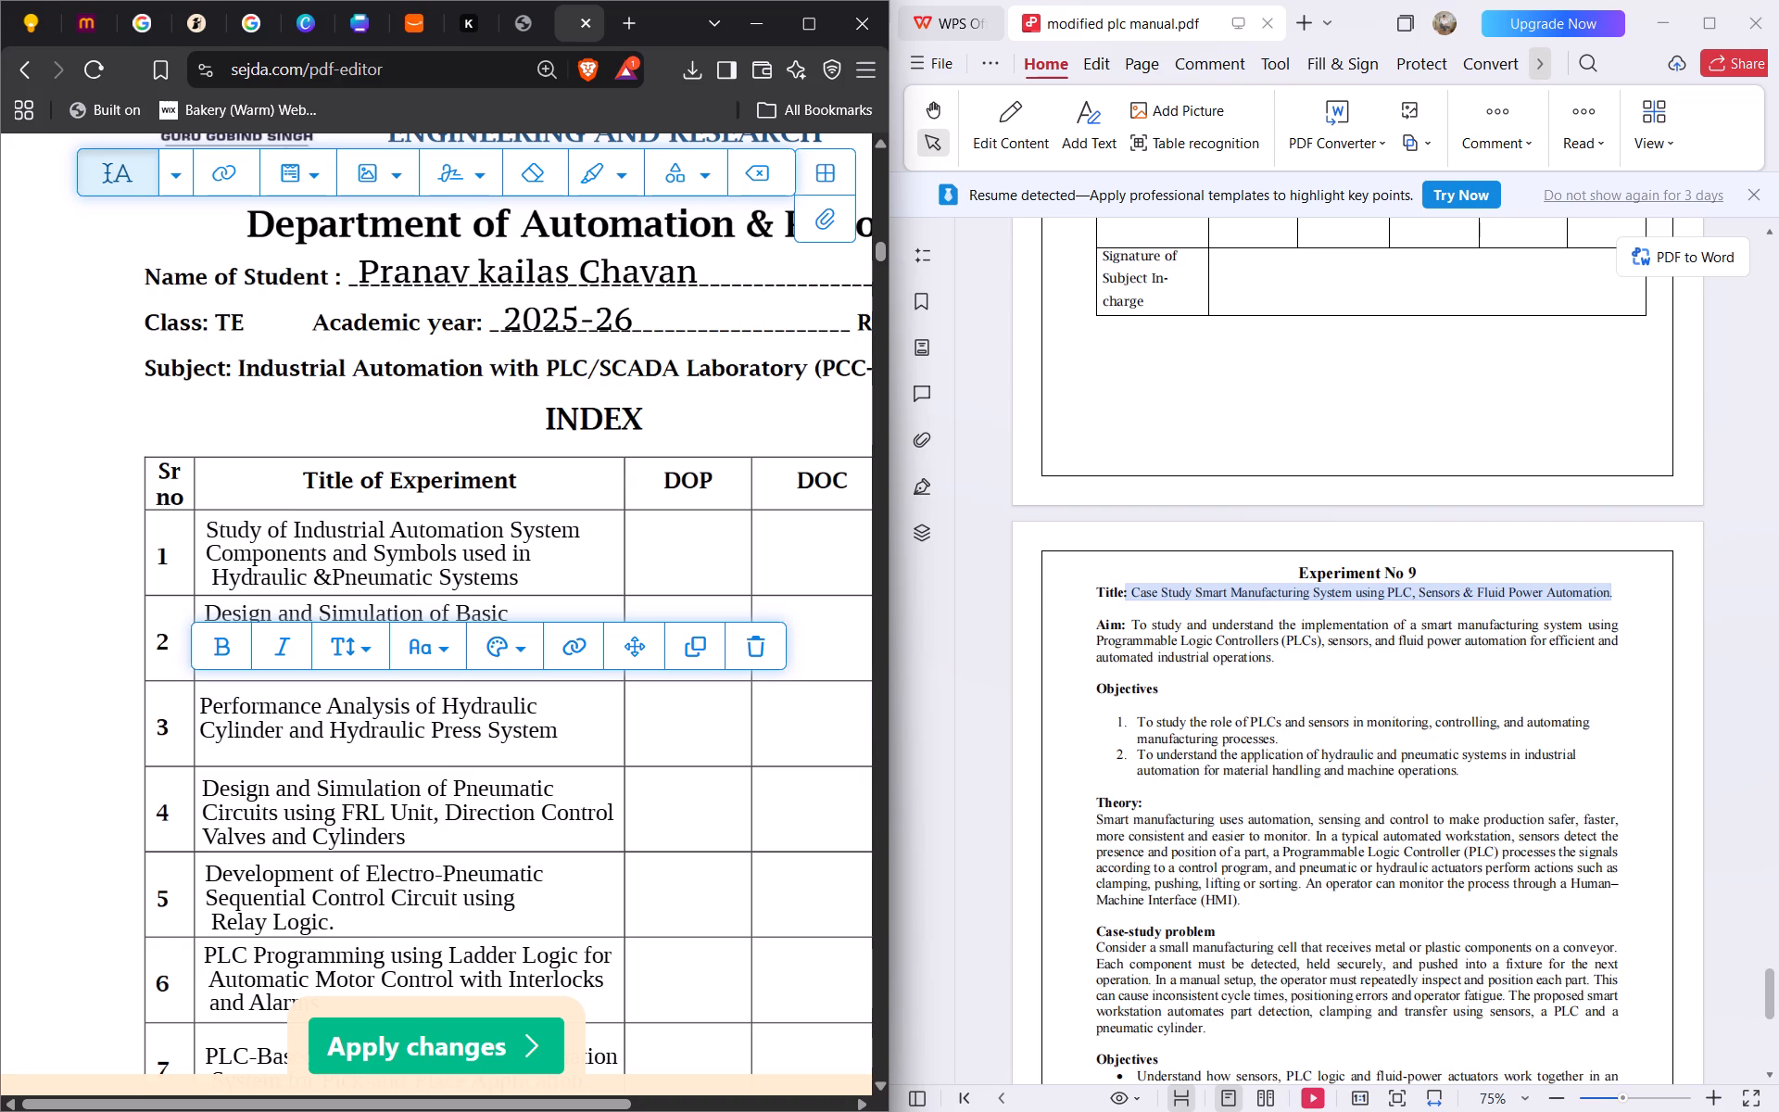
Nudge the Experiment 3 title slightly to the right within index row 3's title cell.
{"action": "left_click", "coordinate": [331, 739]}
{"action": "left_click", "coordinate": [640, 645]}
{"action": "left_click", "coordinate": [372, 714]}
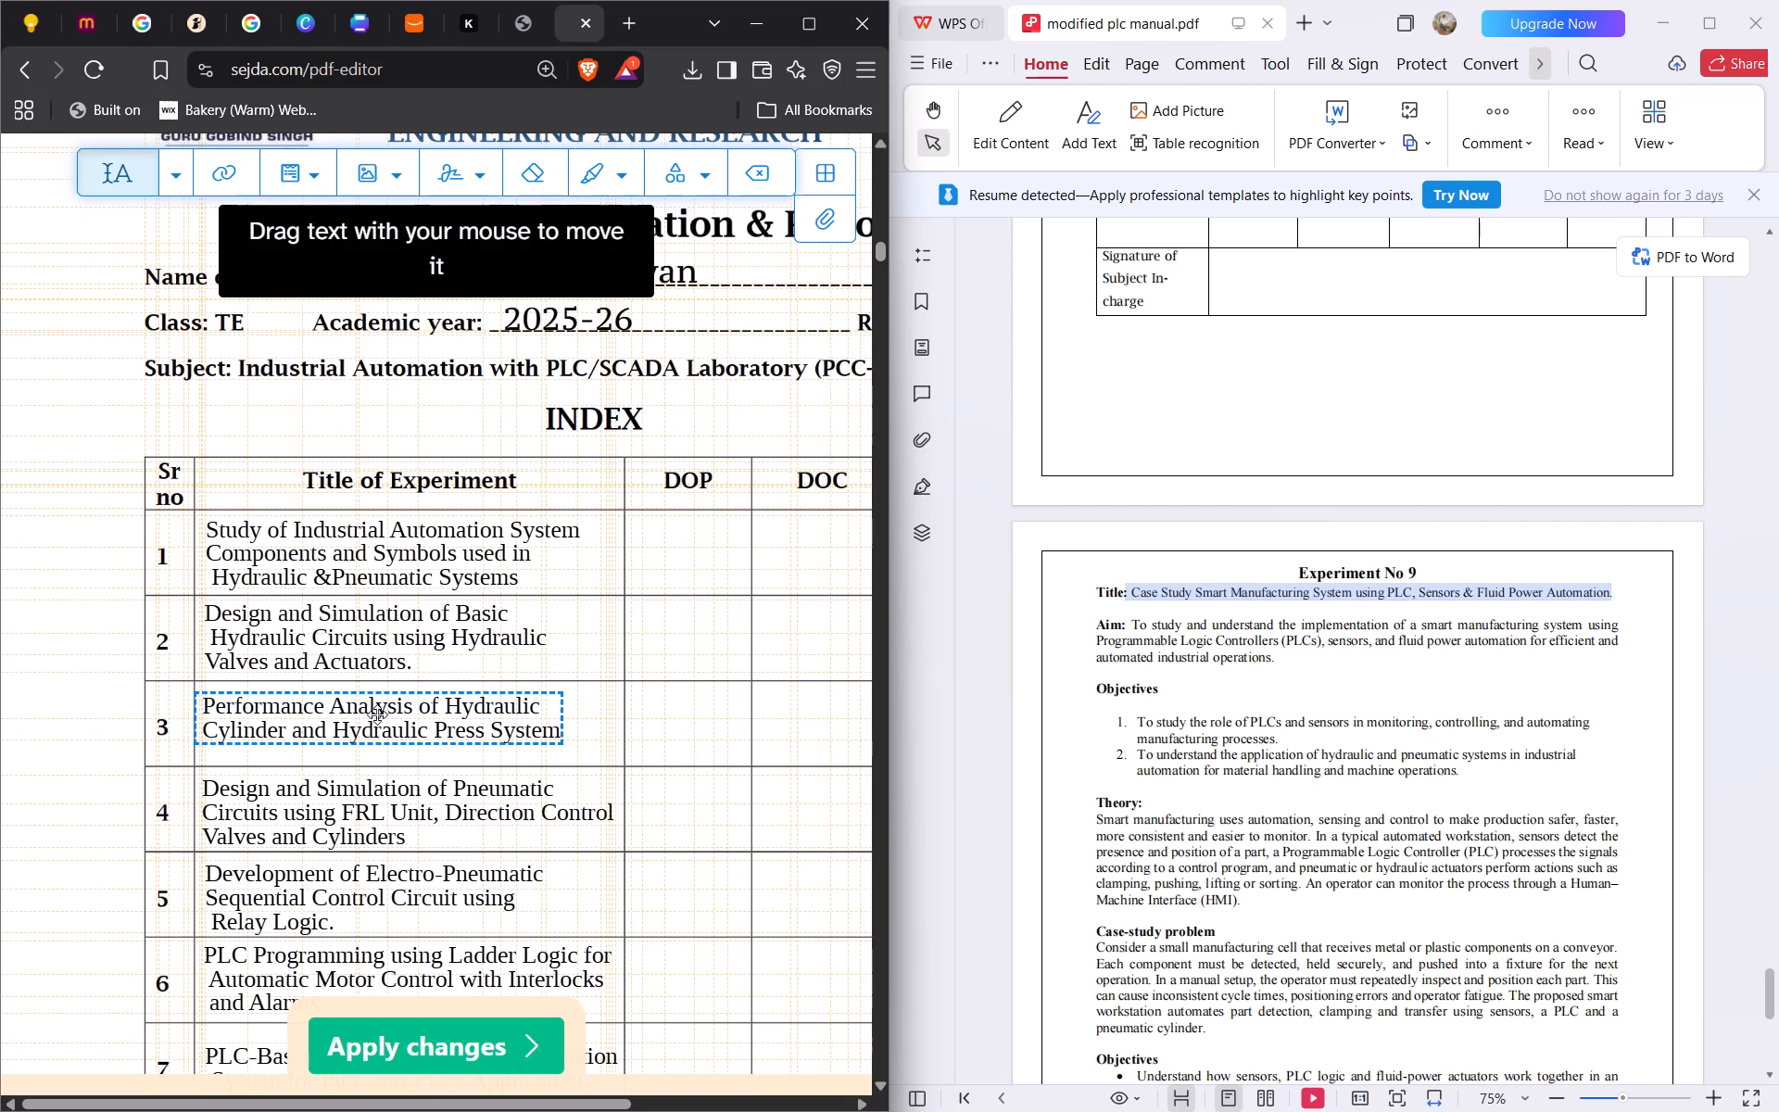
Nudge the Experiment 4 title slightly to the right within index row 4's title cell.
{"action": "left_click", "coordinate": [302, 810]}
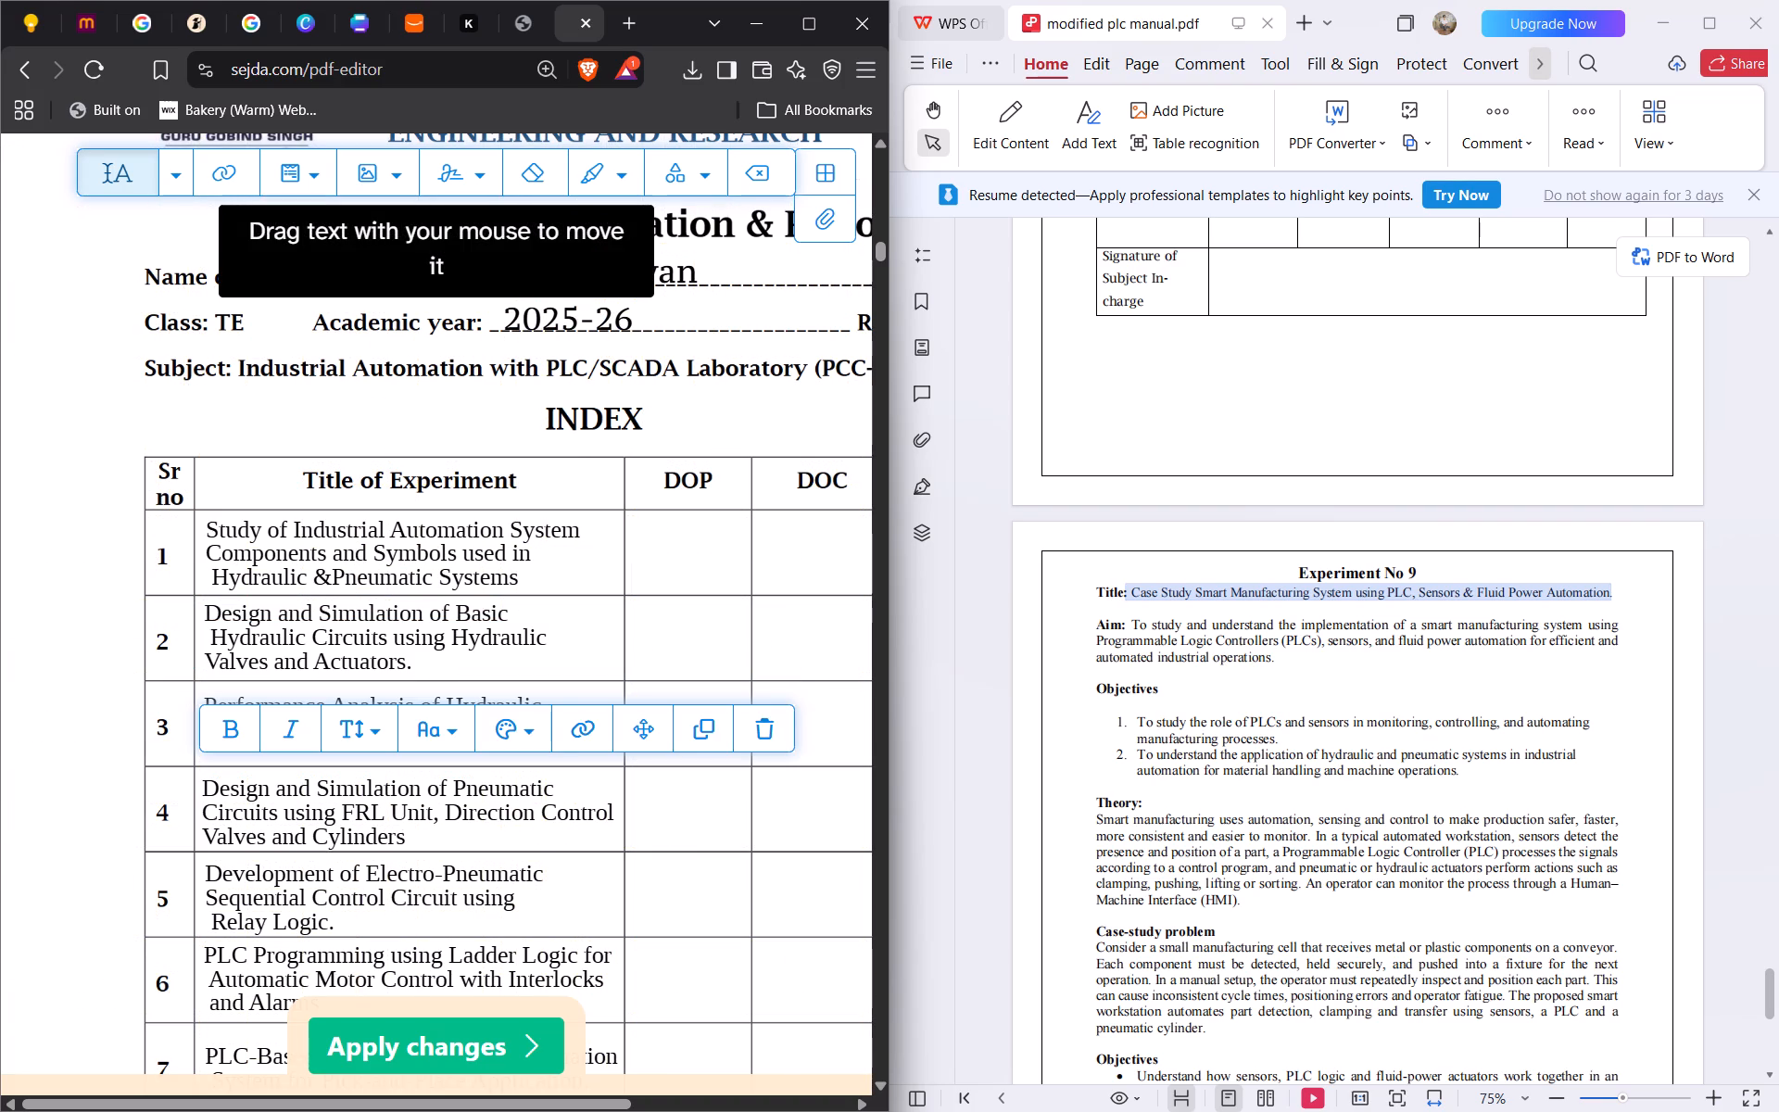
{"action": "left_click", "coordinate": [311, 810]}
{"action": "left_click", "coordinate": [647, 723]}
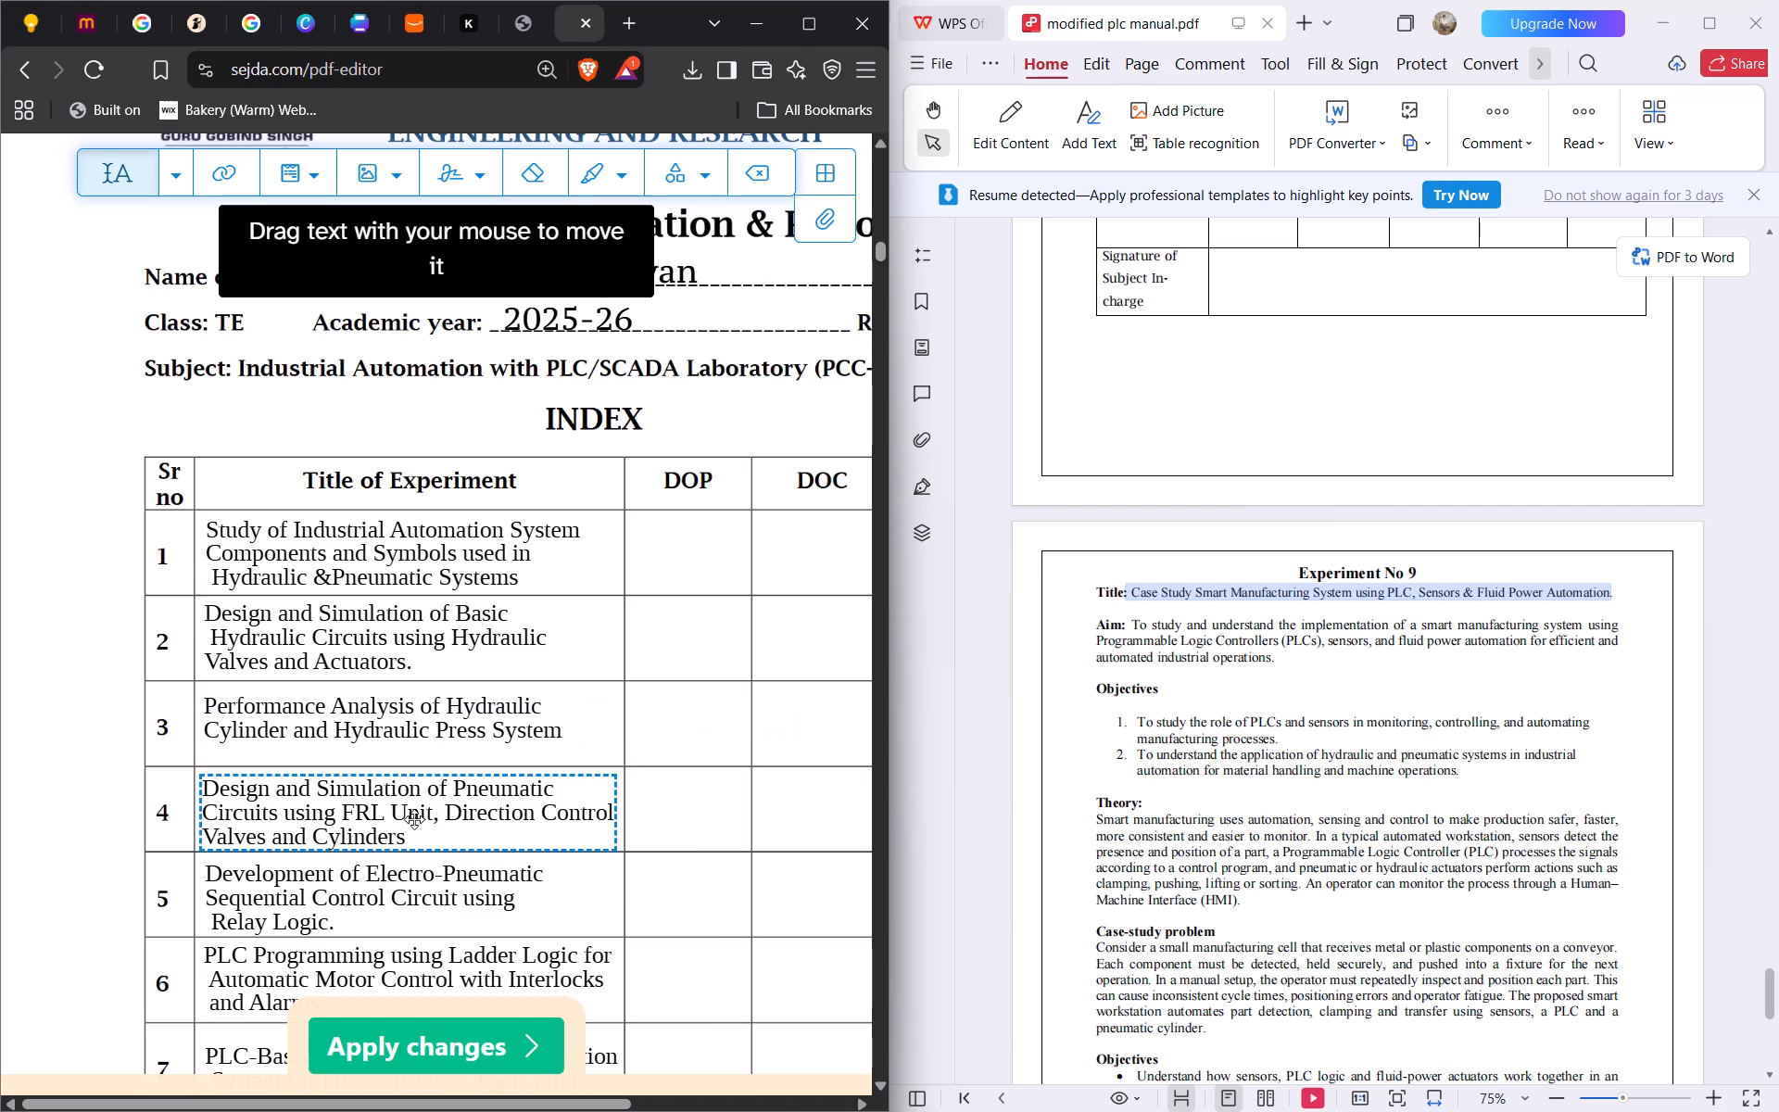
{"action": "left_click", "coordinate": [413, 819]}
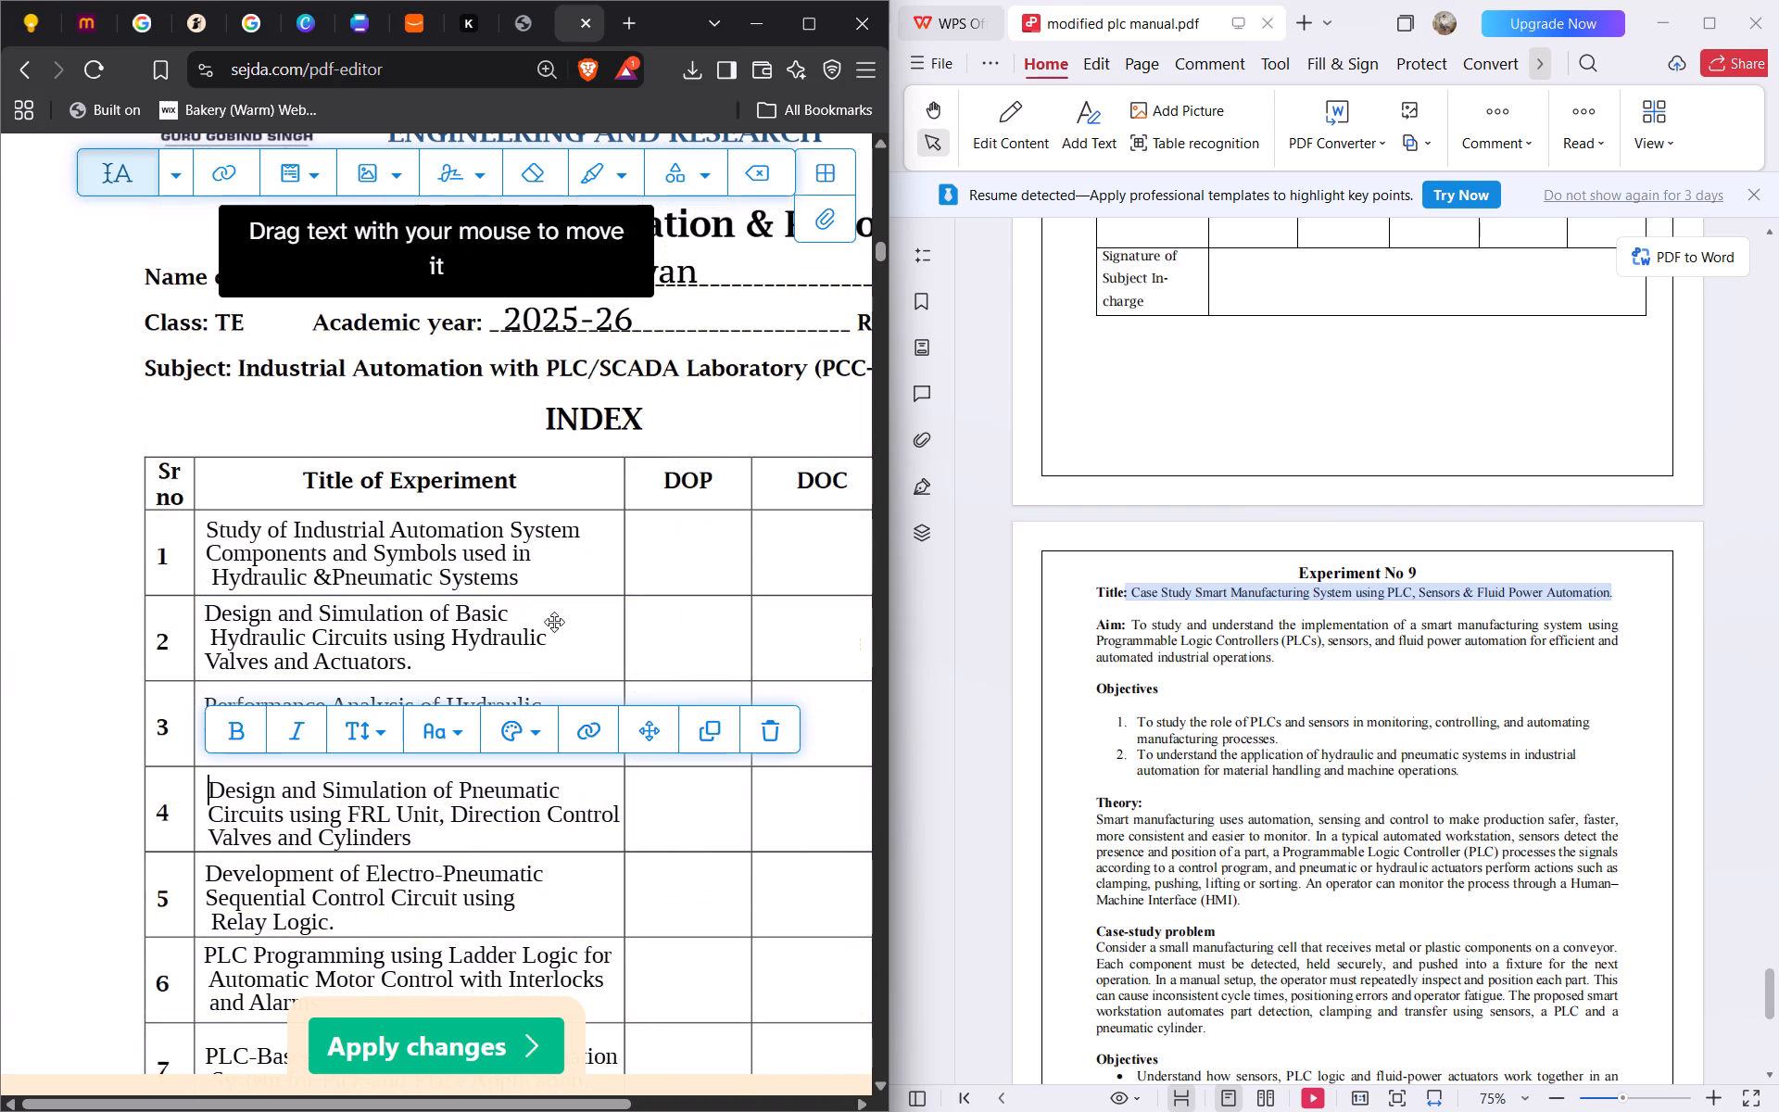
Remove the leading space before "Hydraulic &Pneumatic Systems" in index row 1's title and nudge the title slightly to the right.
{"action": "scroll", "coordinate": [585, 658], "scroll_direction": "down", "scroll_amount": 4}
{"action": "scroll", "coordinate": [464, 674], "scroll_direction": "up", "scroll_amount": 3}
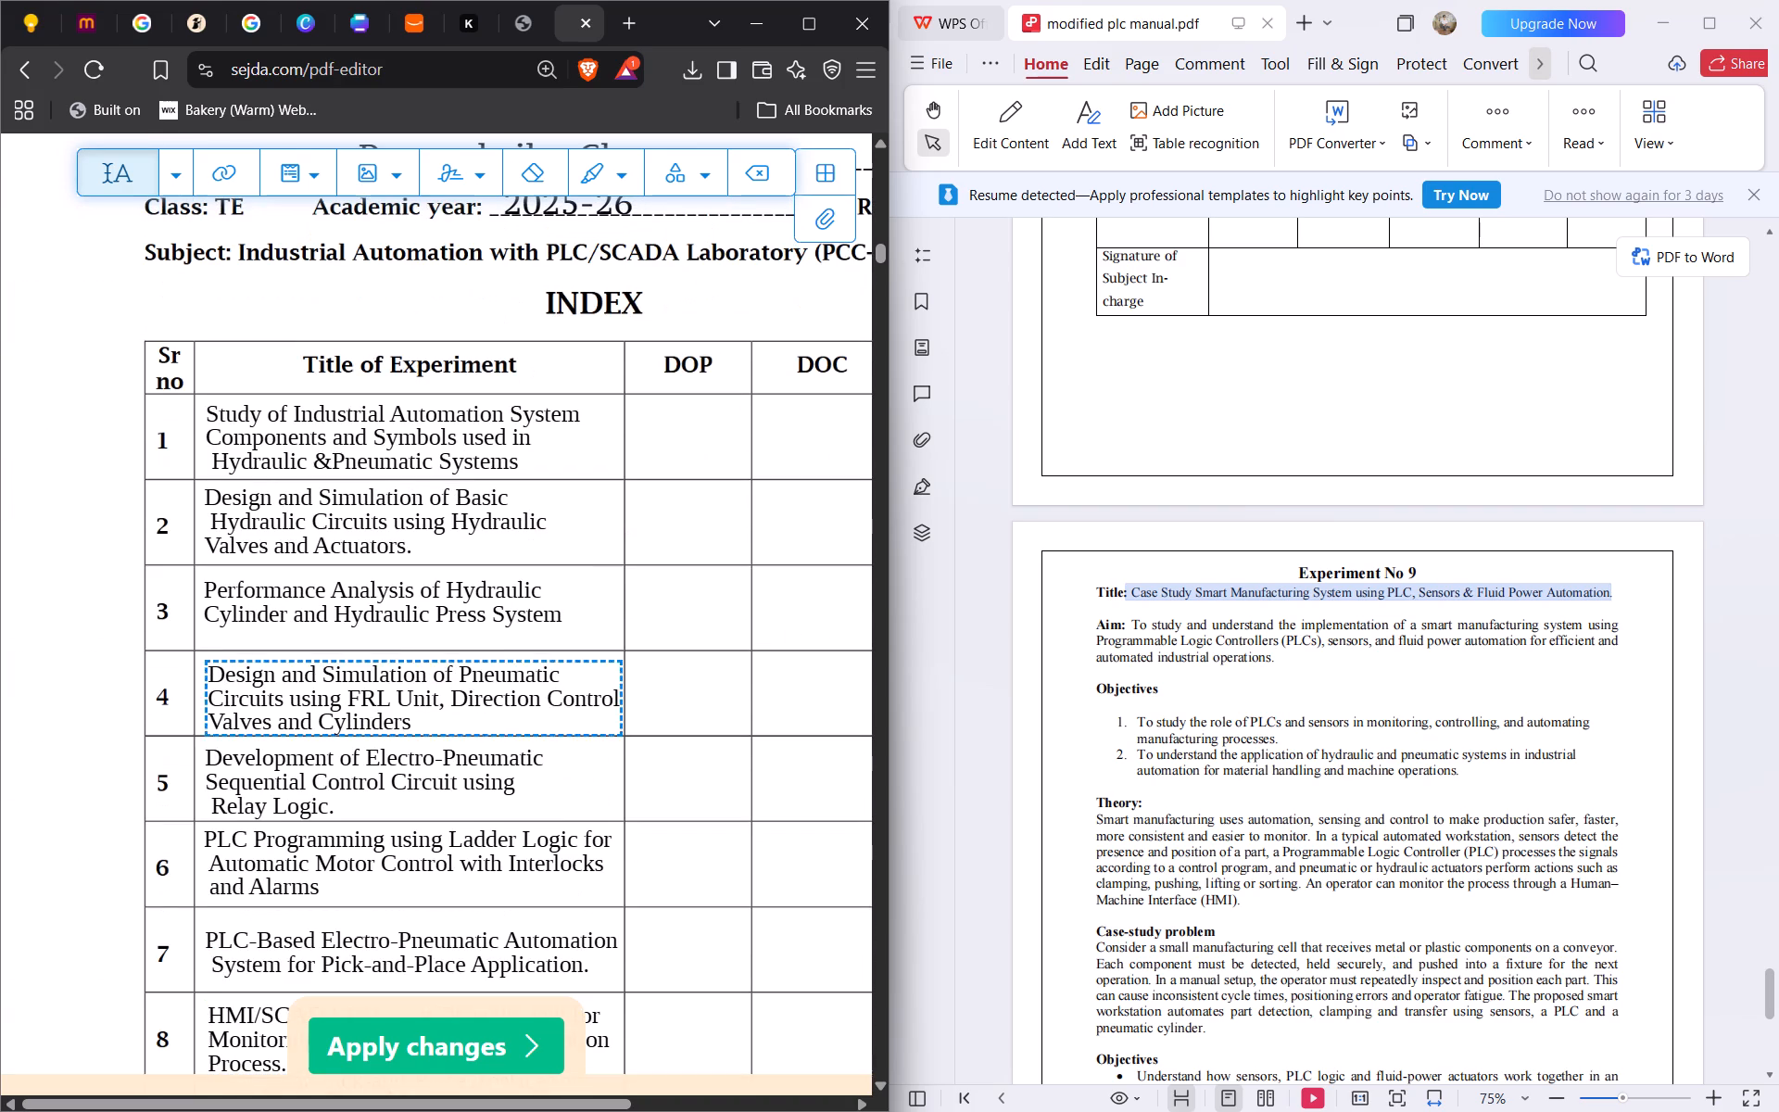
{"action": "left_click", "coordinate": [340, 452]}
{"action": "left_click", "coordinate": [213, 459]}
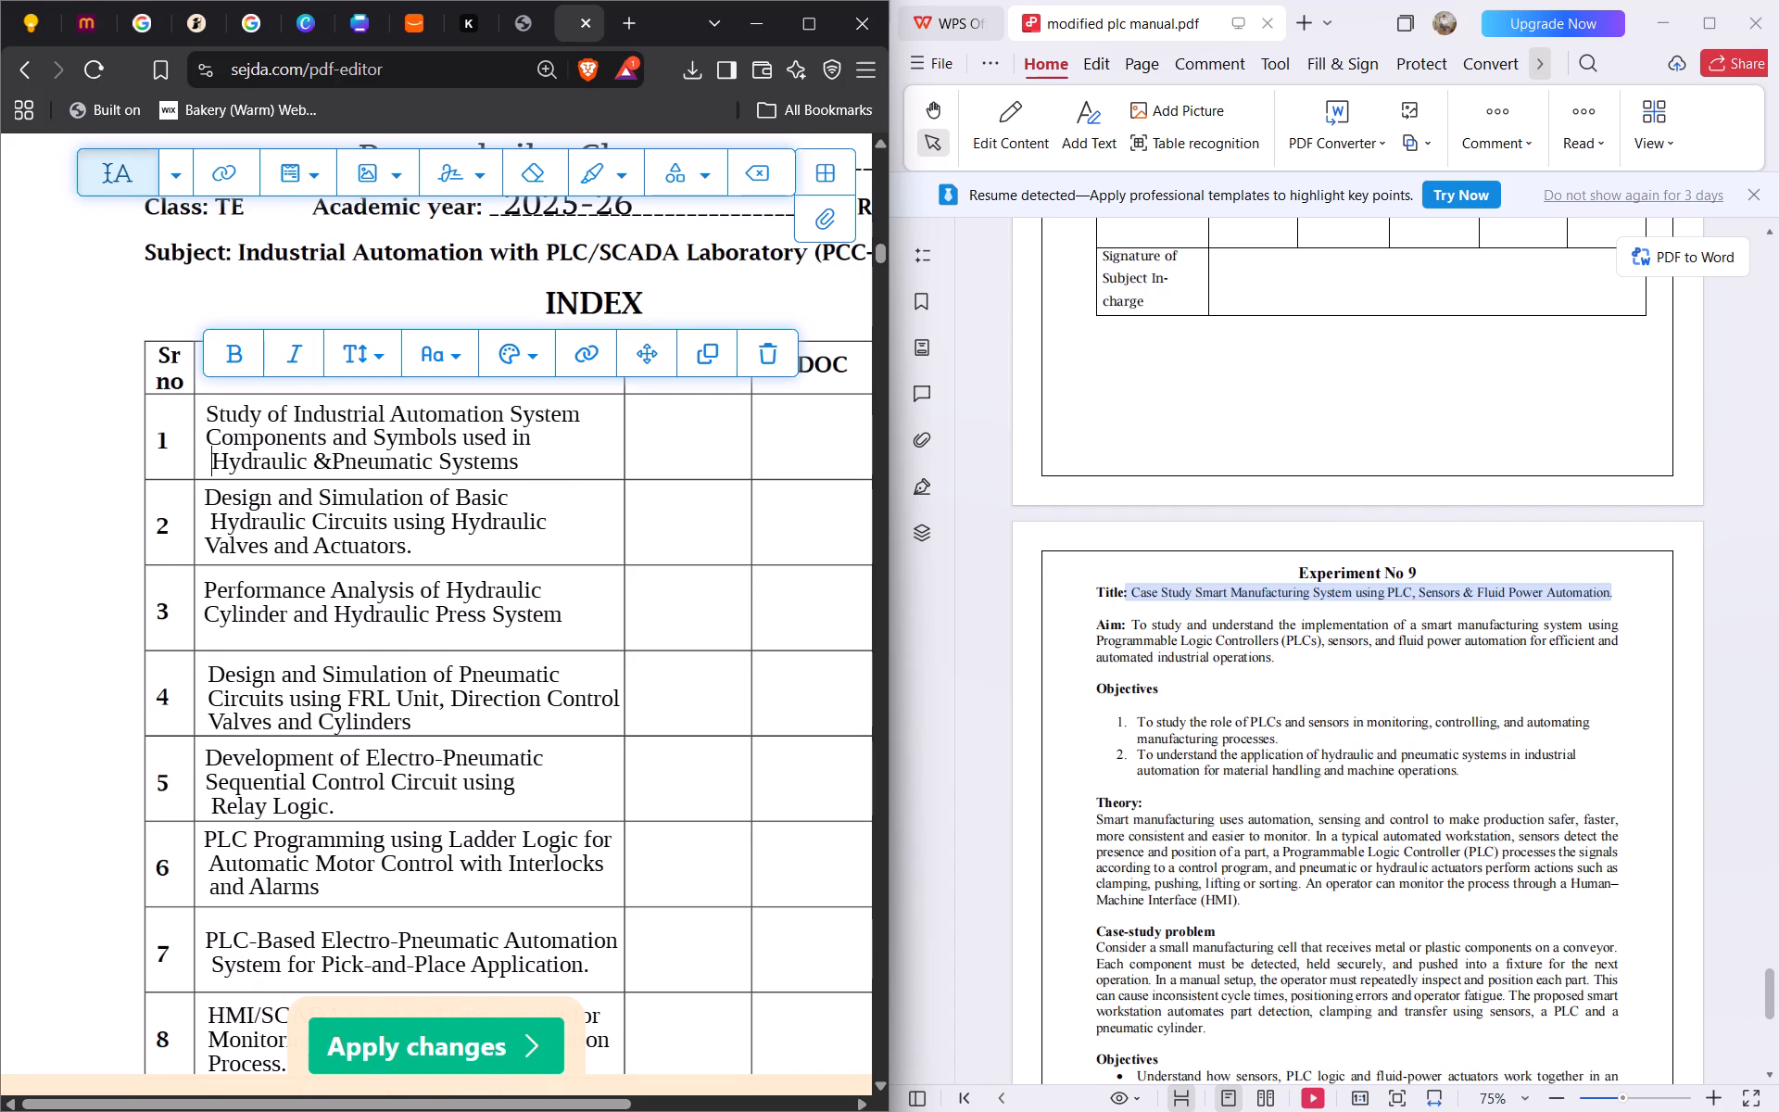
{"action": "key", "text": "BackSpace"}
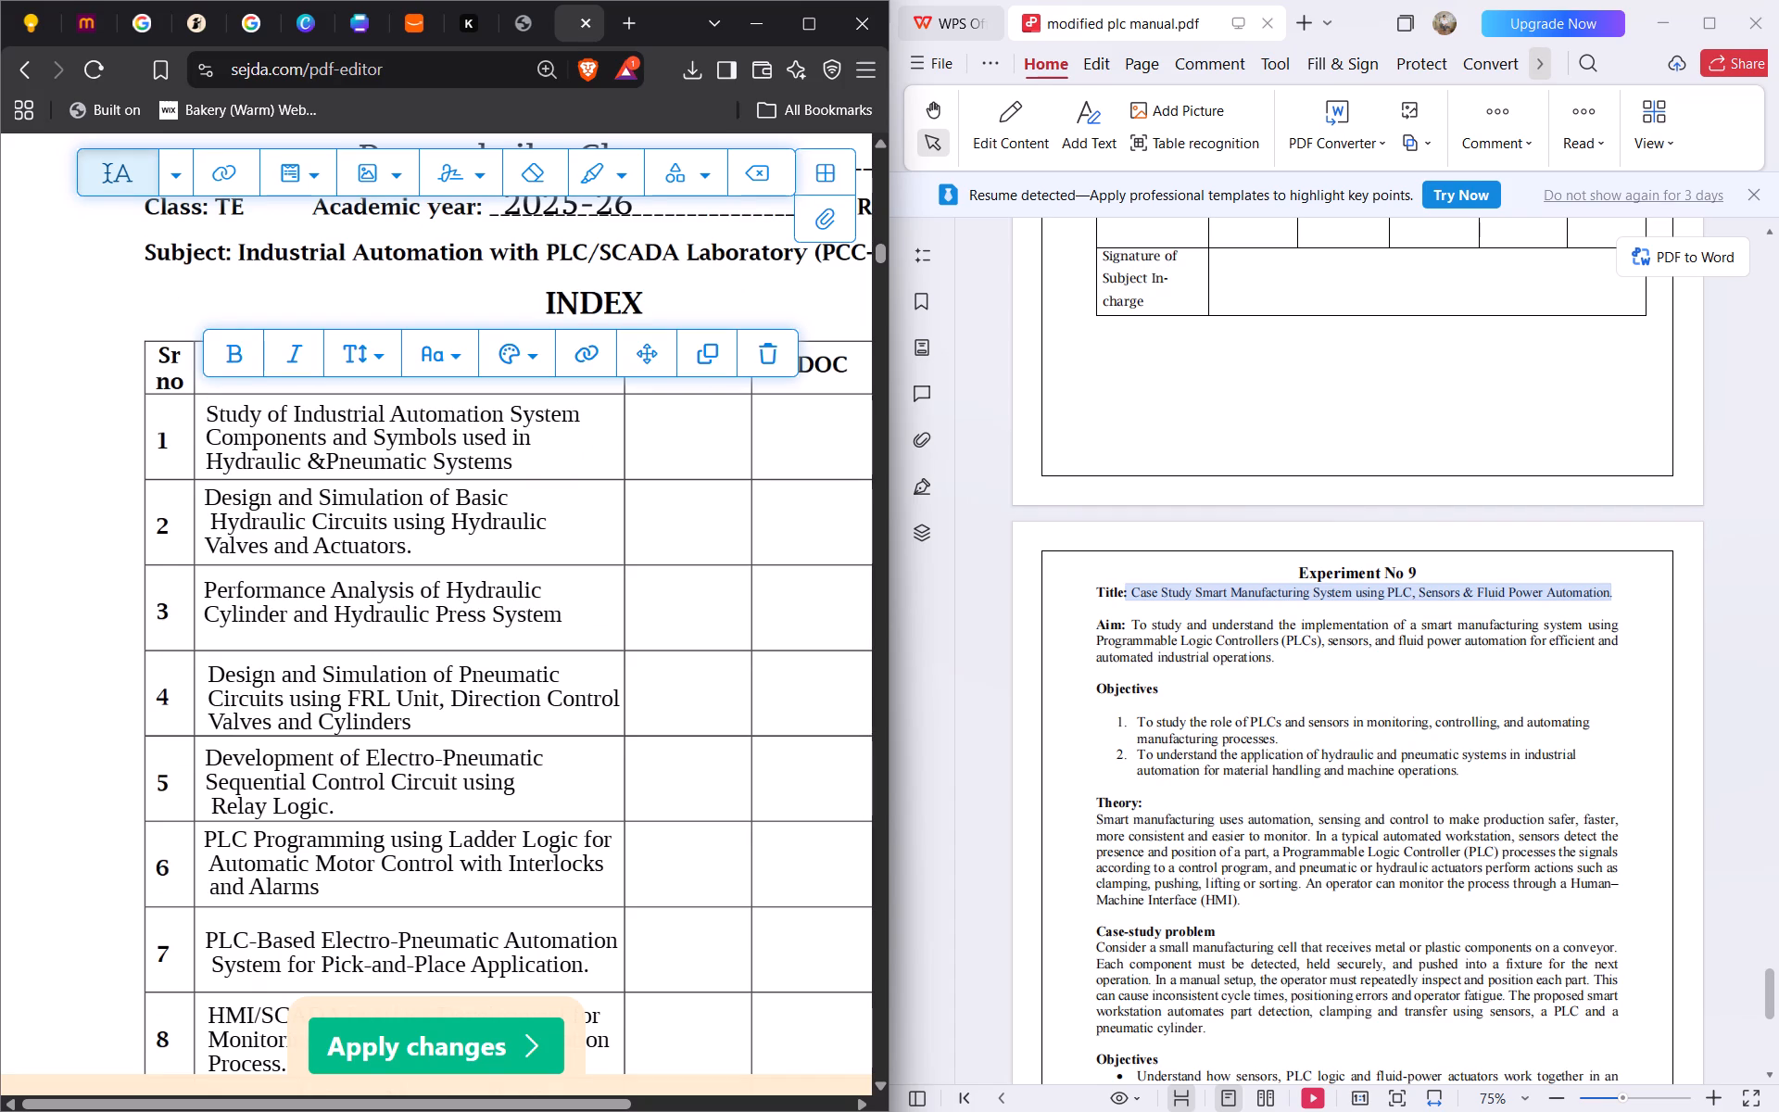
{"action": "left_click", "coordinate": [662, 354]}
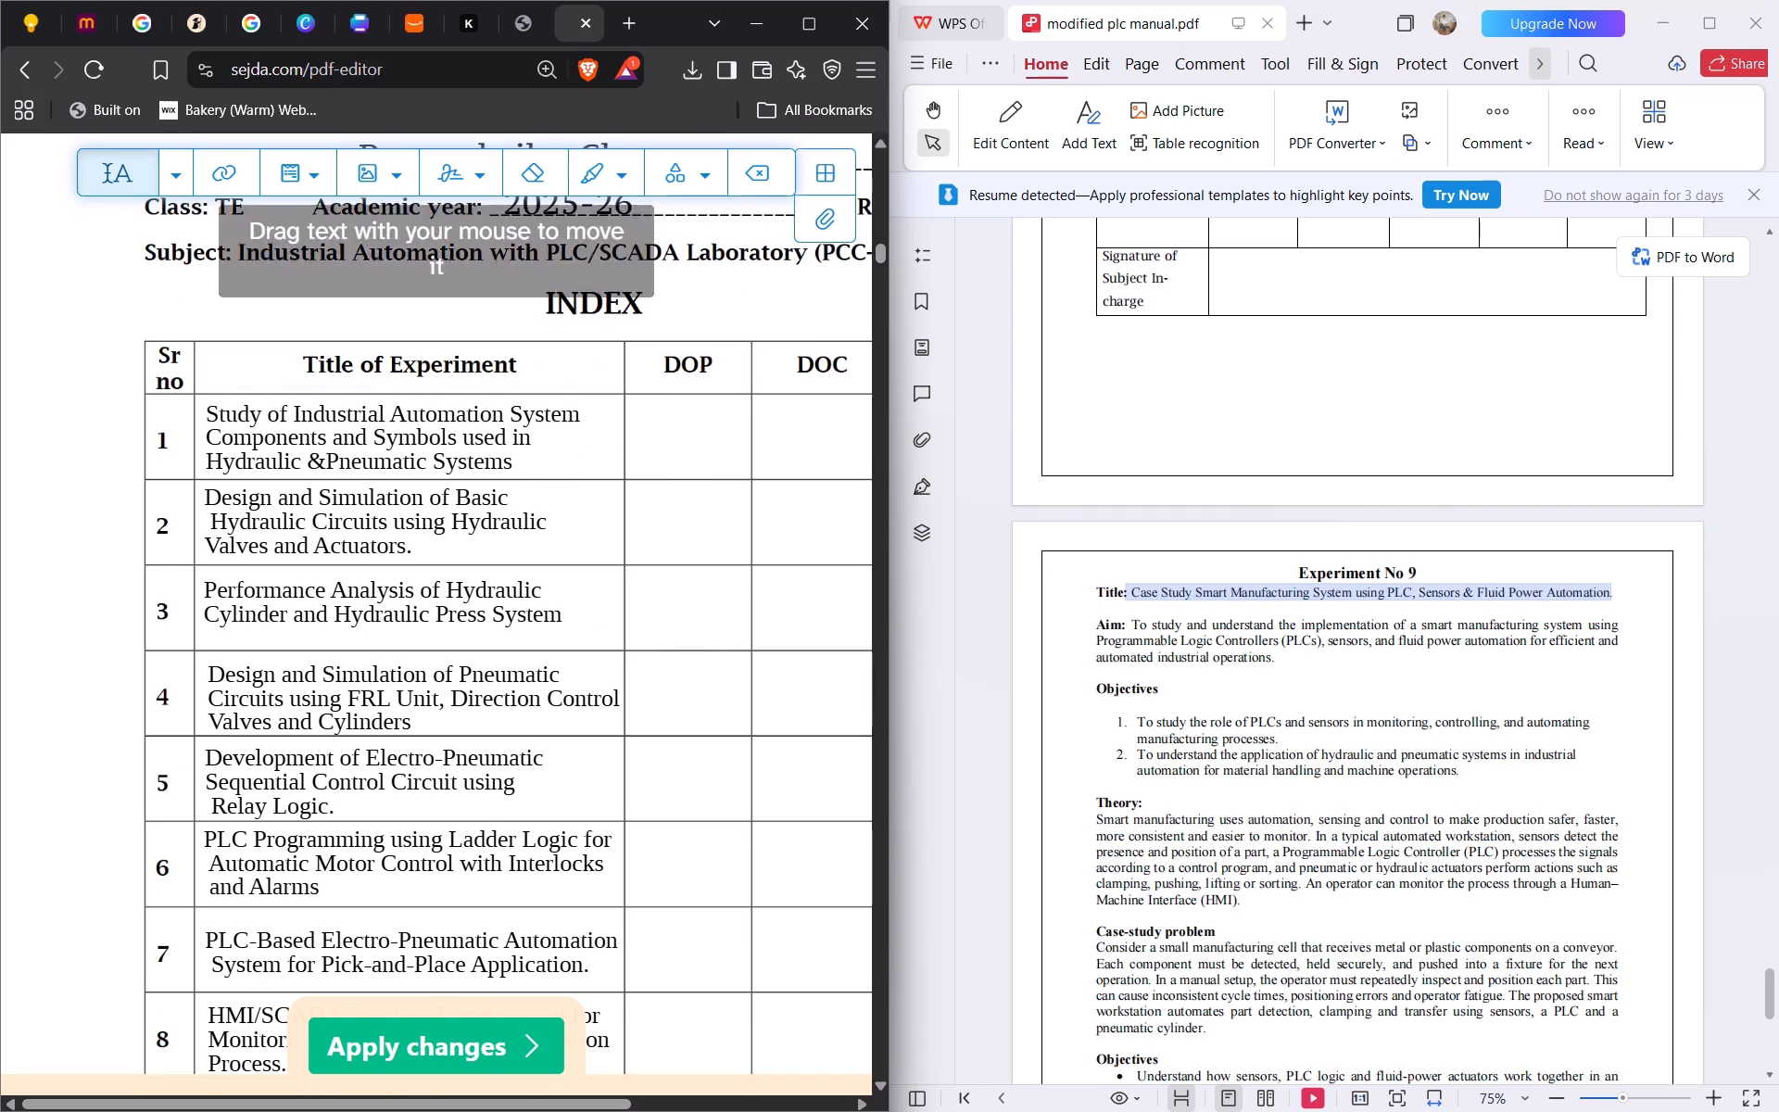
{"action": "left_click", "coordinate": [310, 442]}
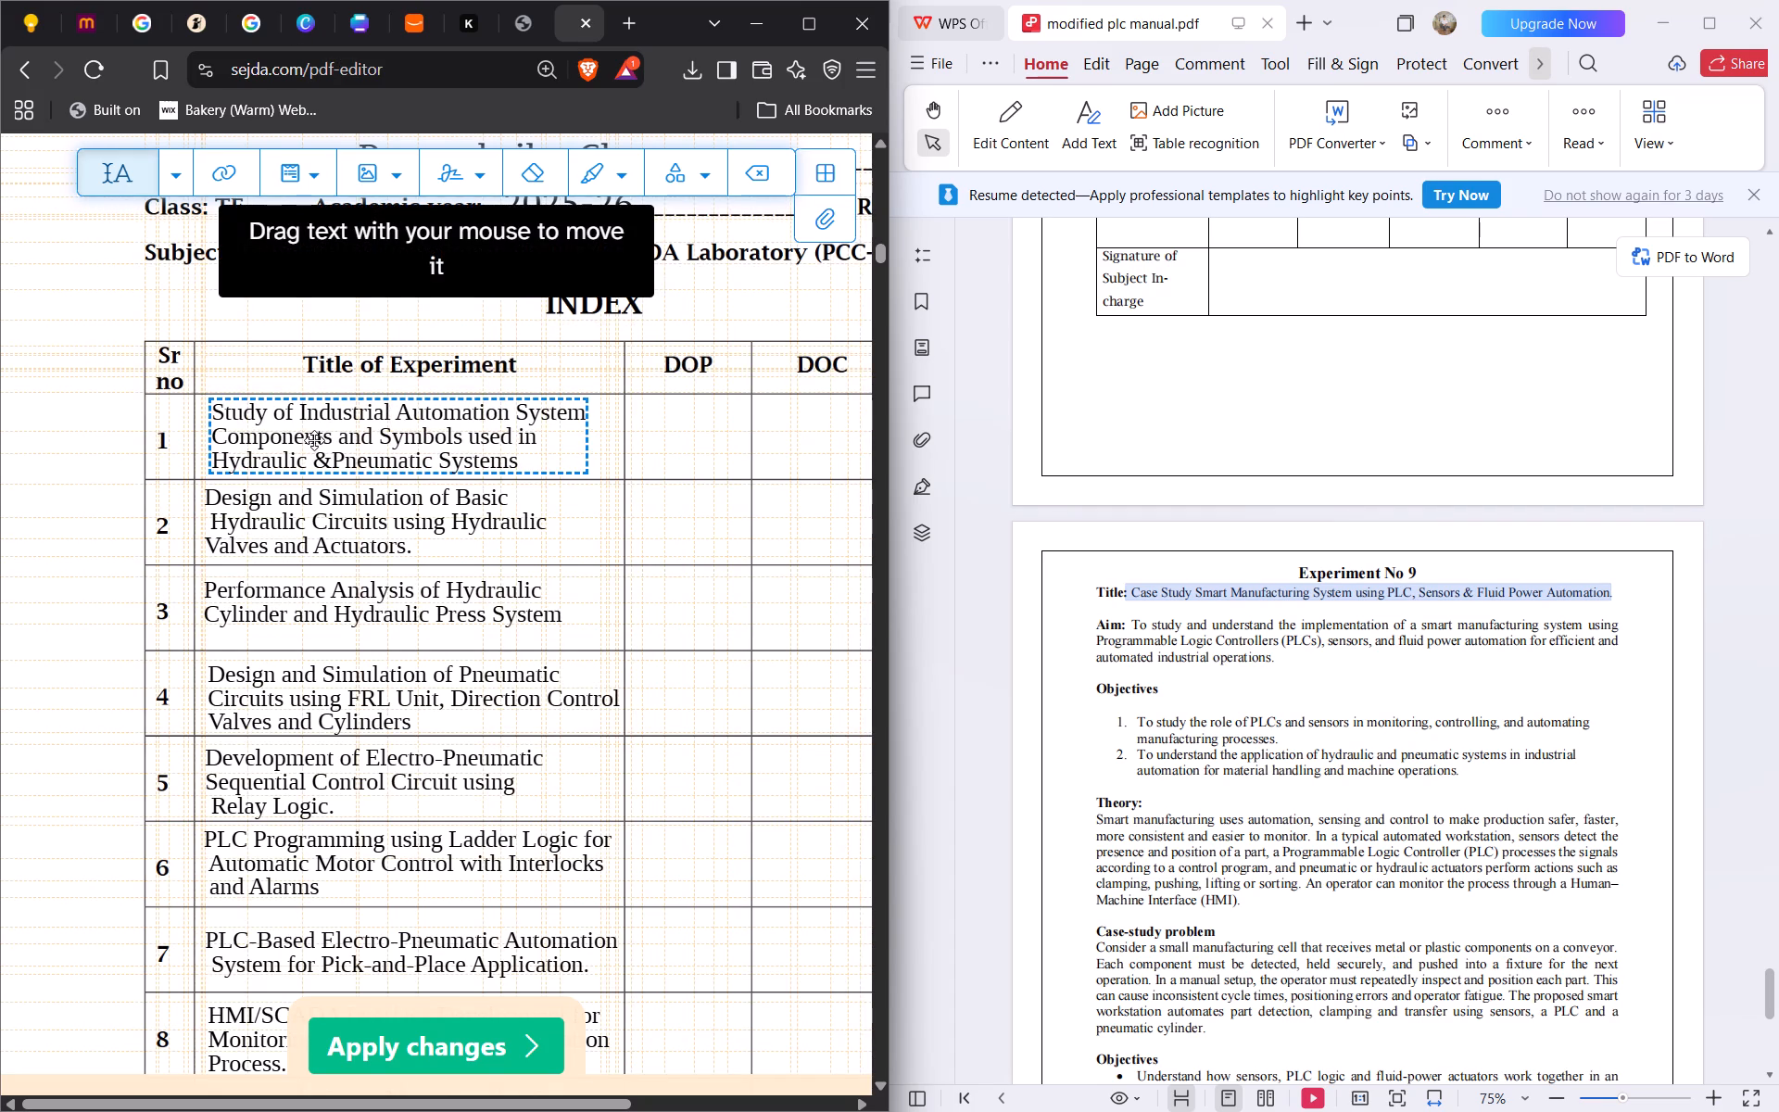
Change the font of the student name above the index on page 5 to Liberation Serif.
{"action": "scroll", "coordinate": [352, 463], "scroll_direction": "down", "scroll_amount": 5}
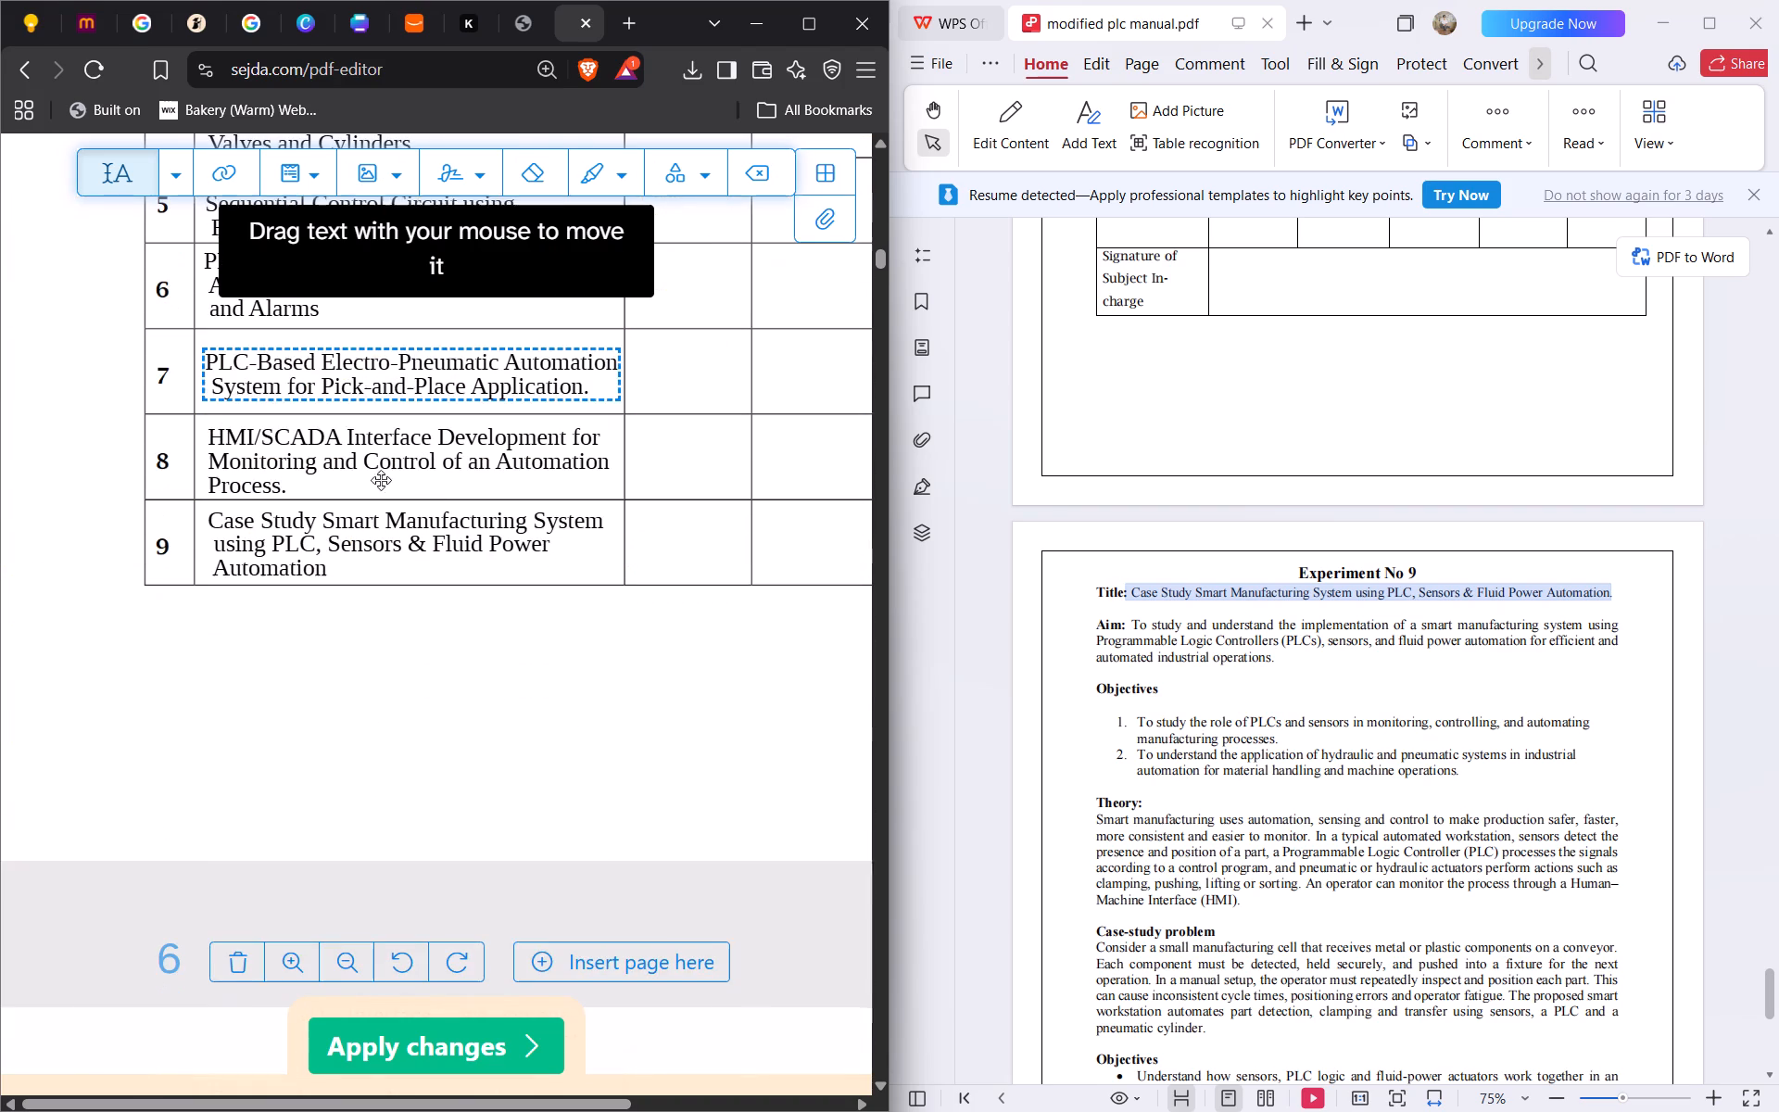
{"action": "scroll", "coordinate": [460, 477], "scroll_direction": "down", "scroll_amount": 3, "text": "ctrl"}
{"action": "scroll", "coordinate": [500, 466], "scroll_direction": "up", "scroll_amount": 4}
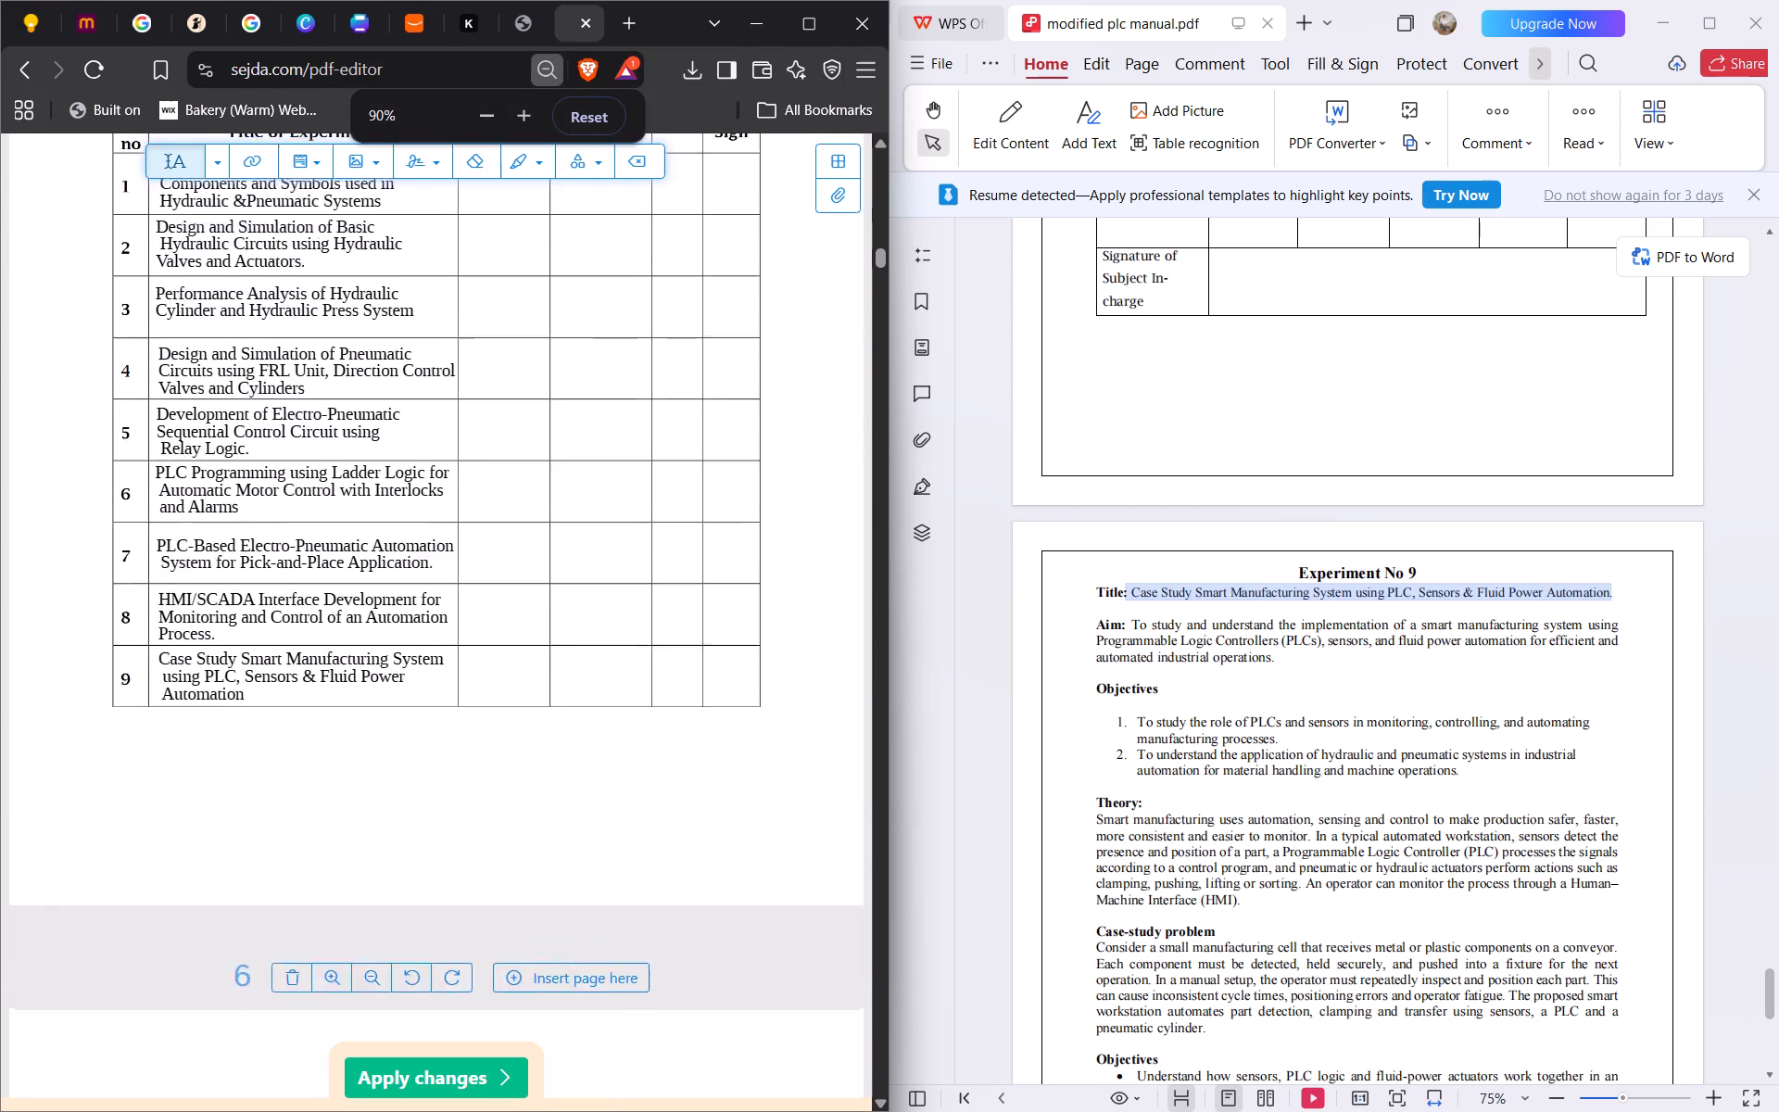
{"action": "scroll", "coordinate": [500, 466], "scroll_direction": "up", "scroll_amount": 3}
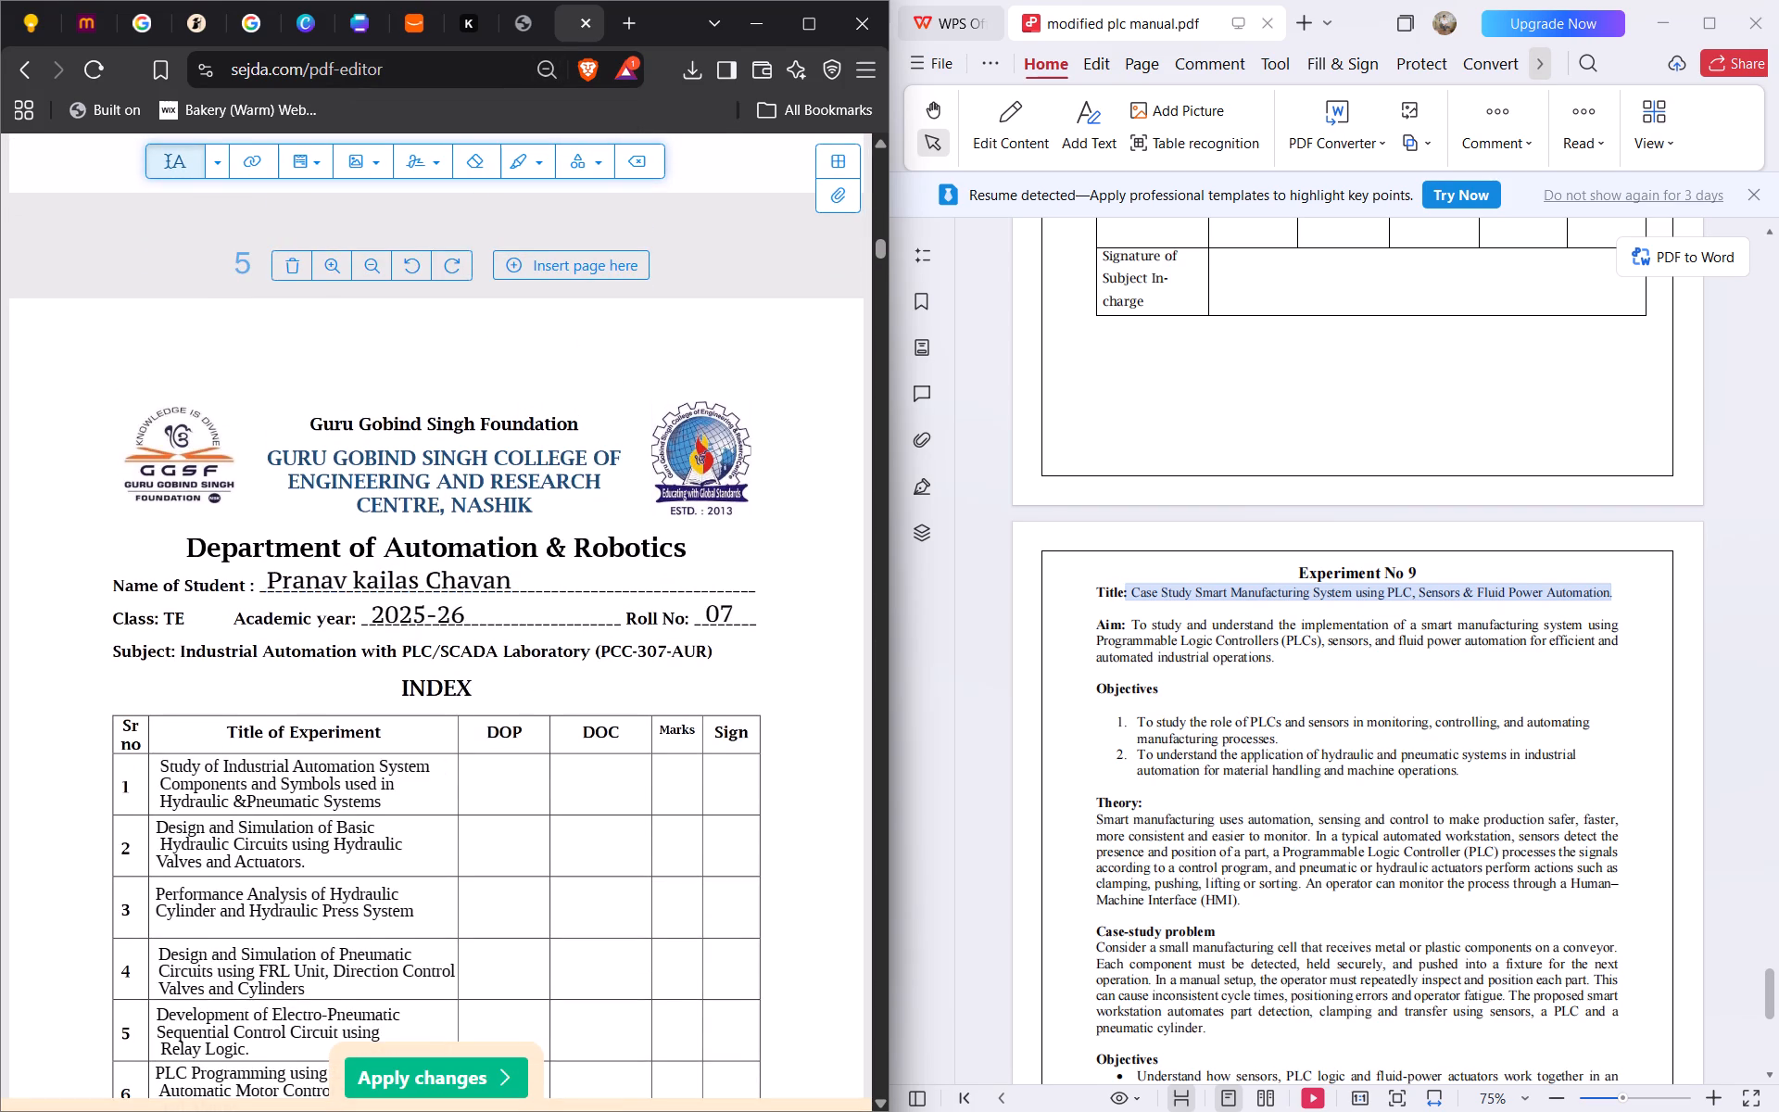
{"action": "double_click", "coordinate": [459, 576]}
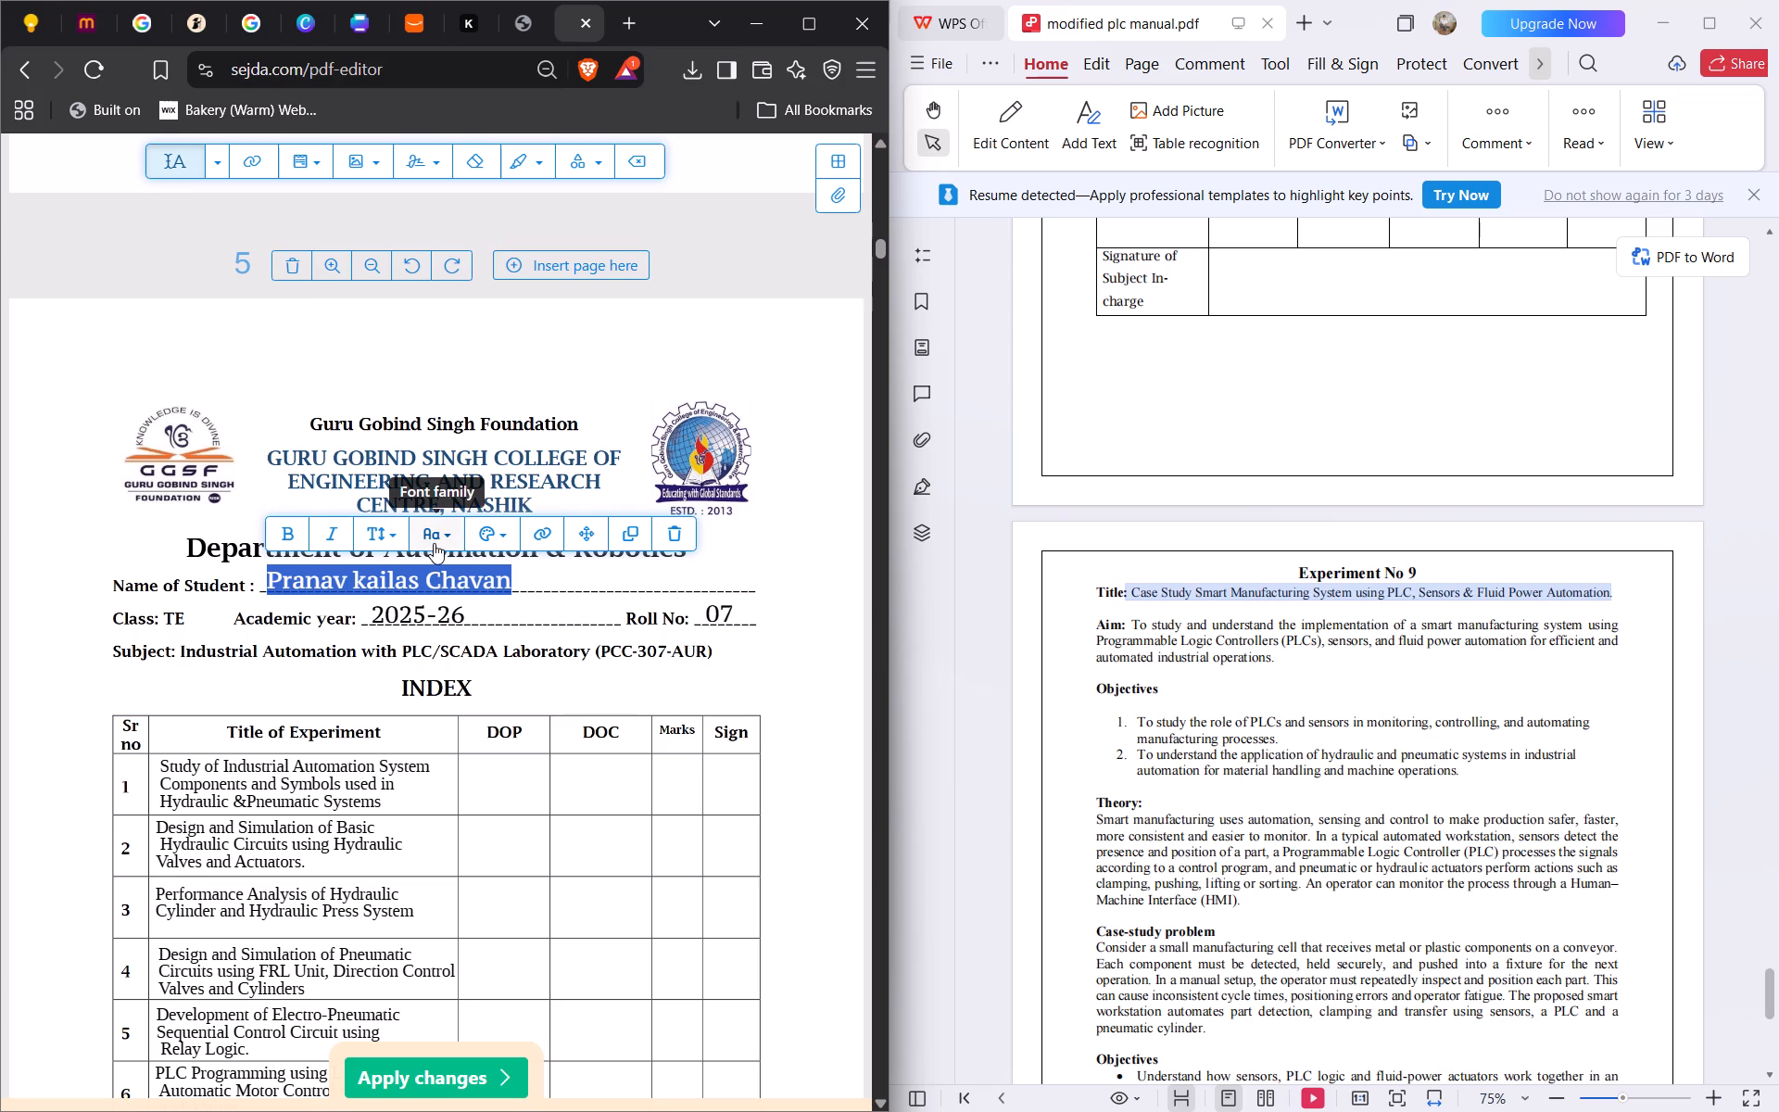
{"action": "left_click", "coordinate": [434, 543]}
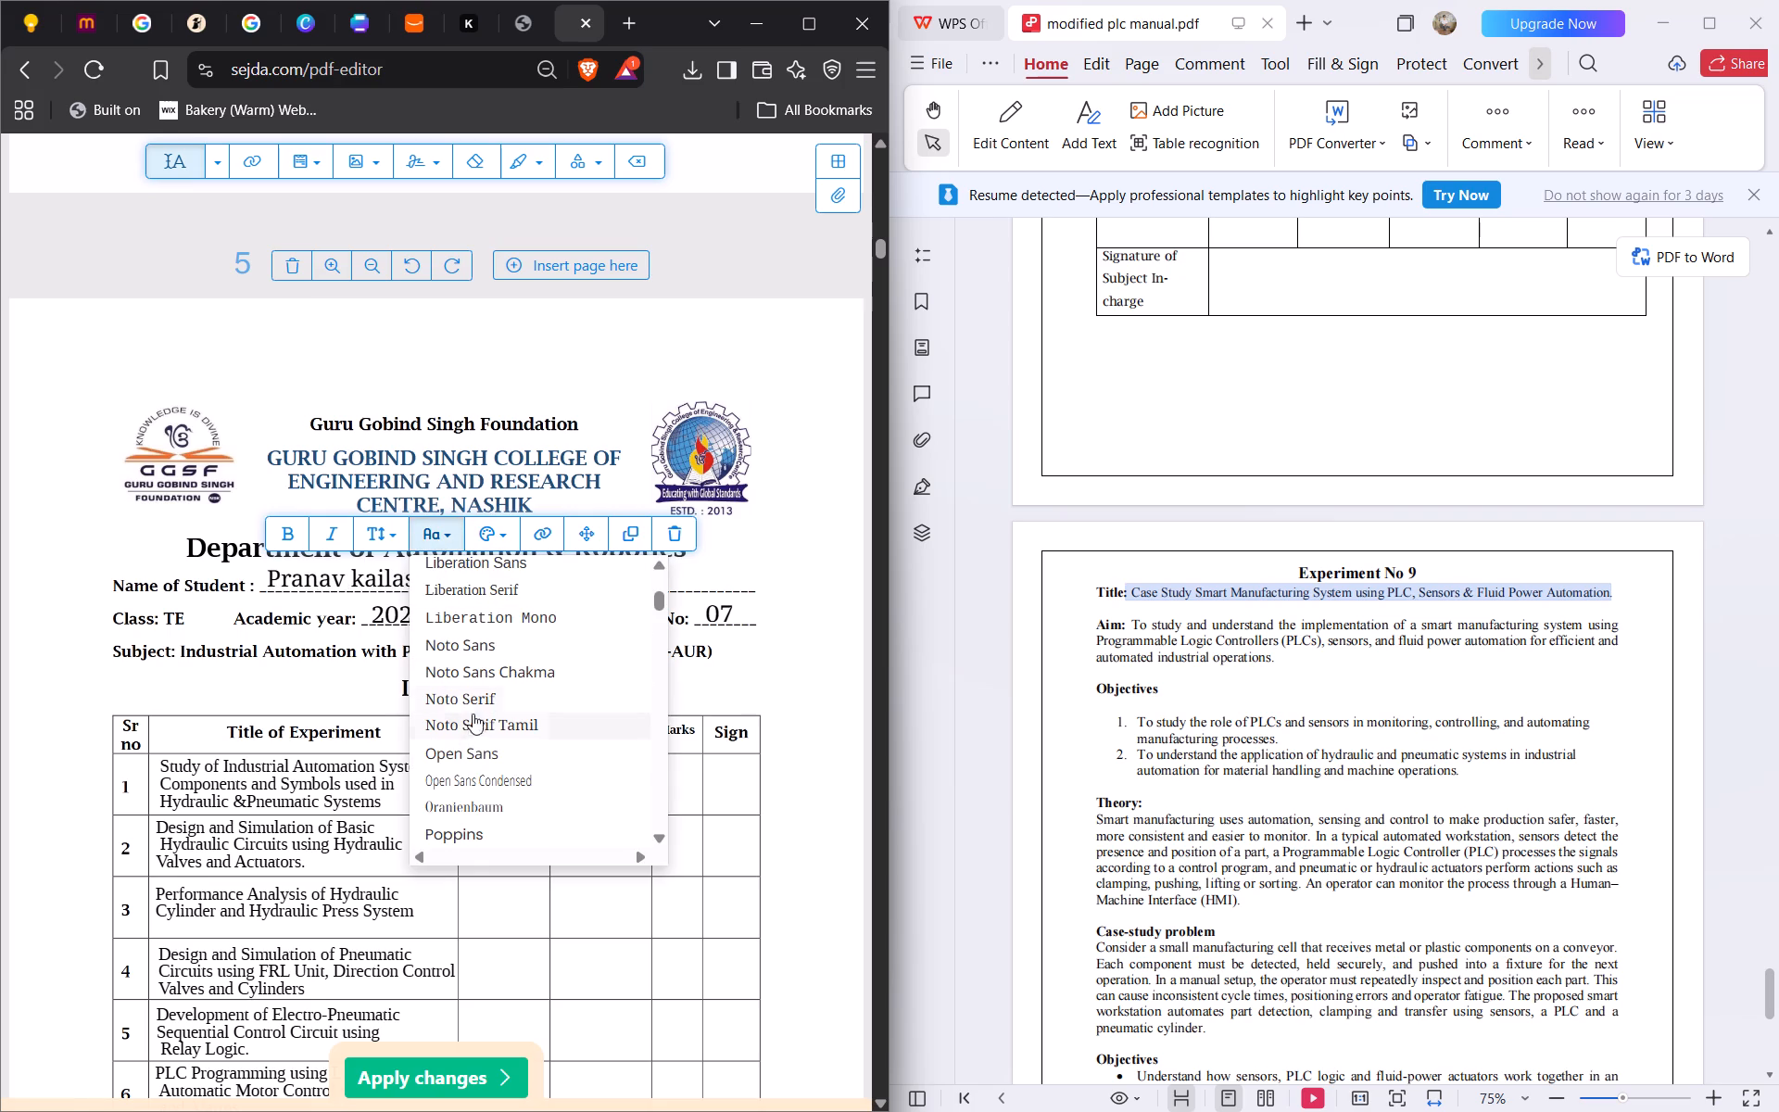
{"action": "scroll", "coordinate": [458, 701], "scroll_direction": "down", "scroll_amount": 1}
{"action": "scroll", "coordinate": [504, 776], "scroll_direction": "up", "scroll_amount": 1}
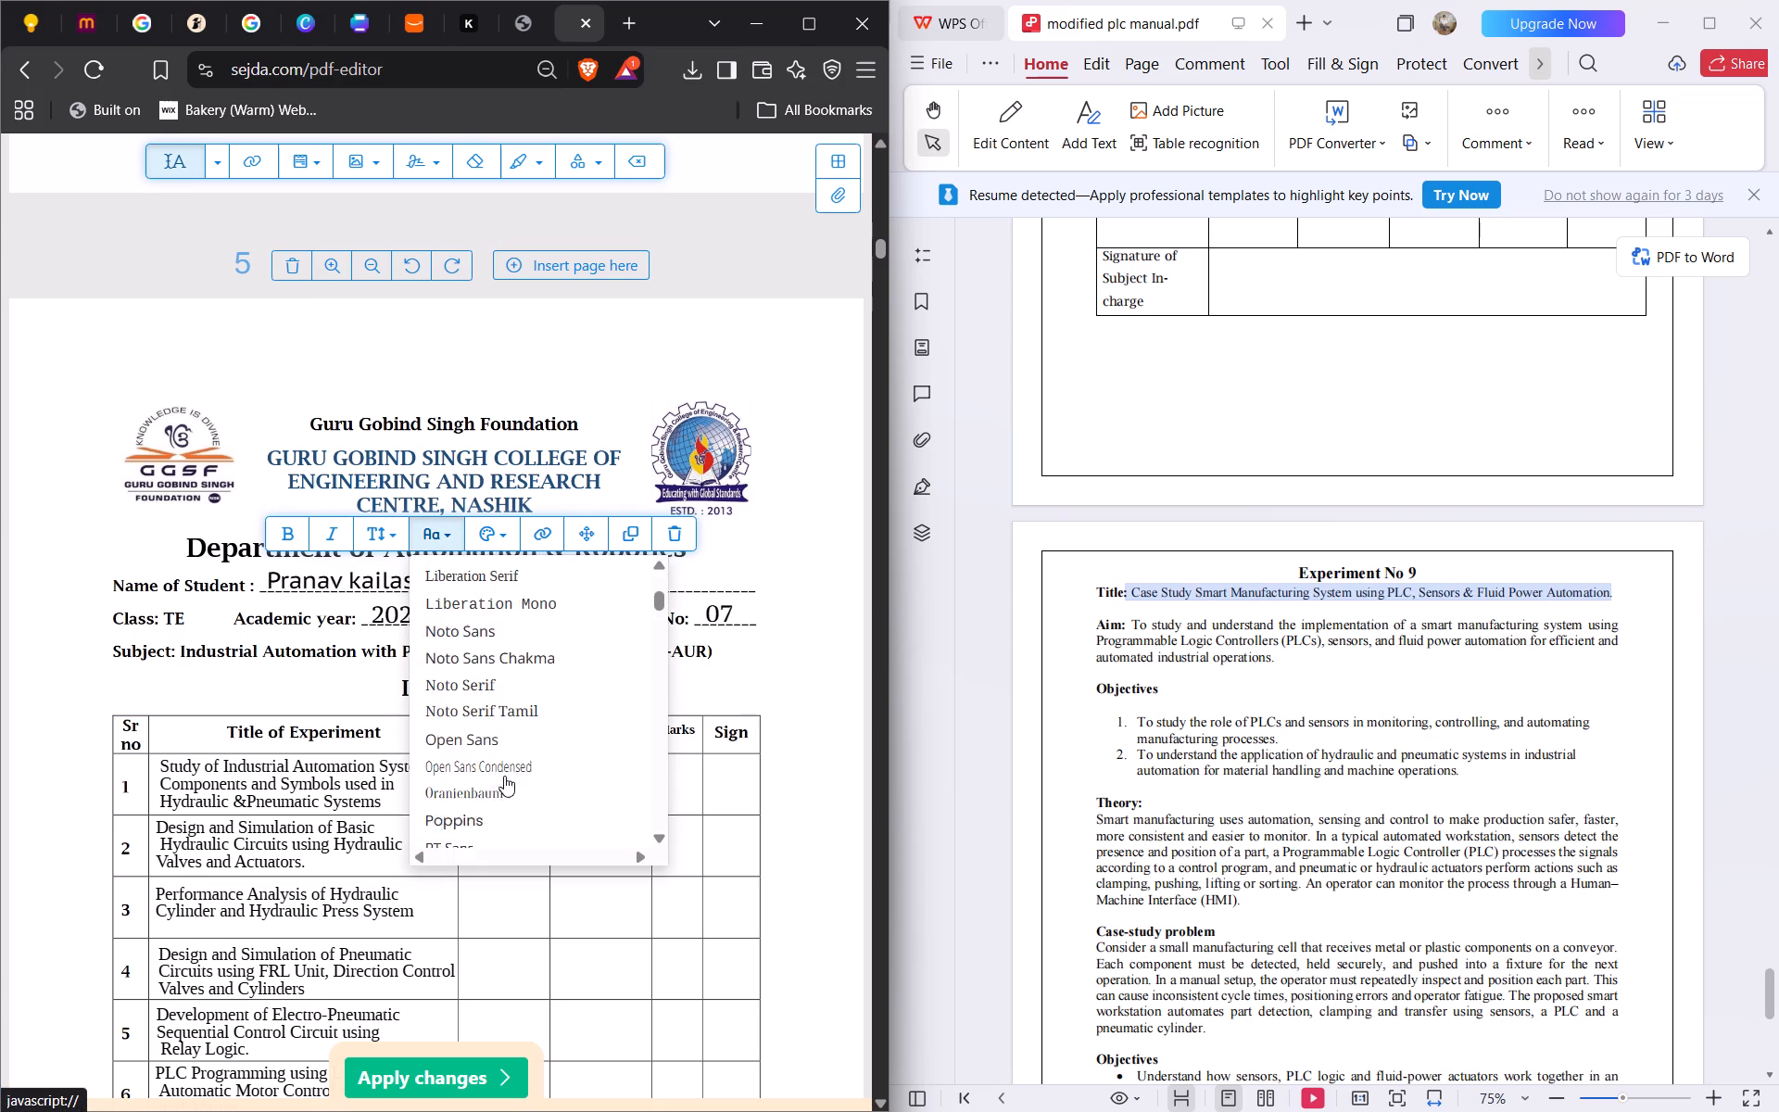
{"action": "scroll", "coordinate": [504, 776], "scroll_direction": "up", "scroll_amount": 2}
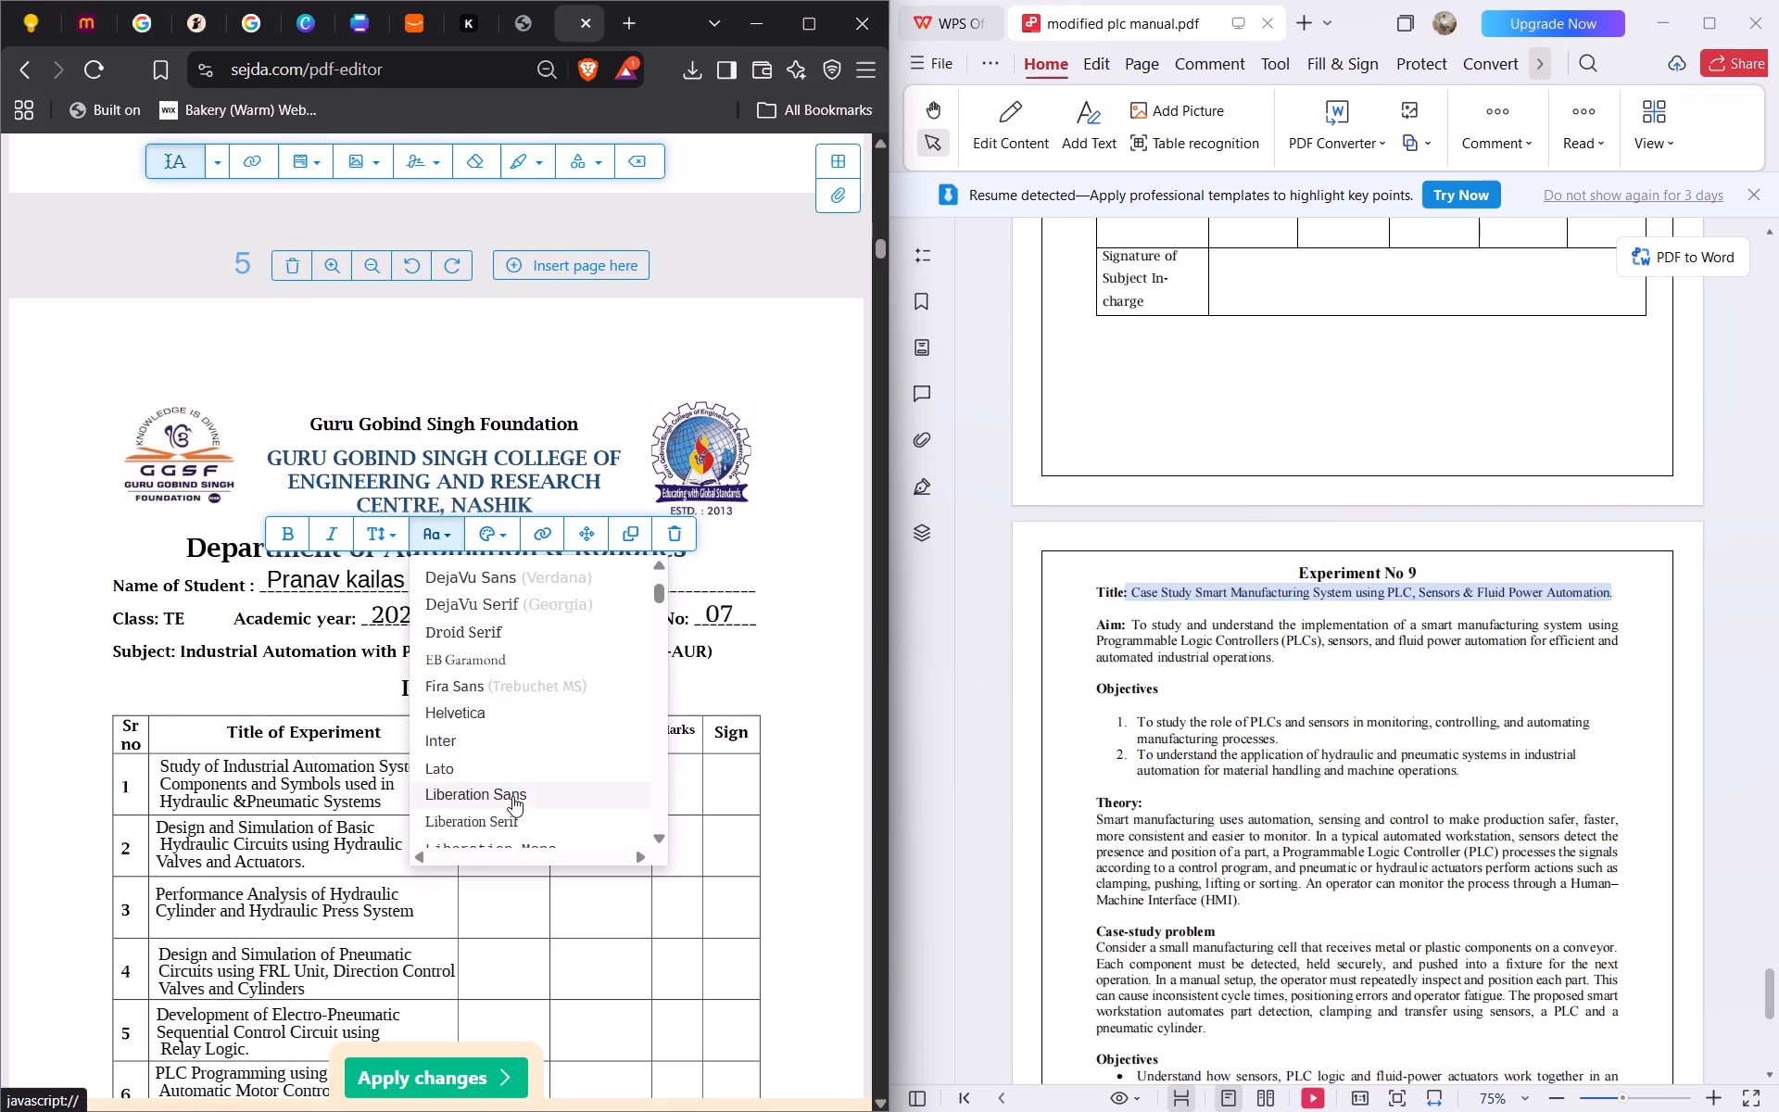
{"action": "left_click", "coordinate": [510, 808]}
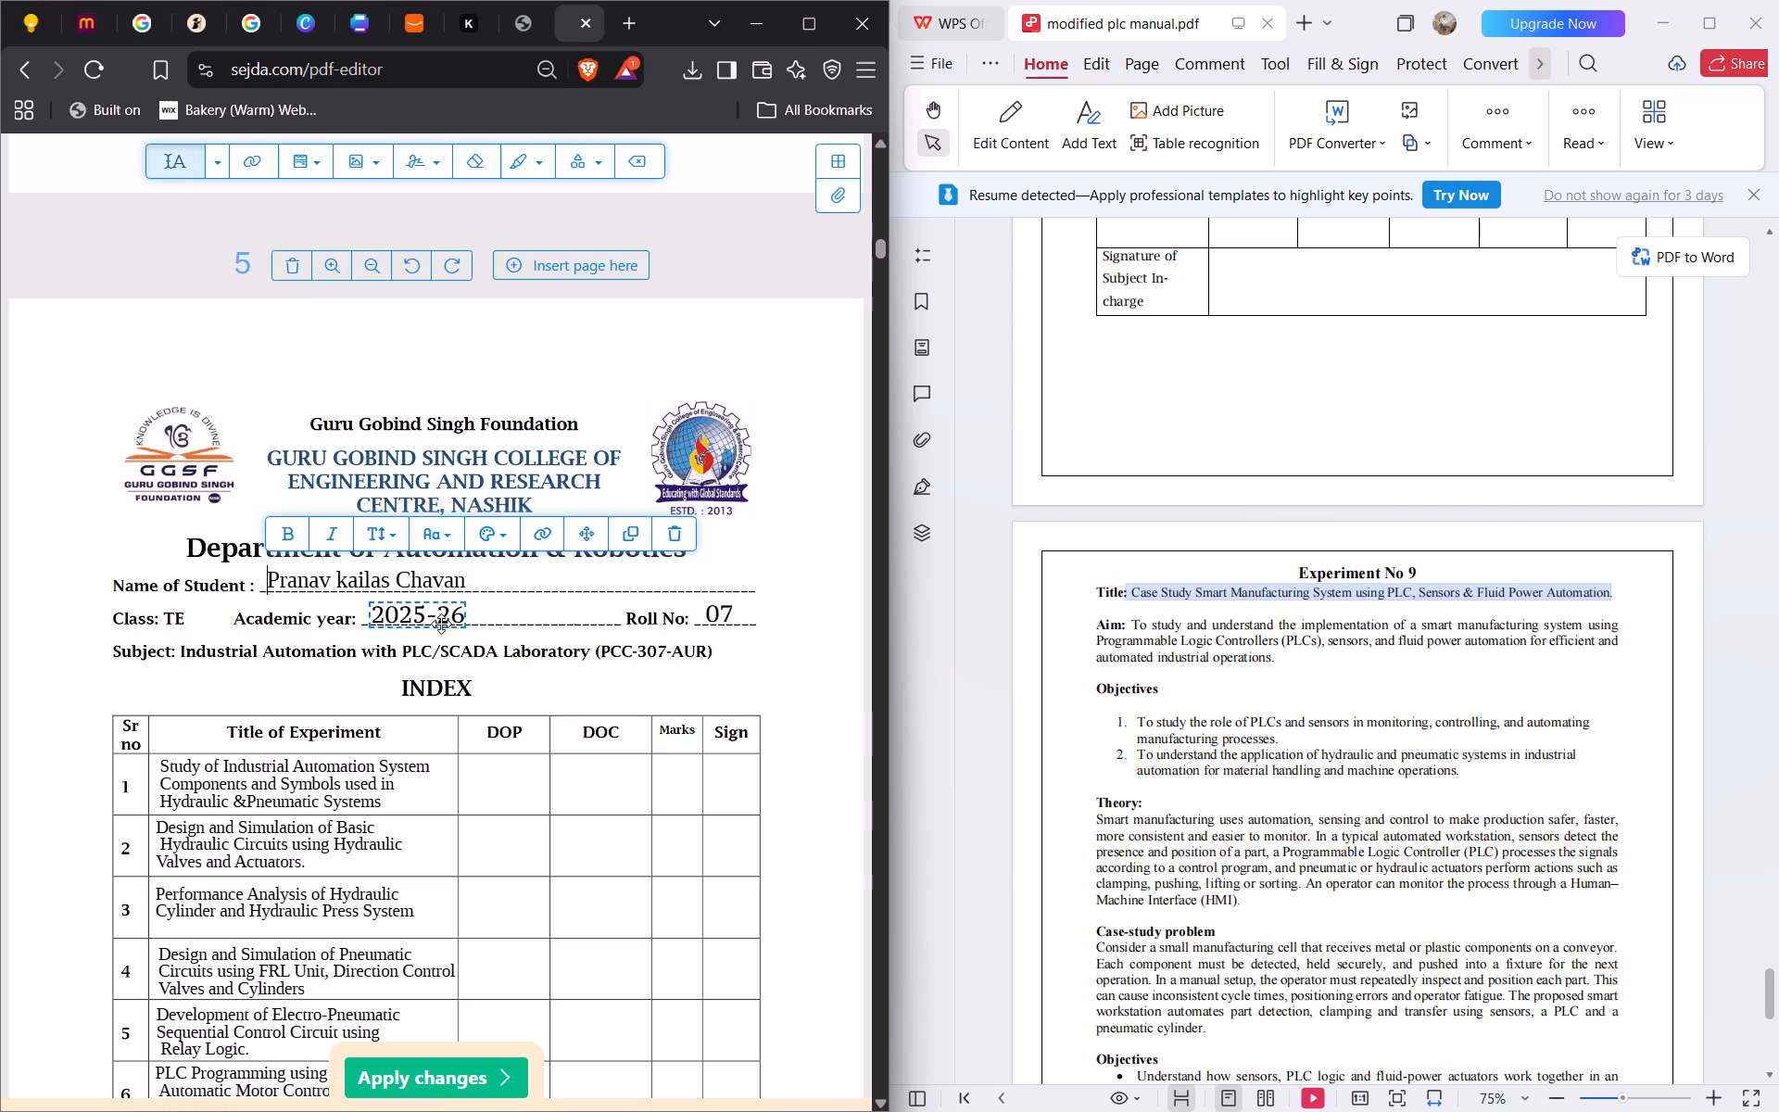
Change the font of the academic year above the index to Liberation Serif.
{"action": "left_click", "coordinate": [441, 624]}
{"action": "left_click", "coordinate": [559, 553]}
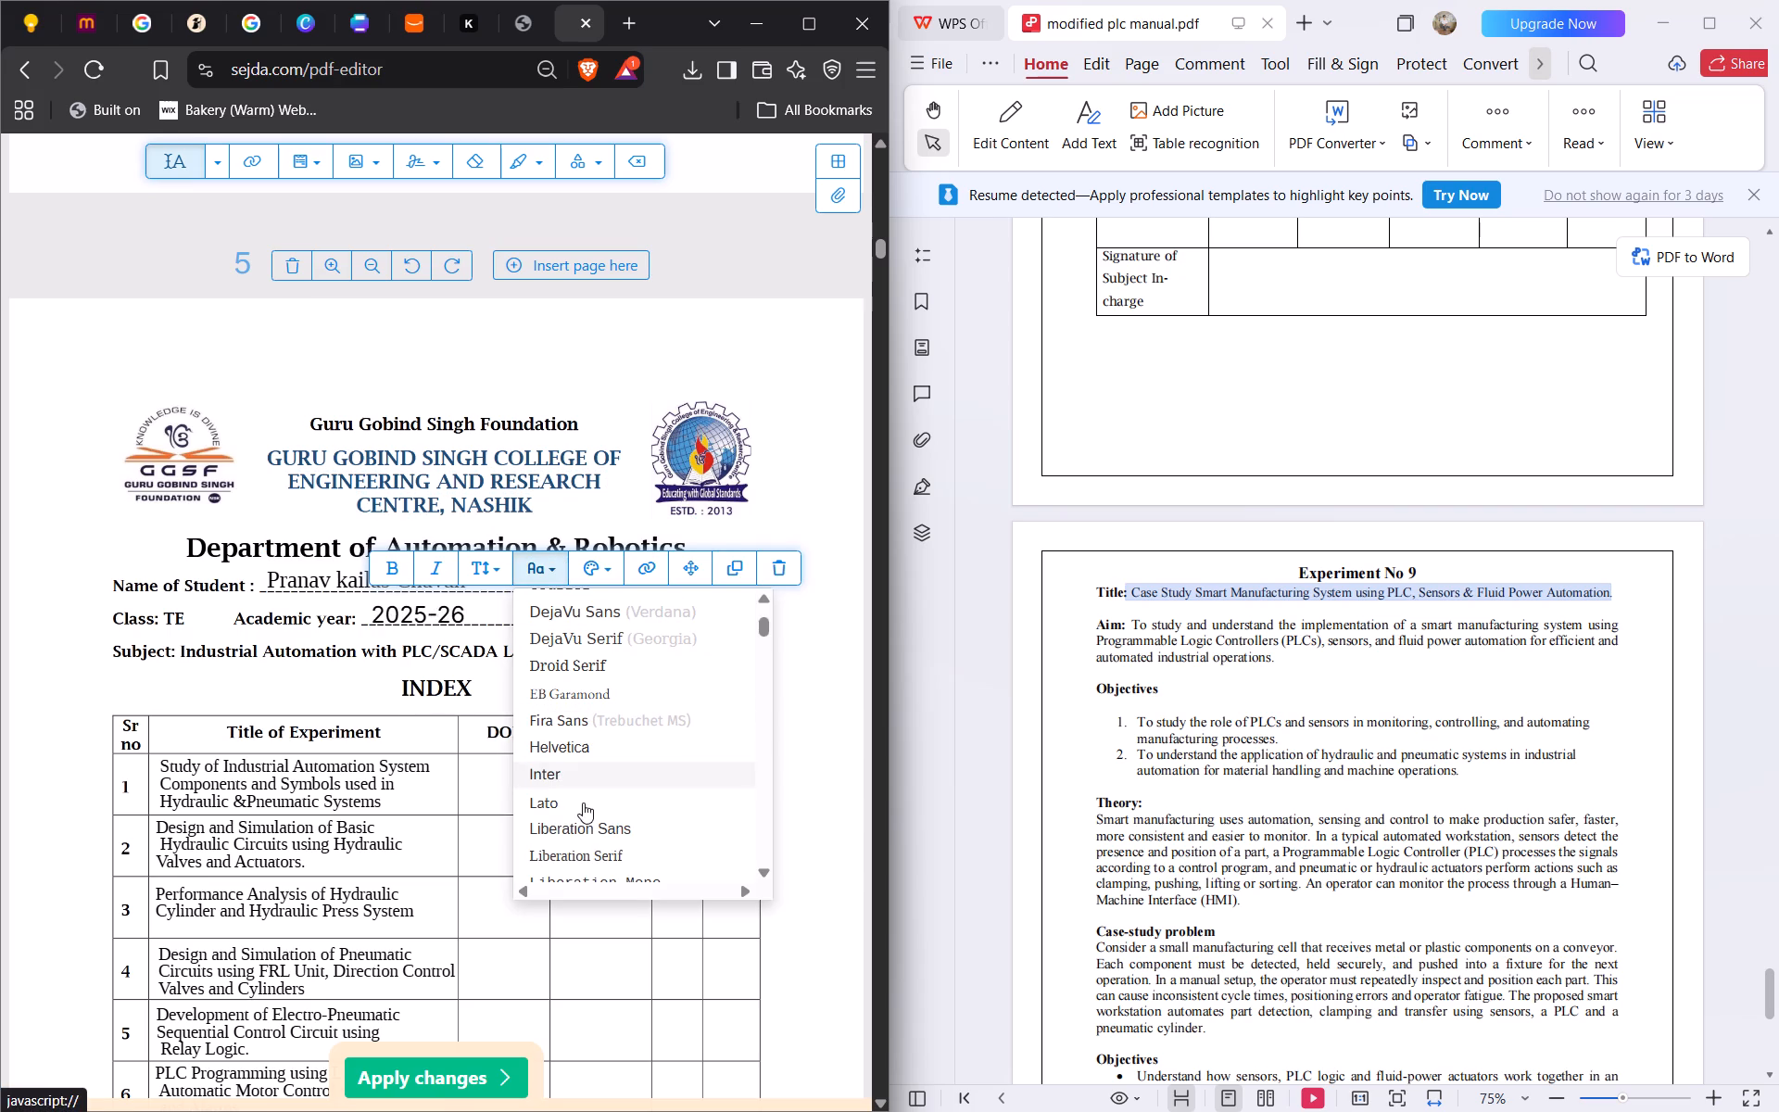
{"action": "left_click", "coordinate": [582, 853]}
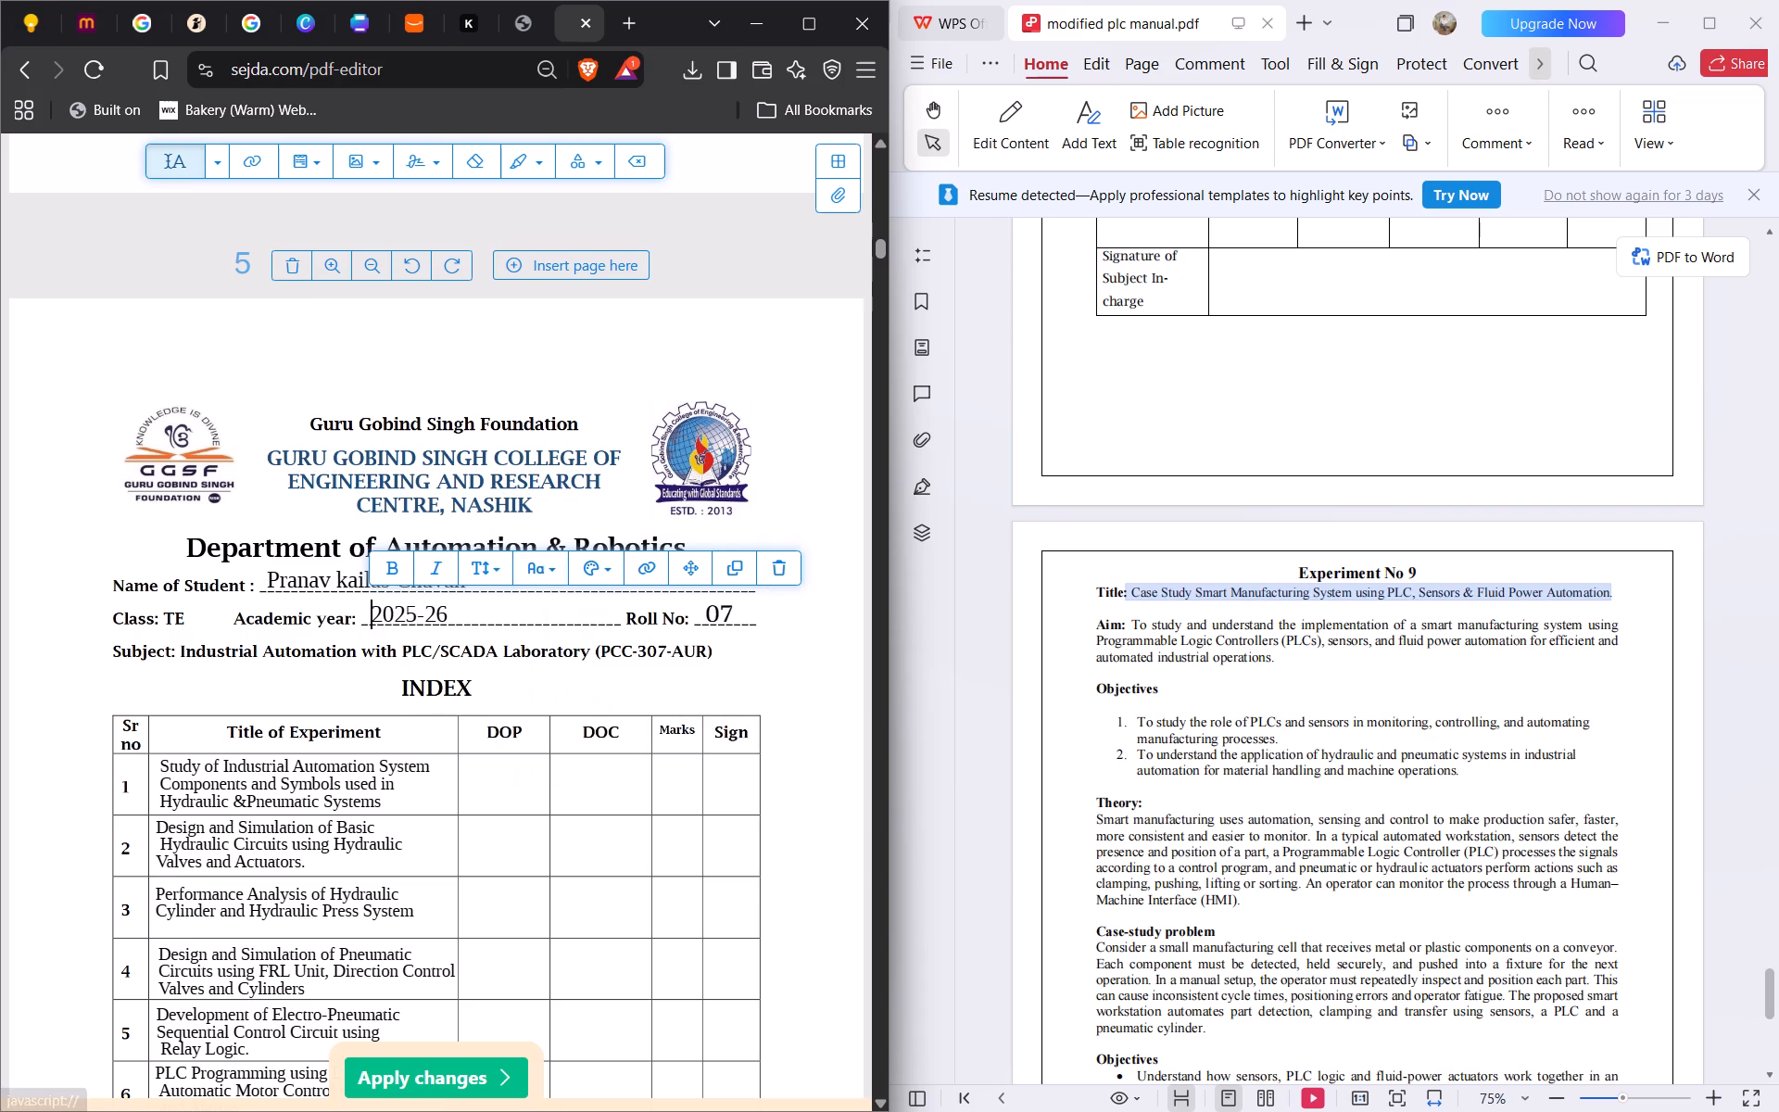
Change the font of the roll number above the index to Liberation Serif.
{"action": "left_click", "coordinate": [732, 621]}
{"action": "left_click", "coordinate": [713, 618]}
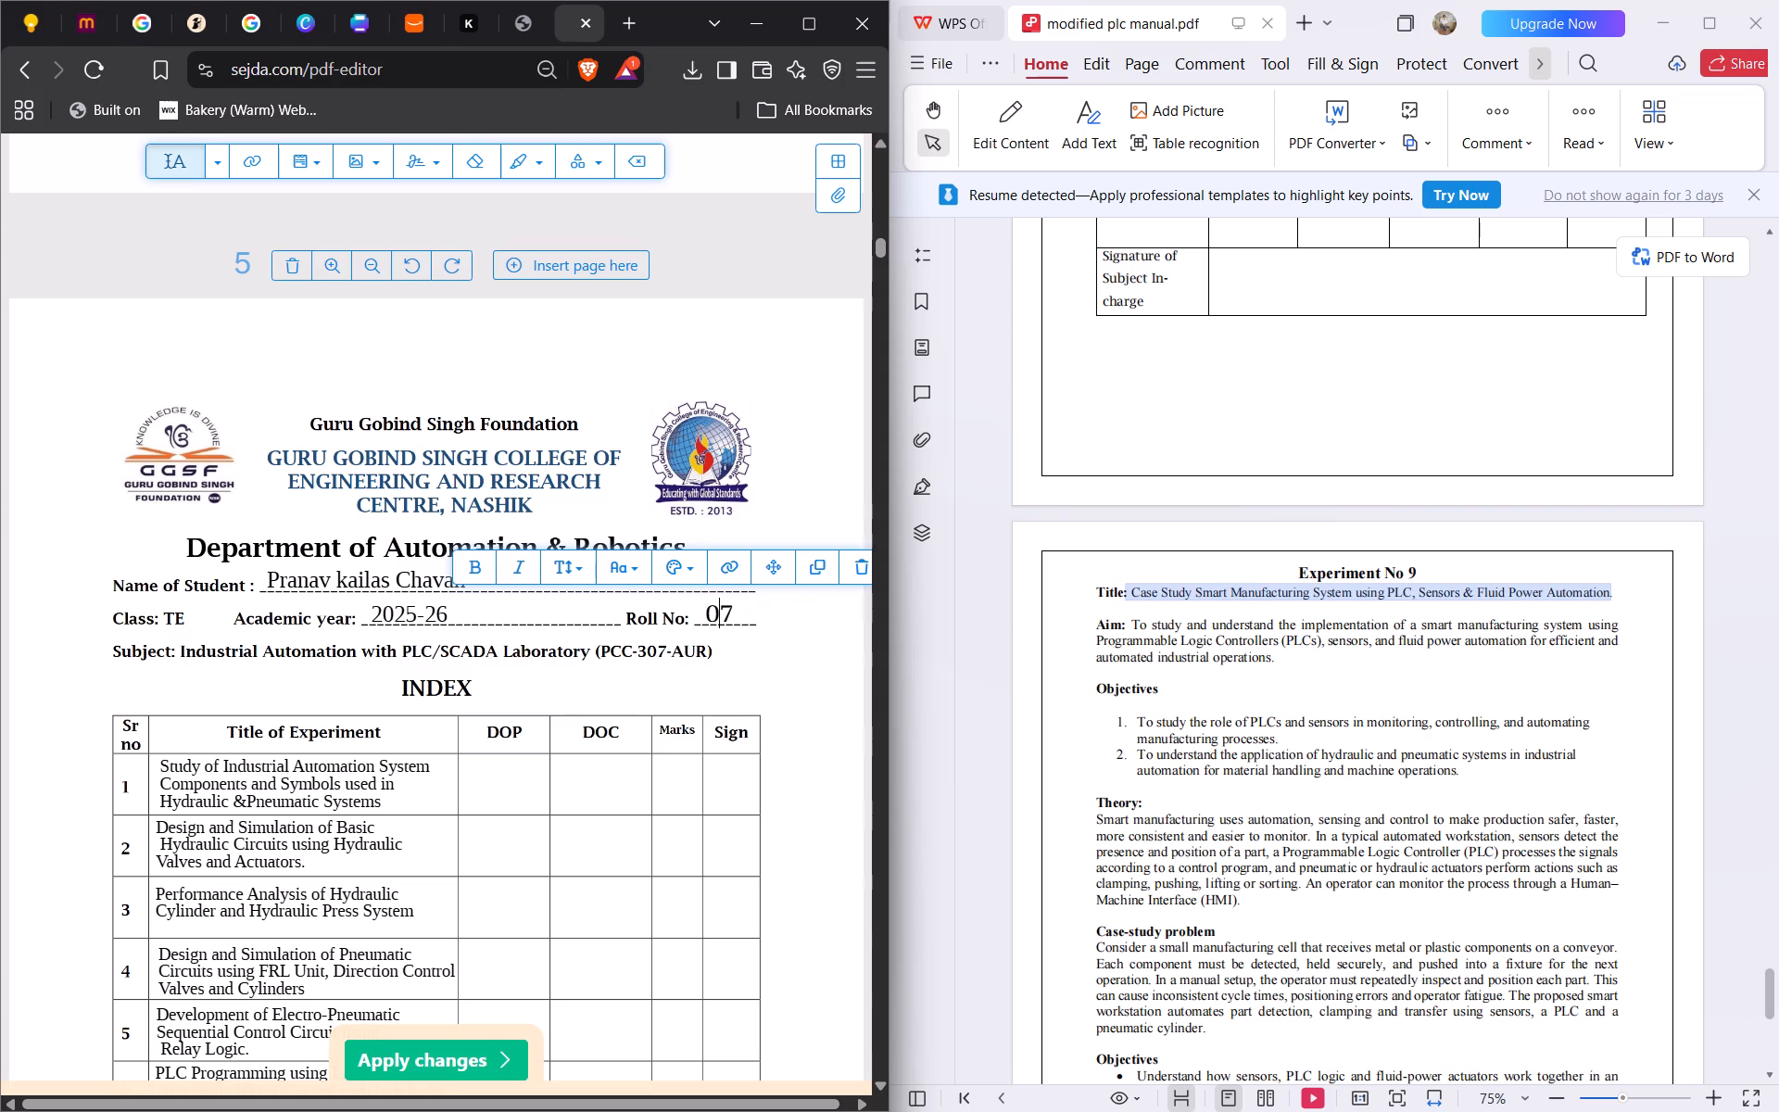
{"action": "double_click", "coordinate": [713, 618]}
{"action": "left_click", "coordinate": [619, 560]}
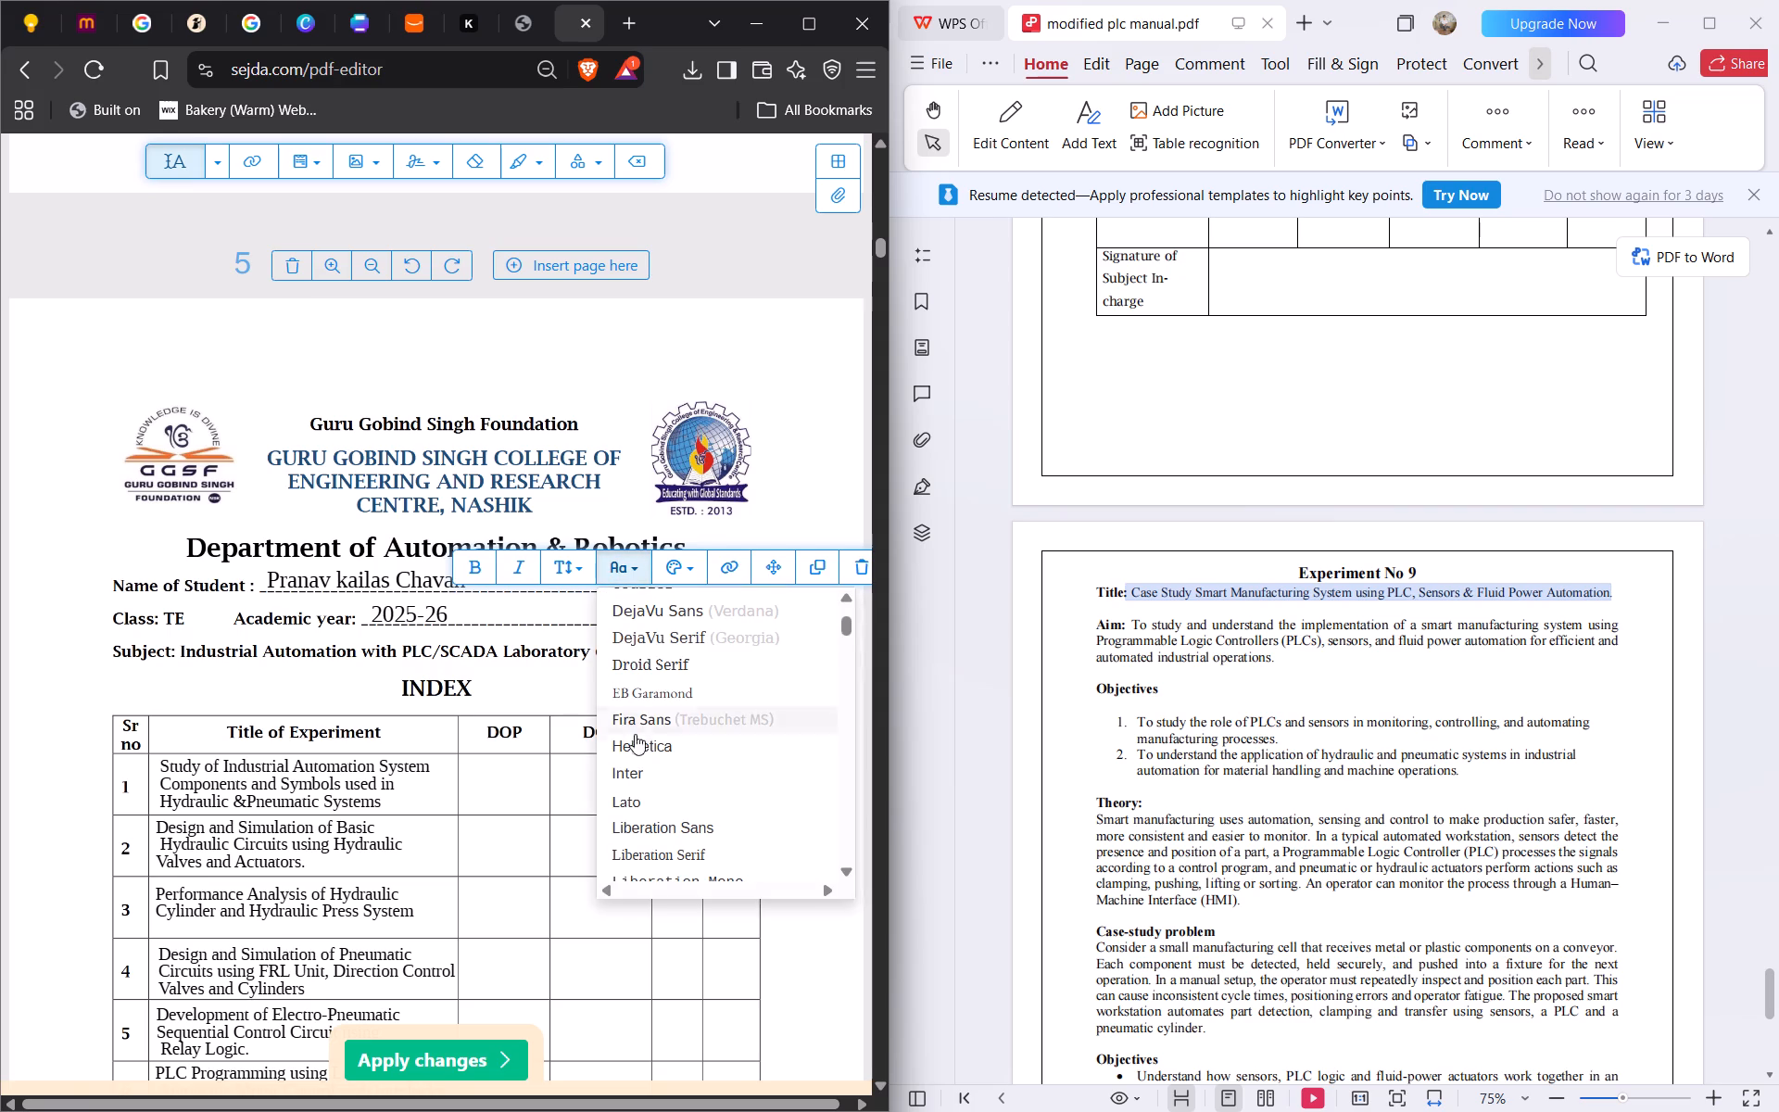
{"action": "left_click", "coordinate": [657, 844]}
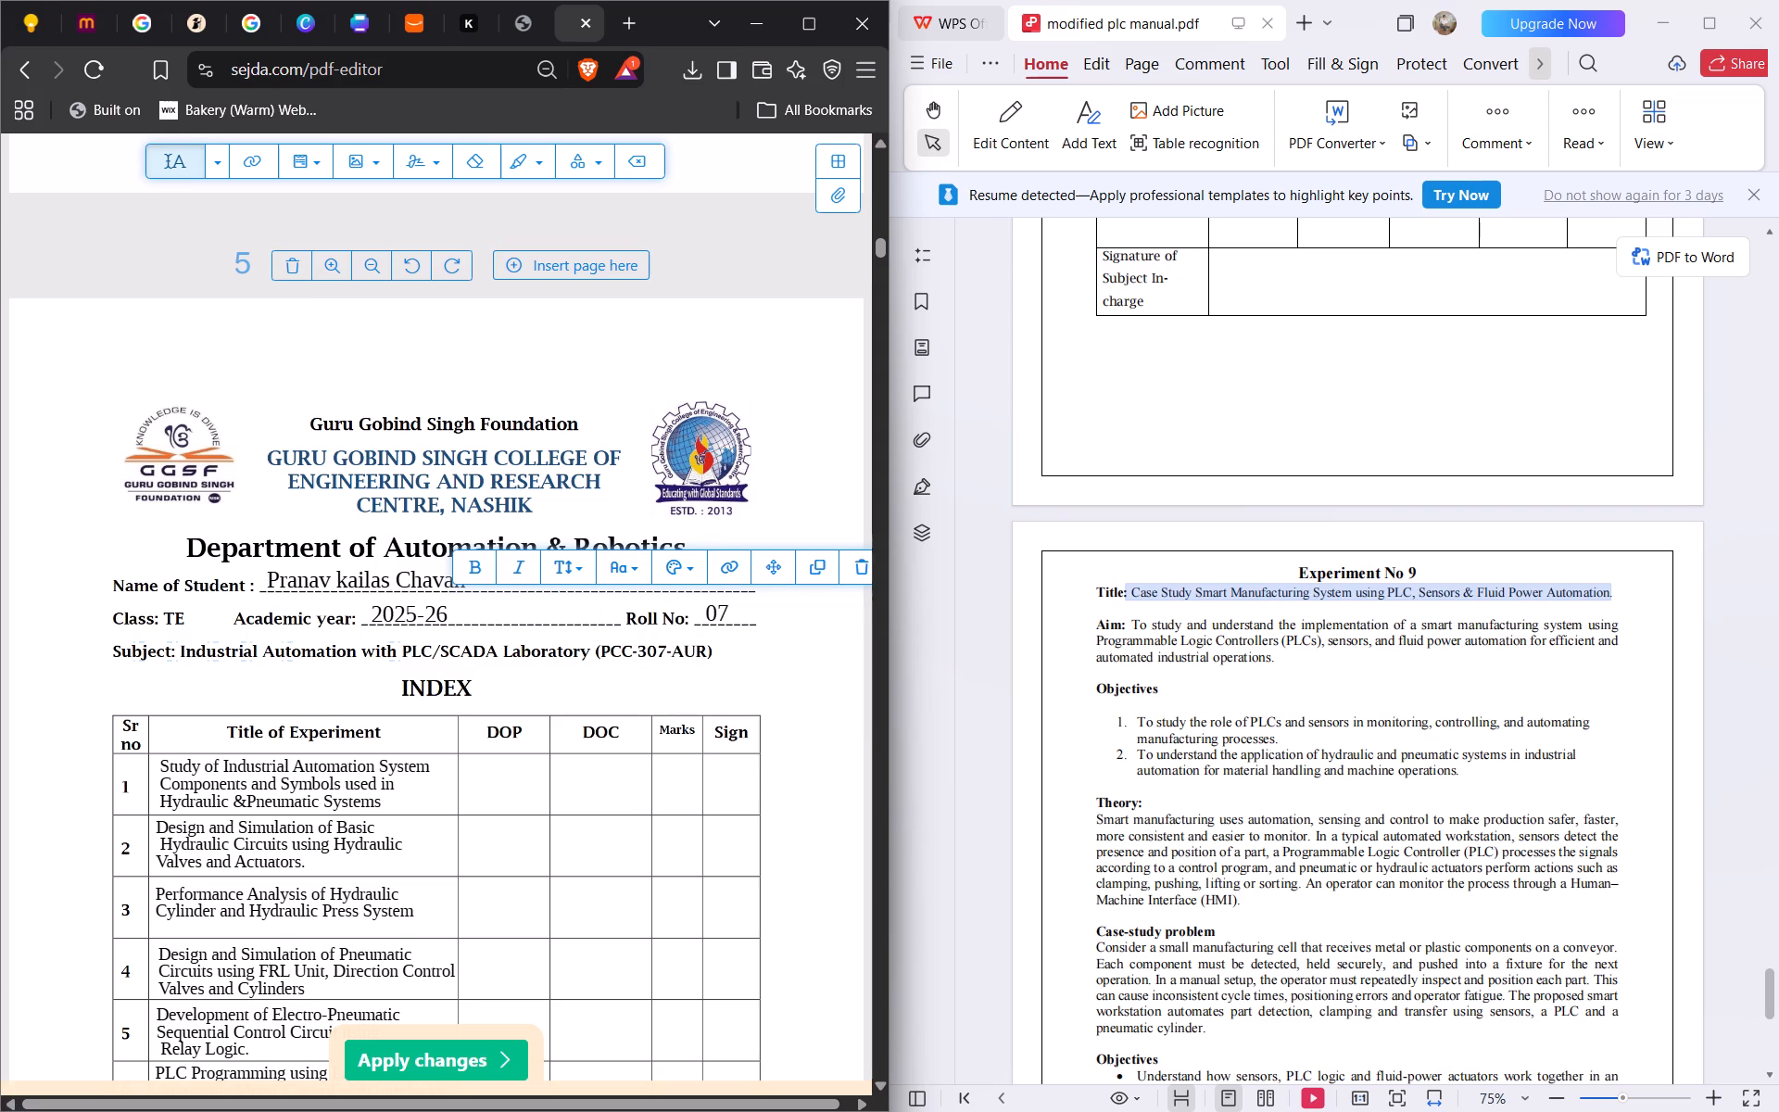
{"action": "left_click", "coordinate": [767, 259]}
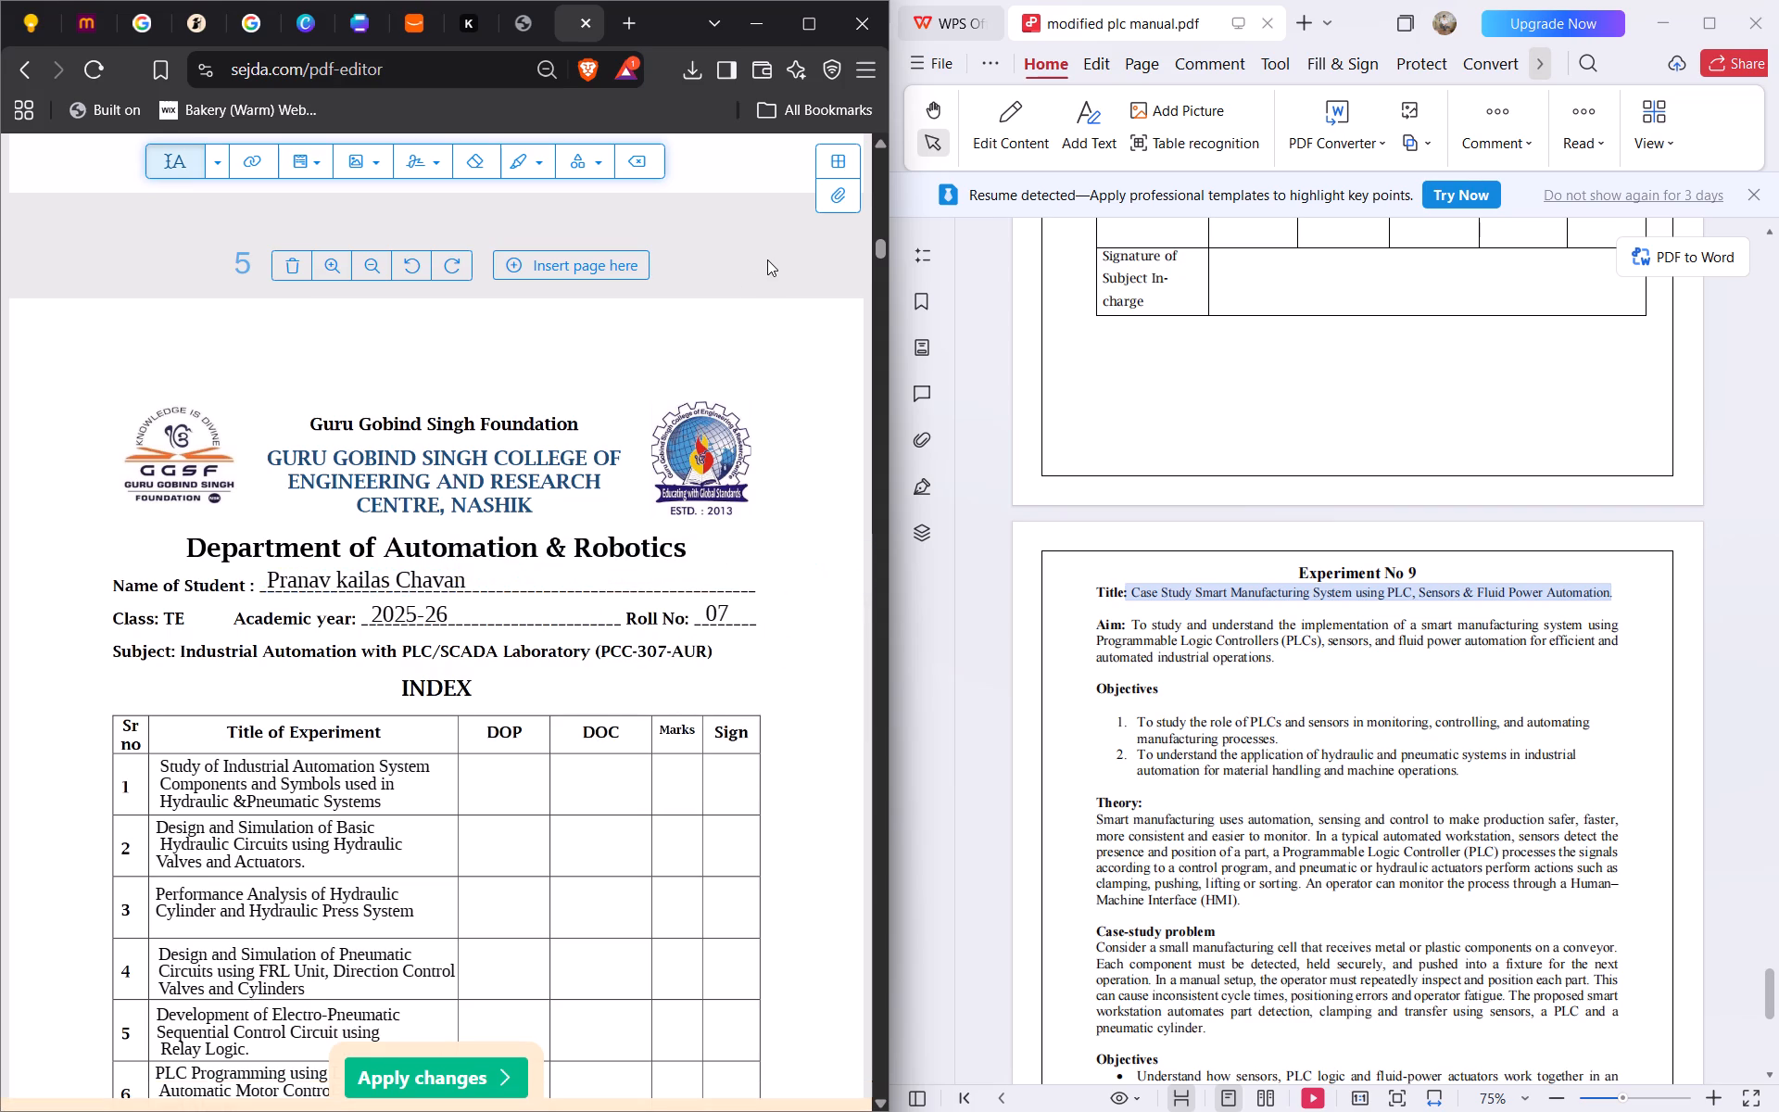
Review the filled-in index, the certificate page and the cover page of the lab manual.
{"action": "scroll", "coordinate": [465, 613], "scroll_direction": "down", "scroll_amount": 5}
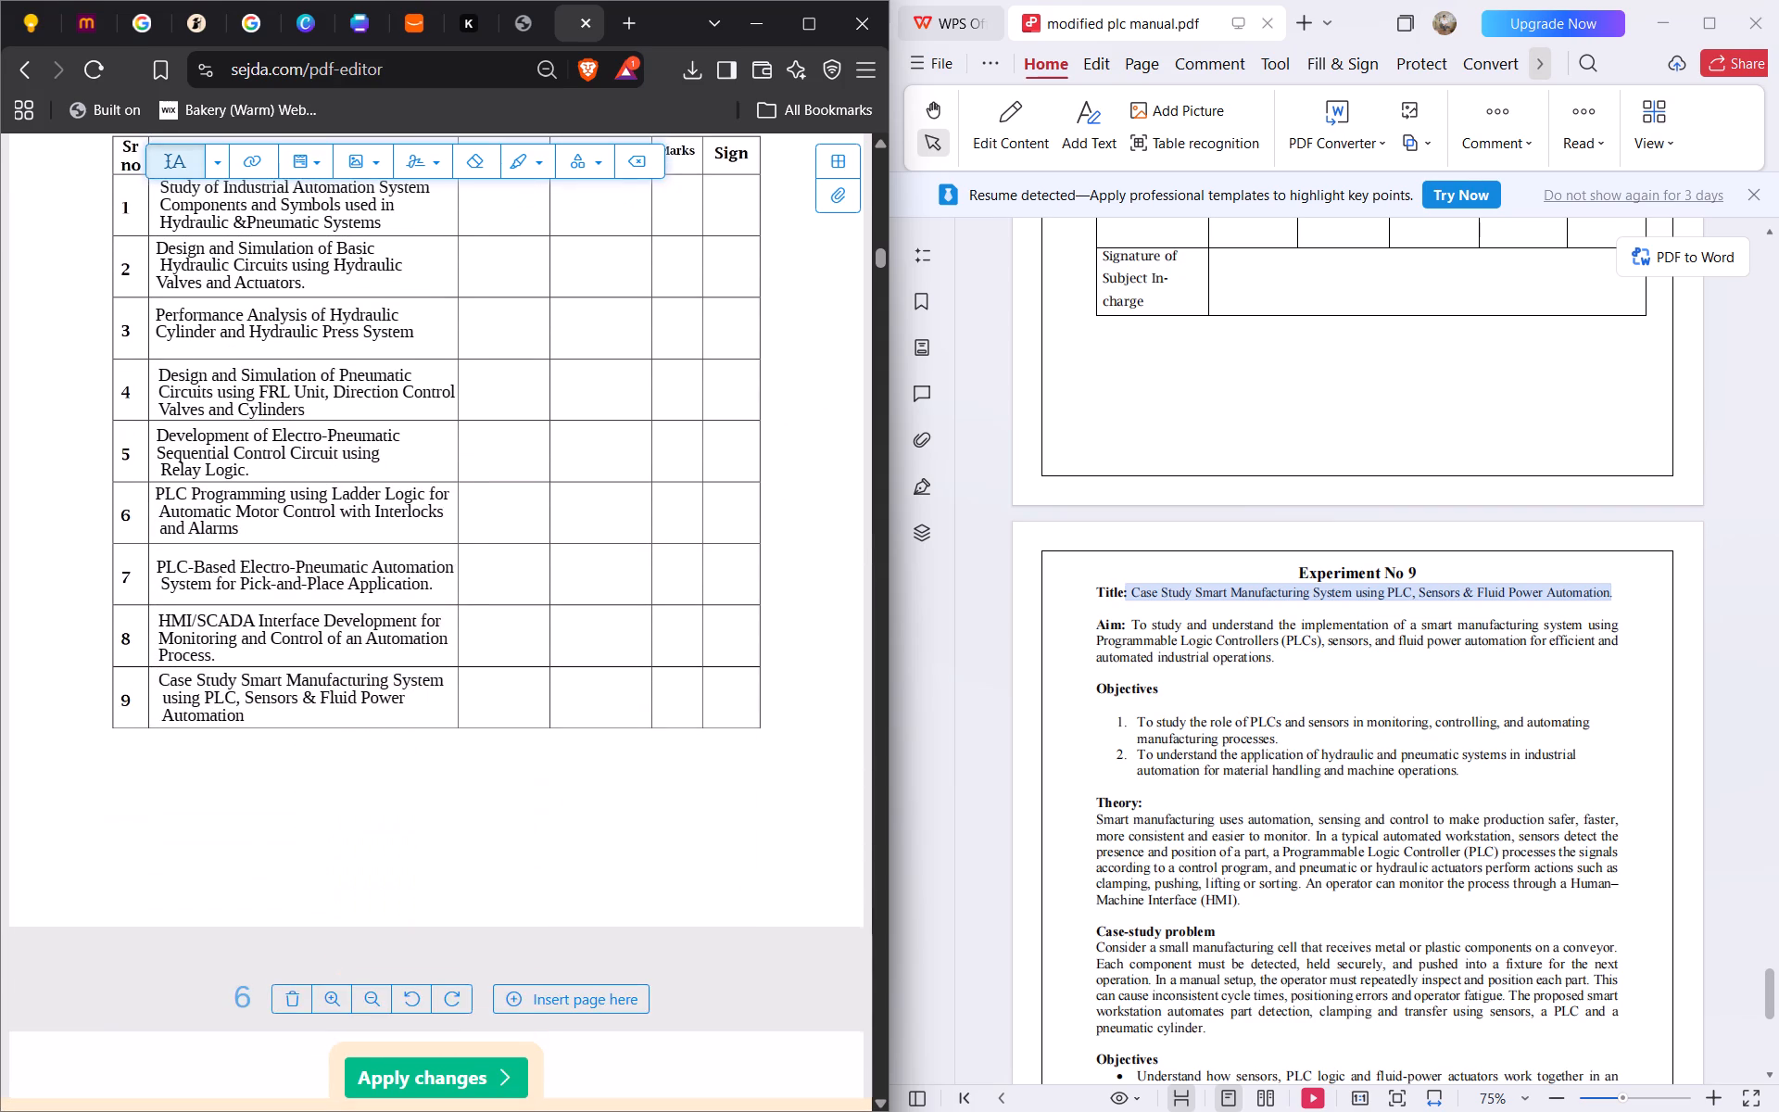
{"action": "scroll", "coordinate": [491, 500], "scroll_direction": "up", "scroll_amount": 9}
{"action": "scroll", "coordinate": [491, 500], "scroll_direction": "up", "scroll_amount": 15}
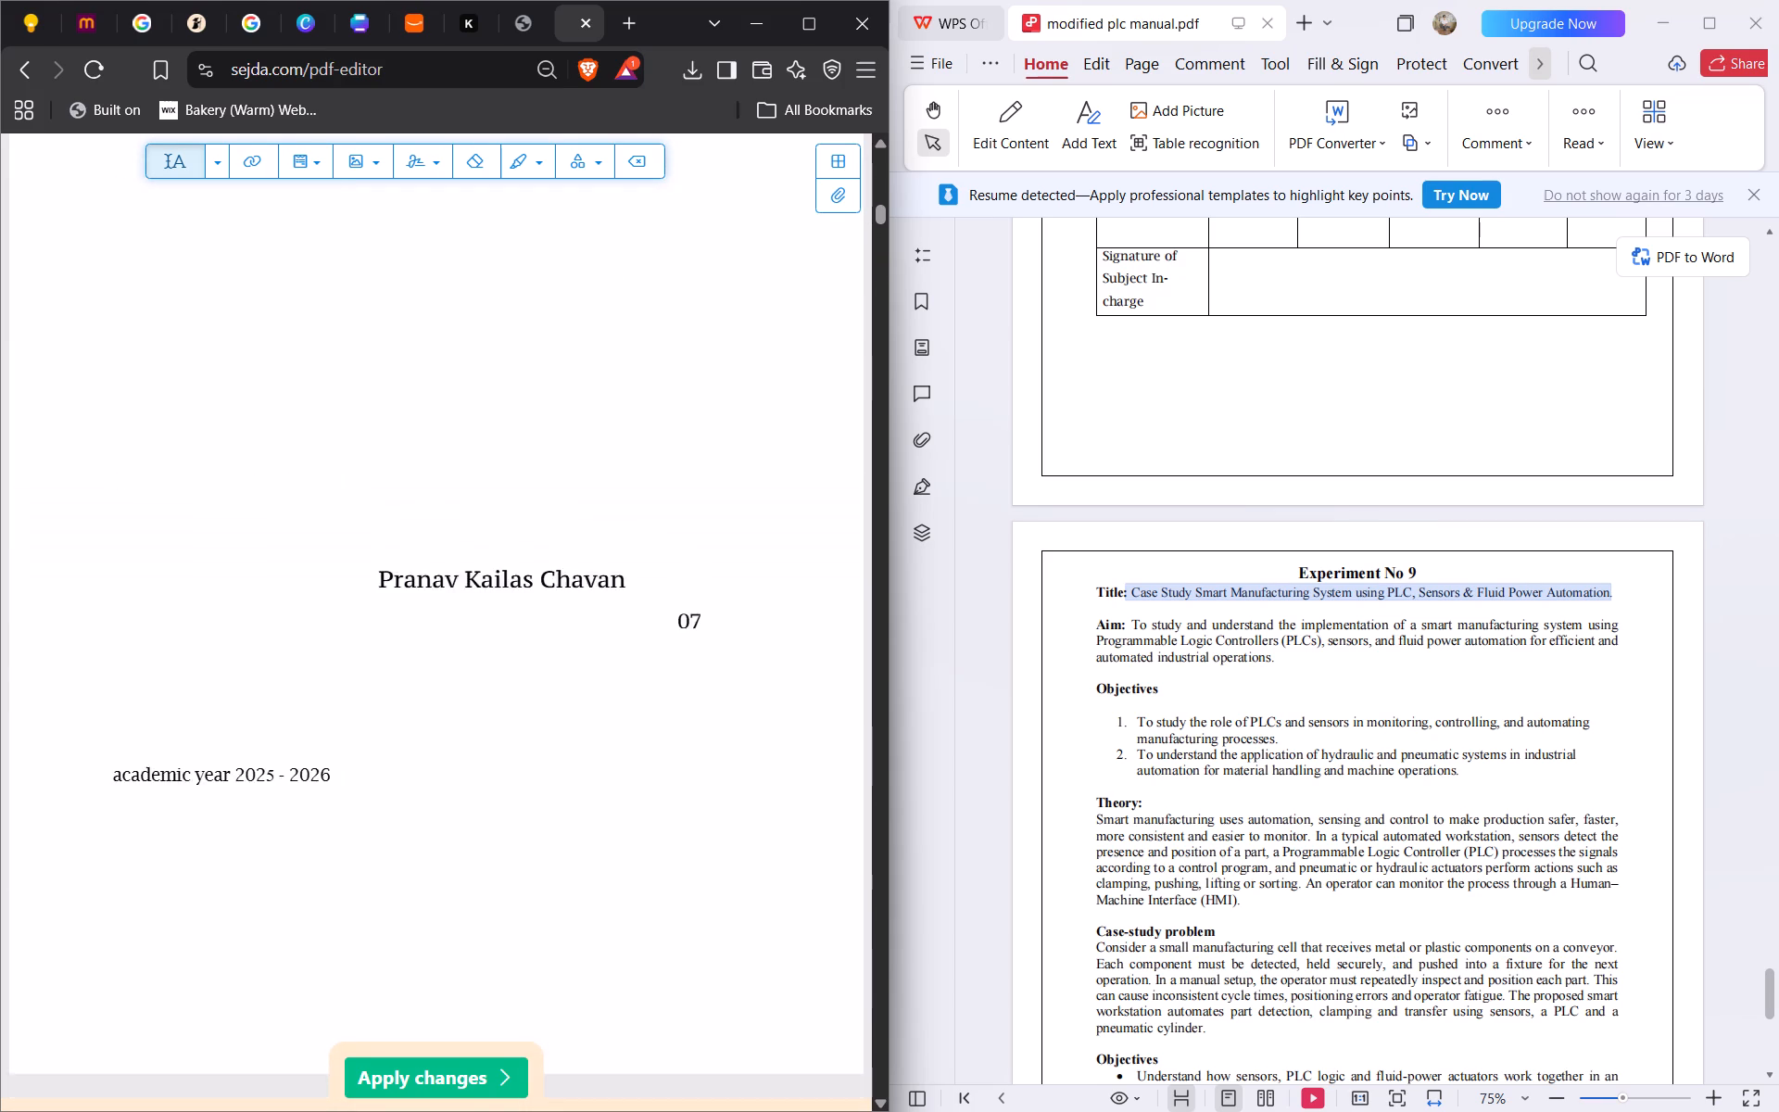
{"action": "scroll", "coordinate": [493, 499], "scroll_direction": "up", "scroll_amount": 4}
{"action": "scroll", "coordinate": [493, 499], "scroll_direction": "down", "scroll_amount": 2}
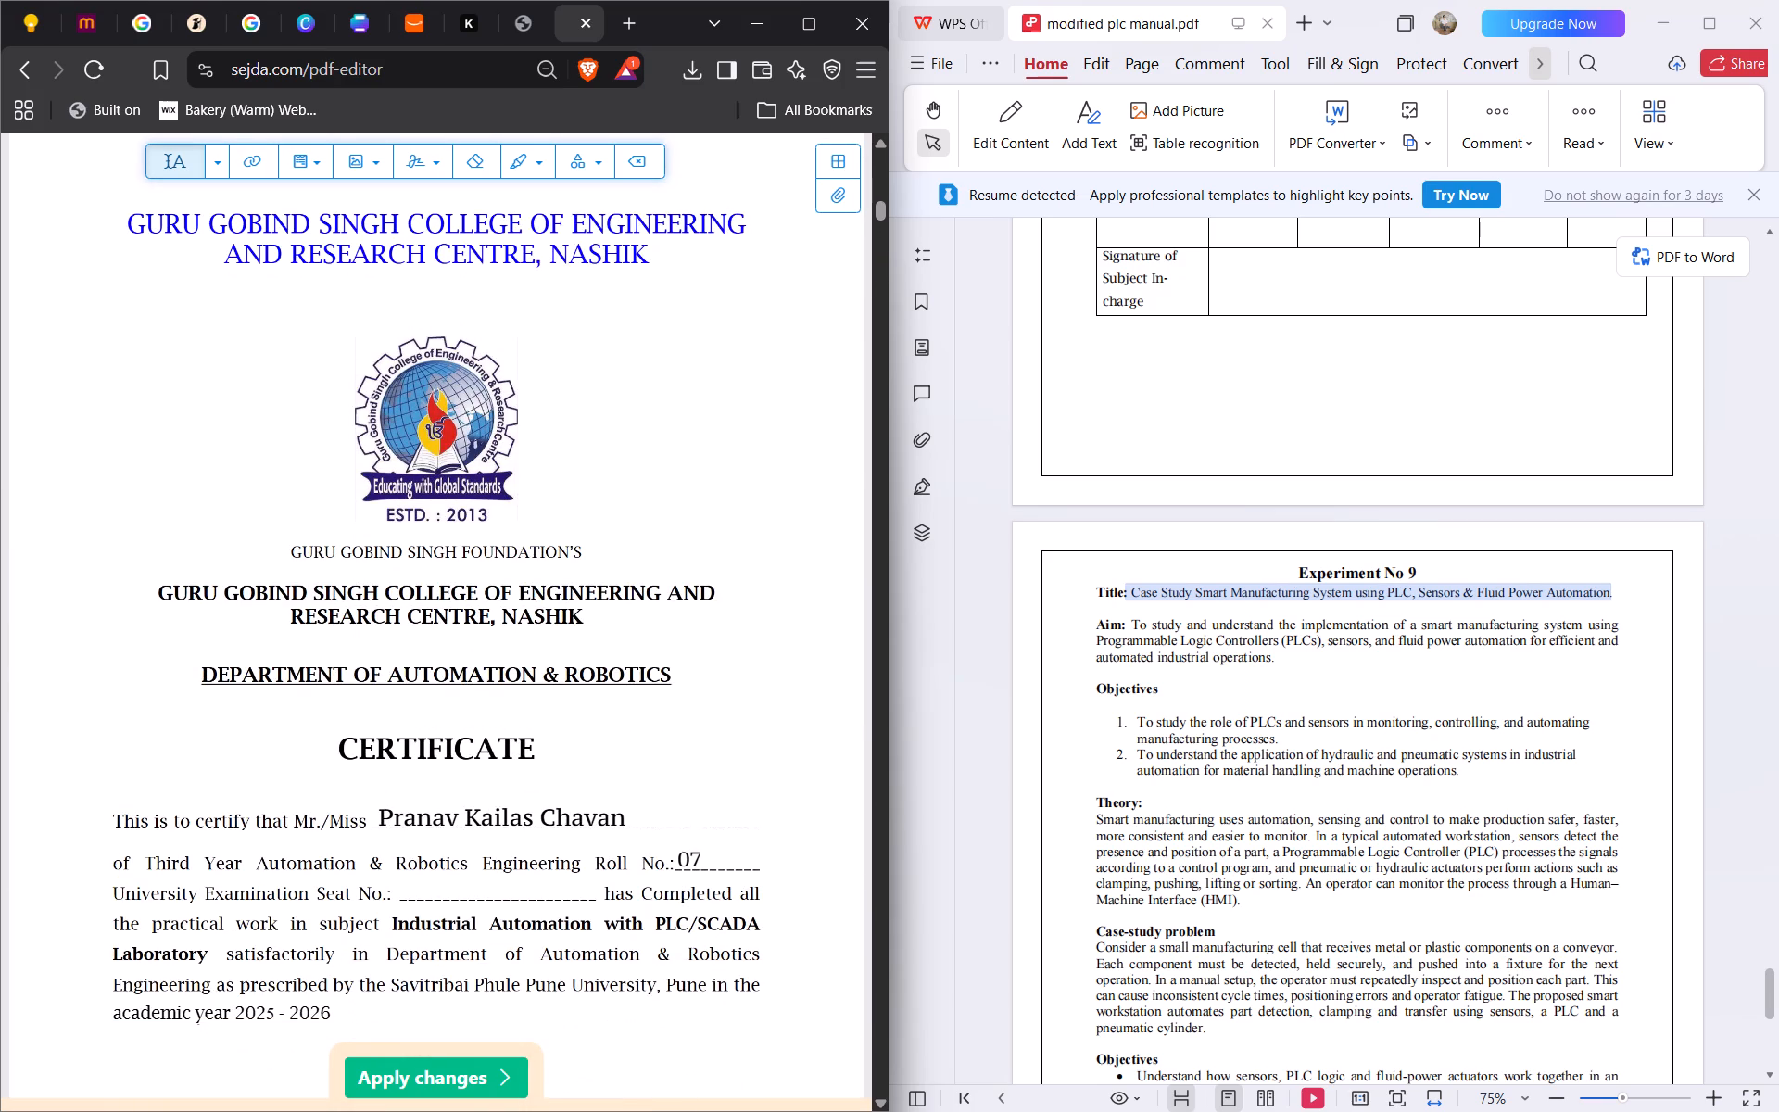
{"action": "scroll", "coordinate": [687, 567], "scroll_direction": "down", "scroll_amount": 2}
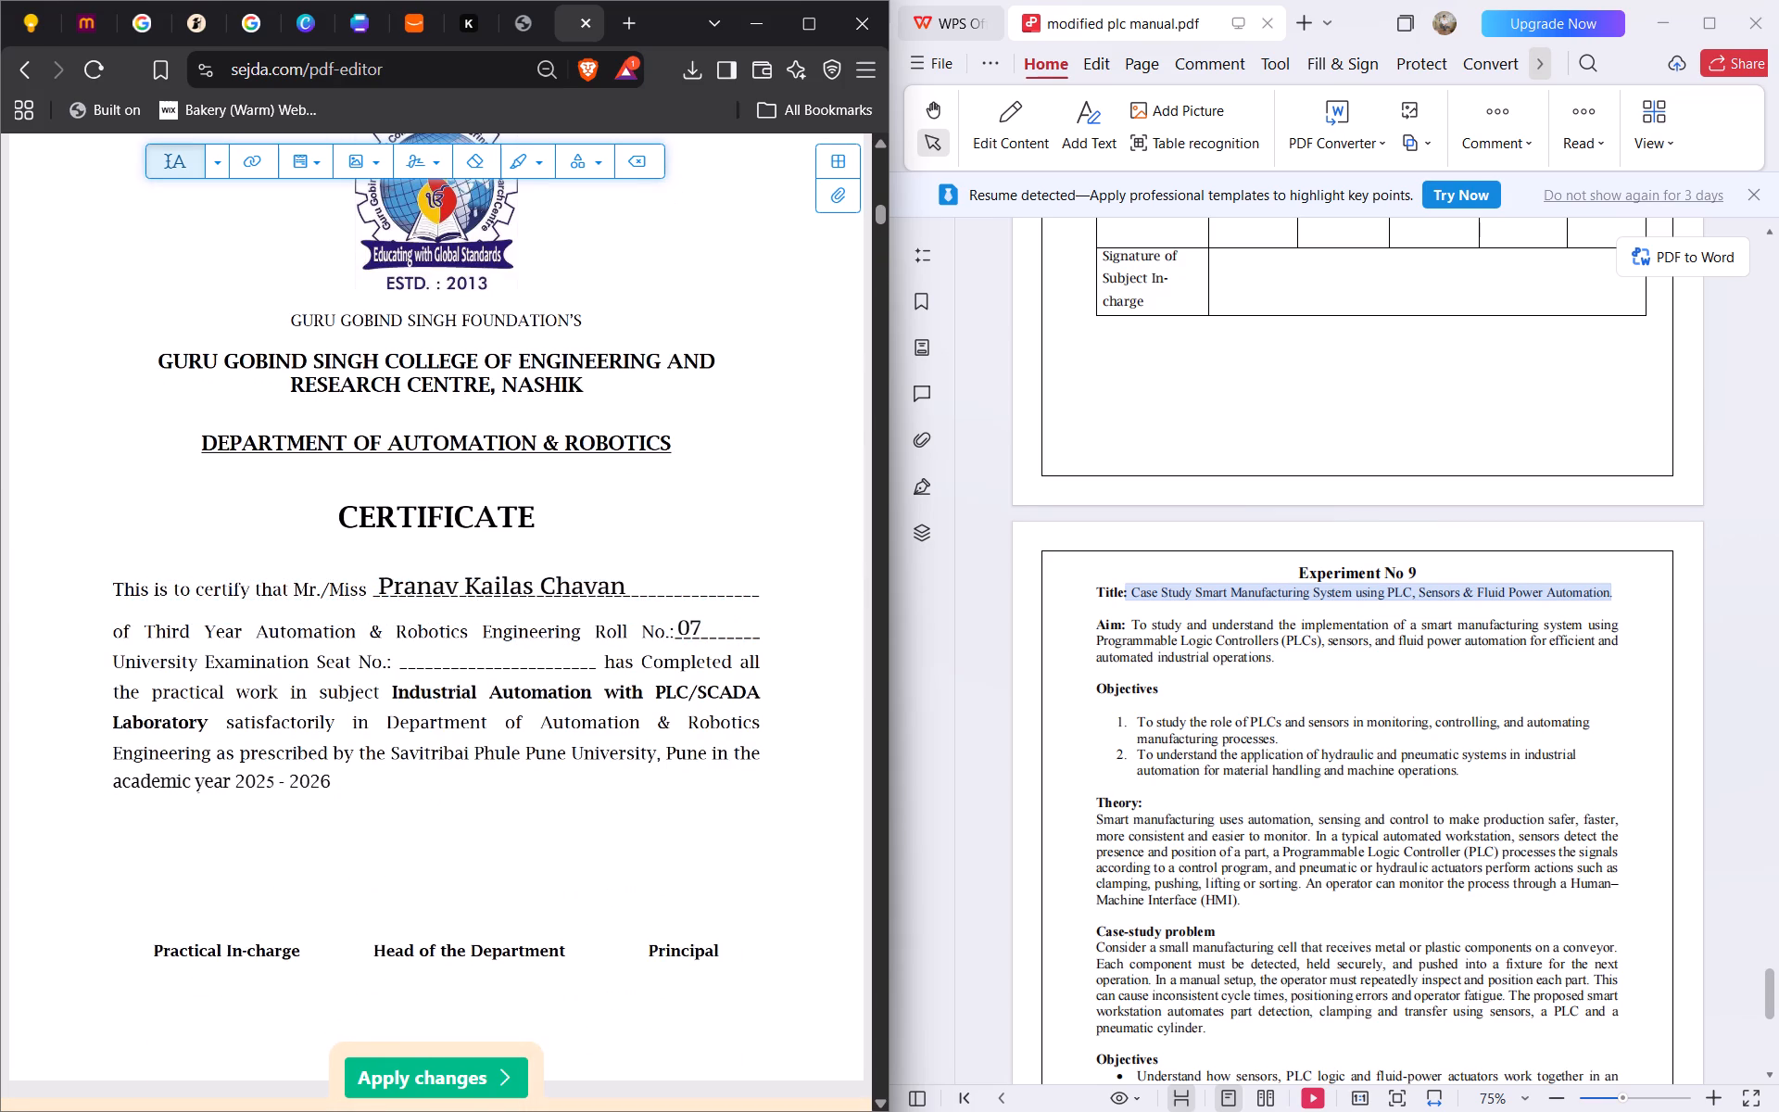
{"action": "scroll", "coordinate": [746, 304], "scroll_direction": "up", "scroll_amount": 5}
{"action": "scroll", "coordinate": [746, 304], "scroll_direction": "down", "scroll_amount": 1}
{"action": "scroll", "coordinate": [746, 304], "scroll_direction": "up", "scroll_amount": 15}
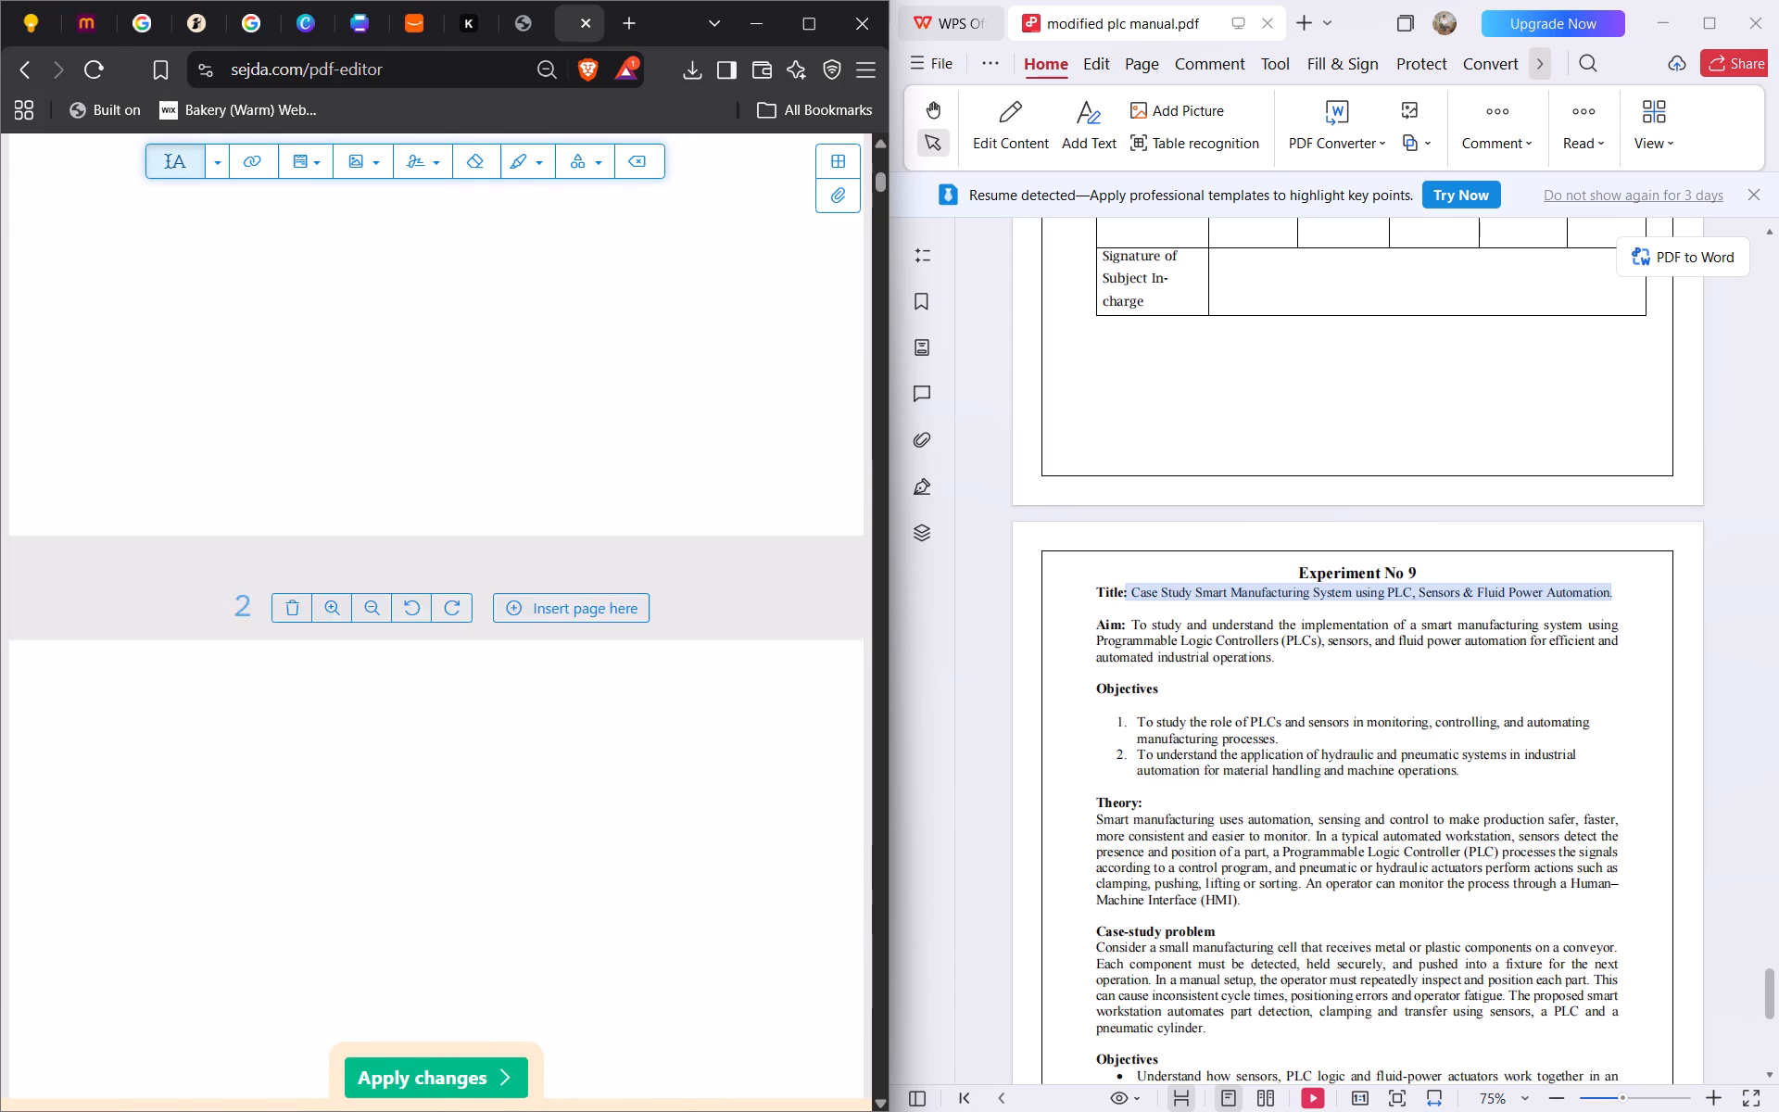
{"action": "scroll", "coordinate": [746, 304], "scroll_direction": "up", "scroll_amount": 16}
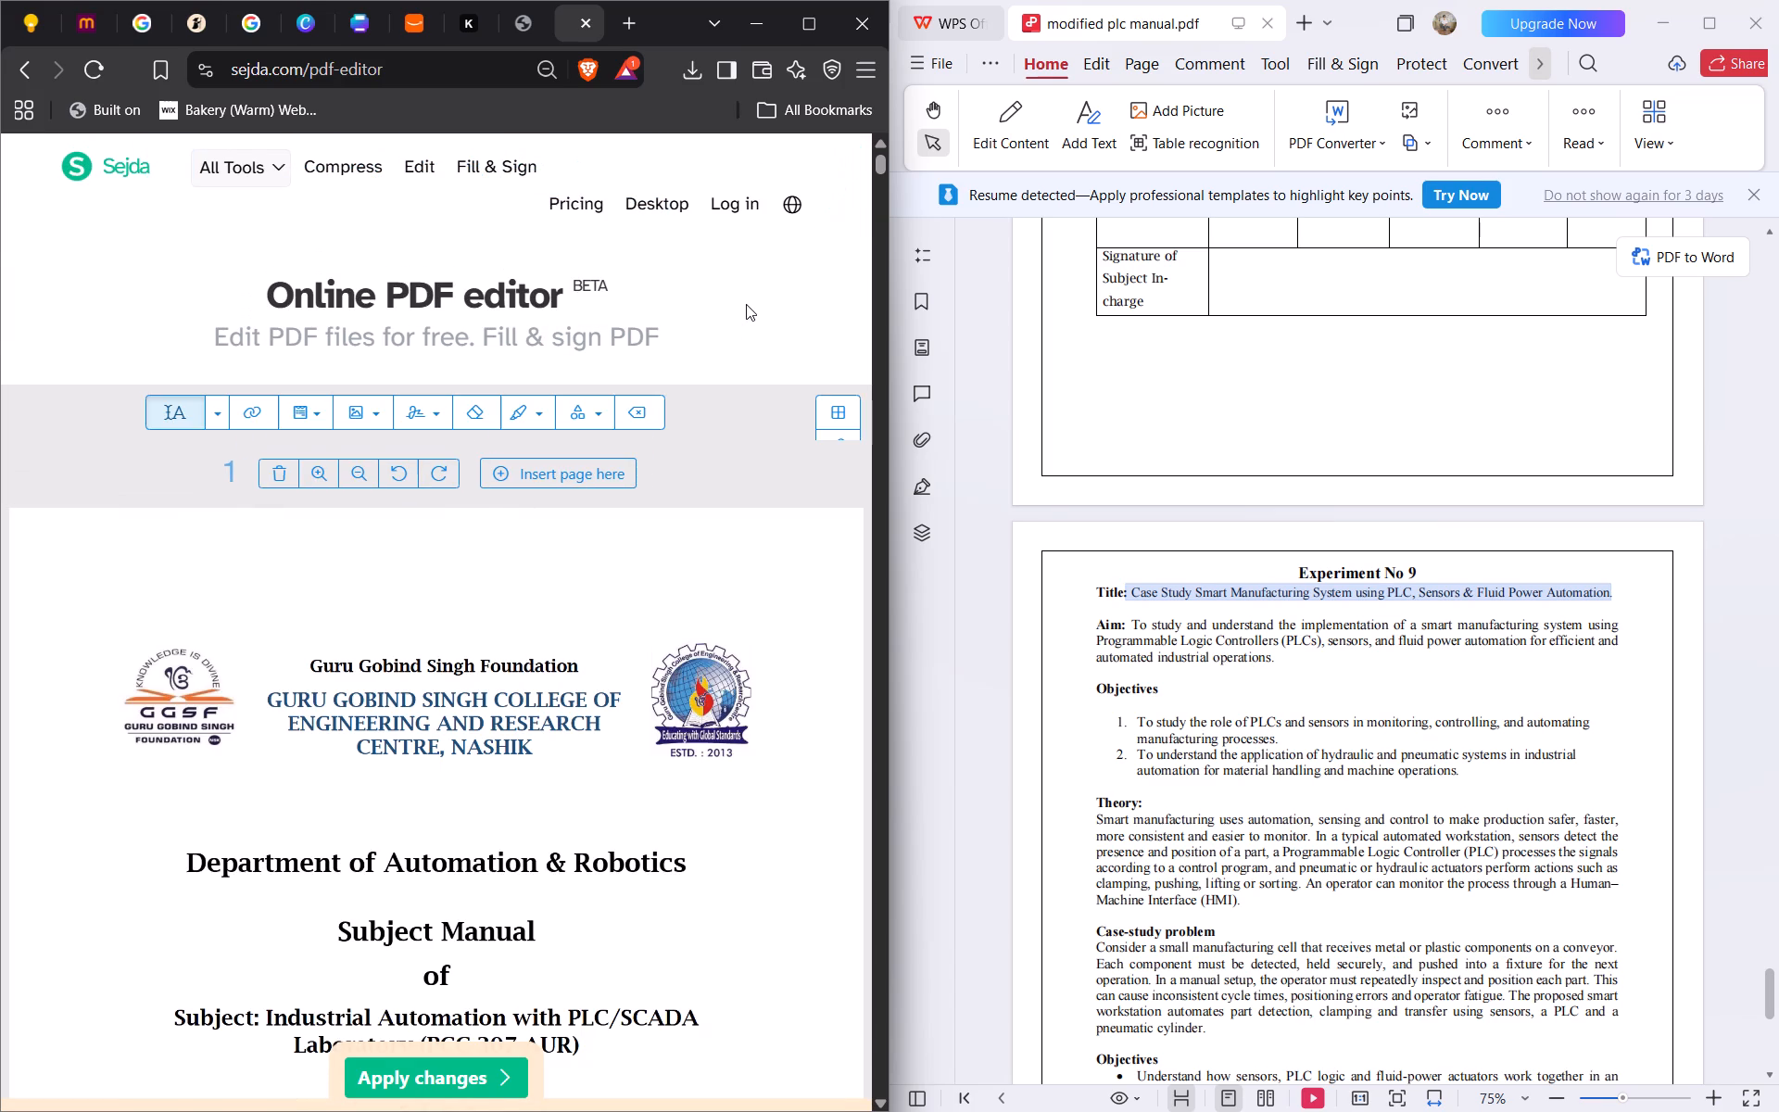
{"action": "scroll", "coordinate": [744, 304], "scroll_direction": "down", "scroll_amount": 4}
{"action": "scroll", "coordinate": [425, 813], "scroll_direction": "down", "scroll_amount": 3}
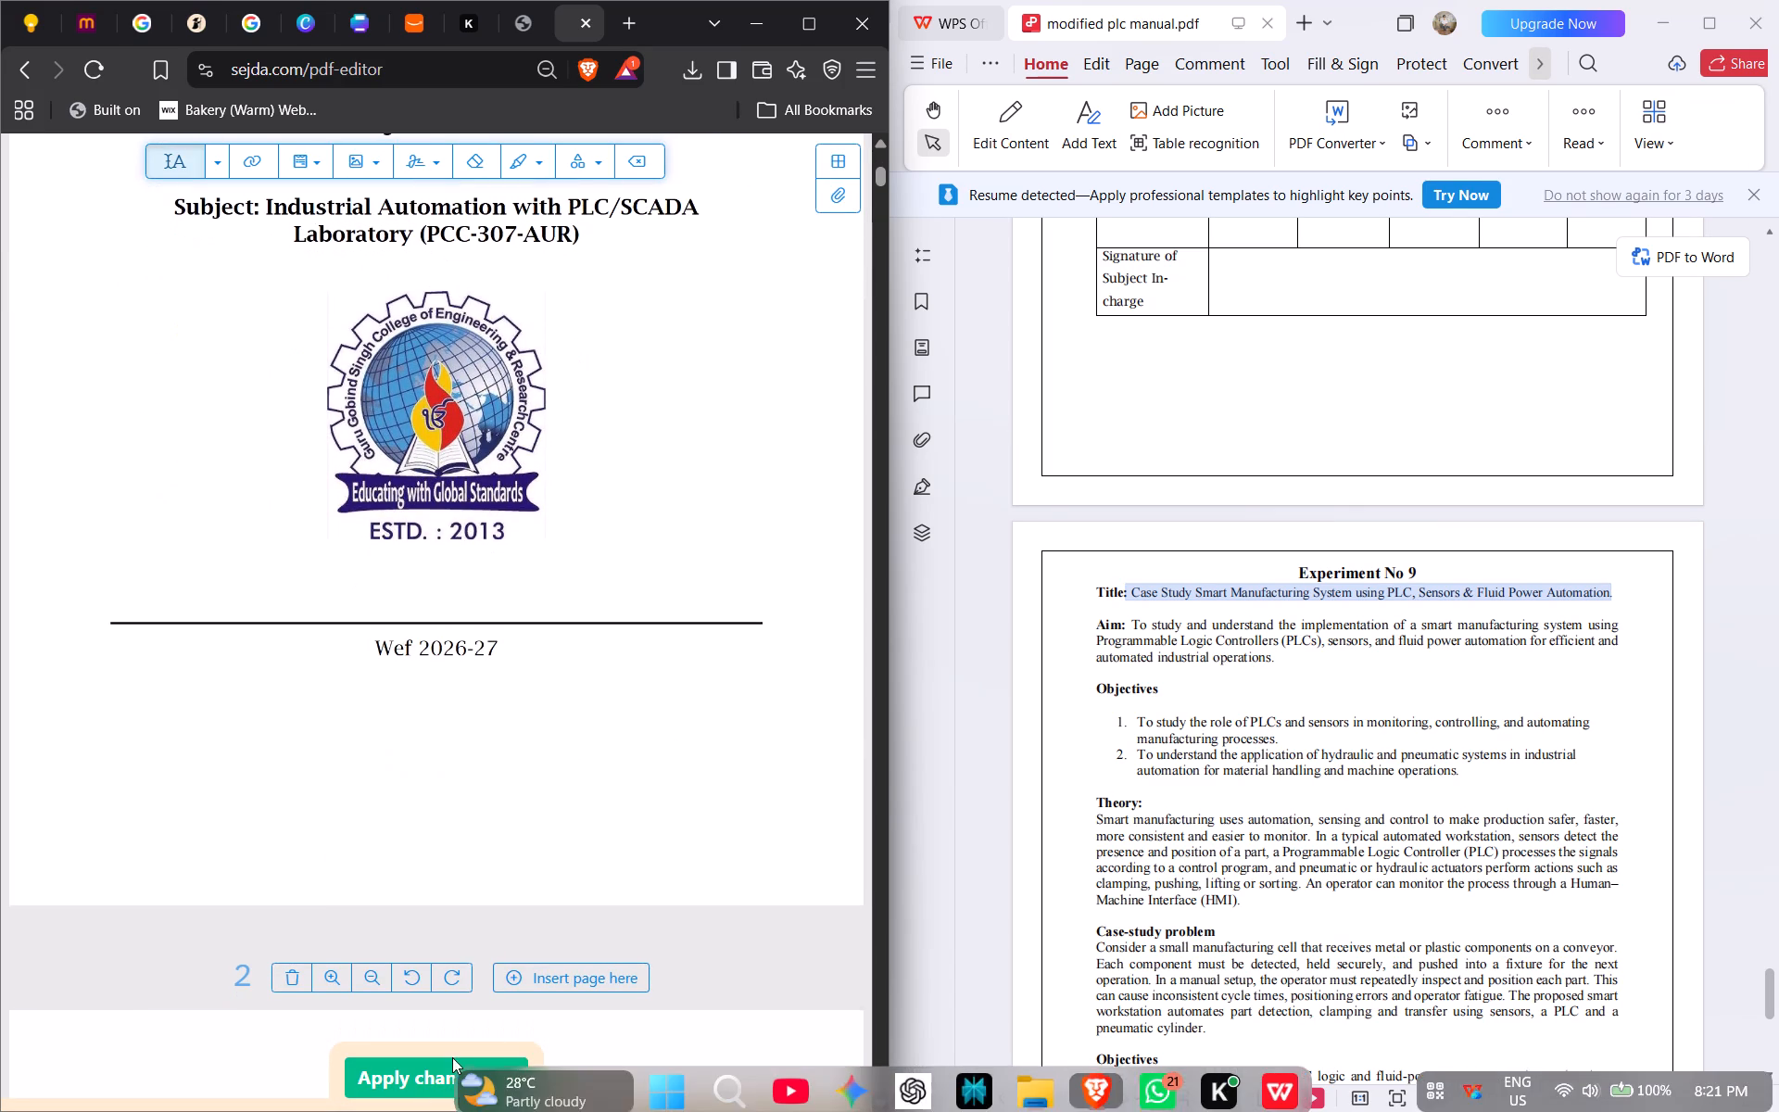
Apply all the edits to the lab manual PDF.
{"action": "left_click", "coordinate": [479, 1069]}
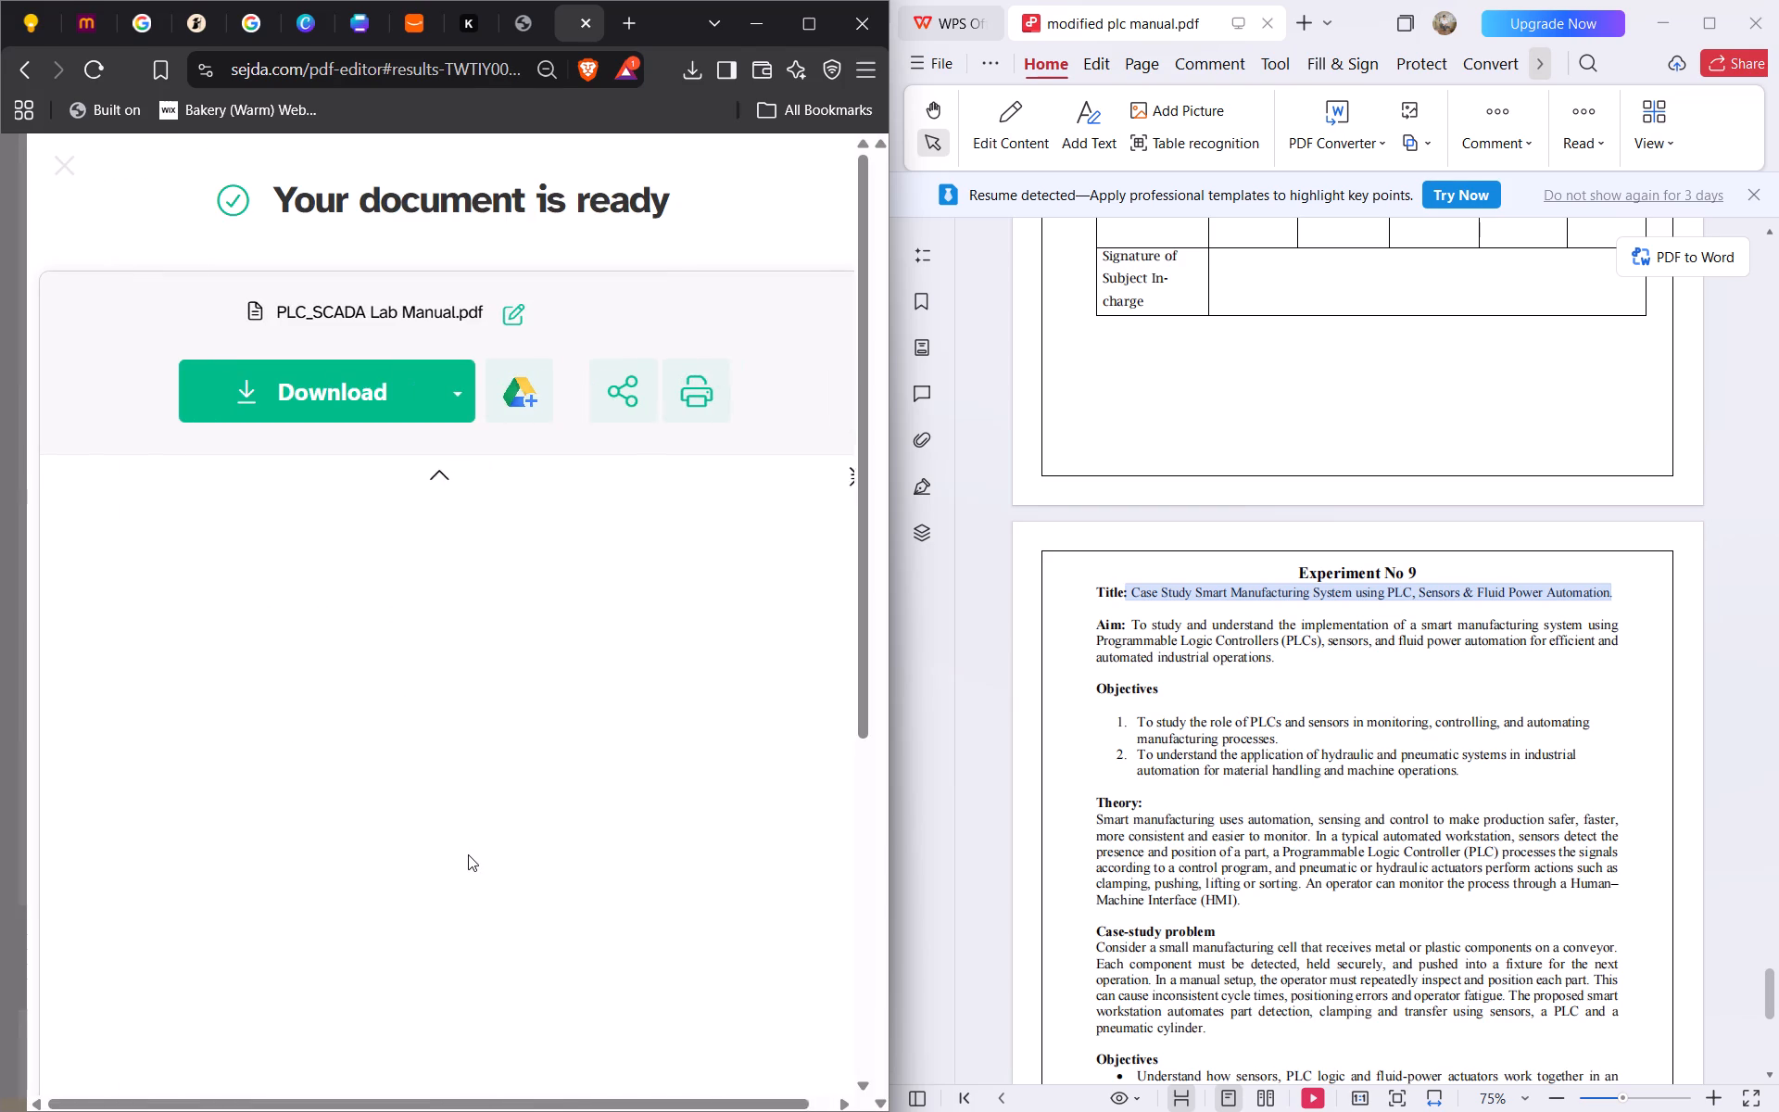
{"action": "left_click", "coordinate": [253, 379]}
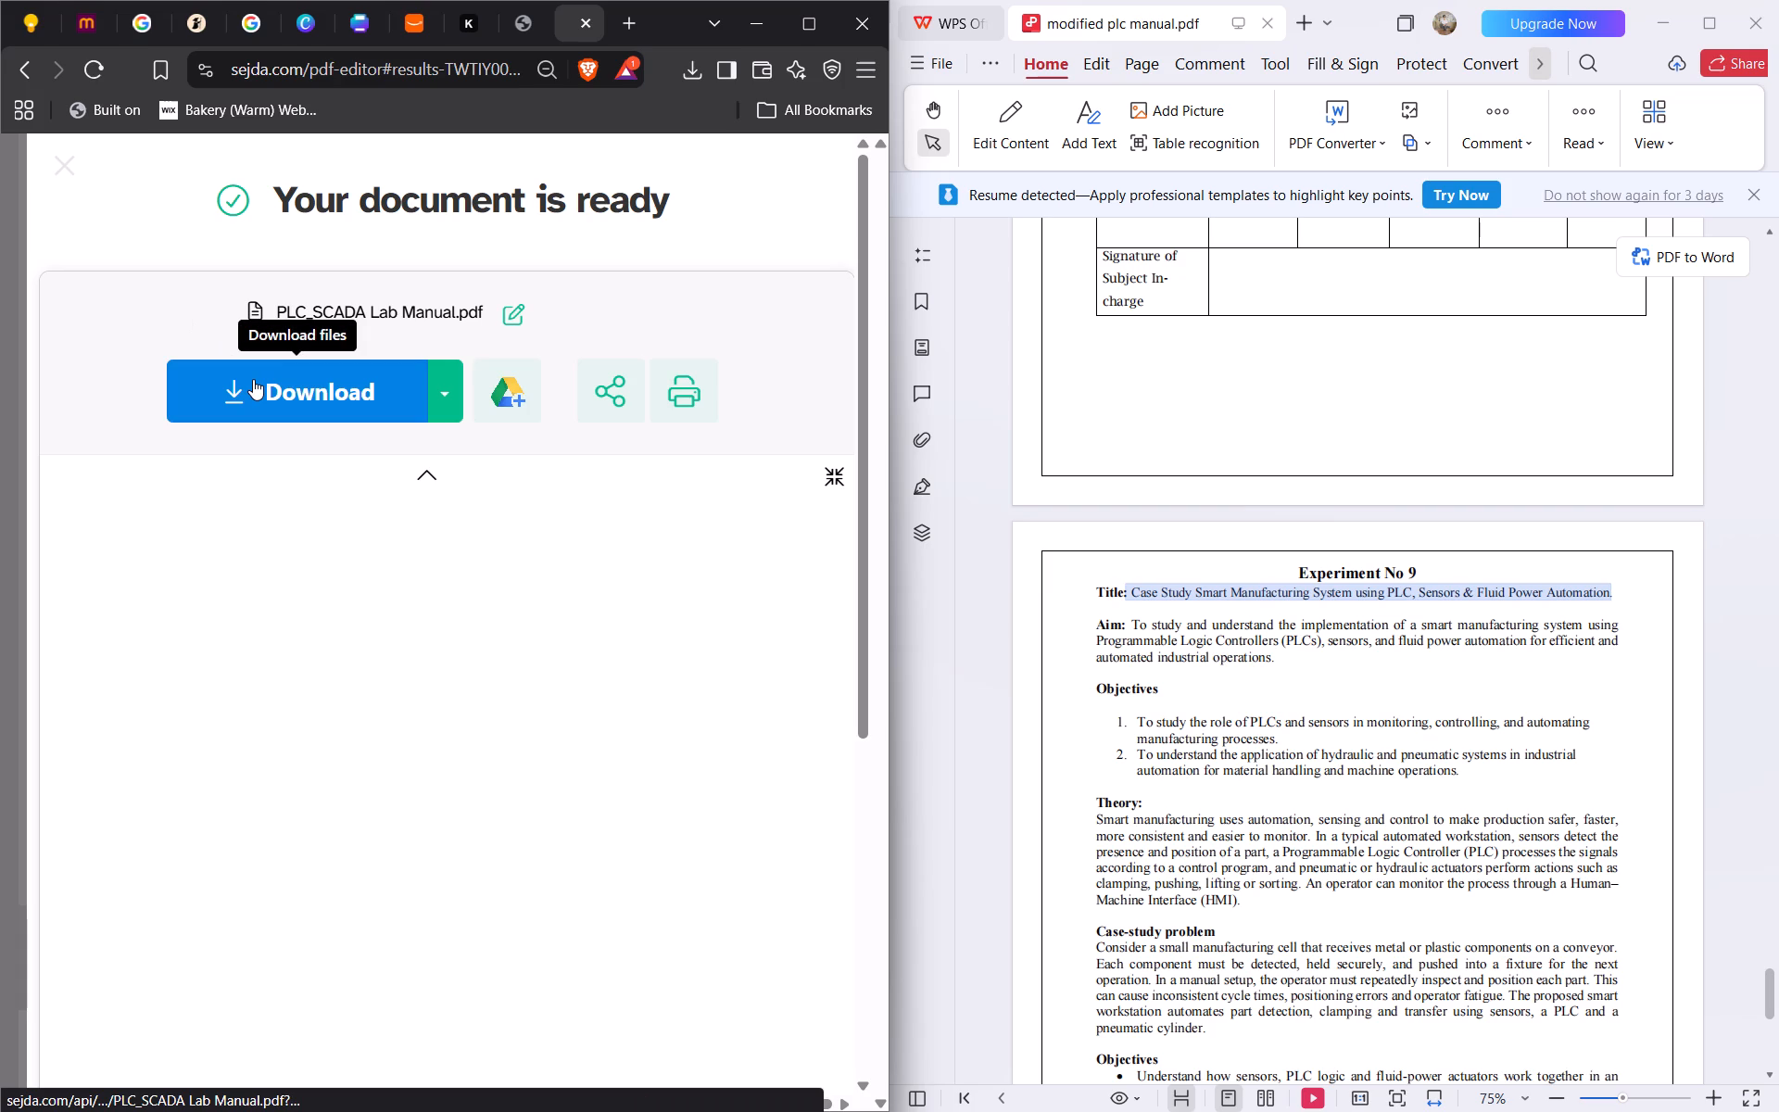
{"action": "left_click", "coordinate": [256, 387]}
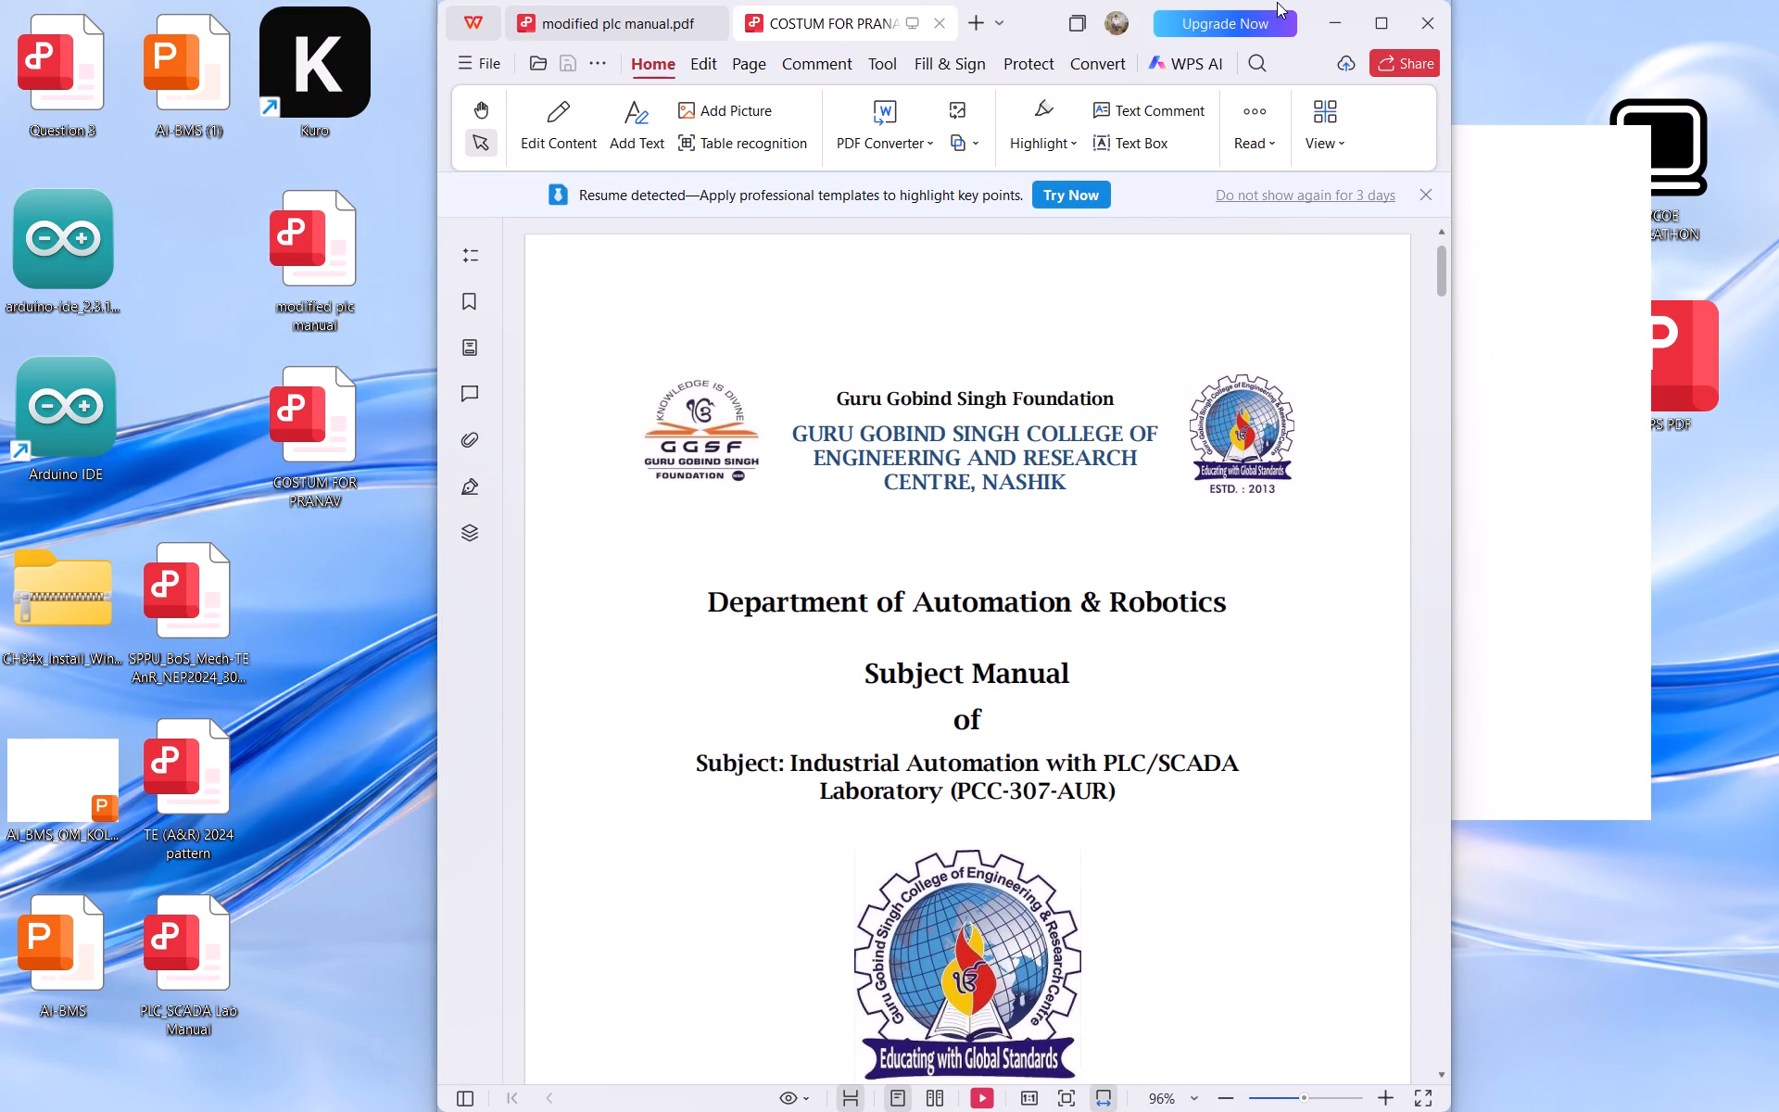
{"action": "left_click", "coordinate": [1394, 14]}
Check the downloaded manual's certificate, index, and the forms and content pages of Experiments 1 and 2.
{"action": "scroll", "coordinate": [1051, 303], "scroll_direction": "down", "scroll_amount": 20}
{"action": "scroll", "coordinate": [1051, 303], "scroll_direction": "down", "scroll_amount": 4}
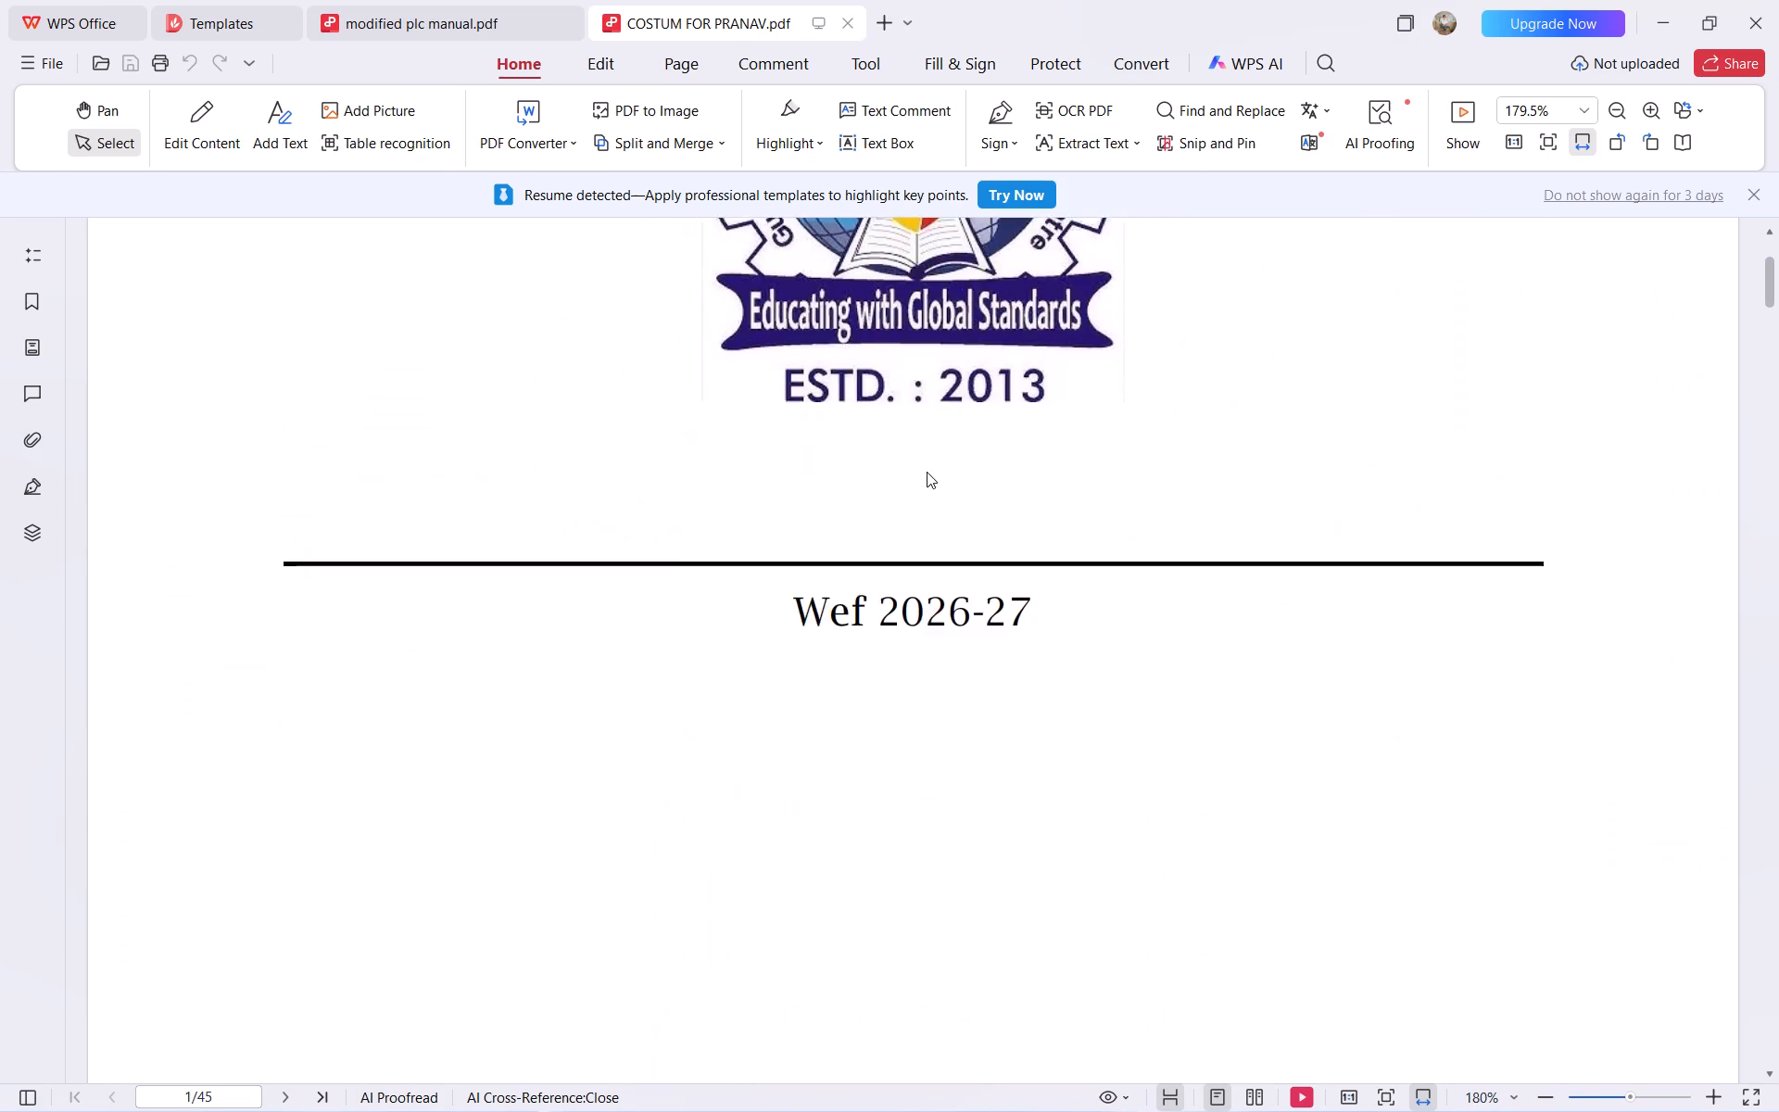
{"action": "scroll", "coordinate": [927, 472], "scroll_direction": "down", "scroll_amount": 2}
{"action": "scroll", "coordinate": [923, 473], "scroll_direction": "down", "scroll_amount": 6, "text": "ctrl"}
{"action": "scroll", "coordinate": [921, 482], "scroll_direction": "down", "scroll_amount": 16}
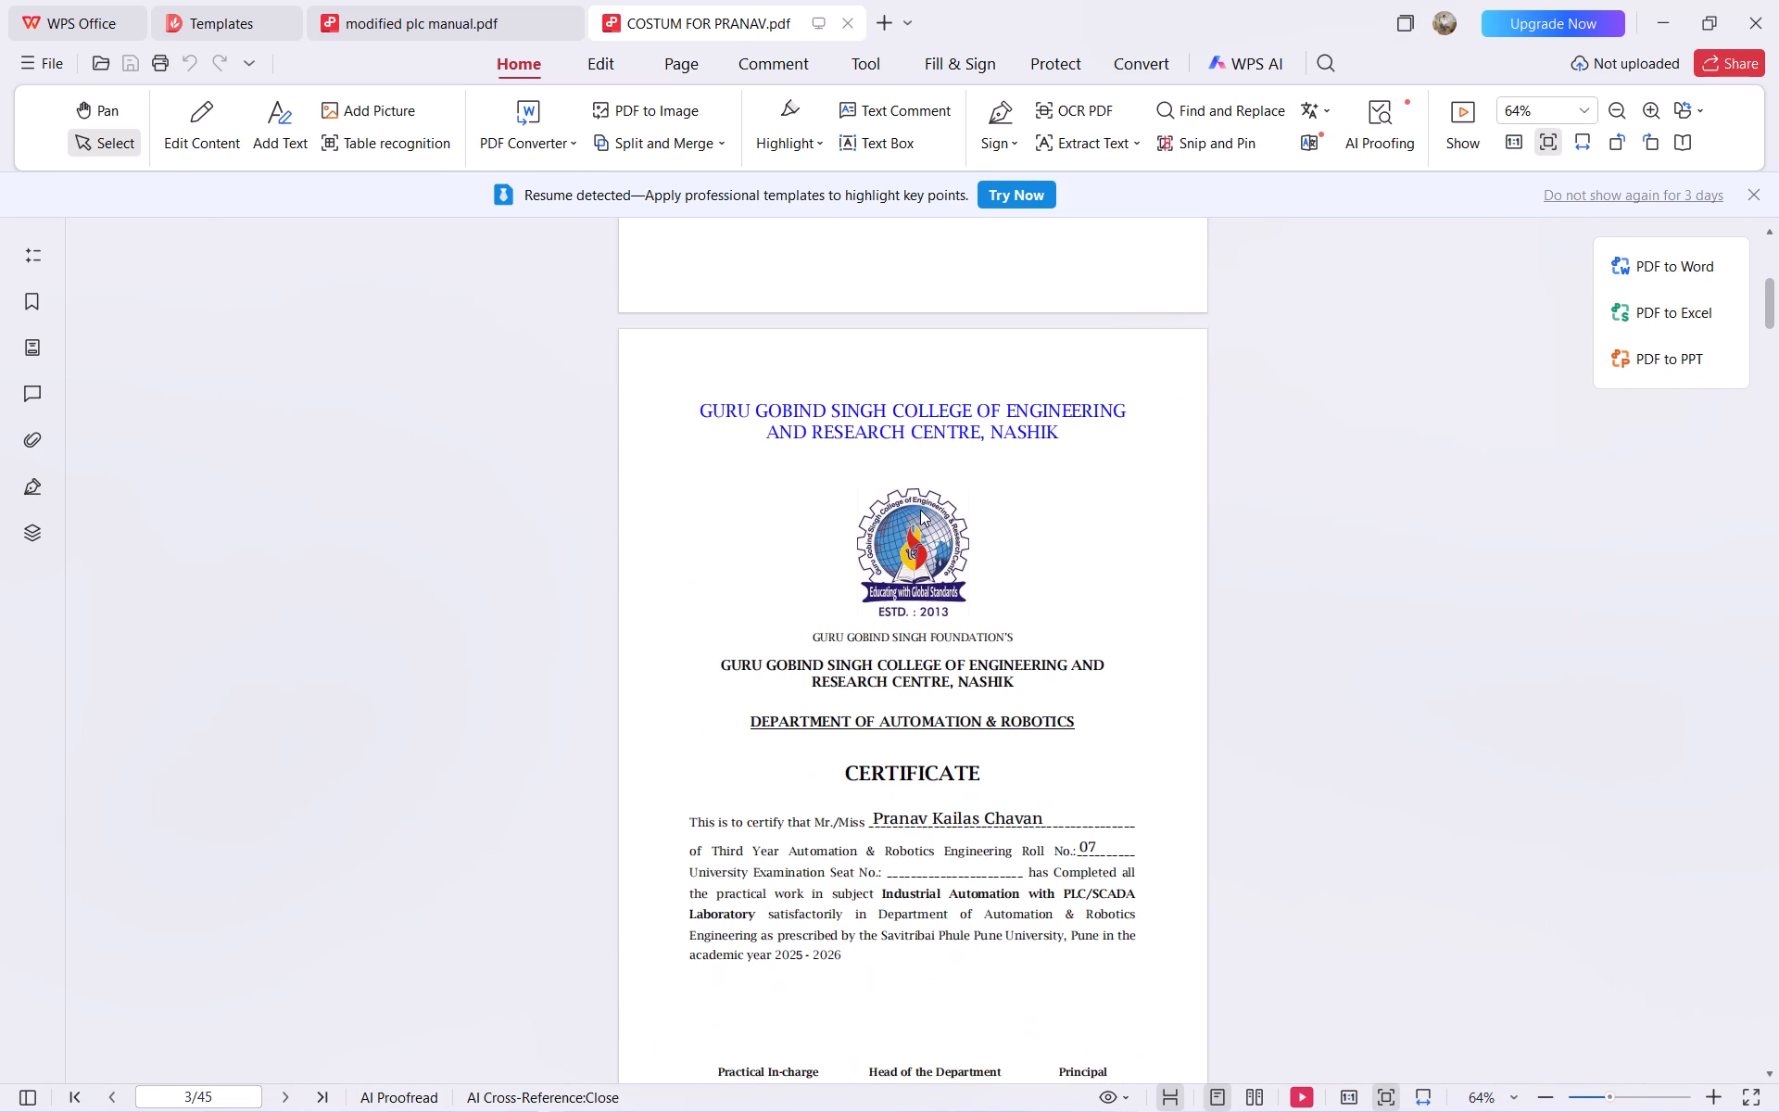
{"action": "scroll", "coordinate": [1002, 522], "scroll_direction": "down", "scroll_amount": 8}
{"action": "scroll", "coordinate": [1002, 522], "scroll_direction": "up", "scroll_amount": 2}
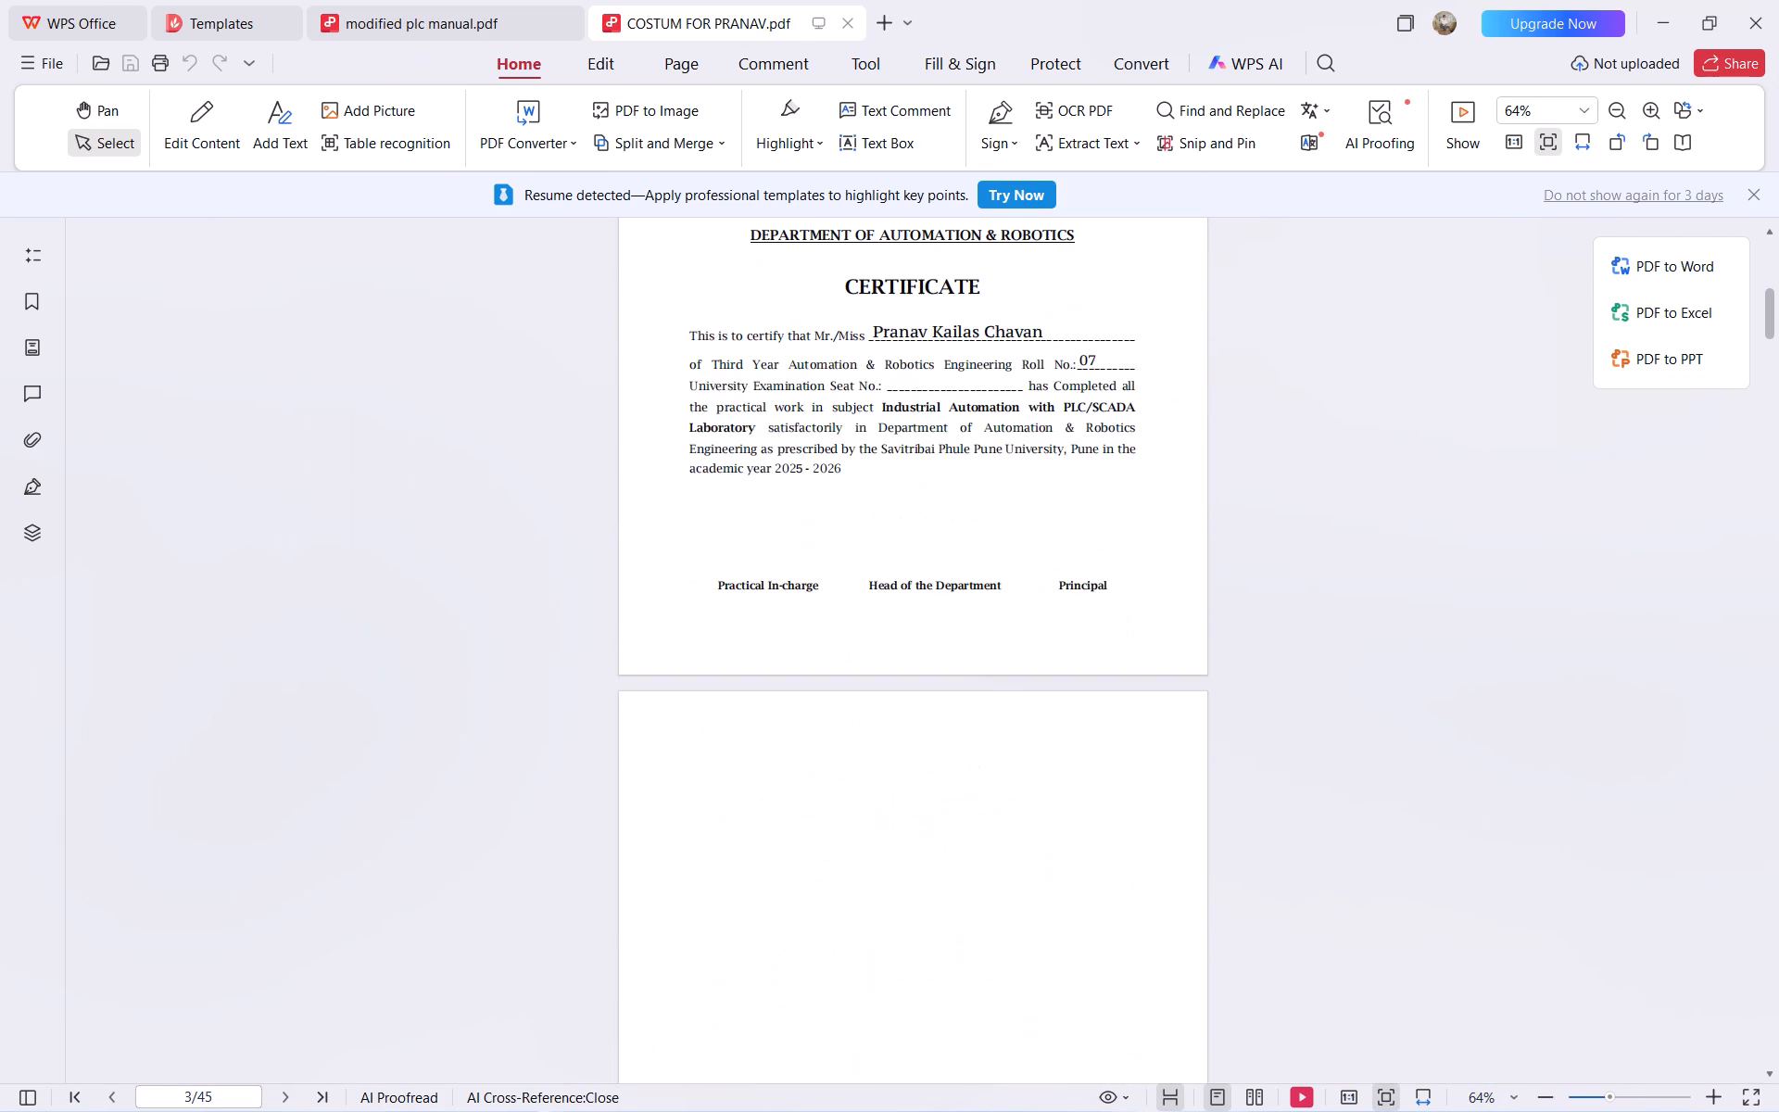
{"action": "scroll", "coordinate": [899, 481], "scroll_direction": "down", "scroll_amount": 20}
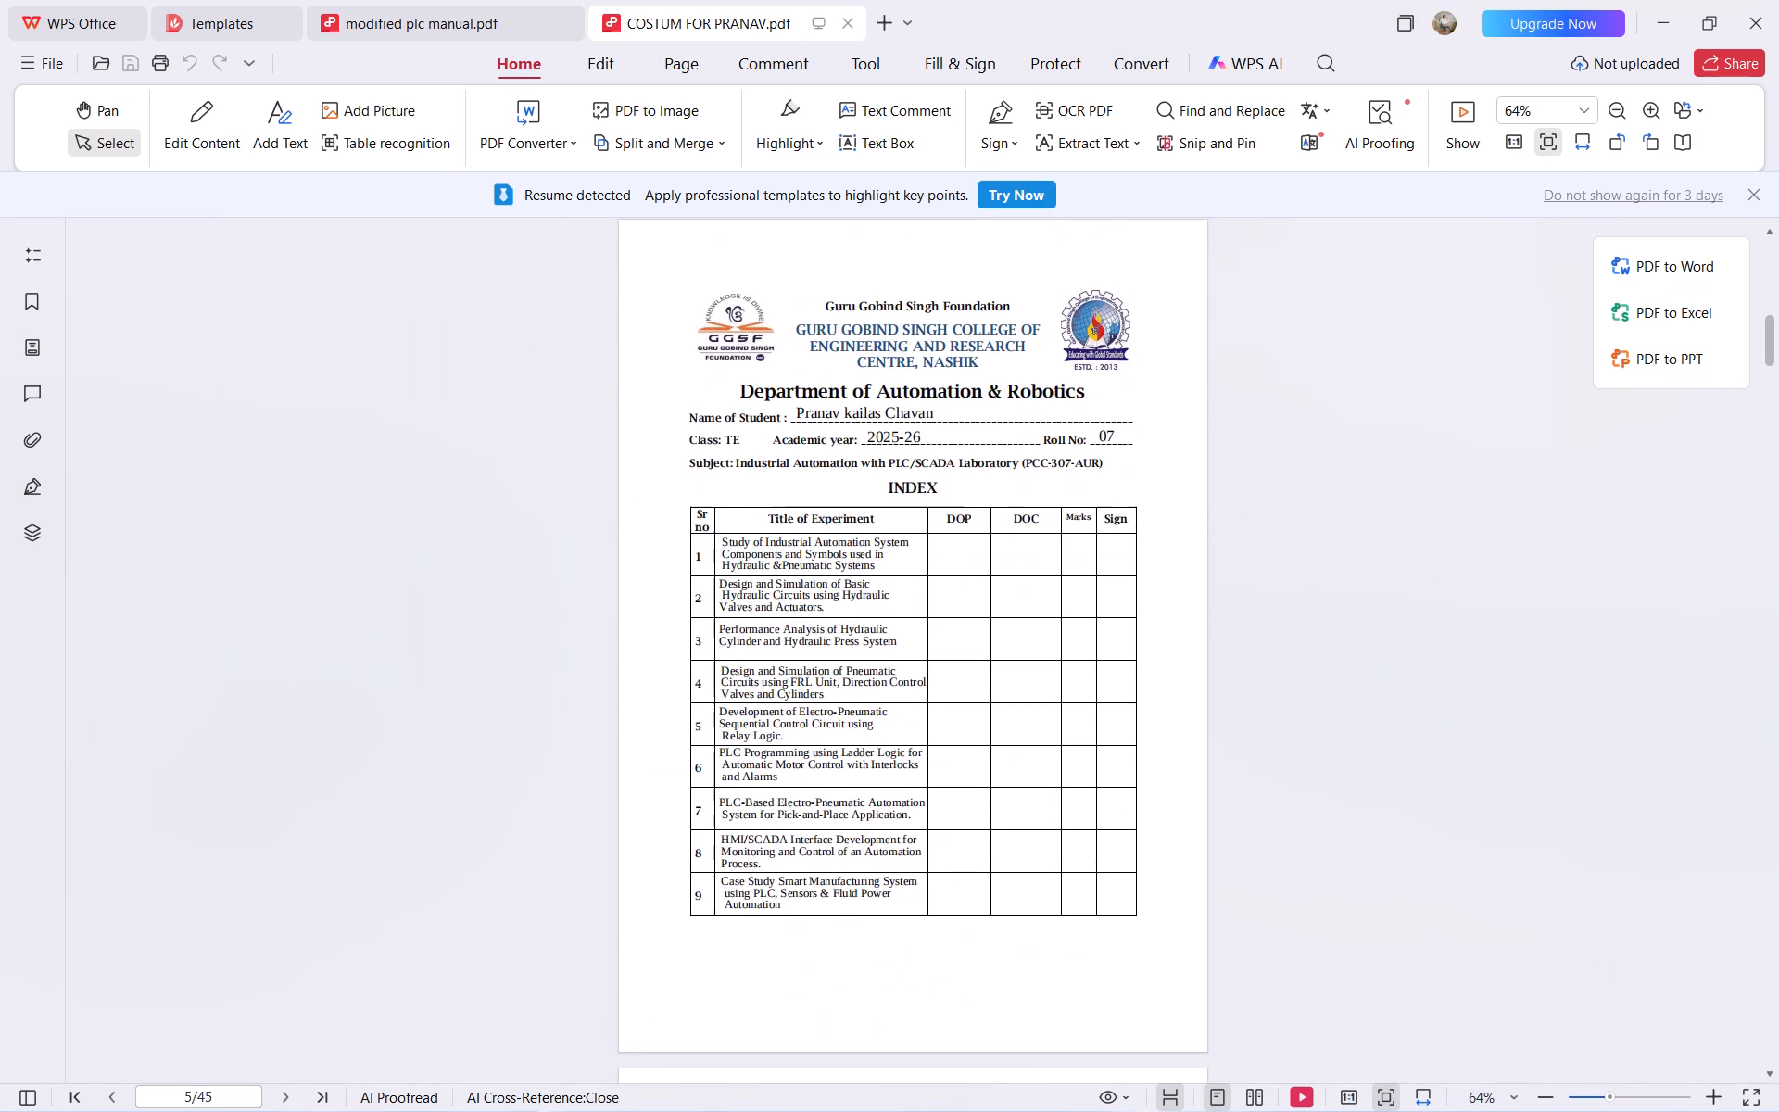
{"action": "scroll", "coordinate": [898, 481], "scroll_direction": "down", "scroll_amount": 6}
{"action": "scroll", "coordinate": [898, 481], "scroll_direction": "up", "scroll_amount": 2}
{"action": "scroll", "coordinate": [898, 481], "scroll_direction": "down", "scroll_amount": 18}
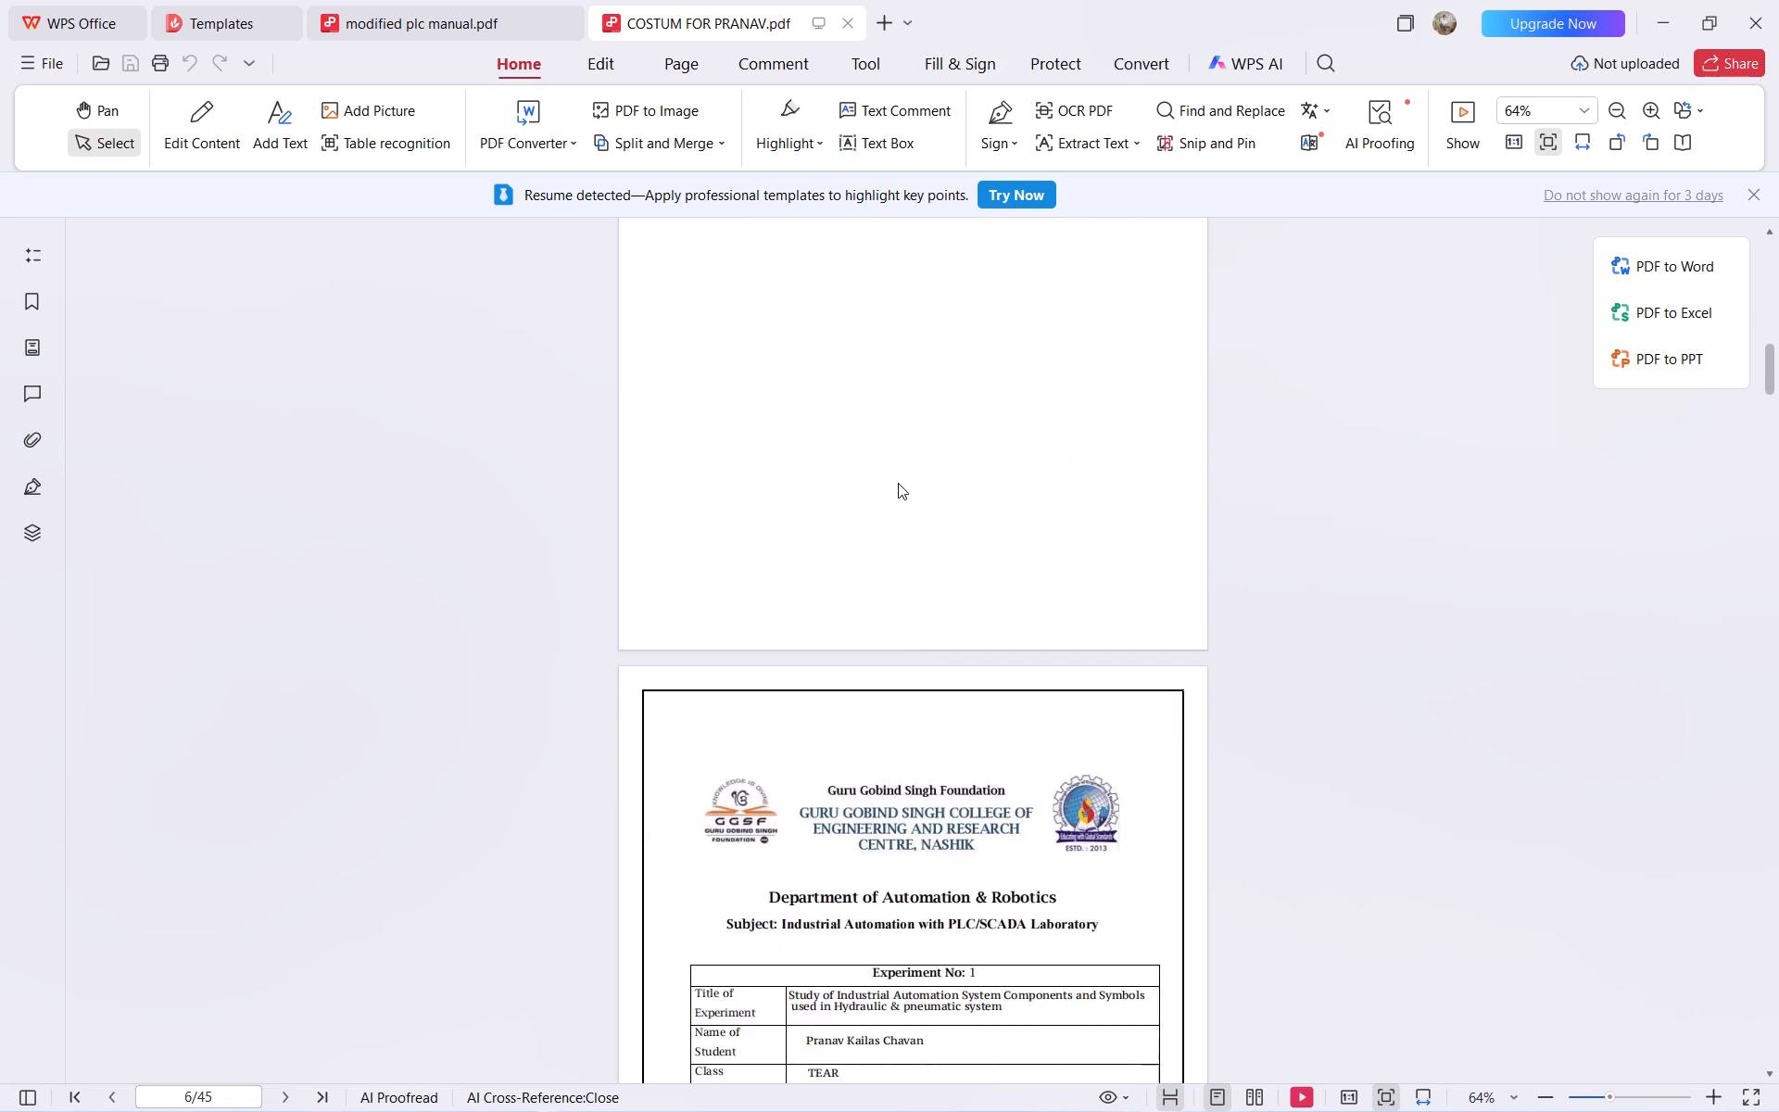
{"action": "scroll", "coordinate": [898, 483], "scroll_direction": "down", "scroll_amount": 9}
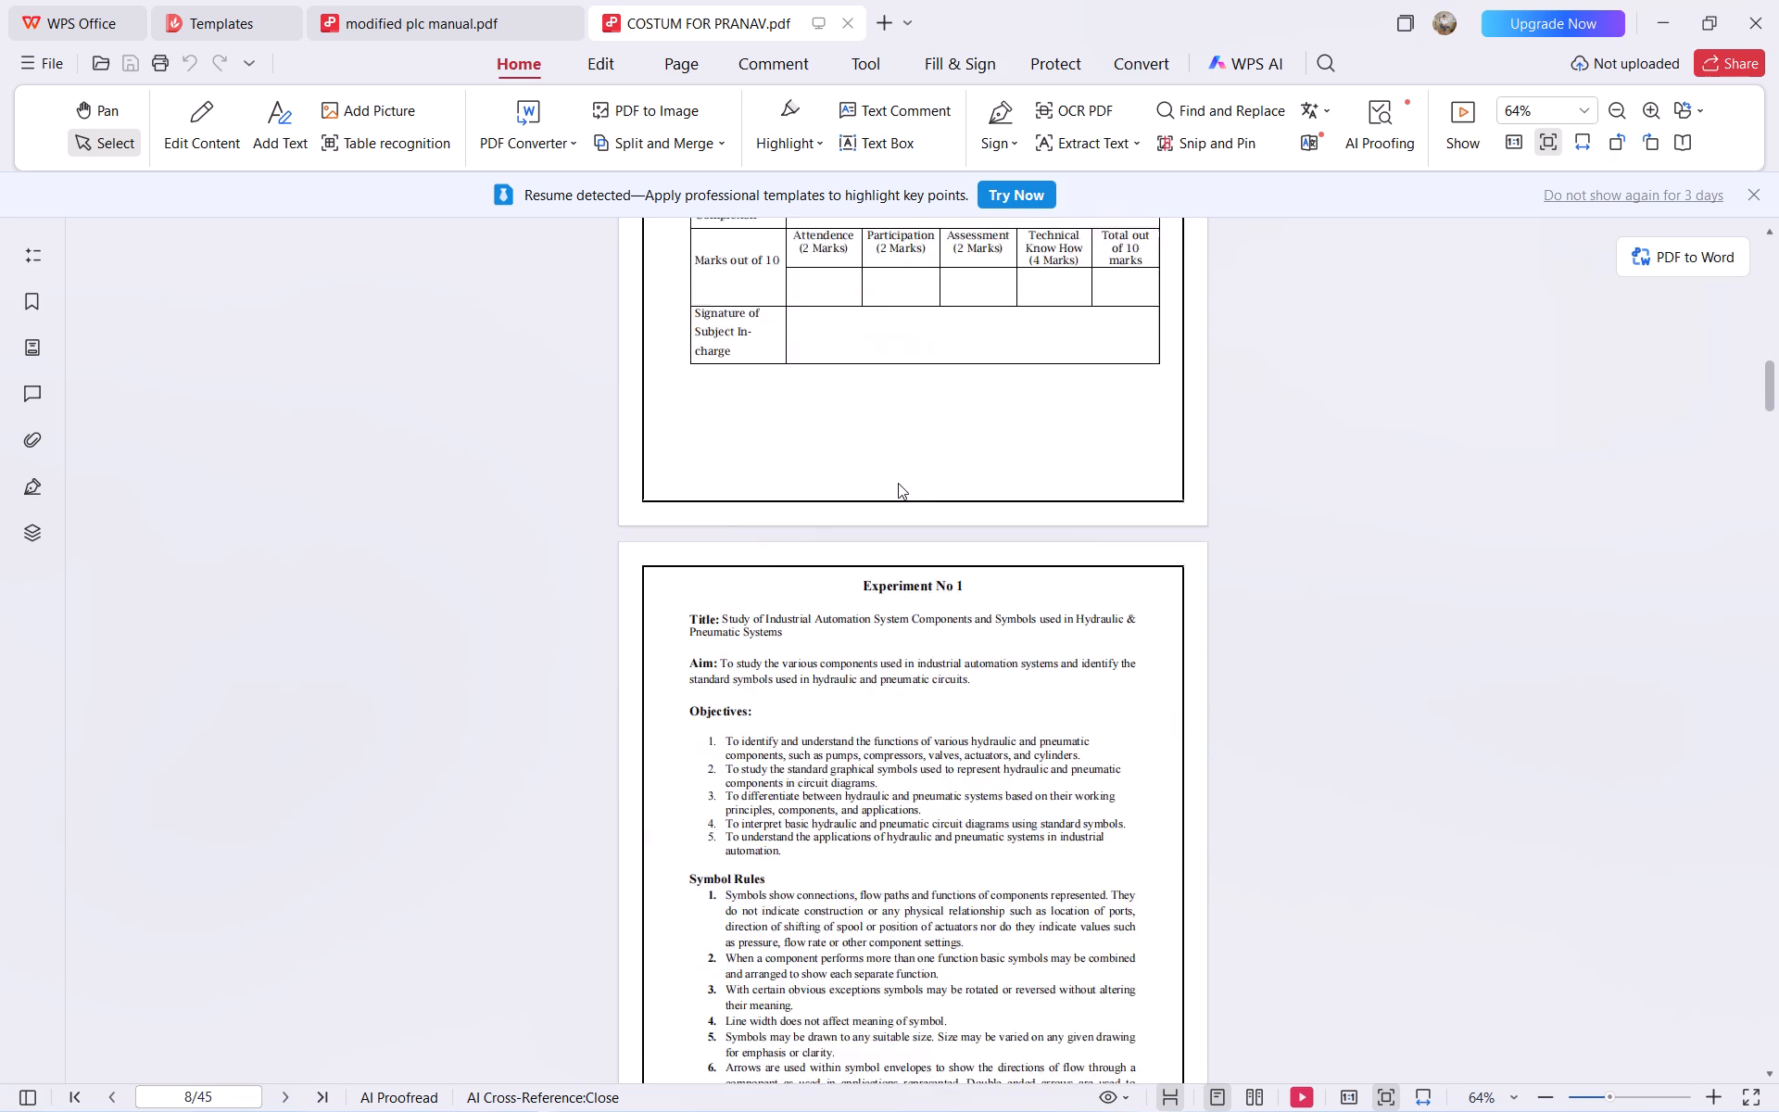
{"action": "scroll", "coordinate": [898, 483], "scroll_direction": "down", "scroll_amount": 20}
{"action": "scroll", "coordinate": [898, 483], "scroll_direction": "down", "scroll_amount": 17}
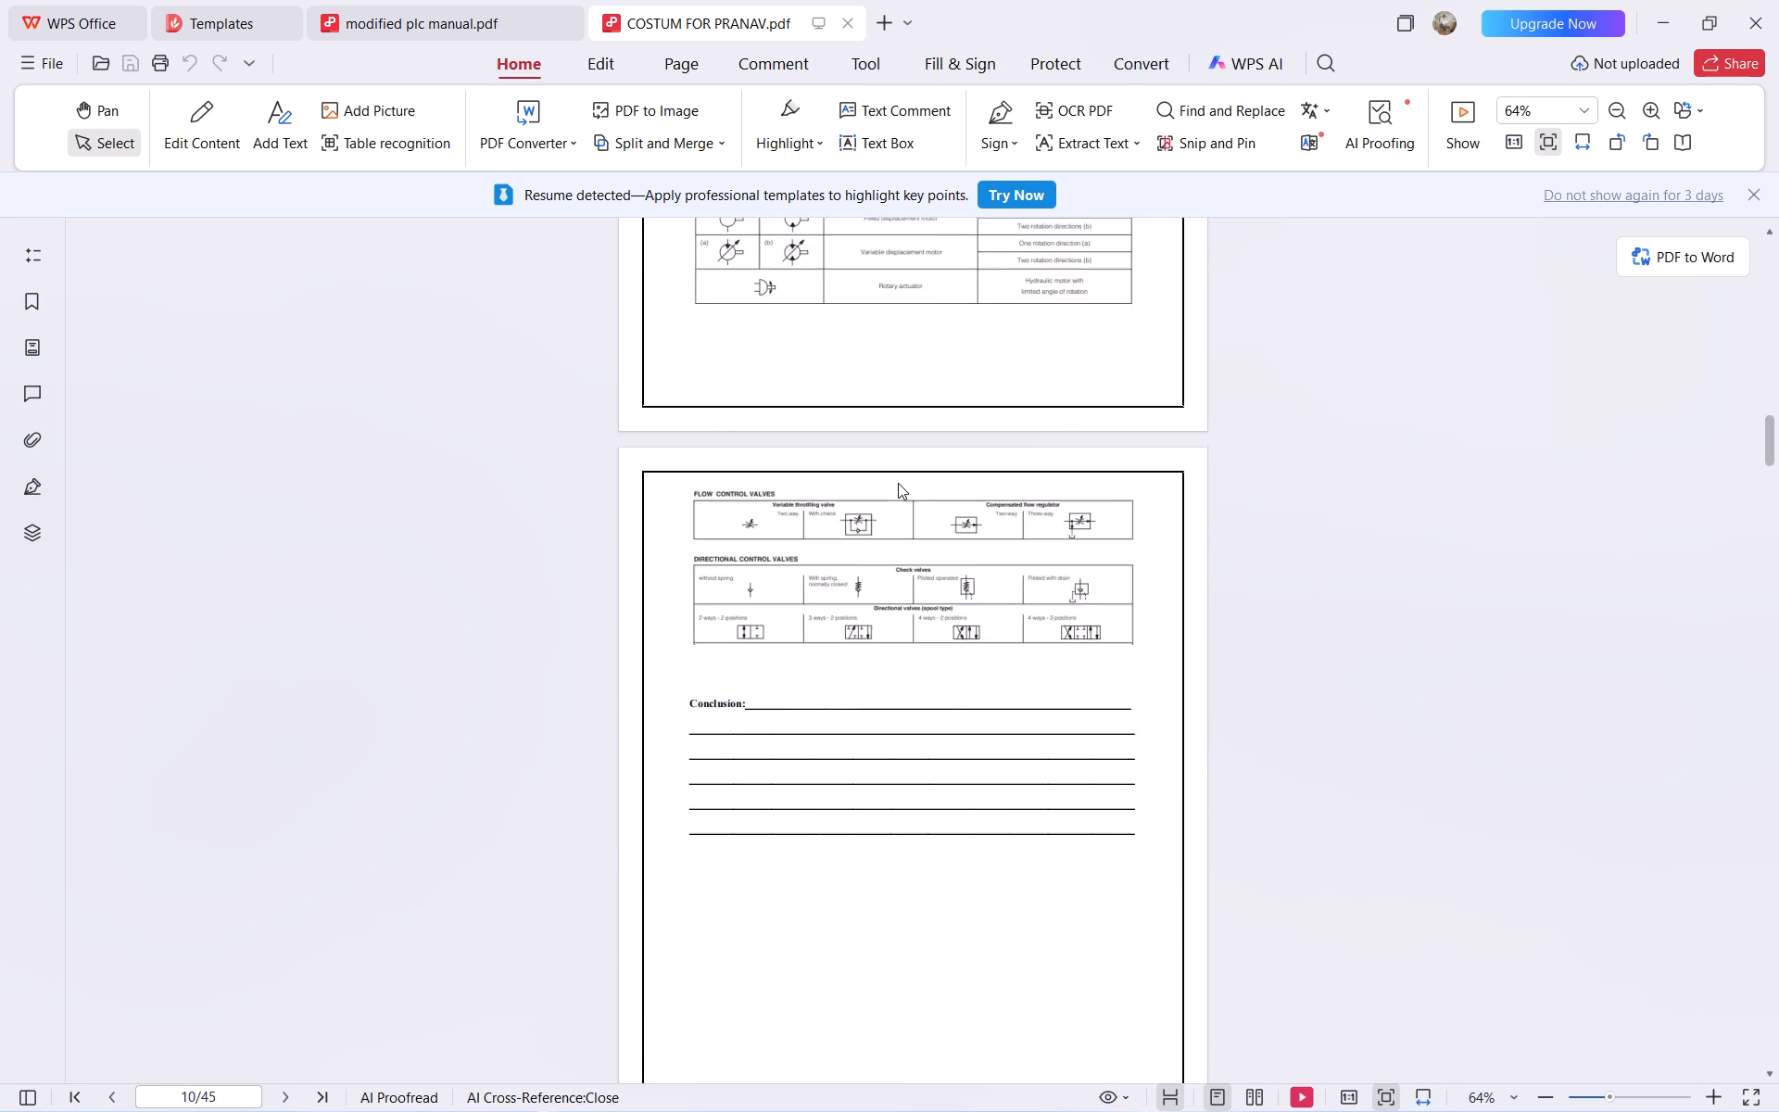
{"action": "scroll", "coordinate": [898, 483], "scroll_direction": "down", "scroll_amount": 16}
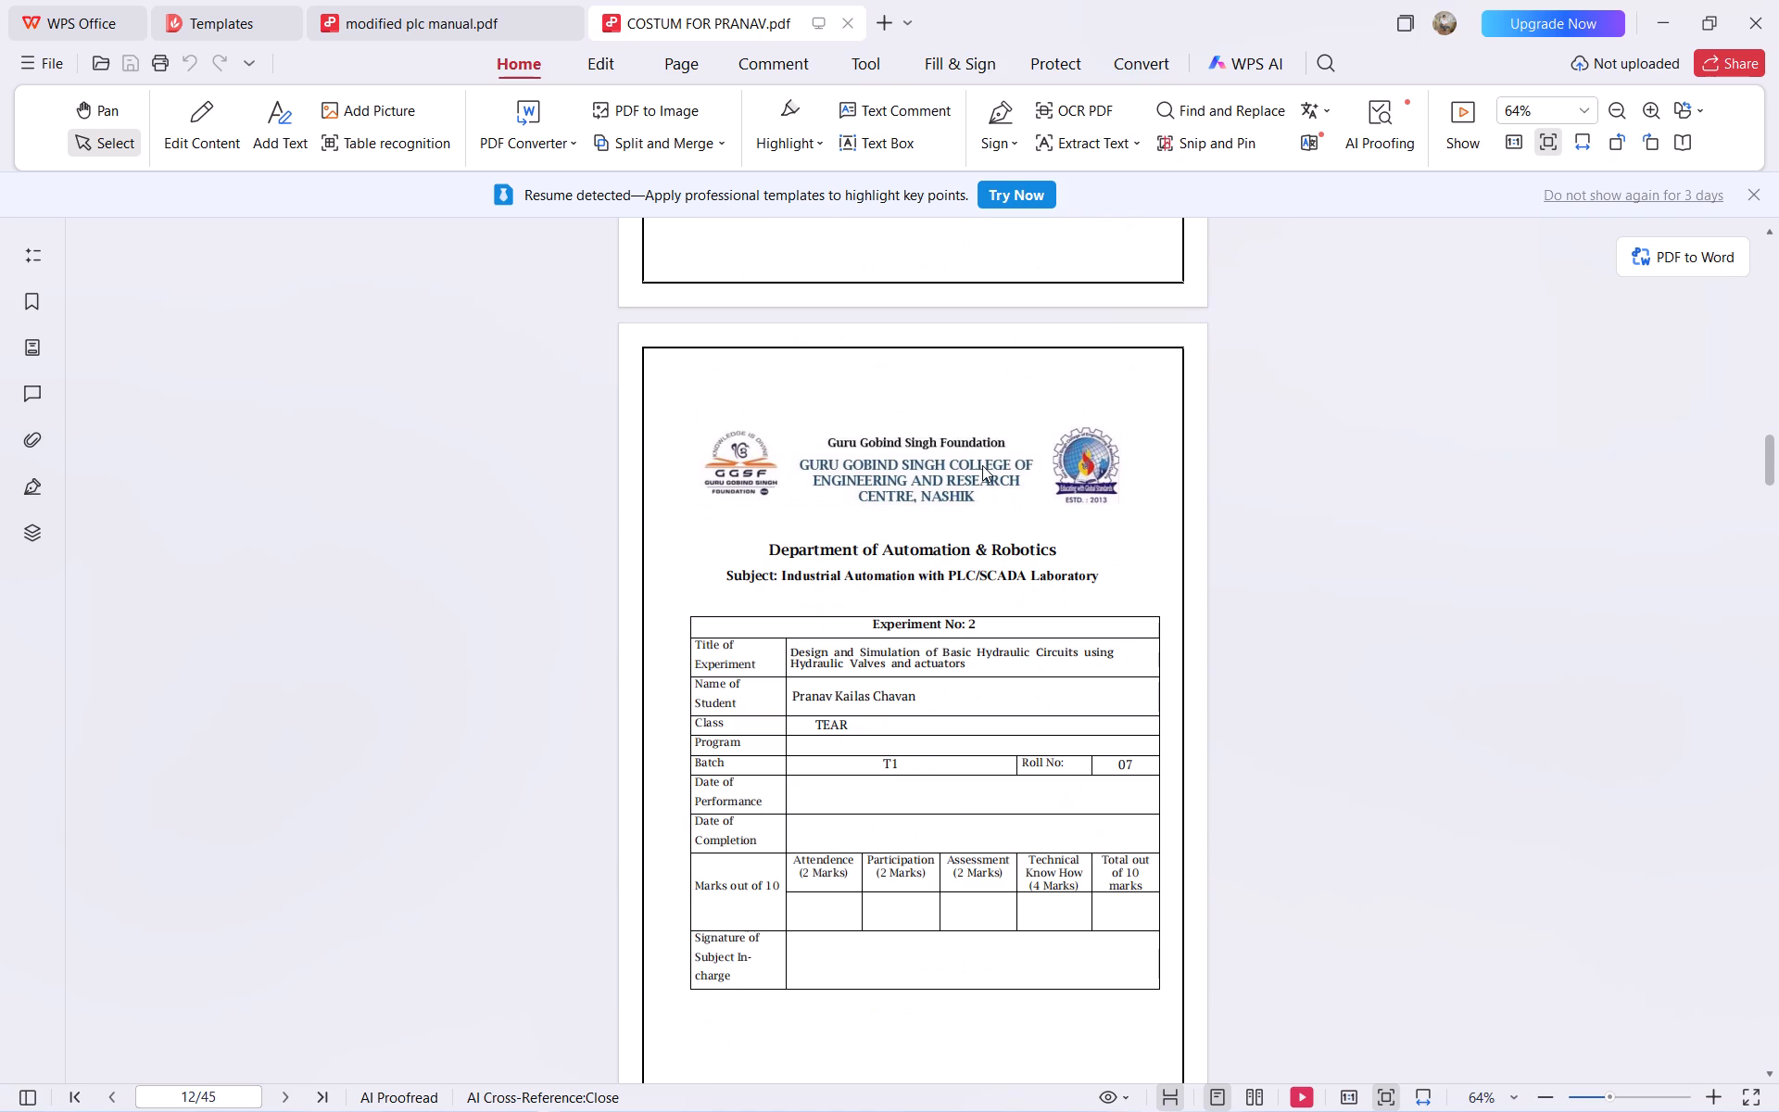
{"action": "scroll", "coordinate": [982, 465], "scroll_direction": "down", "scroll_amount": 20}
{"action": "scroll", "coordinate": [982, 465], "scroll_direction": "down", "scroll_amount": 14}
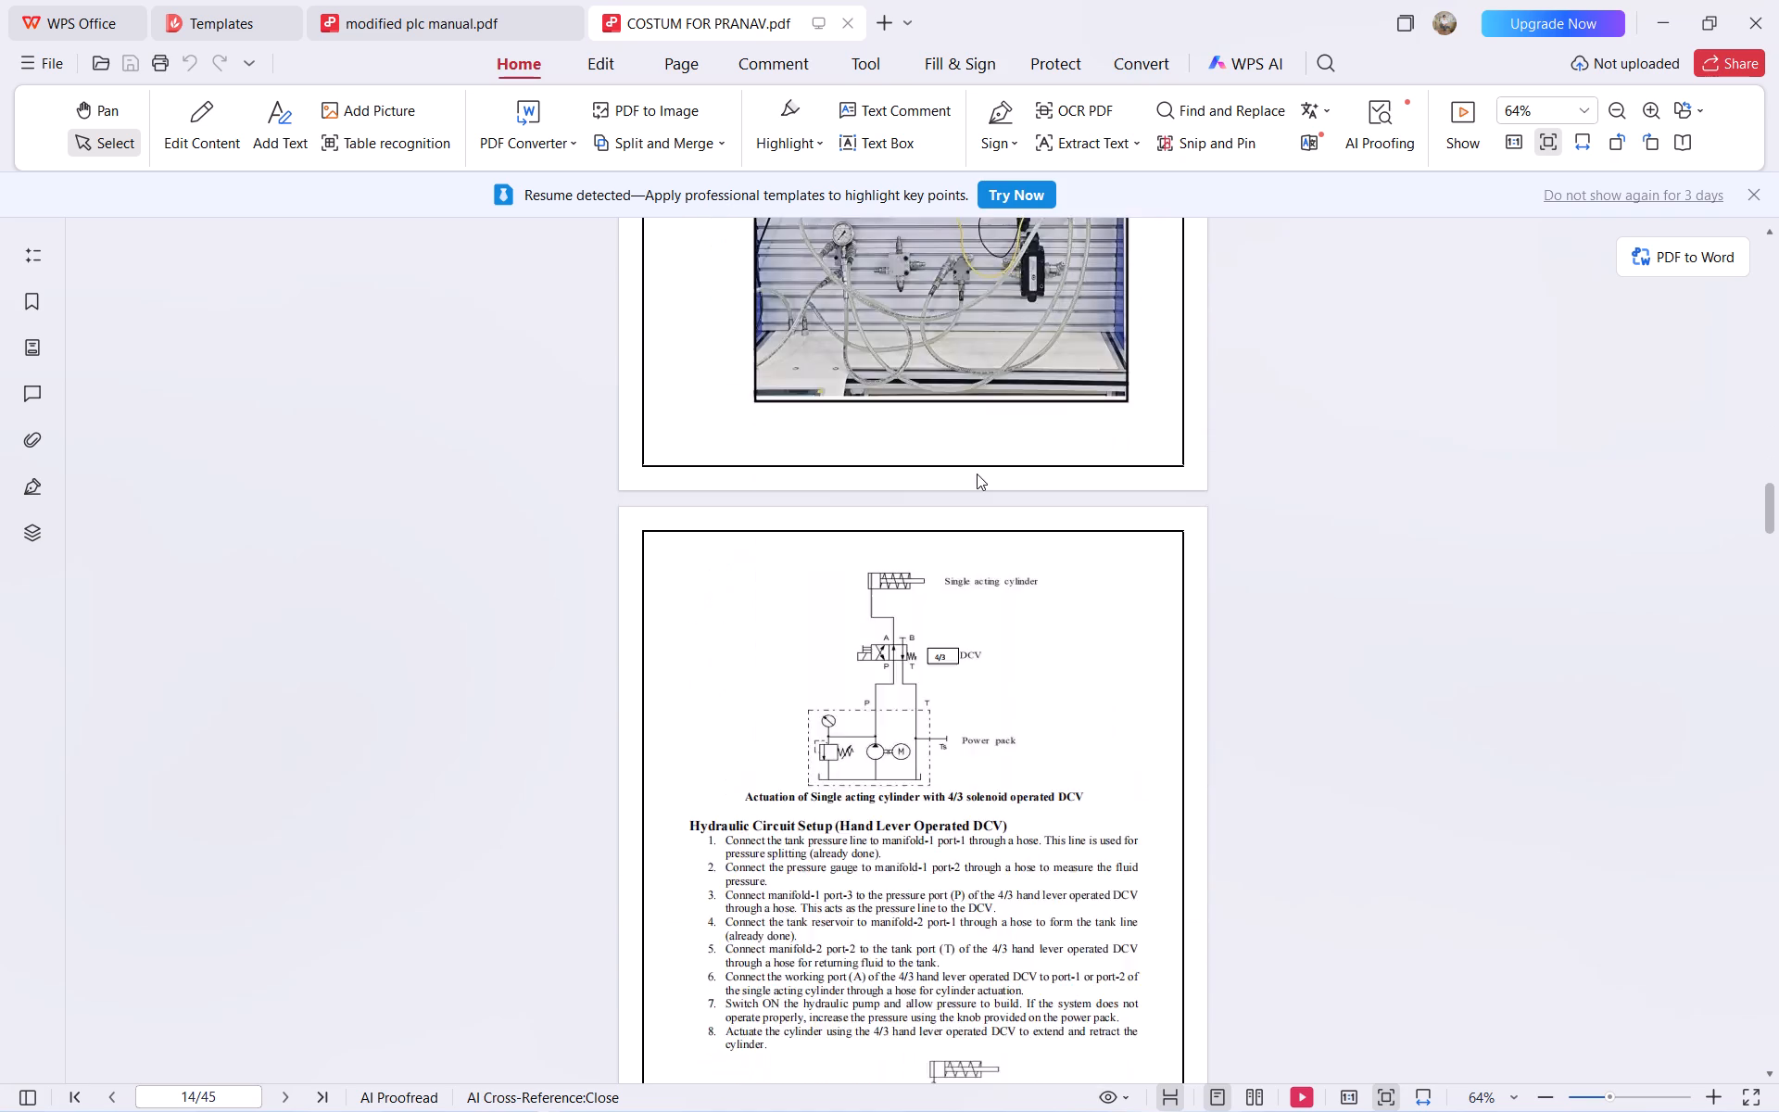
Review the remaining pages of the lab manual from page 14 onward, checking the student details forms and contents of Experiments 3 to 7.
{"action": "scroll", "coordinate": [977, 474], "scroll_direction": "down", "scroll_amount": 20}
{"action": "scroll", "coordinate": [977, 474], "scroll_direction": "down", "scroll_amount": 12}
{"action": "scroll", "coordinate": [977, 474], "scroll_direction": "up", "scroll_amount": 2}
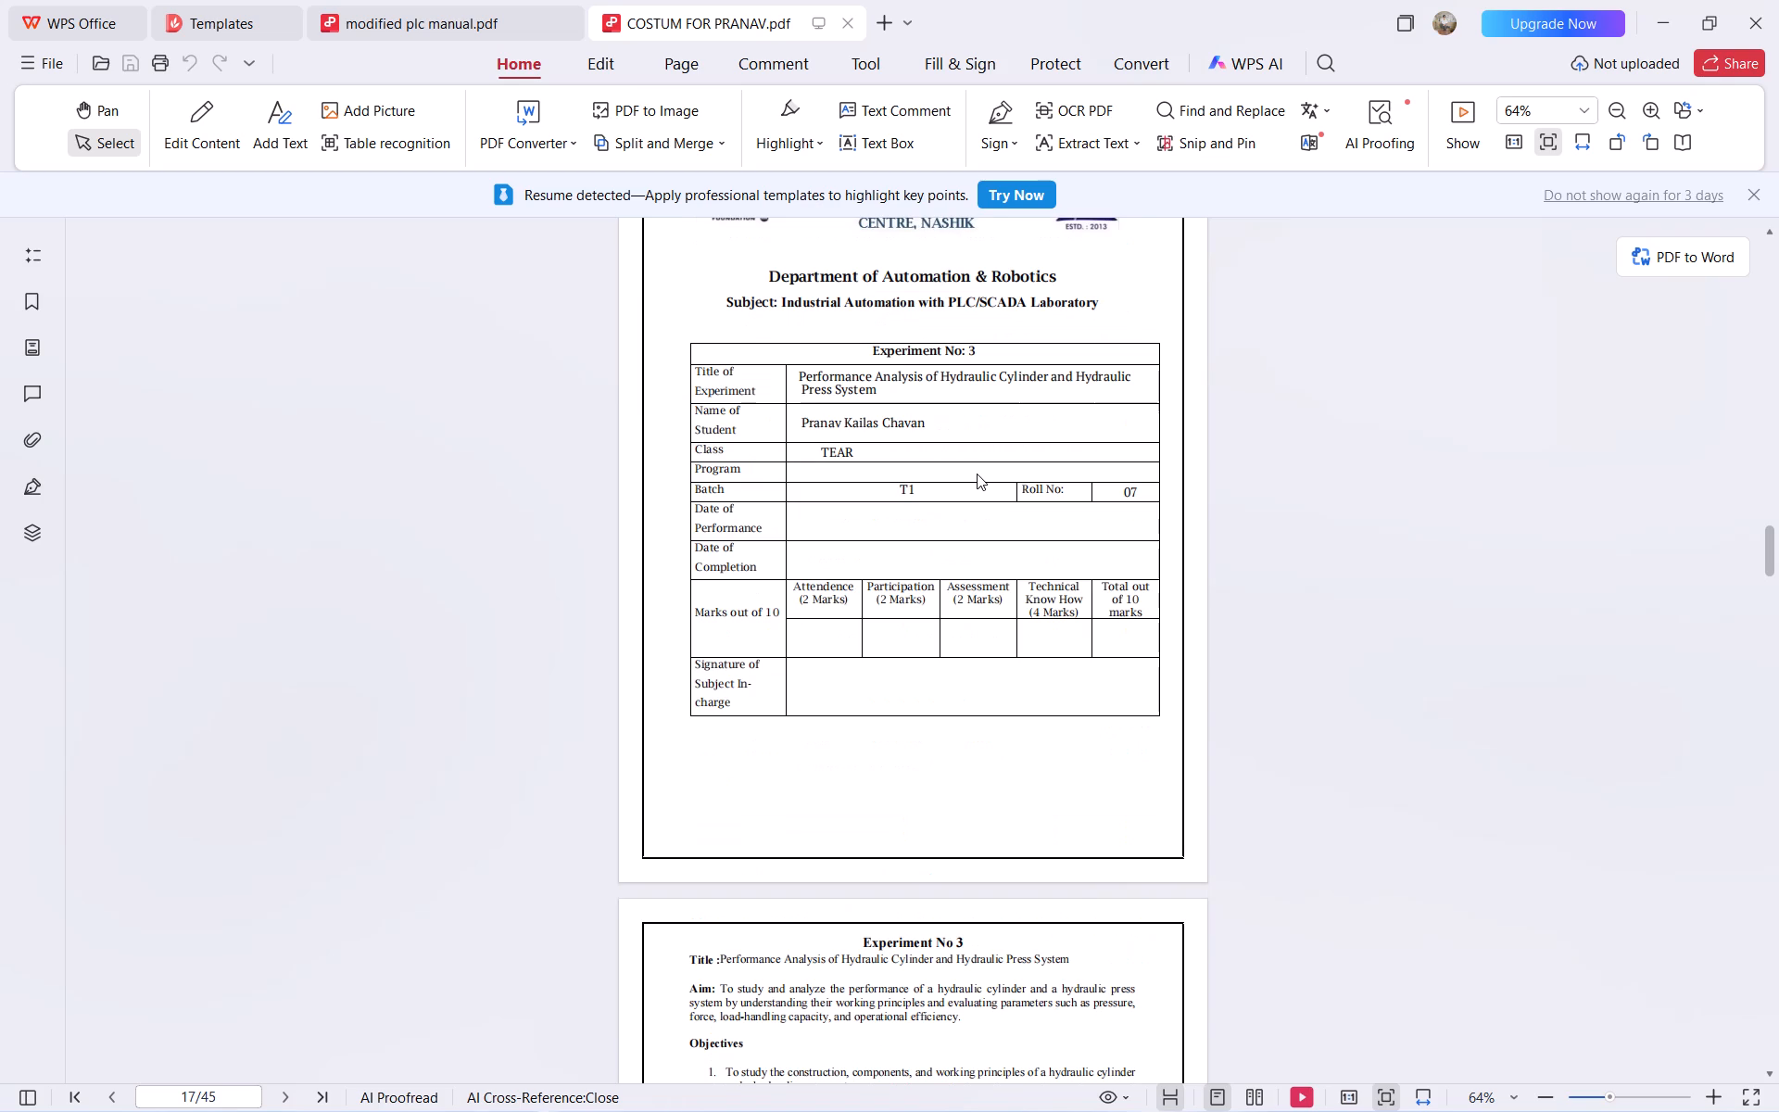
{"action": "scroll", "coordinate": [977, 474], "scroll_direction": "down", "scroll_amount": 14}
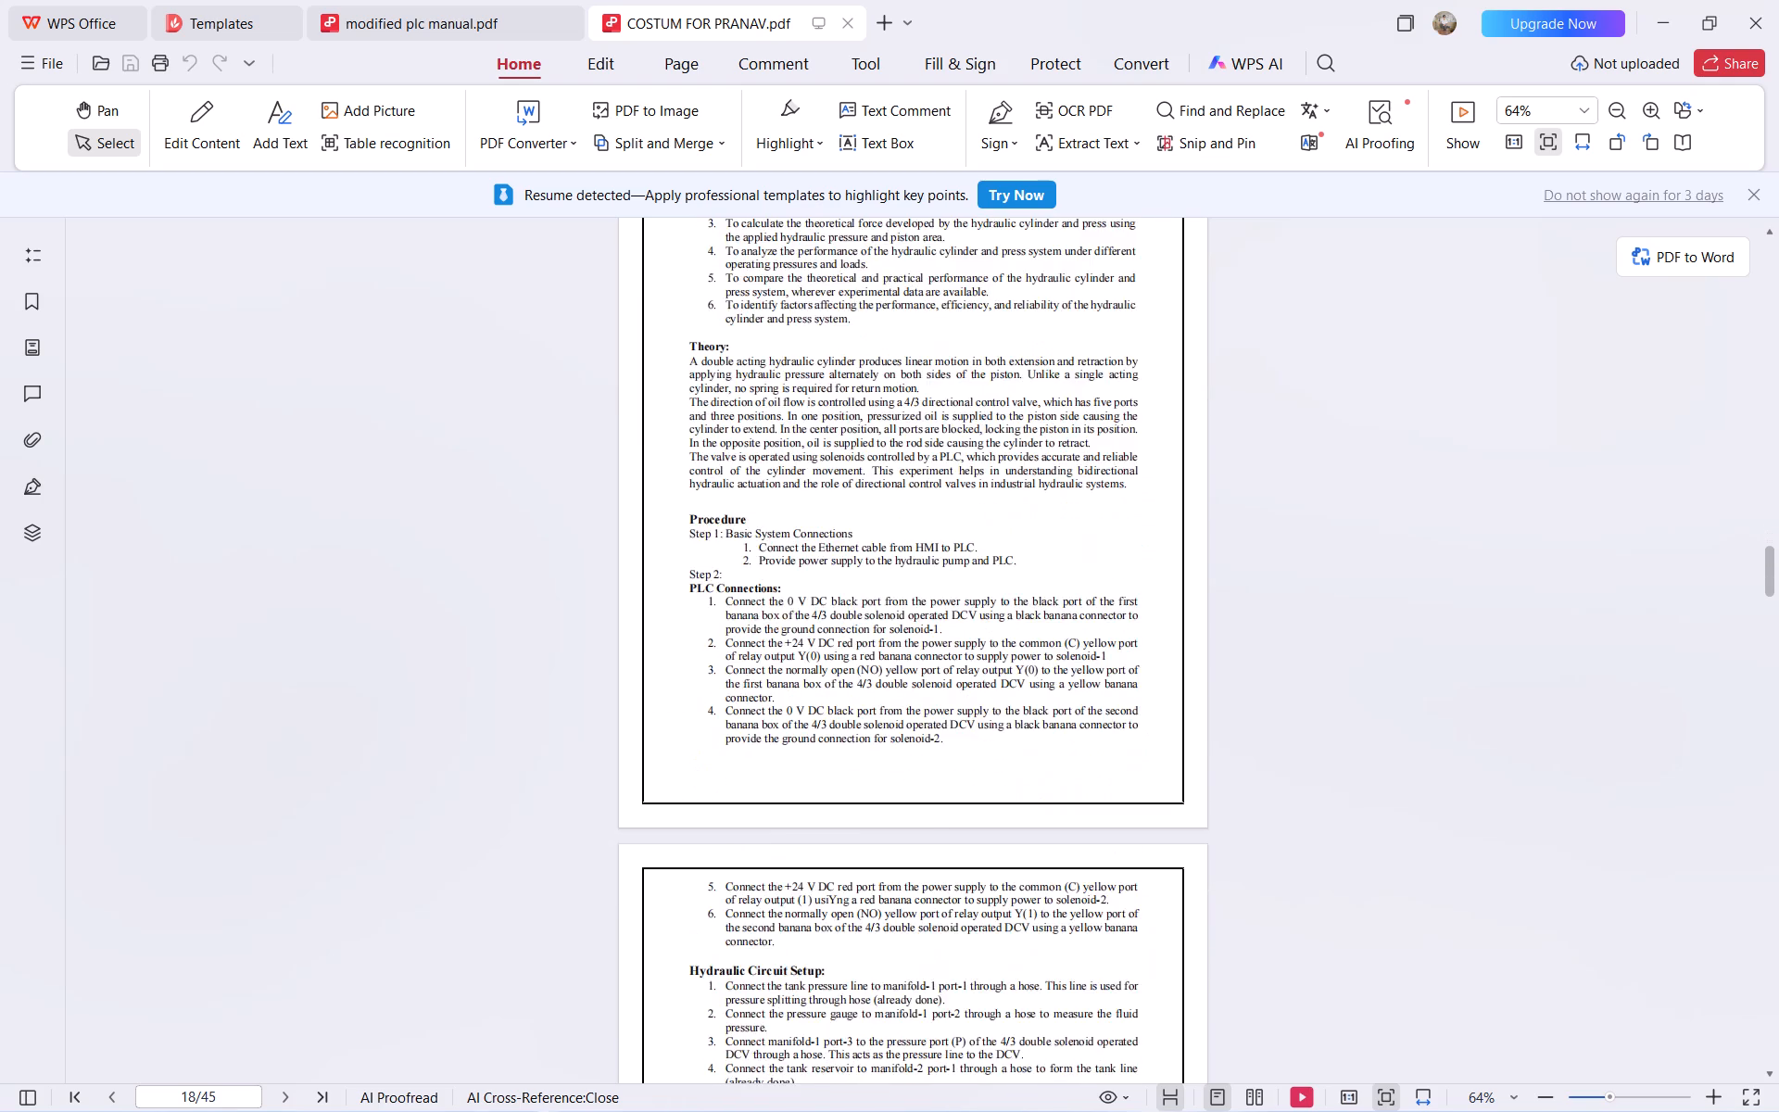
{"action": "scroll", "coordinate": [977, 474], "scroll_direction": "down", "scroll_amount": 20}
{"action": "scroll", "coordinate": [977, 474], "scroll_direction": "down", "scroll_amount": 14}
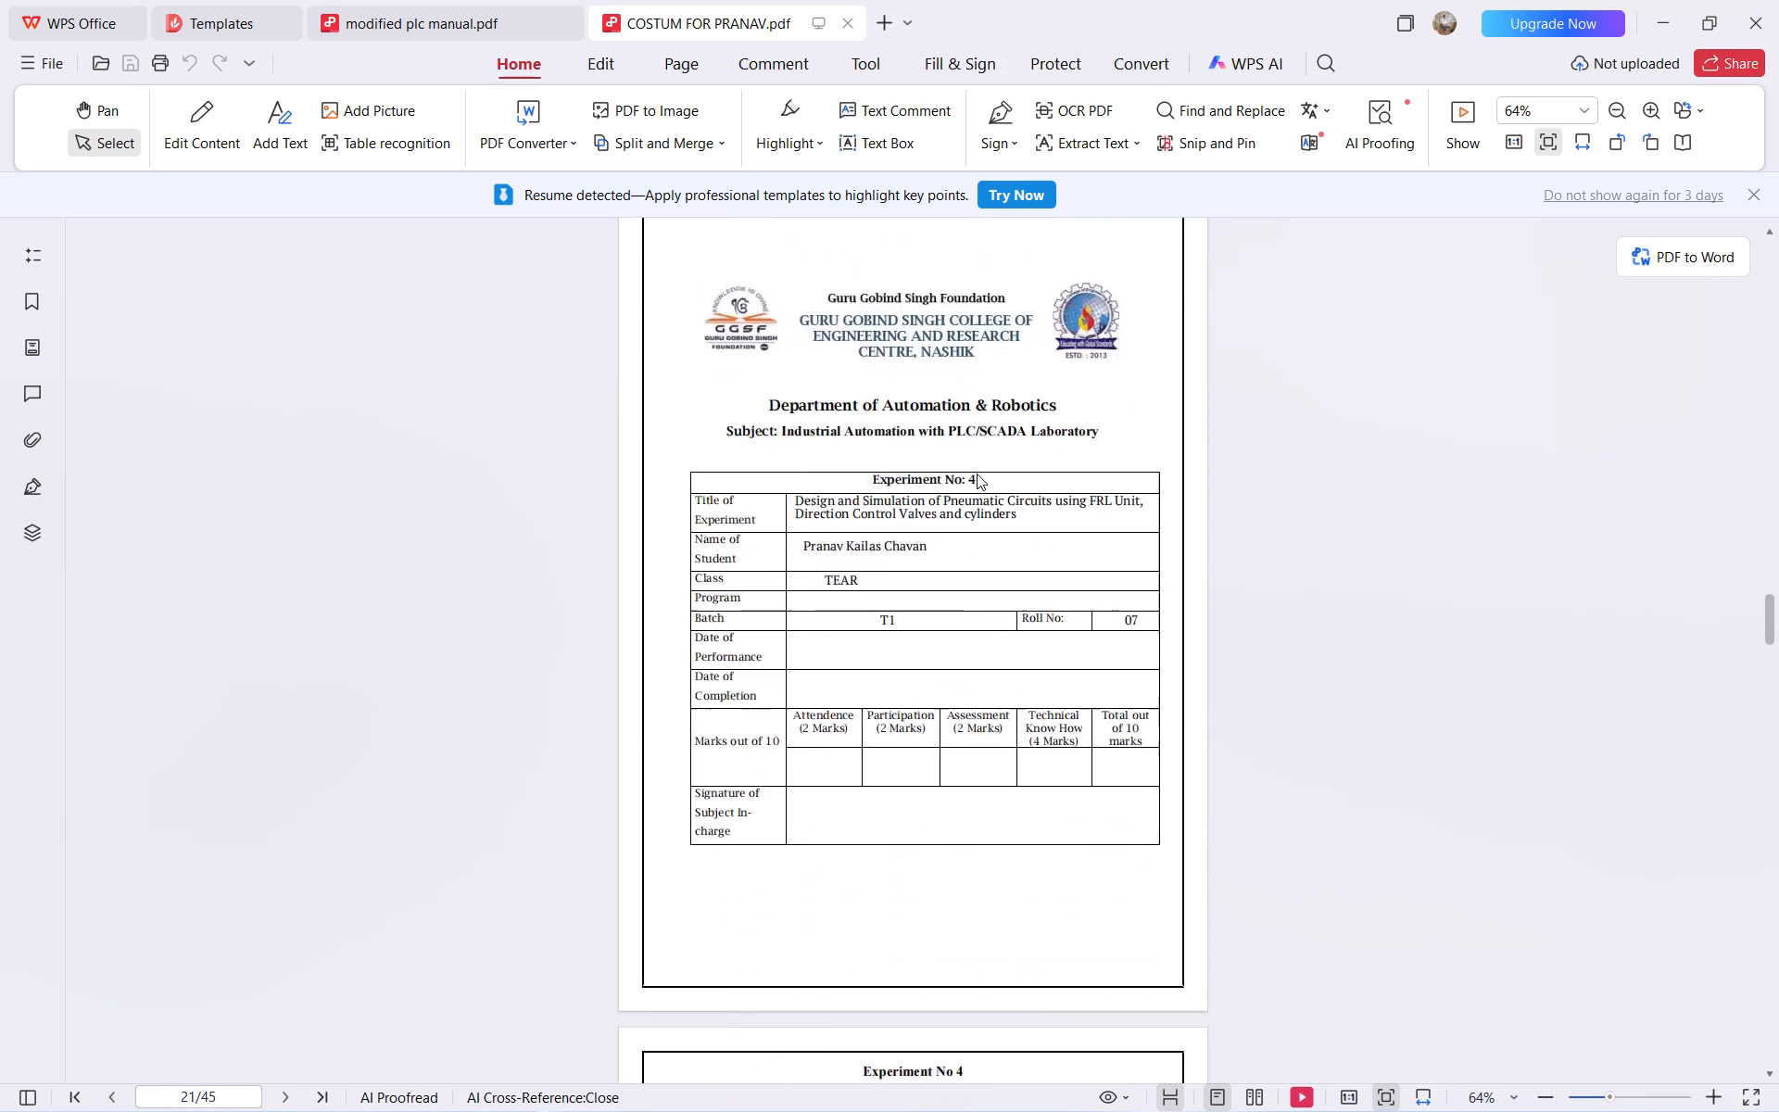
{"action": "scroll", "coordinate": [977, 474], "scroll_direction": "down", "scroll_amount": 20}
{"action": "scroll", "coordinate": [977, 474], "scroll_direction": "down", "scroll_amount": 13}
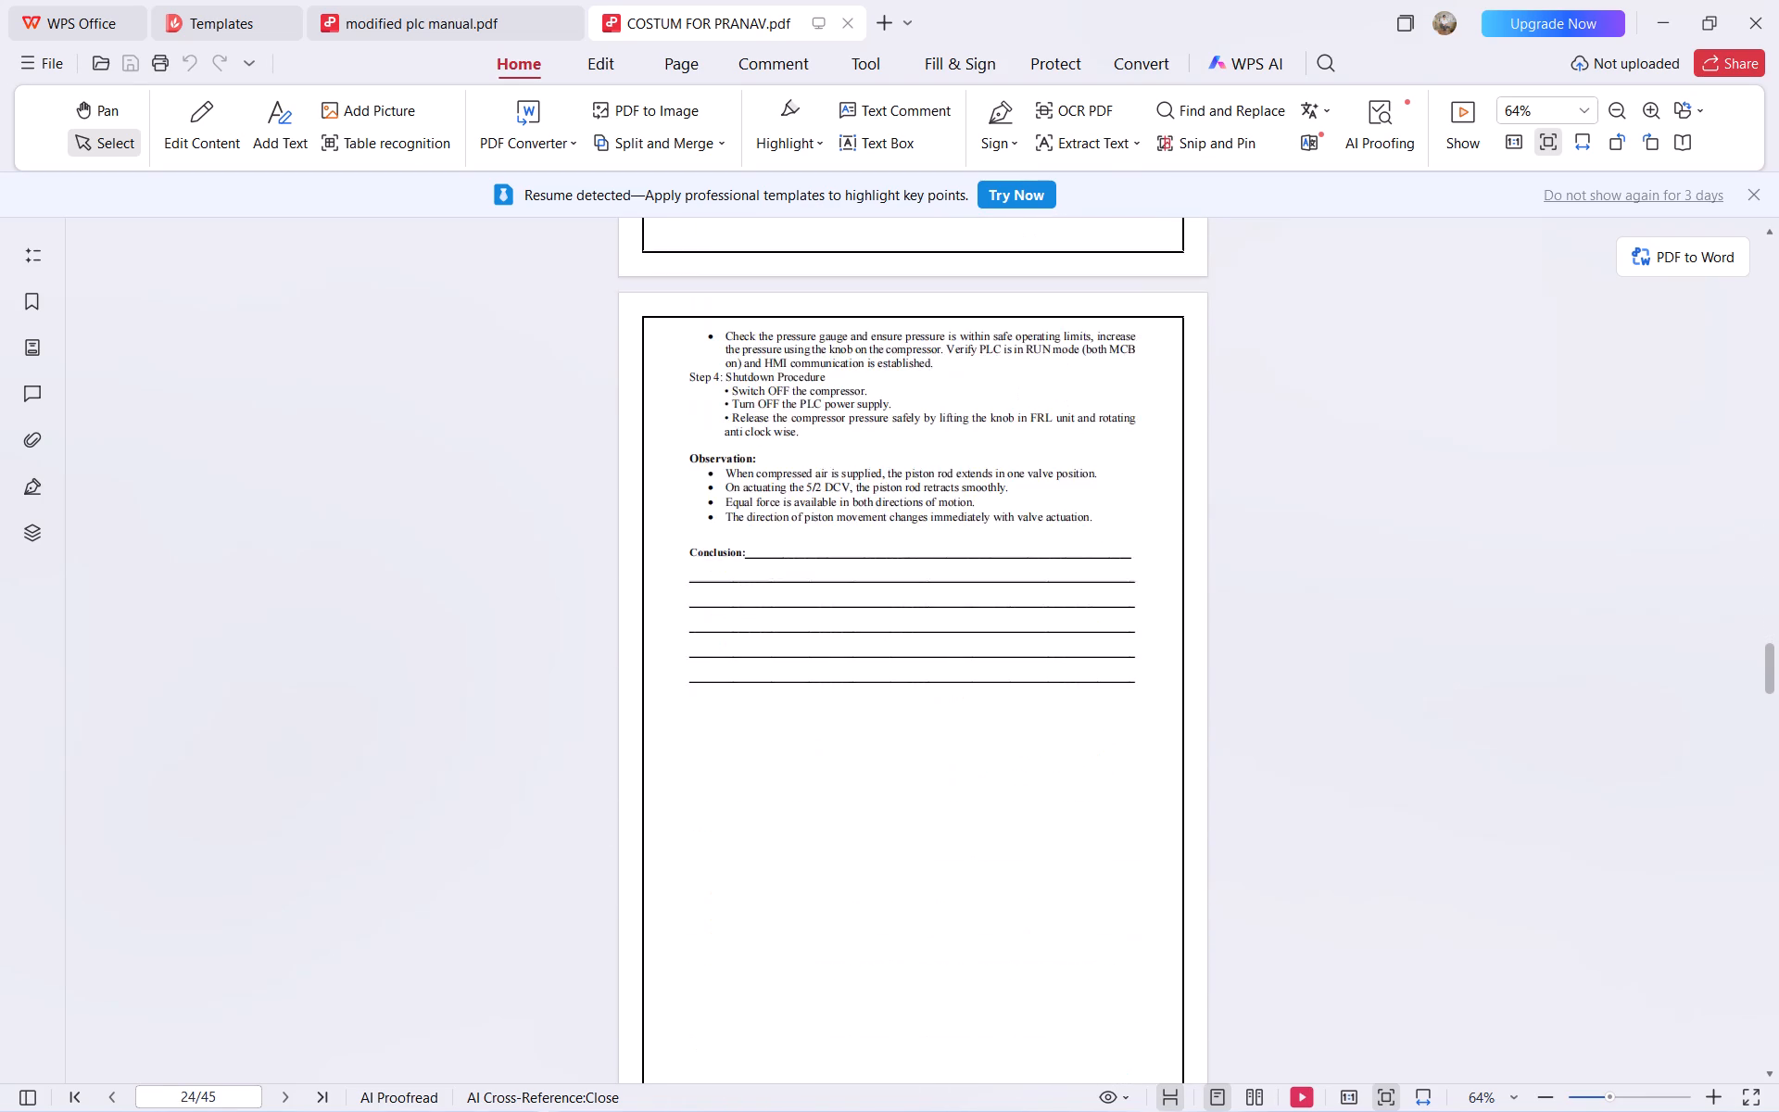
{"action": "scroll", "coordinate": [977, 474], "scroll_direction": "down", "scroll_amount": 20}
{"action": "scroll", "coordinate": [977, 474], "scroll_direction": "down", "scroll_amount": 13}
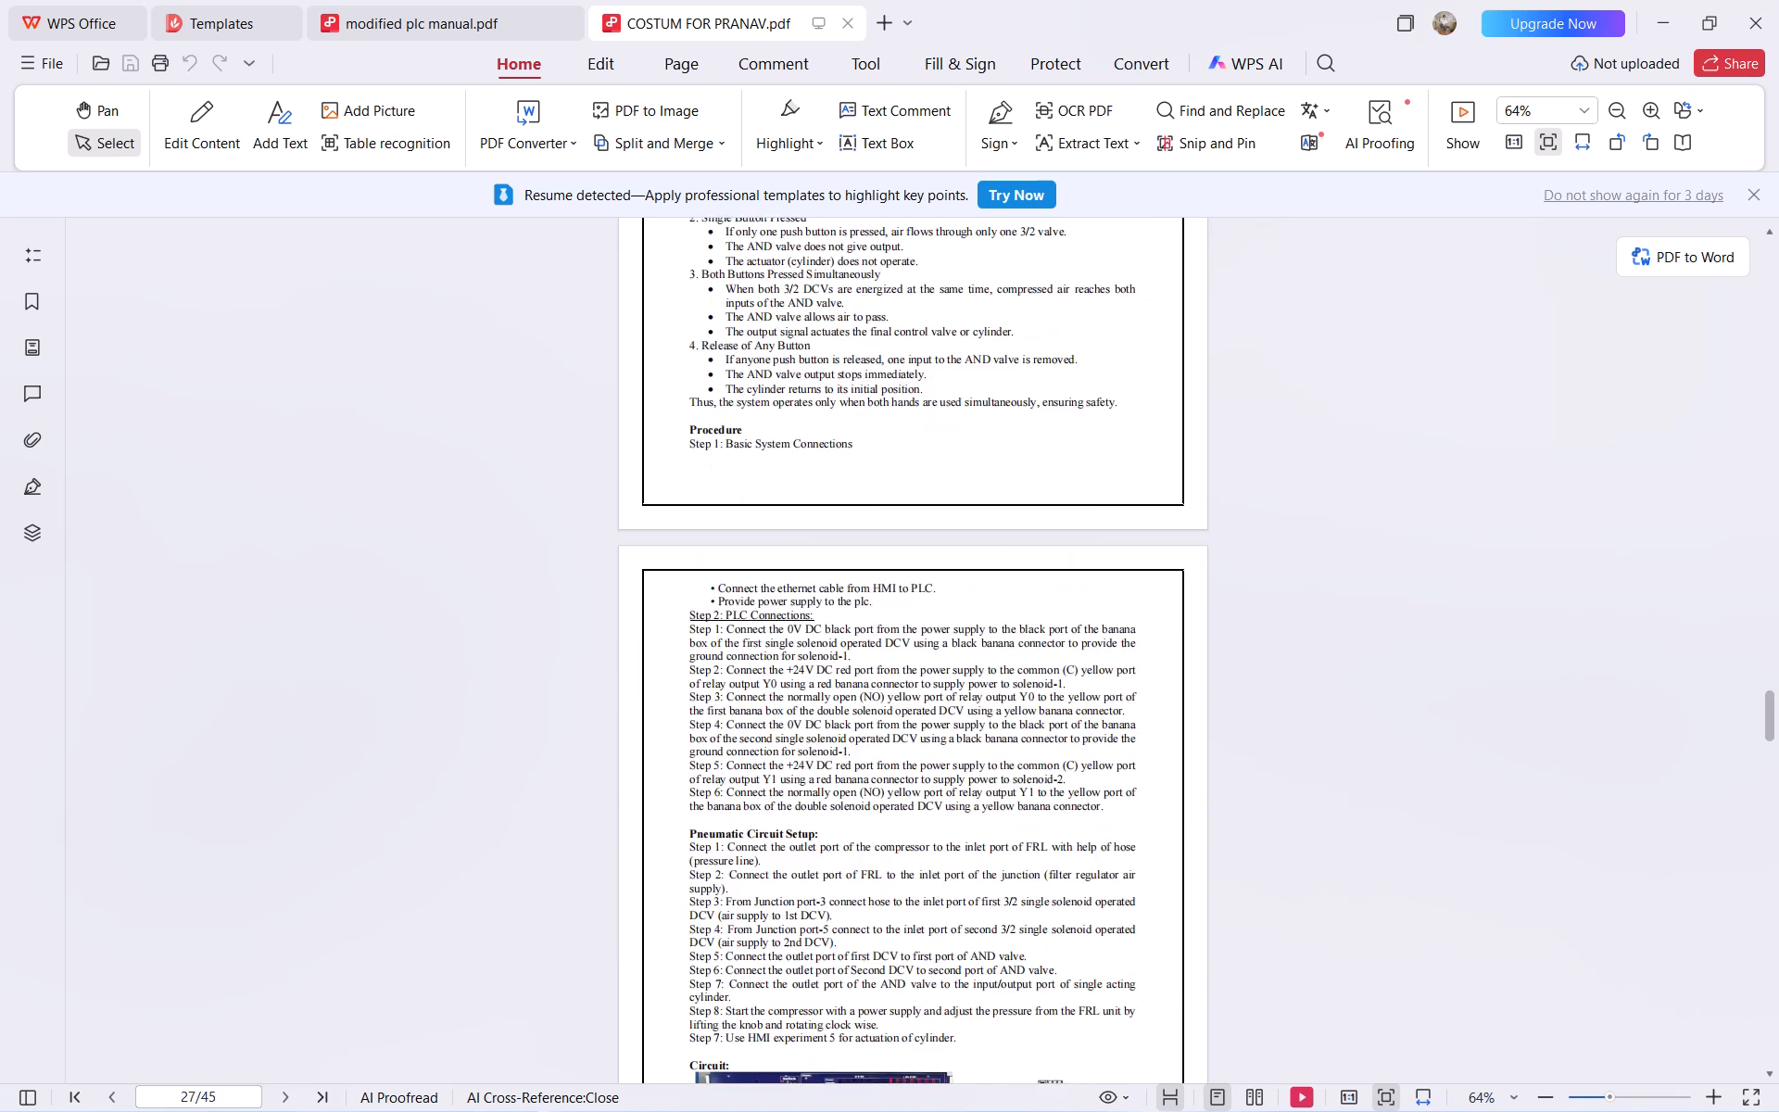
{"action": "scroll", "coordinate": [977, 474], "scroll_direction": "down", "scroll_amount": 20}
{"action": "scroll", "coordinate": [977, 474], "scroll_direction": "down", "scroll_amount": 13}
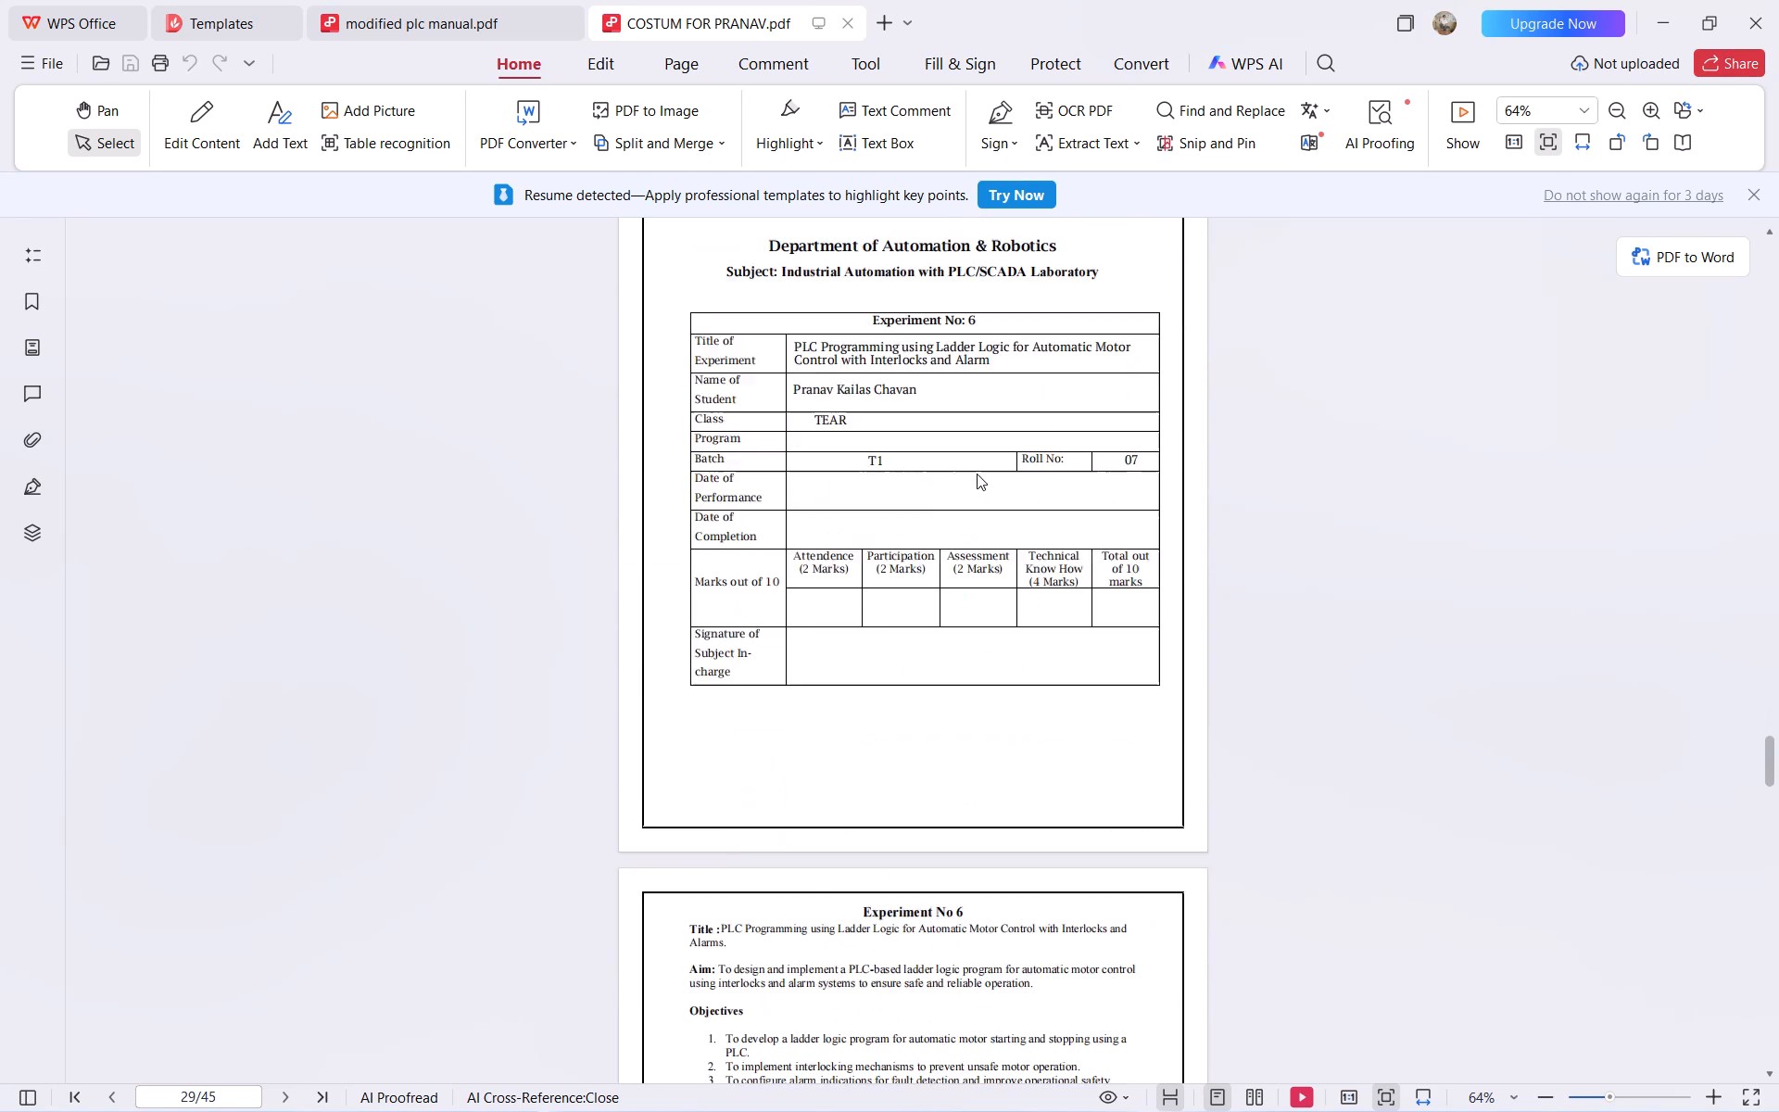
{"action": "scroll", "coordinate": [977, 474], "scroll_direction": "down", "scroll_amount": 20}
{"action": "scroll", "coordinate": [977, 474], "scroll_direction": "up", "scroll_amount": 1}
{"action": "scroll", "coordinate": [977, 474], "scroll_direction": "down", "scroll_amount": 14}
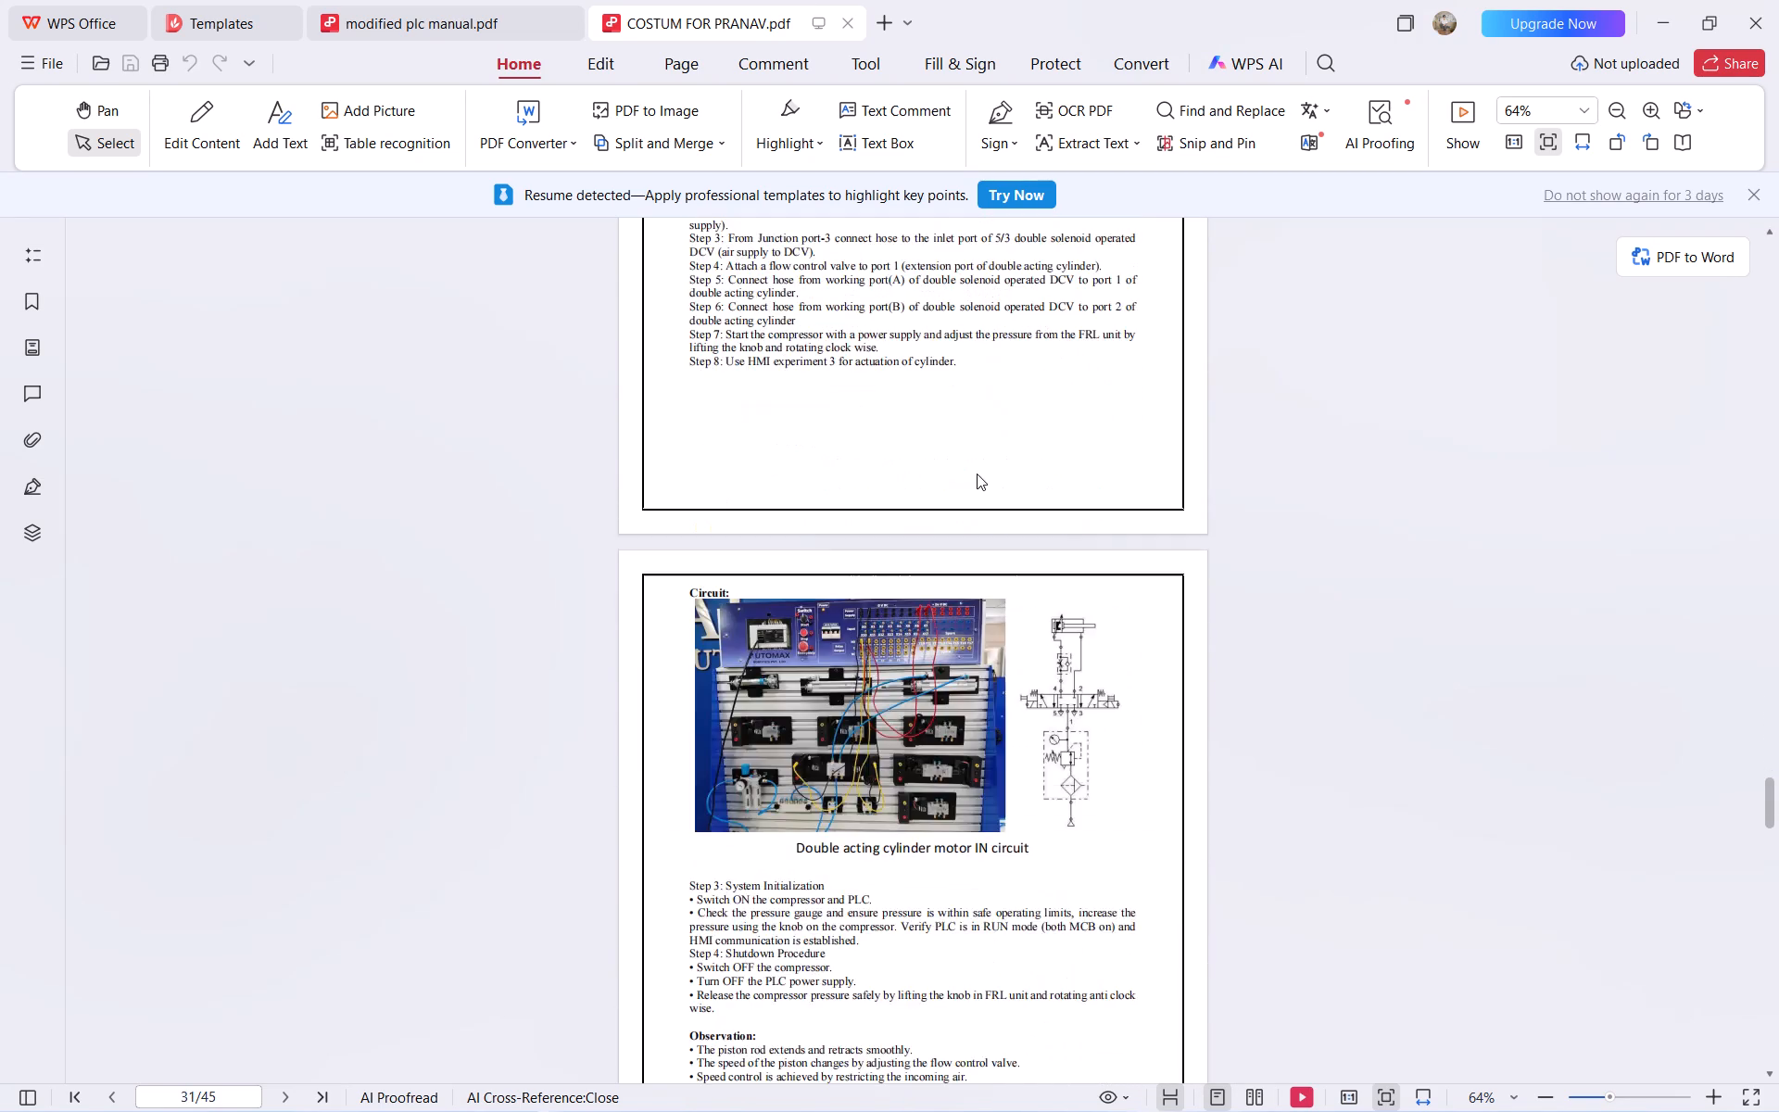
{"action": "scroll", "coordinate": [977, 474], "scroll_direction": "down", "scroll_amount": 20}
{"action": "scroll", "coordinate": [977, 474], "scroll_direction": "down", "scroll_amount": 12}
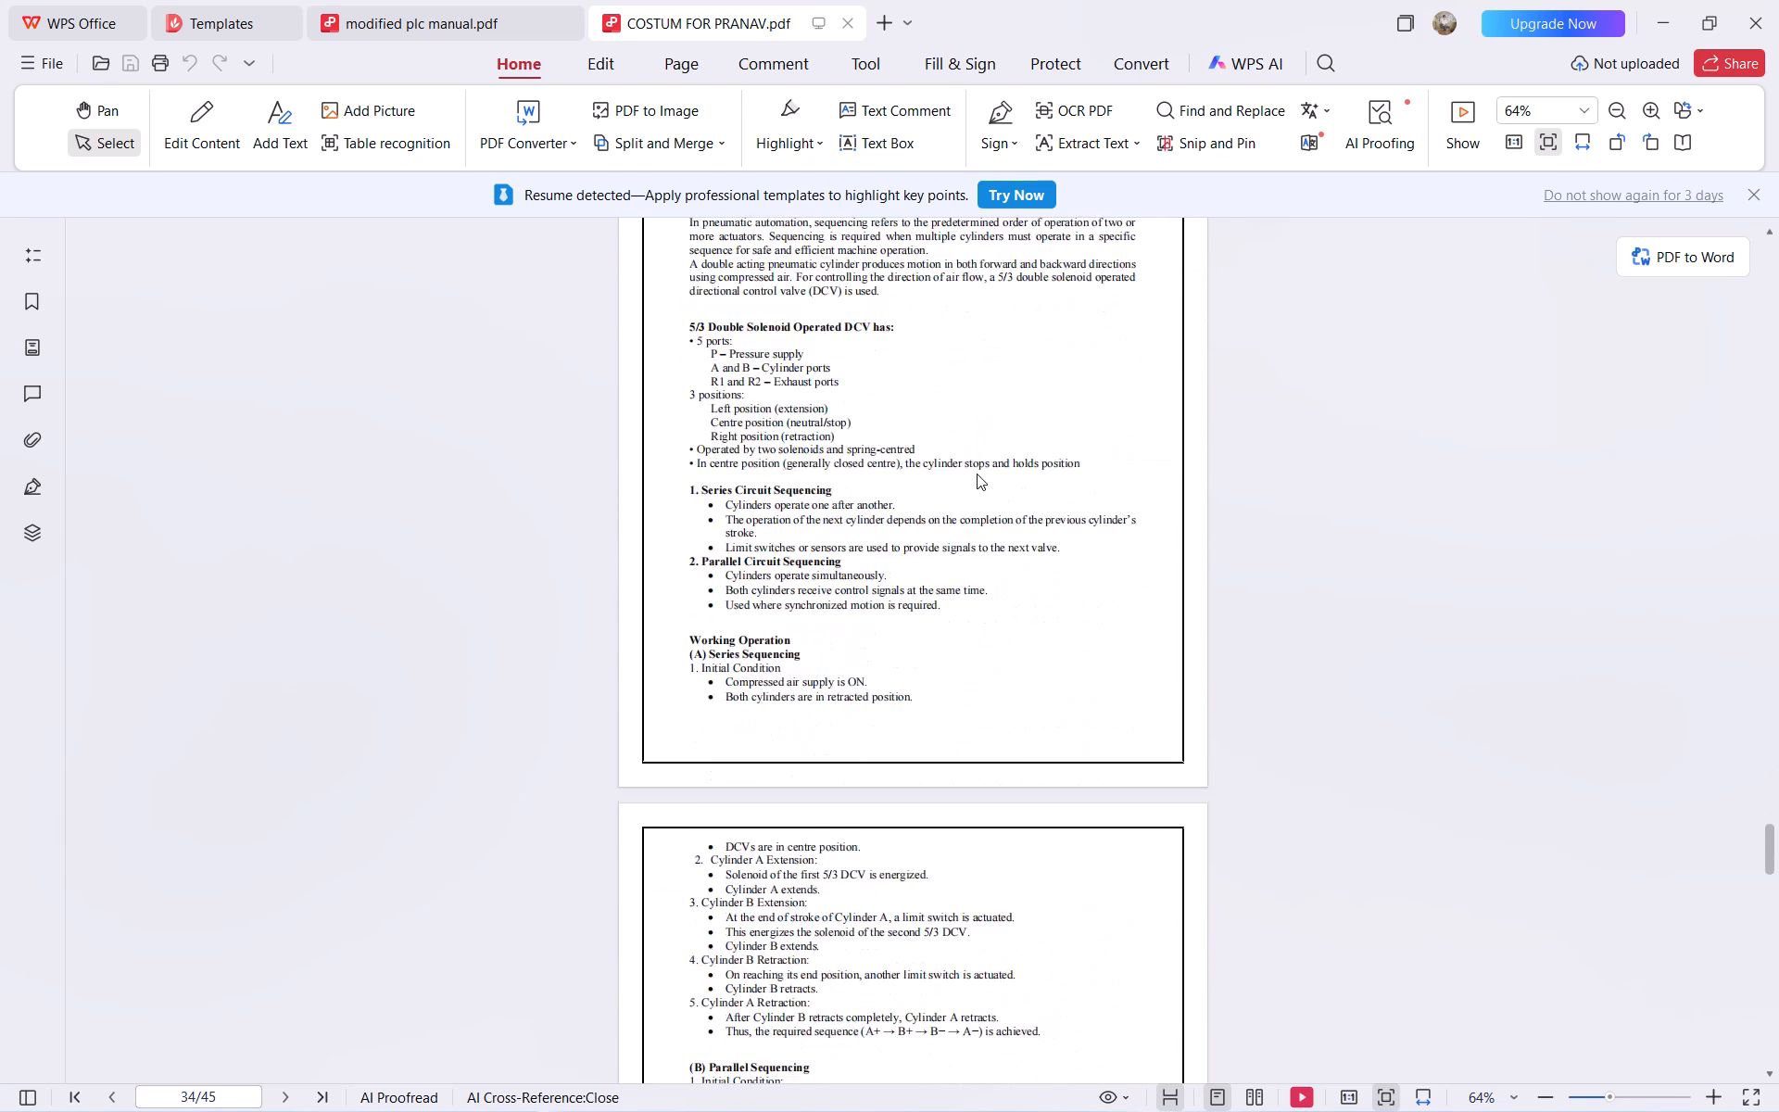
{"action": "scroll", "coordinate": [977, 474], "scroll_direction": "down", "scroll_amount": 20}
{"action": "scroll", "coordinate": [977, 474], "scroll_direction": "down", "scroll_amount": 12}
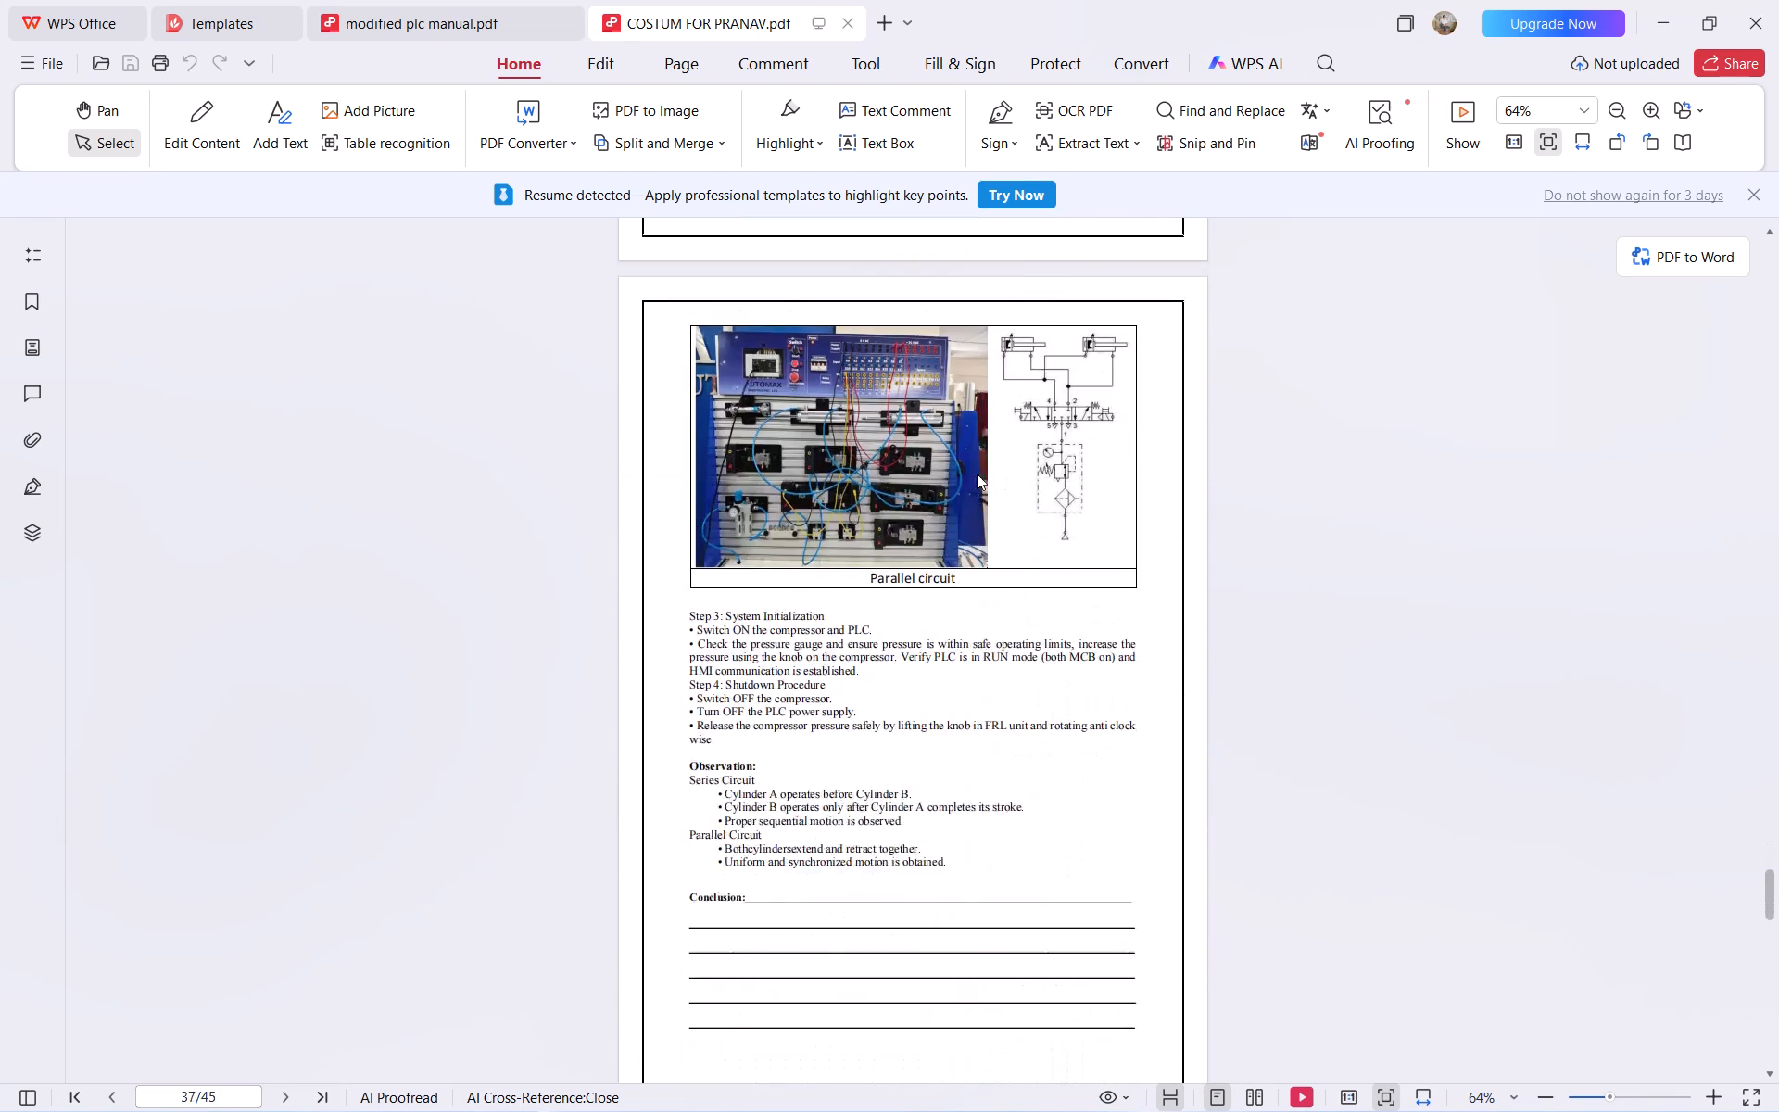
{"action": "scroll", "coordinate": [977, 474], "scroll_direction": "down", "scroll_amount": 5}
Close the WPS Office window with the reviewed manual and return to the desktop.
{"action": "left_click", "coordinate": [1778, 0]}
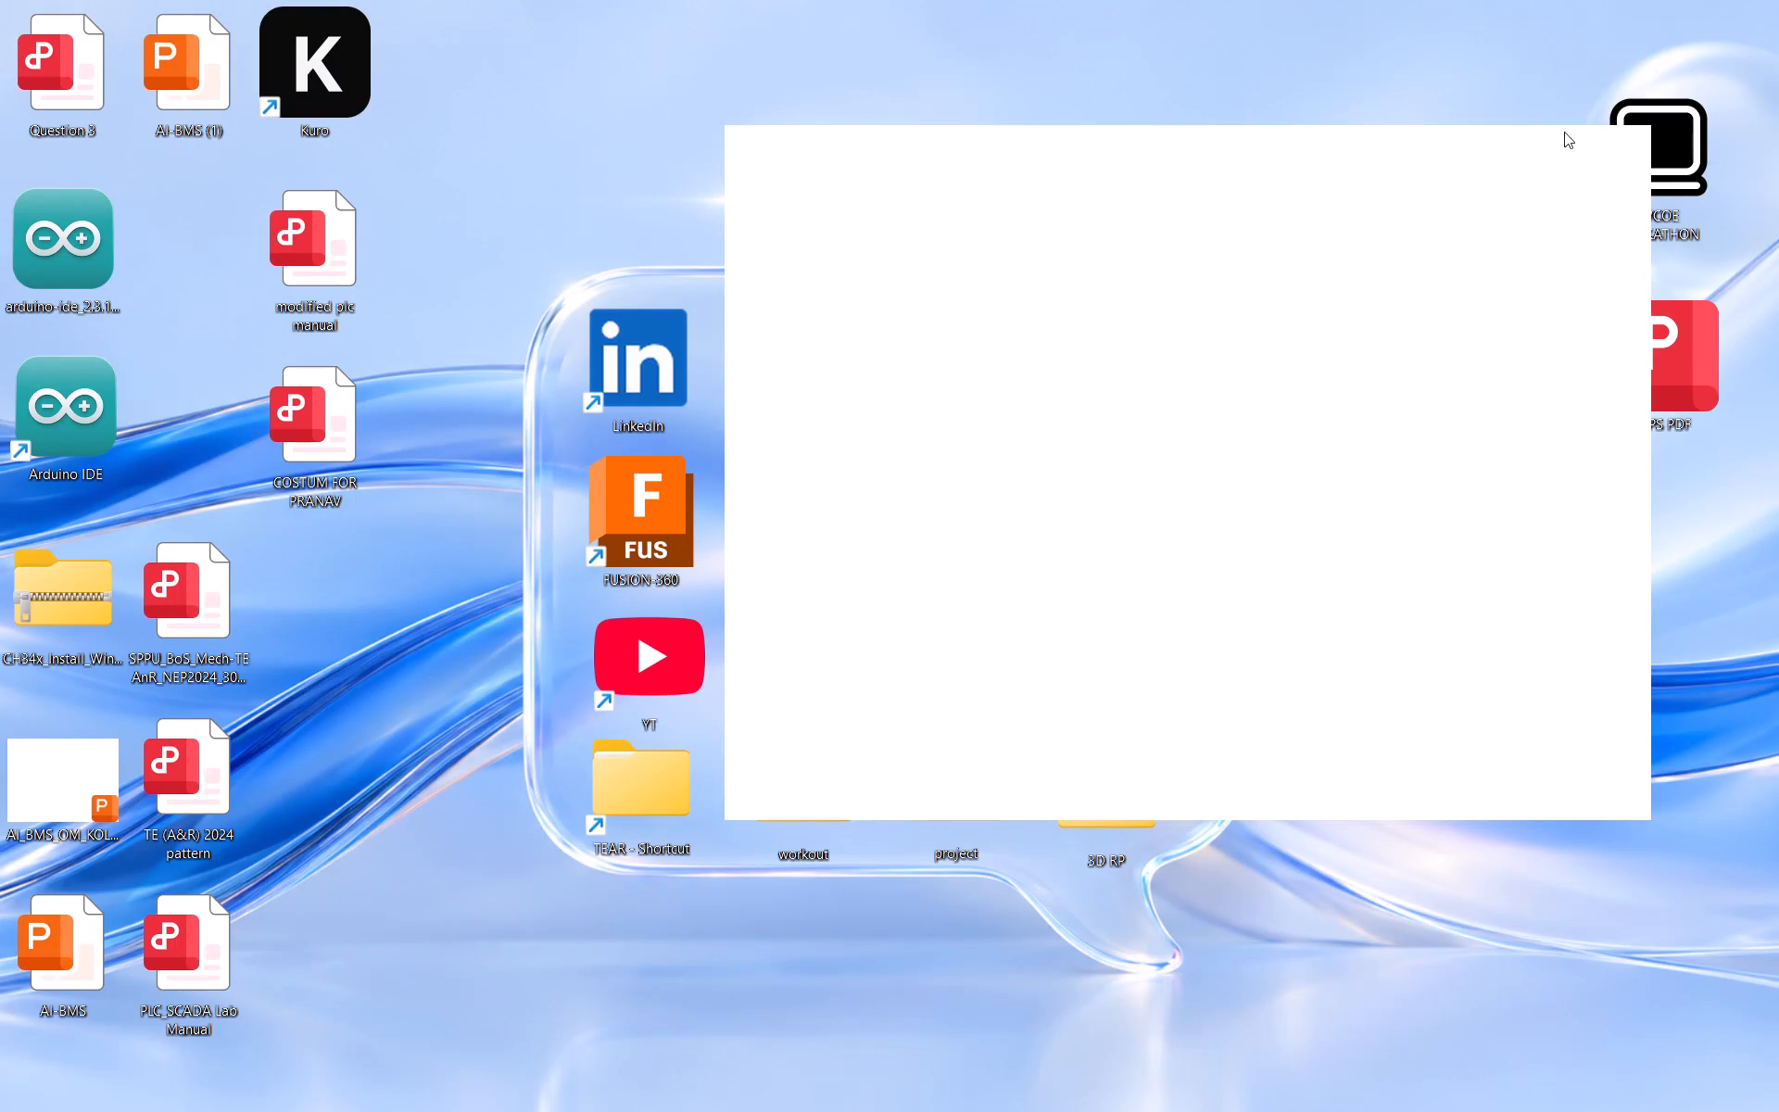
{"action": "left_click", "coordinate": [1553, 41]}
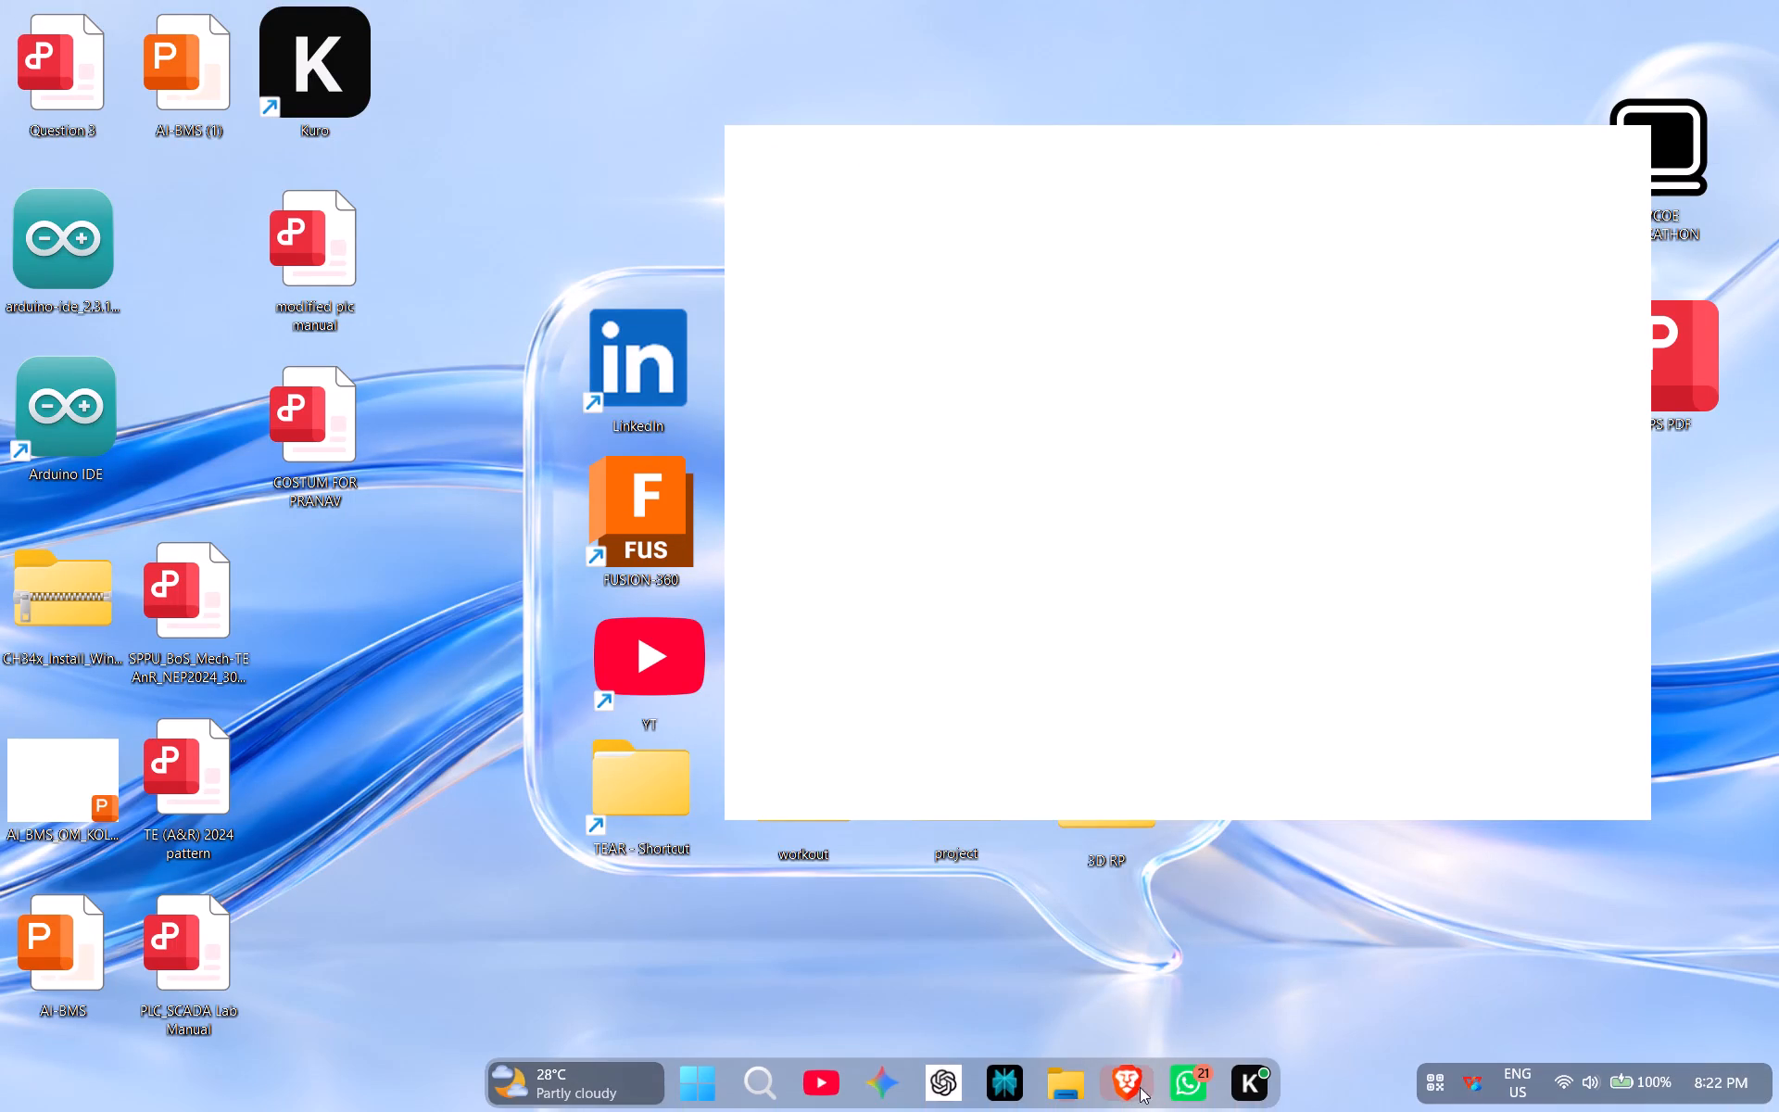
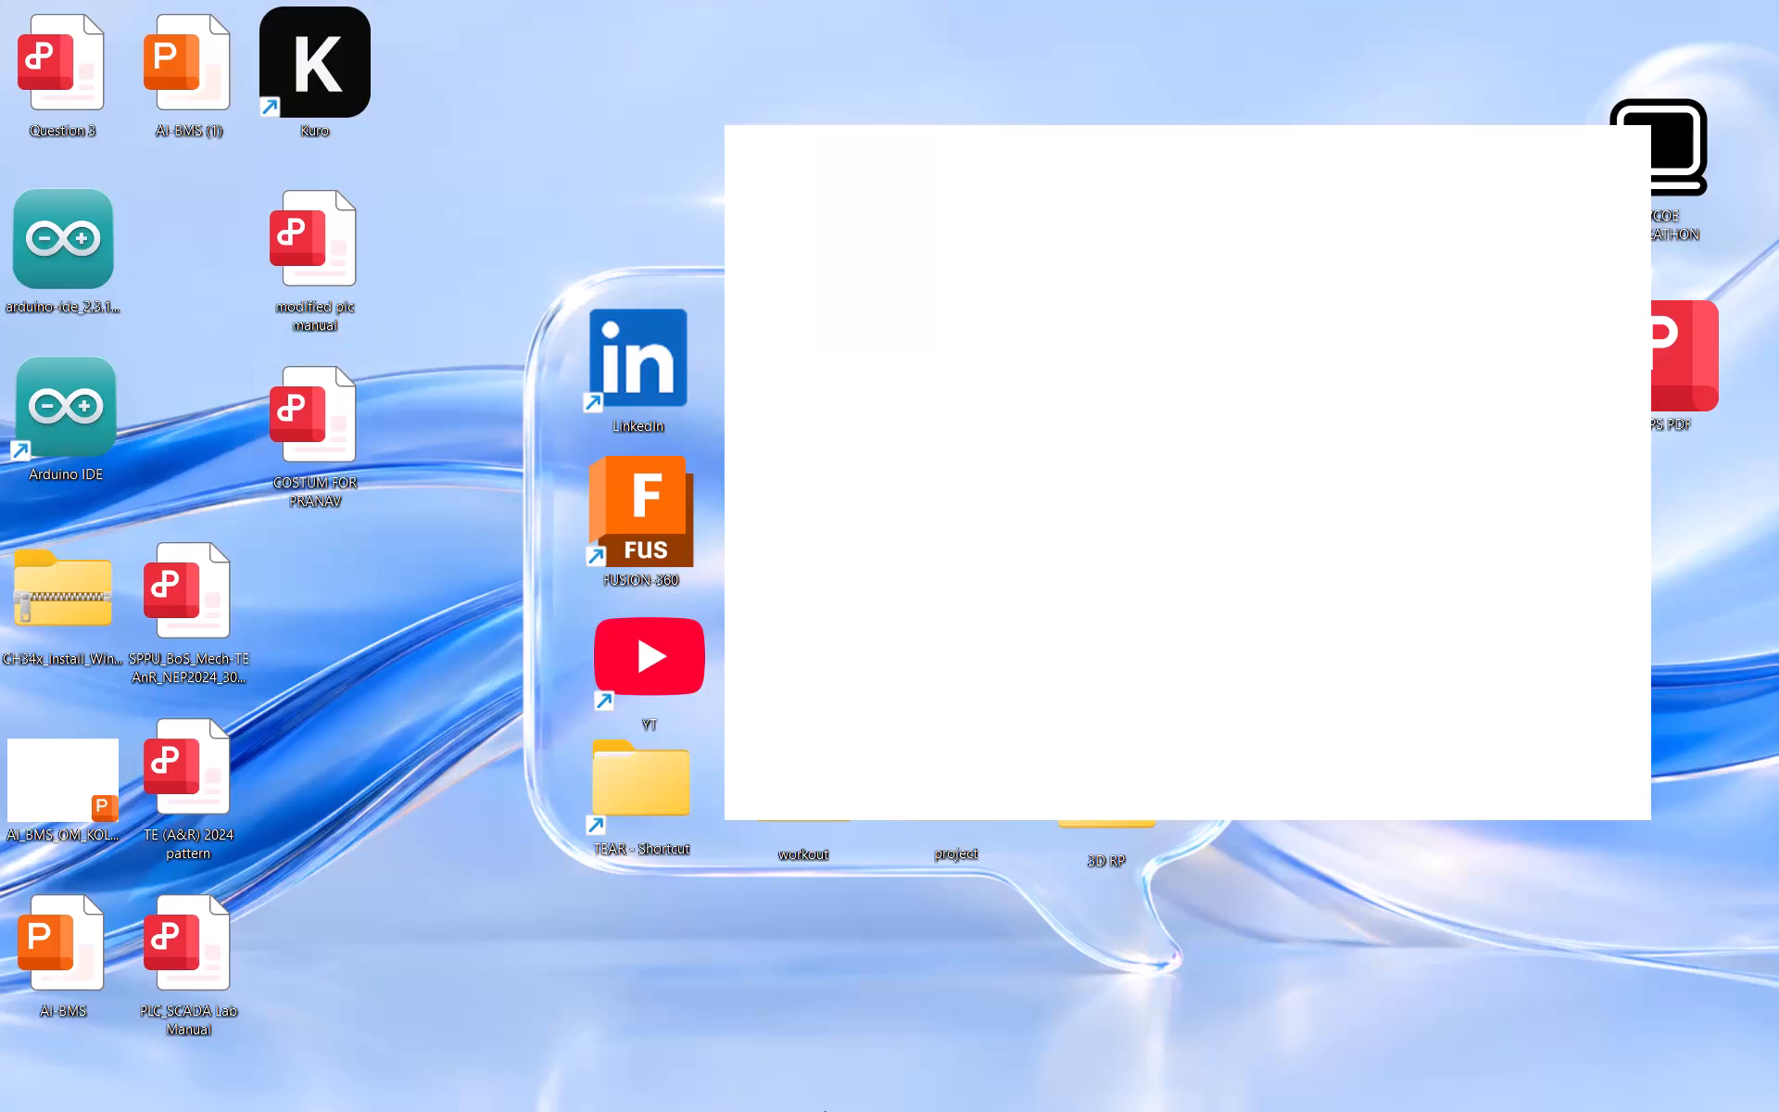
Switch to the Brave browser, maximize its window, and return from the download results to the lab manual in the Sejda PDF editor.
{"action": "left_click", "coordinate": [1130, 1084]}
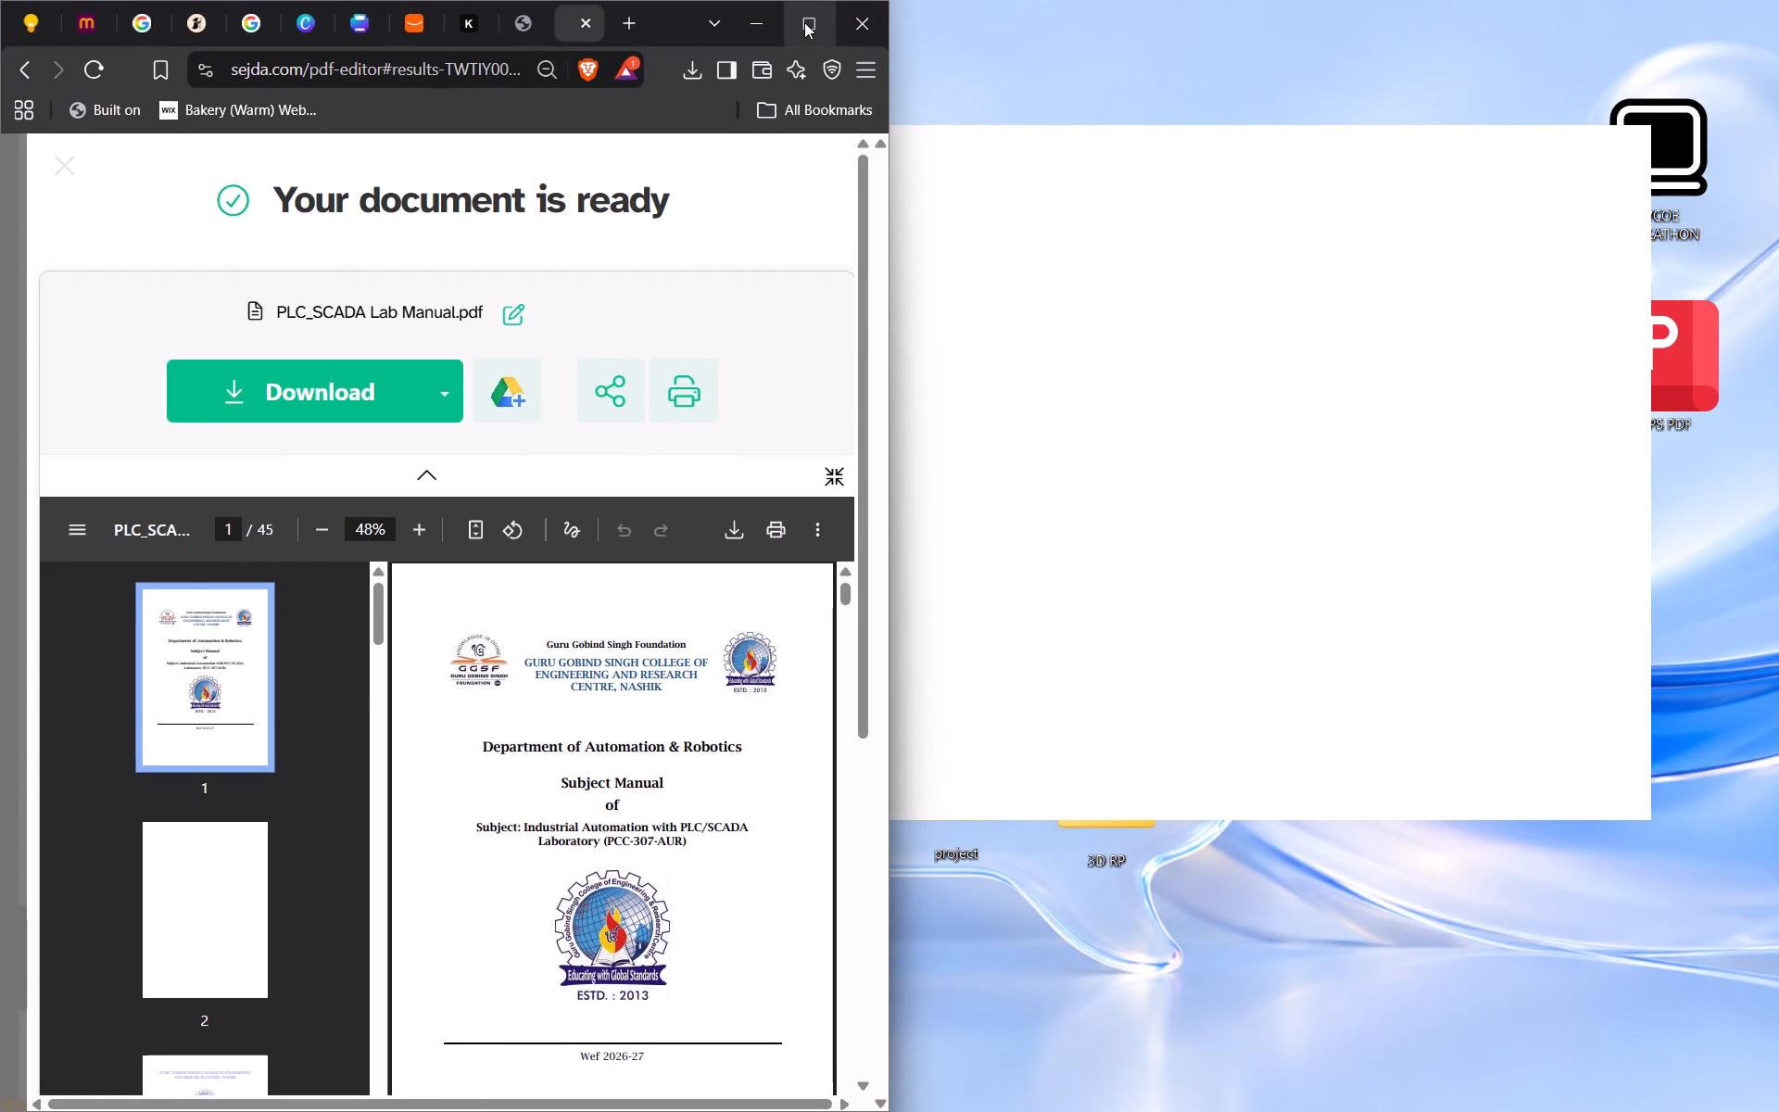
{"action": "left_click", "coordinate": [804, 22]}
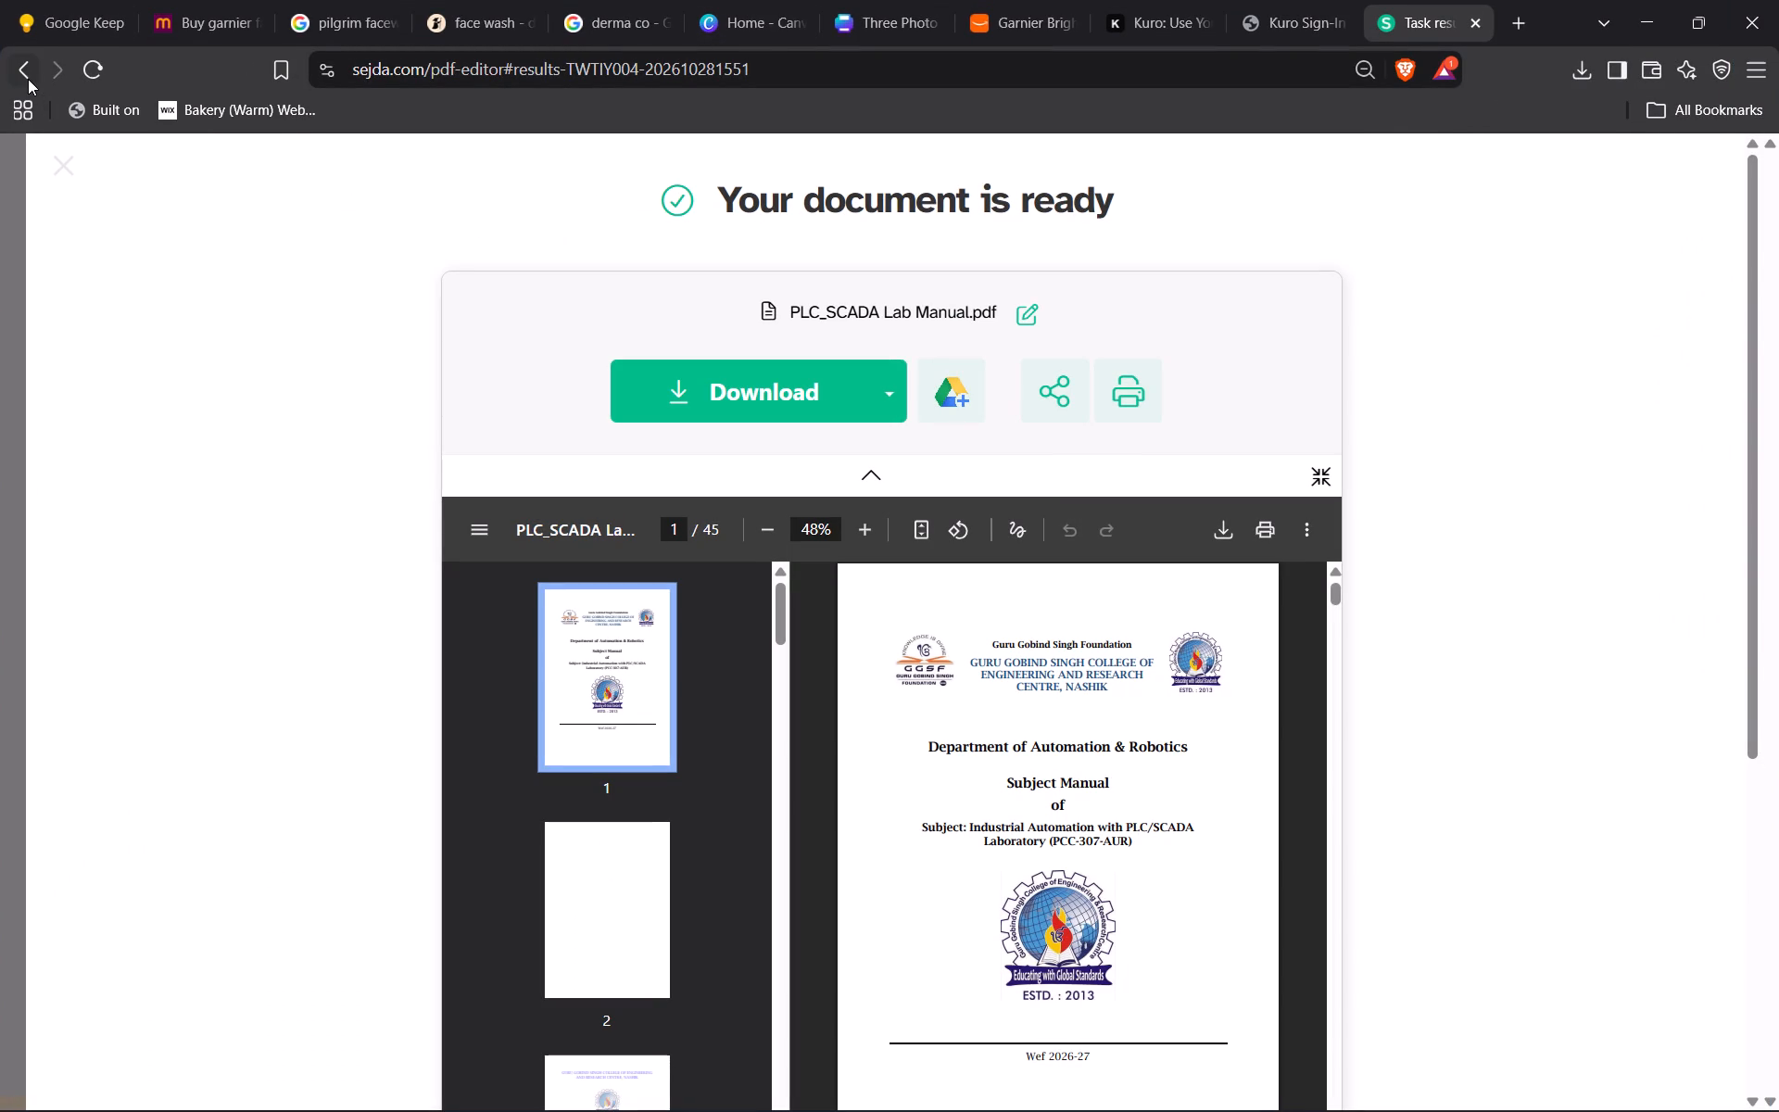
{"action": "left_click", "coordinate": [28, 80]}
{"action": "scroll", "coordinate": [956, 520], "scroll_direction": "up", "scroll_amount": 4}
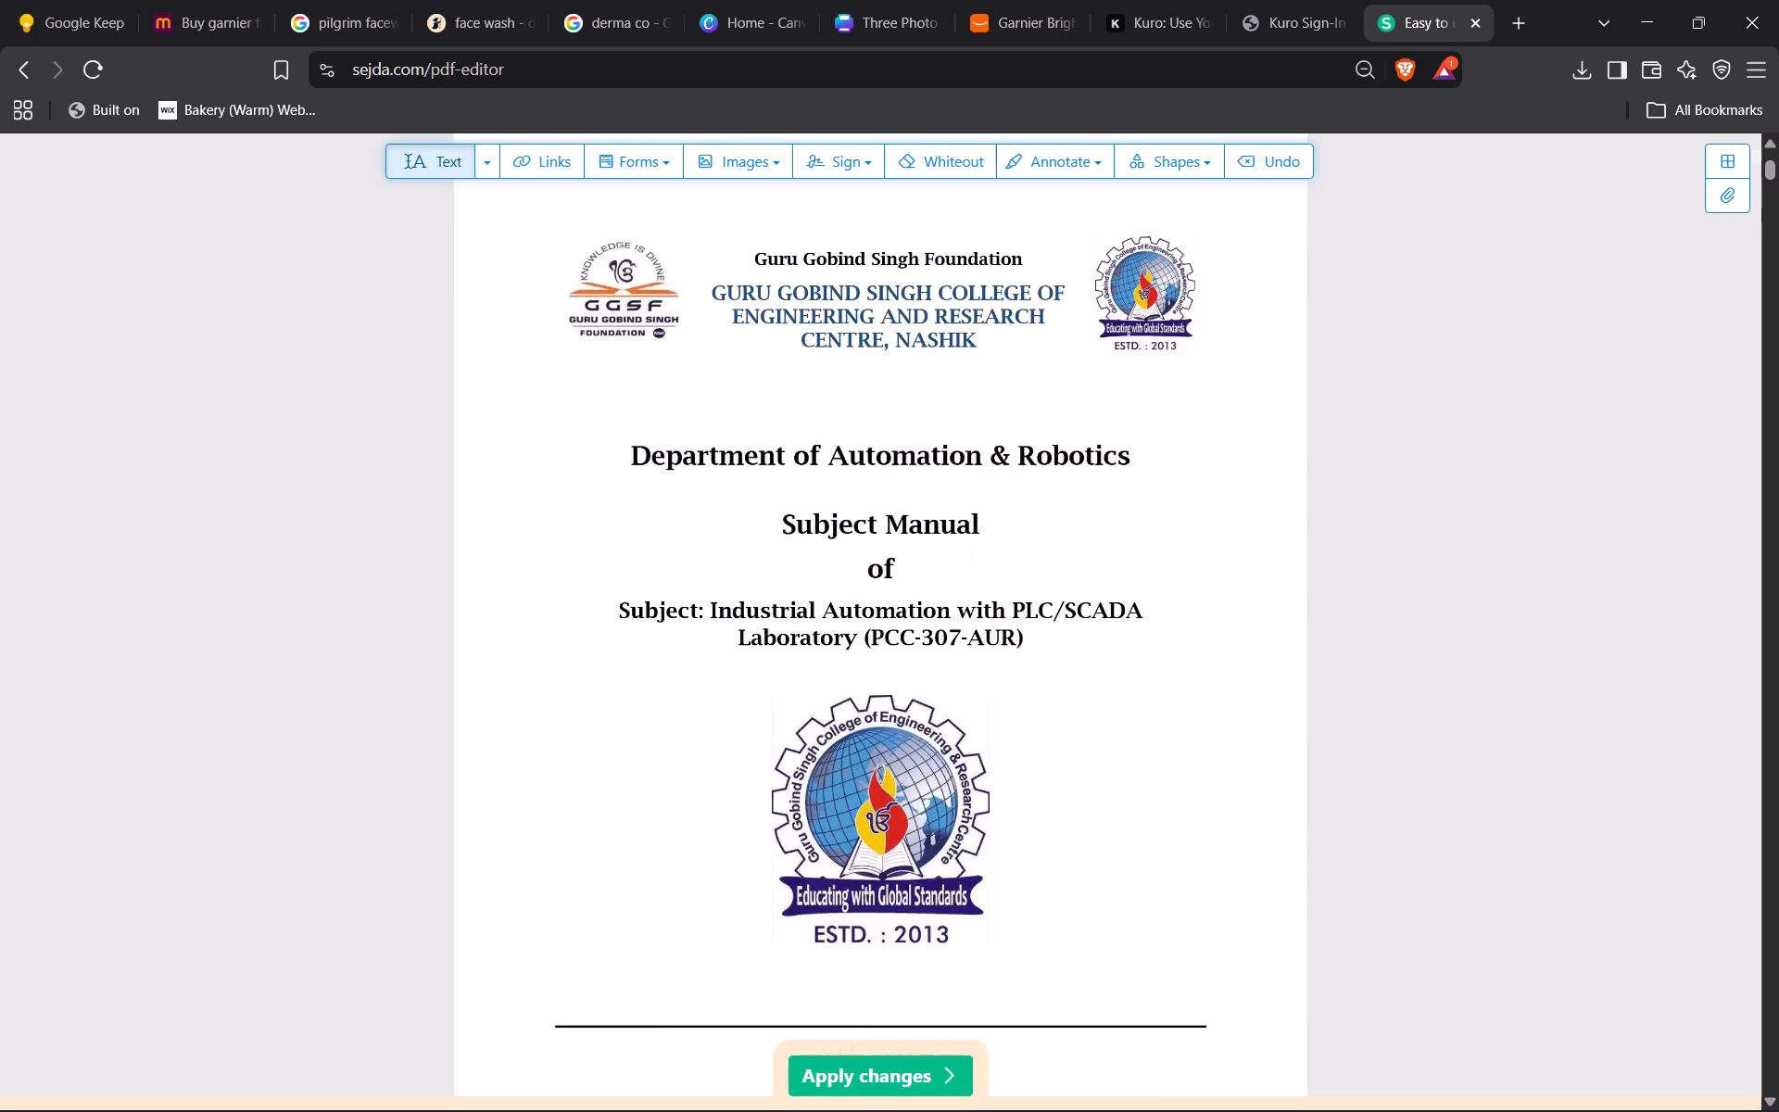
Replace the student name on the certificate page with the new student's full name in capitals.
{"action": "scroll", "coordinate": [956, 520], "scroll_direction": "up", "scroll_amount": 7}
{"action": "scroll", "coordinate": [956, 520], "scroll_direction": "down", "scroll_amount": 15}
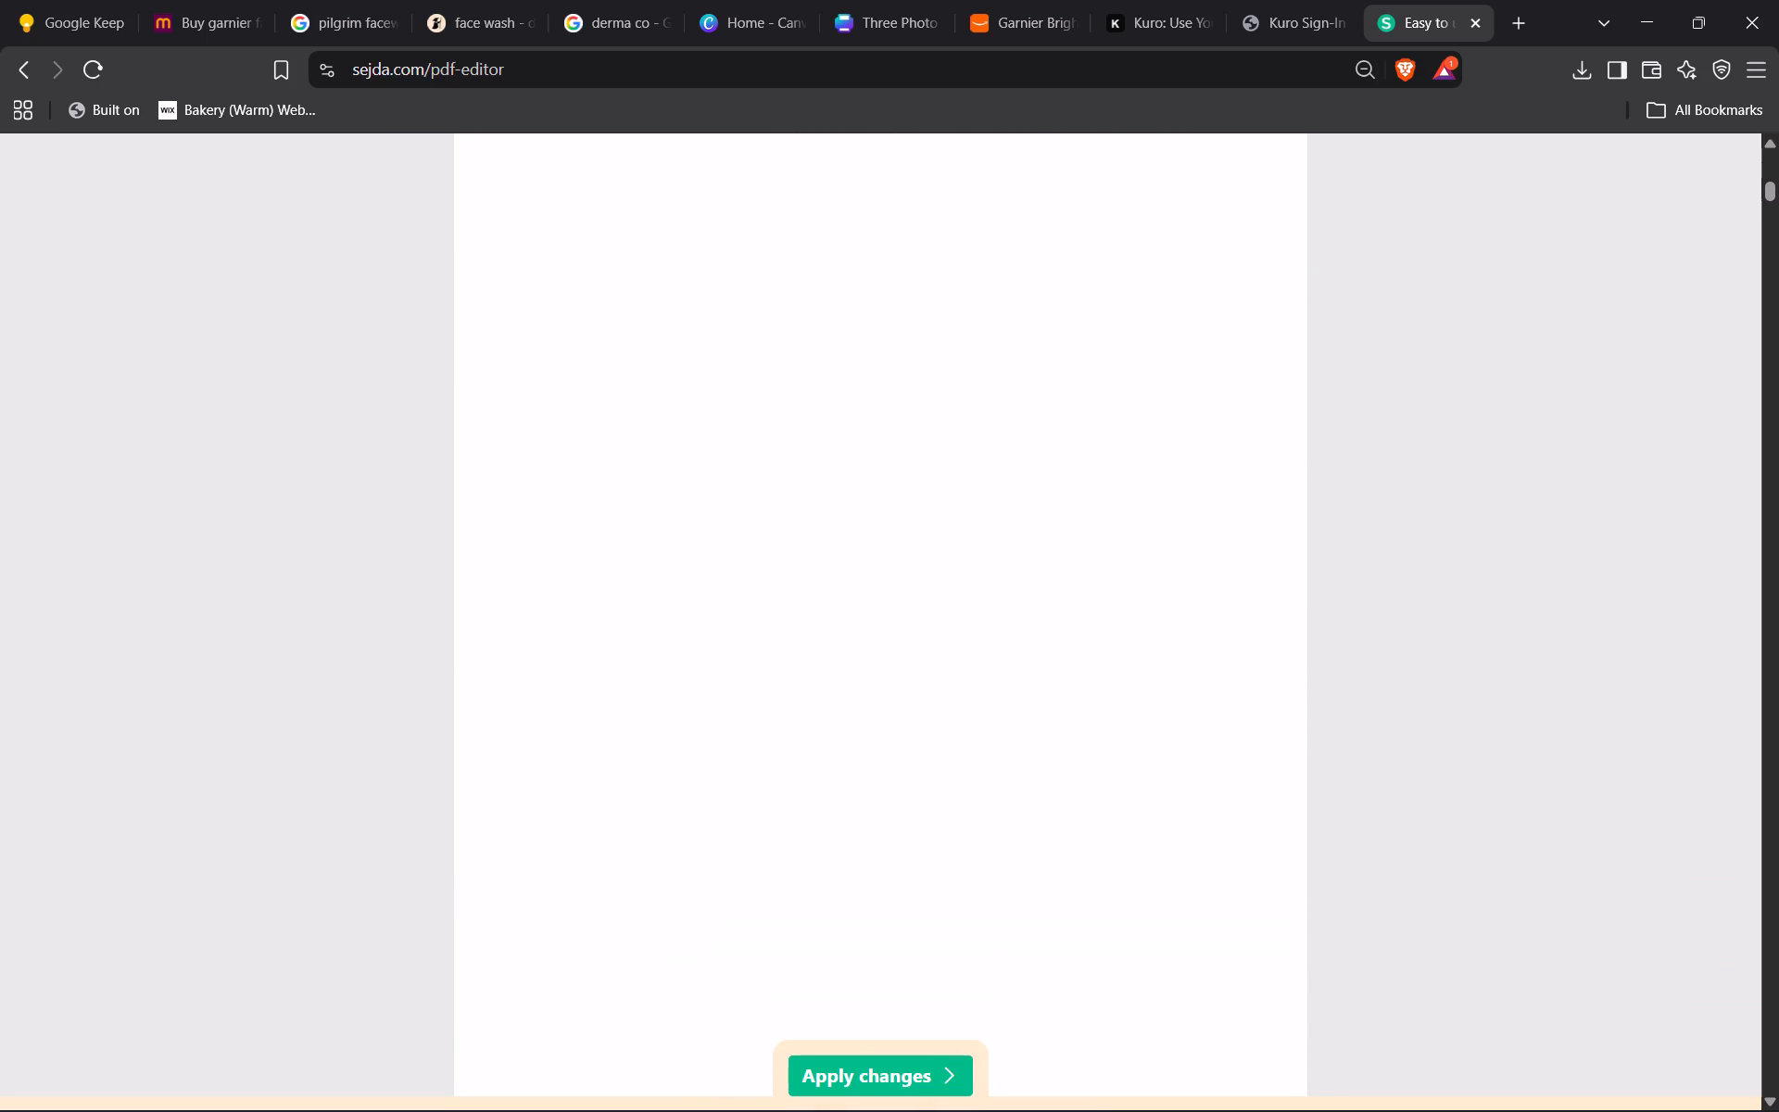
{"action": "scroll", "coordinate": [933, 549], "scroll_direction": "down", "scroll_amount": 9}
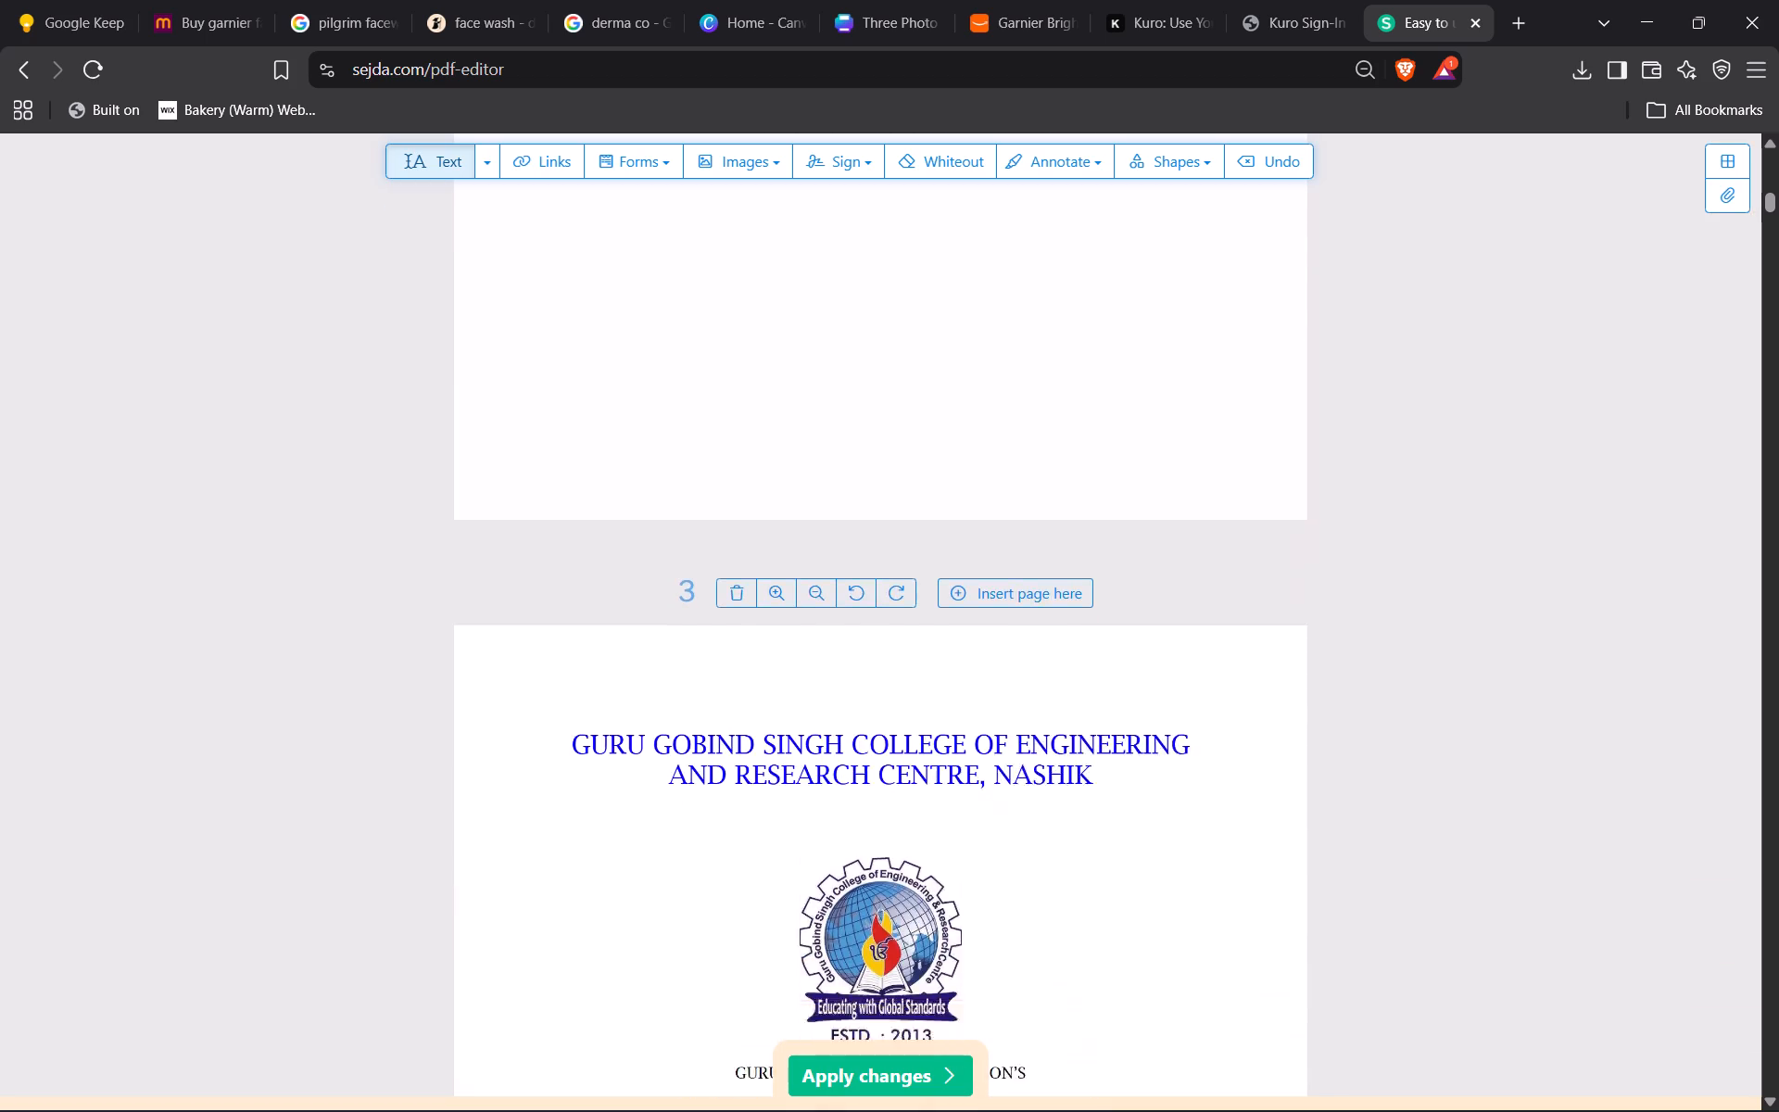
{"action": "scroll", "coordinate": [1002, 571], "scroll_direction": "down", "scroll_amount": 6}
{"action": "scroll", "coordinate": [1018, 577], "scroll_direction": "up", "scroll_amount": 1}
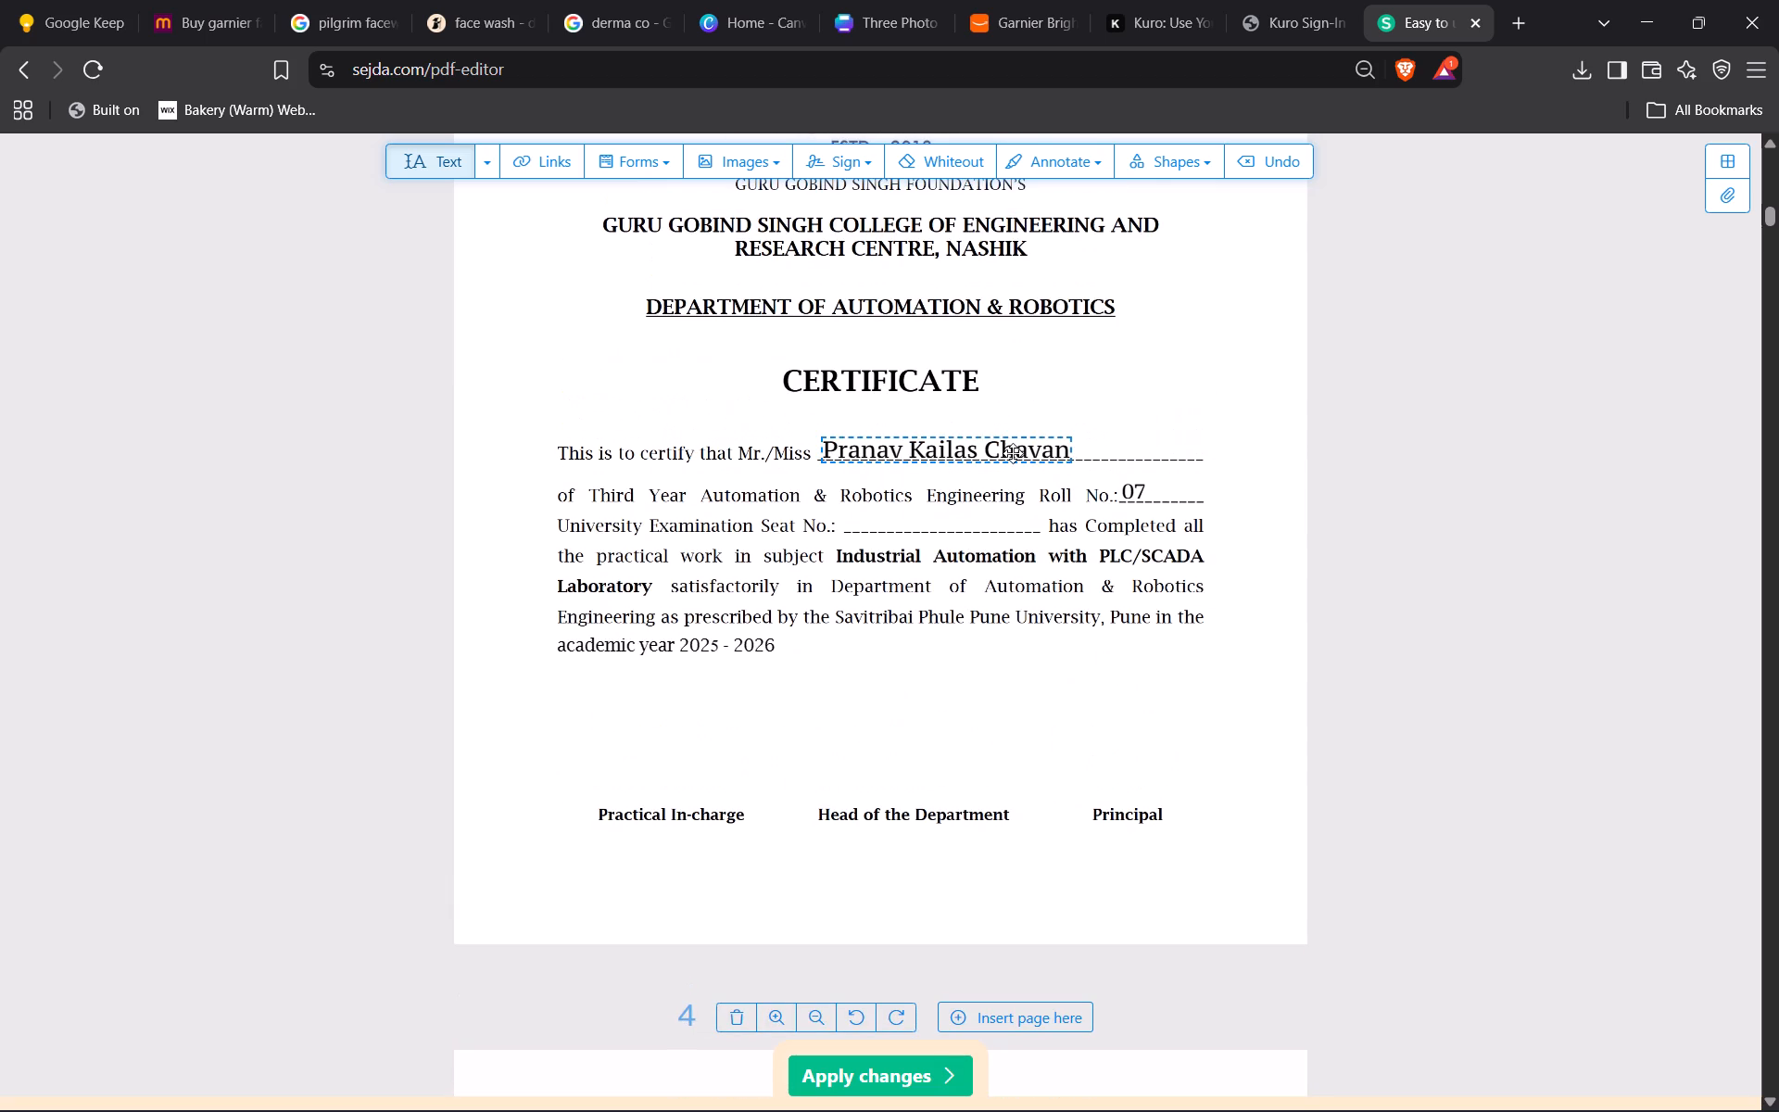
{"action": "double_click", "coordinate": [1022, 448]}
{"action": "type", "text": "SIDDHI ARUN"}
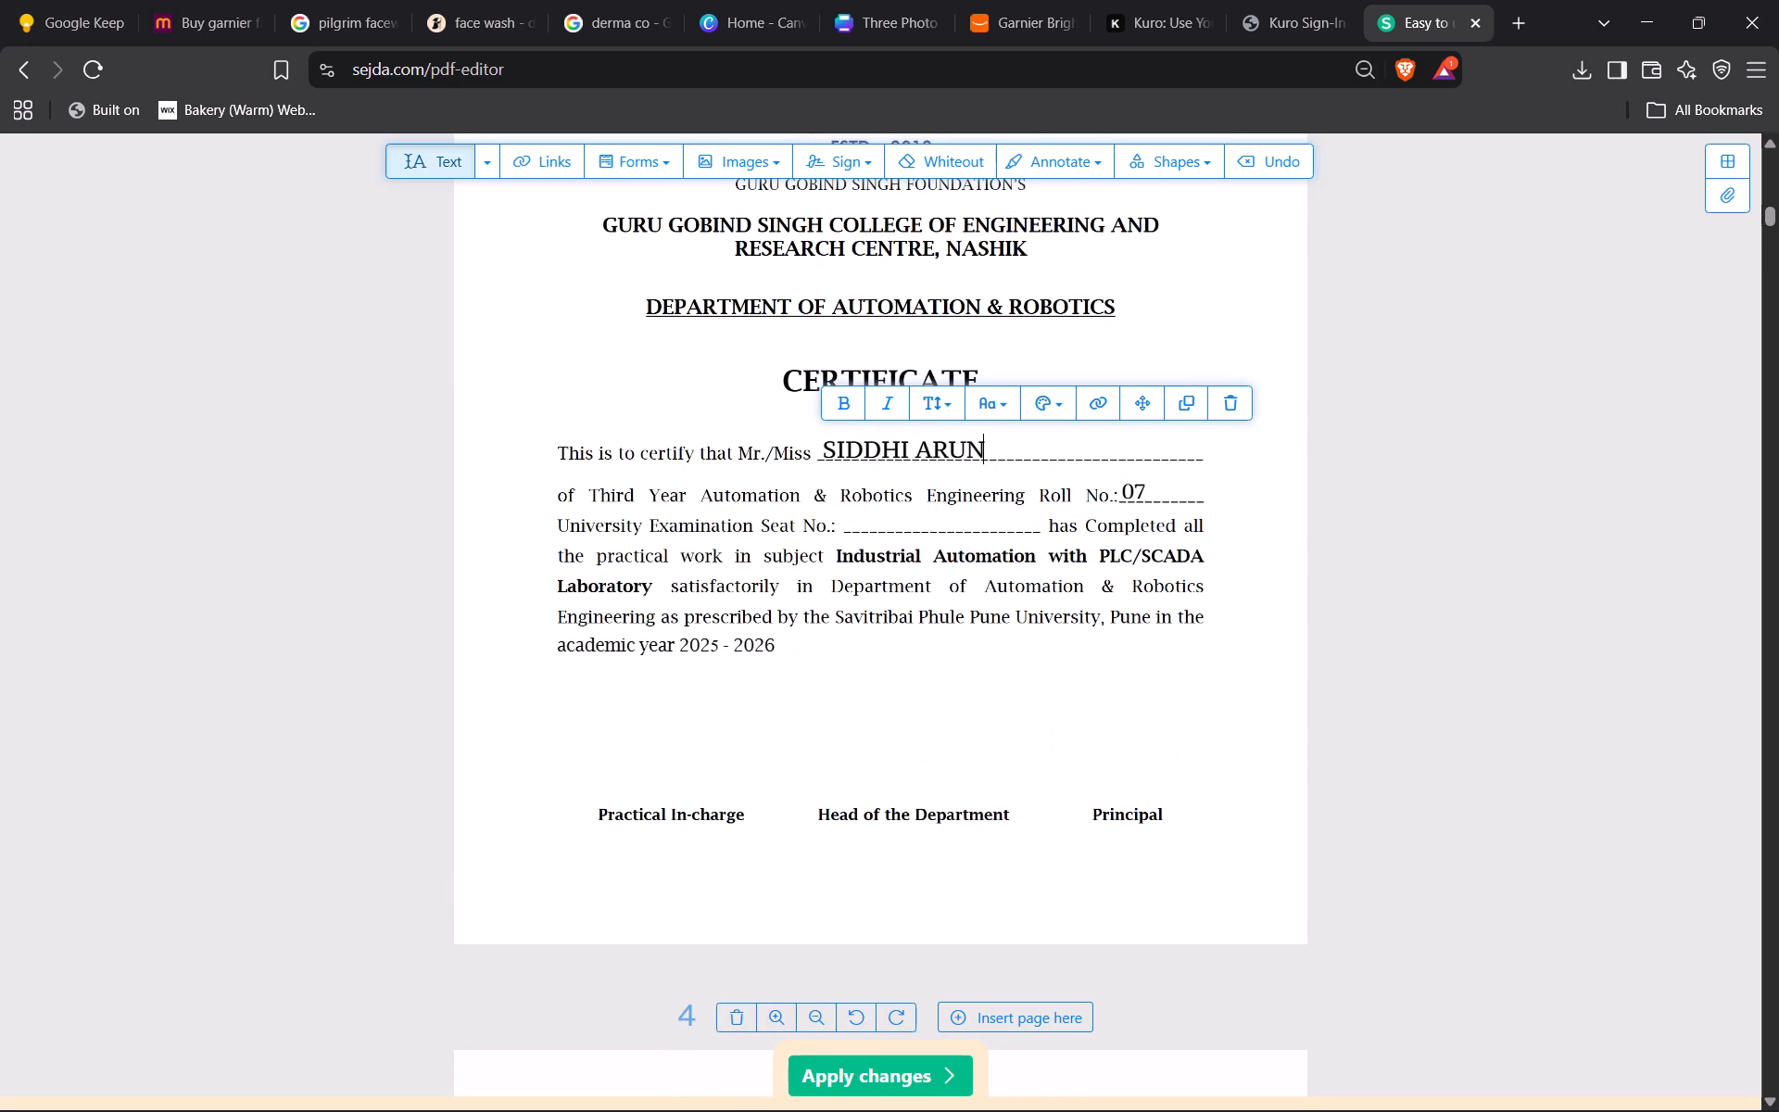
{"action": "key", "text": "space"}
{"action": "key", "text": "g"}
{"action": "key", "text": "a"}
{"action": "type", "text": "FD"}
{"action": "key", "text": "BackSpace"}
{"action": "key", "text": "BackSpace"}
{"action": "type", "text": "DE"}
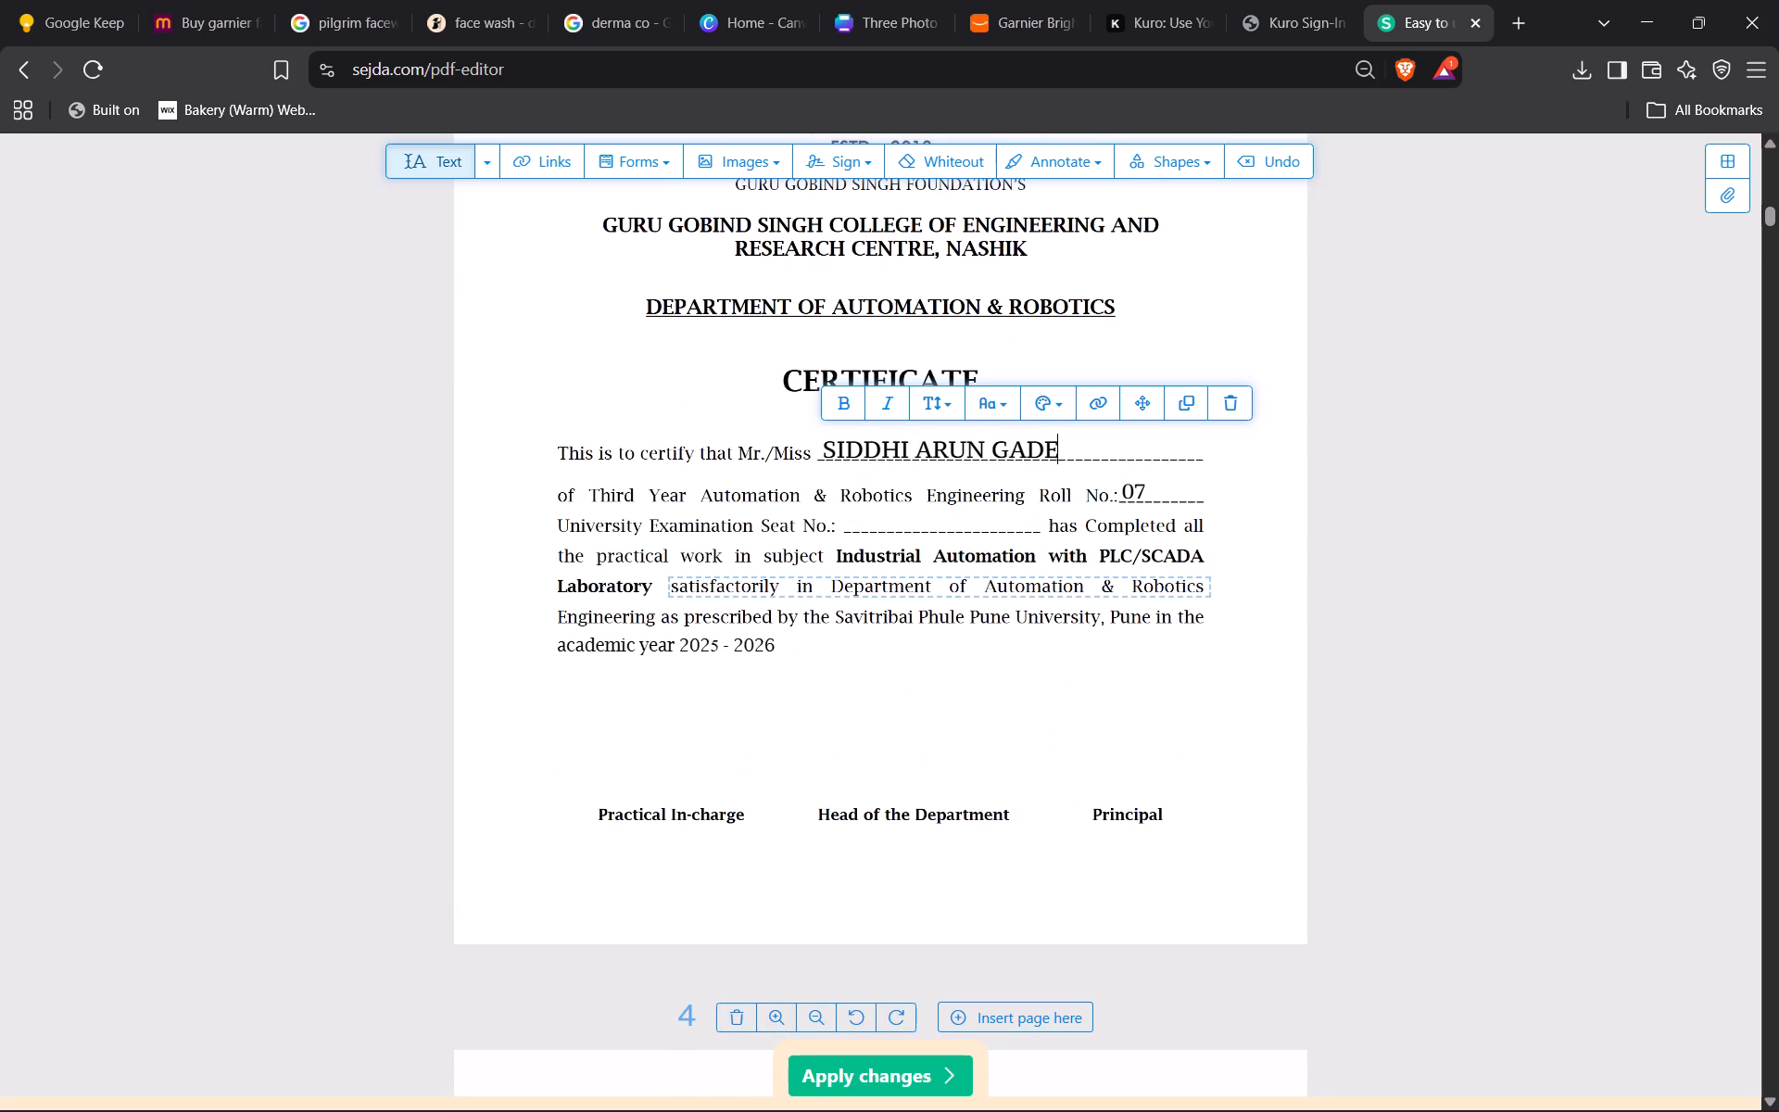
Change the roll number on the certificate to 11.
{"action": "left_click", "coordinate": [1147, 498]}
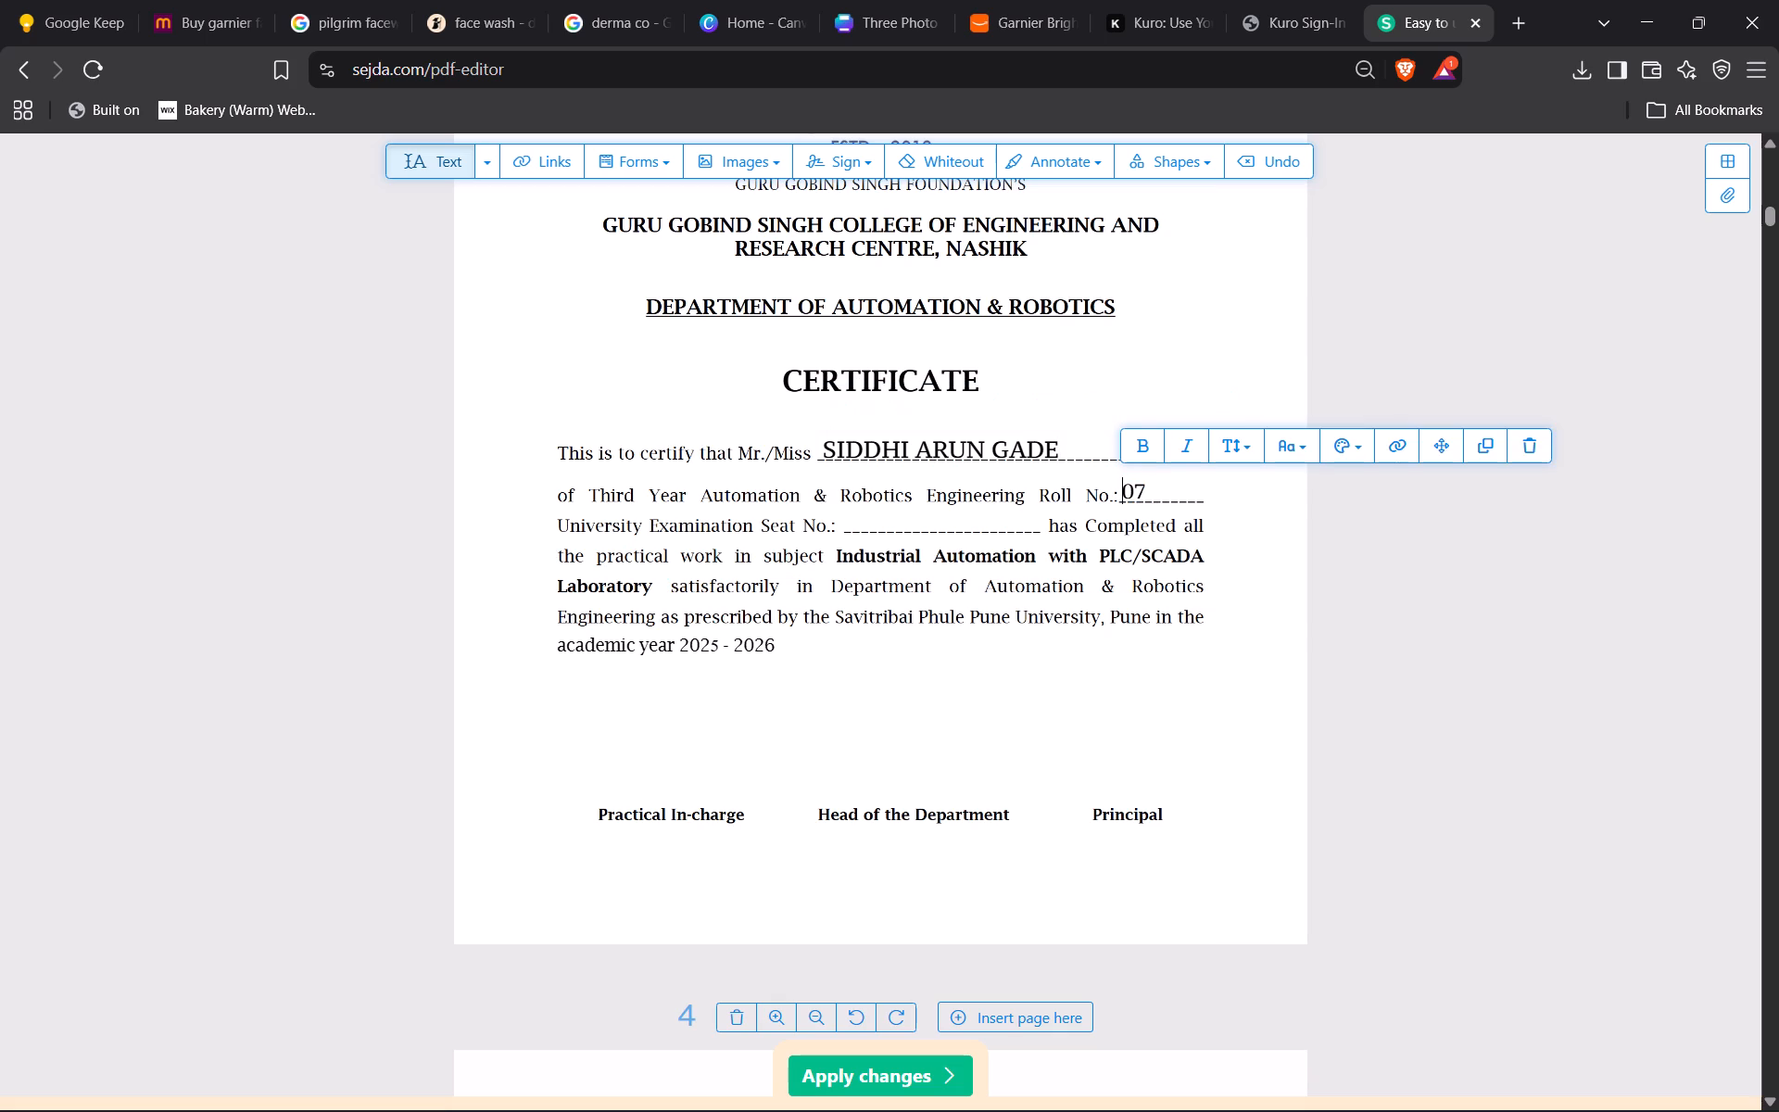
{"action": "left_click", "coordinate": [1140, 494]}
{"action": "left_click", "coordinate": [1140, 493]}
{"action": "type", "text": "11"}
Replace the Name of Student entry on the index page with the new student's full name in capitals.
{"action": "scroll", "coordinate": [1243, 550], "scroll_direction": "down", "scroll_amount": 10}
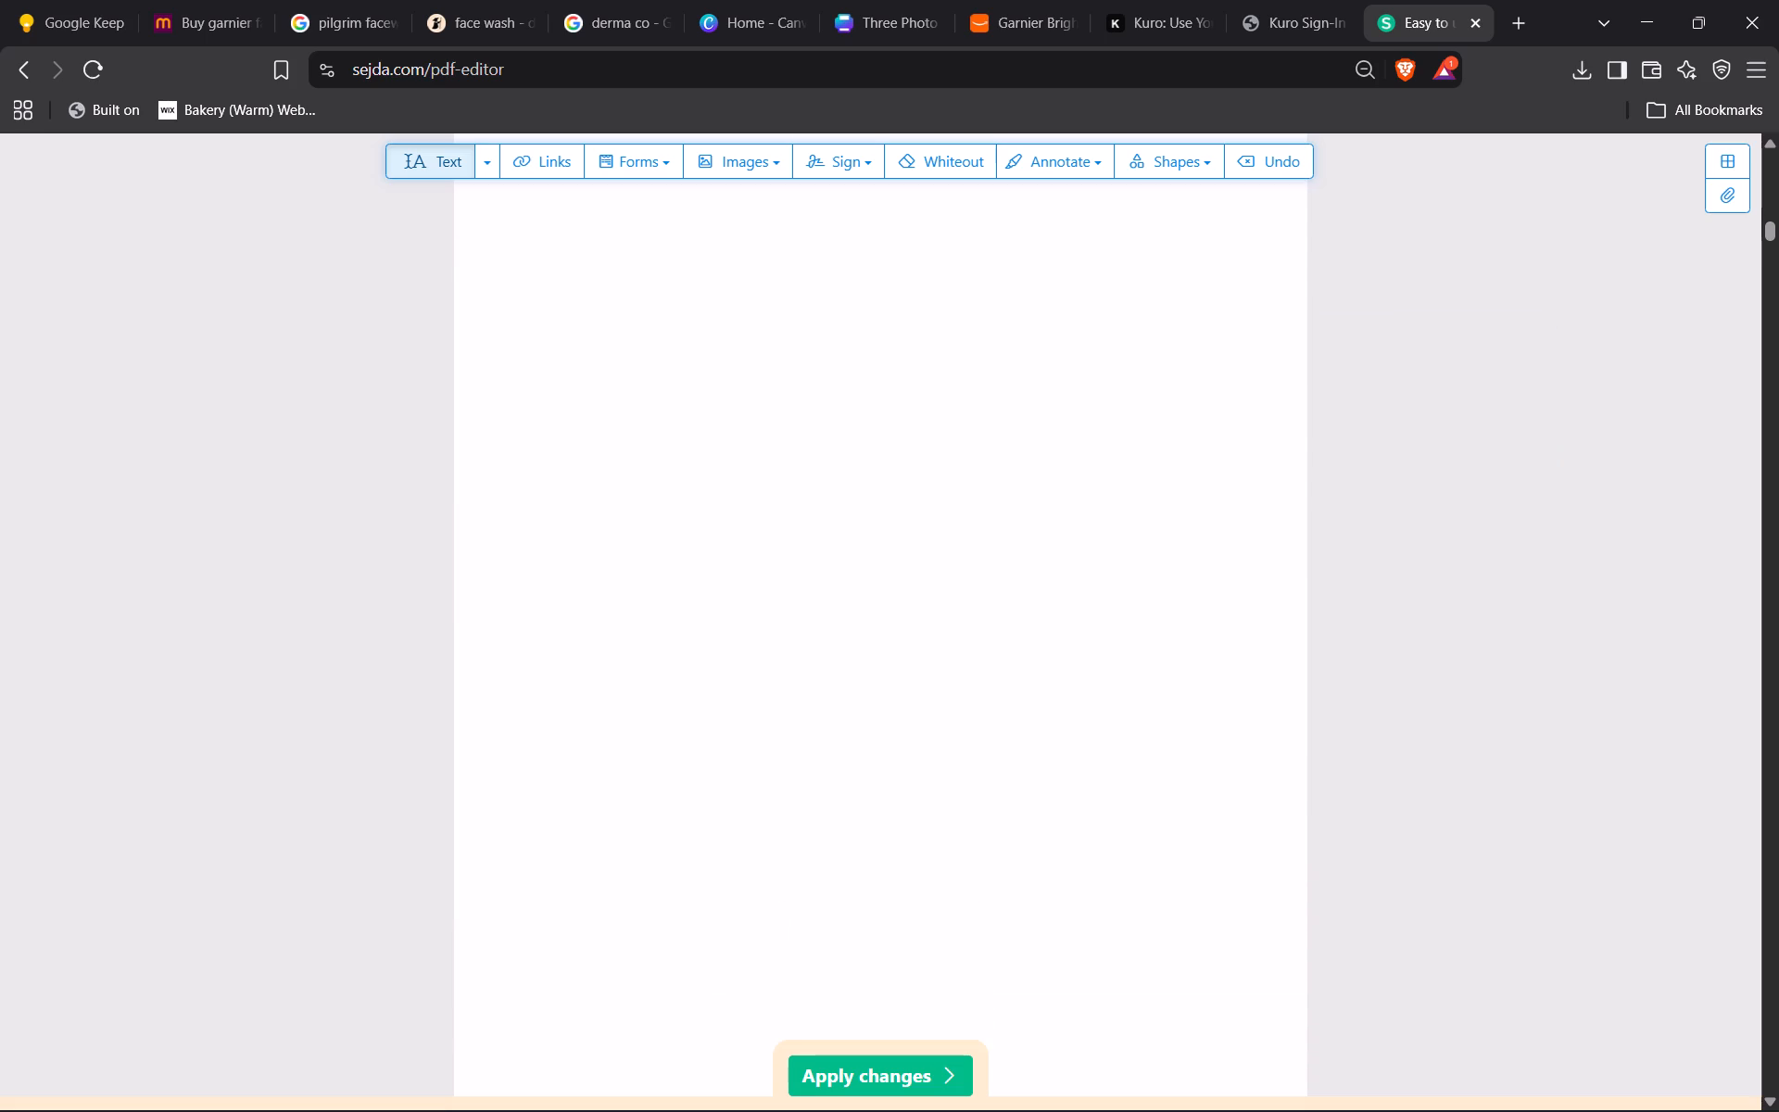
{"action": "scroll", "coordinate": [1246, 558], "scroll_direction": "down", "scroll_amount": 10}
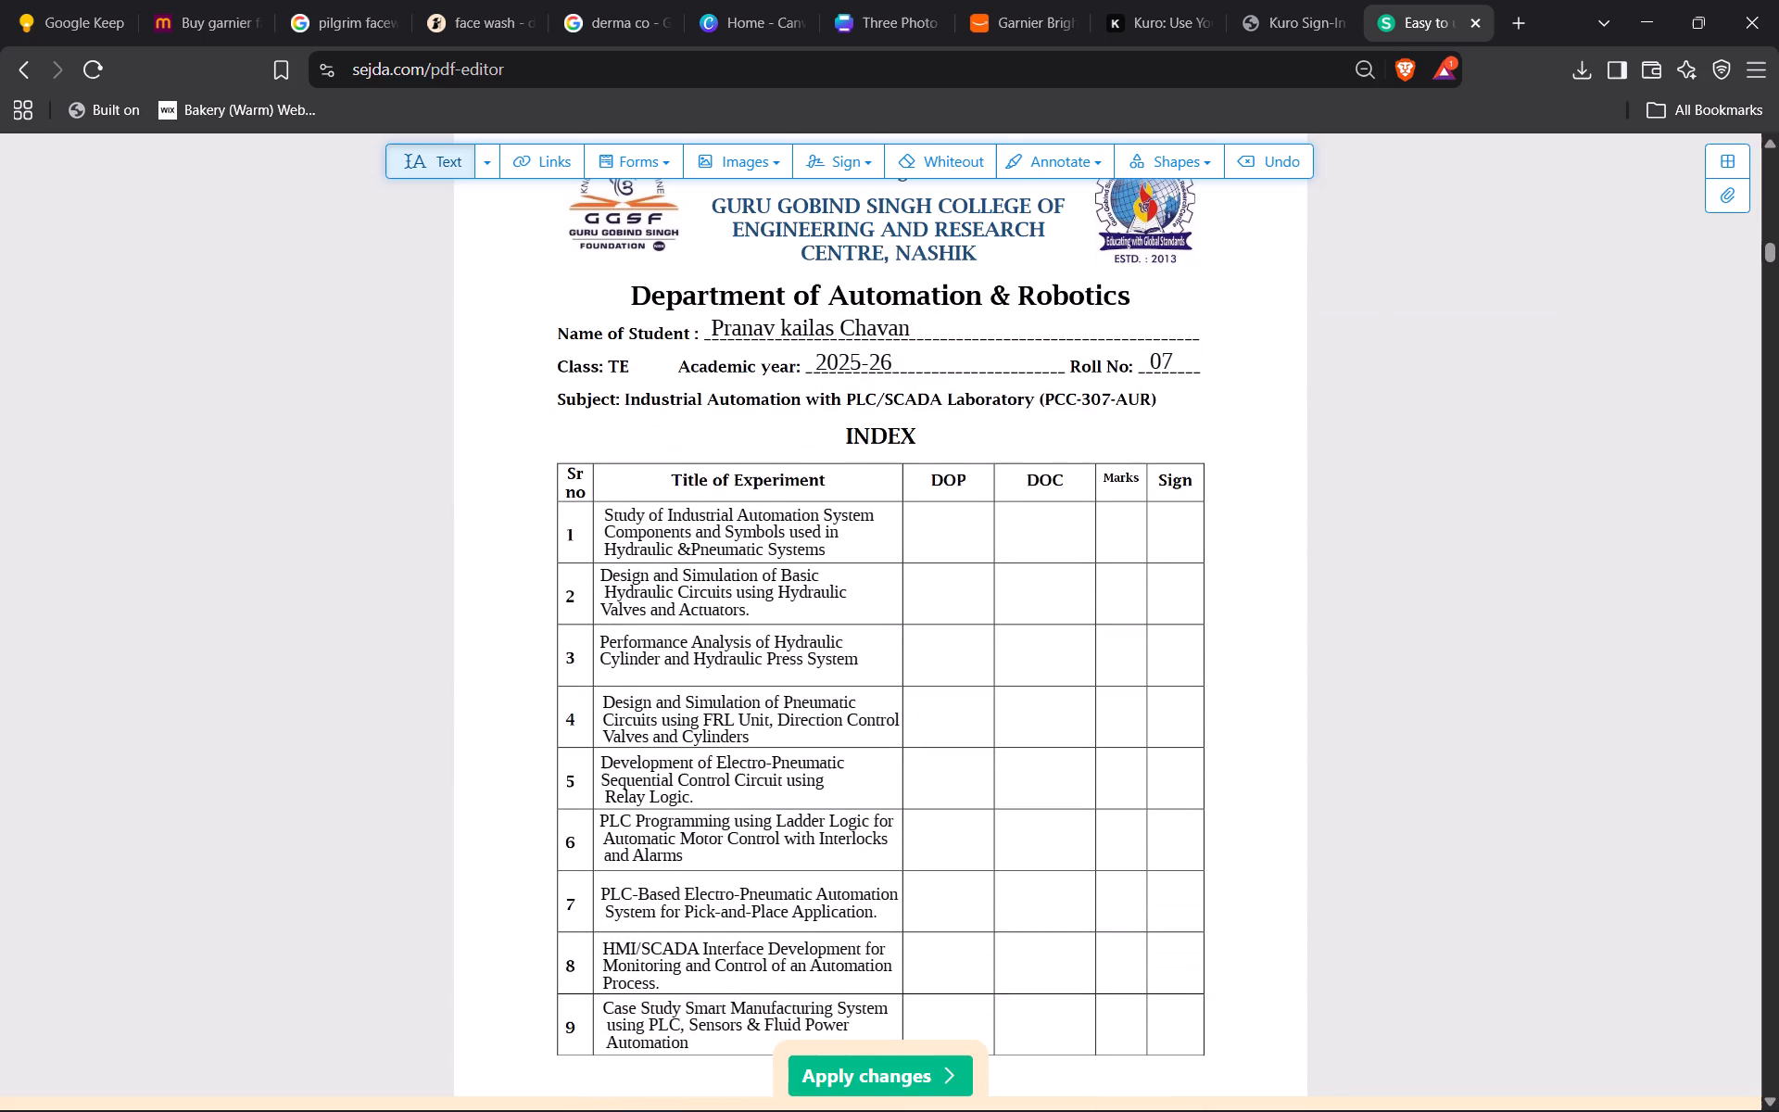
{"action": "double_click", "coordinate": [858, 327]}
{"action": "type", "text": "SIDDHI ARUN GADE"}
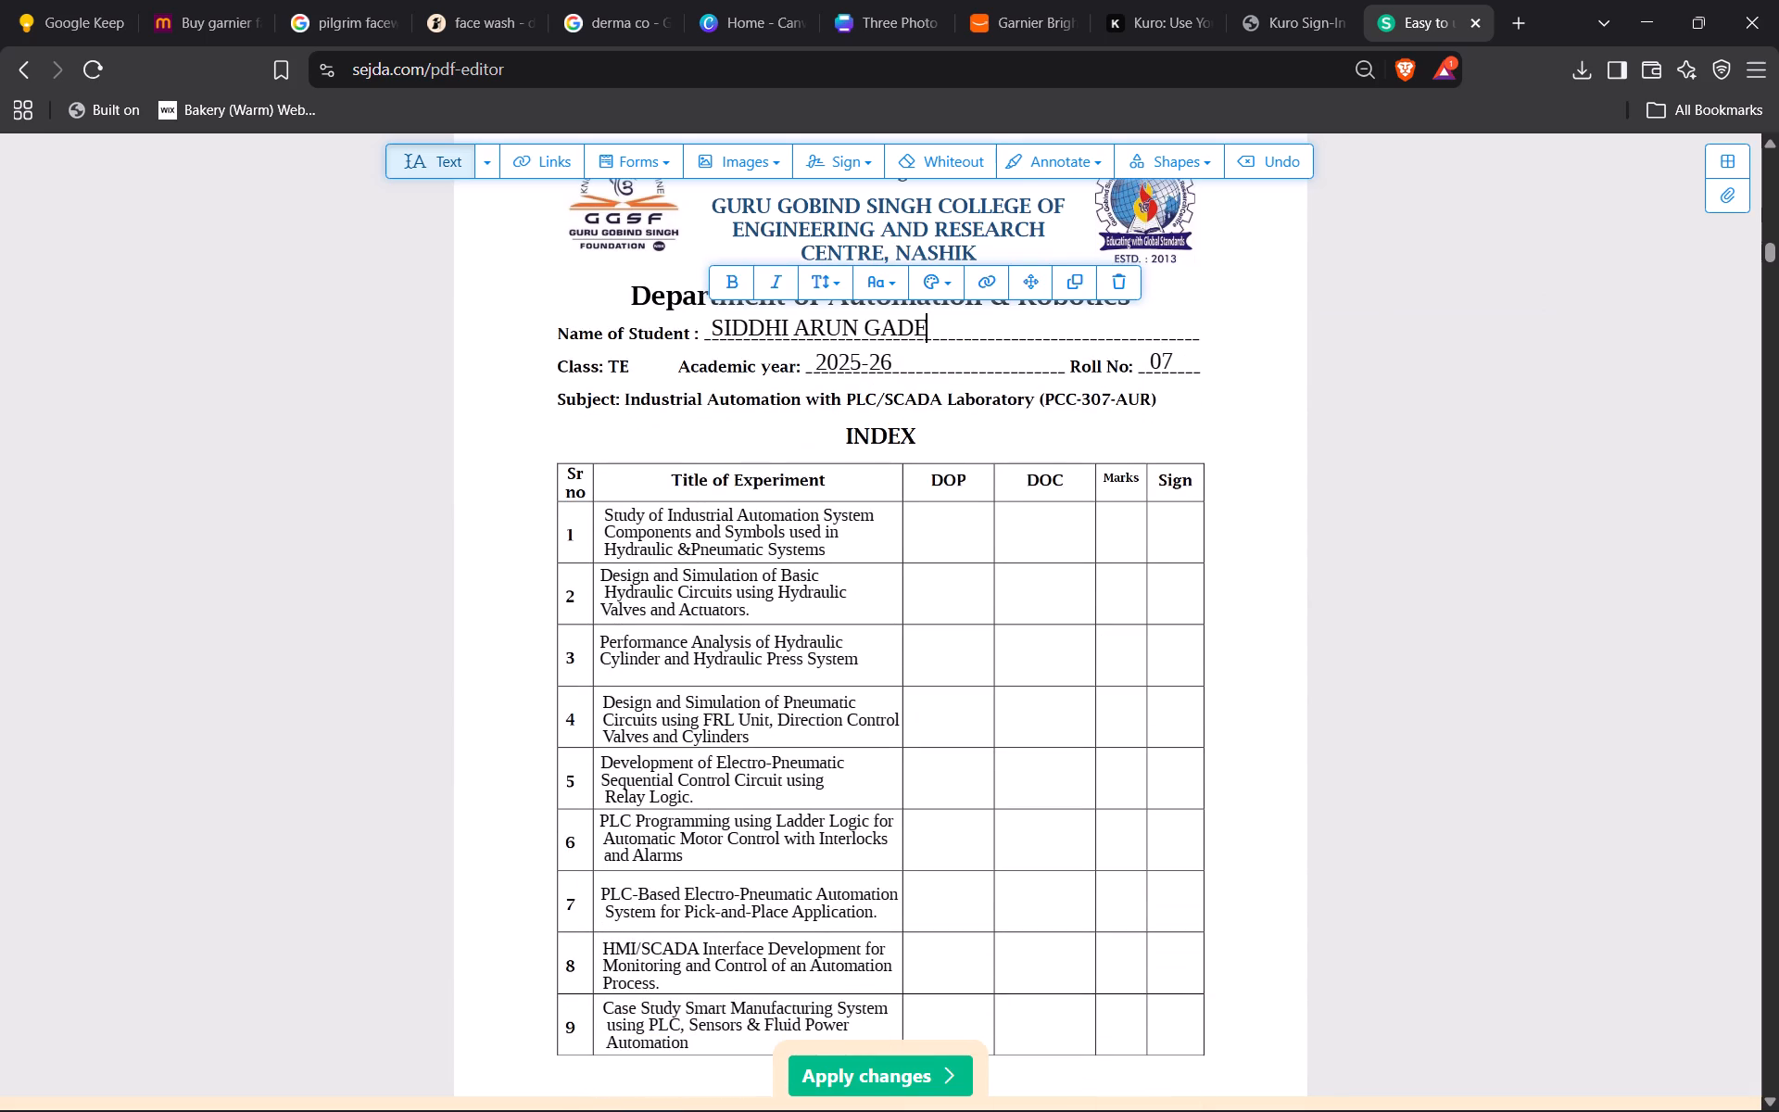
Change the roll number on the index page to 11.
{"action": "left_click", "coordinate": [1167, 368]}
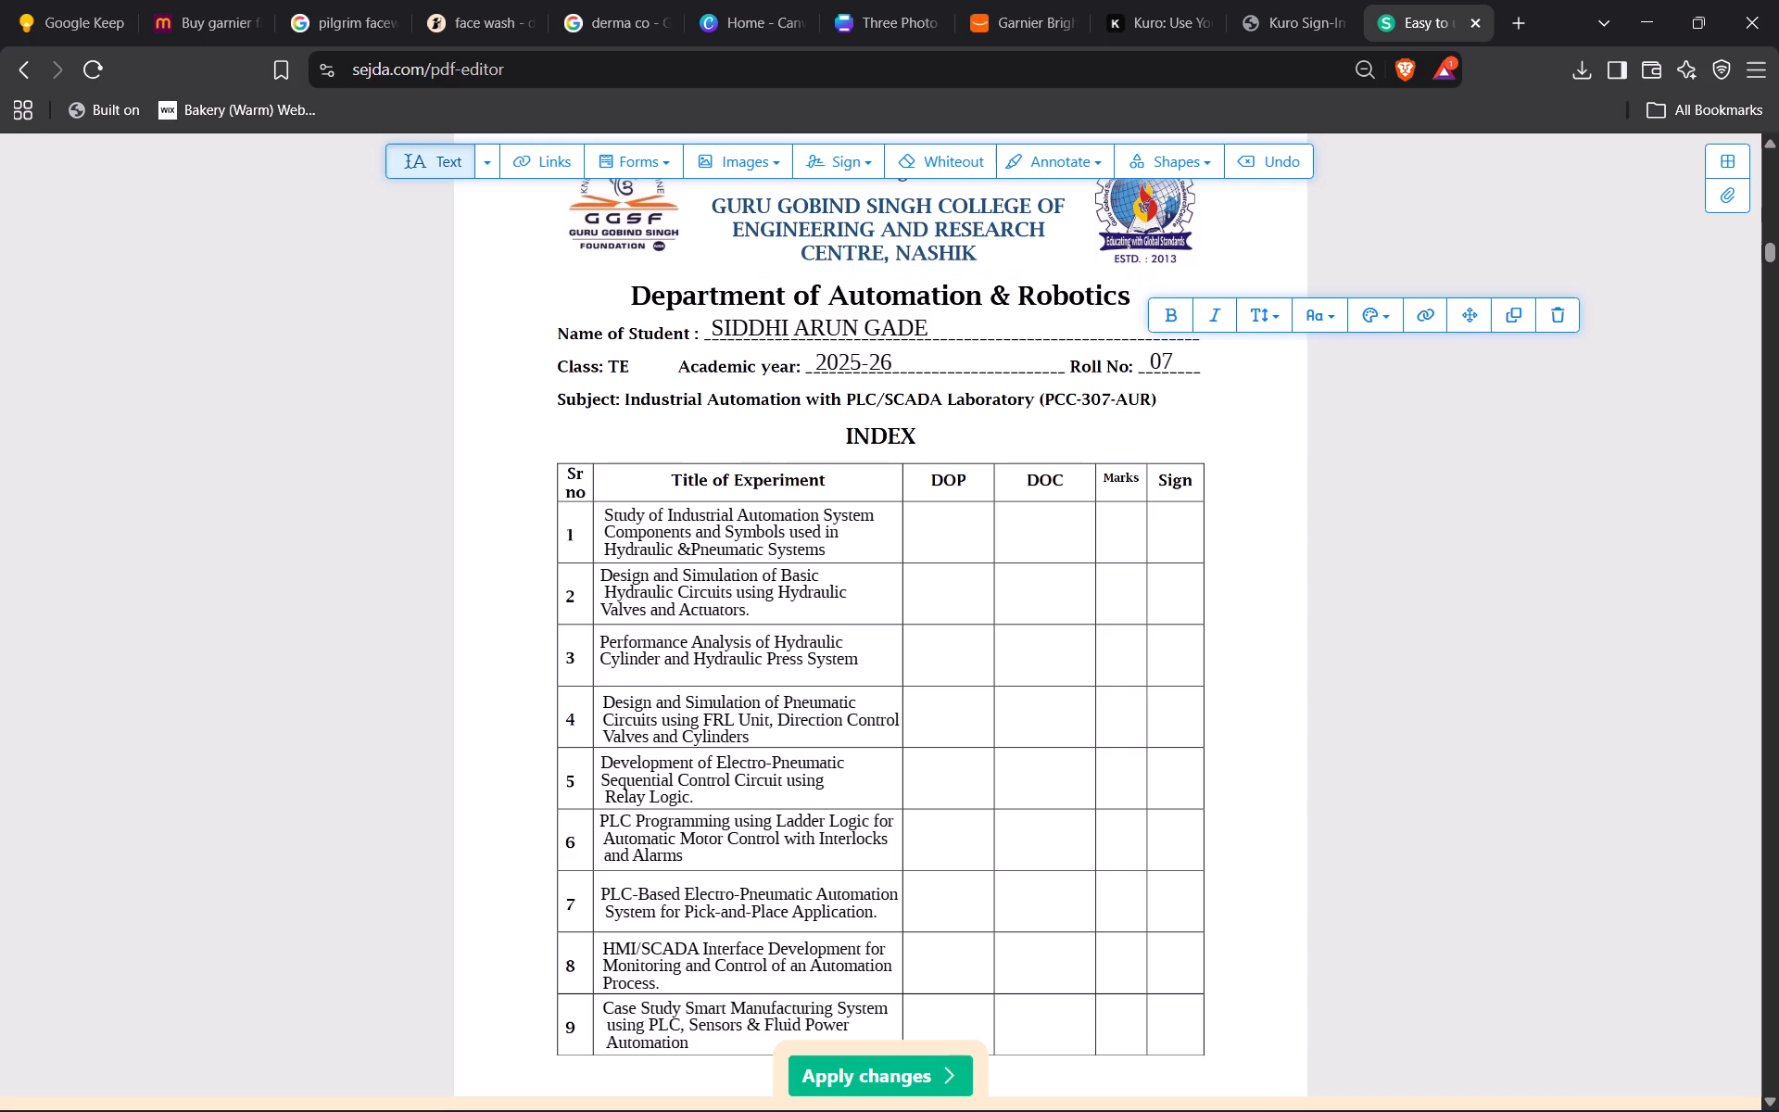
{"action": "key", "text": "Right"}
{"action": "key", "text": "Right"}
{"action": "key", "text": "BackSpace"}
{"action": "key", "text": "BackSpace"}
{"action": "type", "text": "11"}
Move the student name in the Experiment 1 form slightly down and left within its Name of Student cell.
{"action": "scroll", "coordinate": [1179, 357], "scroll_direction": "down", "scroll_amount": 8}
{"action": "scroll", "coordinate": [1194, 490], "scroll_direction": "down", "scroll_amount": 2}
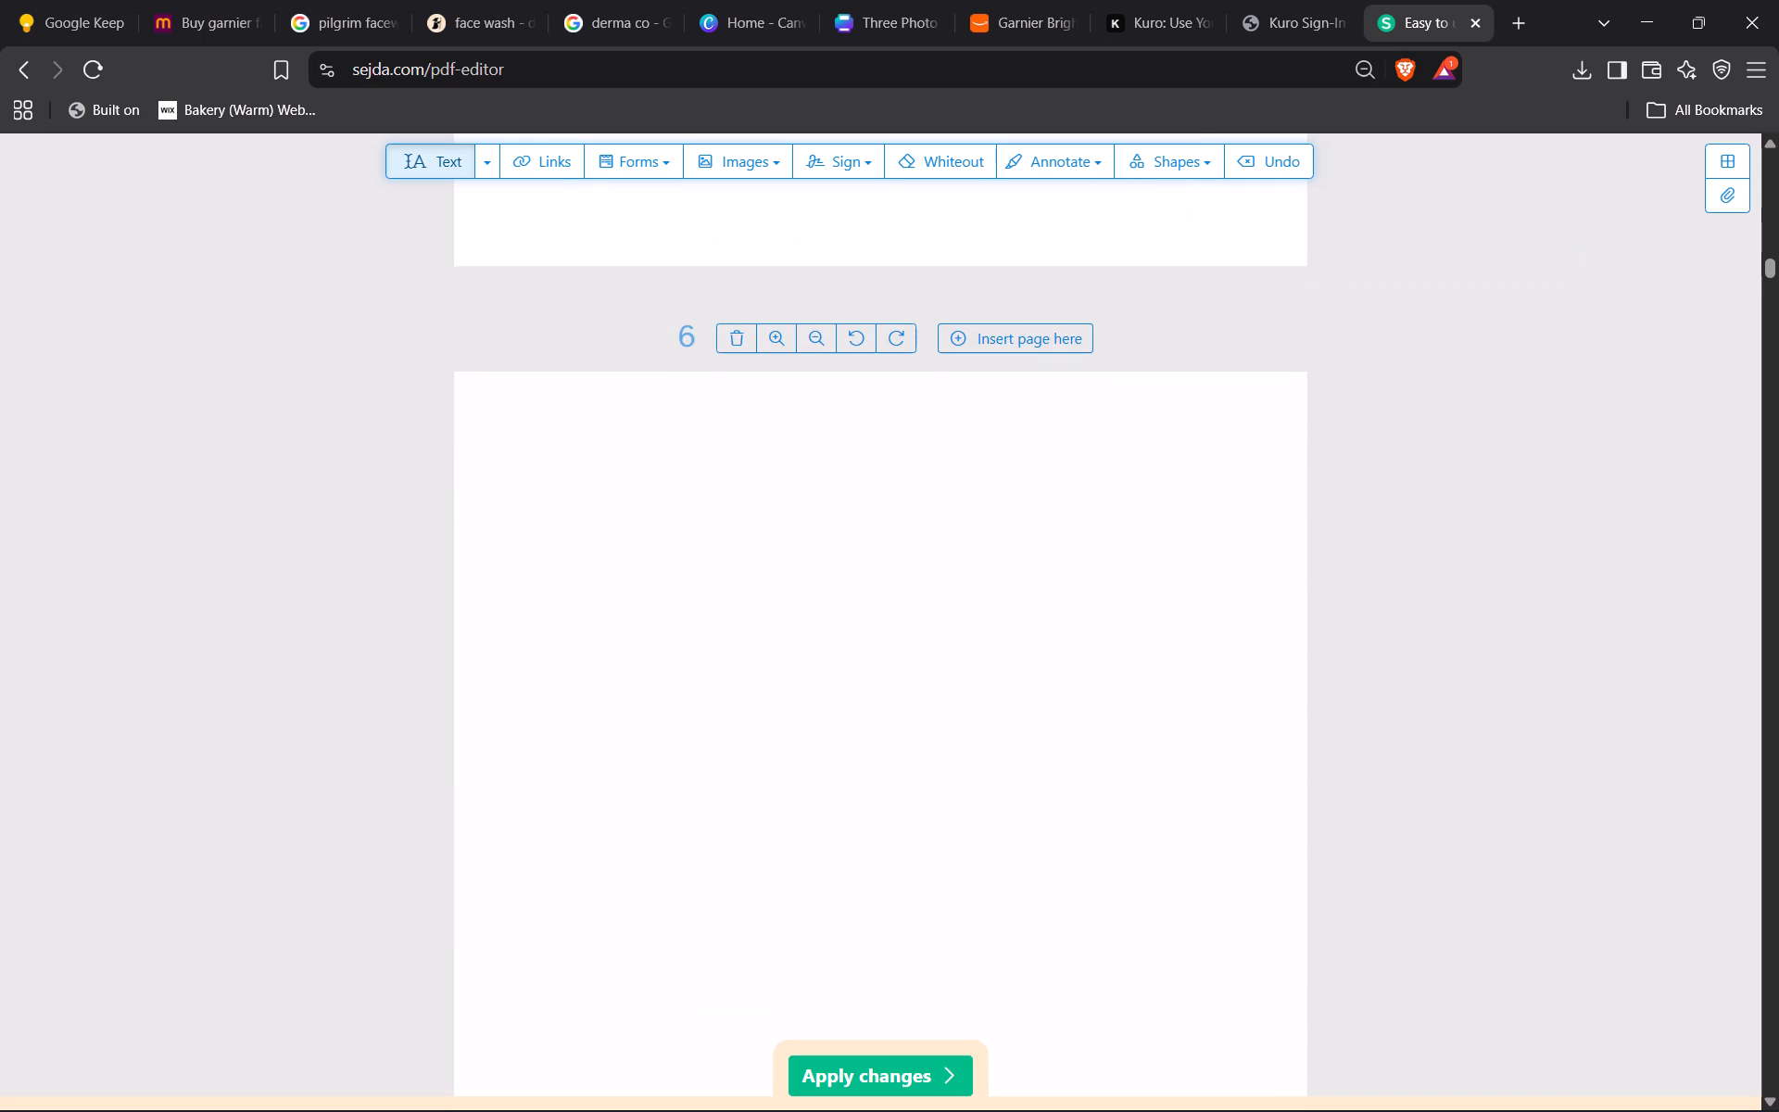
{"action": "scroll", "coordinate": [1266, 448], "scroll_direction": "up", "scroll_amount": 2}
{"action": "scroll", "coordinate": [1272, 445], "scroll_direction": "down", "scroll_amount": 5}
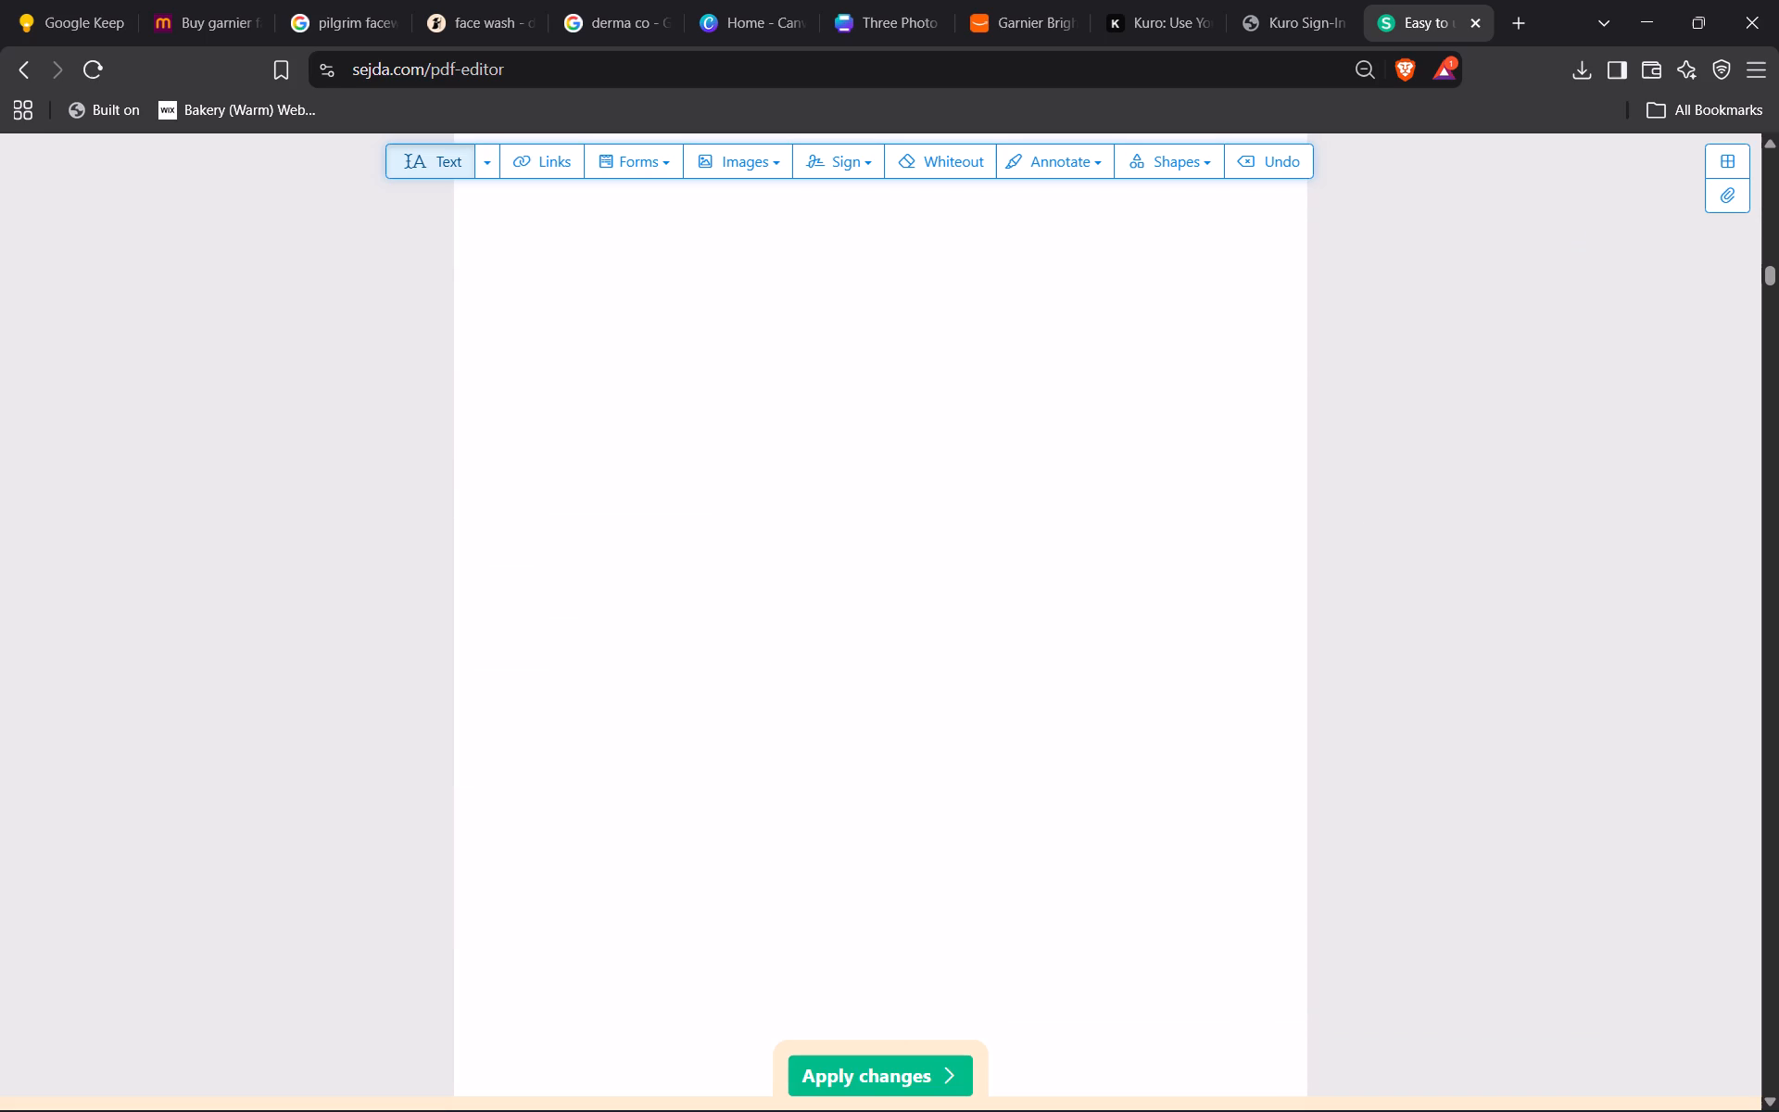
{"action": "scroll", "coordinate": [1272, 445], "scroll_direction": "down", "scroll_amount": 10}
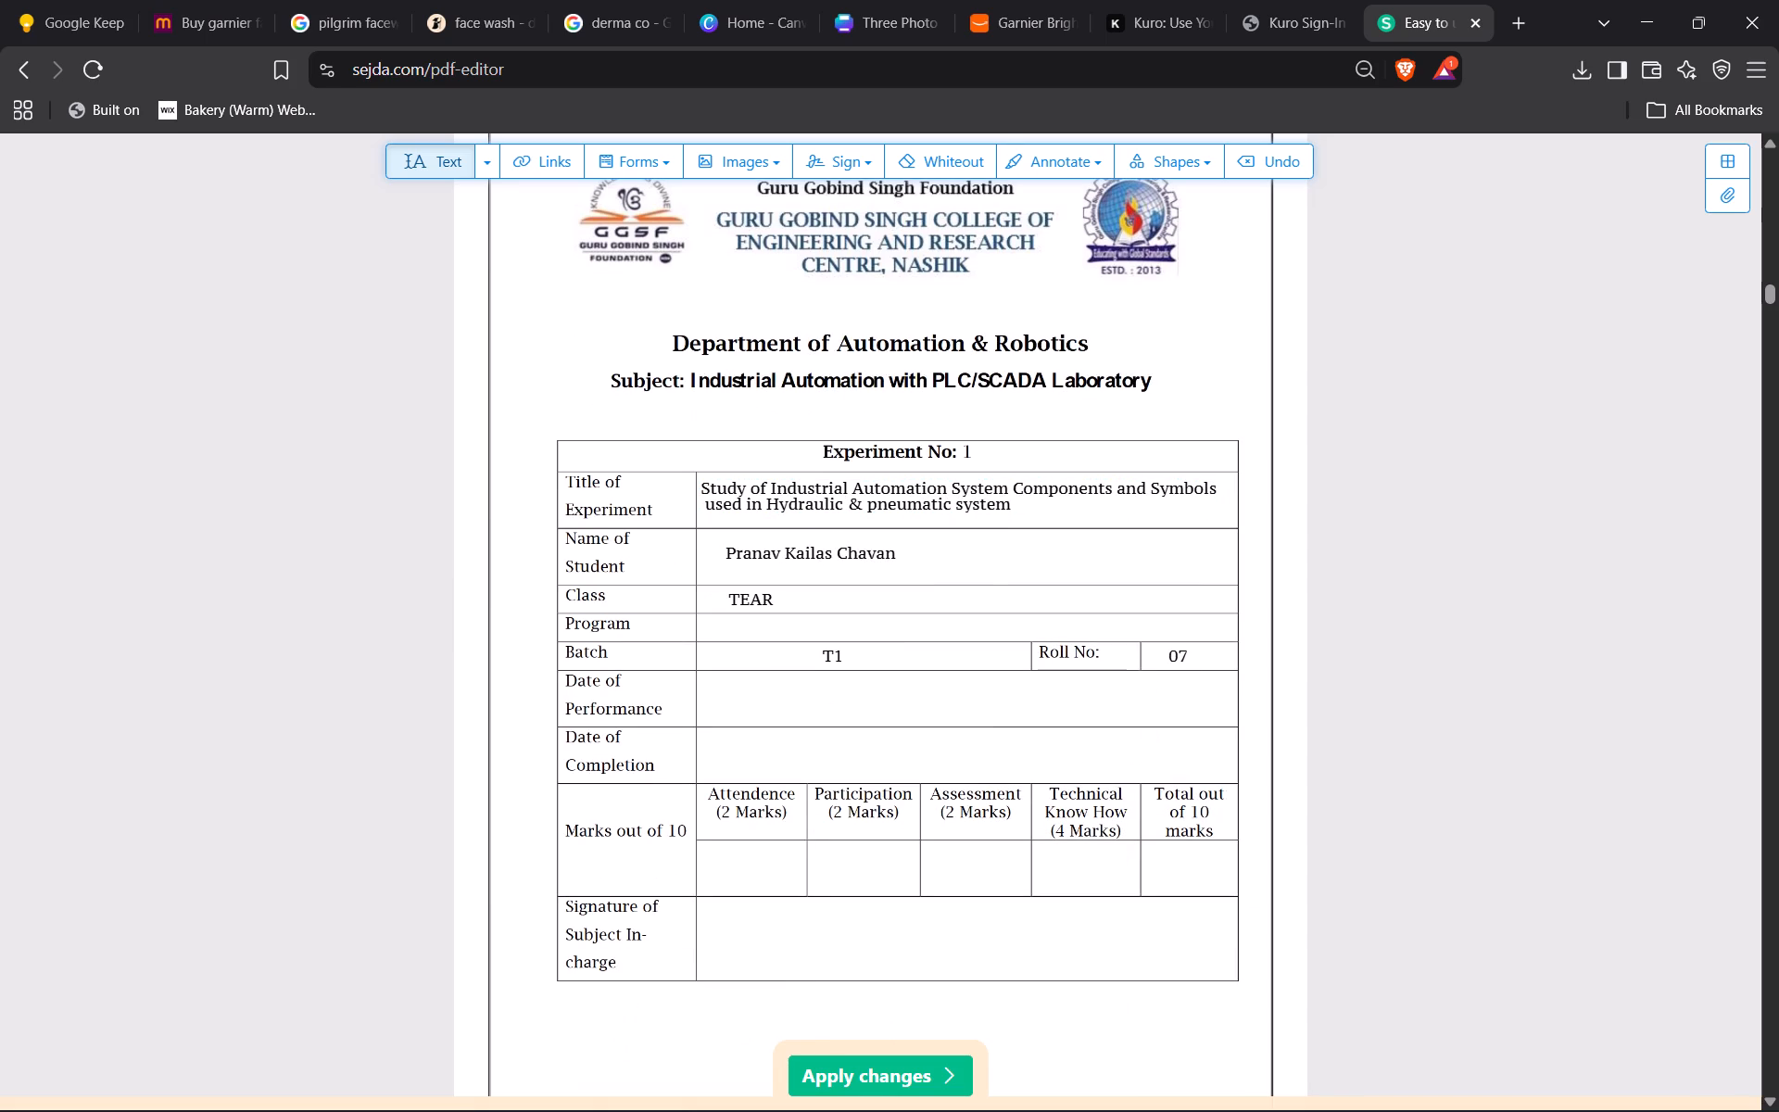
{"action": "left_click", "coordinate": [872, 554]}
{"action": "left_click", "coordinate": [872, 554]}
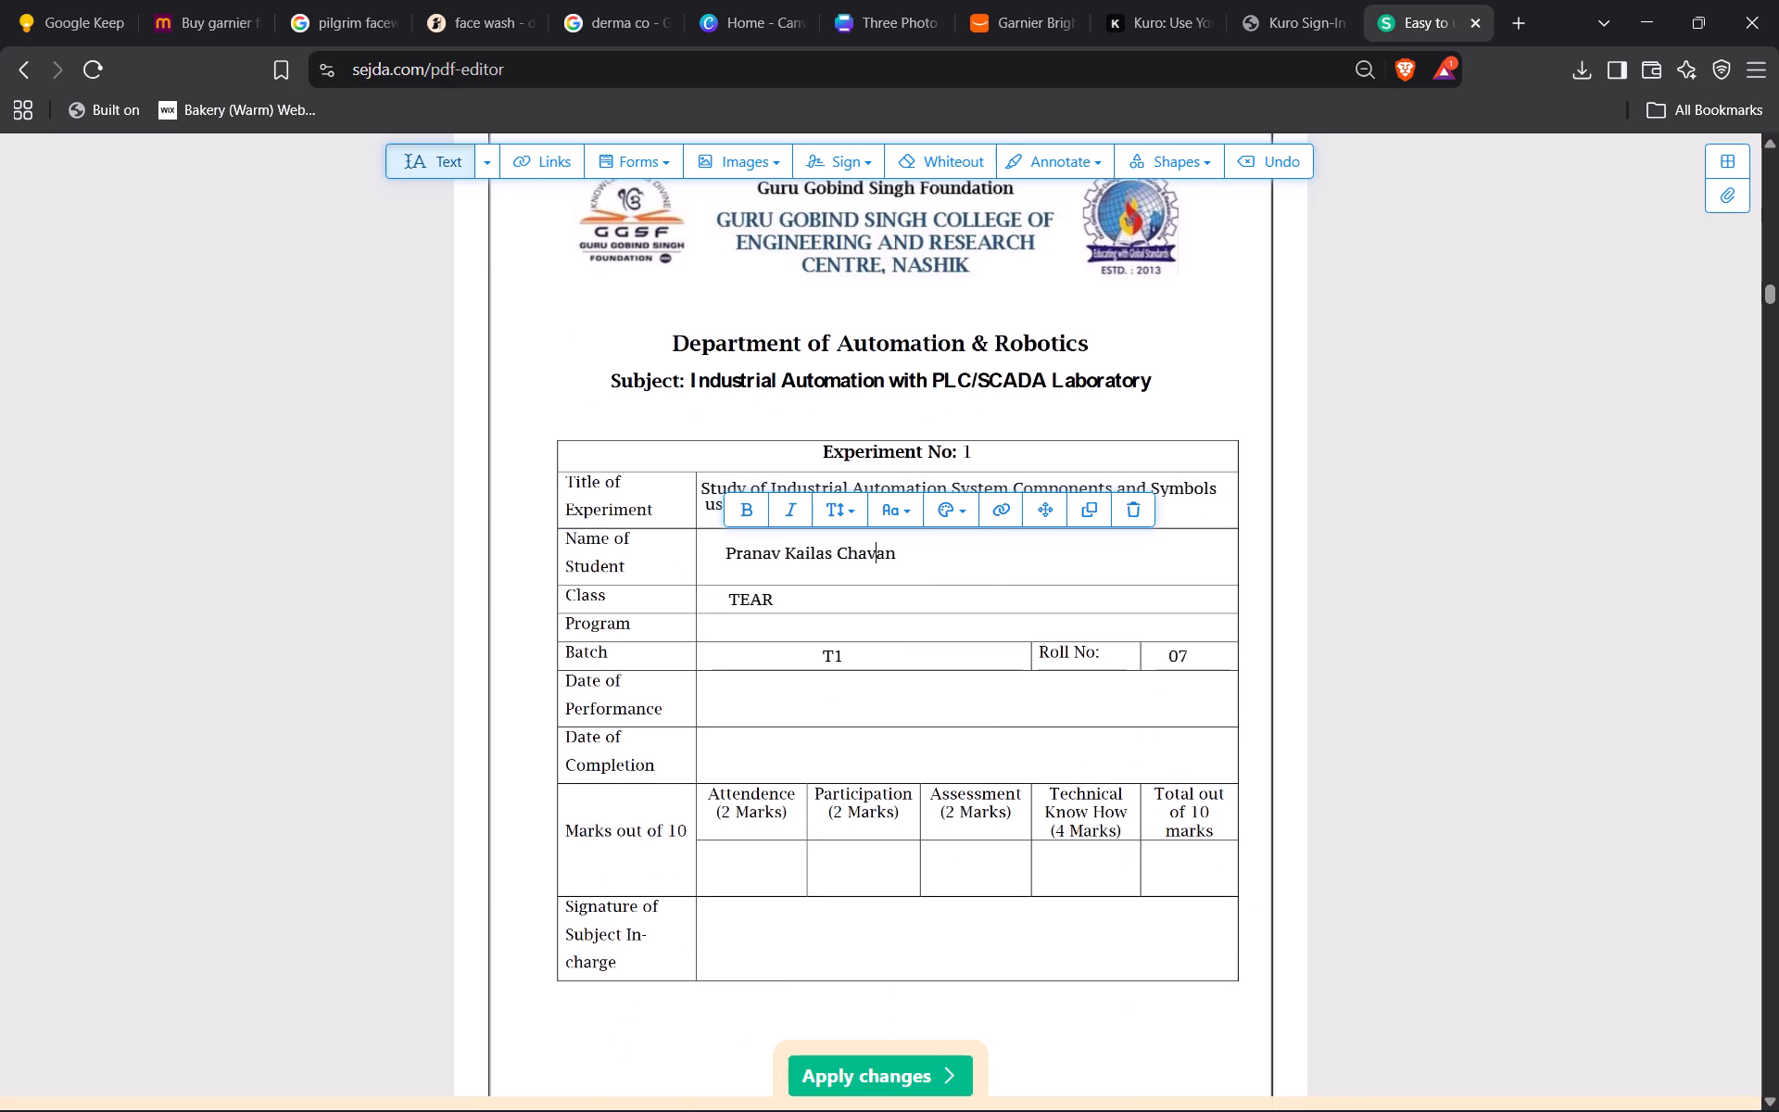
{"action": "left_click", "coordinate": [872, 562]}
{"action": "left_click", "coordinate": [880, 555]}
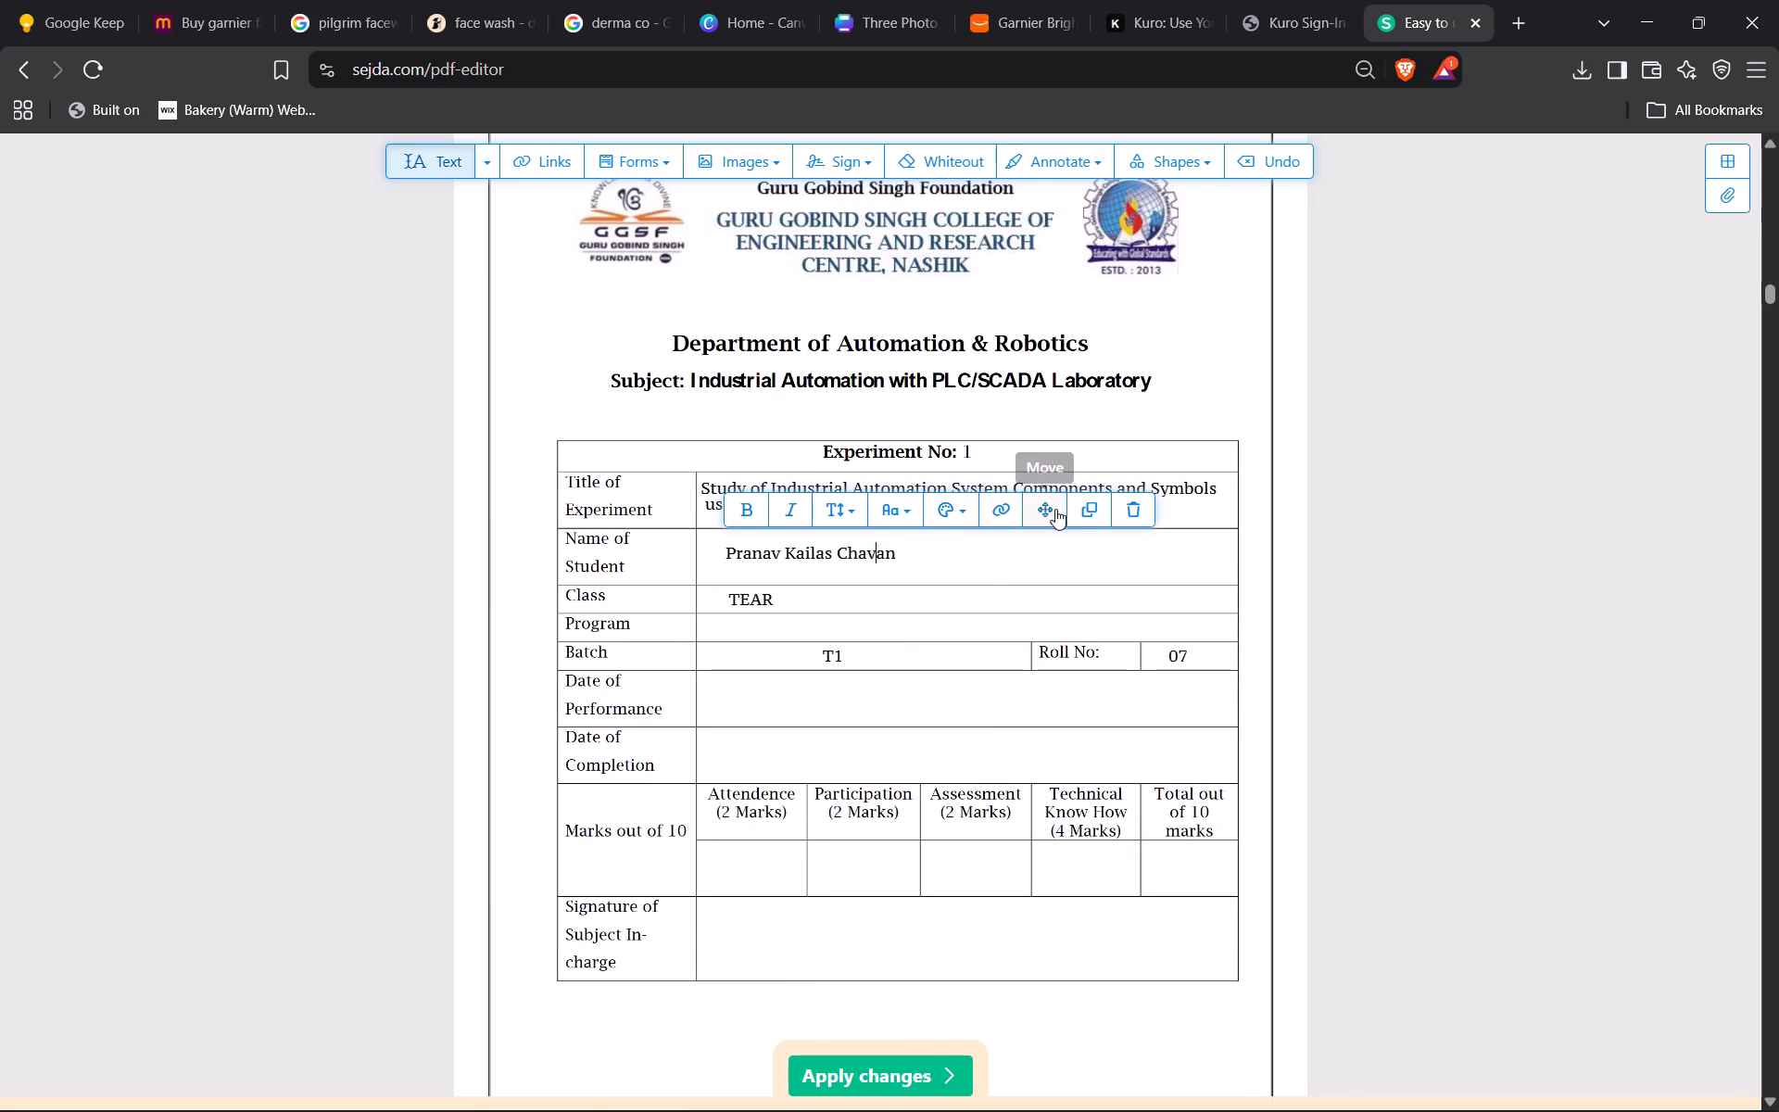
{"action": "left_click", "coordinate": [1054, 509]}
{"action": "left_click", "coordinate": [881, 555]}
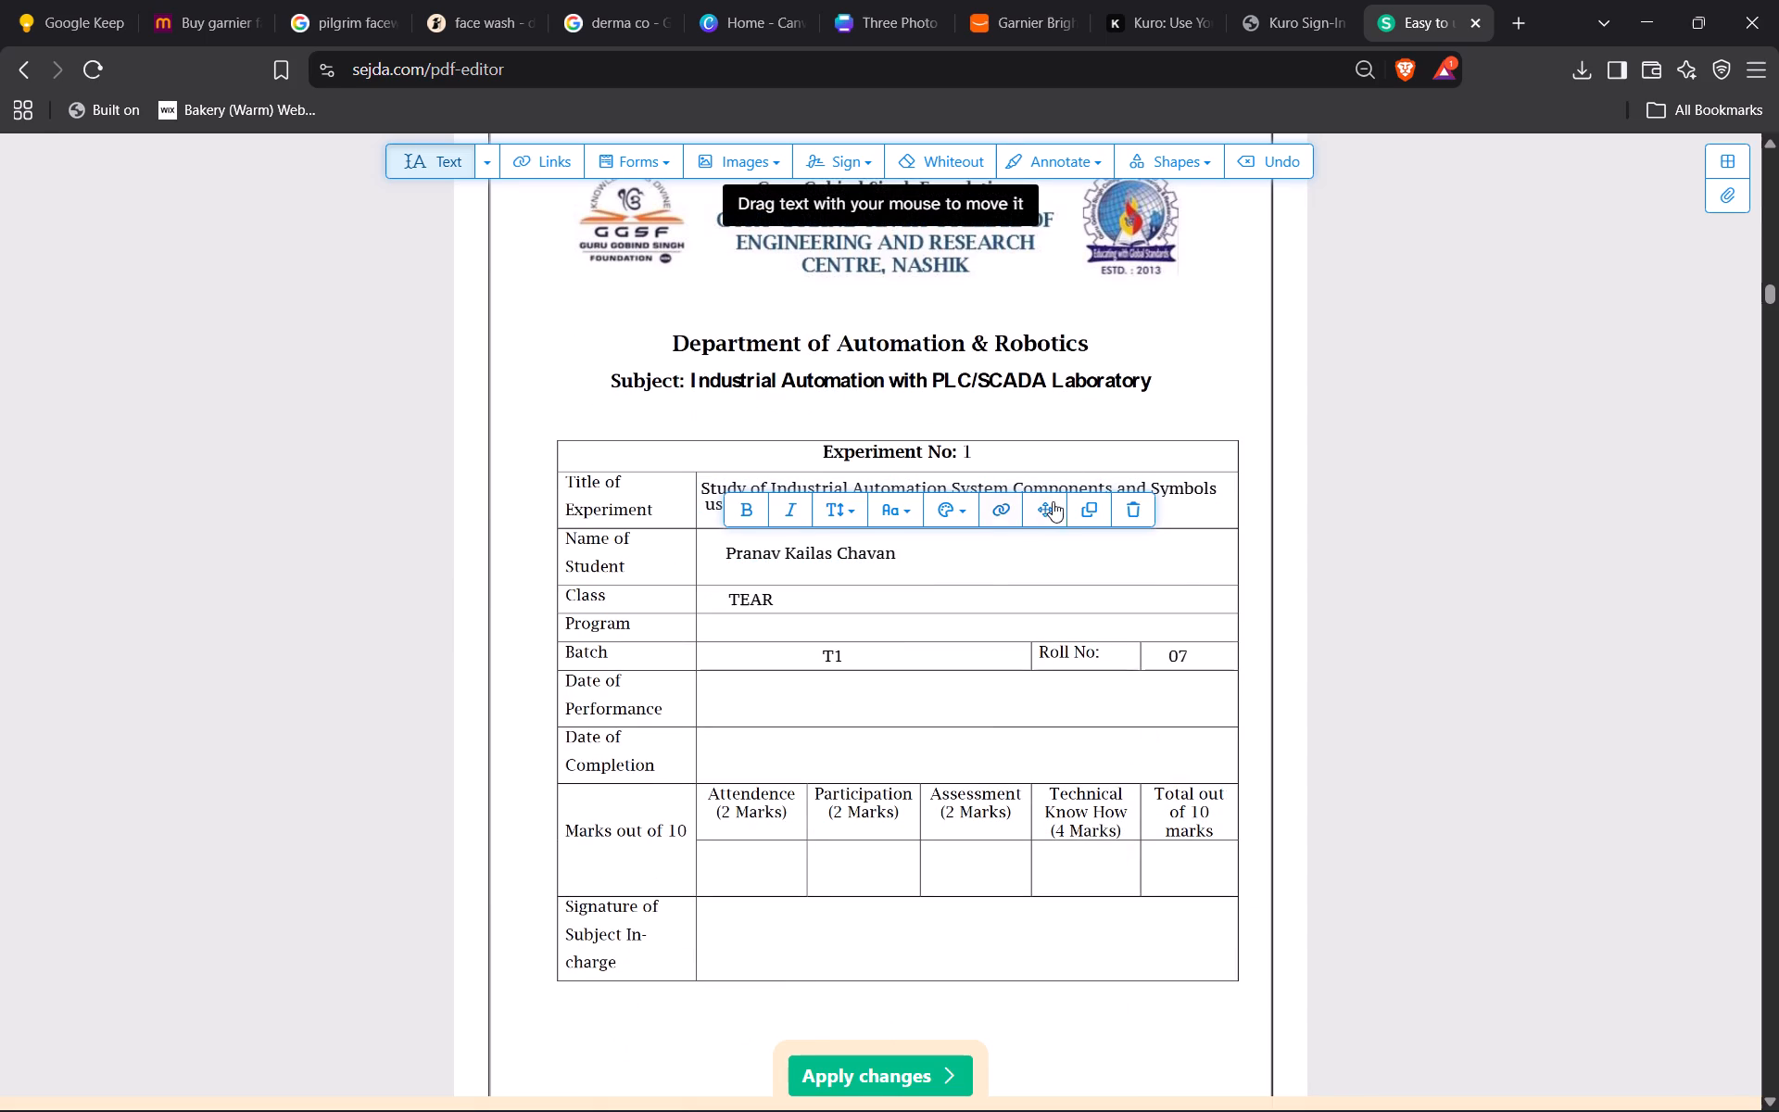
{"action": "left_click", "coordinate": [1043, 506]}
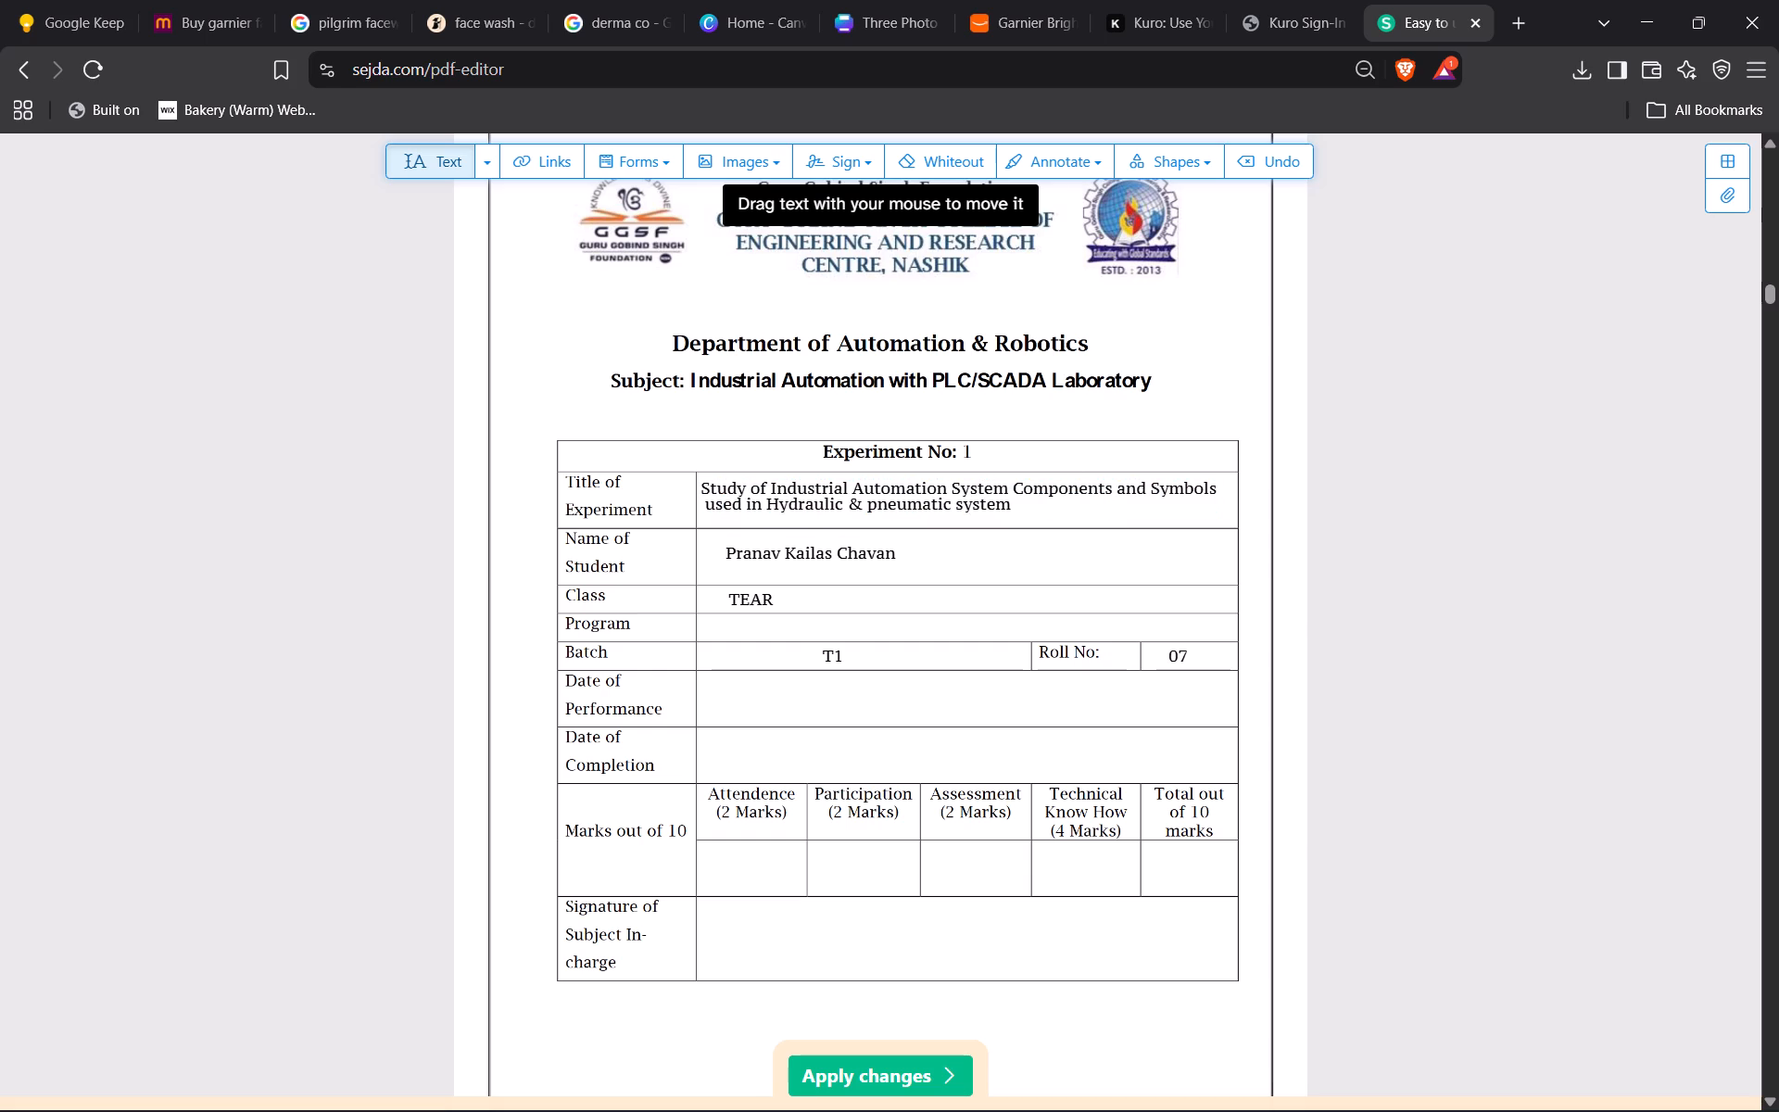
{"action": "left_click_drag", "start_coordinate": [871, 553], "coordinate": [861, 561]}
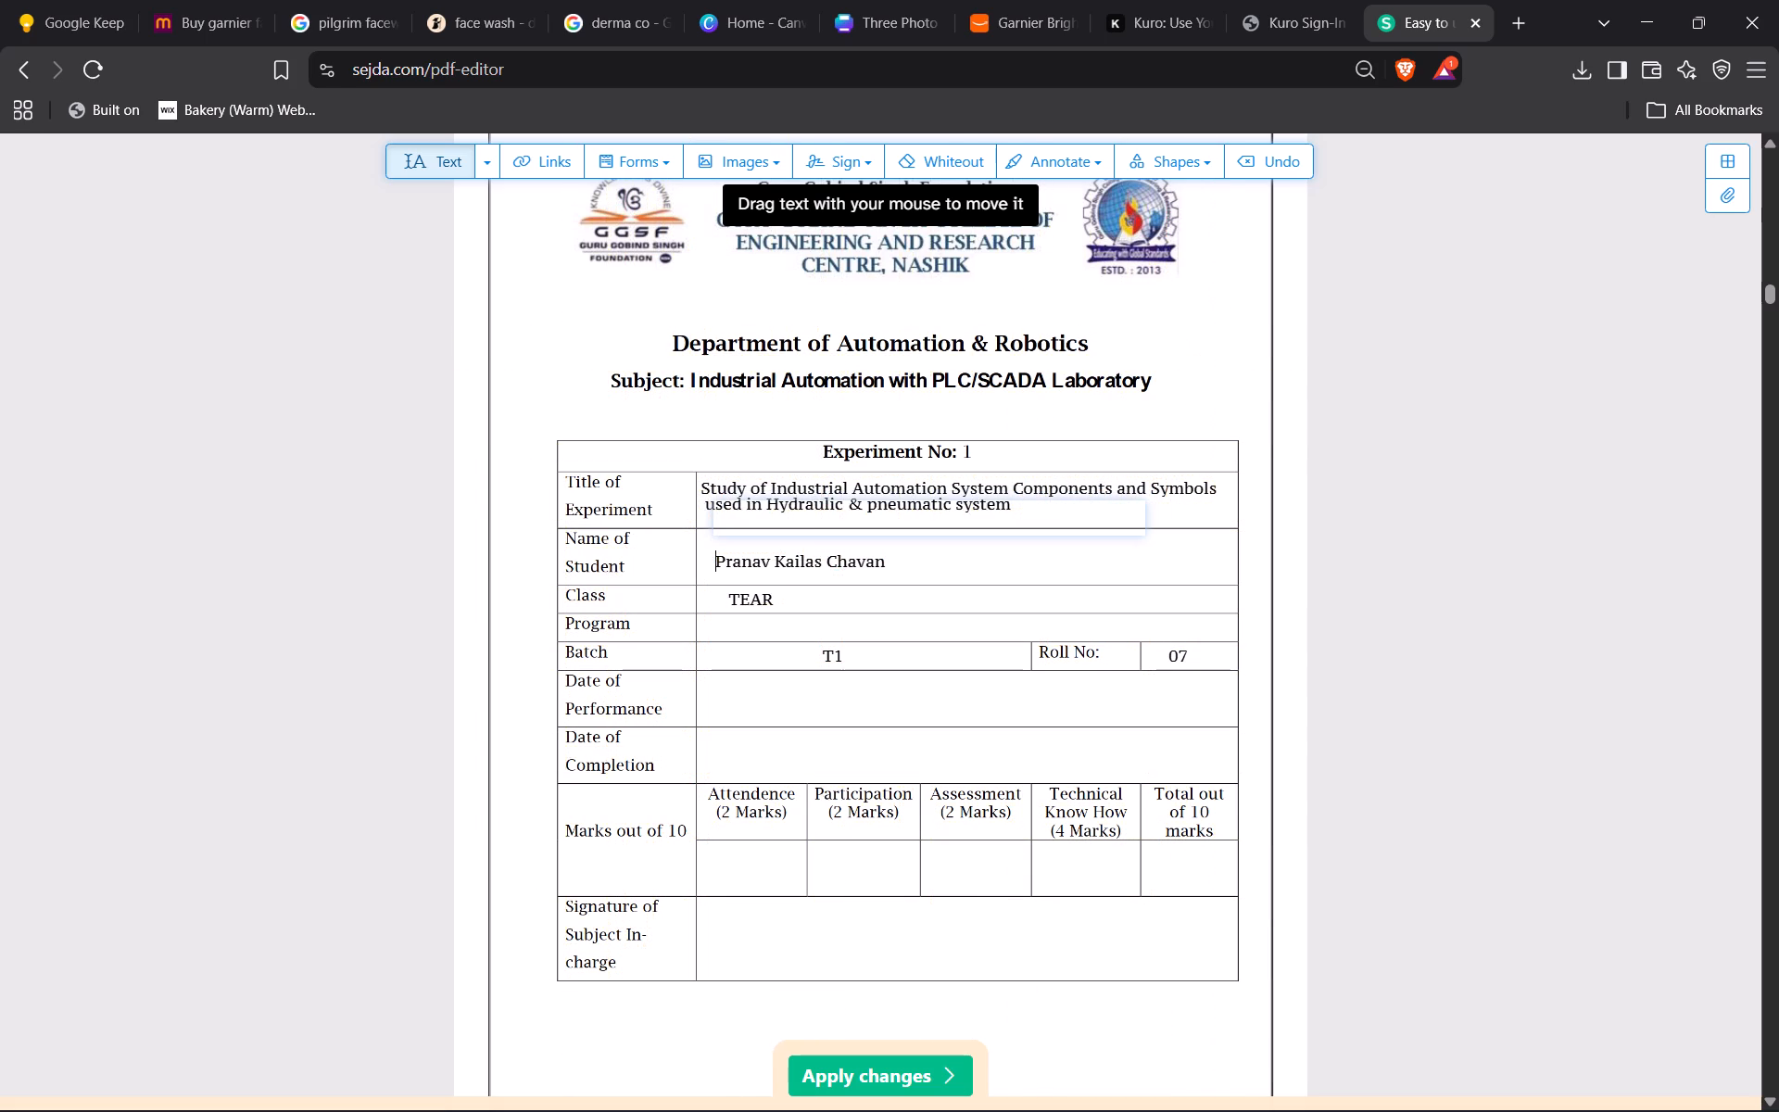
Replace the student name in the Experiment 1 form with the new student's full name in title case.
{"action": "double_click", "coordinate": [861, 562]}
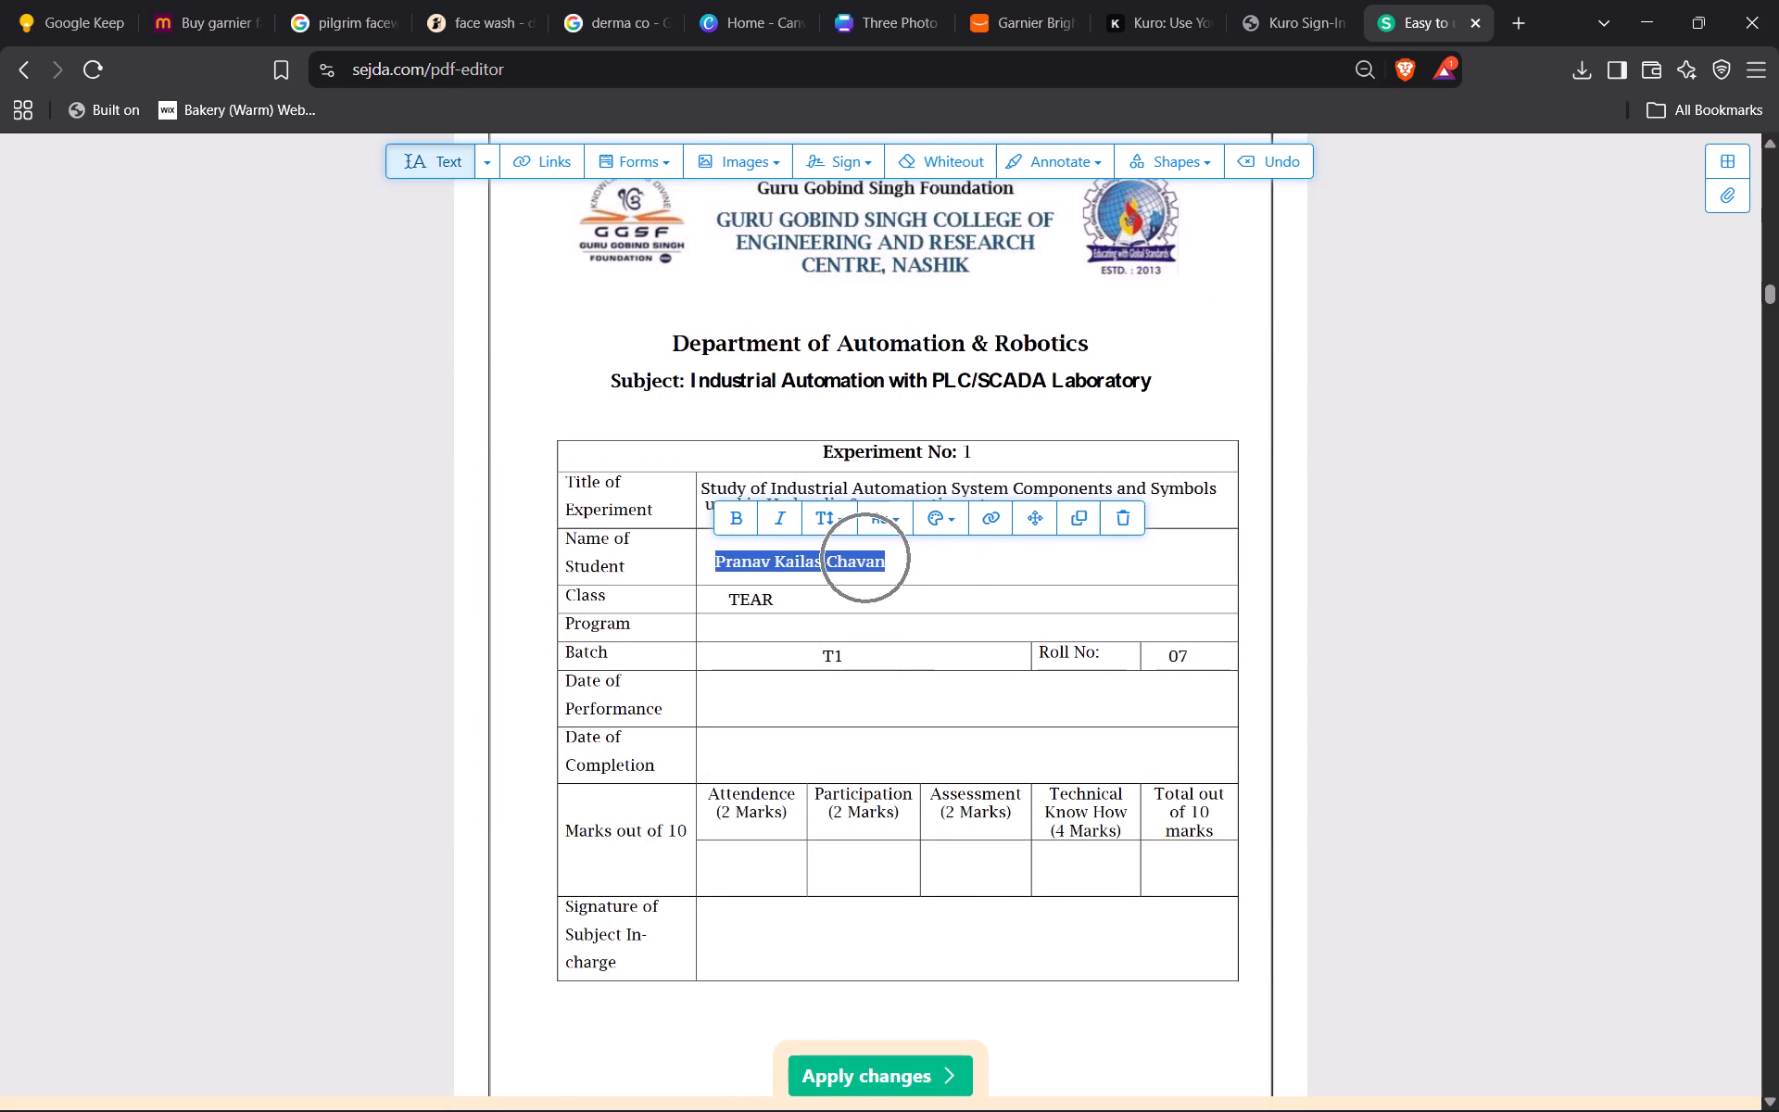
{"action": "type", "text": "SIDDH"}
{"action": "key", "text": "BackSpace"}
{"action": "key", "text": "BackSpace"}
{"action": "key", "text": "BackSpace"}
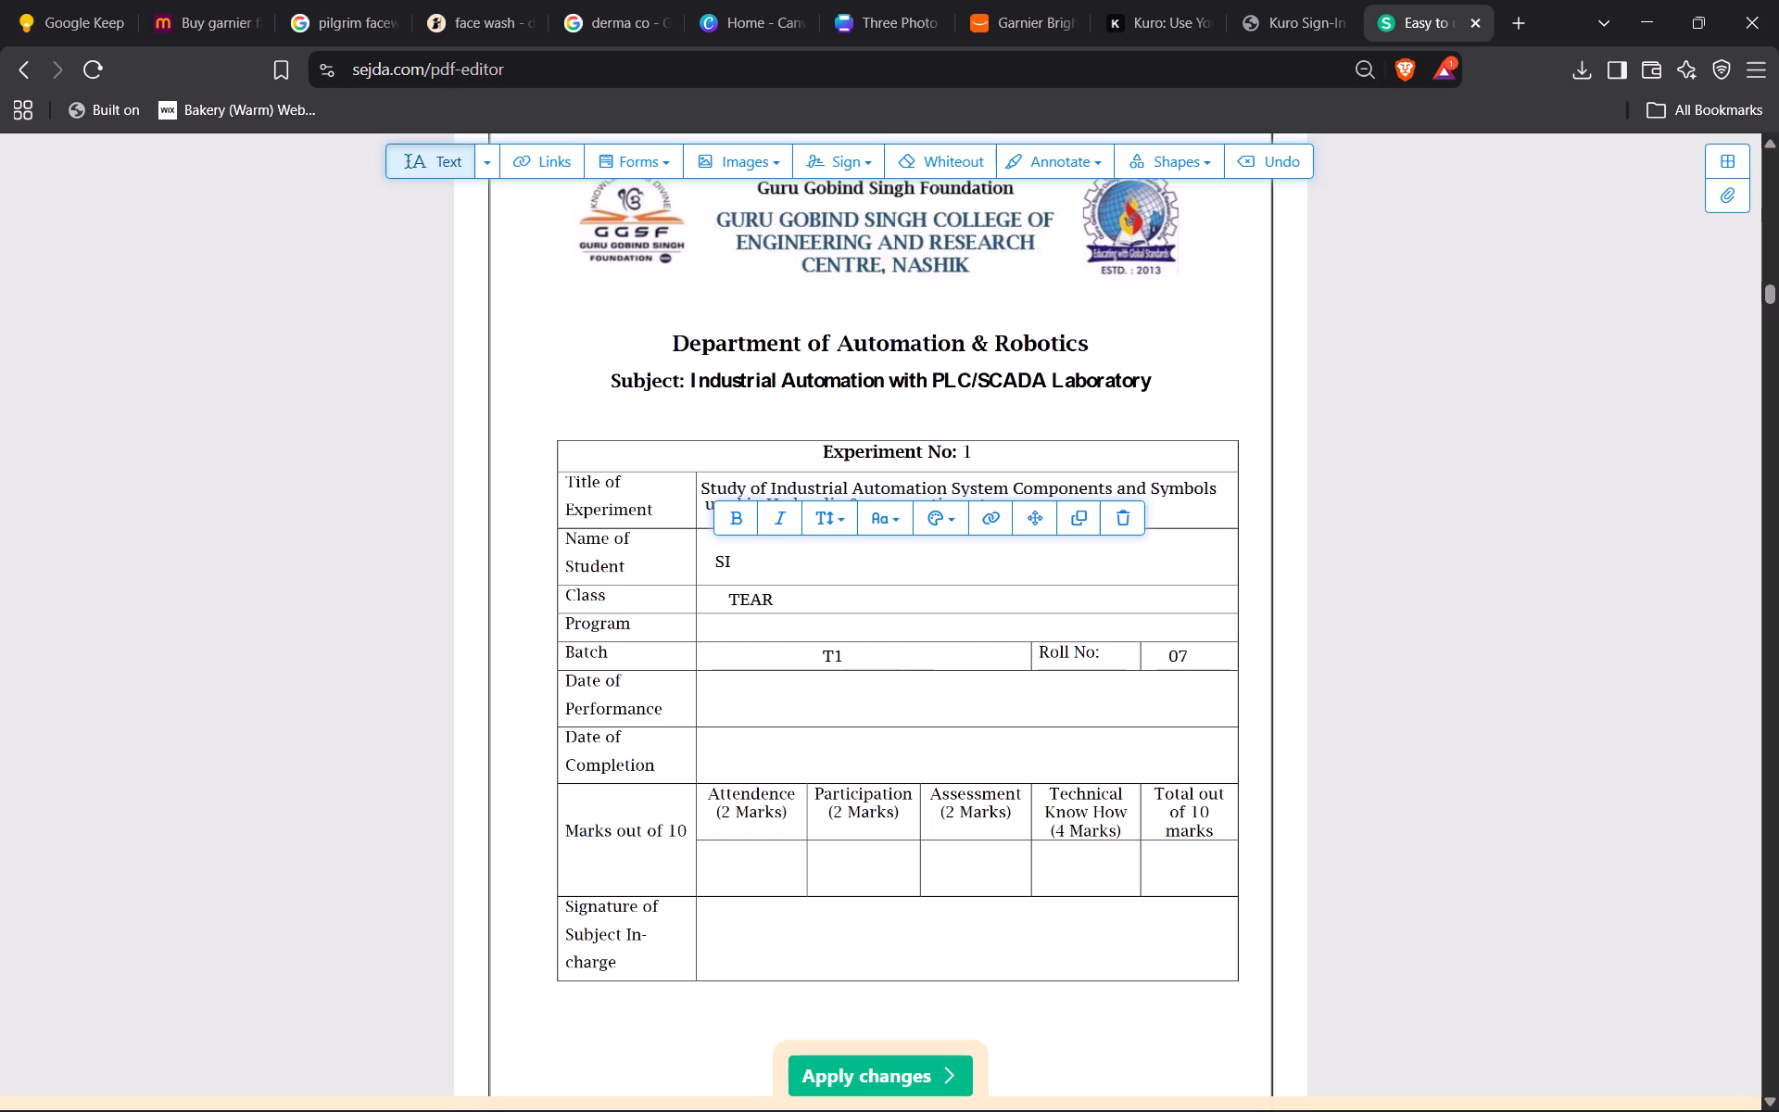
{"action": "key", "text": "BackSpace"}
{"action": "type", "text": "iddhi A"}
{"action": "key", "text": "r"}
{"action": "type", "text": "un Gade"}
Copy the new student's name from the Experiment 1 form and paste it over the student name in the Experiment 2 form.
{"action": "left_click", "coordinate": [826, 562]}
{"action": "key", "text": "ctrl+a"}
{"action": "key", "text": "ctrl+c"}
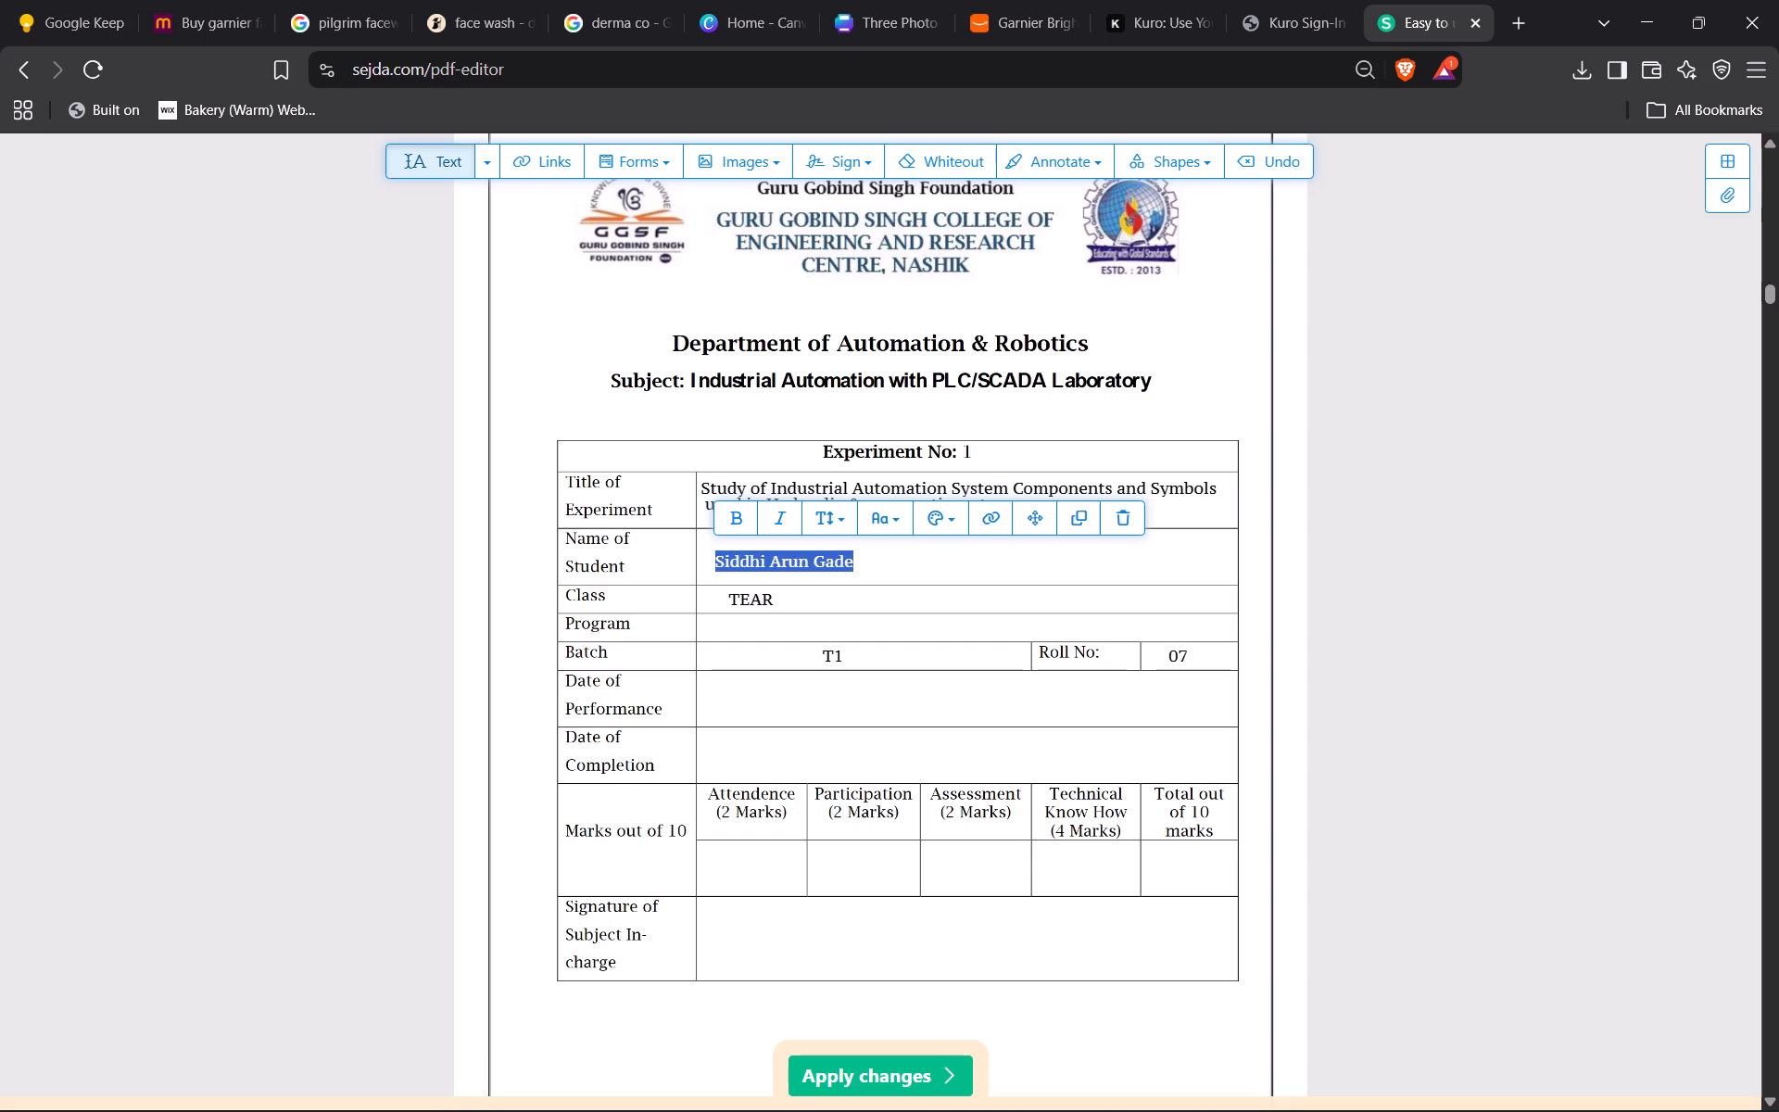
{"action": "left_click", "coordinate": [1507, 570]}
{"action": "scroll", "coordinate": [1129, 653], "scroll_direction": "down", "scroll_amount": 20}
{"action": "scroll", "coordinate": [1129, 653], "scroll_direction": "down", "scroll_amount": 2}
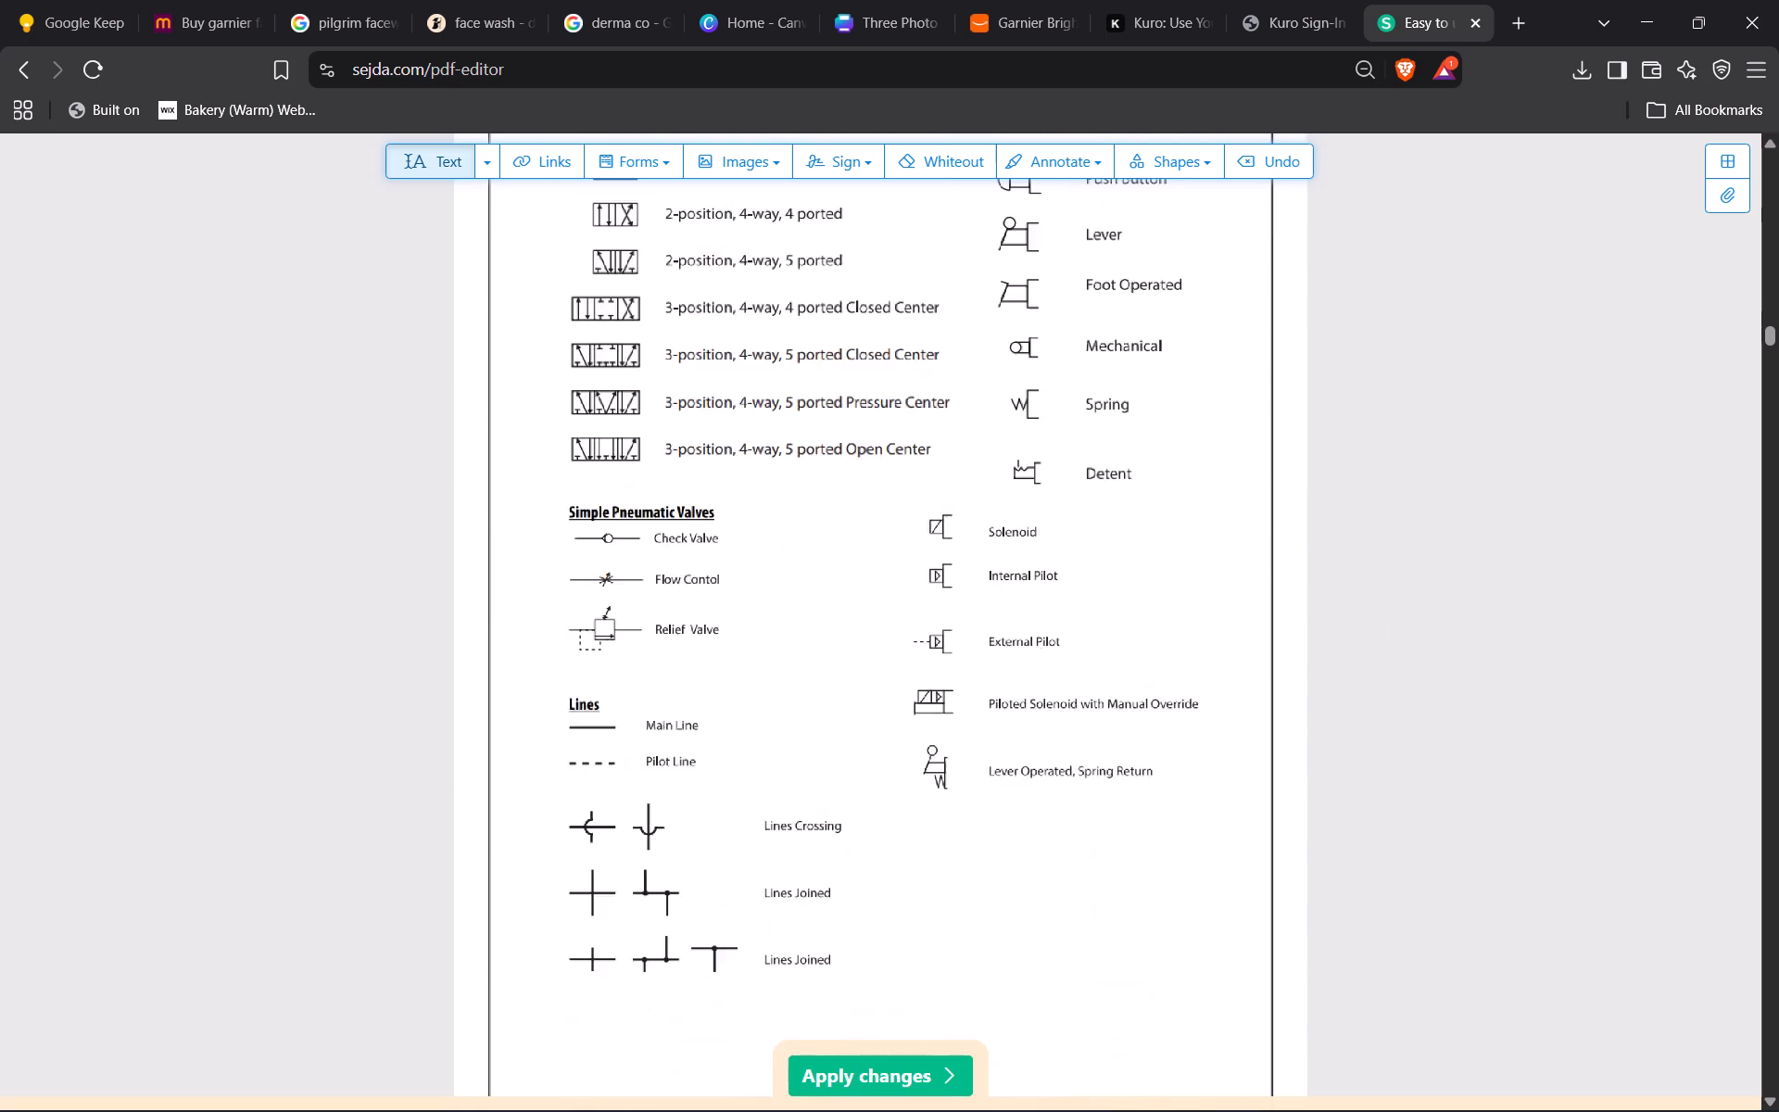
{"action": "scroll", "coordinate": [1066, 664], "scroll_direction": "down", "scroll_amount": 20}
{"action": "scroll", "coordinate": [1066, 664], "scroll_direction": "down", "scroll_amount": 9}
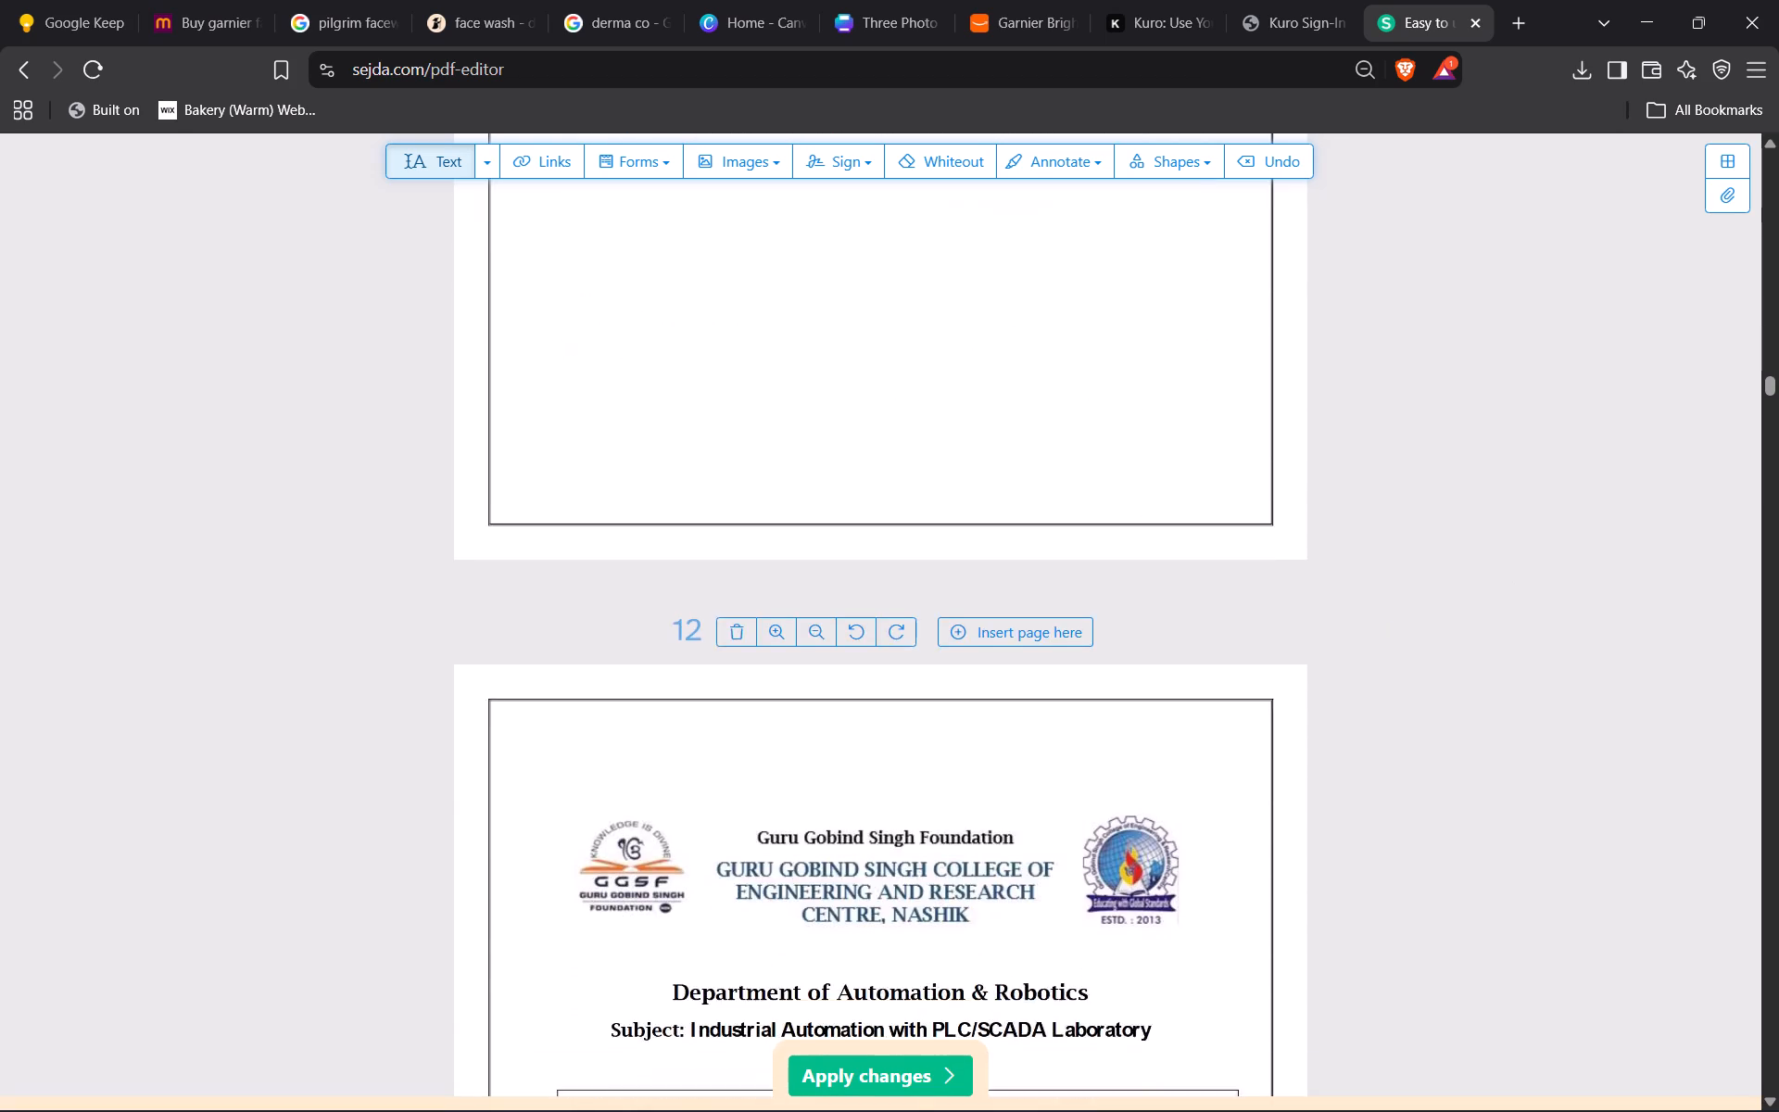
{"action": "scroll", "coordinate": [953, 680], "scroll_direction": "down", "scroll_amount": 3}
{"action": "scroll", "coordinate": [869, 710], "scroll_direction": "down", "scroll_amount": 2}
{"action": "double_click", "coordinate": [852, 638]}
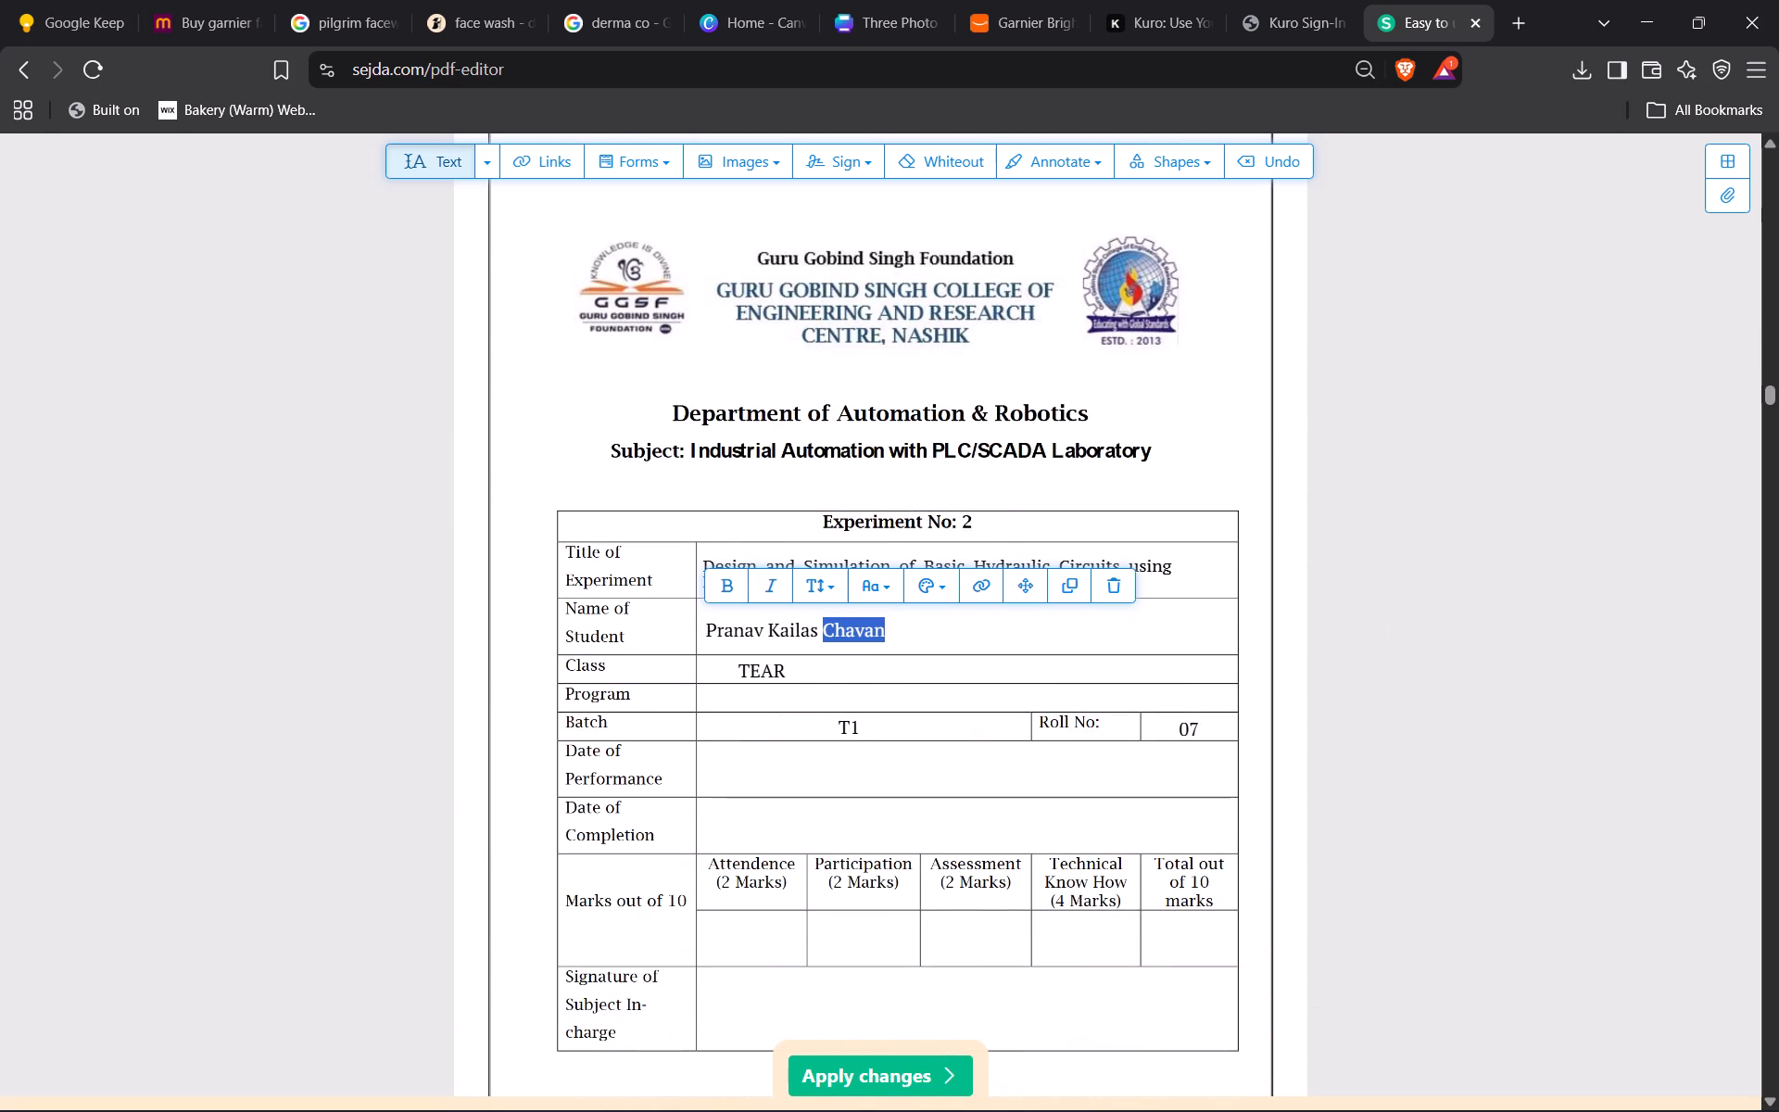
{"action": "key", "text": "ctrl+v"}
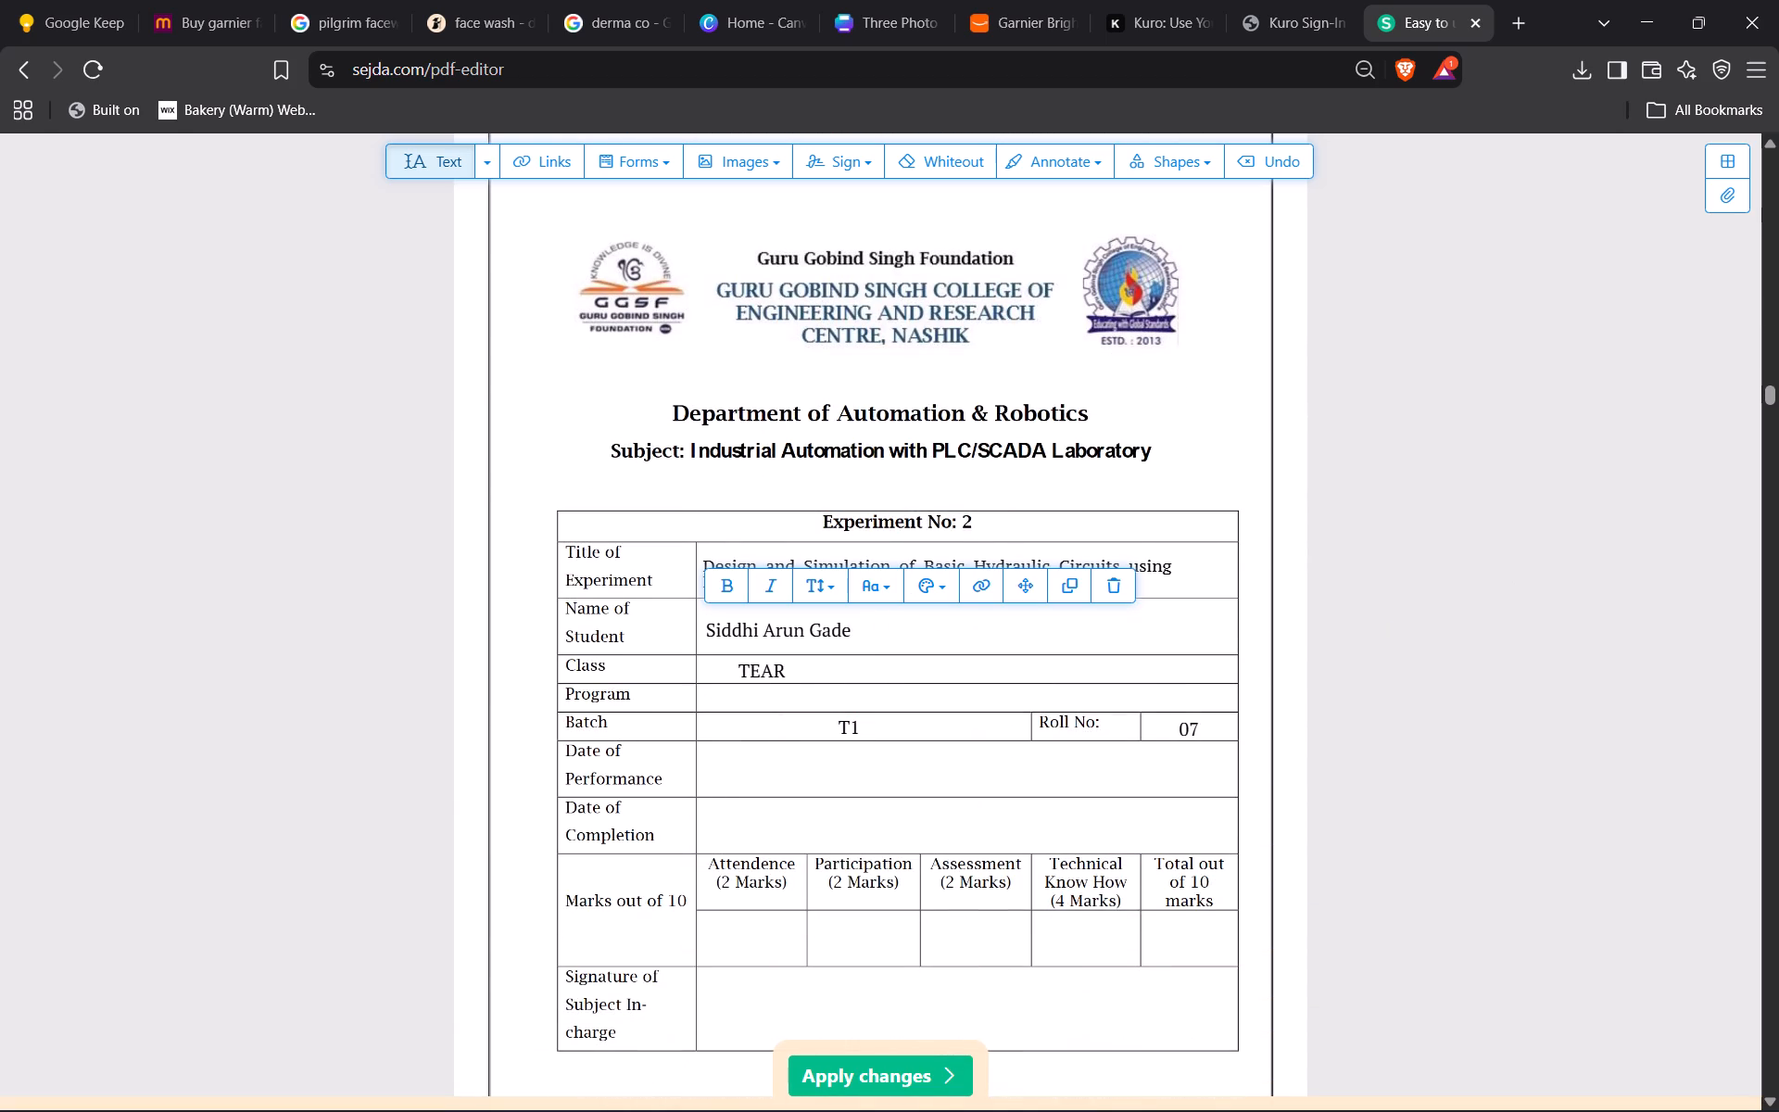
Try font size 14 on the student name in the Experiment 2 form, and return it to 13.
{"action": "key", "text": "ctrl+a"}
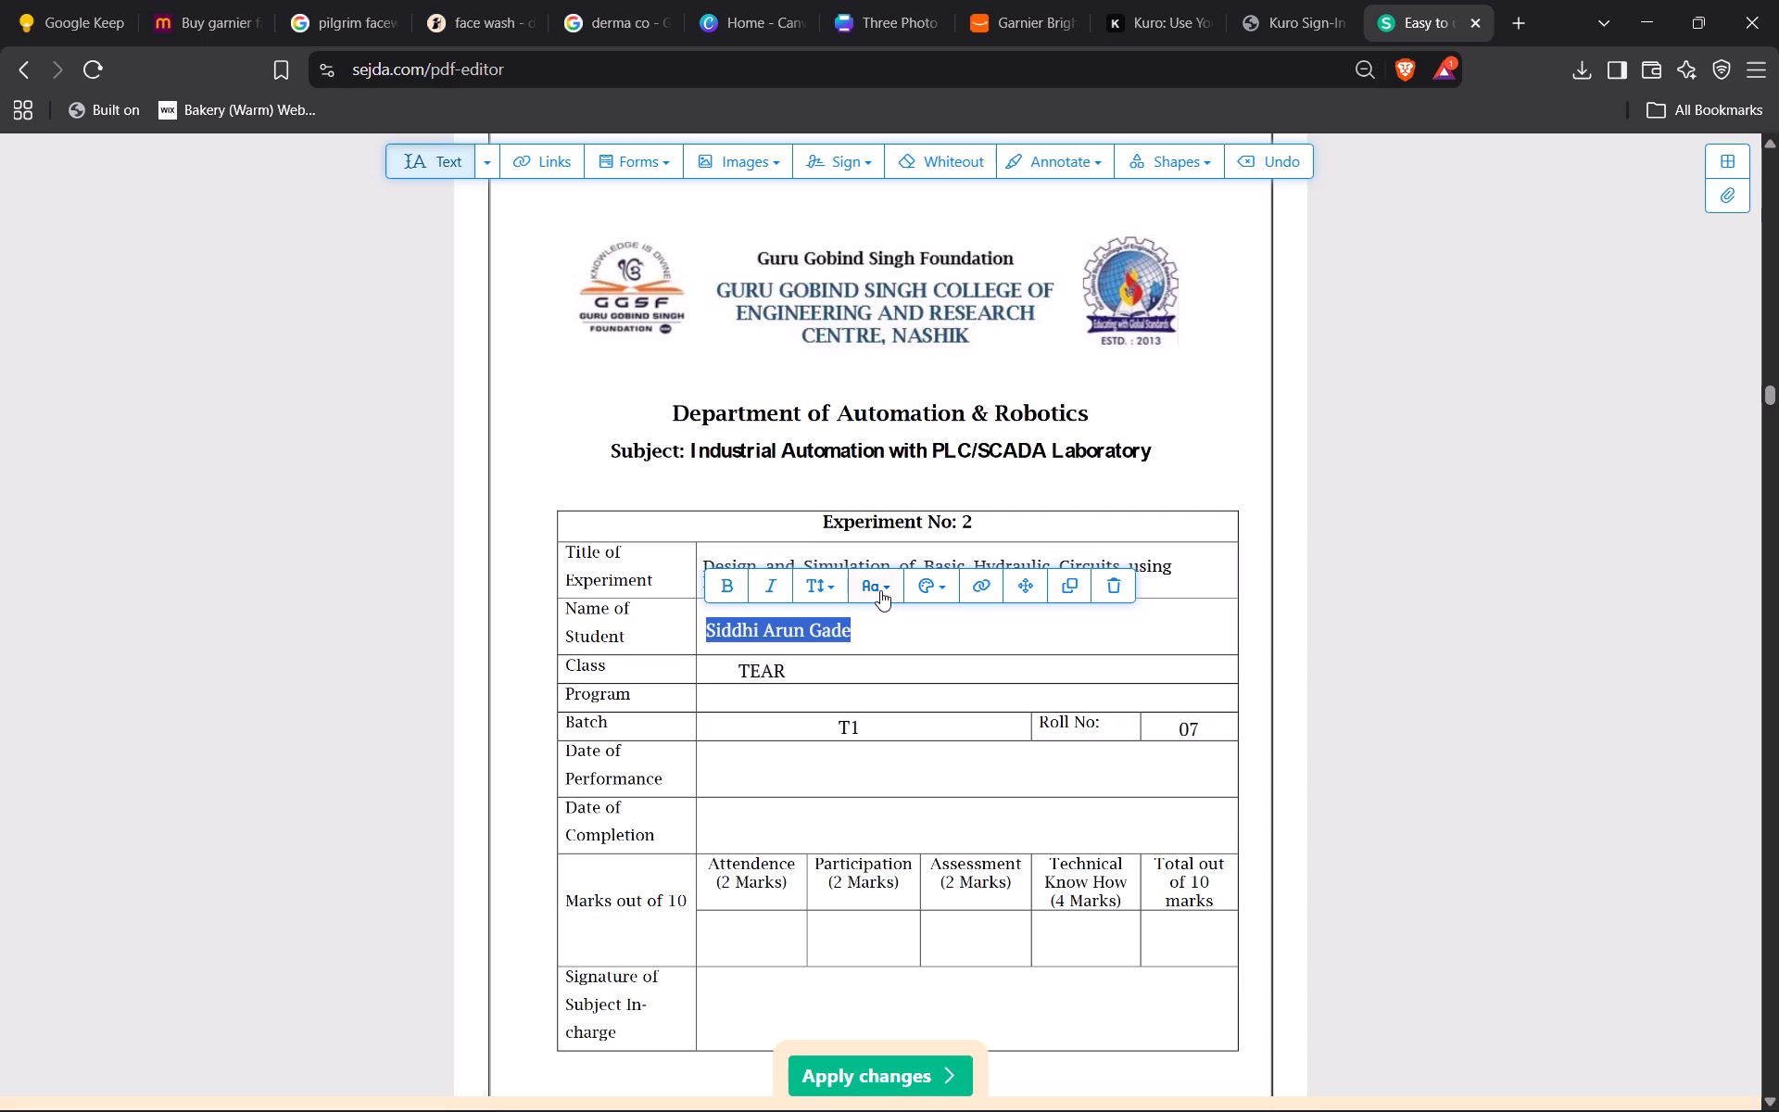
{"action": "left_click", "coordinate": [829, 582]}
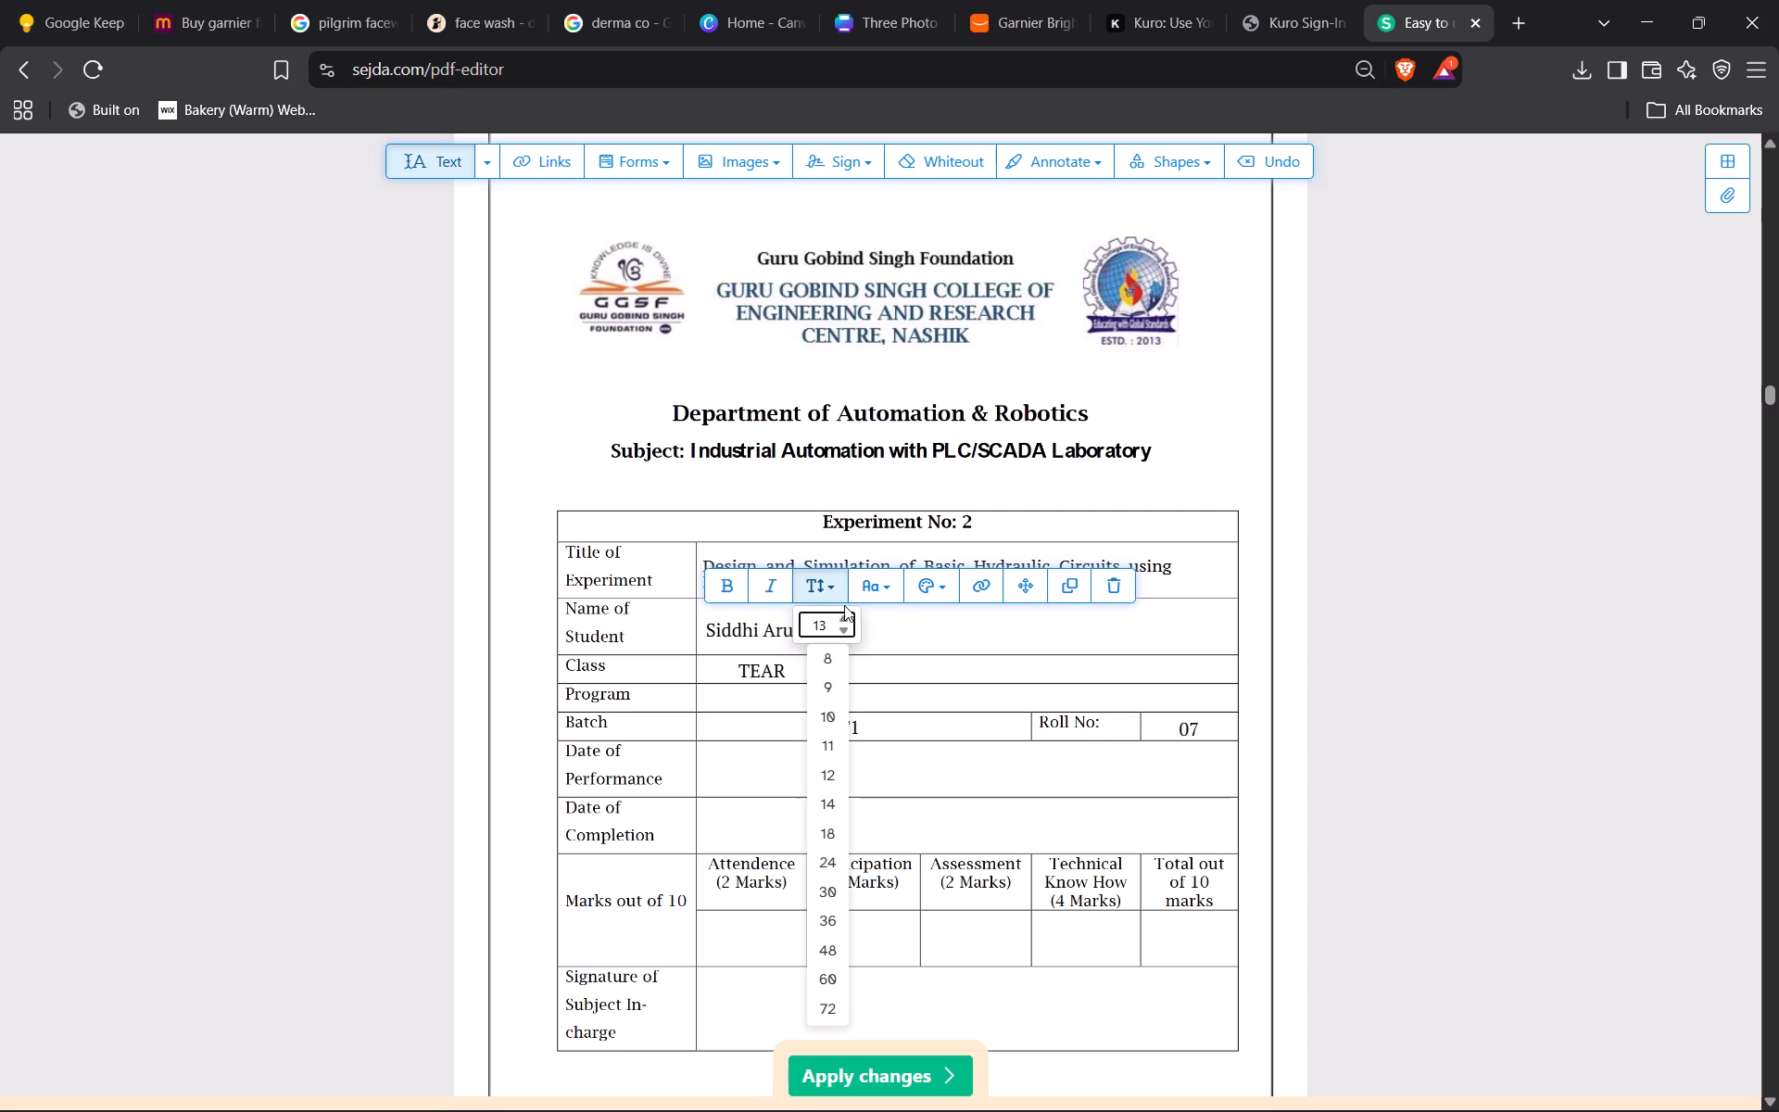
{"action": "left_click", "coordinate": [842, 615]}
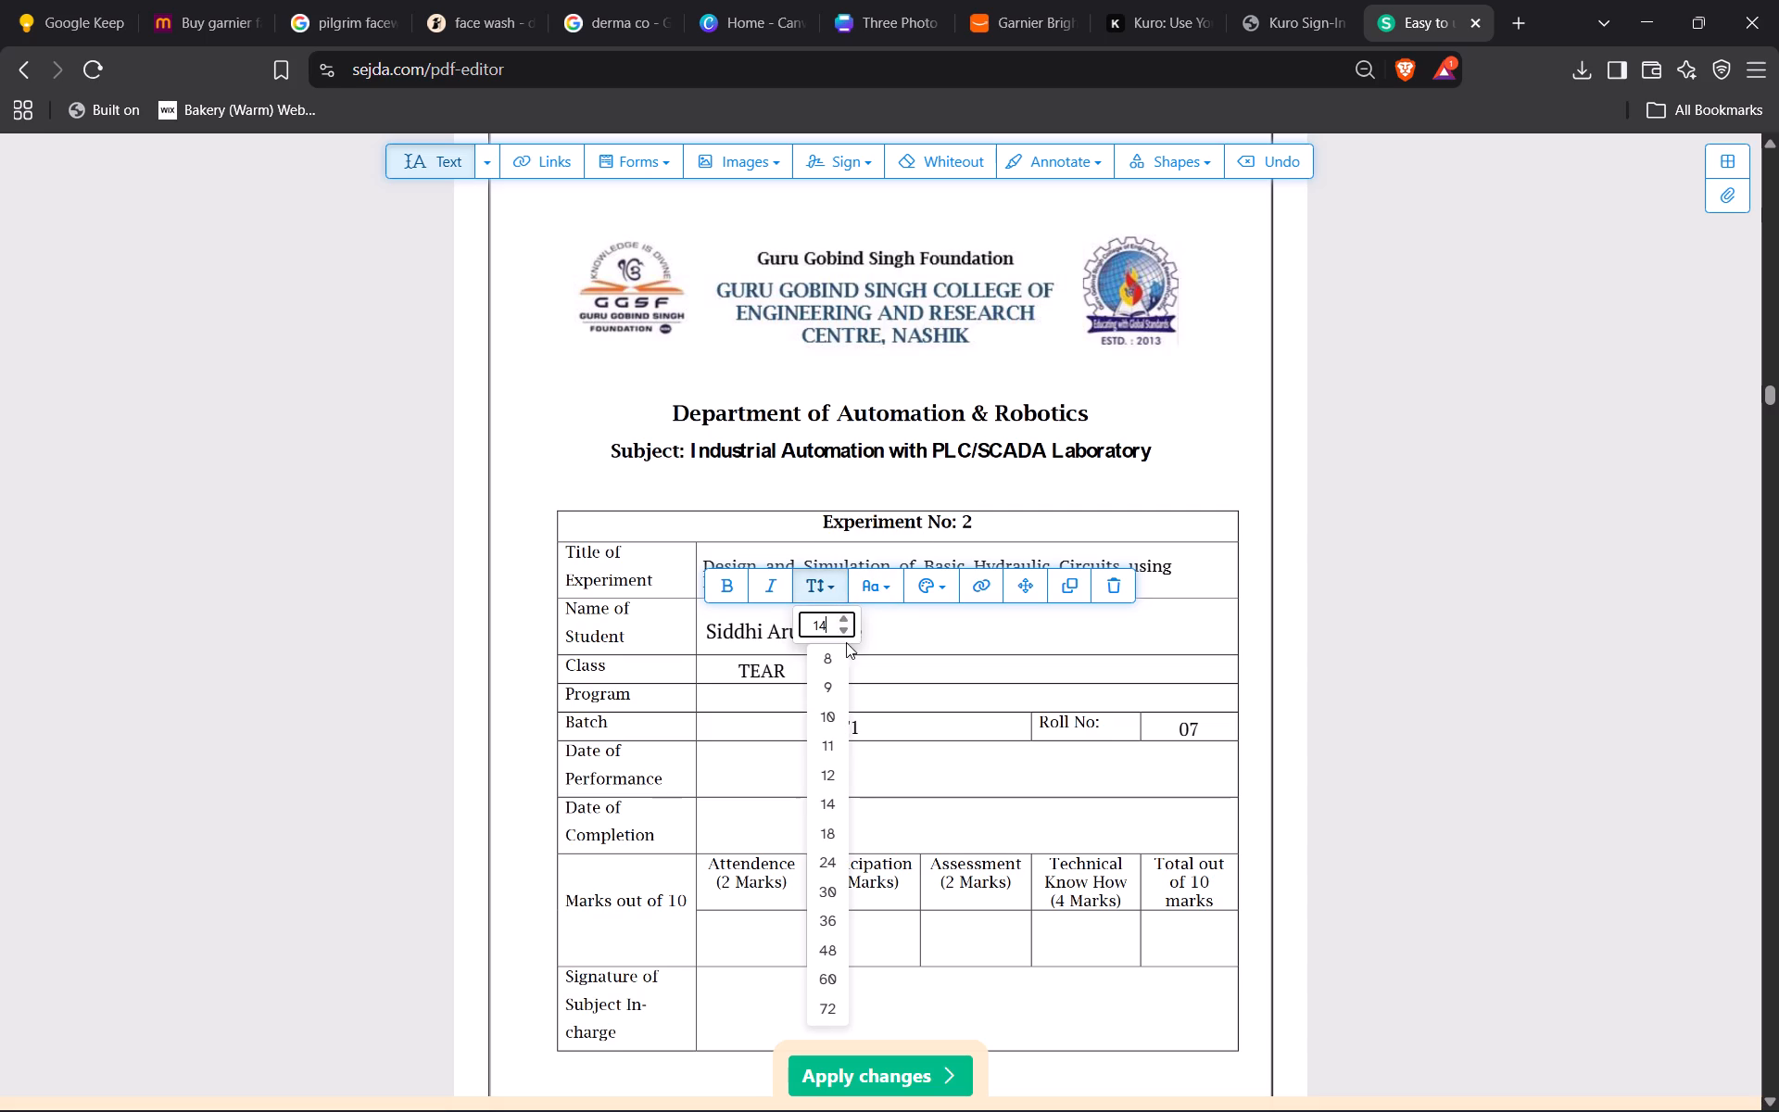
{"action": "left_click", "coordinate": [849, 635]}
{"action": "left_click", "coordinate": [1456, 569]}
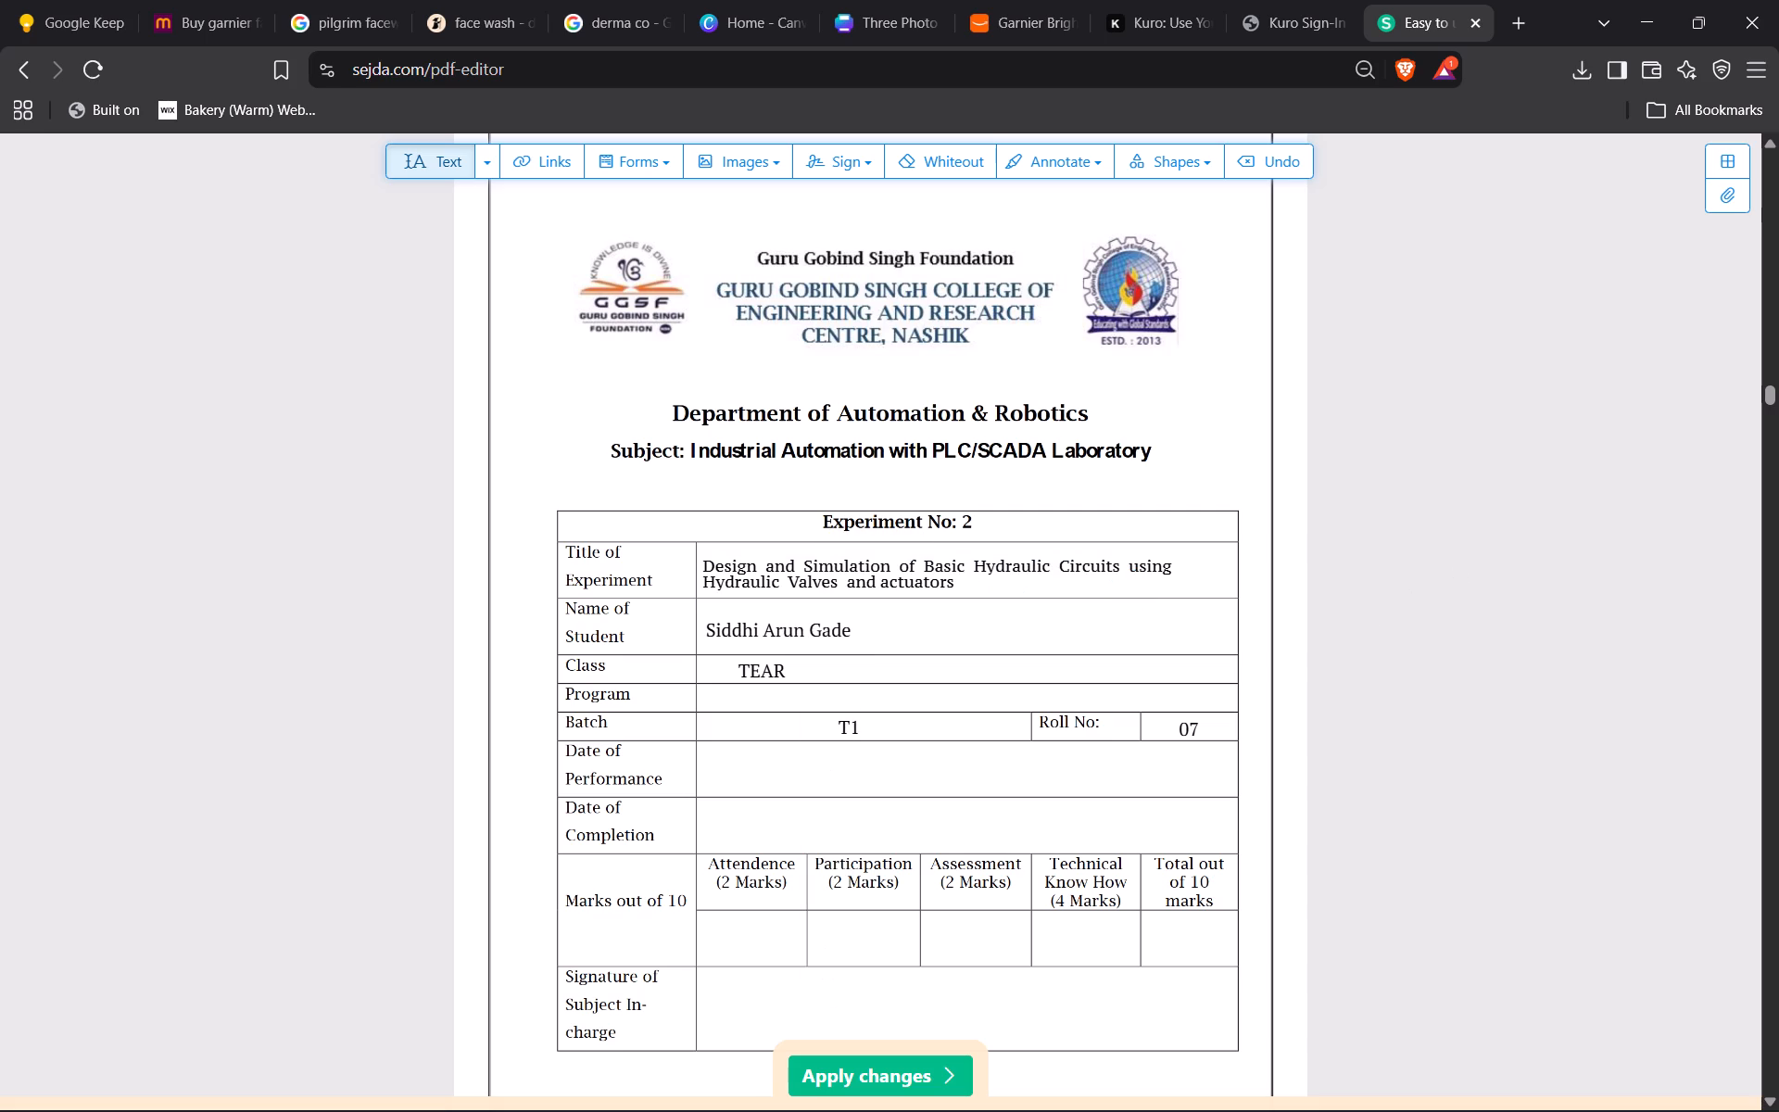
Set the roll number in the Experiment 1 form to 11.
{"action": "scroll", "coordinate": [1172, 704], "scroll_direction": "down", "scroll_amount": 20}
{"action": "scroll", "coordinate": [1172, 704], "scroll_direction": "down", "scroll_amount": 1}
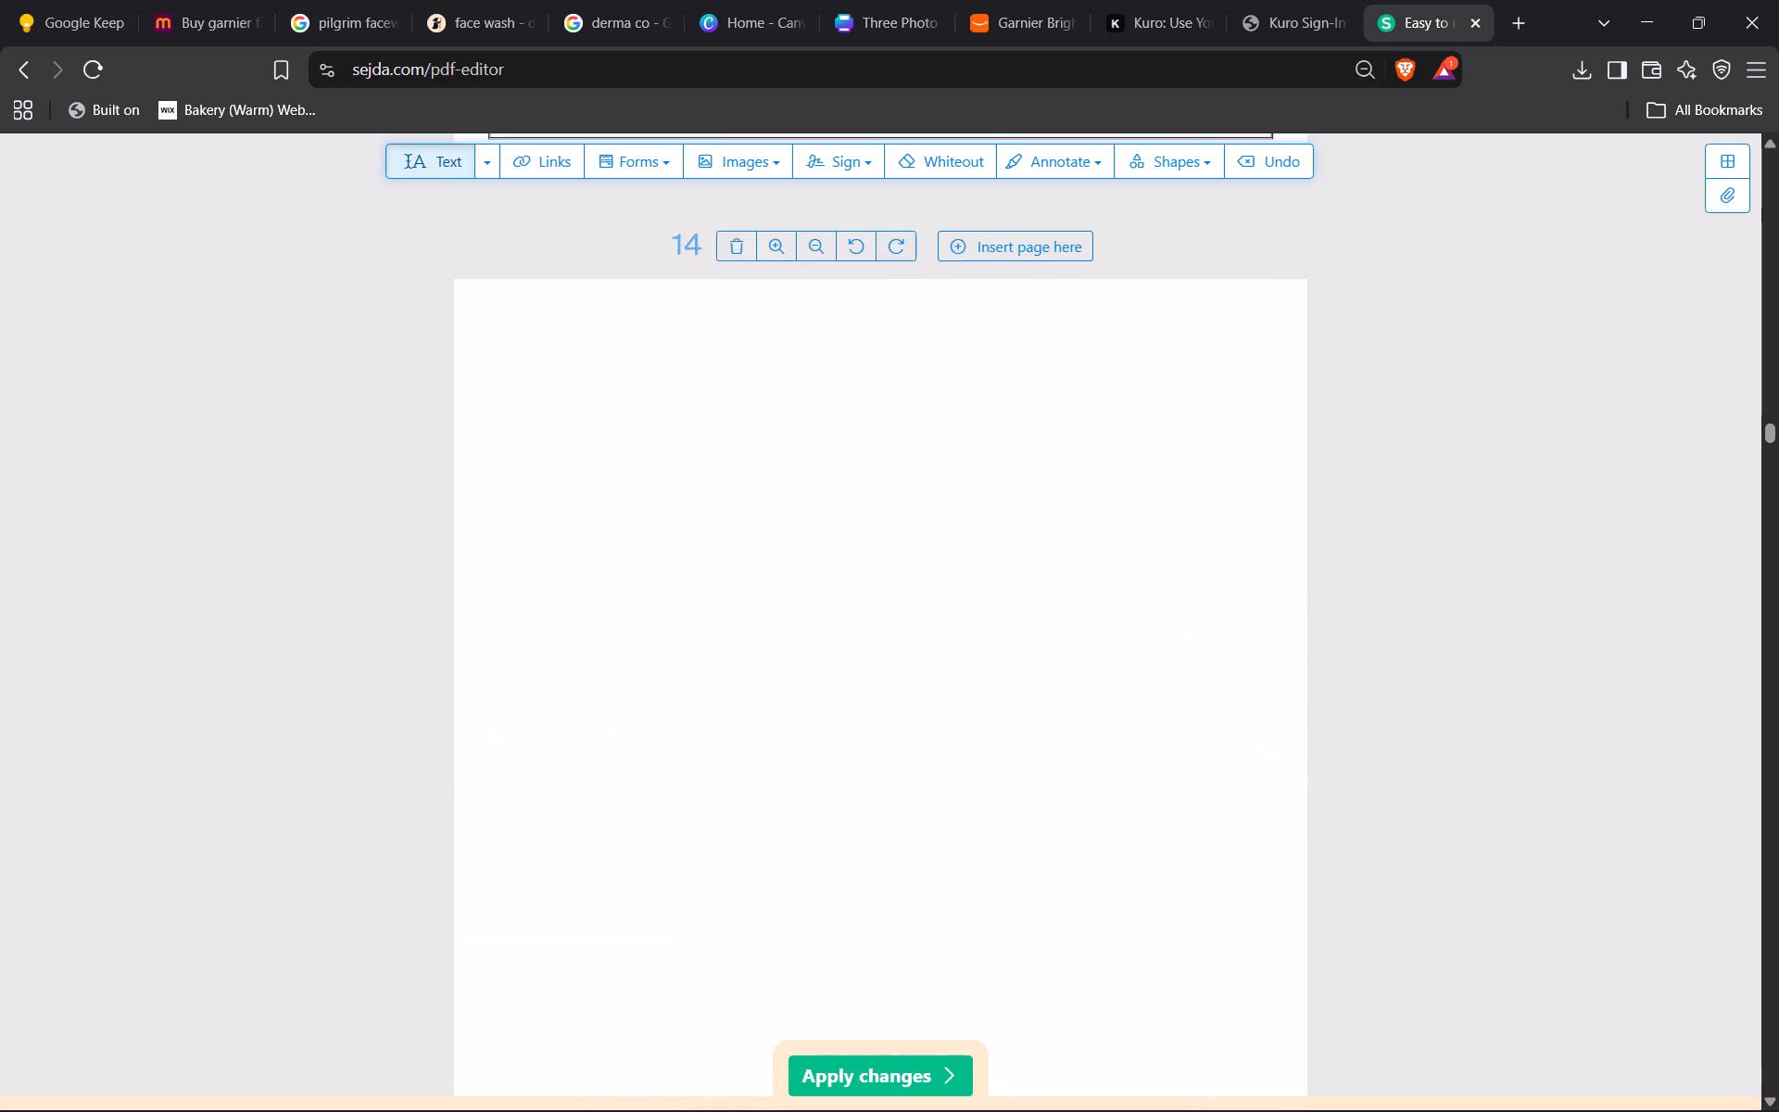
{"action": "scroll", "coordinate": [1072, 720], "scroll_direction": "down", "scroll_amount": 11}
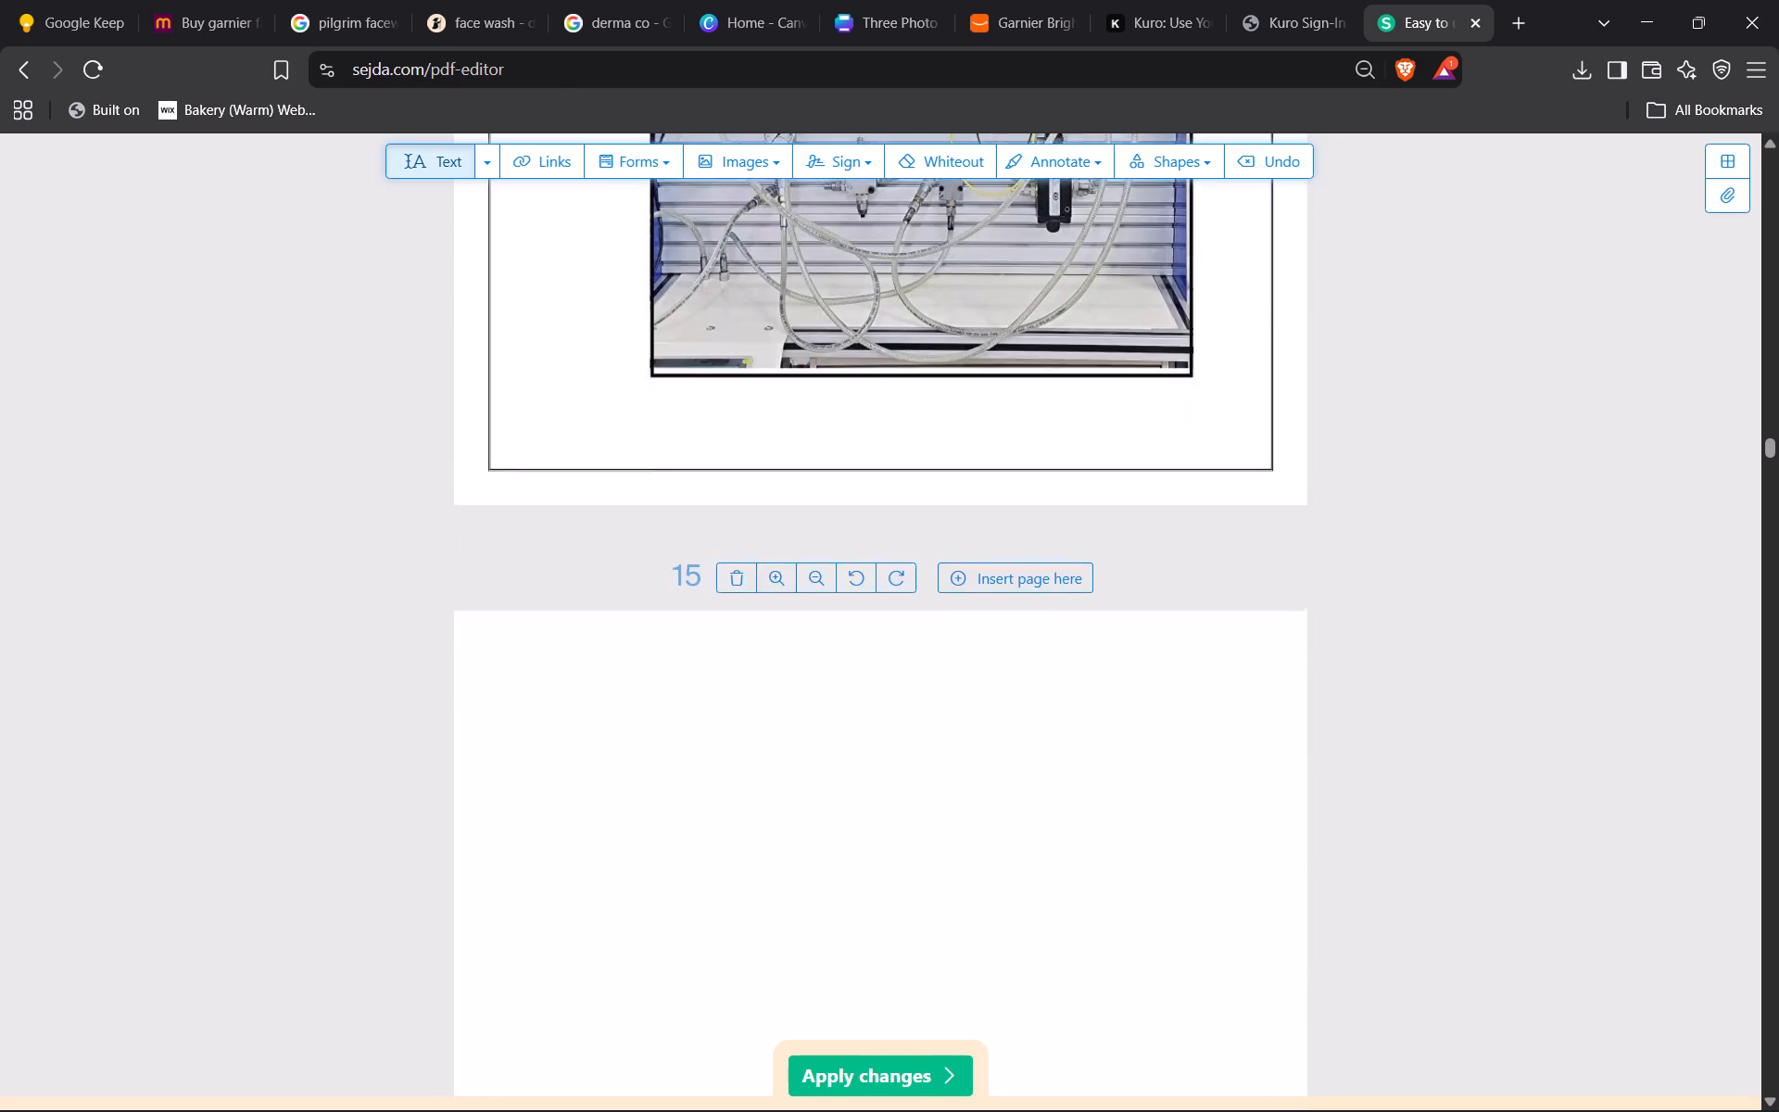
{"action": "scroll", "coordinate": [1134, 678], "scroll_direction": "up", "scroll_amount": 20}
{"action": "scroll", "coordinate": [1134, 678], "scroll_direction": "up", "scroll_amount": 2}
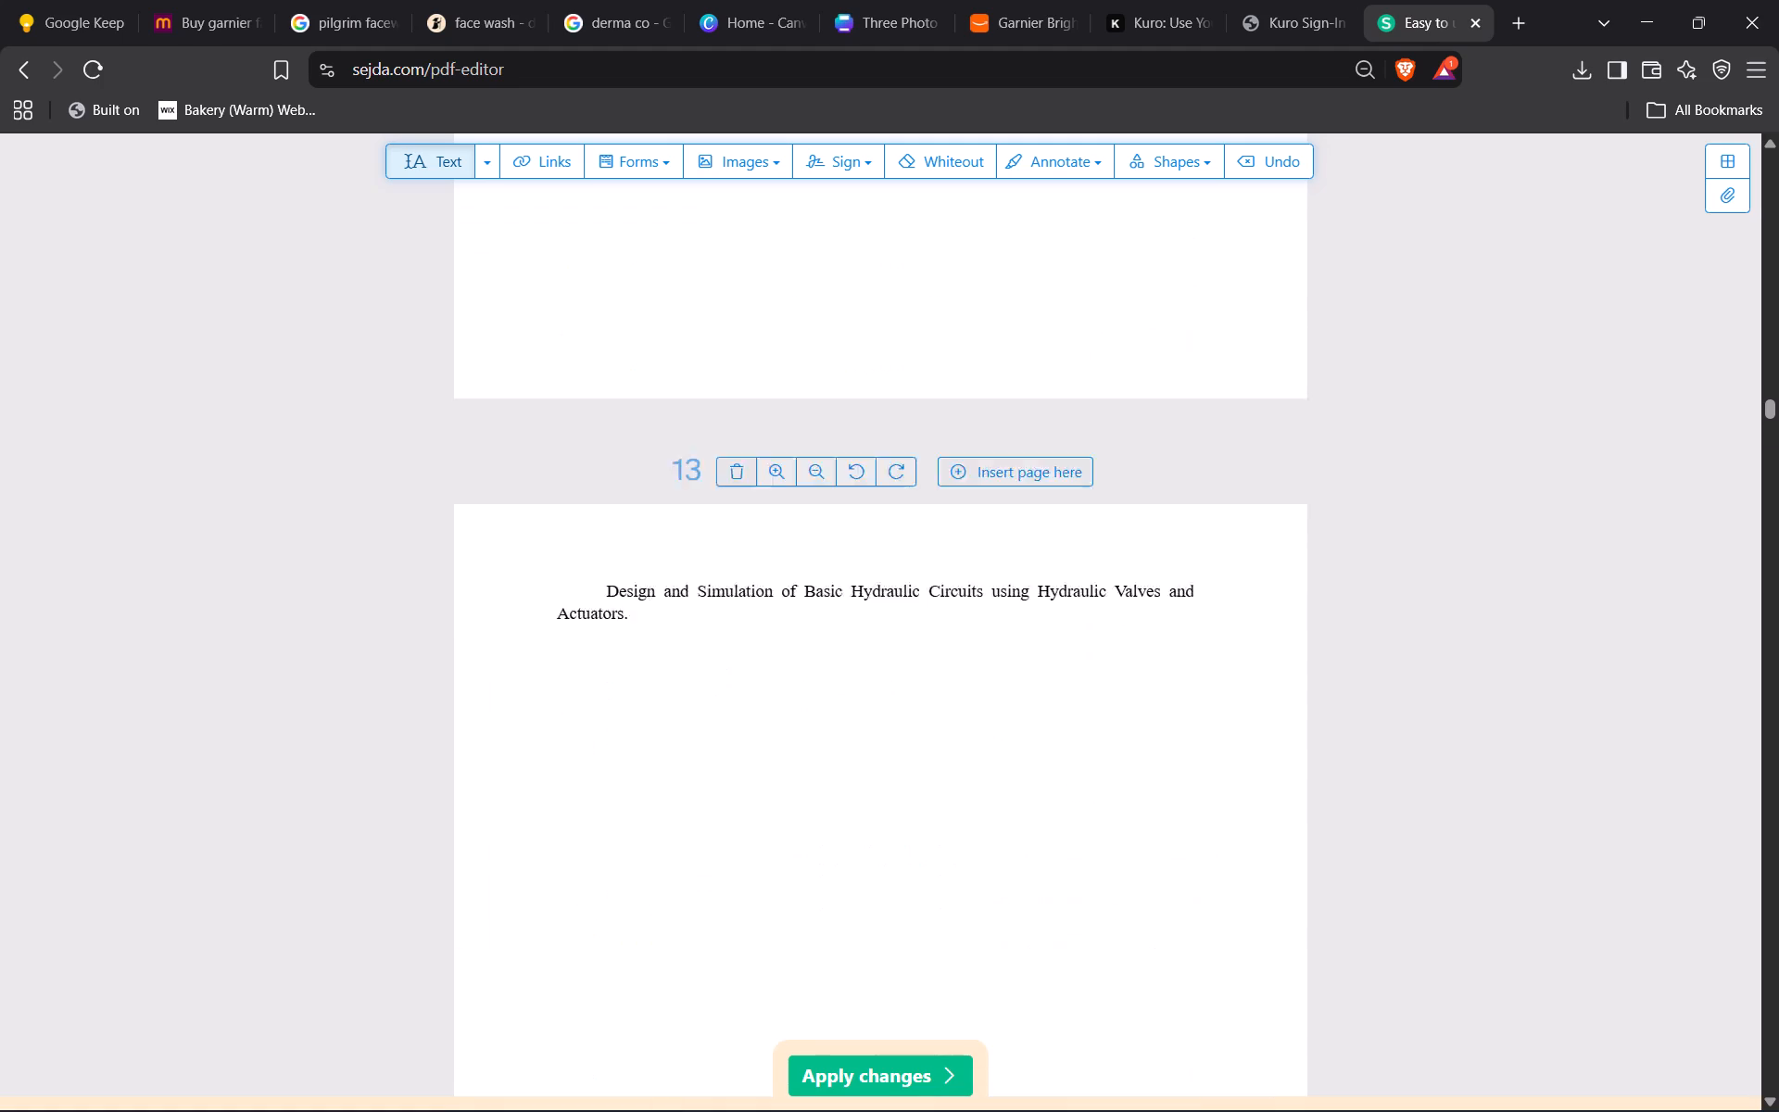
{"action": "scroll", "coordinate": [1135, 677], "scroll_direction": "up", "scroll_amount": 20}
{"action": "scroll", "coordinate": [1135, 677], "scroll_direction": "up", "scroll_amount": 11}
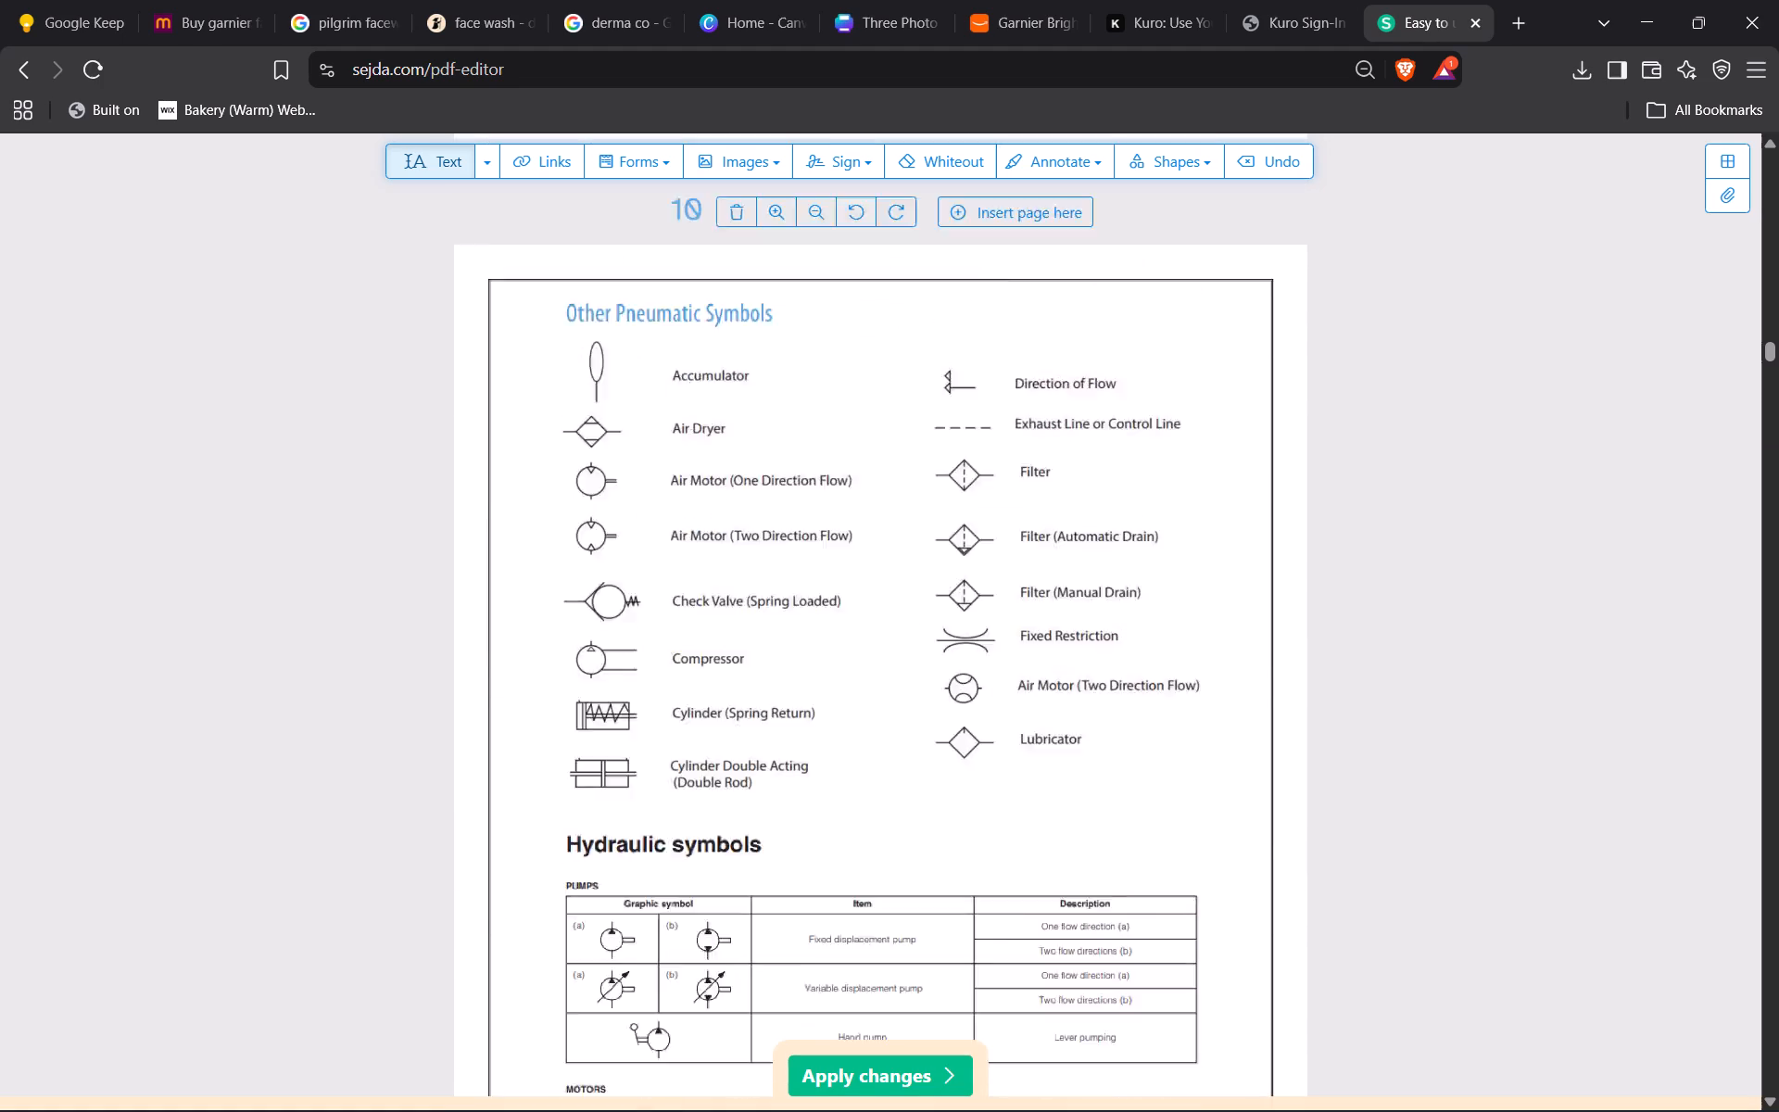
{"action": "scroll", "coordinate": [1136, 677], "scroll_direction": "up", "scroll_amount": 20}
{"action": "scroll", "coordinate": [1136, 677], "scroll_direction": "up", "scroll_amount": 11}
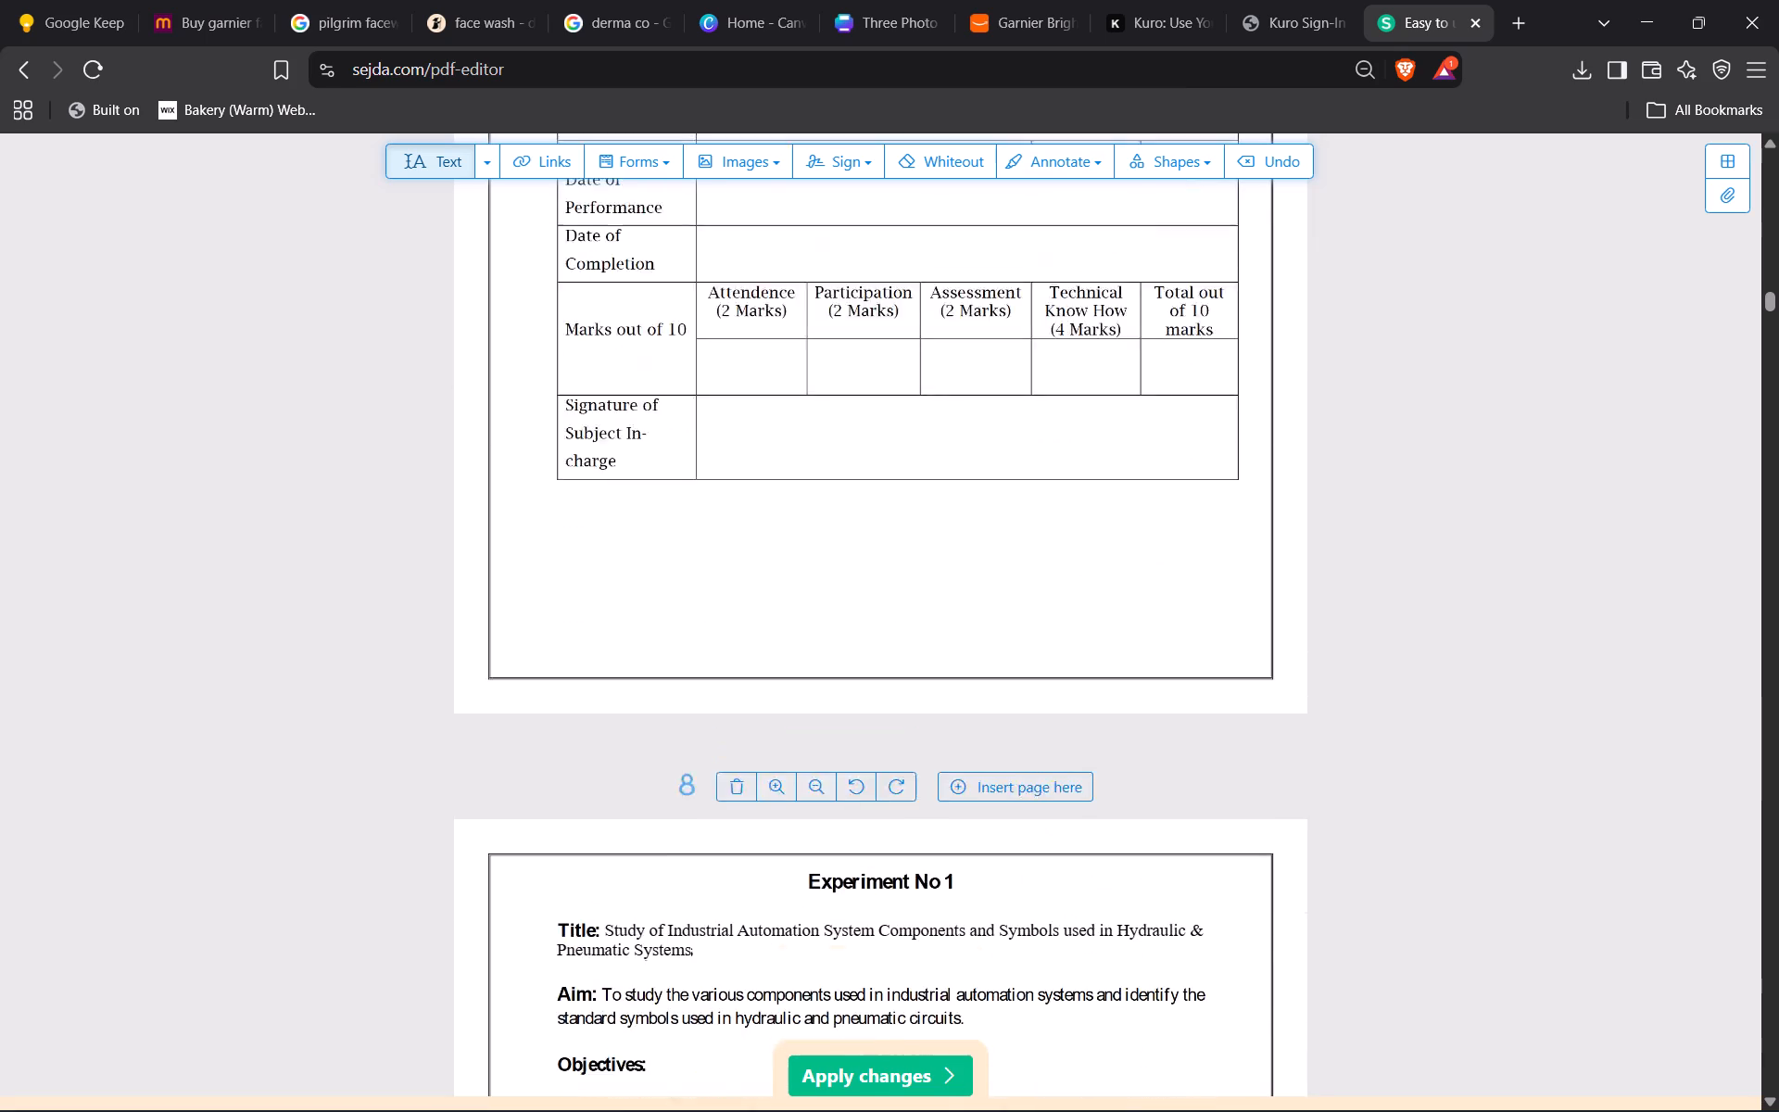
{"action": "scroll", "coordinate": [1136, 677], "scroll_direction": "up", "scroll_amount": 3}
{"action": "left_click", "coordinate": [1182, 548]}
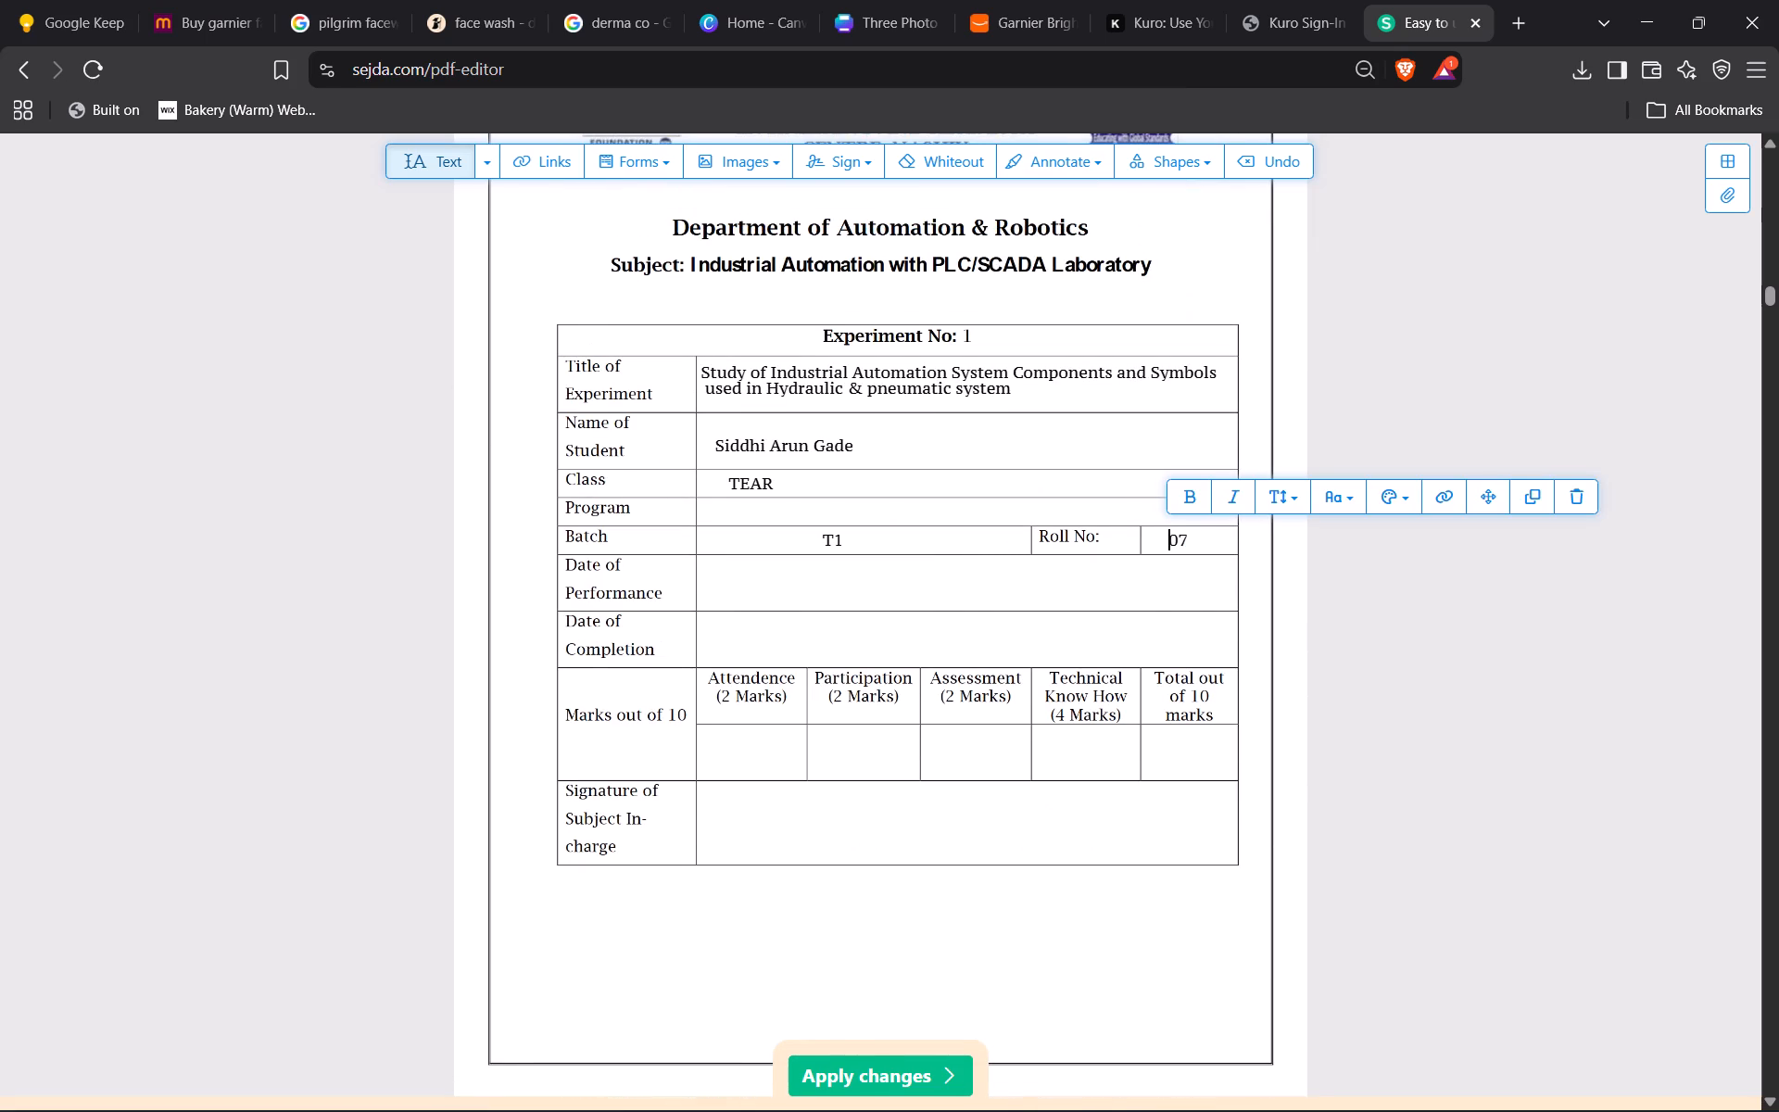
{"action": "key", "text": "ctrl+a"}
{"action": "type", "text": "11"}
Set the roll number in the Experiment 2 form to 11.
{"action": "scroll", "coordinate": [1172, 531], "scroll_direction": "down", "scroll_amount": 7}
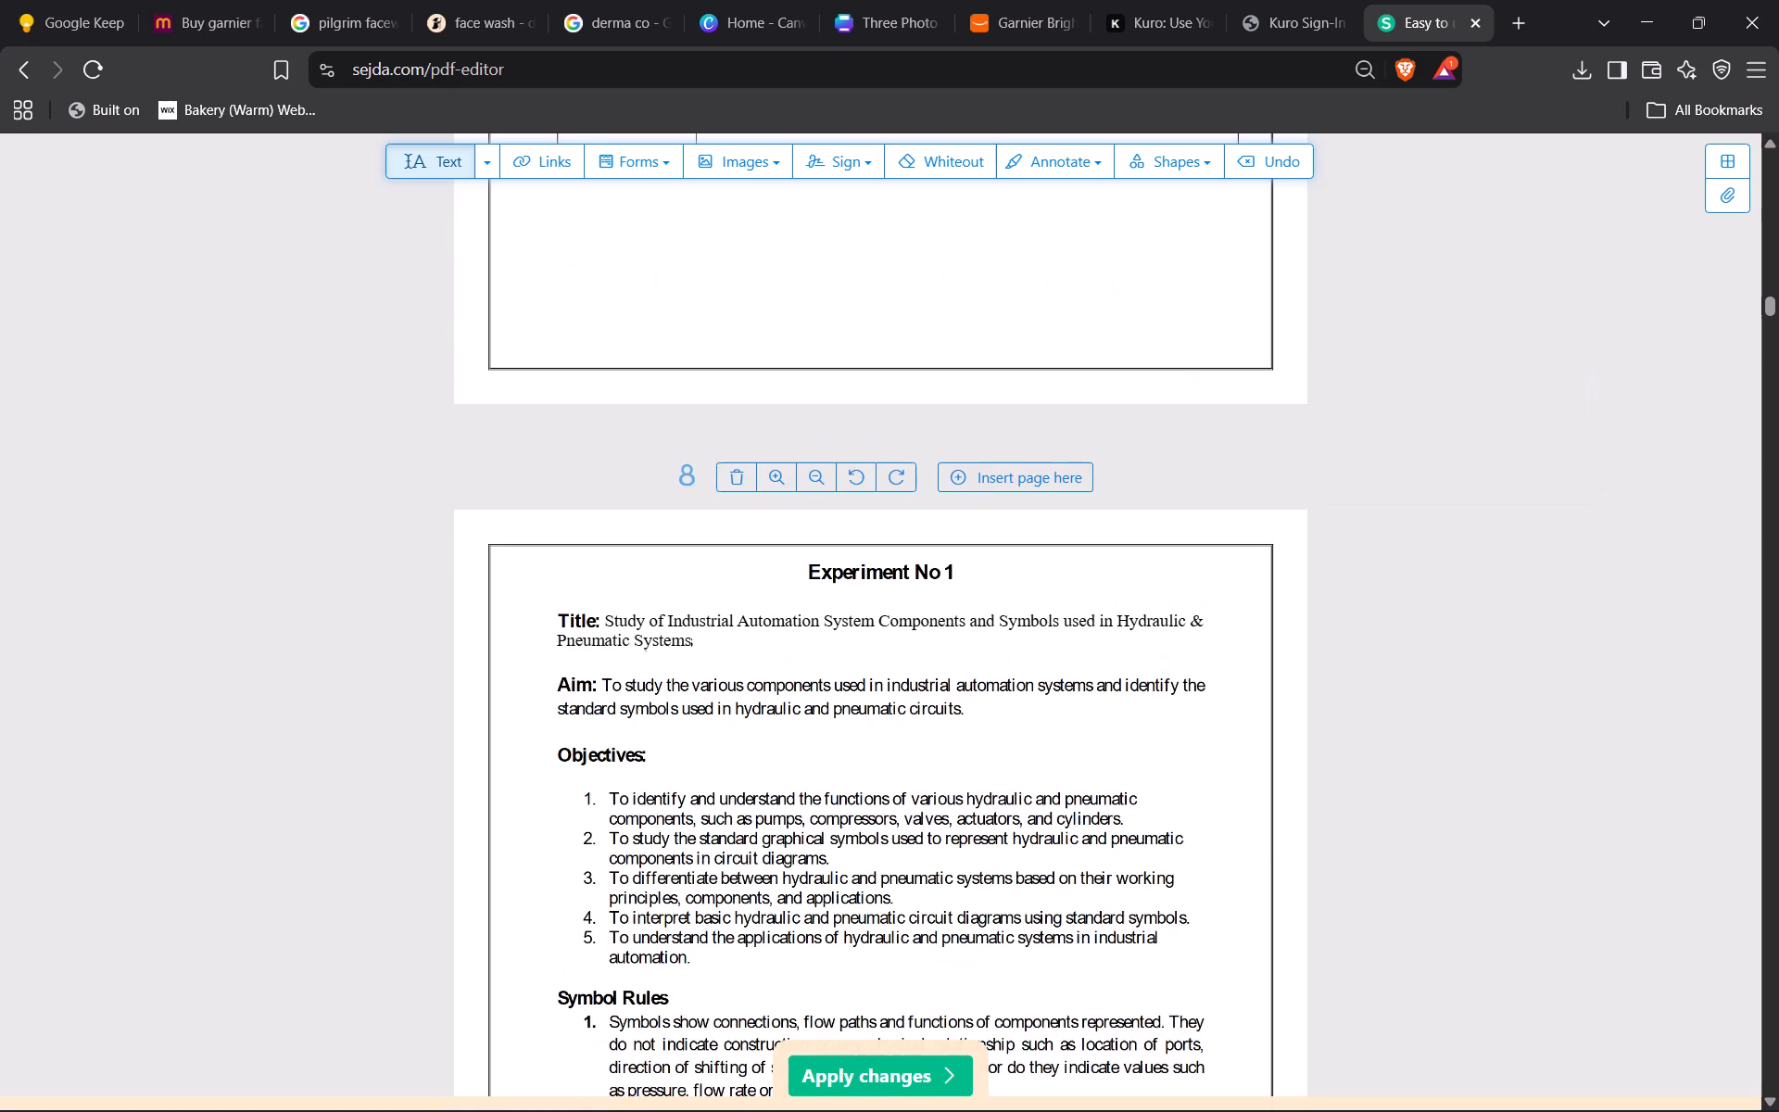
{"action": "scroll", "coordinate": [1172, 531], "scroll_direction": "down", "scroll_amount": 5}
{"action": "scroll", "coordinate": [1178, 509], "scroll_direction": "down", "scroll_amount": 20}
{"action": "scroll", "coordinate": [1178, 509], "scroll_direction": "down", "scroll_amount": 1}
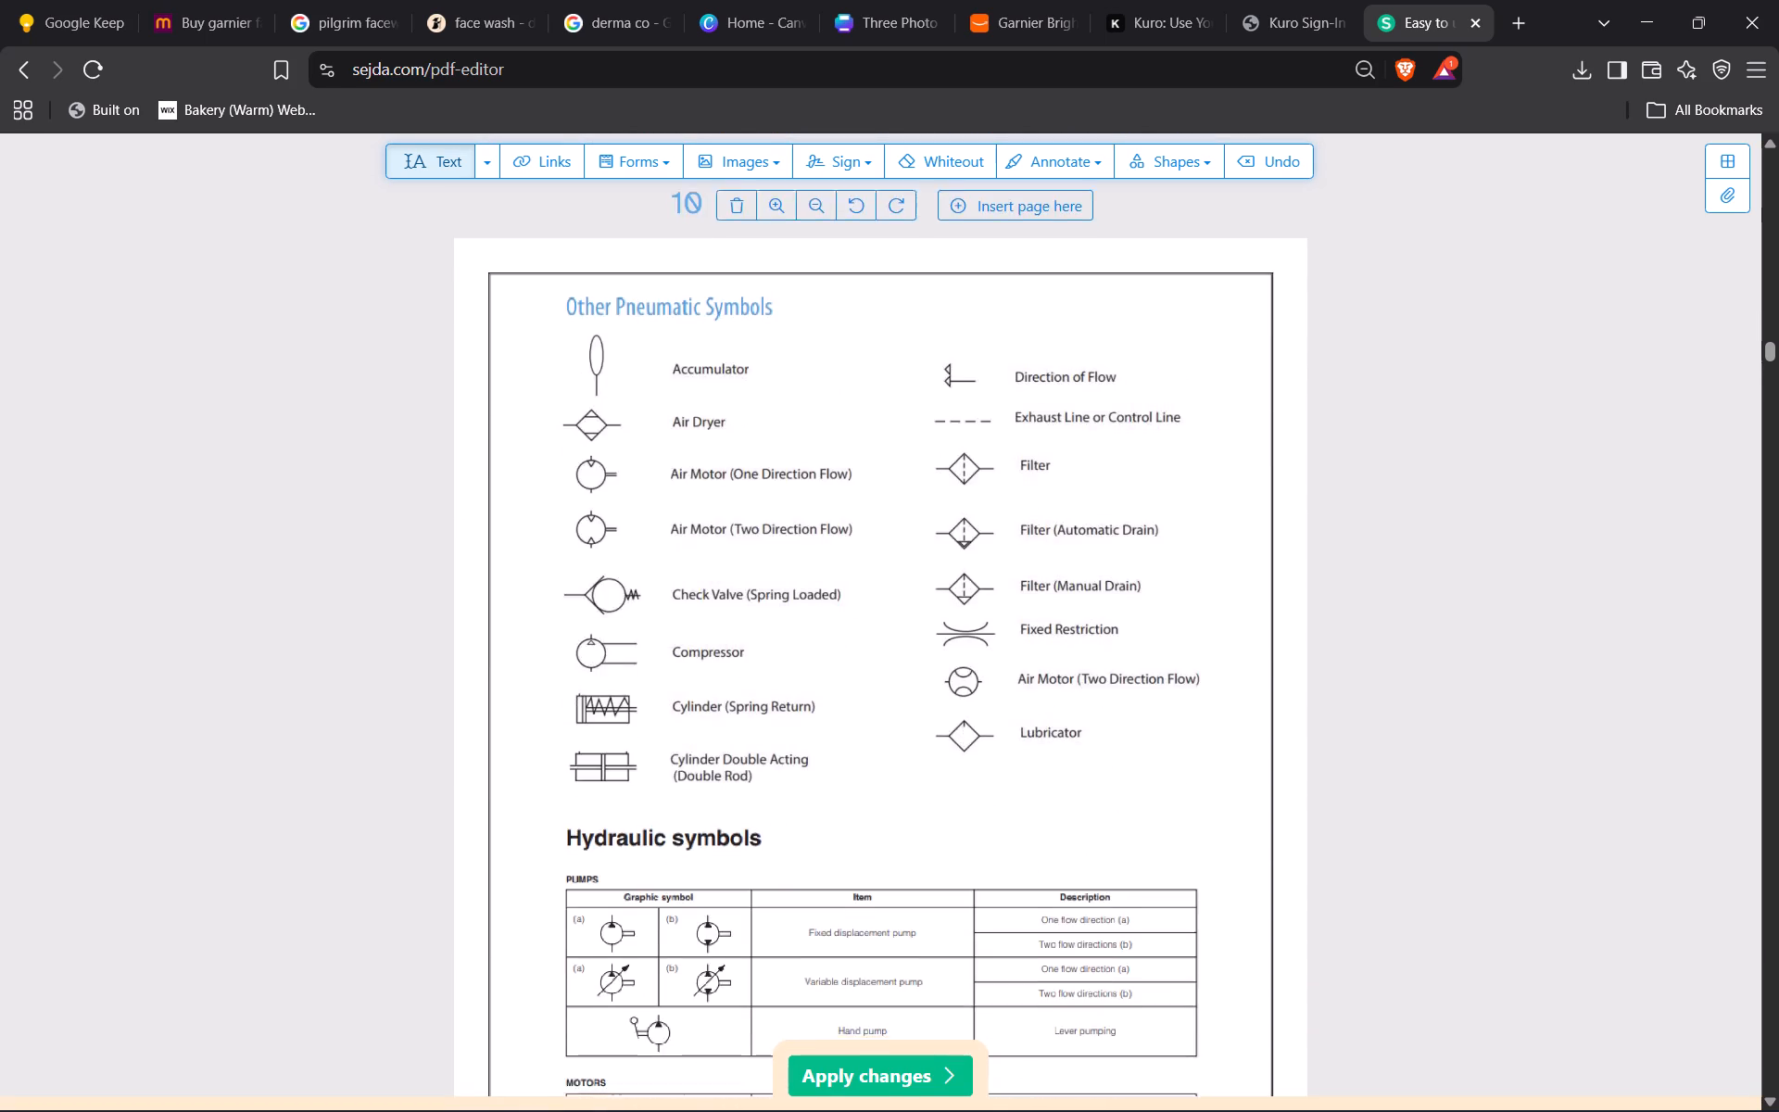
{"action": "scroll", "coordinate": [843, 669], "scroll_direction": "down", "scroll_amount": 20}
{"action": "scroll", "coordinate": [843, 669], "scroll_direction": "down", "scroll_amount": 1}
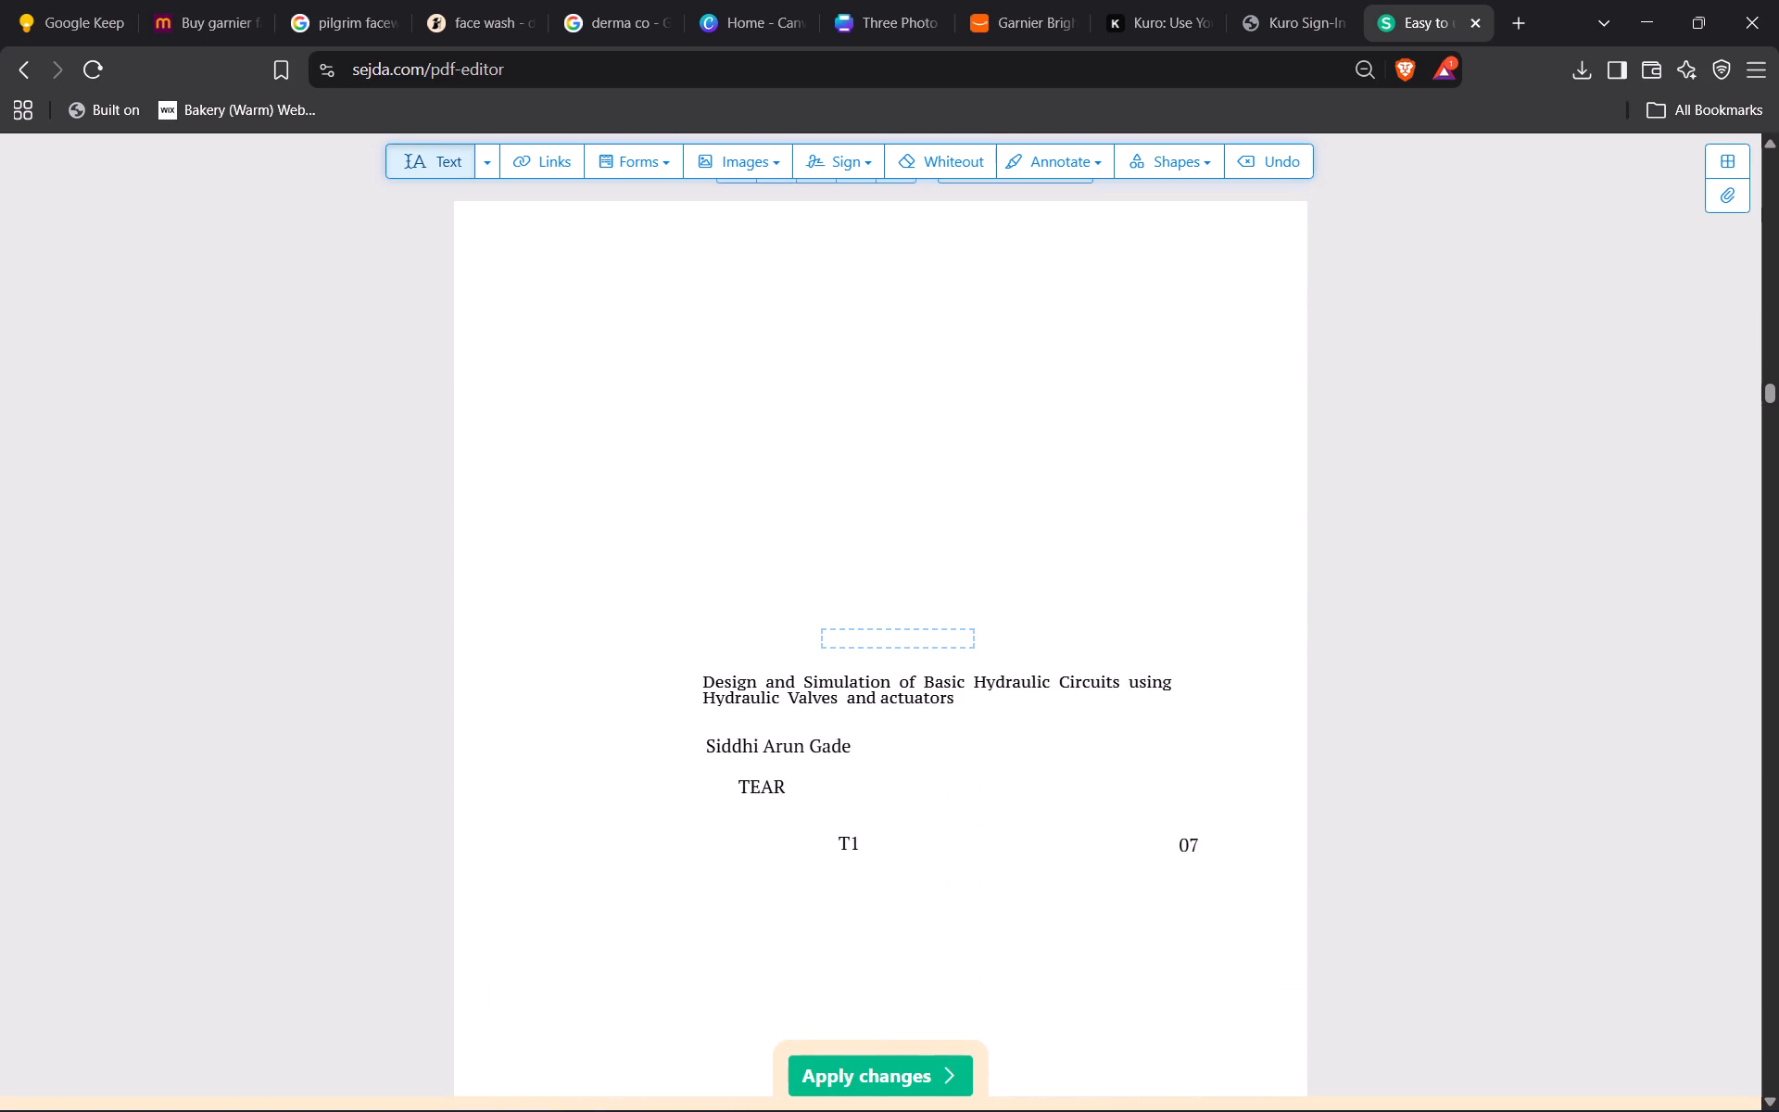
{"action": "left_click", "coordinate": [839, 750]}
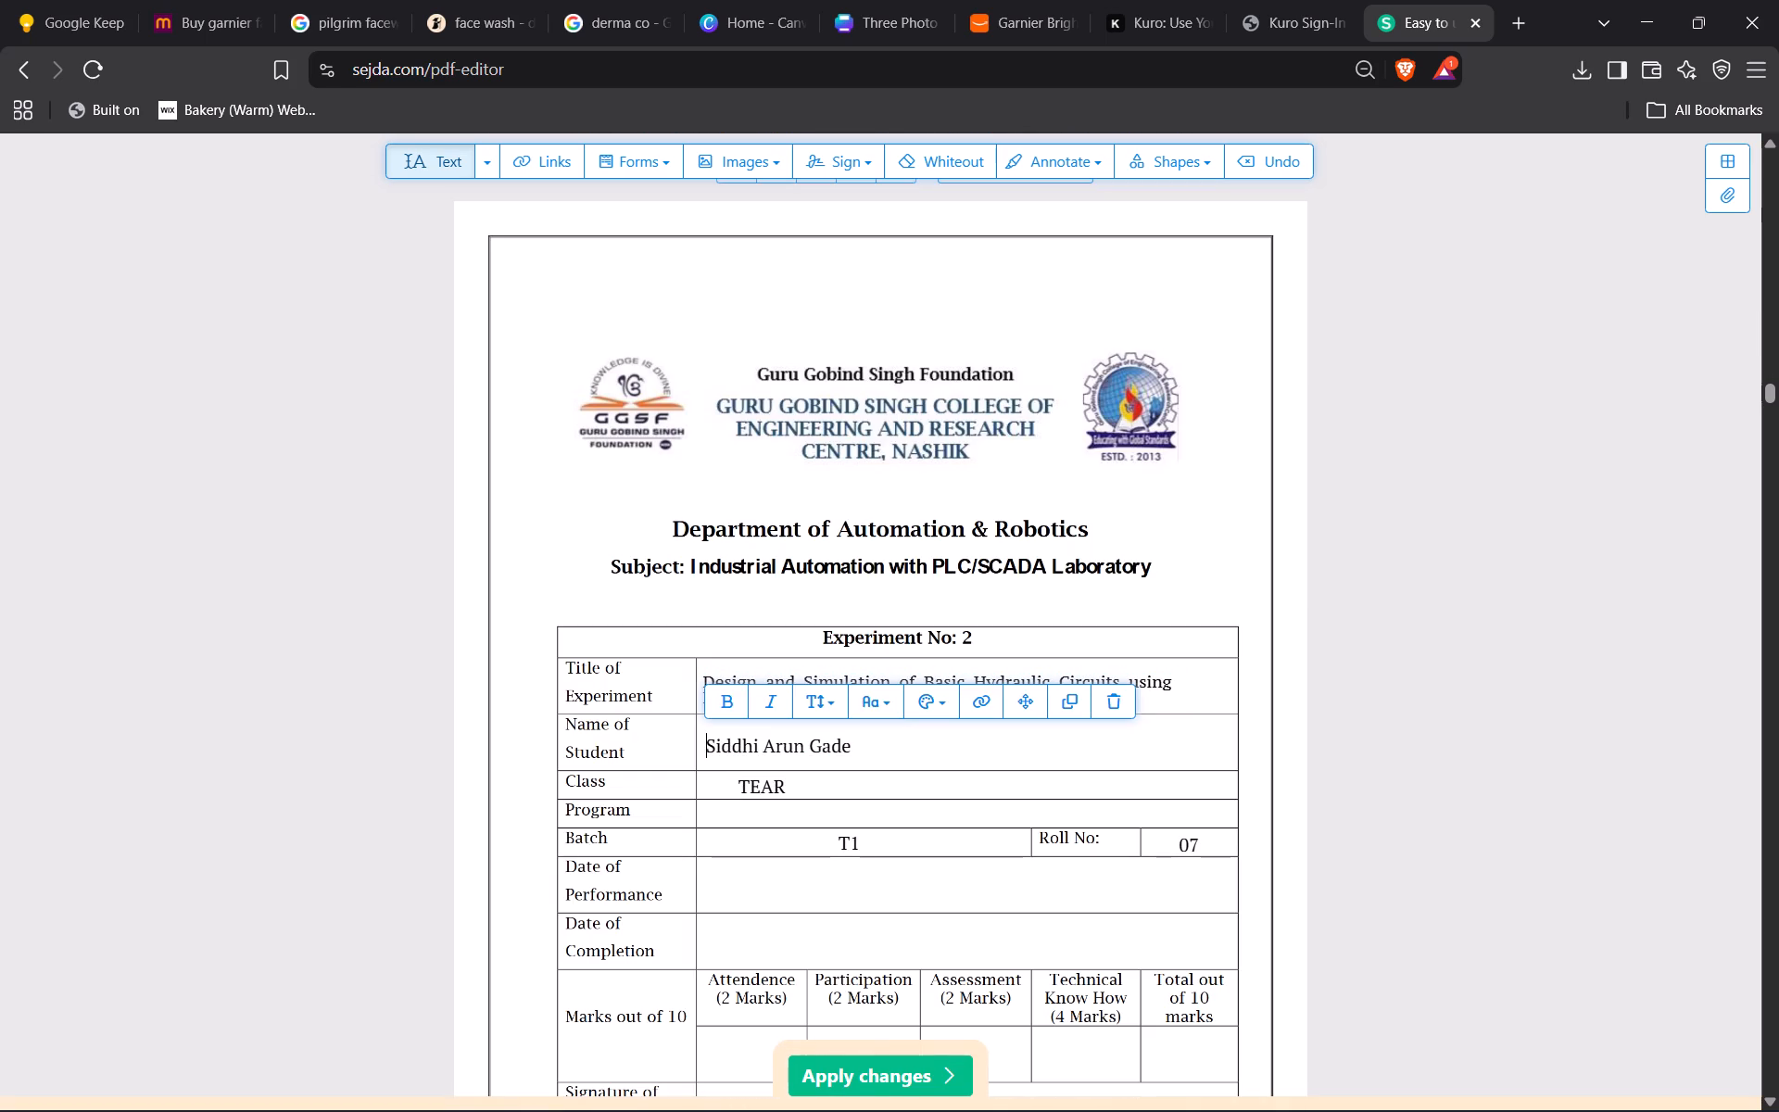
{"action": "left_click", "coordinate": [1187, 851]}
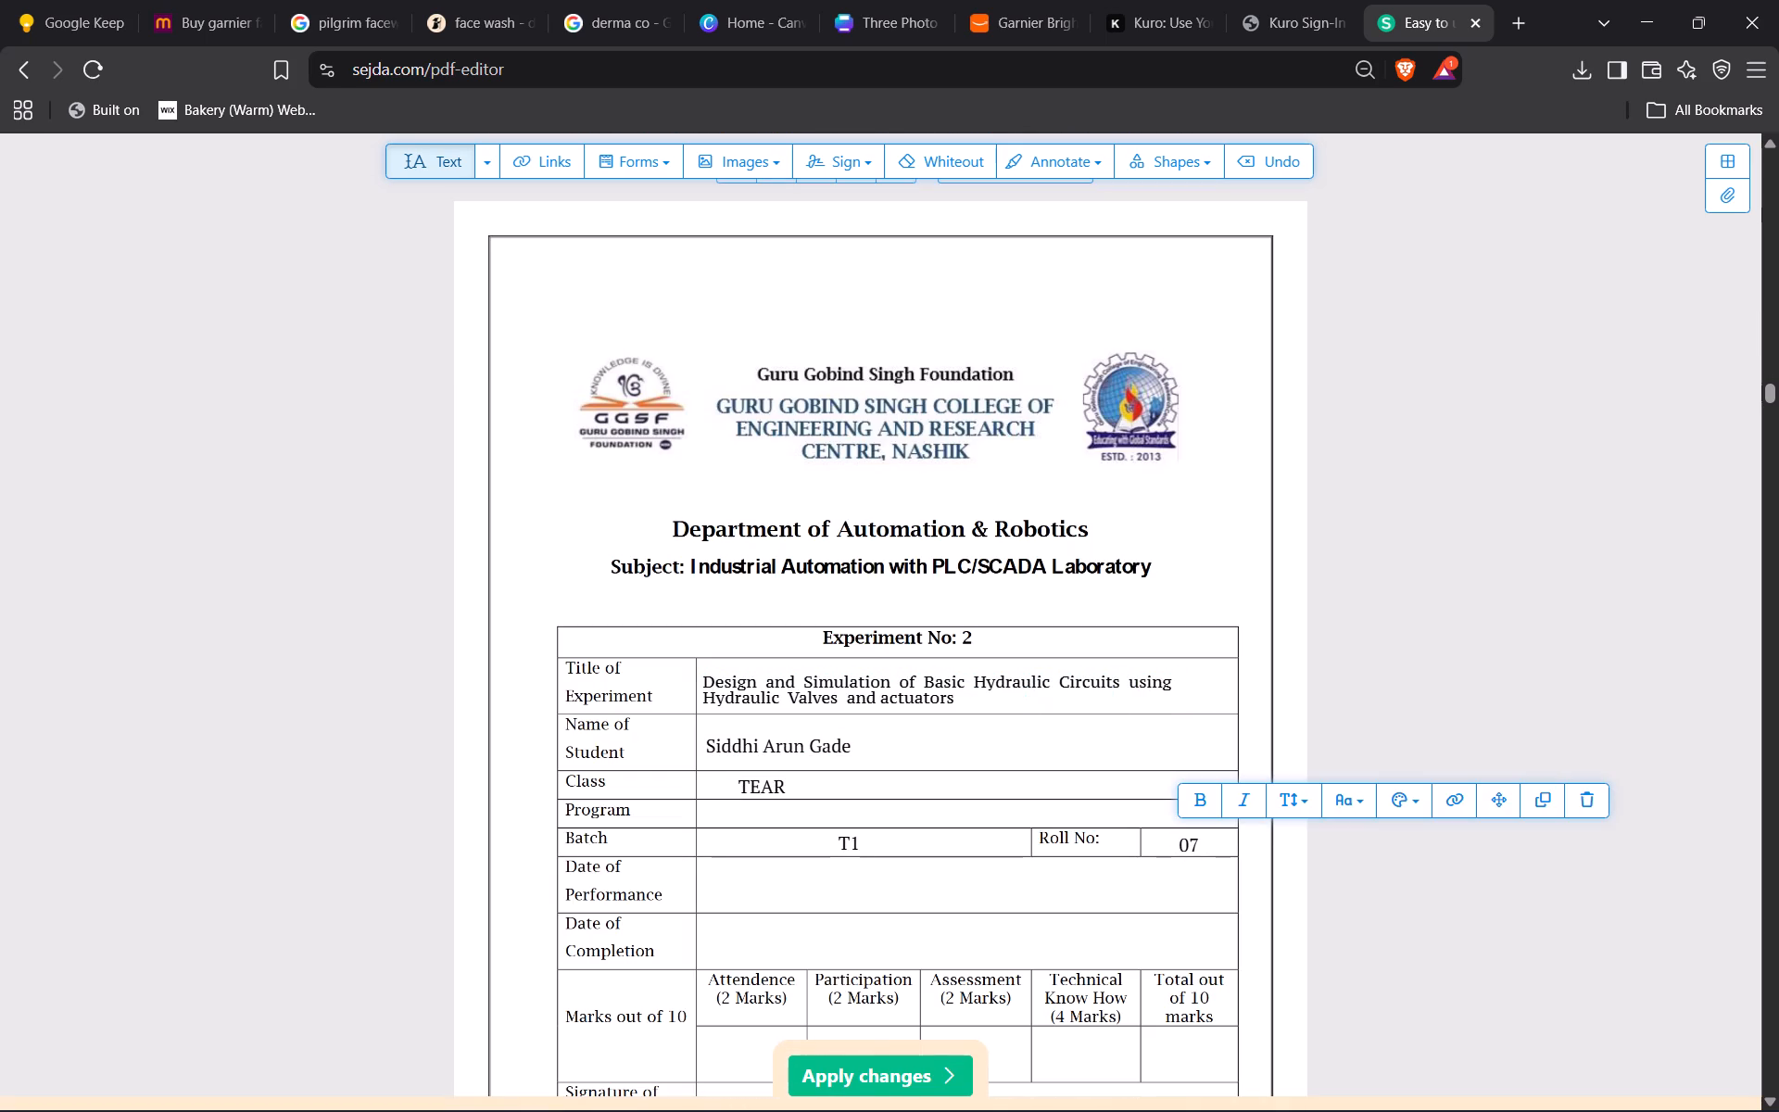
{"action": "key", "text": "Right"}
{"action": "key", "text": "Right"}
{"action": "key", "text": "BackSpace"}
{"action": "key", "text": "BackSpace"}
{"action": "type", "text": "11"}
Replace the student name in the Experiment 3 form with the copied name of the new student.
{"action": "scroll", "coordinate": [1440, 735], "scroll_direction": "down", "scroll_amount": 1}
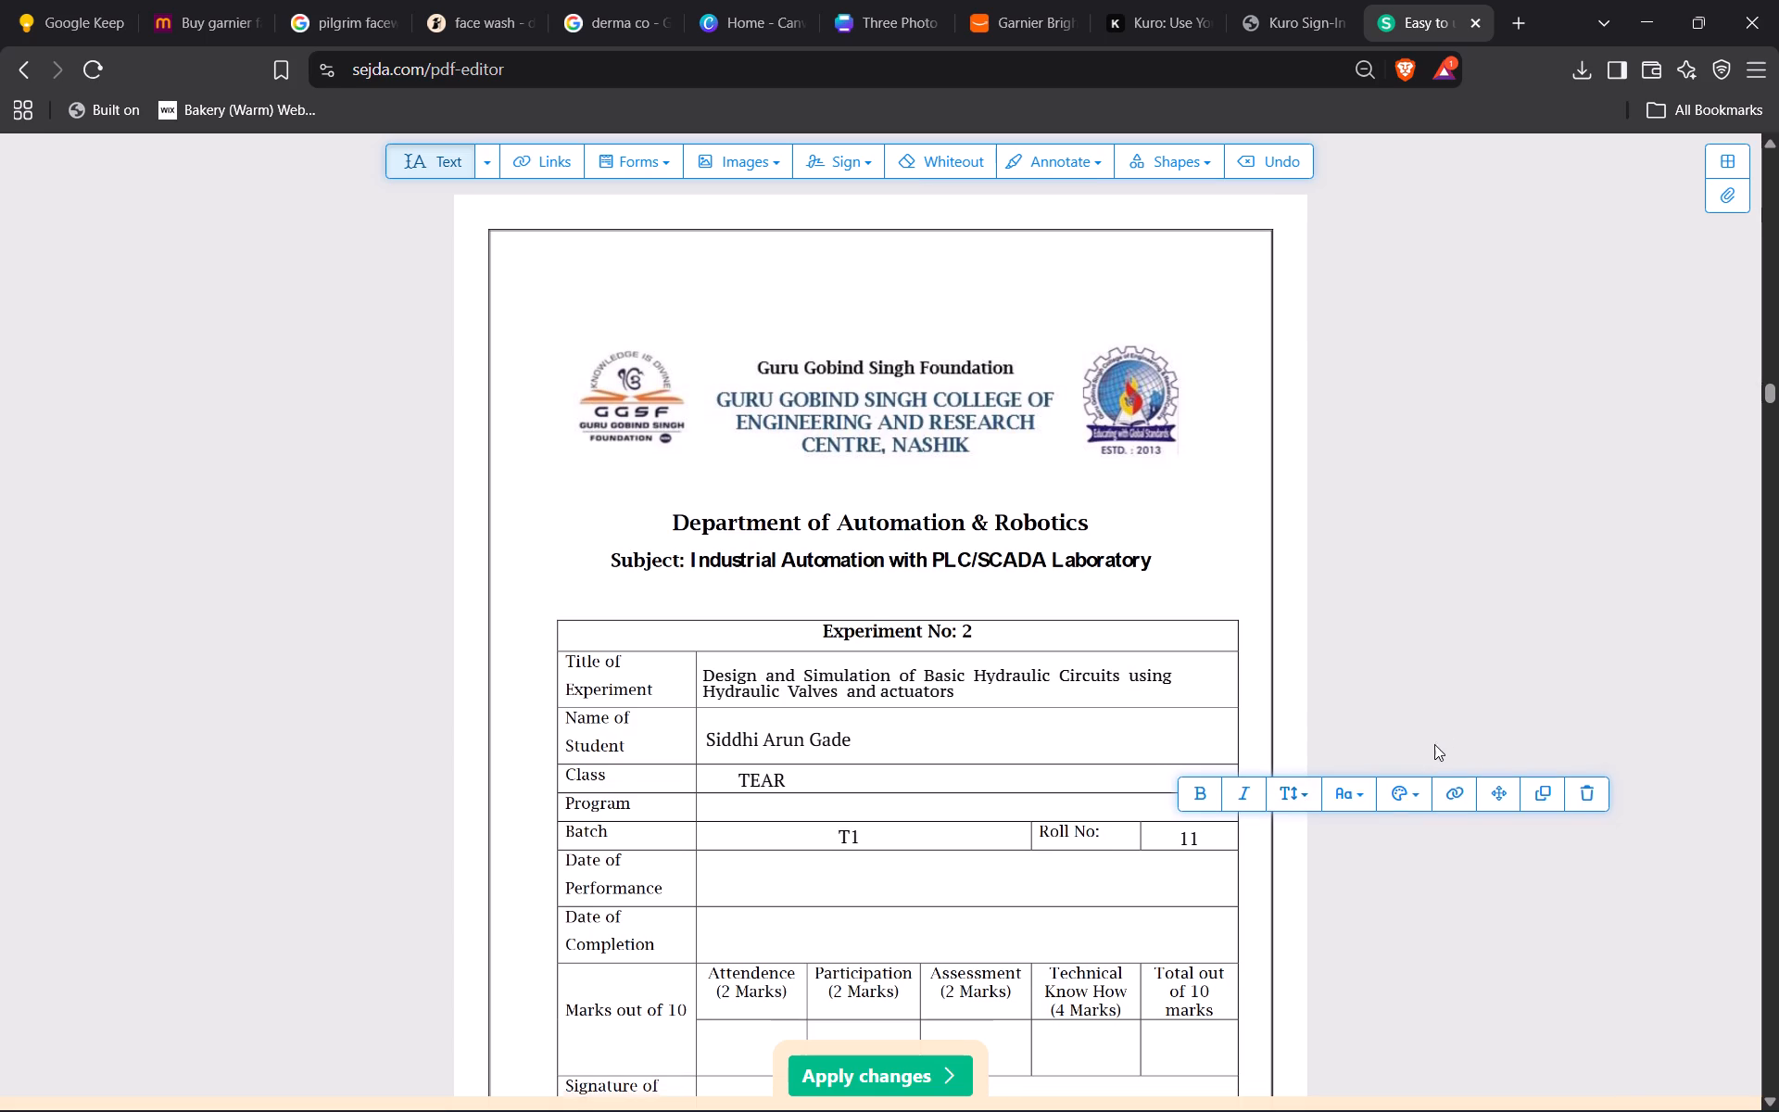
{"action": "scroll", "coordinate": [1434, 744], "scroll_direction": "down", "scroll_amount": 1}
{"action": "scroll", "coordinate": [1234, 702], "scroll_direction": "down", "scroll_amount": 1}
{"action": "scroll", "coordinate": [895, 689], "scroll_direction": "down", "scroll_amount": 9}
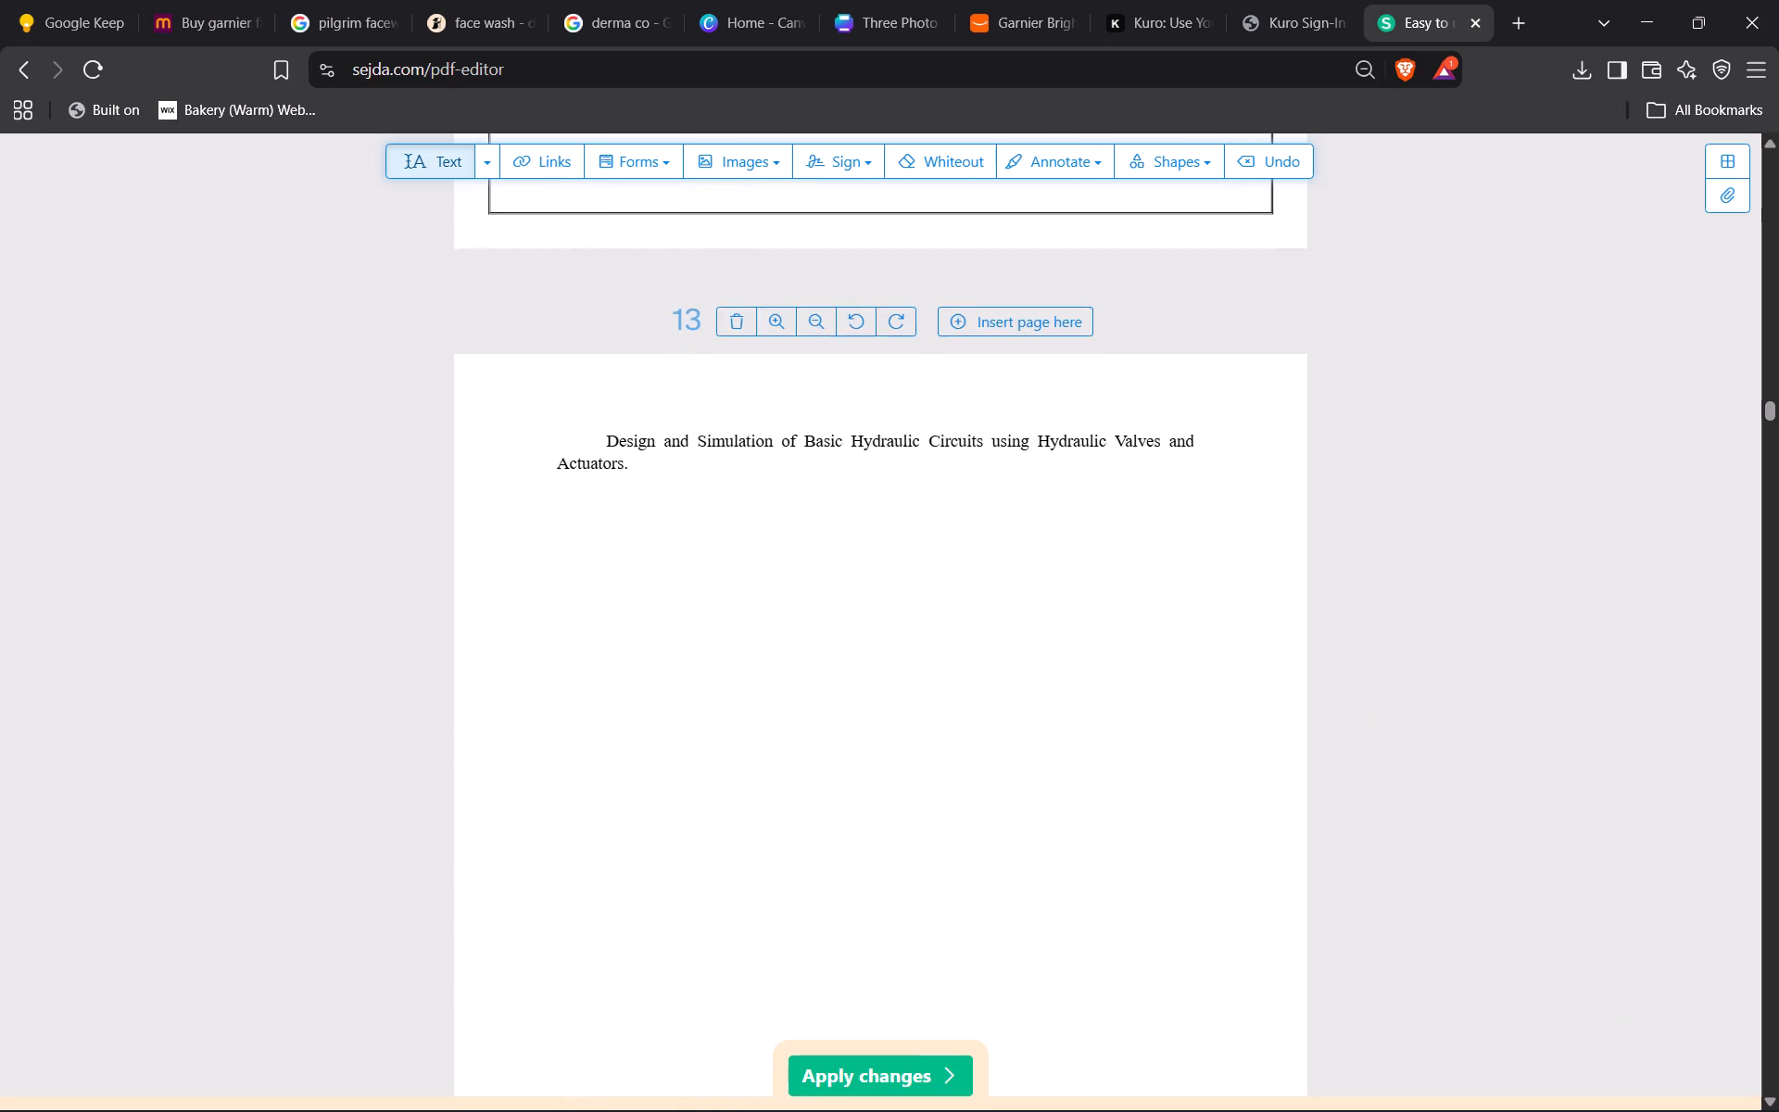
{"action": "scroll", "coordinate": [893, 694], "scroll_direction": "down", "scroll_amount": 20}
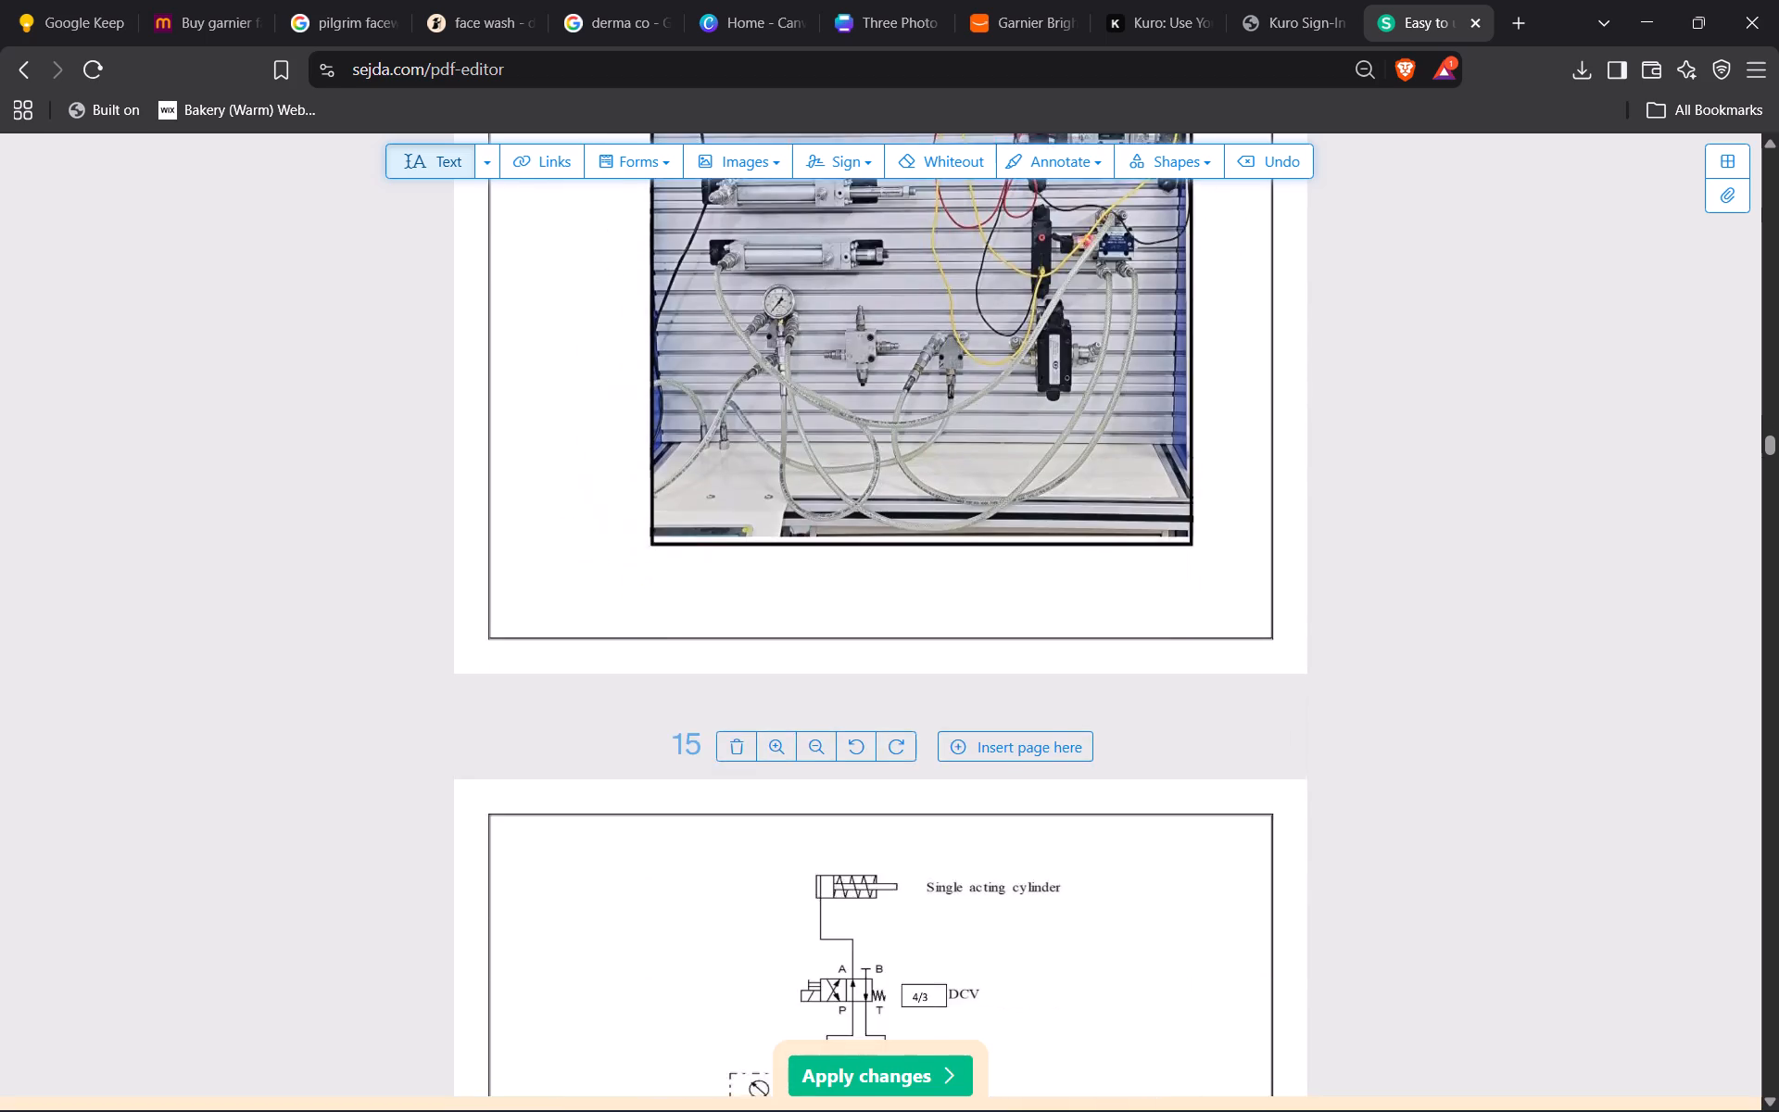
{"action": "scroll", "coordinate": [921, 681], "scroll_direction": "down", "scroll_amount": 15}
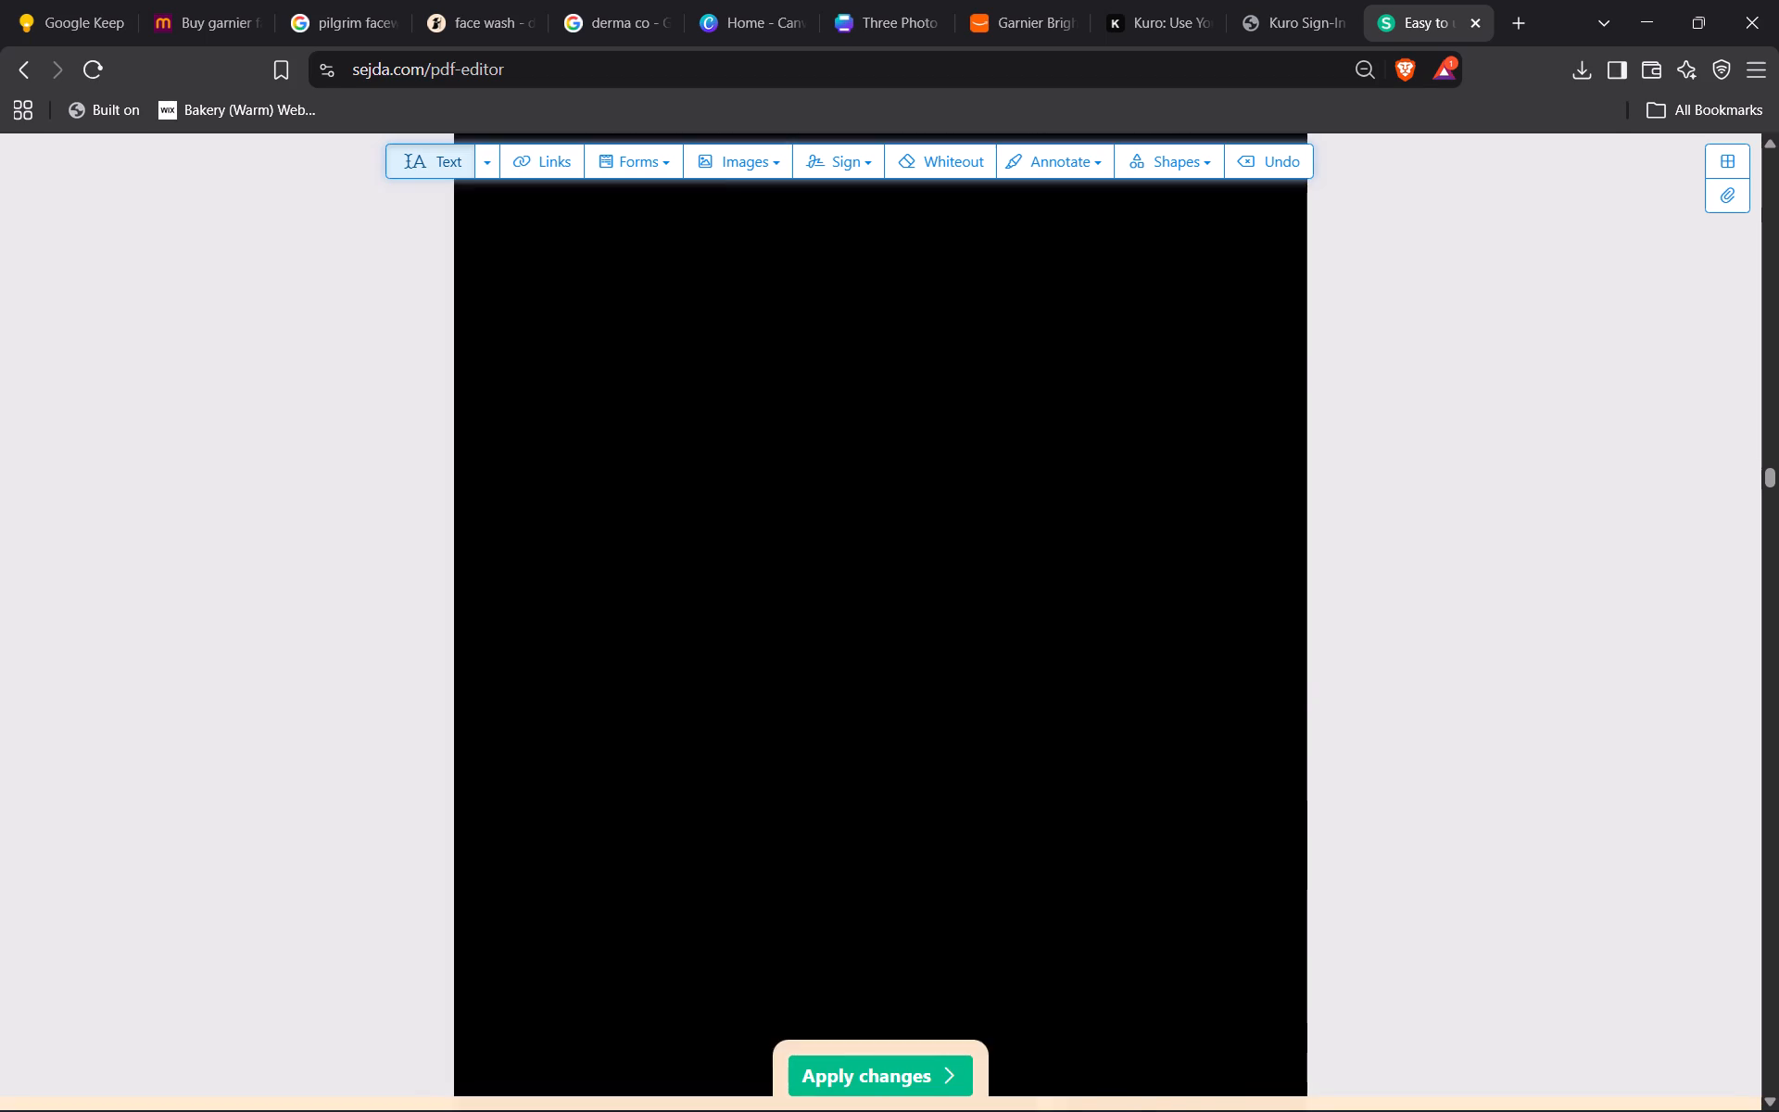
{"action": "scroll", "coordinate": [925, 622], "scroll_direction": "down", "scroll_amount": 9}
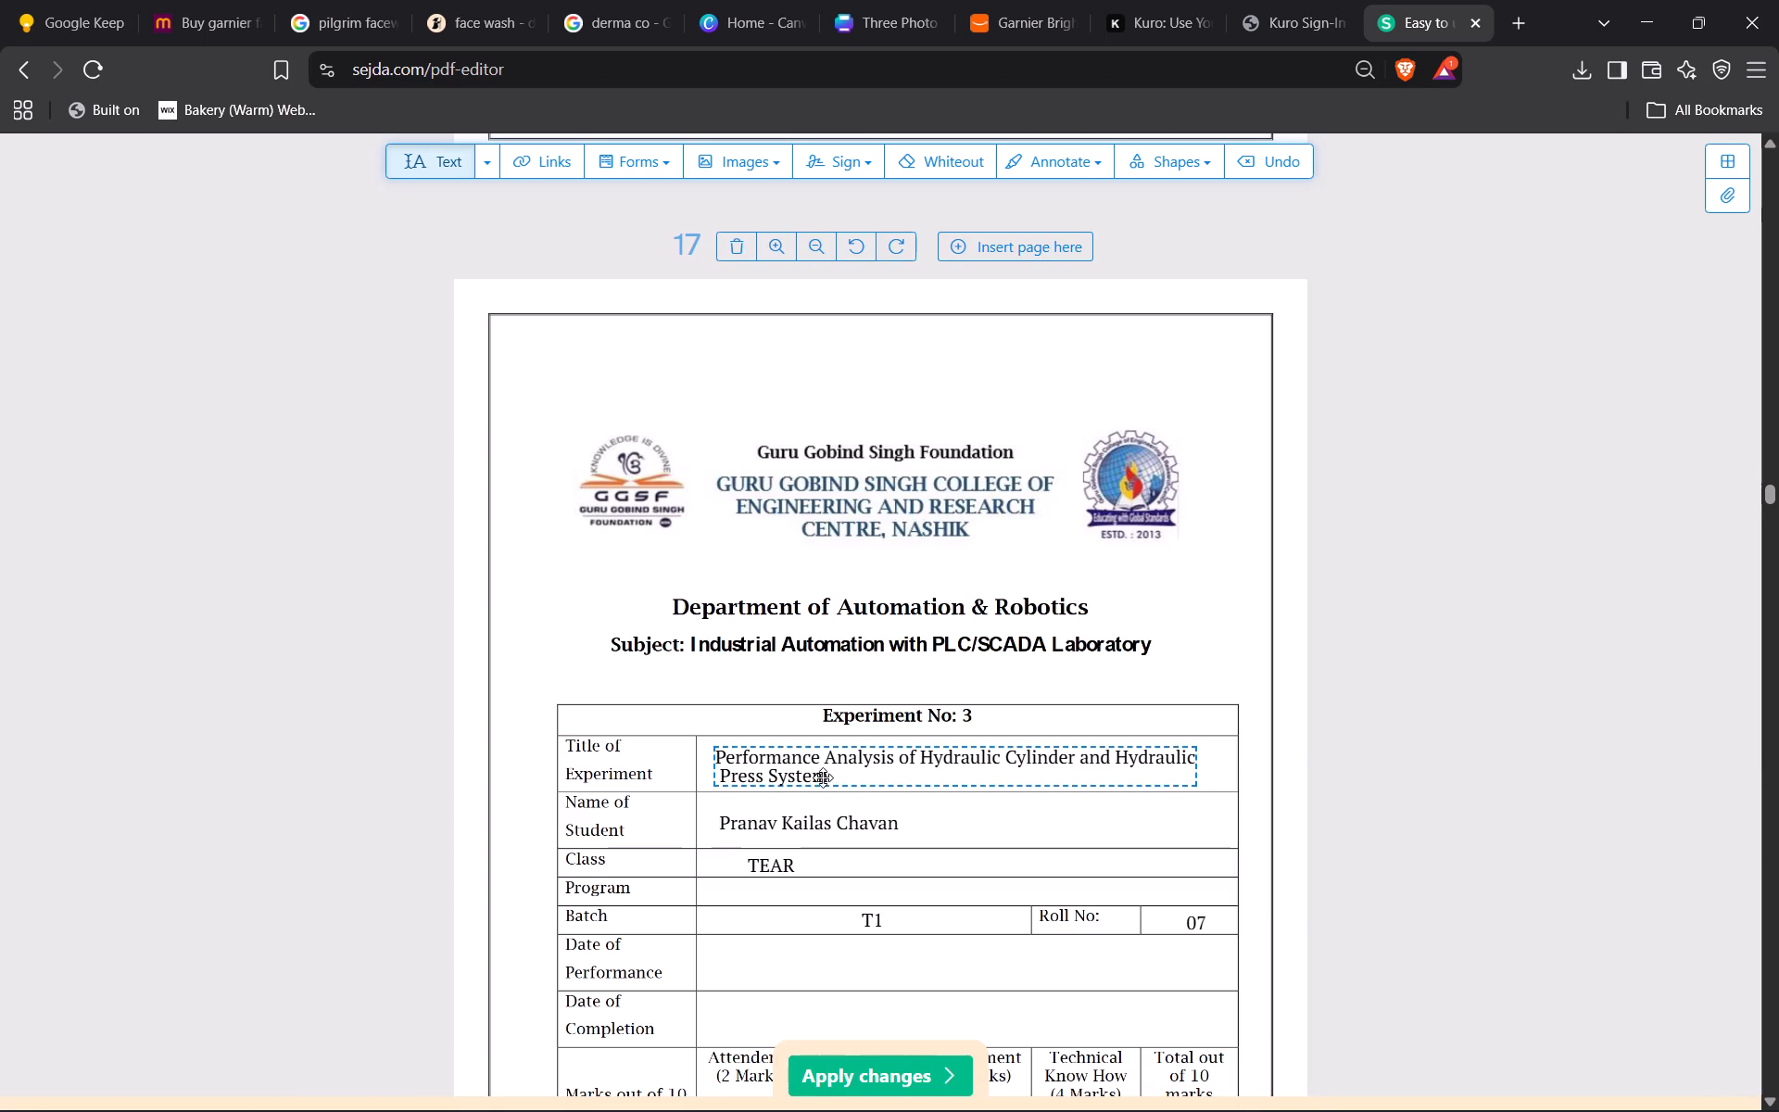
{"action": "left_click", "coordinate": [815, 818]}
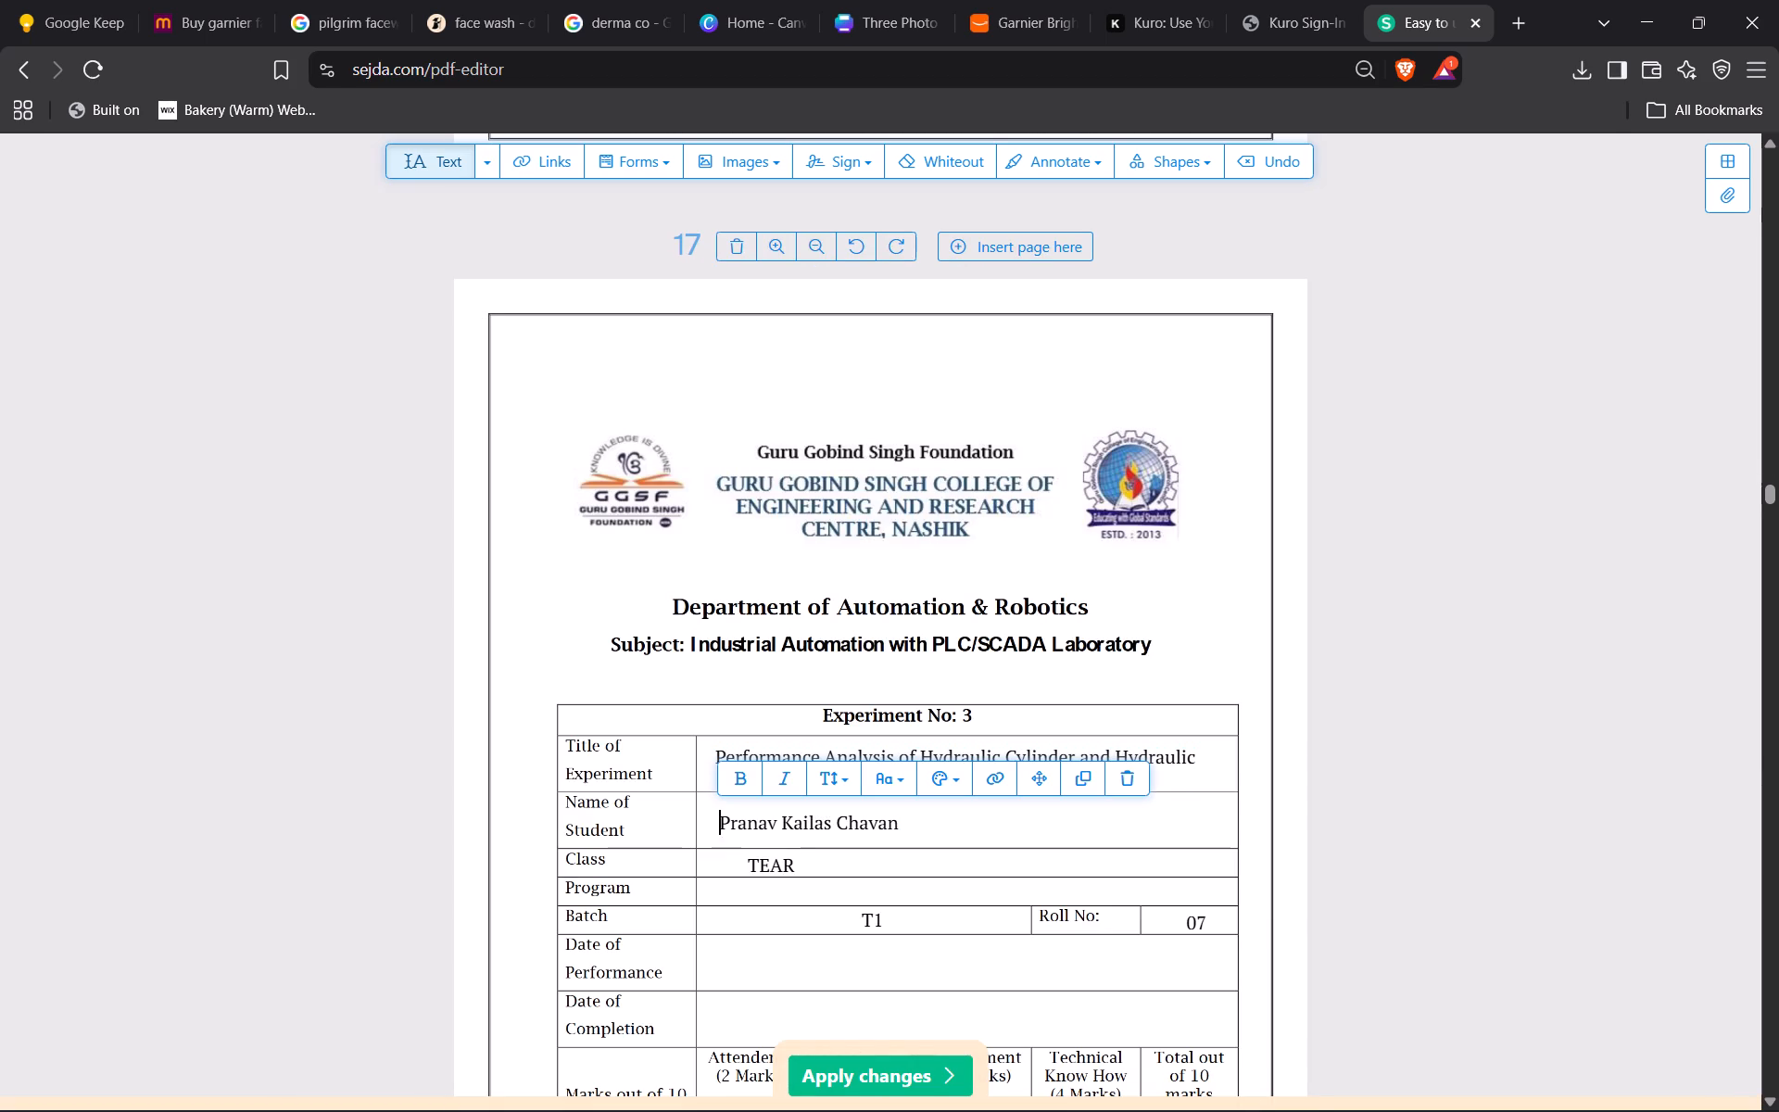
{"action": "key", "text": "ctrl+a"}
{"action": "key", "text": "ctrl+v"}
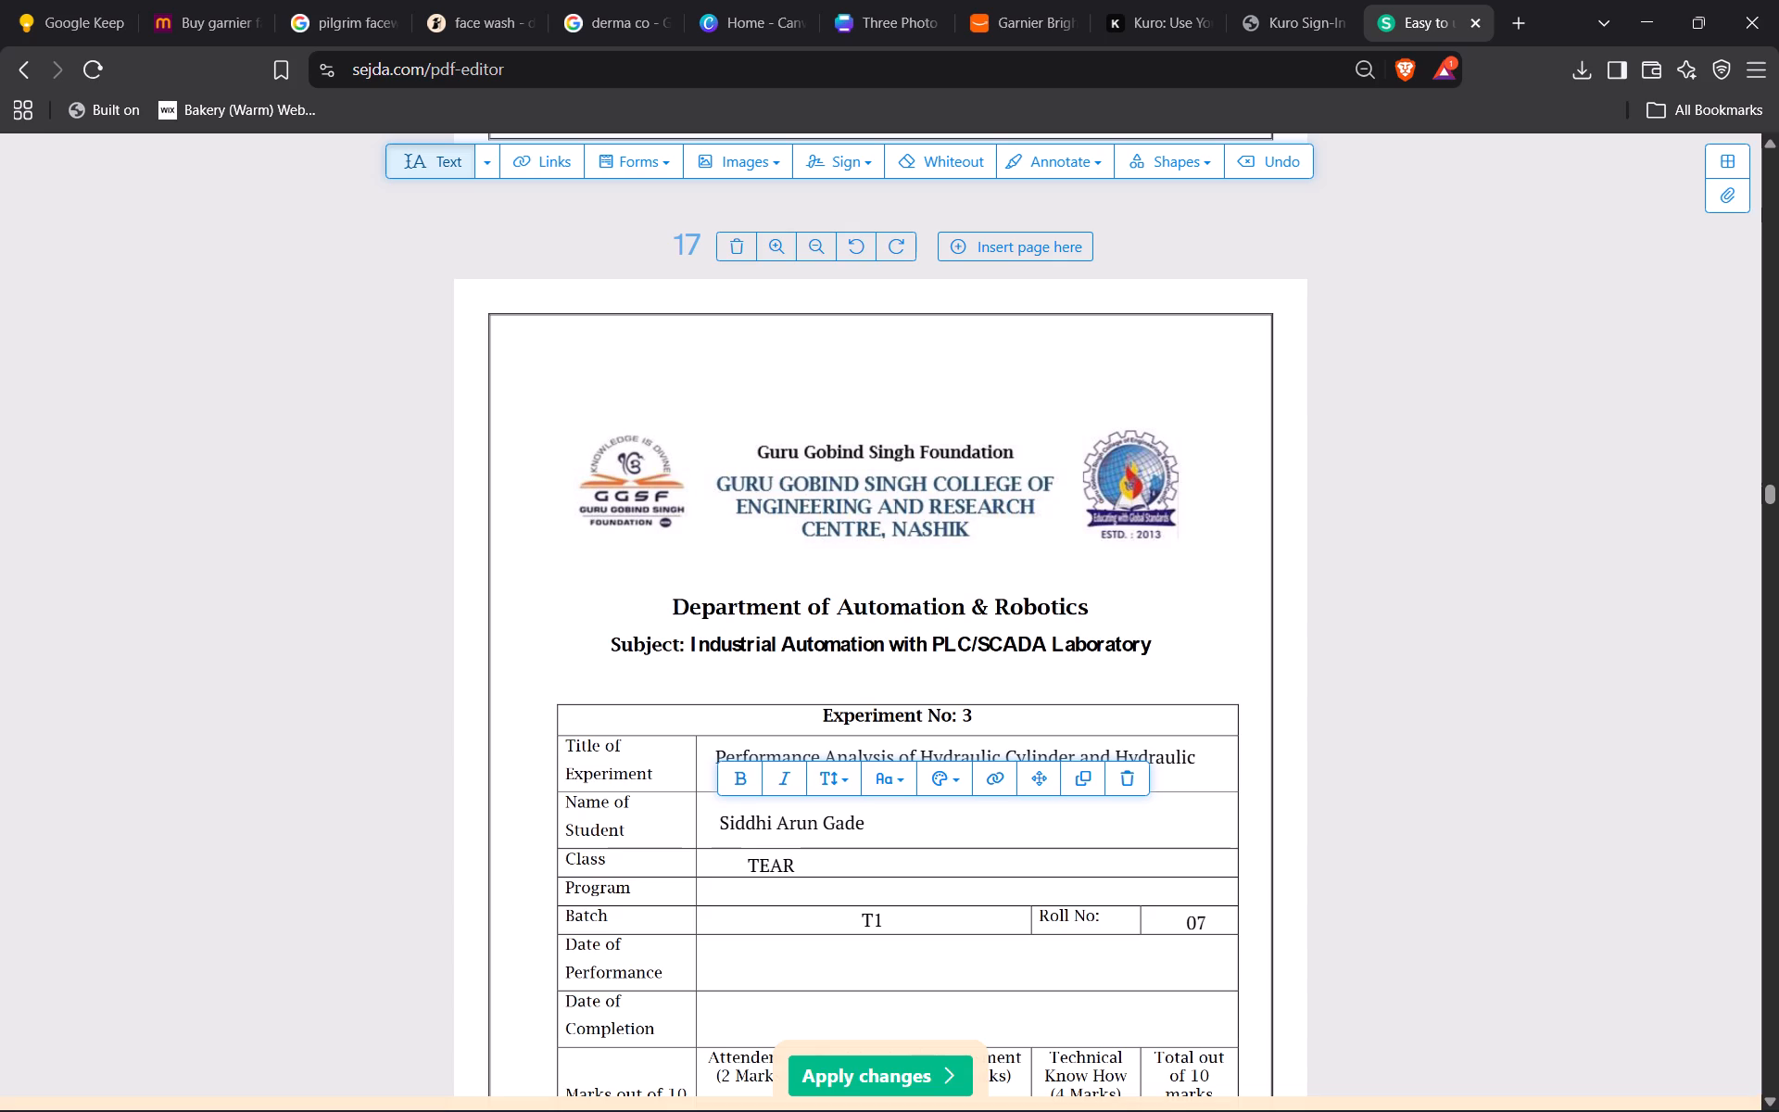
Set the roll number in the Experiment 3 form to 11 and move it slightly left within its cell.
{"action": "left_click", "coordinate": [1199, 917]}
{"action": "key", "text": "ctrl+a"}
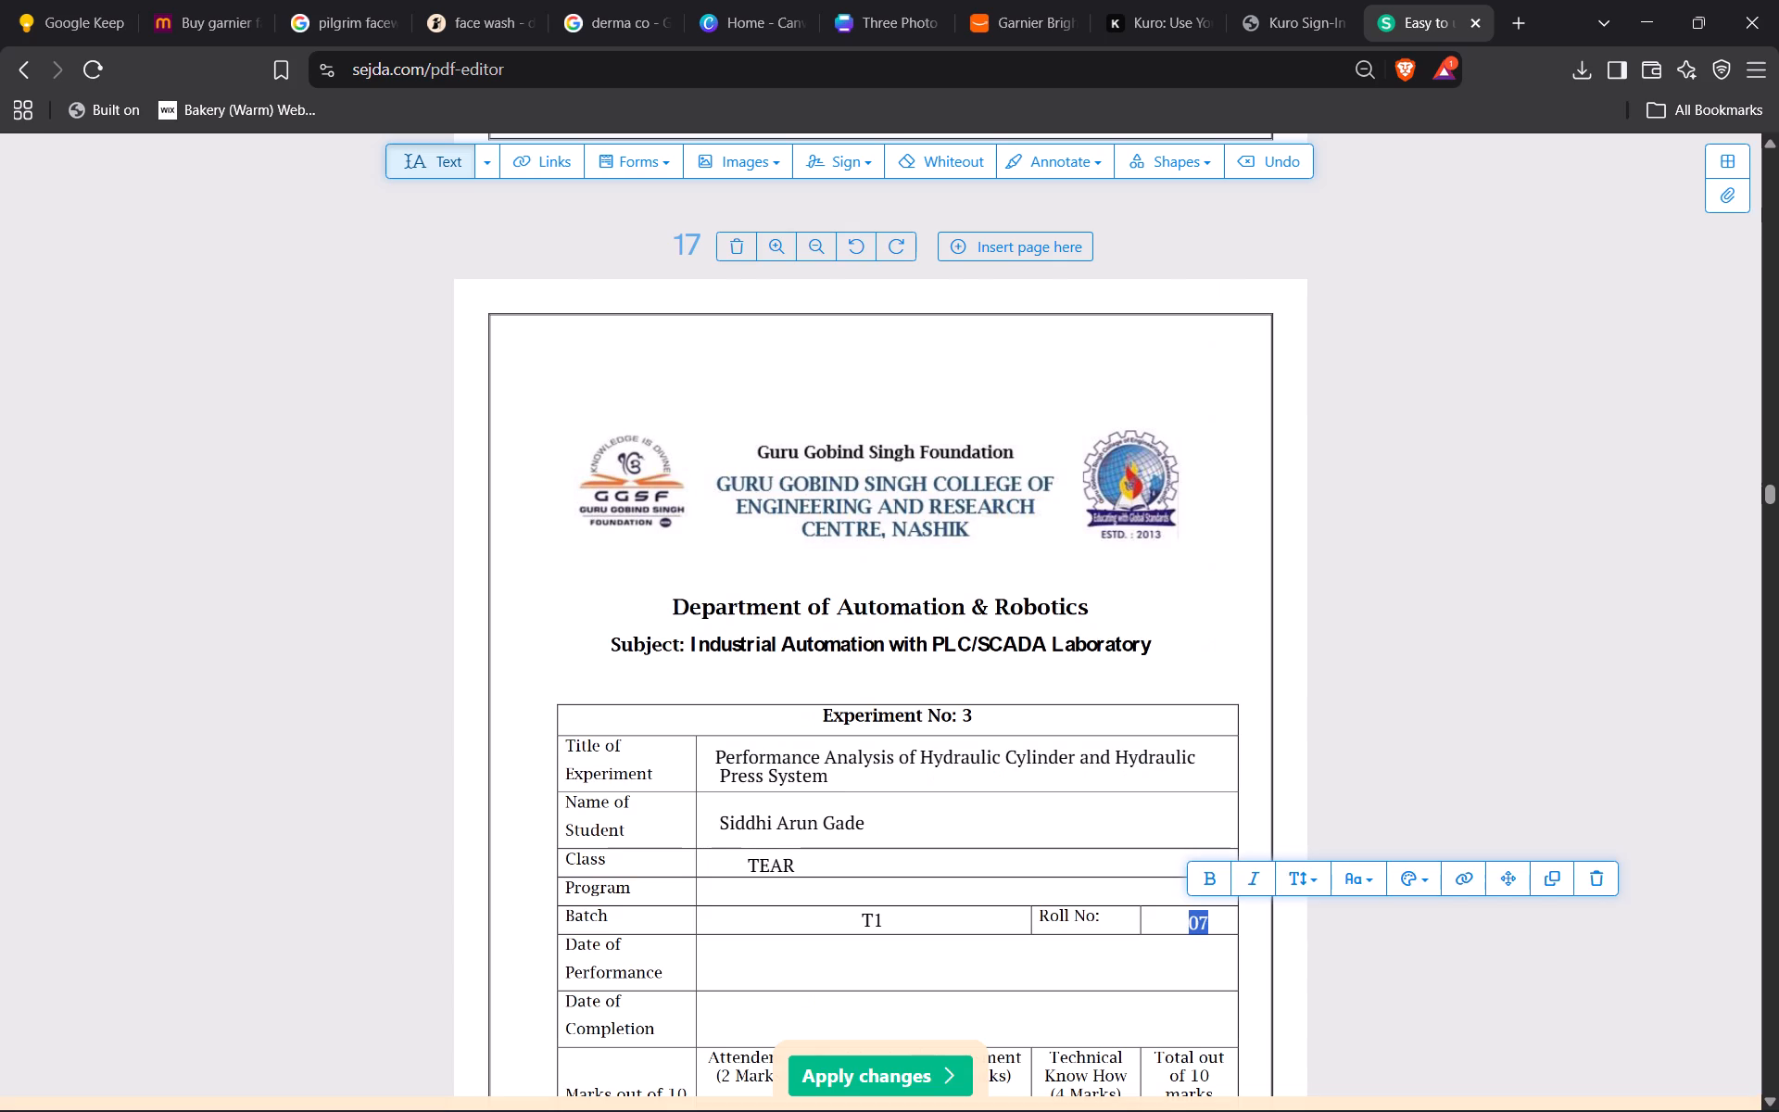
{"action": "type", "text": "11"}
{"action": "left_click", "coordinate": [1517, 879]}
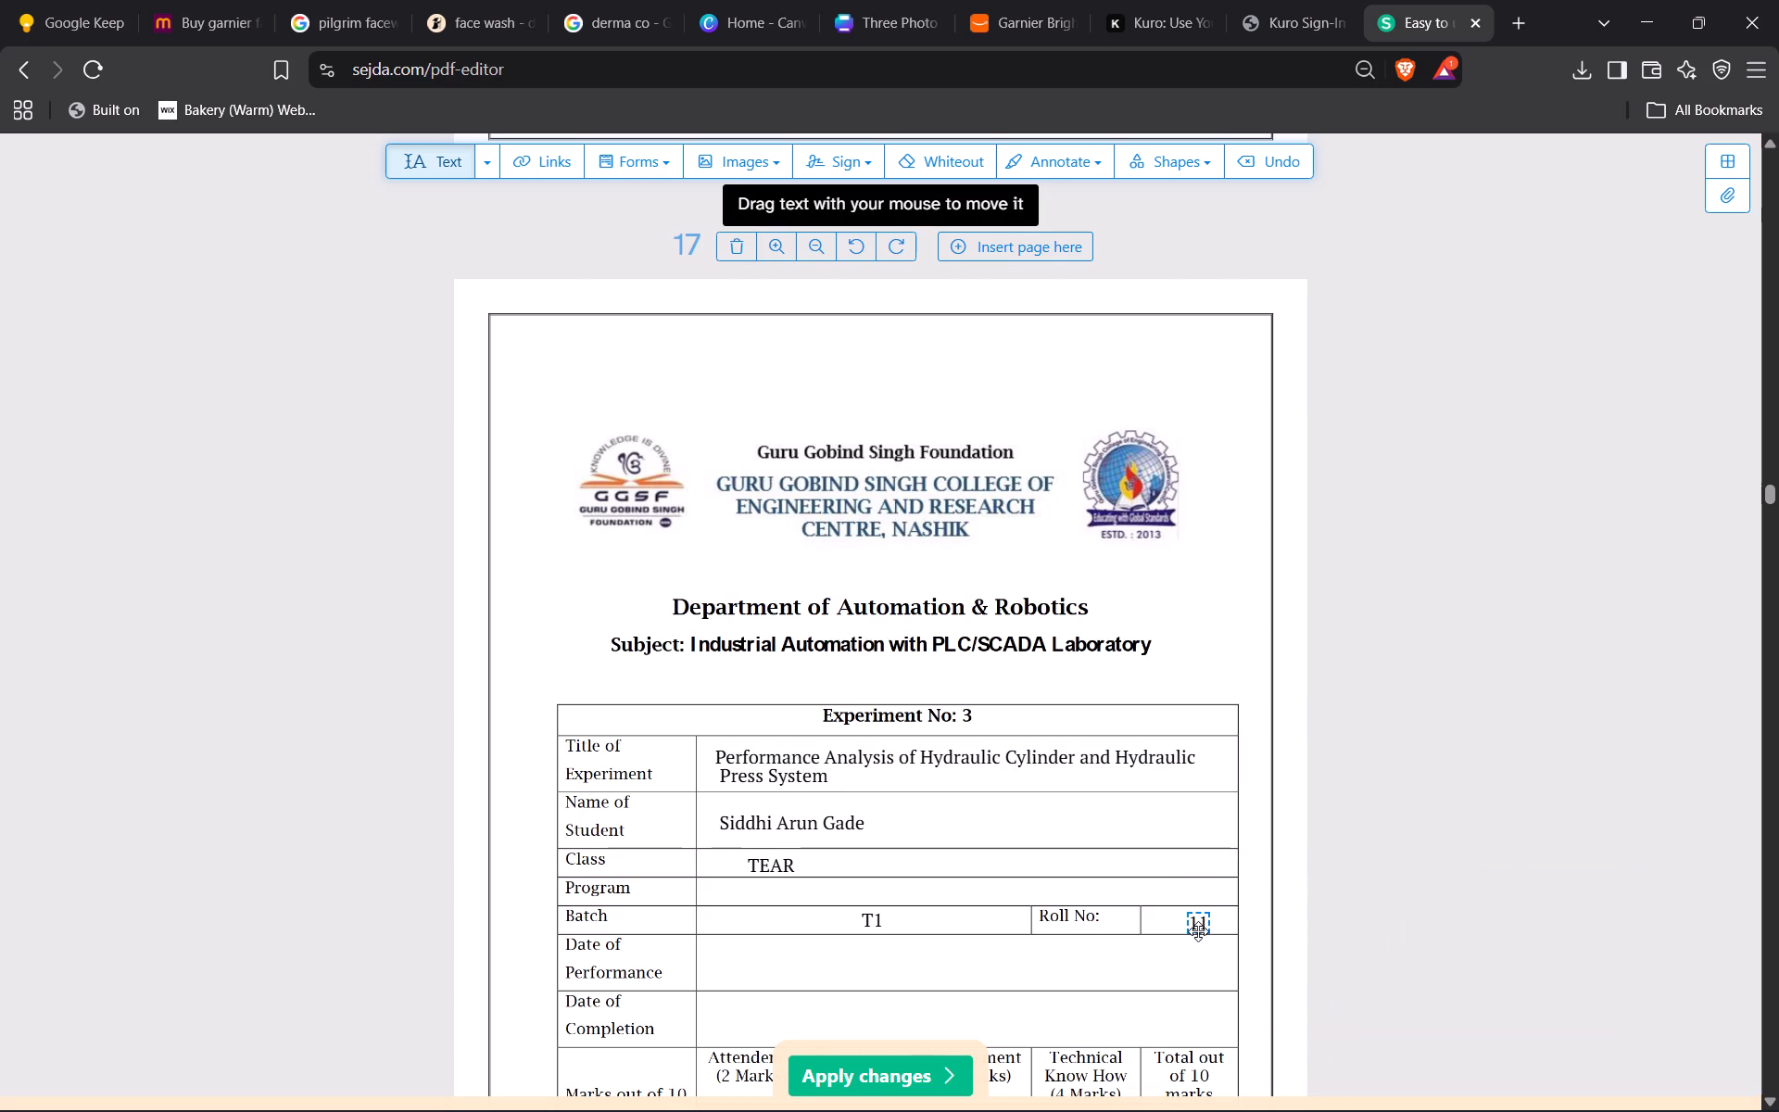
{"action": "left_click_drag", "start_coordinate": [1198, 930], "coordinate": [1188, 928]}
Shift the student name in the Experiment 4 form slightly down and left, and replace it with the copied name of the new student.
{"action": "scroll", "coordinate": [1411, 710], "scroll_direction": "down", "scroll_amount": 7}
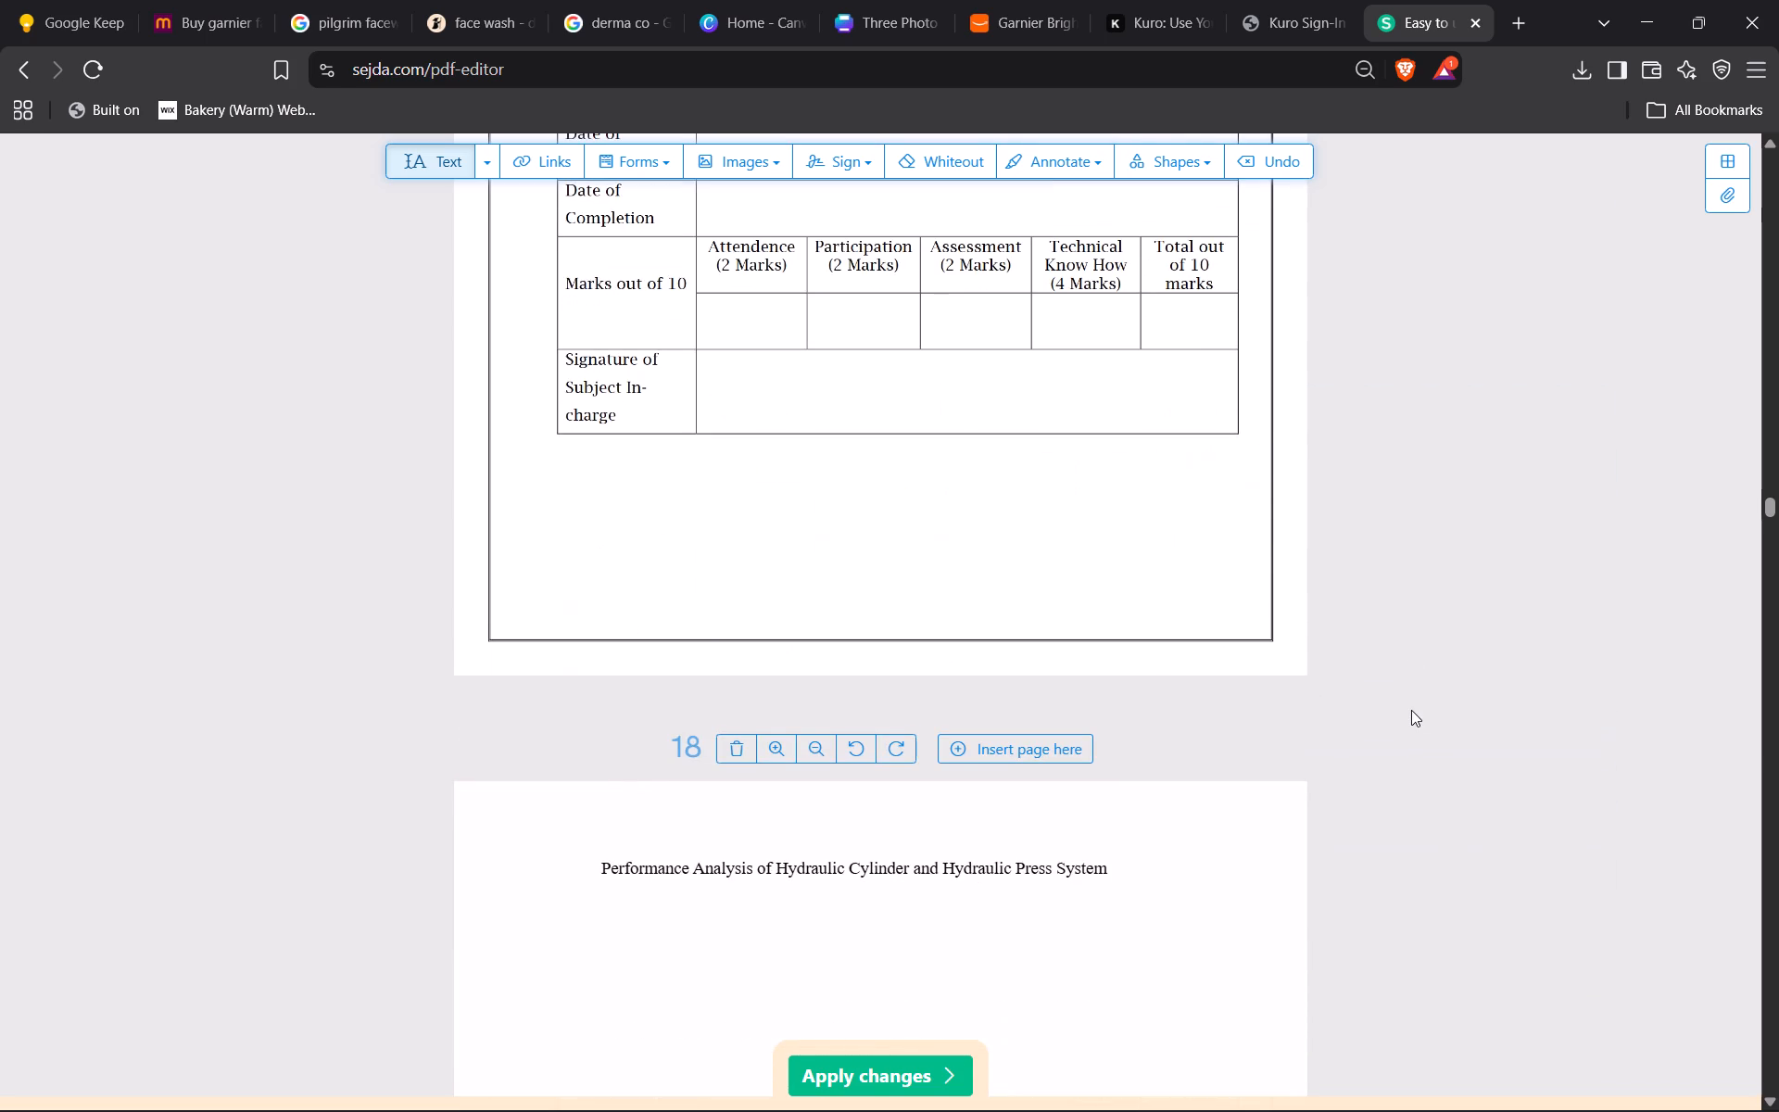
{"action": "scroll", "coordinate": [1411, 710], "scroll_direction": "down", "scroll_amount": 17}
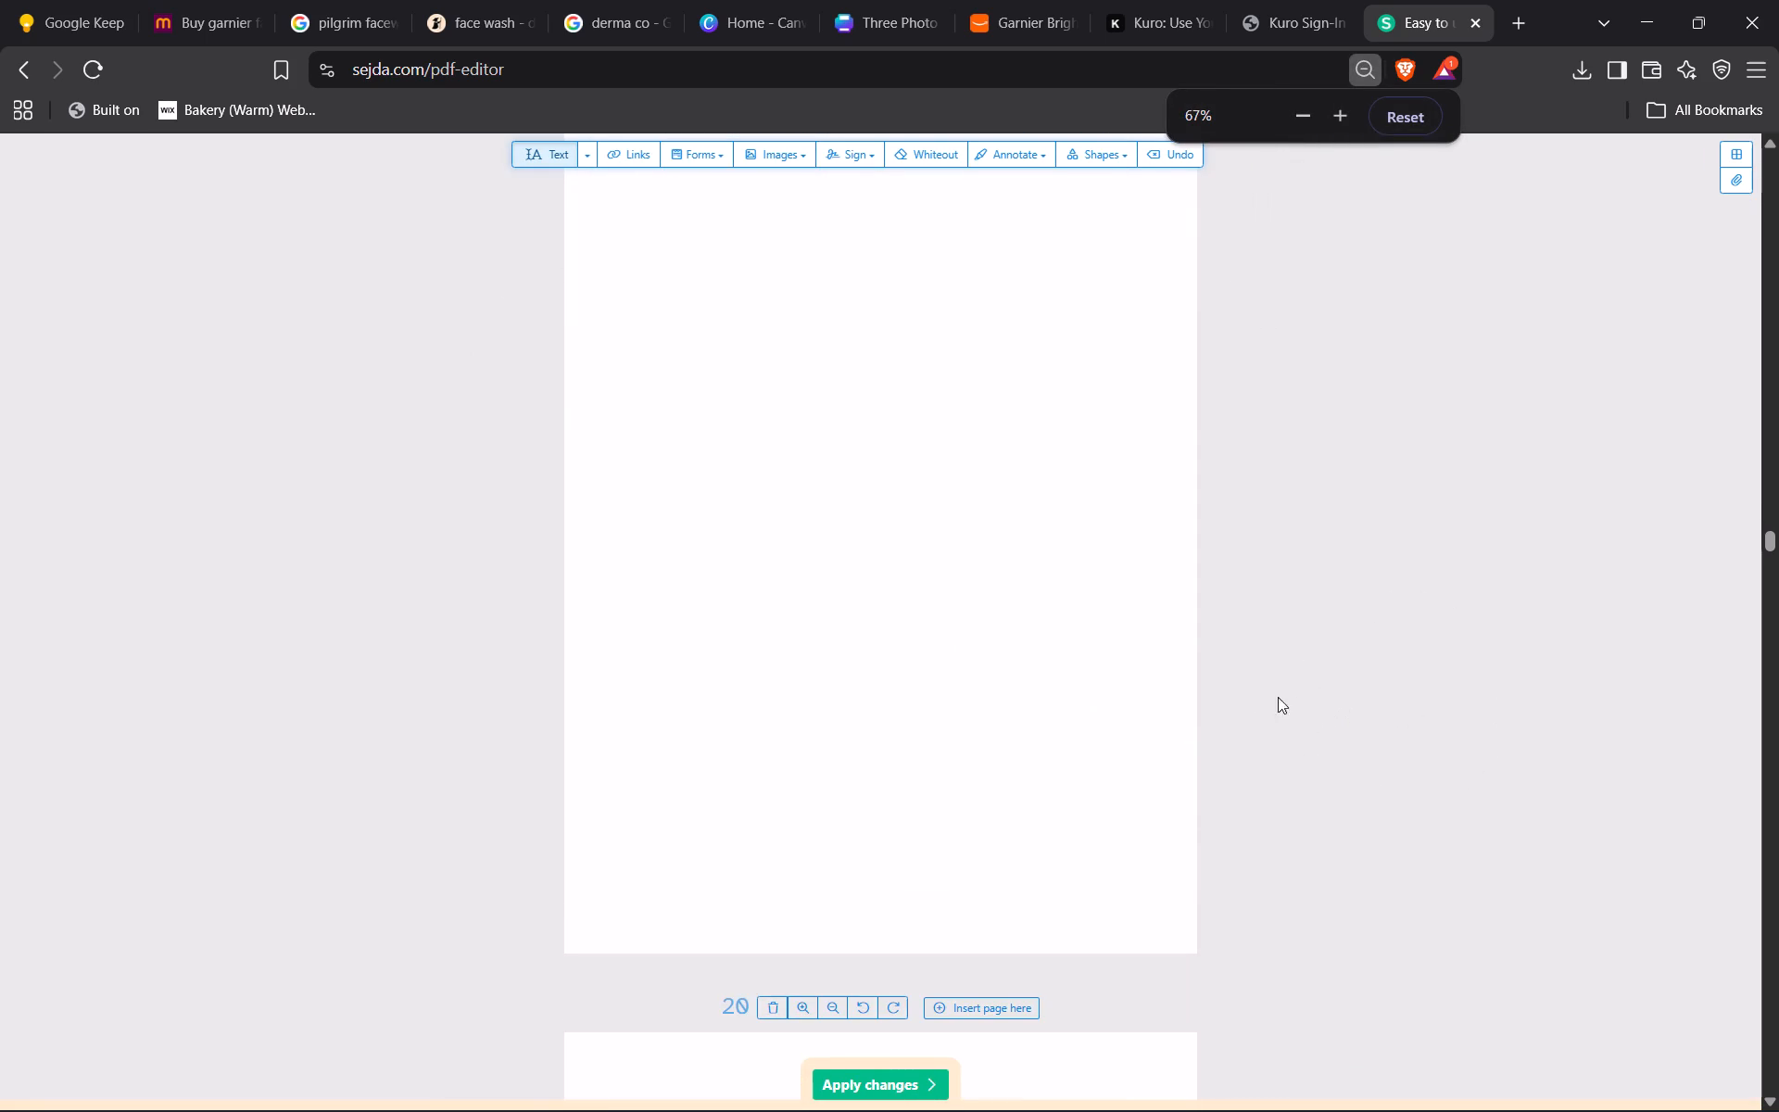
{"action": "scroll", "coordinate": [1036, 541], "scroll_direction": "down", "scroll_amount": 6}
{"action": "scroll", "coordinate": [927, 594], "scroll_direction": "down", "scroll_amount": 7}
{"action": "scroll", "coordinate": [839, 636], "scroll_direction": "down", "scroll_amount": 3}
{"action": "left_click", "coordinate": [844, 544]}
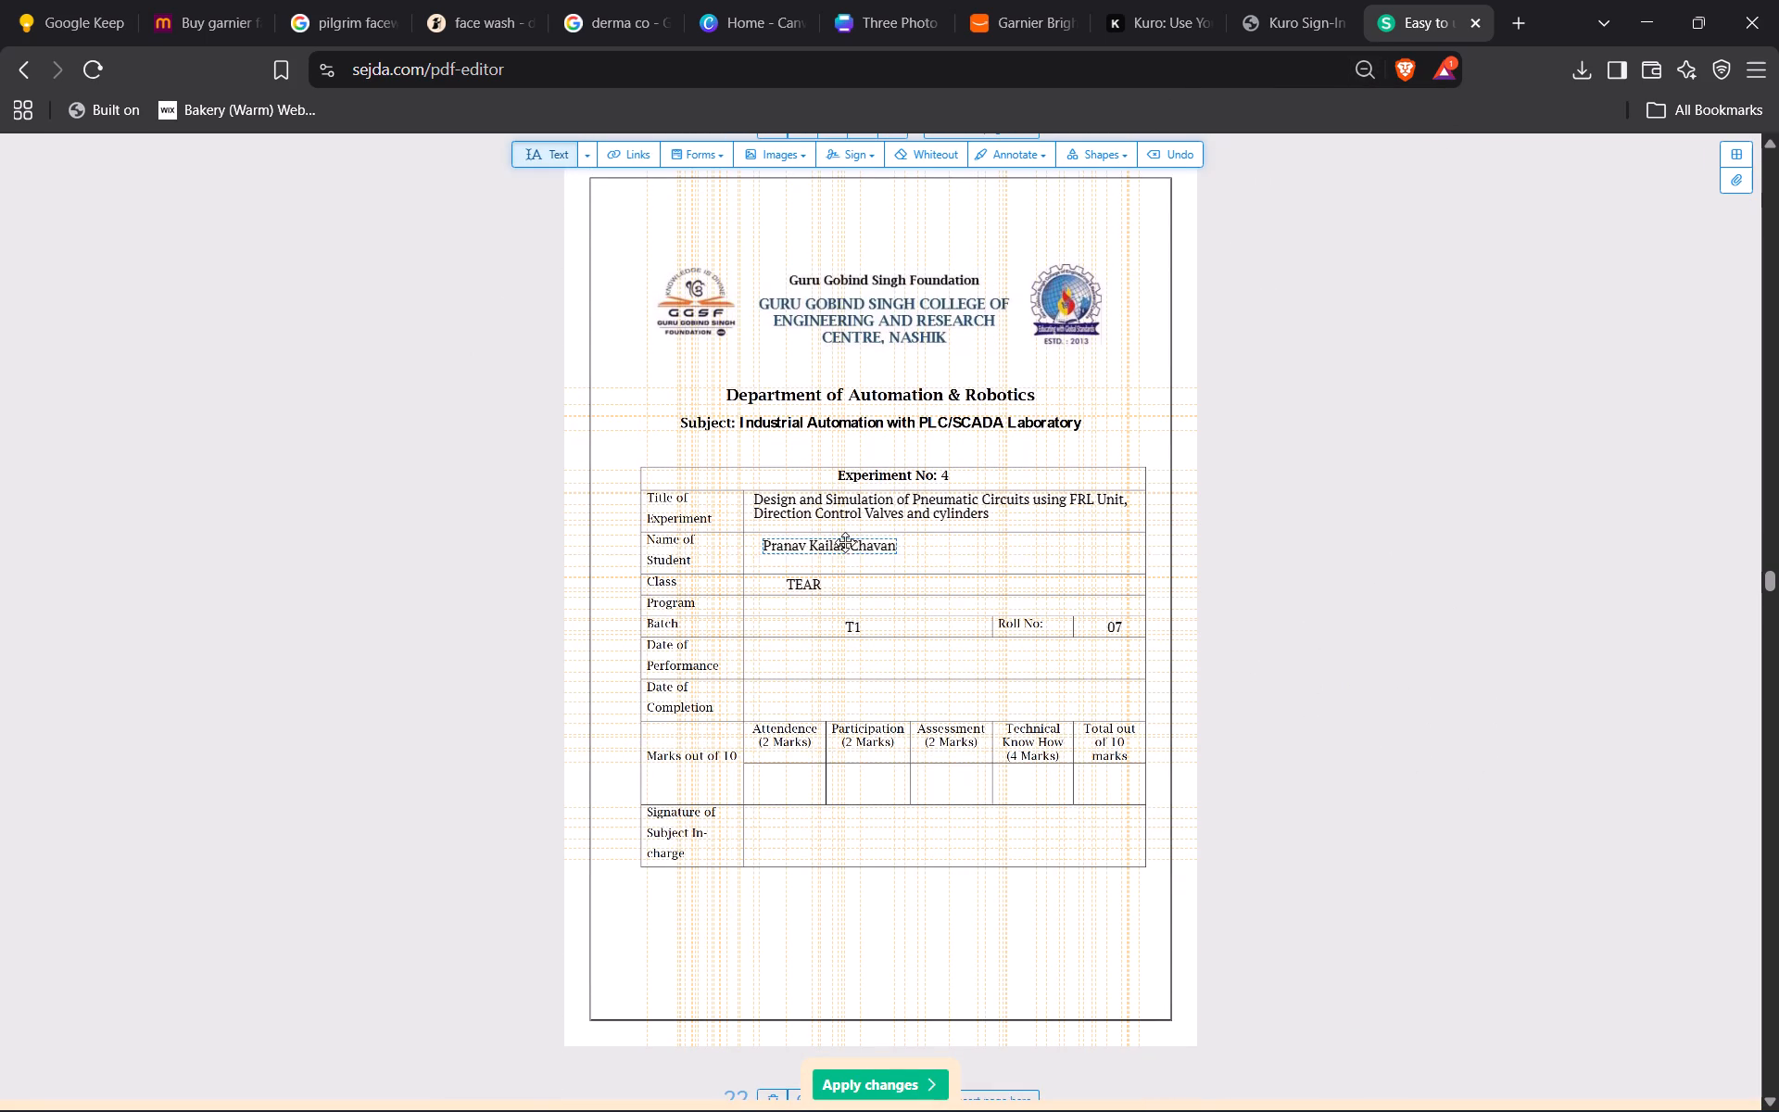
{"action": "left_click", "coordinate": [839, 550]}
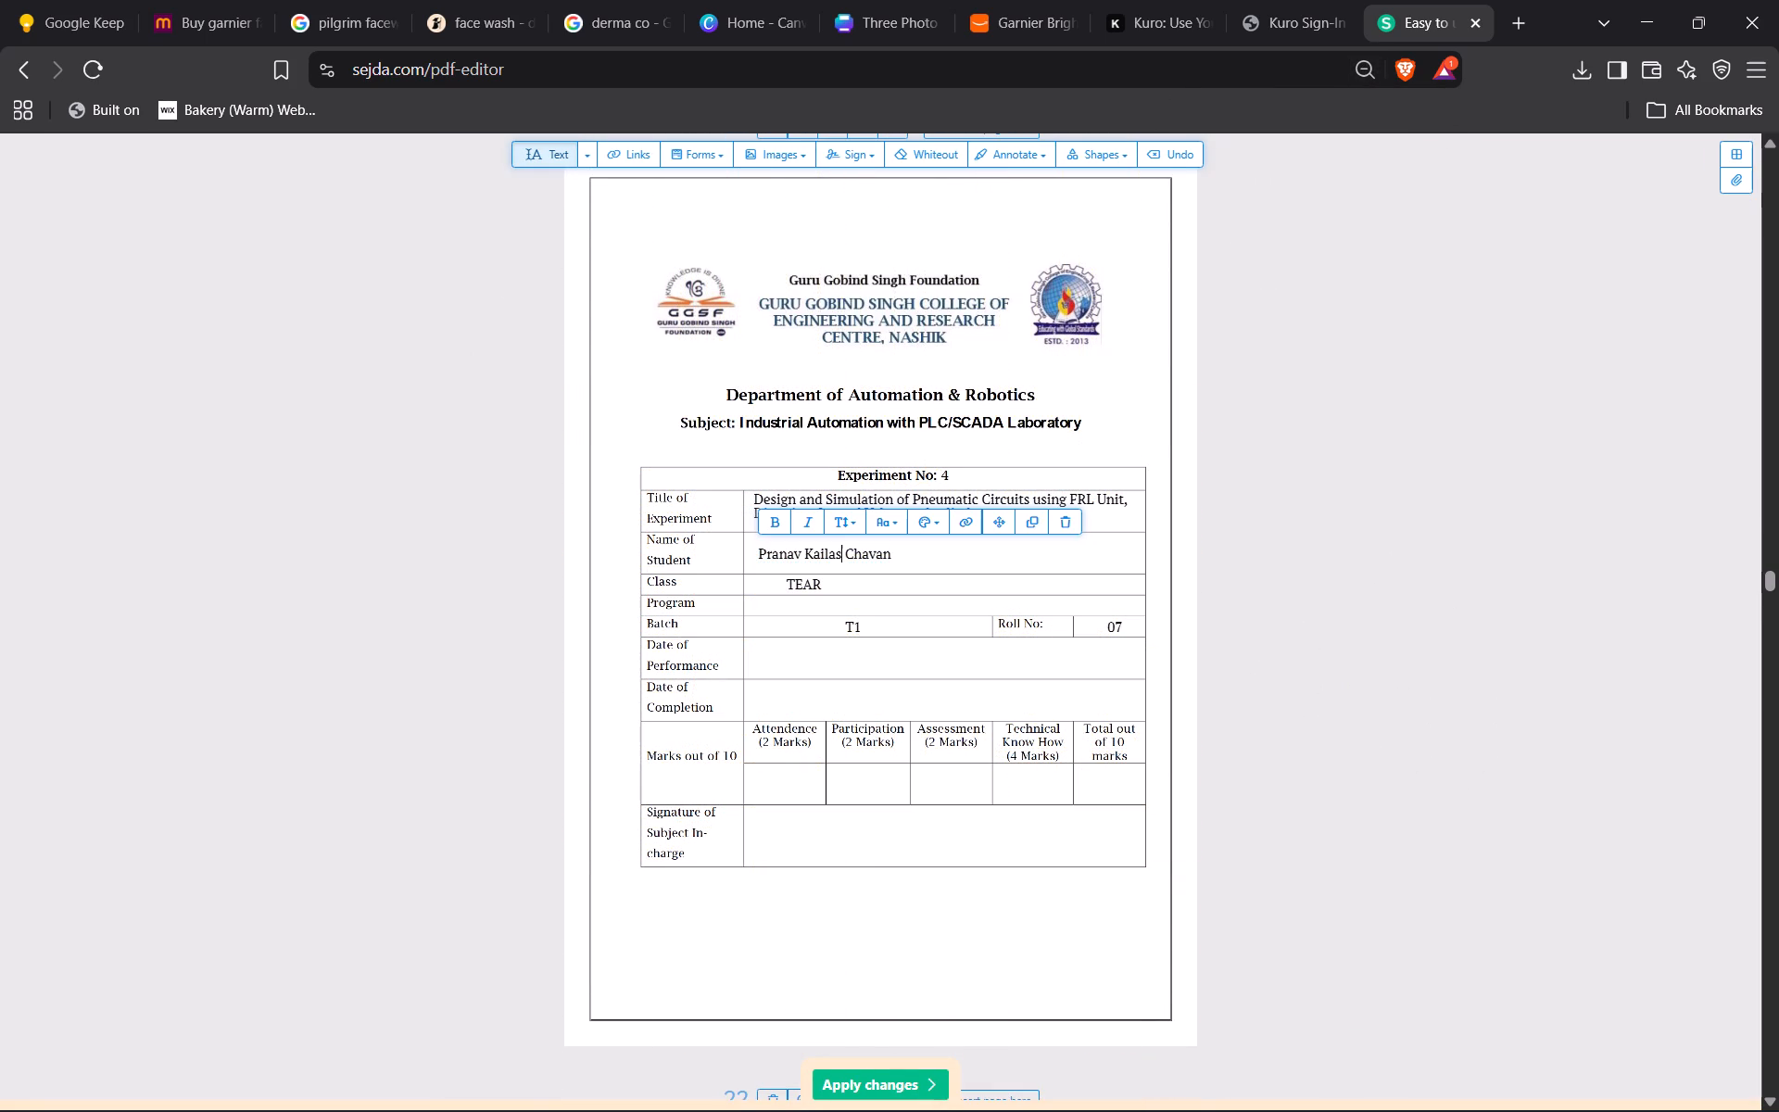
{"action": "key", "text": "ctrl+a"}
{"action": "key", "text": "ctrl+v"}
Set the roll number in the Experiment 4 form to 11.
{"action": "left_click", "coordinate": [1116, 627]}
{"action": "key", "text": "ctrl+a"}
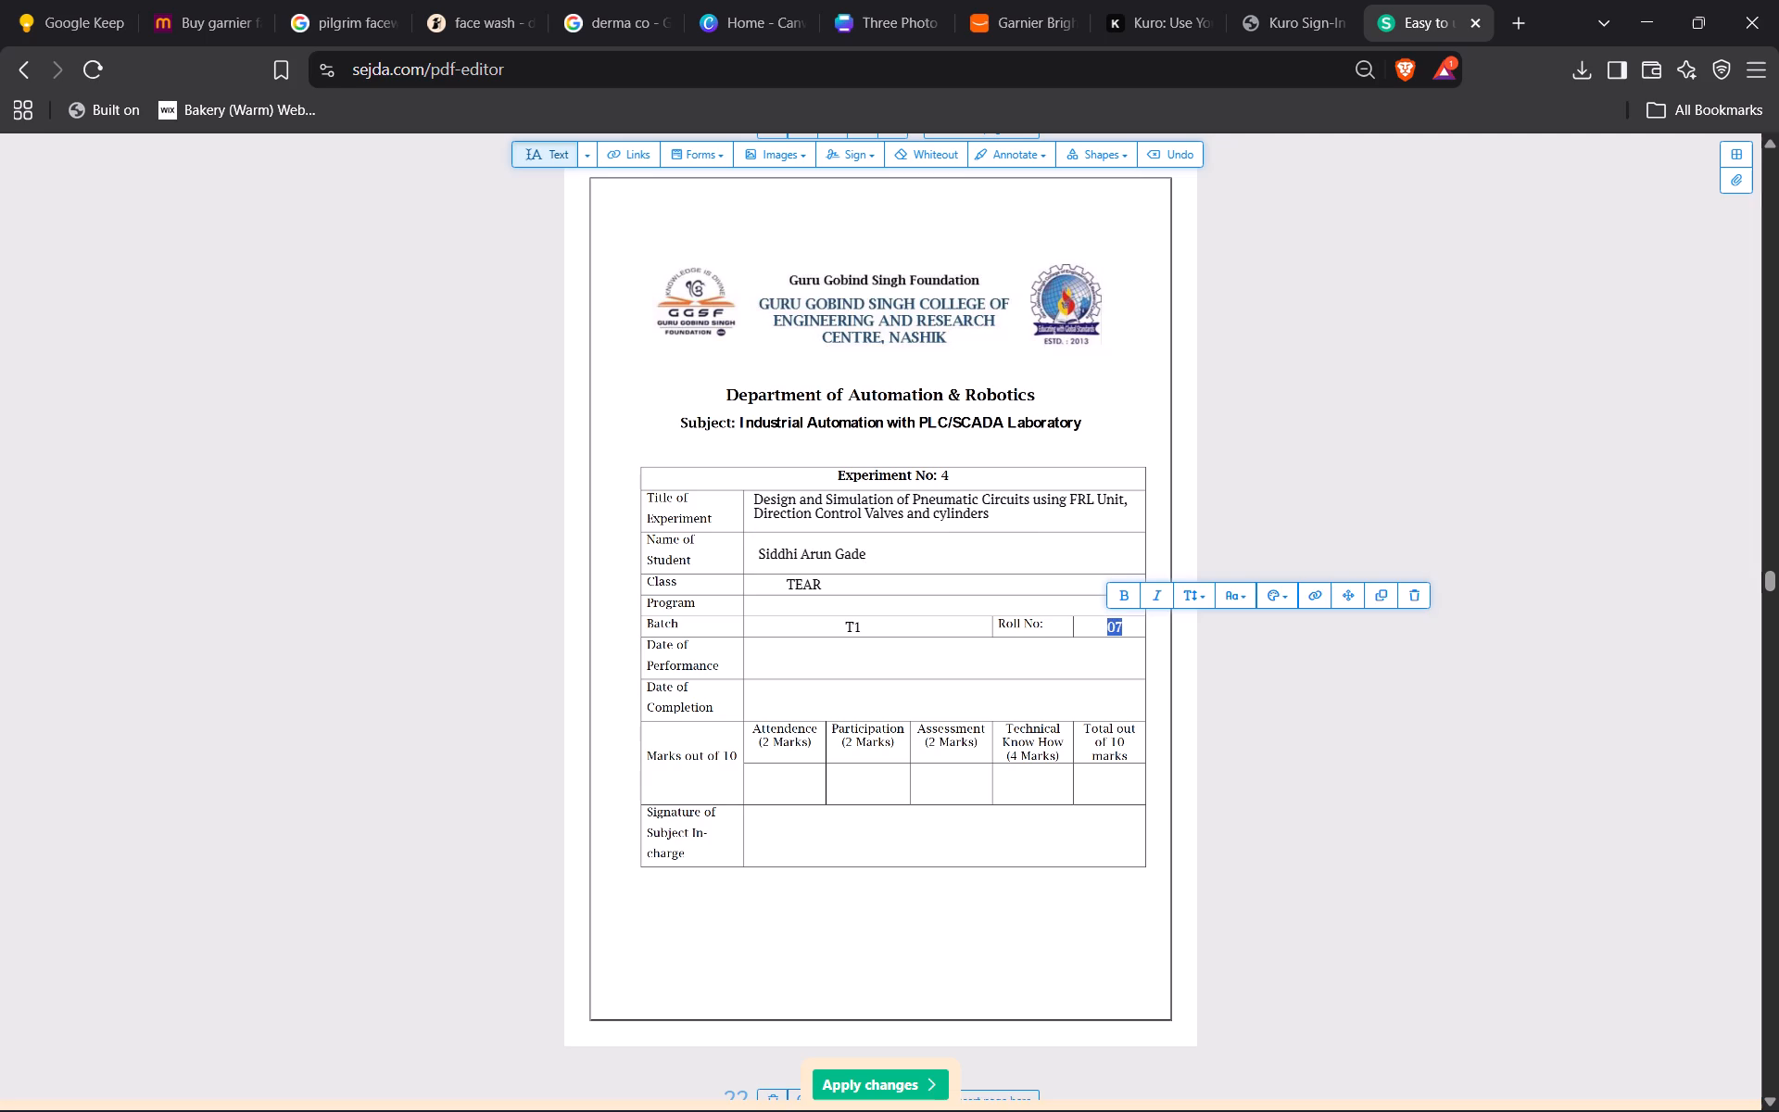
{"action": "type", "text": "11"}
Replace the student name in the Experiment 5 form with the copied name of the new student.
{"action": "scroll", "coordinate": [1267, 393], "scroll_direction": "down", "scroll_amount": 7}
{"action": "scroll", "coordinate": [1114, 501], "scroll_direction": "down", "scroll_amount": 7}
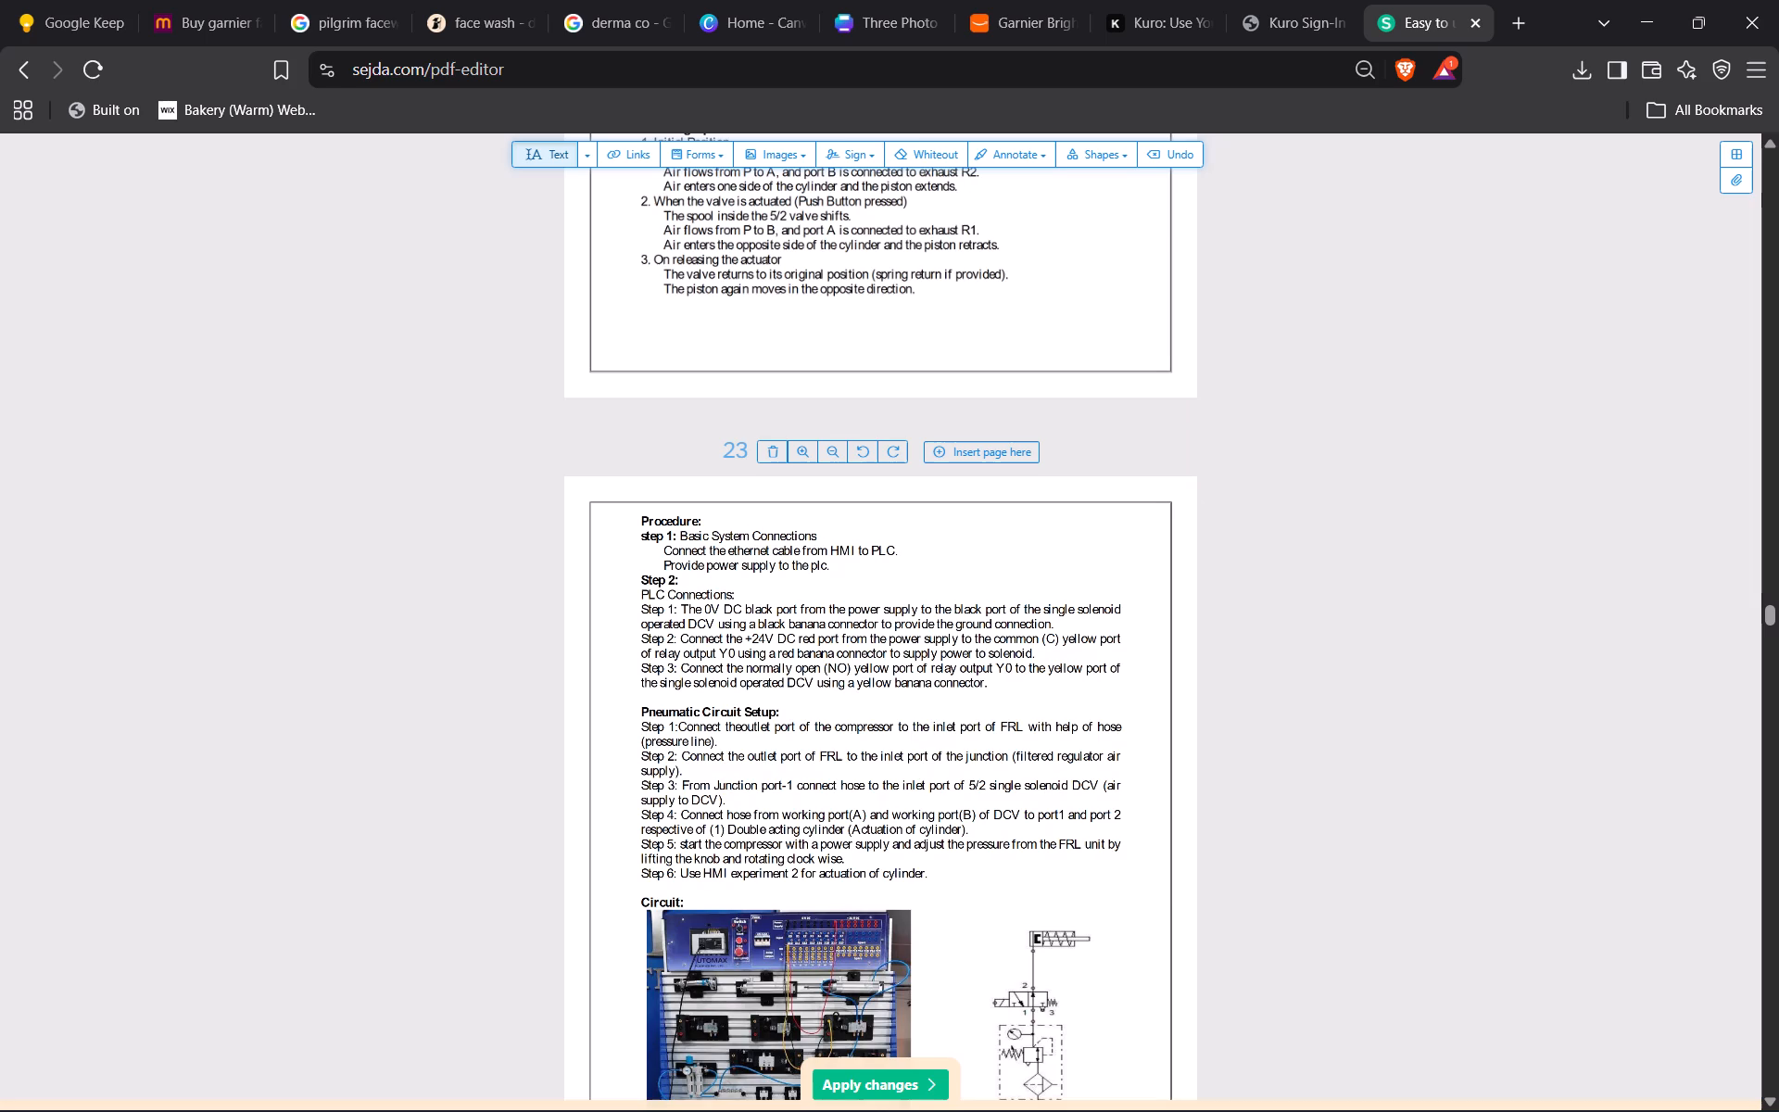
{"action": "scroll", "coordinate": [1077, 542], "scroll_direction": "down", "scroll_amount": 10}
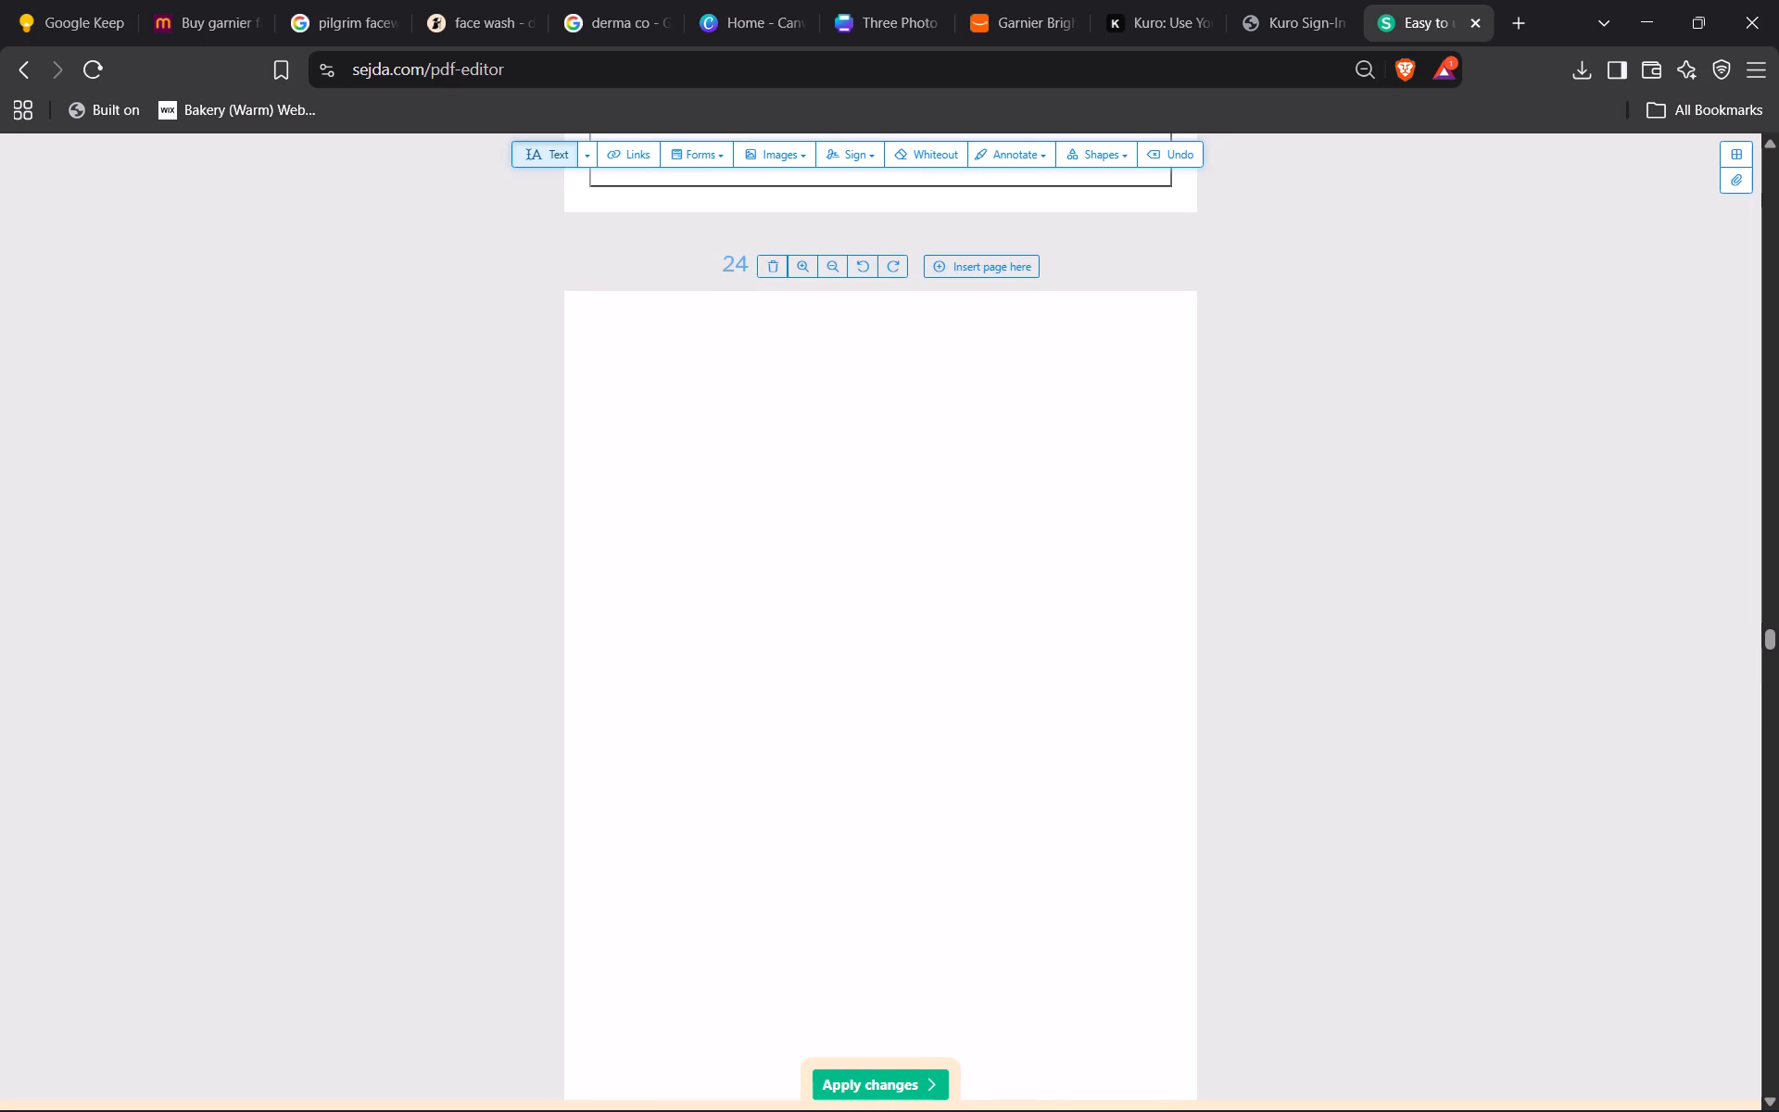
{"action": "scroll", "coordinate": [939, 522], "scroll_direction": "down", "scroll_amount": 9}
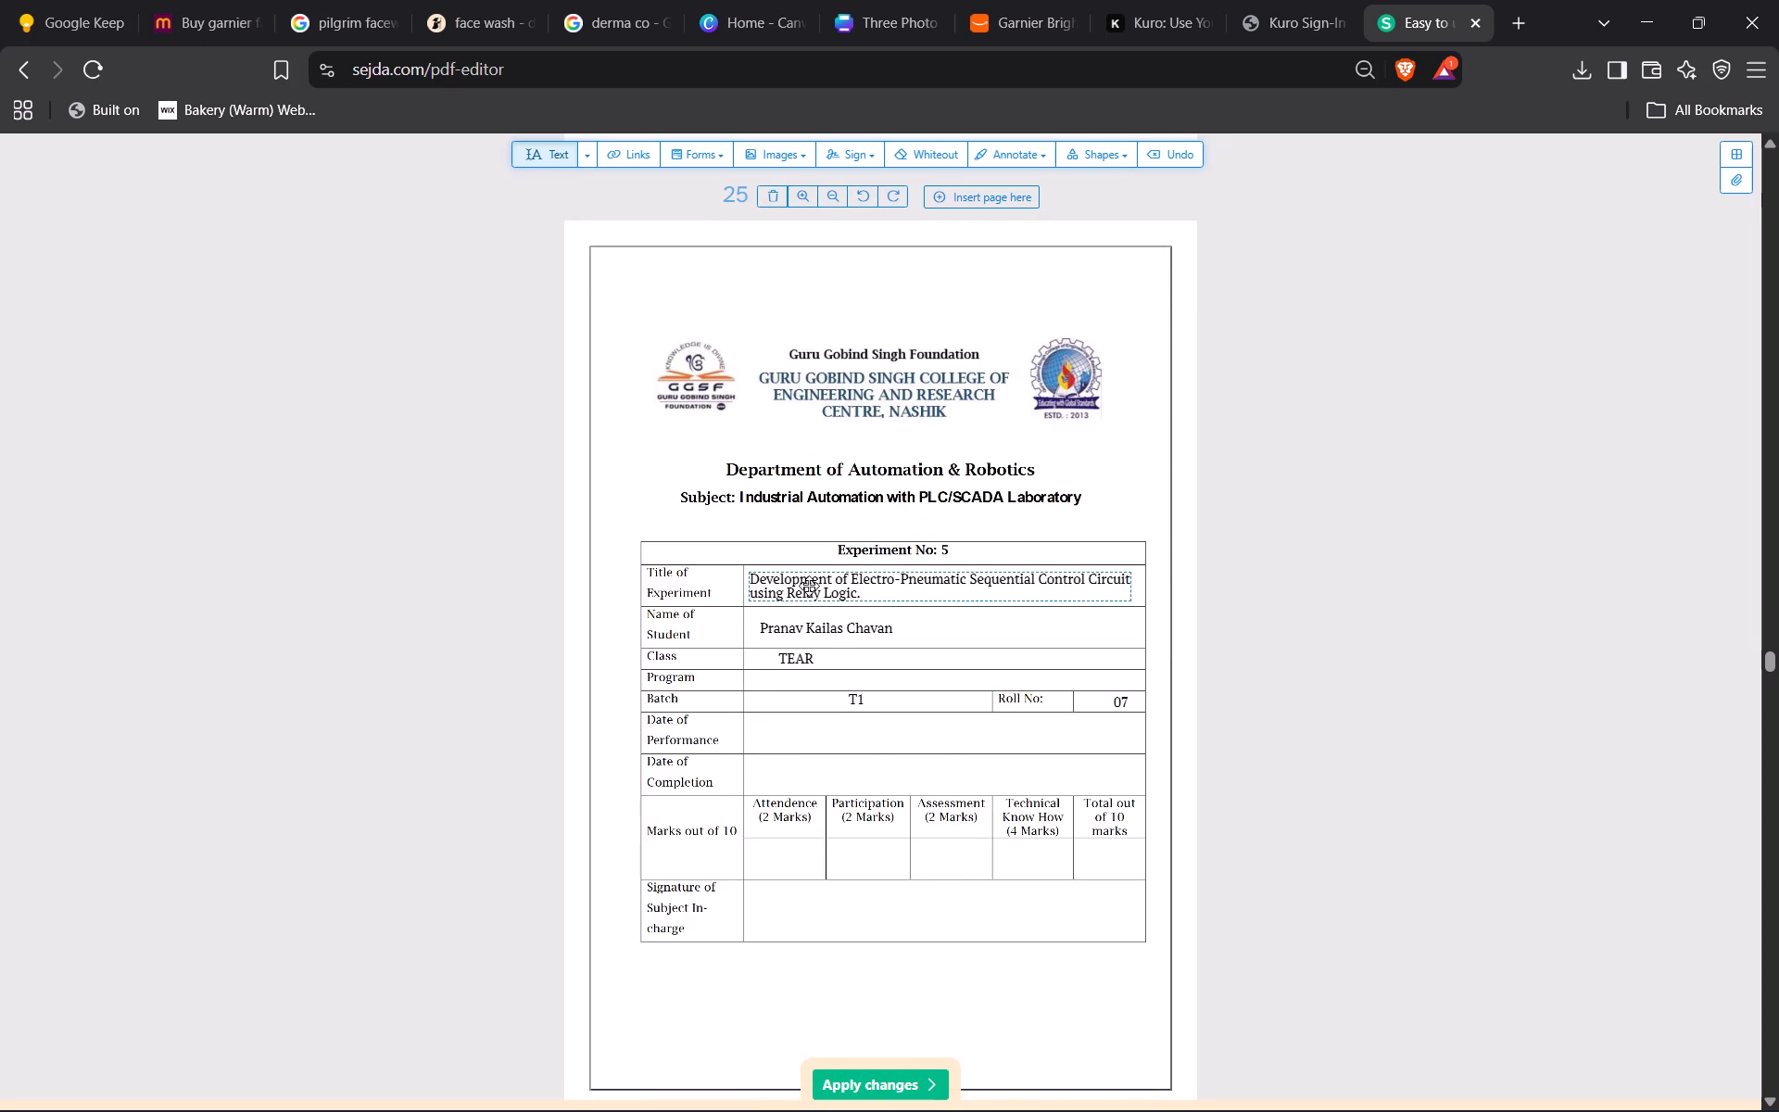
{"action": "double_click", "coordinate": [821, 629]}
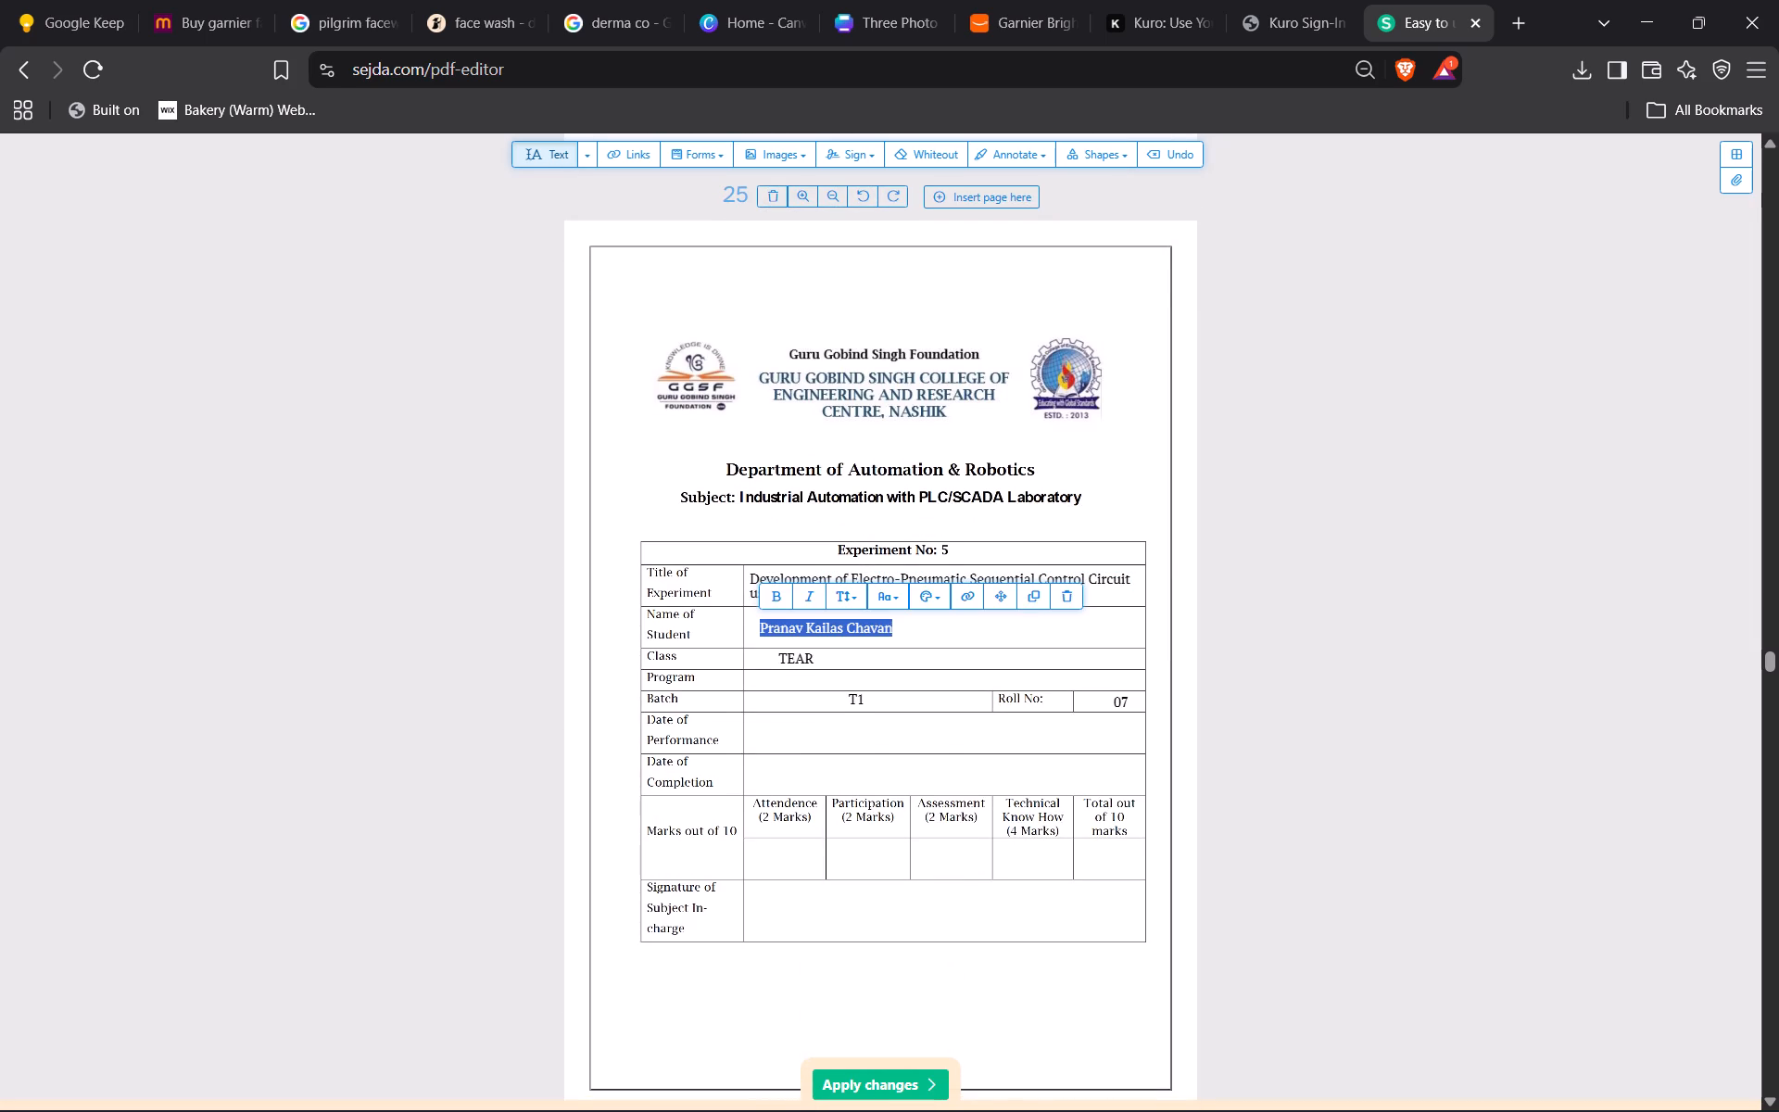
{"action": "key", "text": "ctrl+v"}
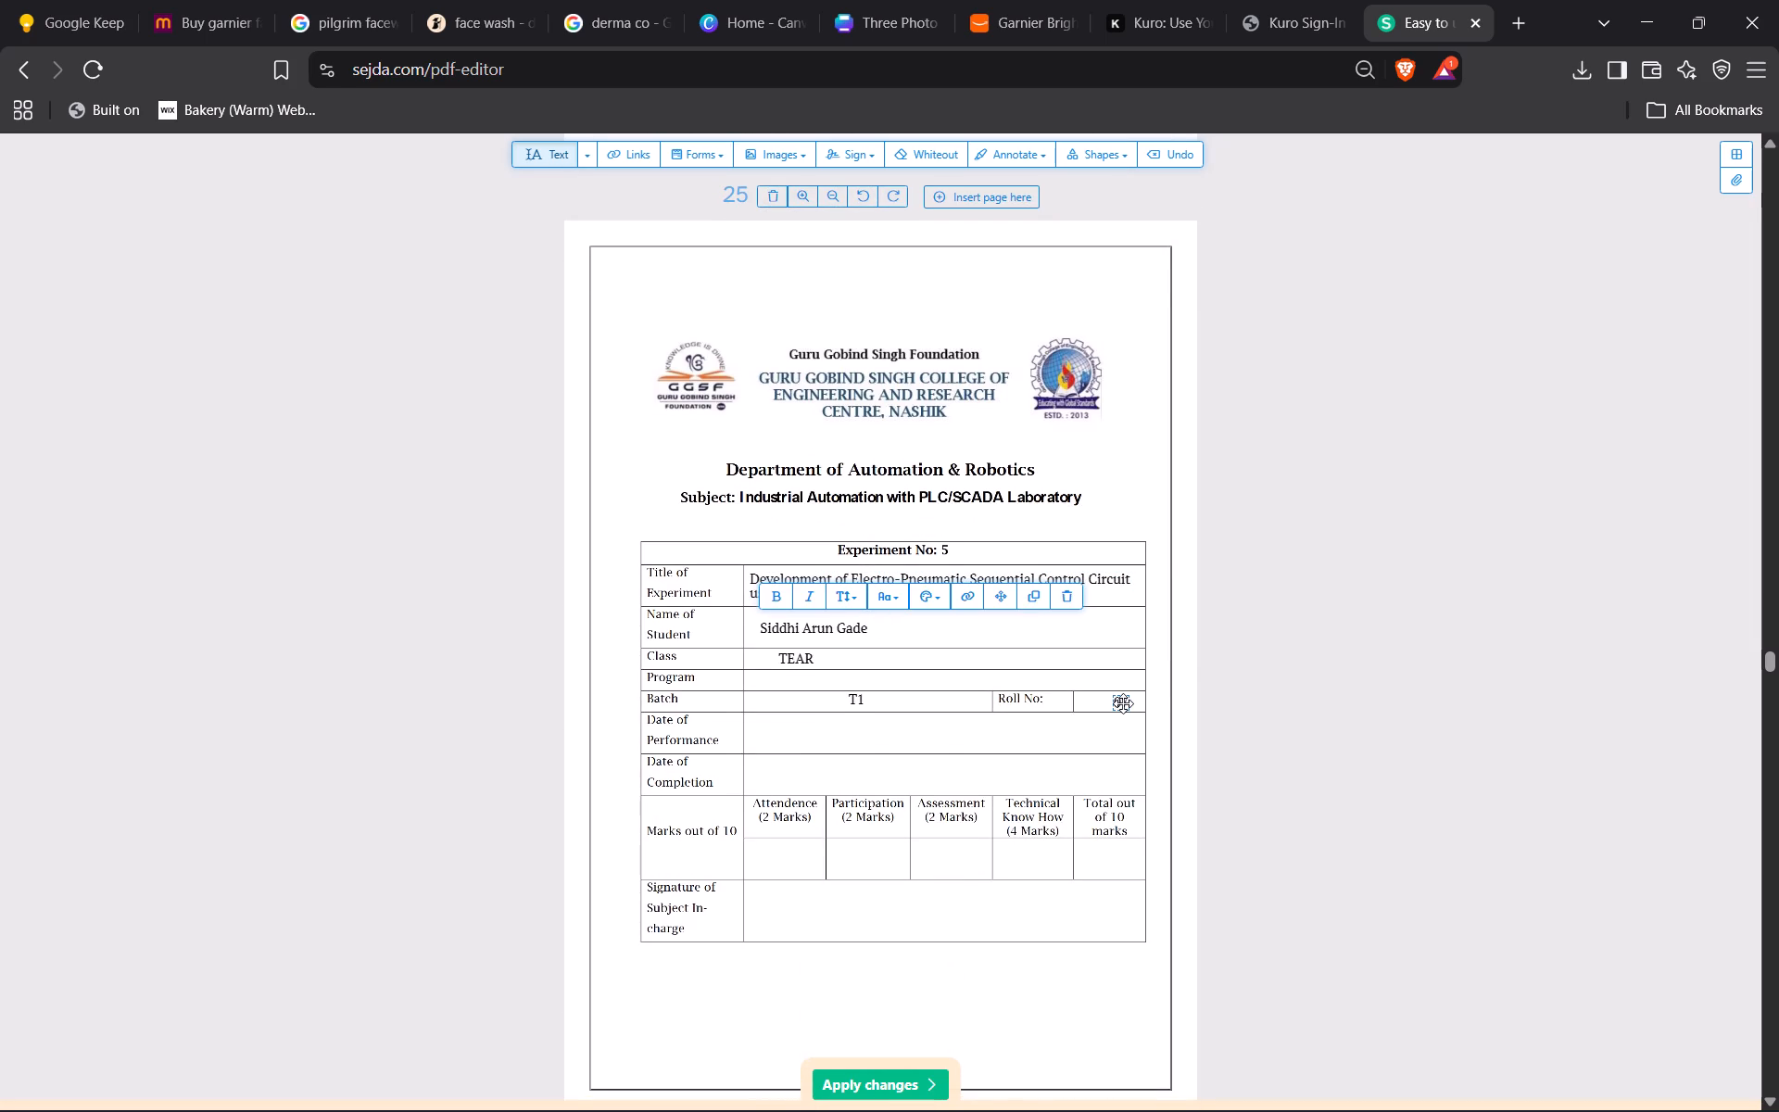
Set the roll number in the Experiment 5 form to 11.
{"action": "left_click", "coordinate": [1123, 703]}
{"action": "key", "text": "ctrl+a"}
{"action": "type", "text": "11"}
{"action": "scroll", "coordinate": [1216, 676], "scroll_direction": "down", "scroll_amount": 3}
{"action": "scroll", "coordinate": [1319, 713], "scroll_direction": "down", "scroll_amount": 5}
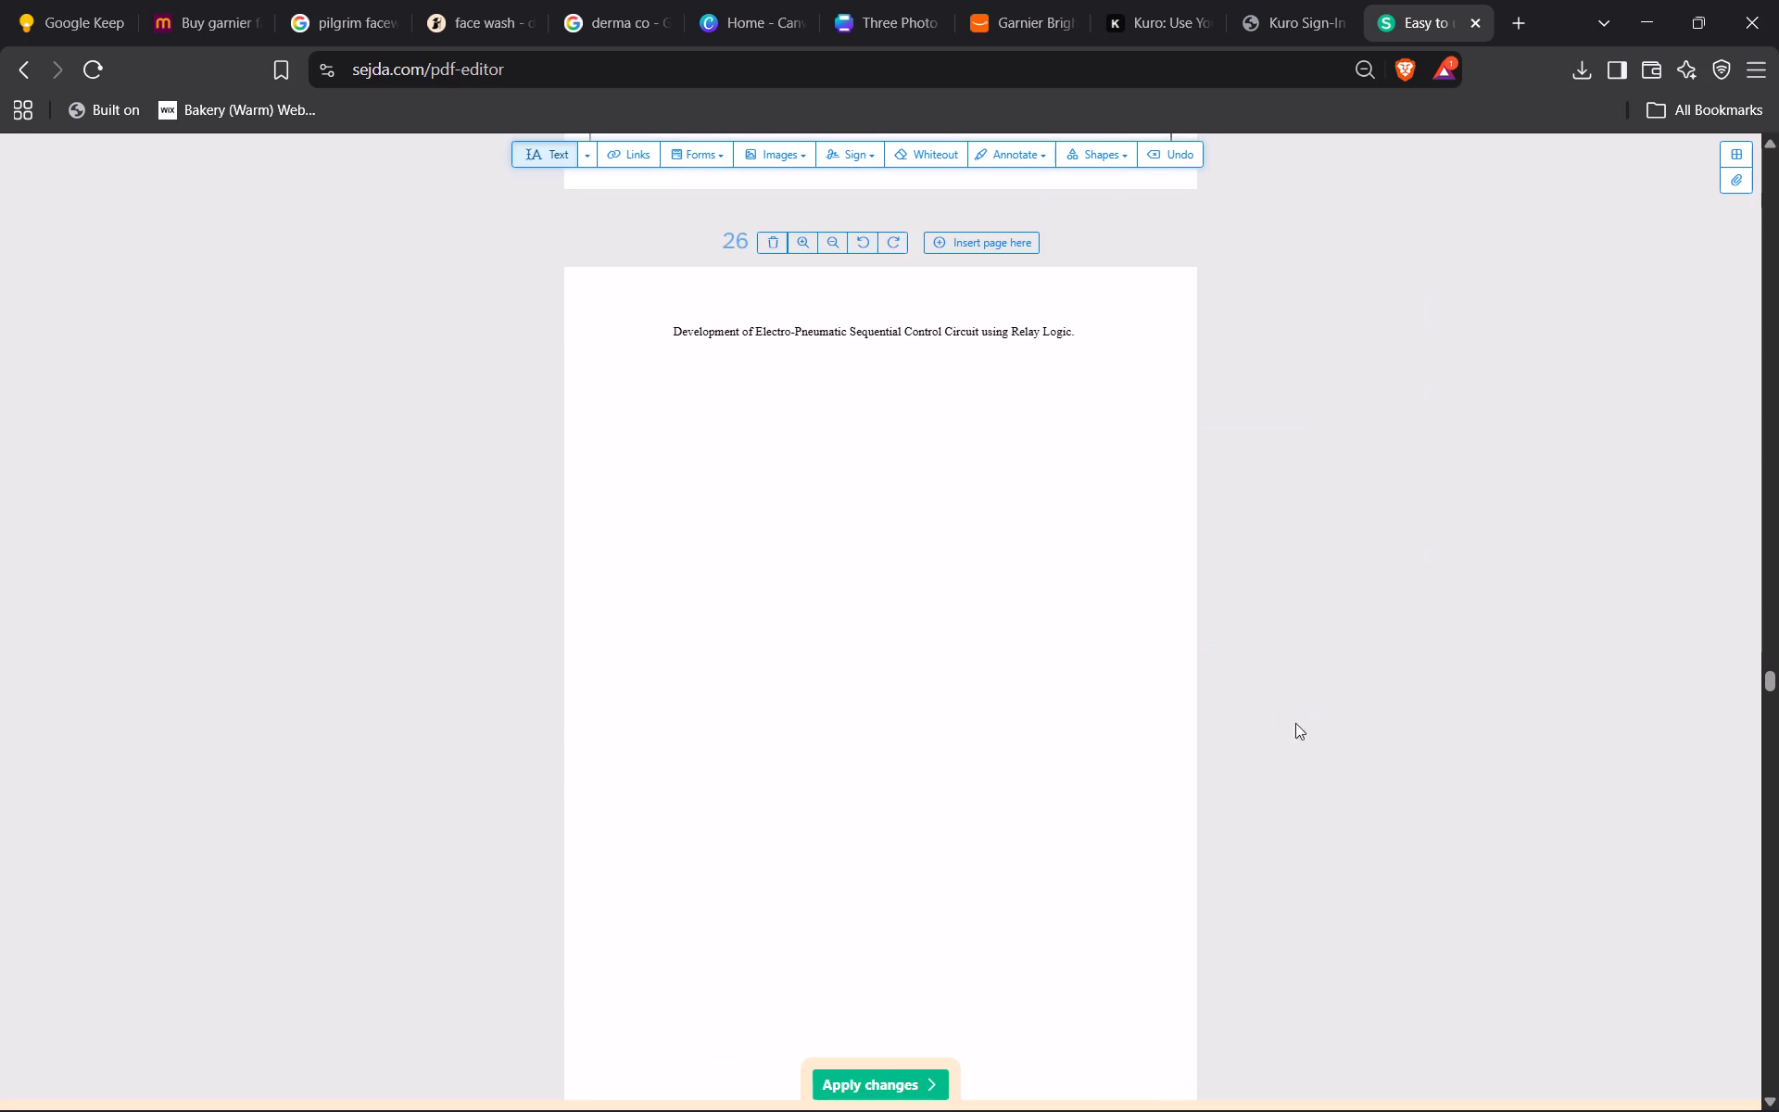
Replace the student name in the Experiment 6 form with the copied name of the new student.
{"action": "scroll", "coordinate": [1128, 710], "scroll_direction": "down", "scroll_amount": 4}
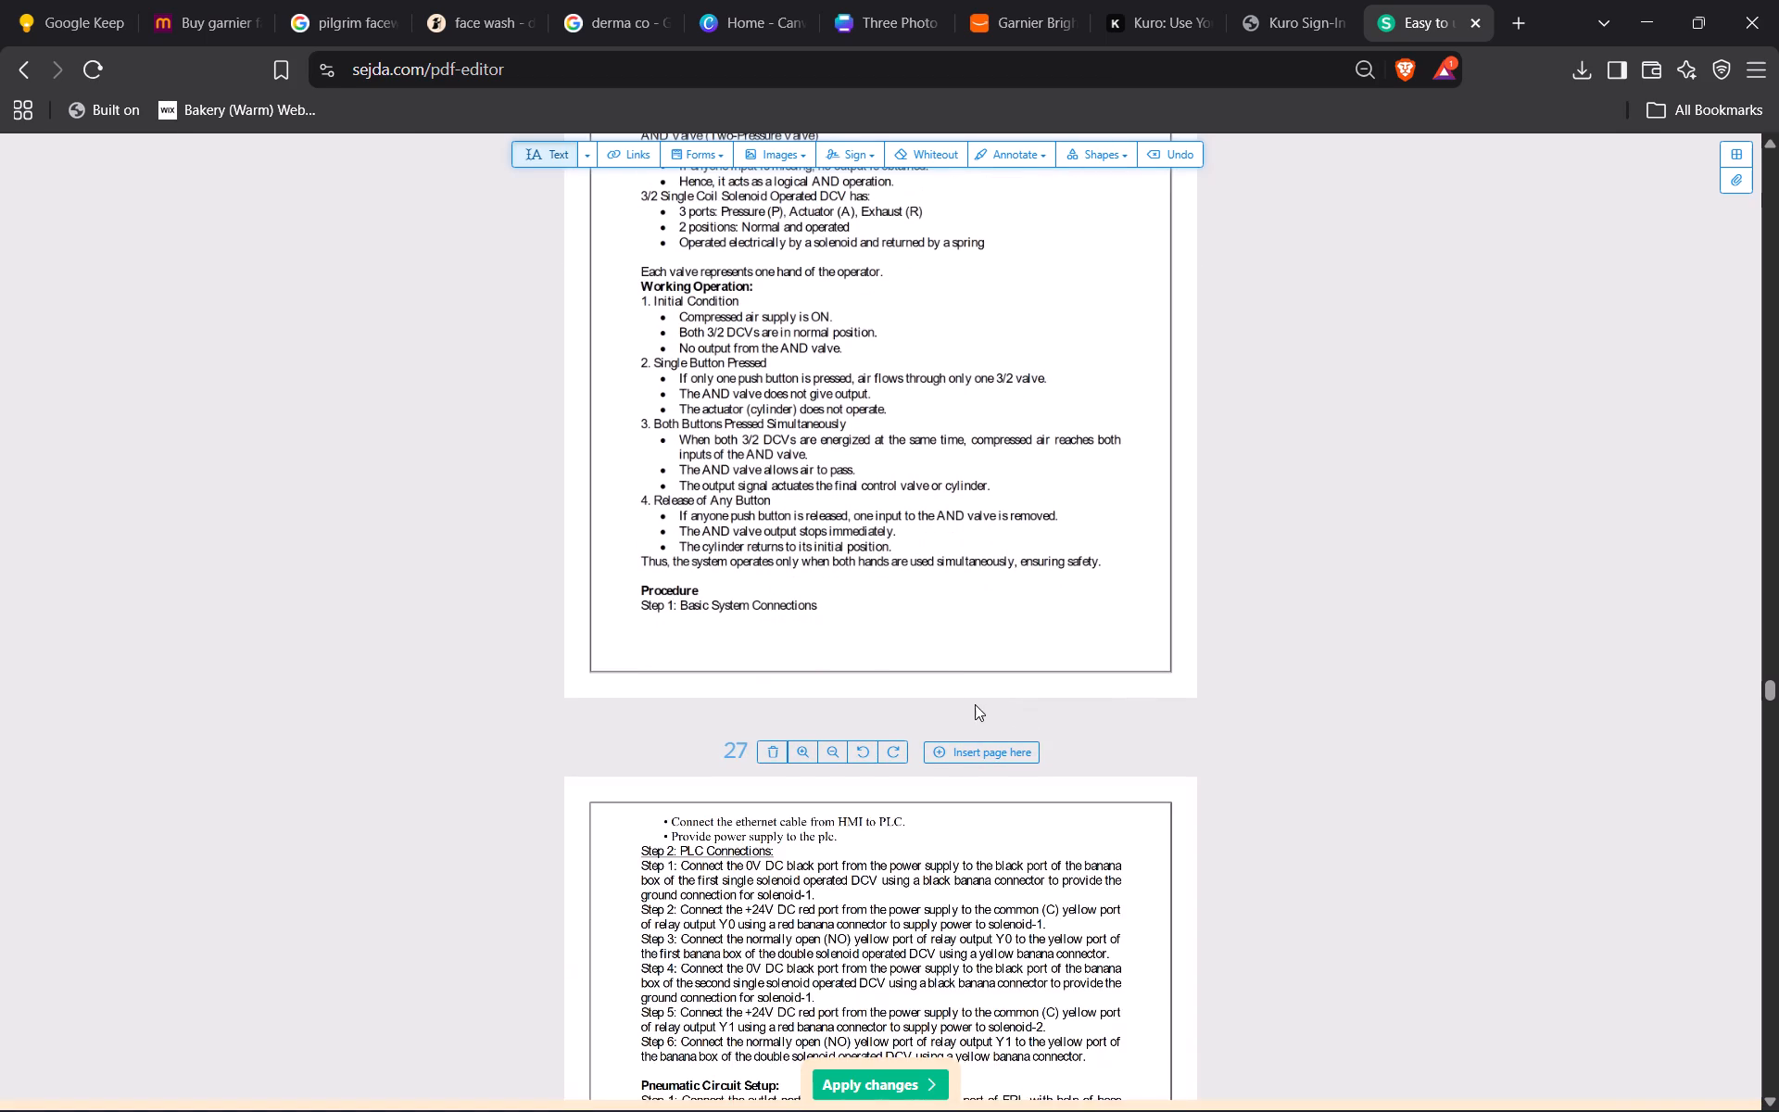
{"action": "scroll", "coordinate": [917, 685], "scroll_direction": "down", "scroll_amount": 14}
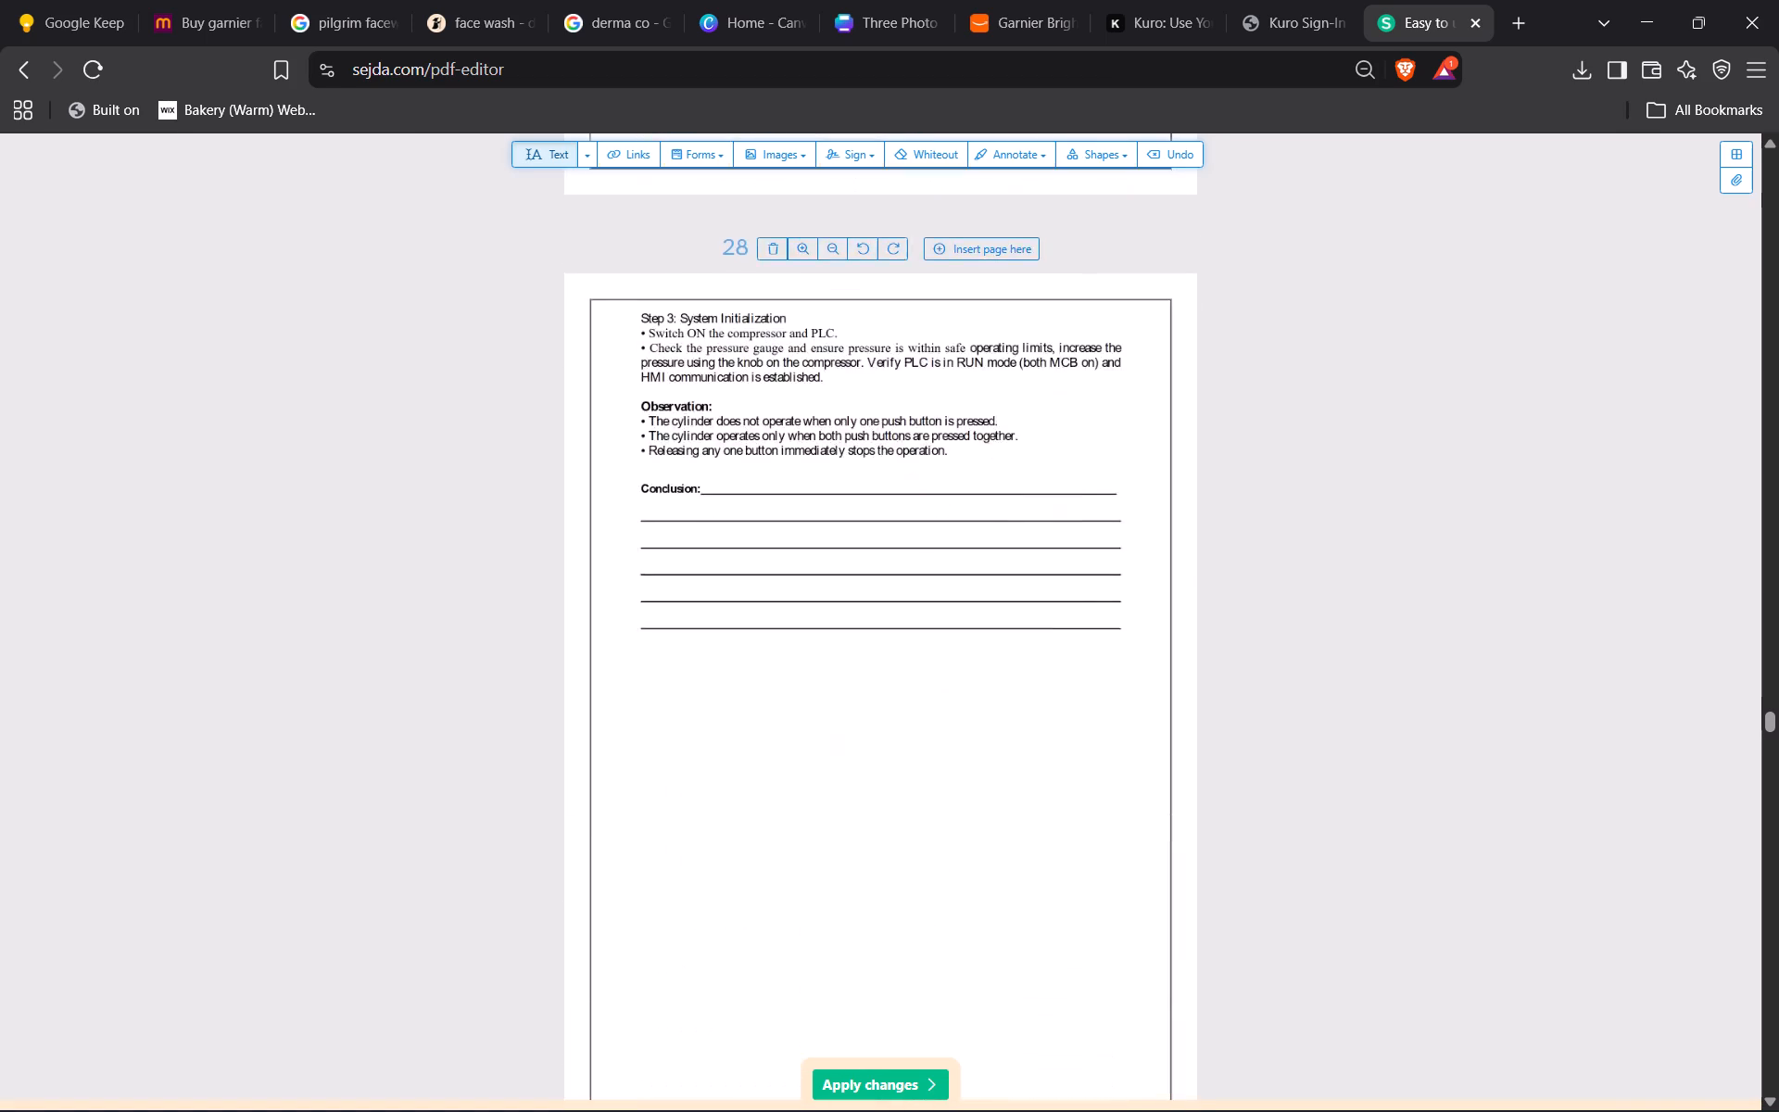
{"action": "scroll", "coordinate": [906, 698], "scroll_direction": "down", "scroll_amount": 6}
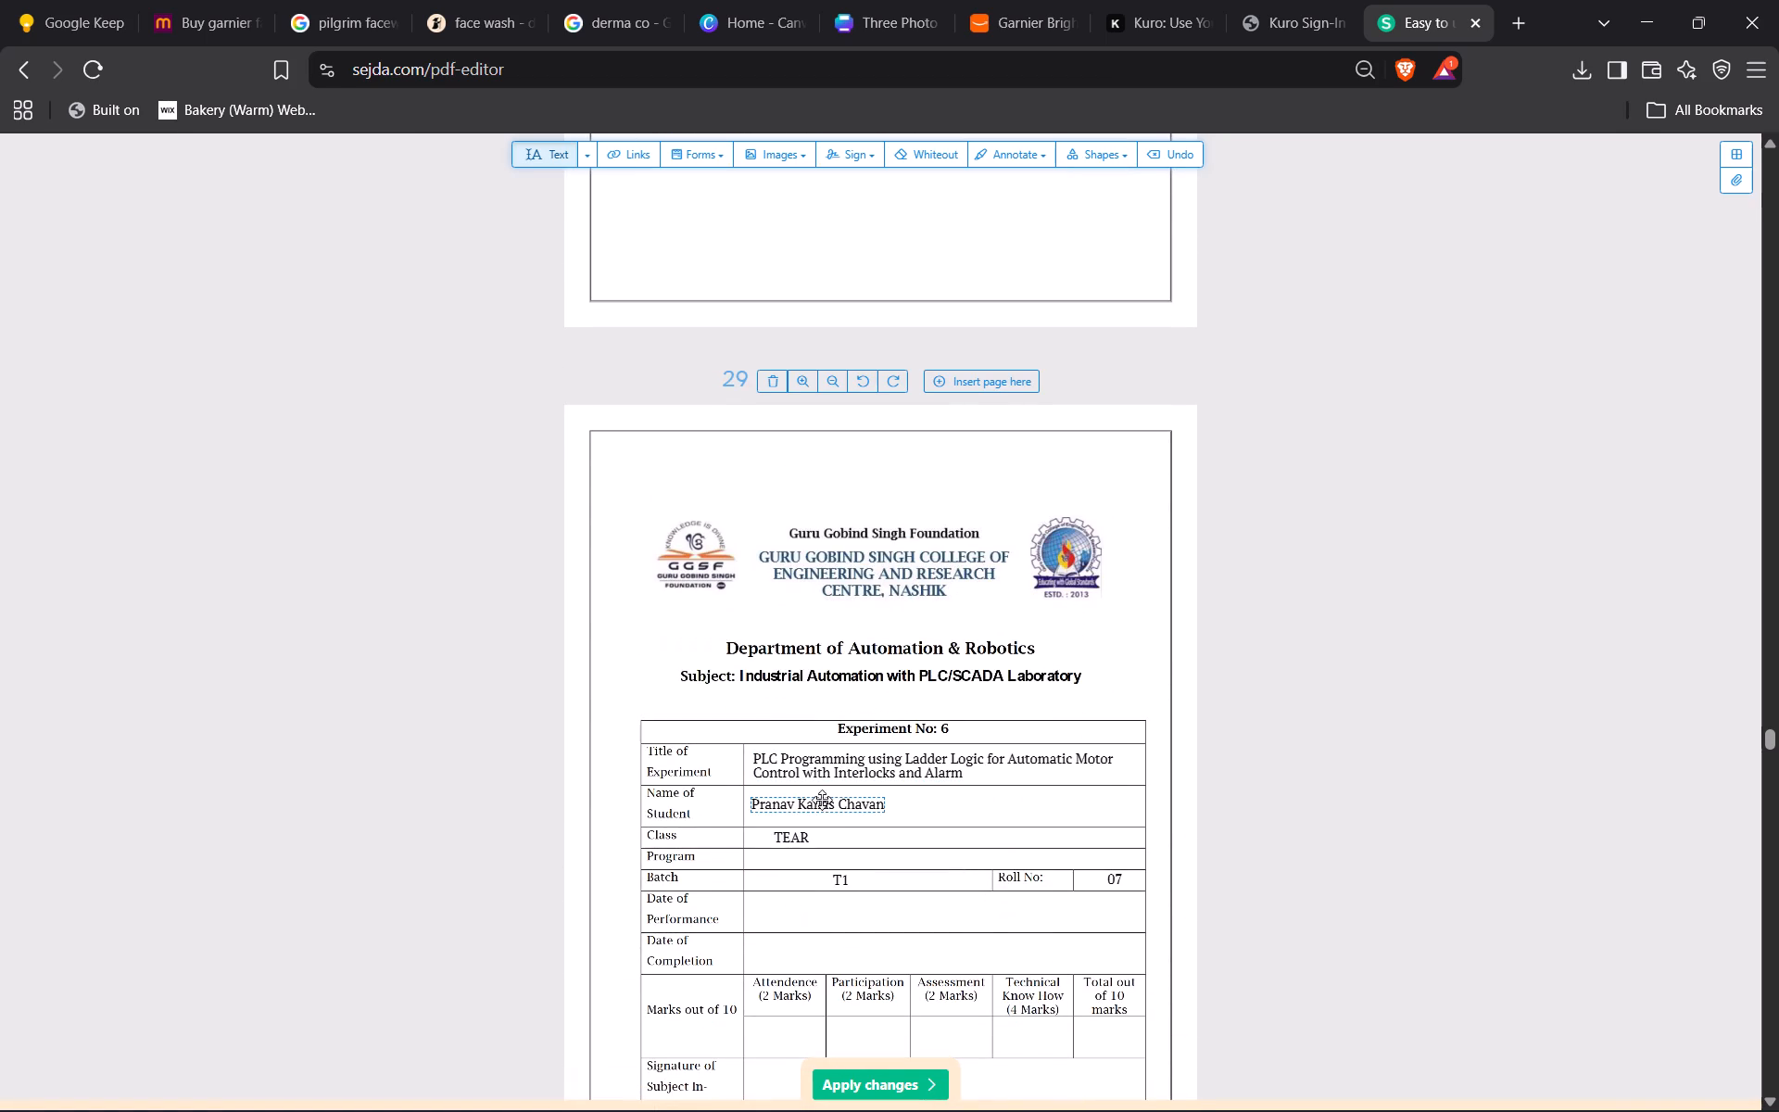
{"action": "double_click", "coordinate": [818, 806]}
{"action": "key", "text": "ctrl+v"}
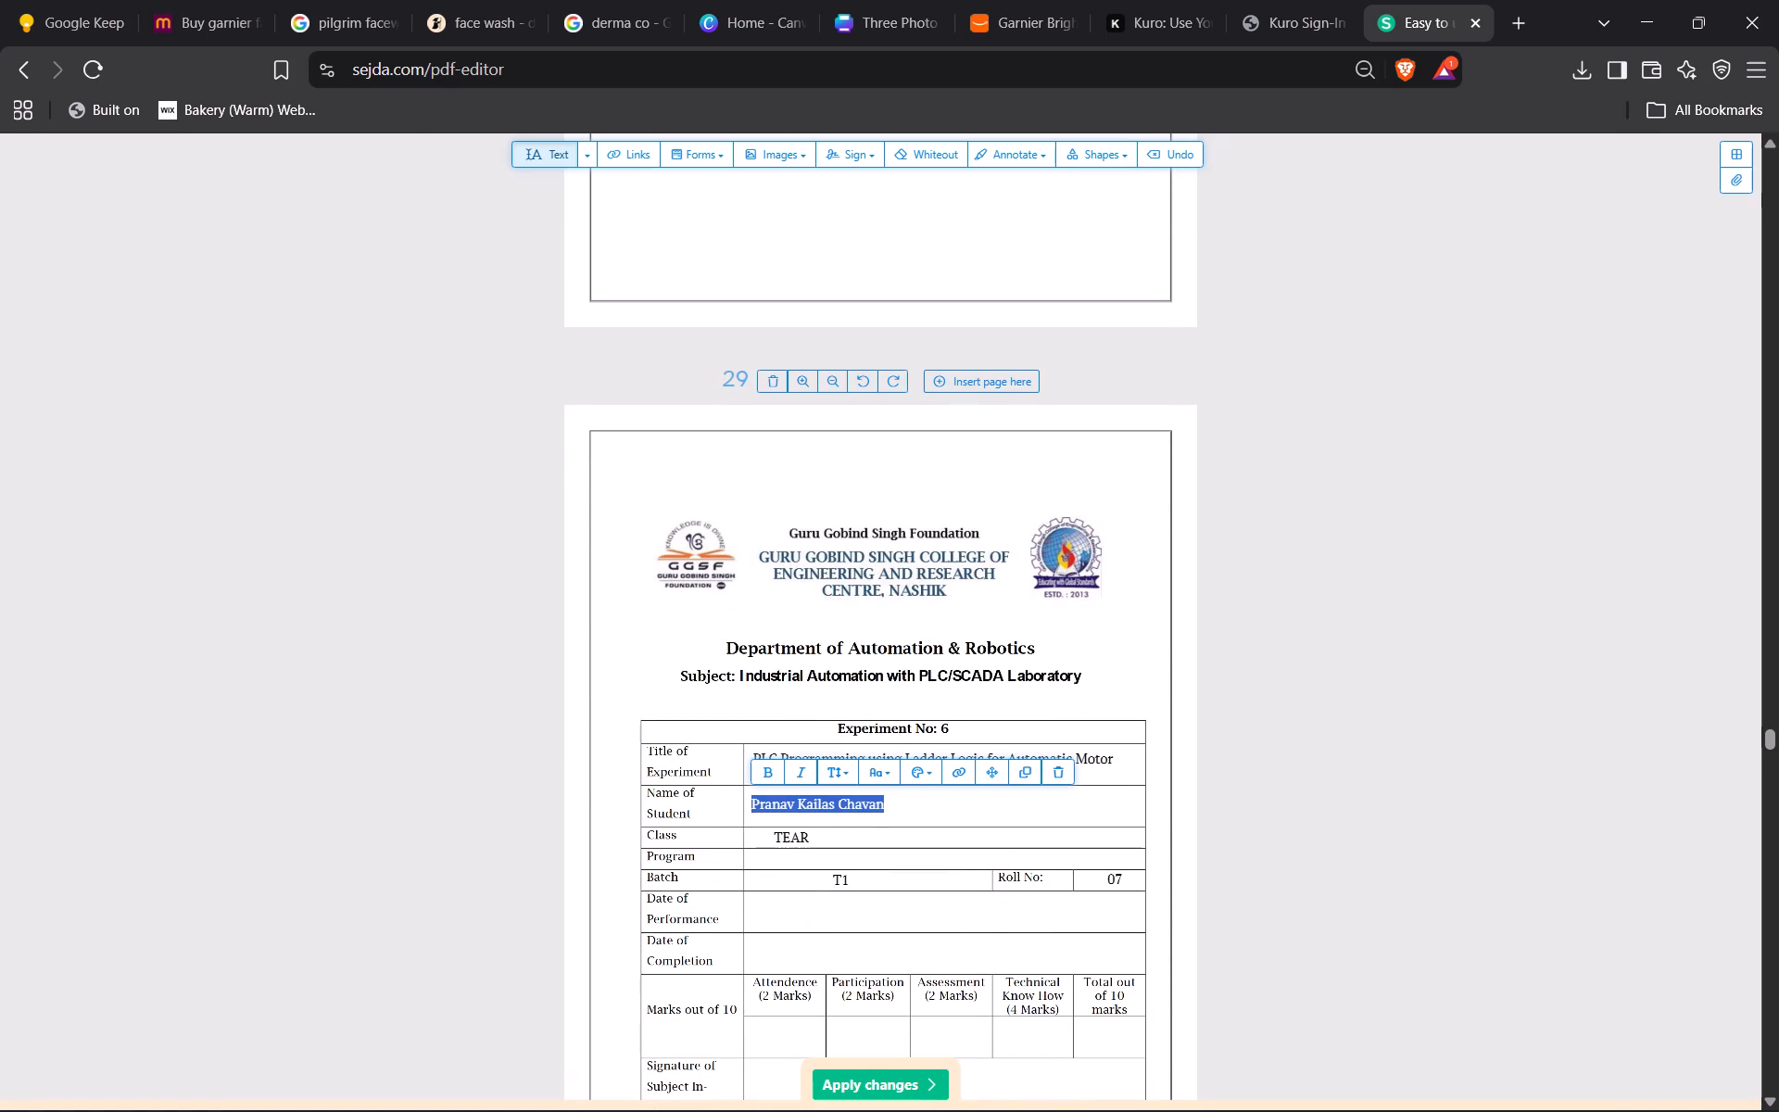
Set the roll number in the Experiment 6 form to 11.
{"action": "left_click", "coordinate": [1120, 874]}
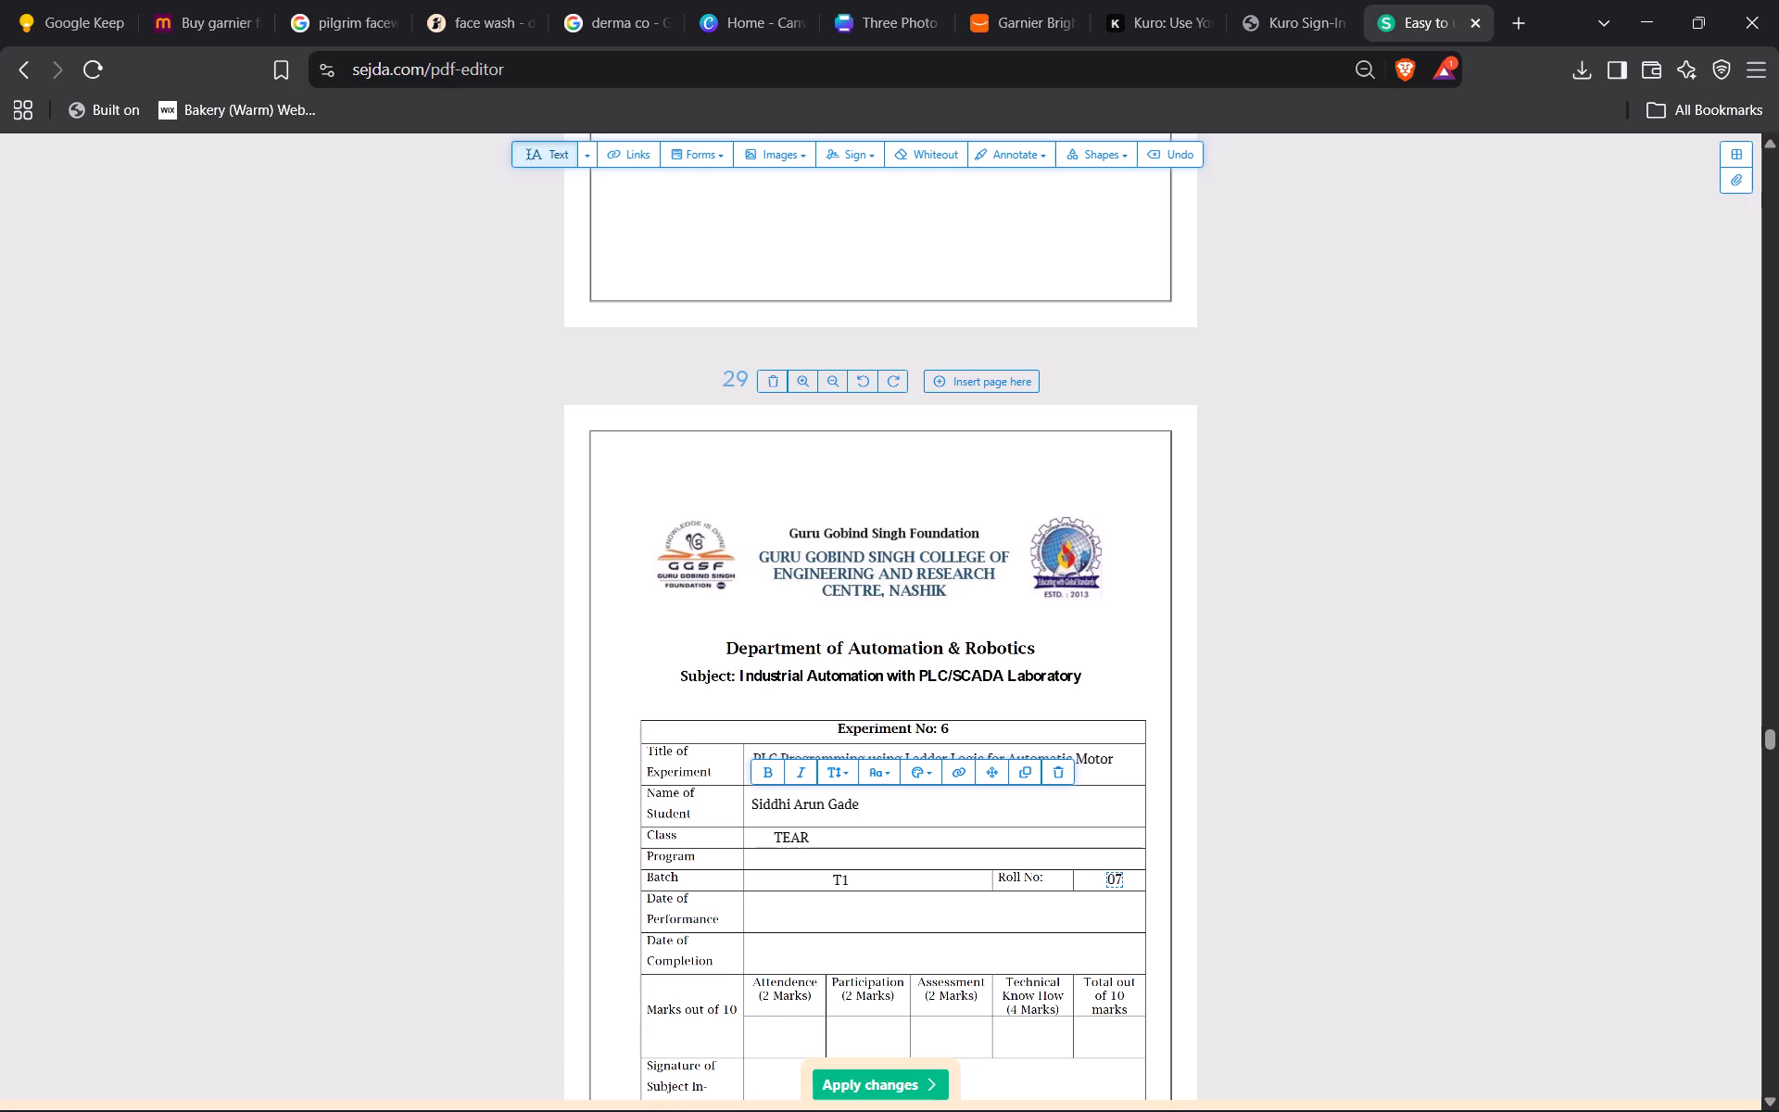
{"action": "key", "text": "ctrl+a"}
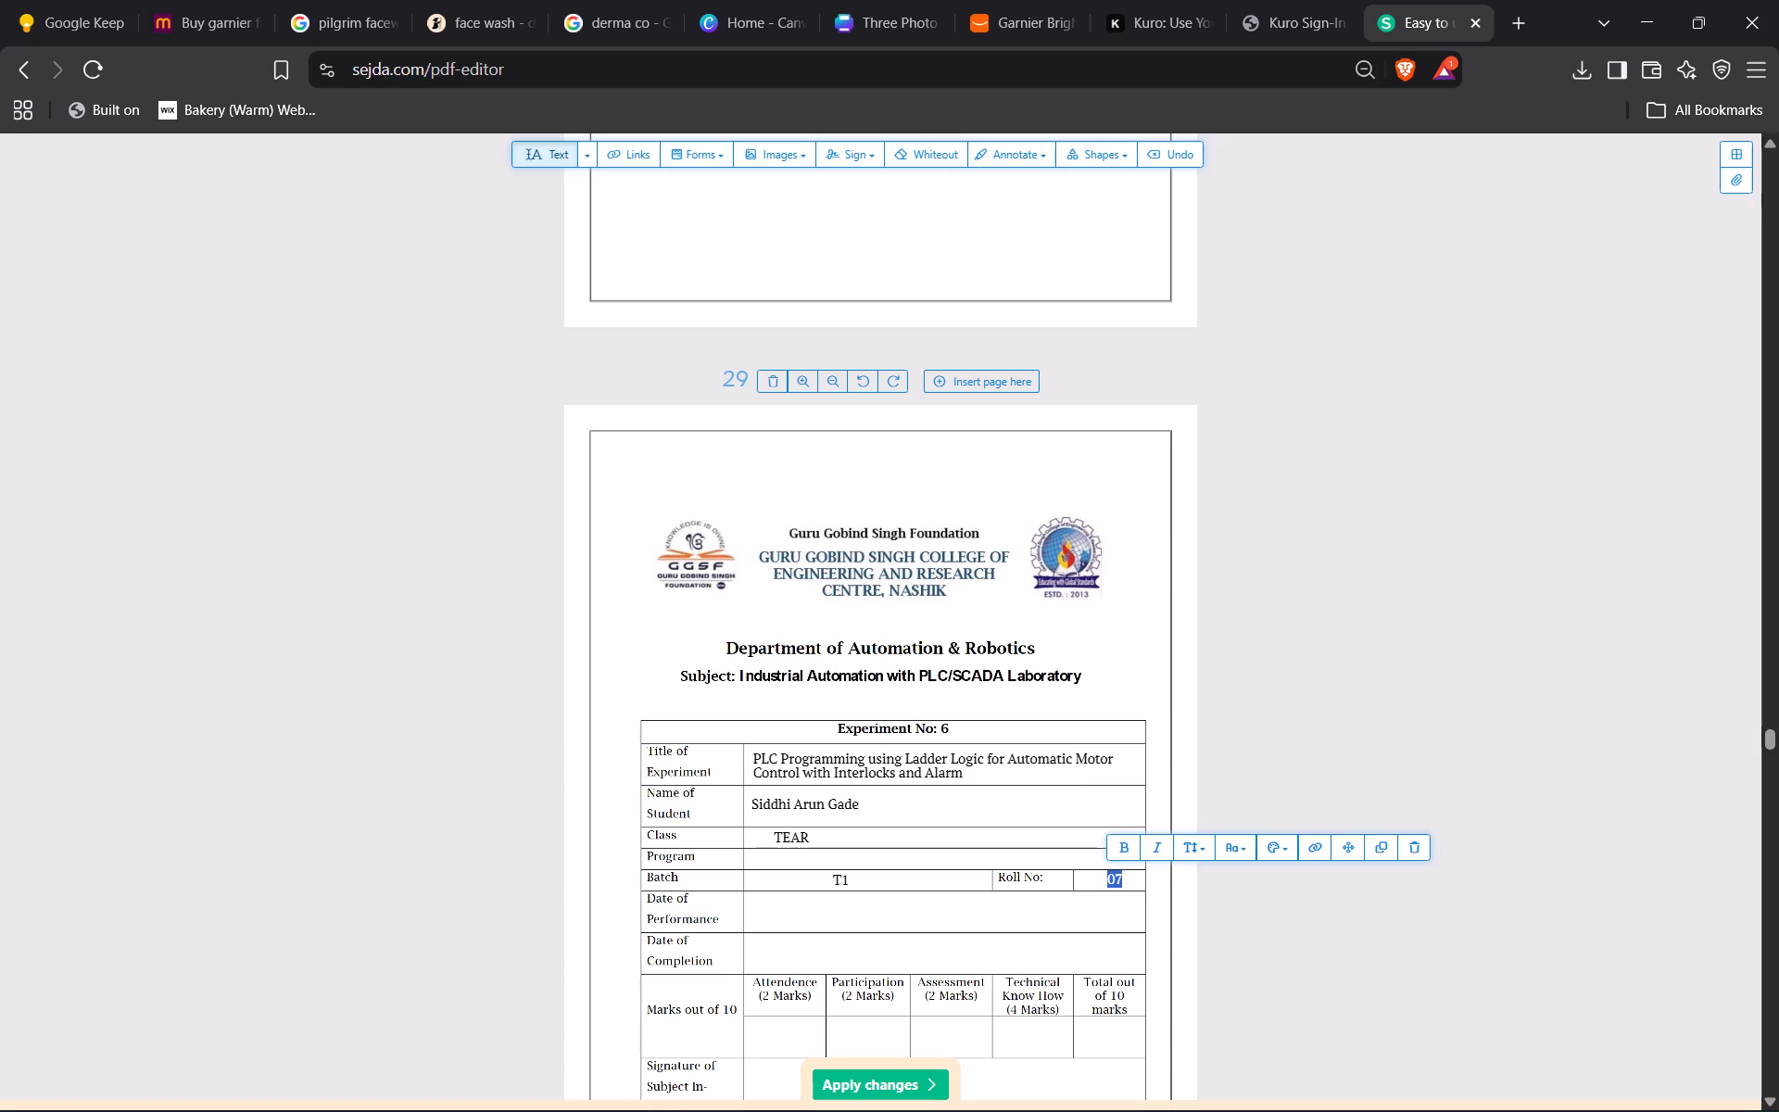
{"action": "key", "text": "ctrl+v"}
{"action": "key", "text": "ctrl+z"}
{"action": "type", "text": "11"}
Replace the student name in the Experiment 7 form with the copied name of the new student.
{"action": "scroll", "coordinate": [1475, 660], "scroll_direction": "down", "scroll_amount": 11}
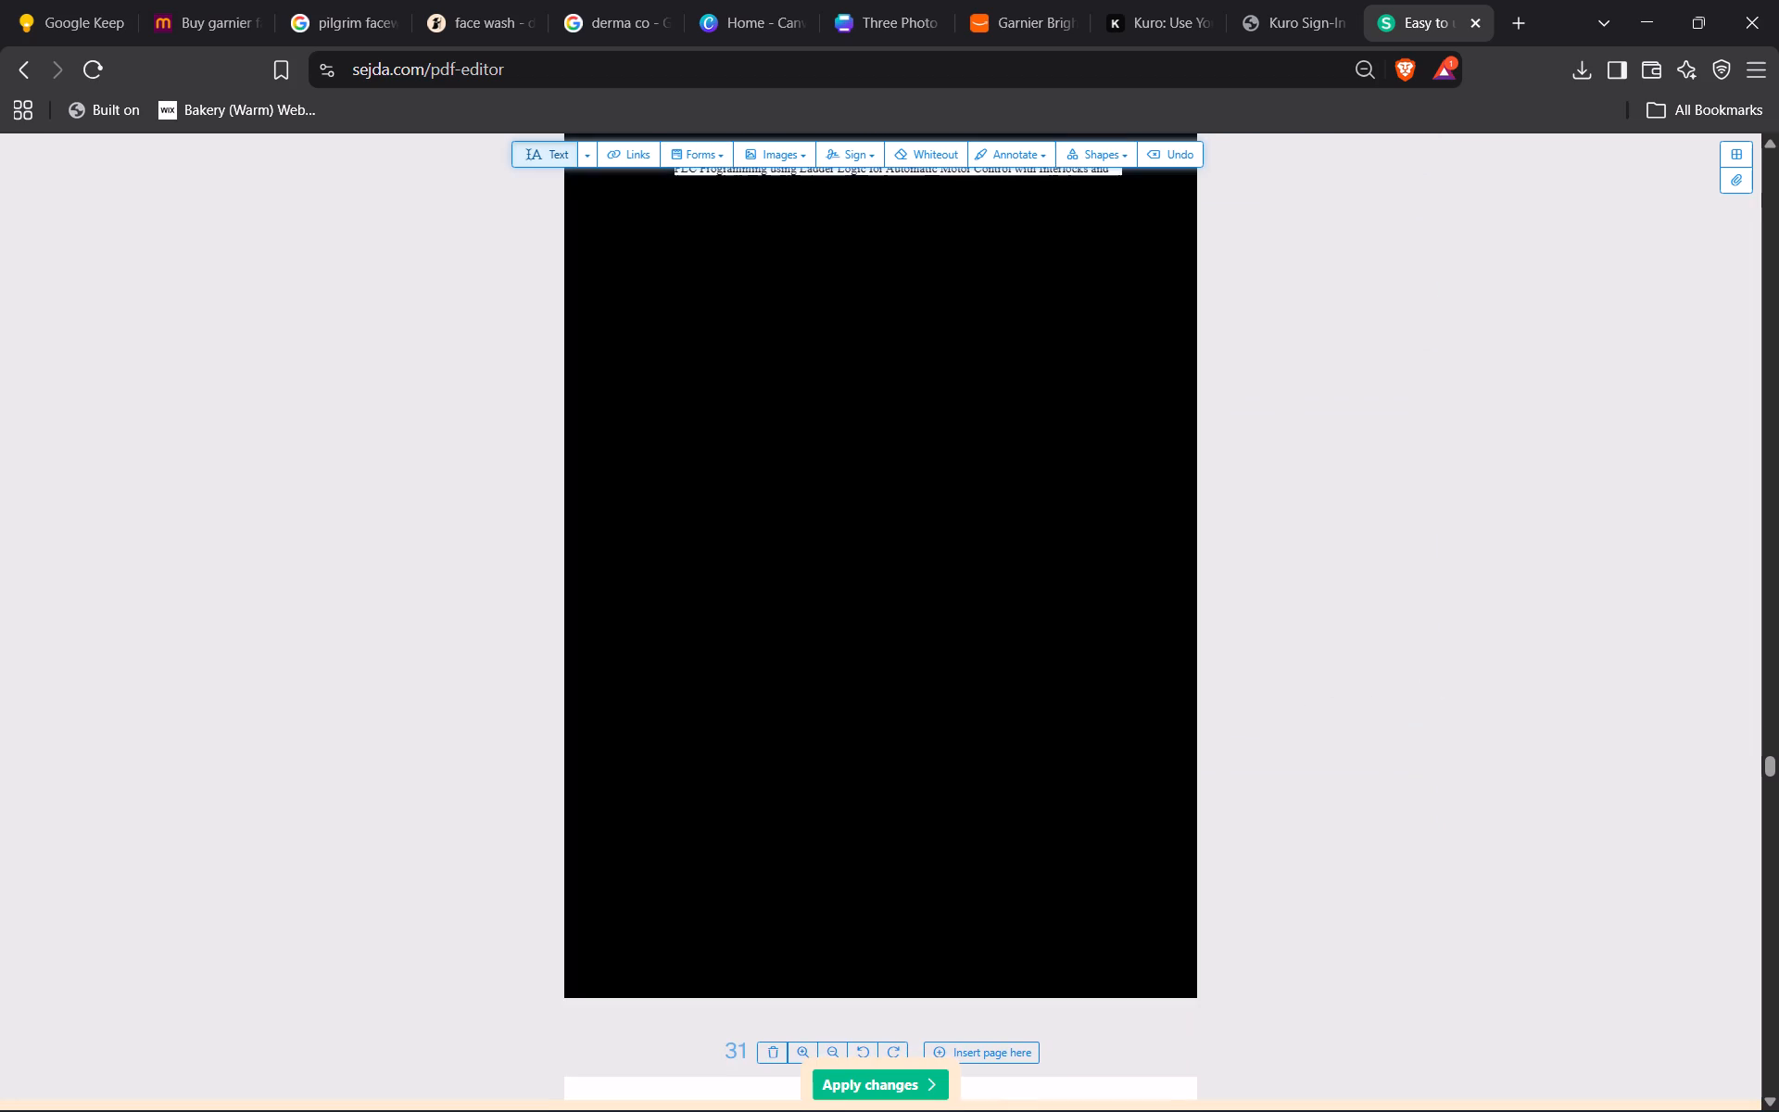
{"action": "scroll", "coordinate": [1016, 694], "scroll_direction": "down", "scroll_amount": 15}
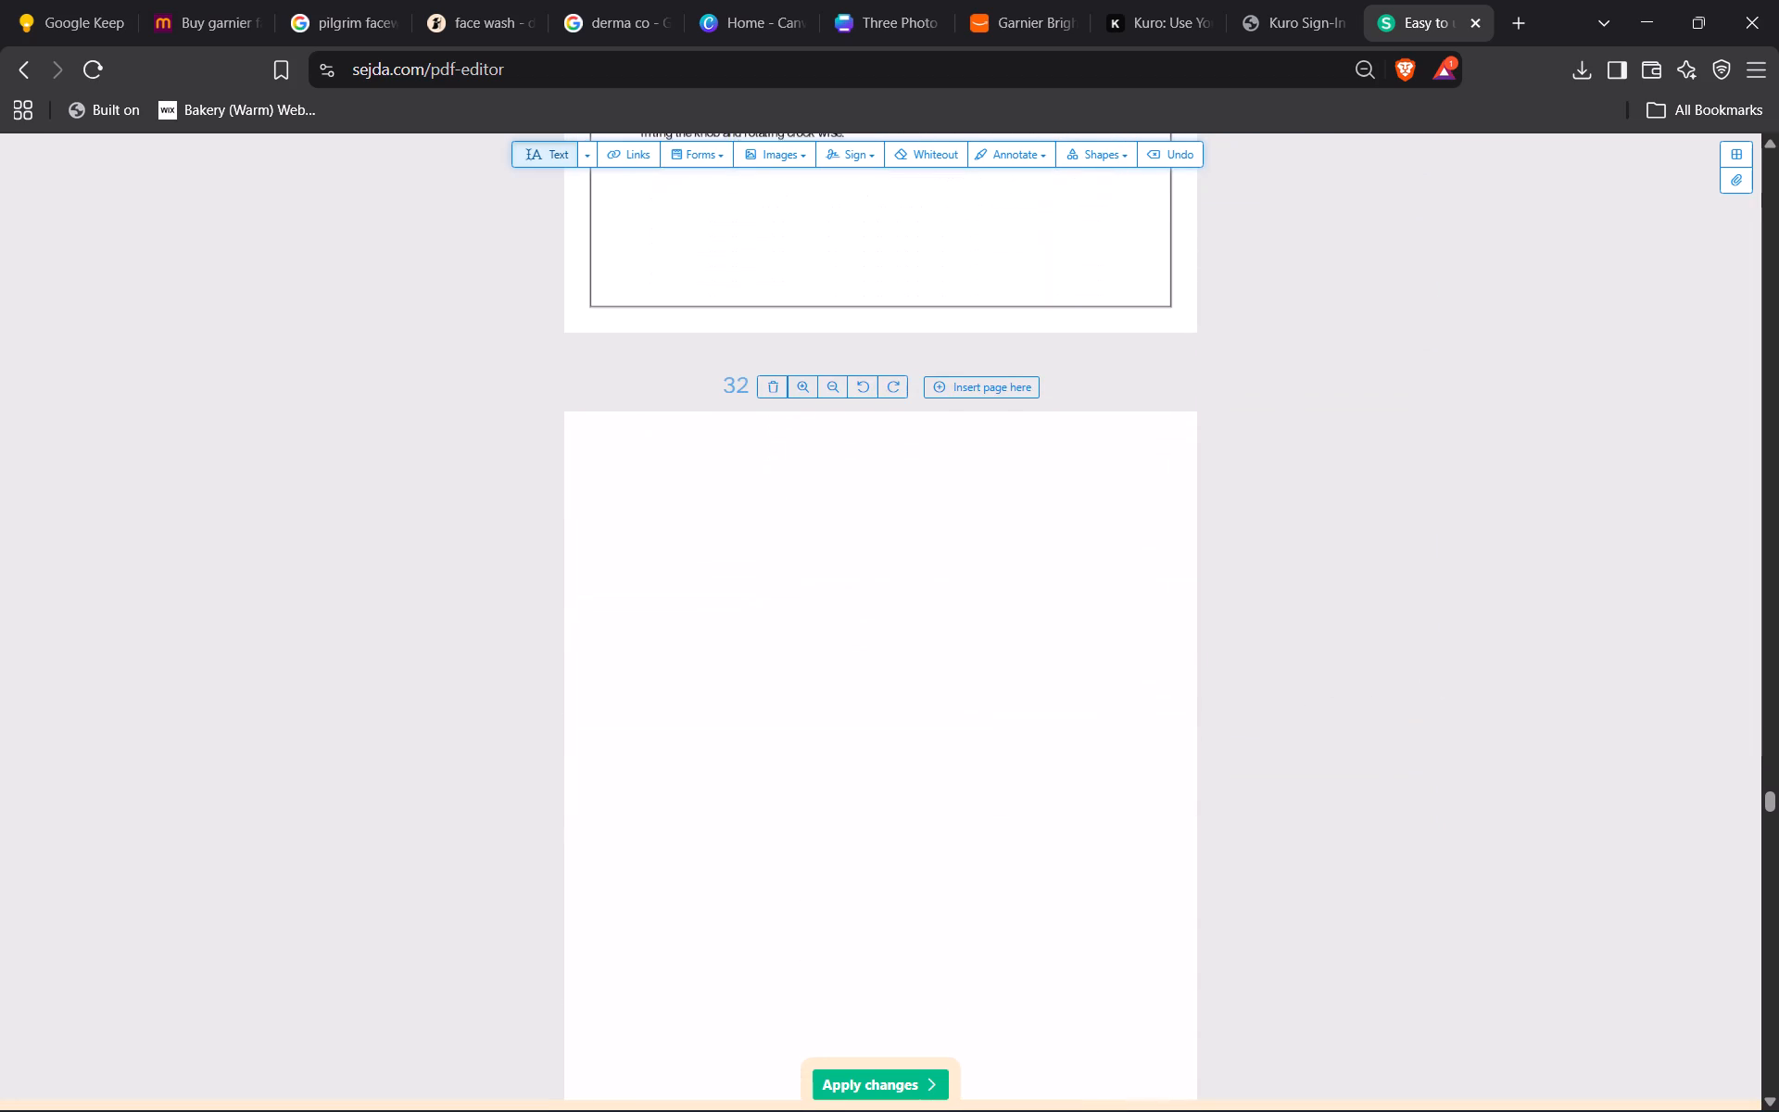
{"action": "scroll", "coordinate": [1006, 690], "scroll_direction": "down", "scroll_amount": 9}
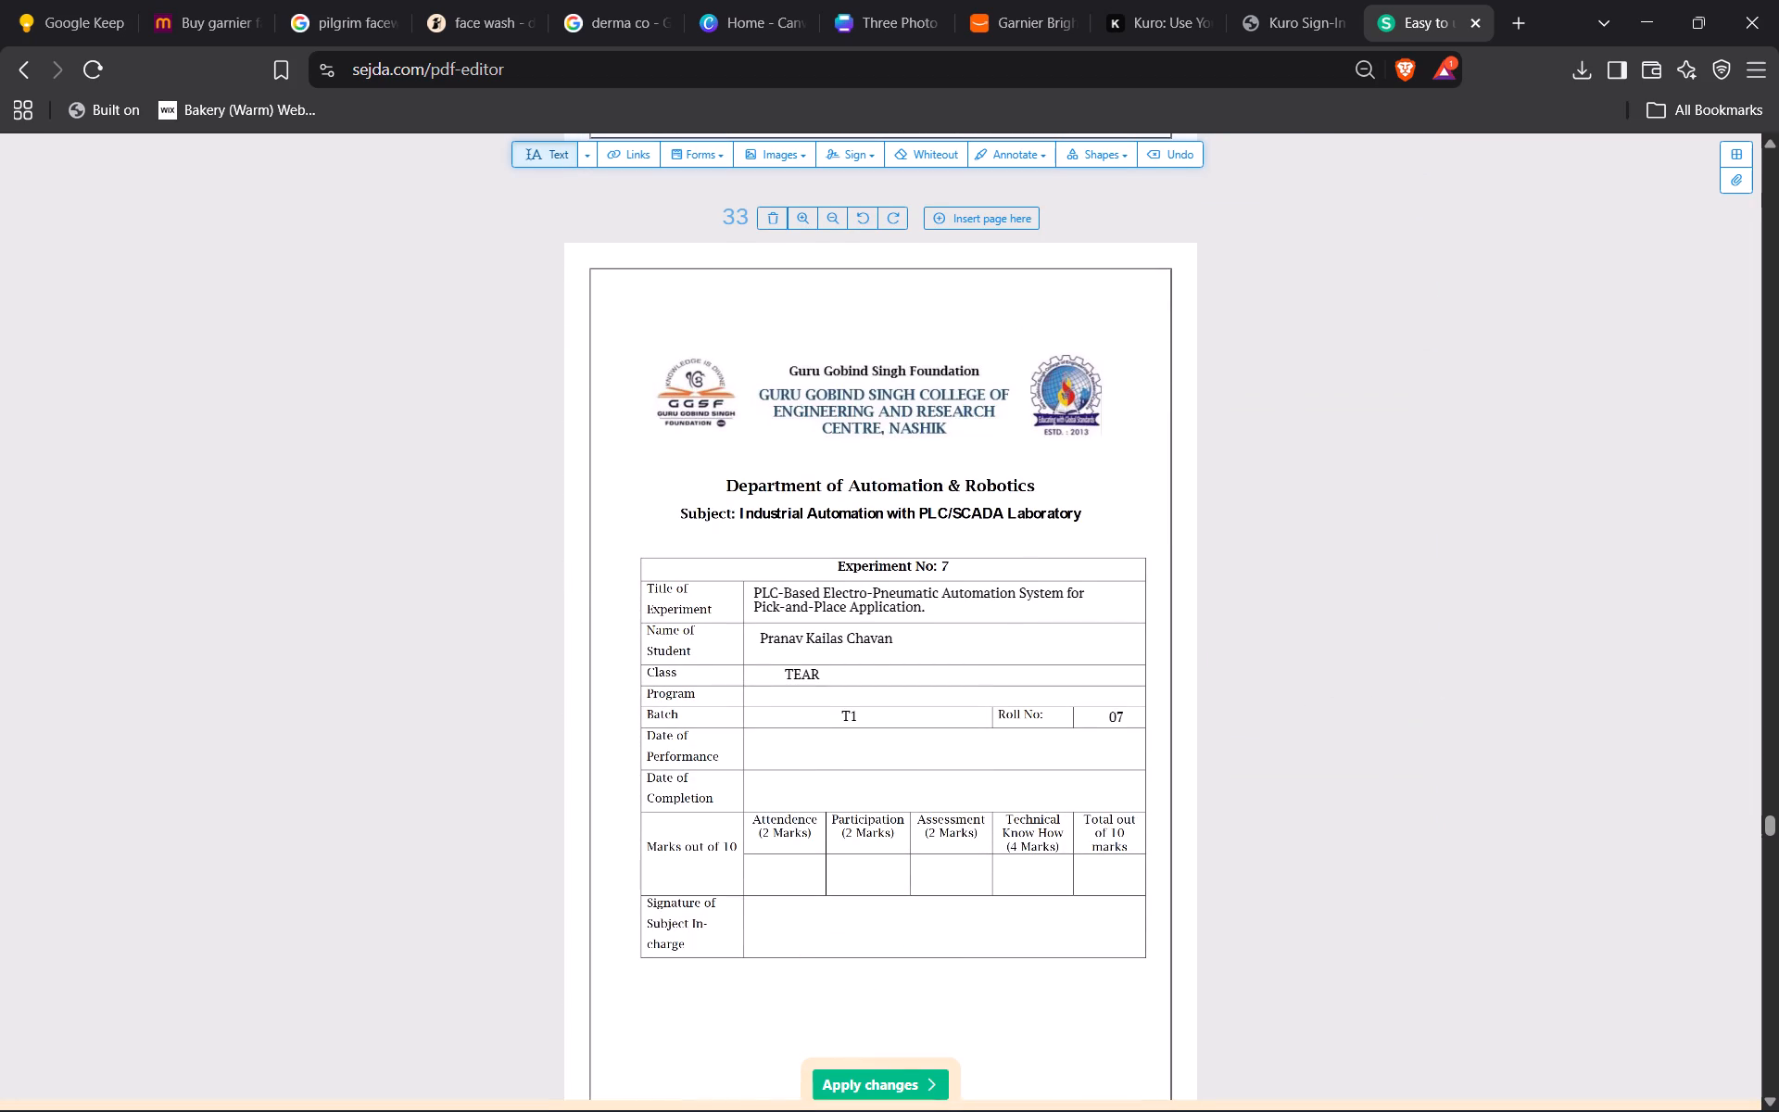
{"action": "double_click", "coordinate": [876, 641]}
{"action": "key", "text": "ctrl+v"}
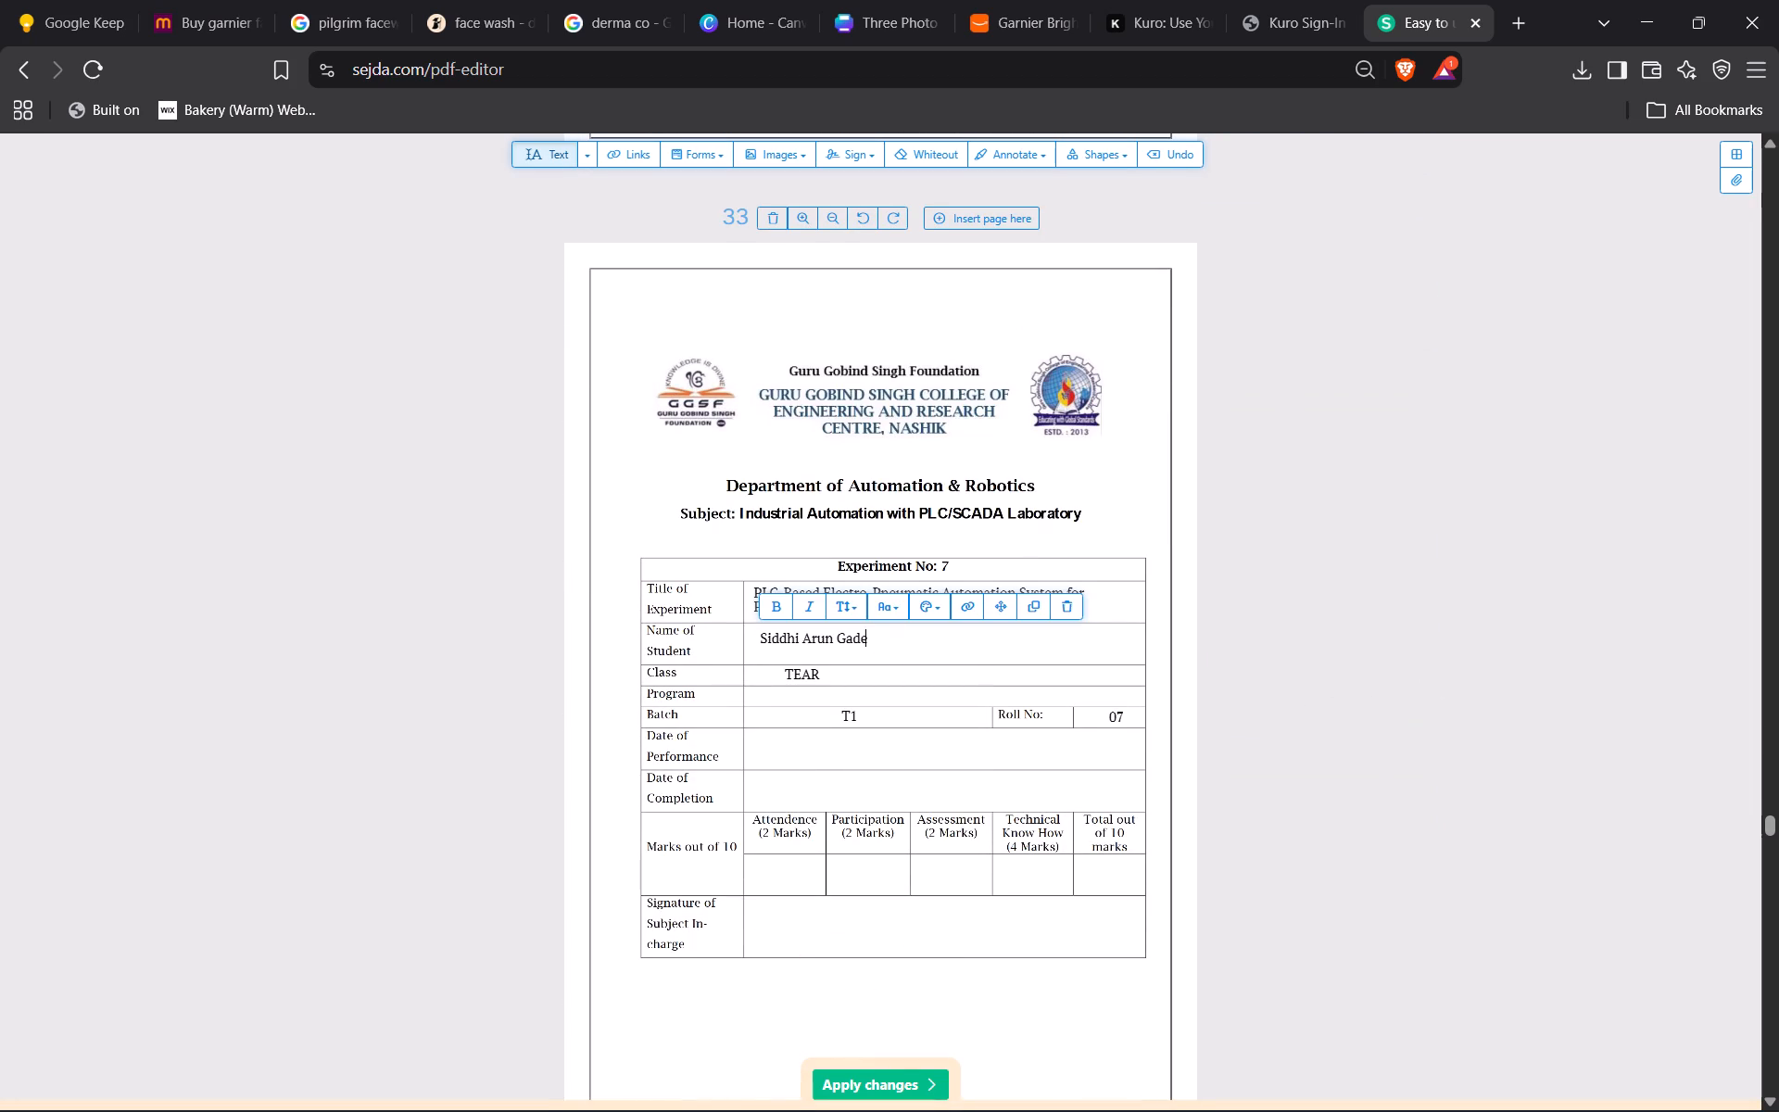
Set the roll number in the Experiment 7 form to 11.
{"action": "left_click", "coordinate": [1112, 714]}
{"action": "key", "text": "ctrl+a"}
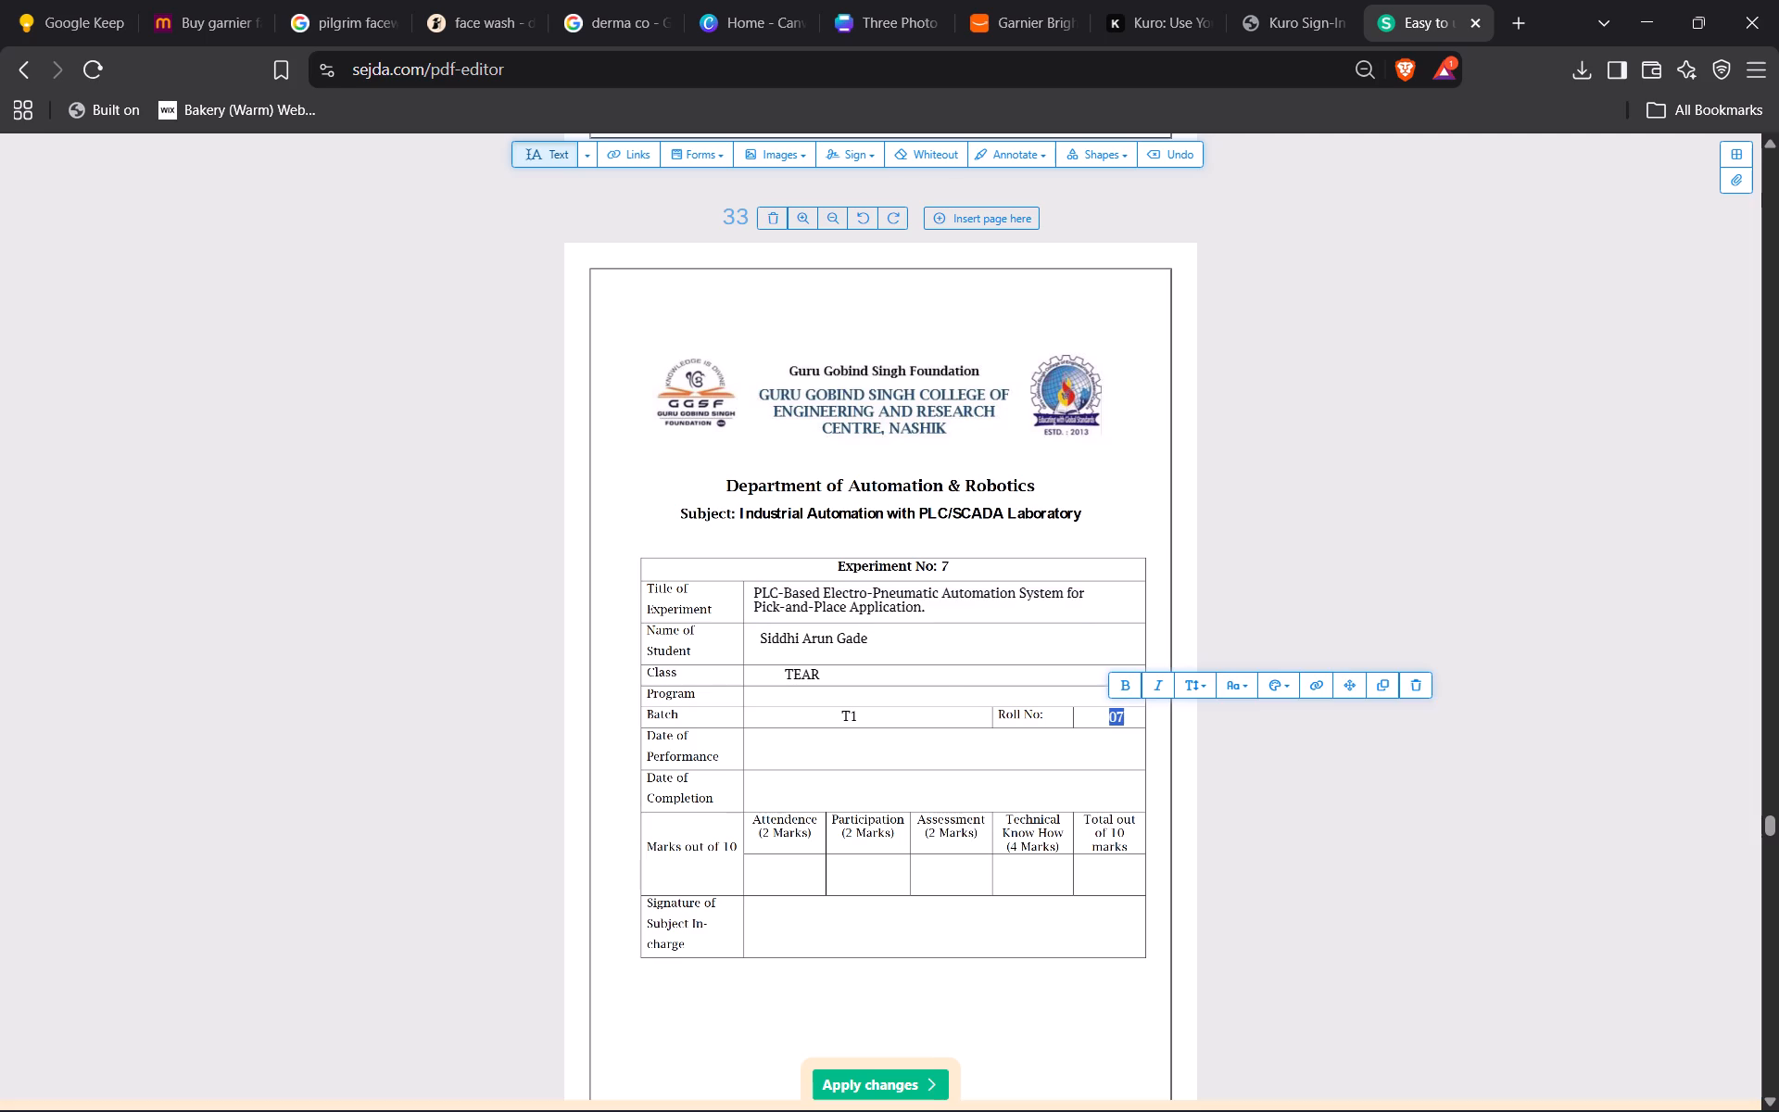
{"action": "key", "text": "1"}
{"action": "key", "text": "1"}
Replace the student name in the Experiment 8 form with the copied name of the new student.
{"action": "scroll", "coordinate": [899, 789], "scroll_direction": "down", "scroll_amount": 10}
{"action": "scroll", "coordinate": [985, 732], "scroll_direction": "up", "scroll_amount": 2}
{"action": "scroll", "coordinate": [984, 731], "scroll_direction": "down", "scroll_amount": 4}
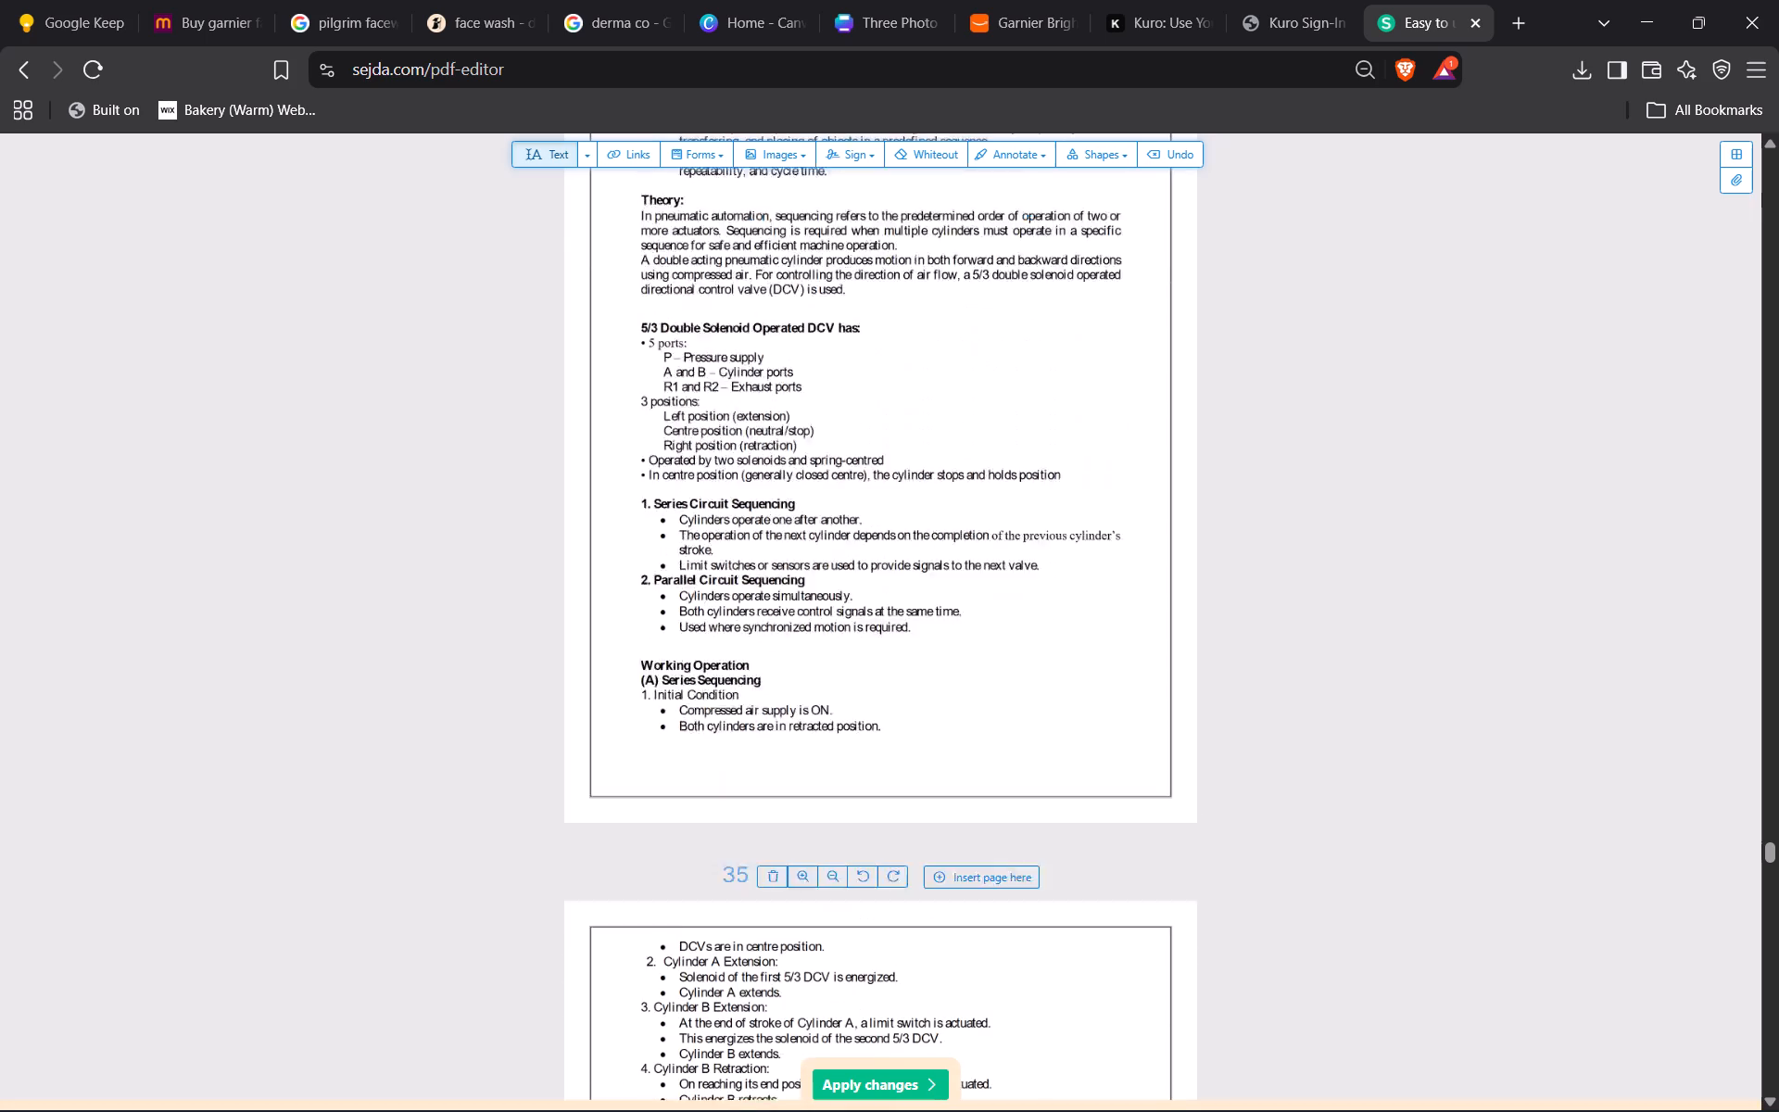
{"action": "scroll", "coordinate": [984, 731], "scroll_direction": "down", "scroll_amount": 7}
{"action": "scroll", "coordinate": [984, 731], "scroll_direction": "up", "scroll_amount": 1}
{"action": "scroll", "coordinate": [984, 731], "scroll_direction": "down", "scroll_amount": 7}
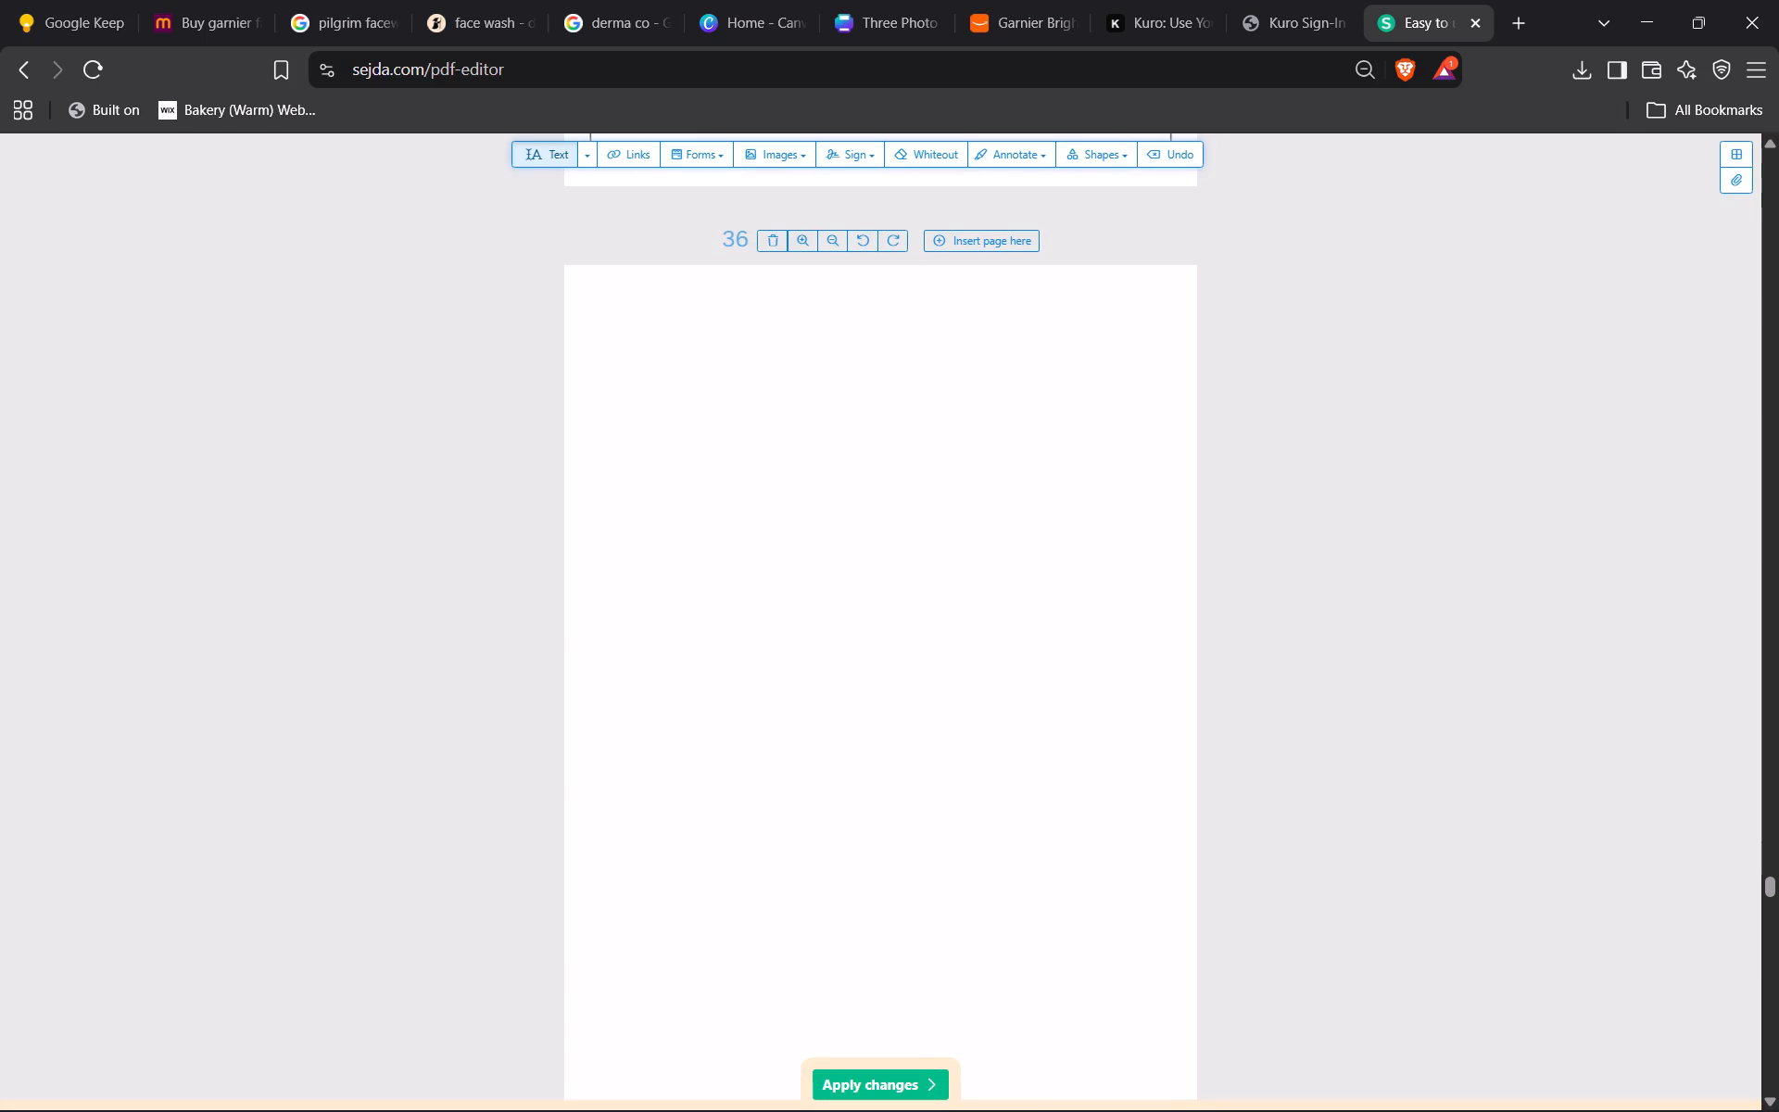
{"action": "scroll", "coordinate": [892, 495], "scroll_direction": "down", "scroll_amount": 6}
{"action": "scroll", "coordinate": [911, 589], "scroll_direction": "down", "scroll_amount": 7}
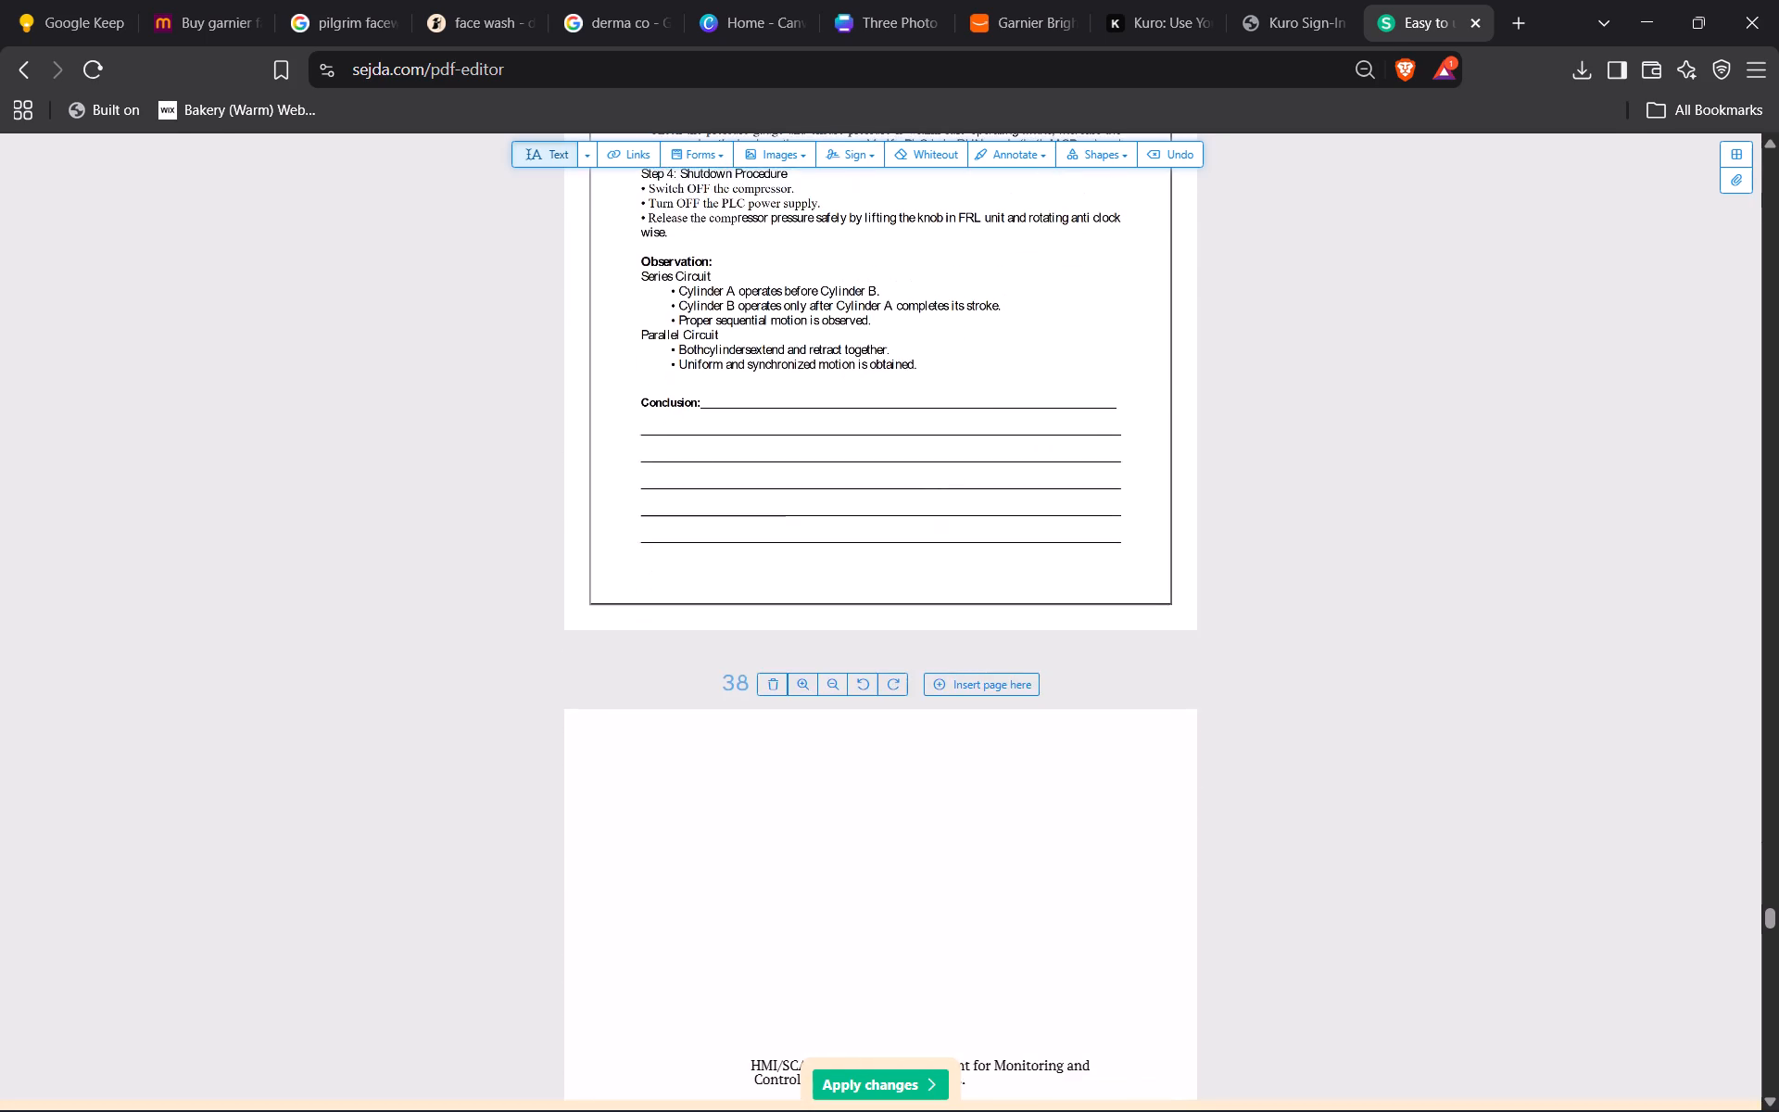
{"action": "scroll", "coordinate": [914, 564], "scroll_direction": "down", "scroll_amount": 4}
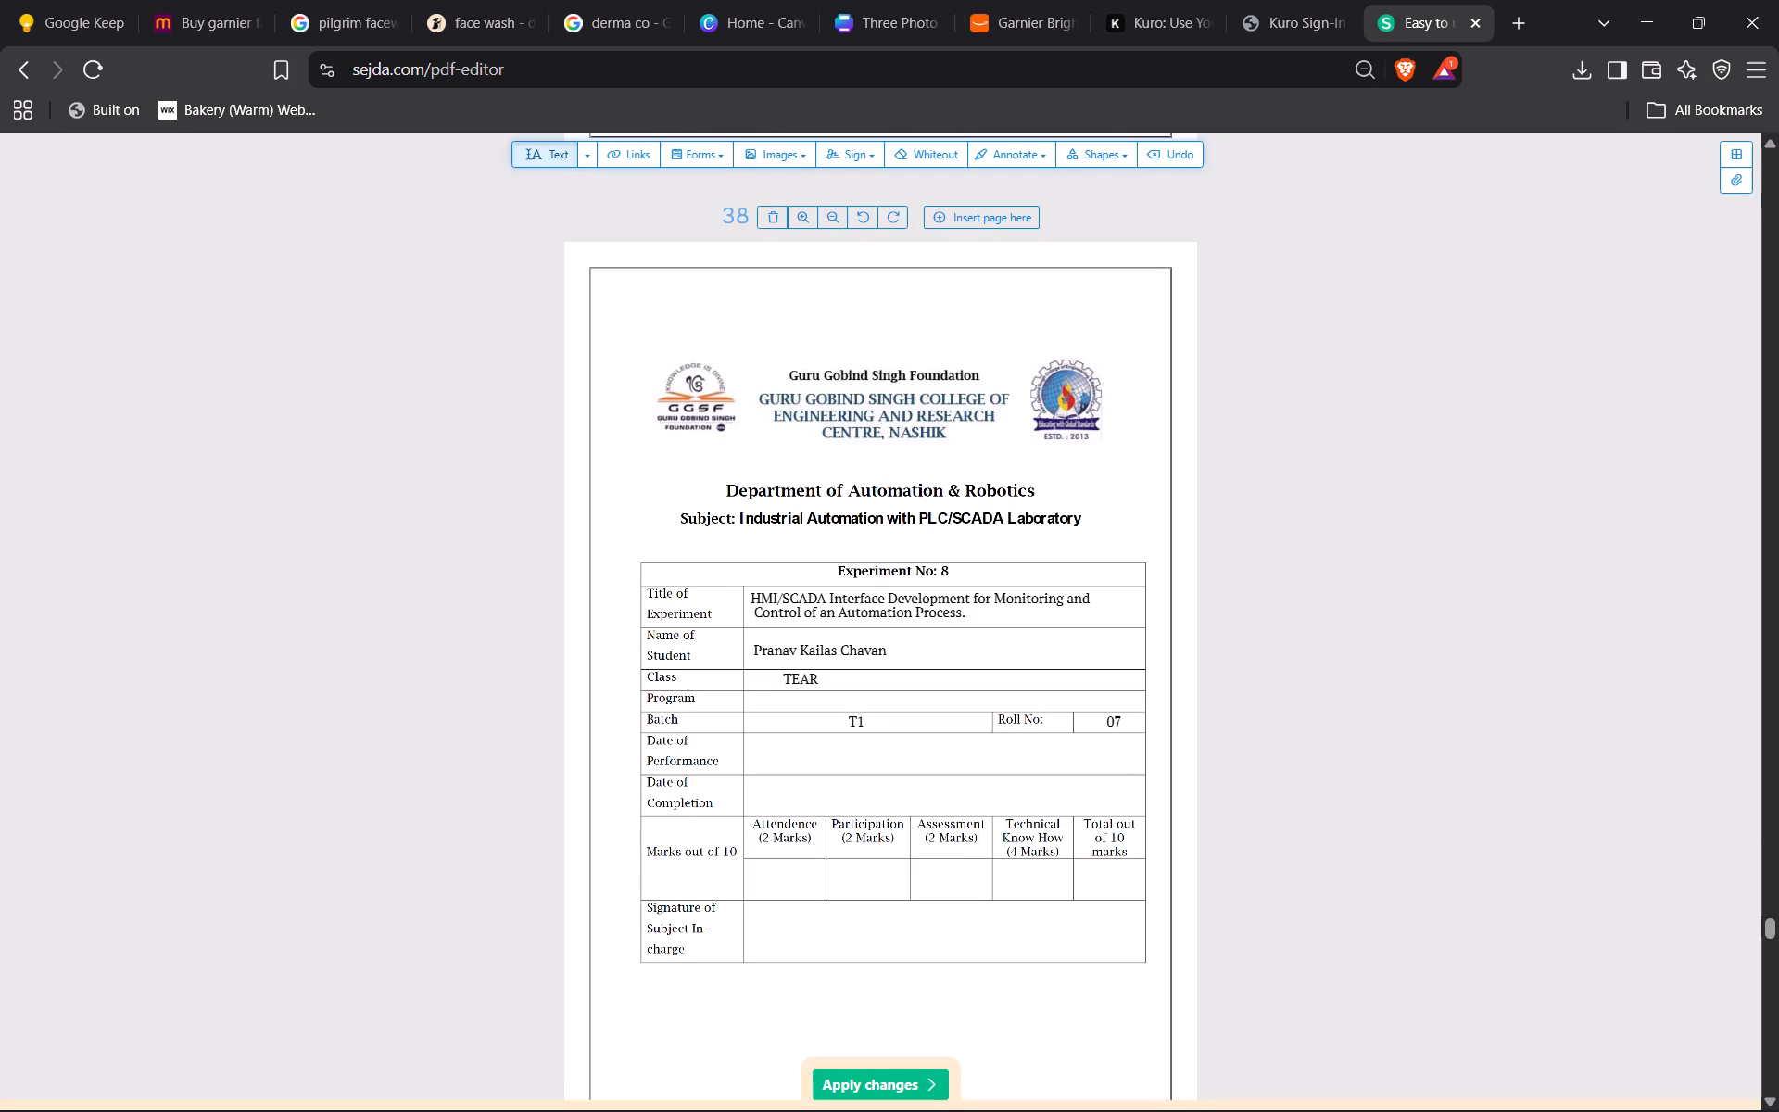
{"action": "left_click", "coordinate": [849, 645]}
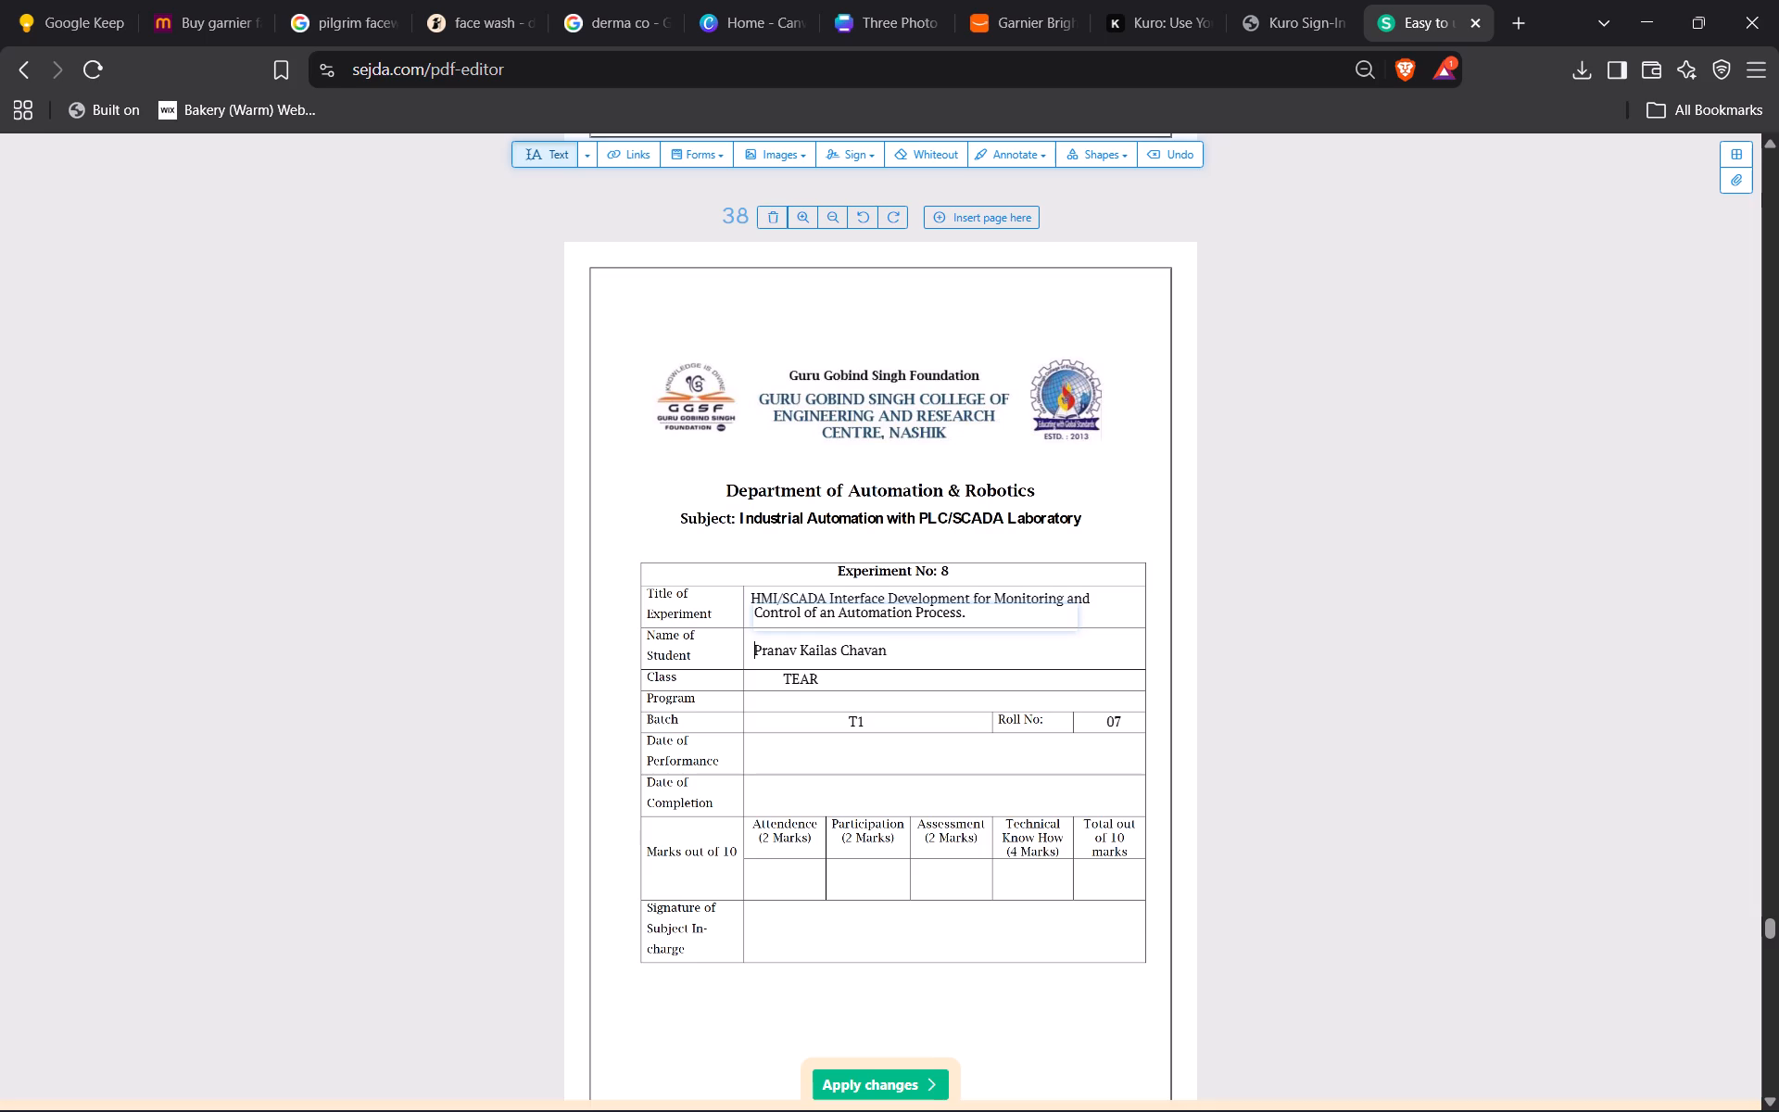
{"action": "double_click", "coordinate": [839, 647]}
{"action": "key", "text": "ctrl+v"}
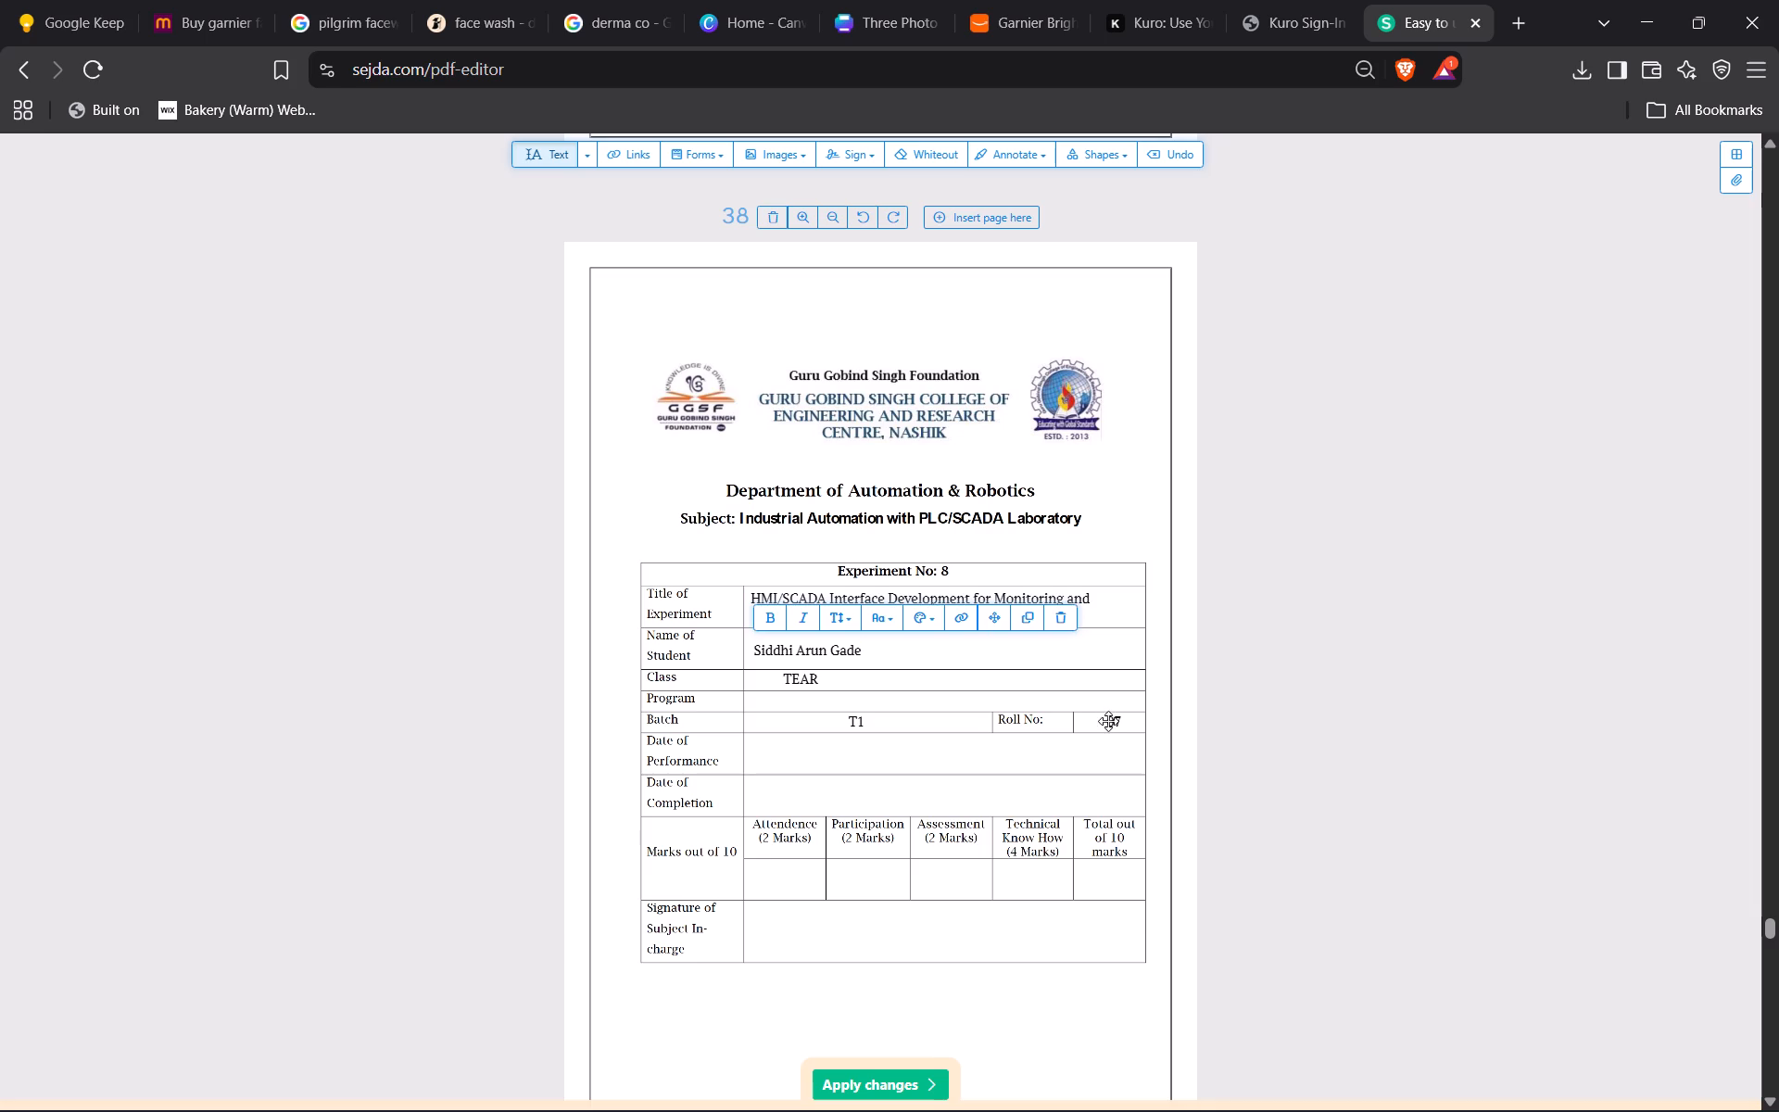
Set the roll number in the Experiment 8 form to 11.
{"action": "left_click", "coordinate": [1109, 718]}
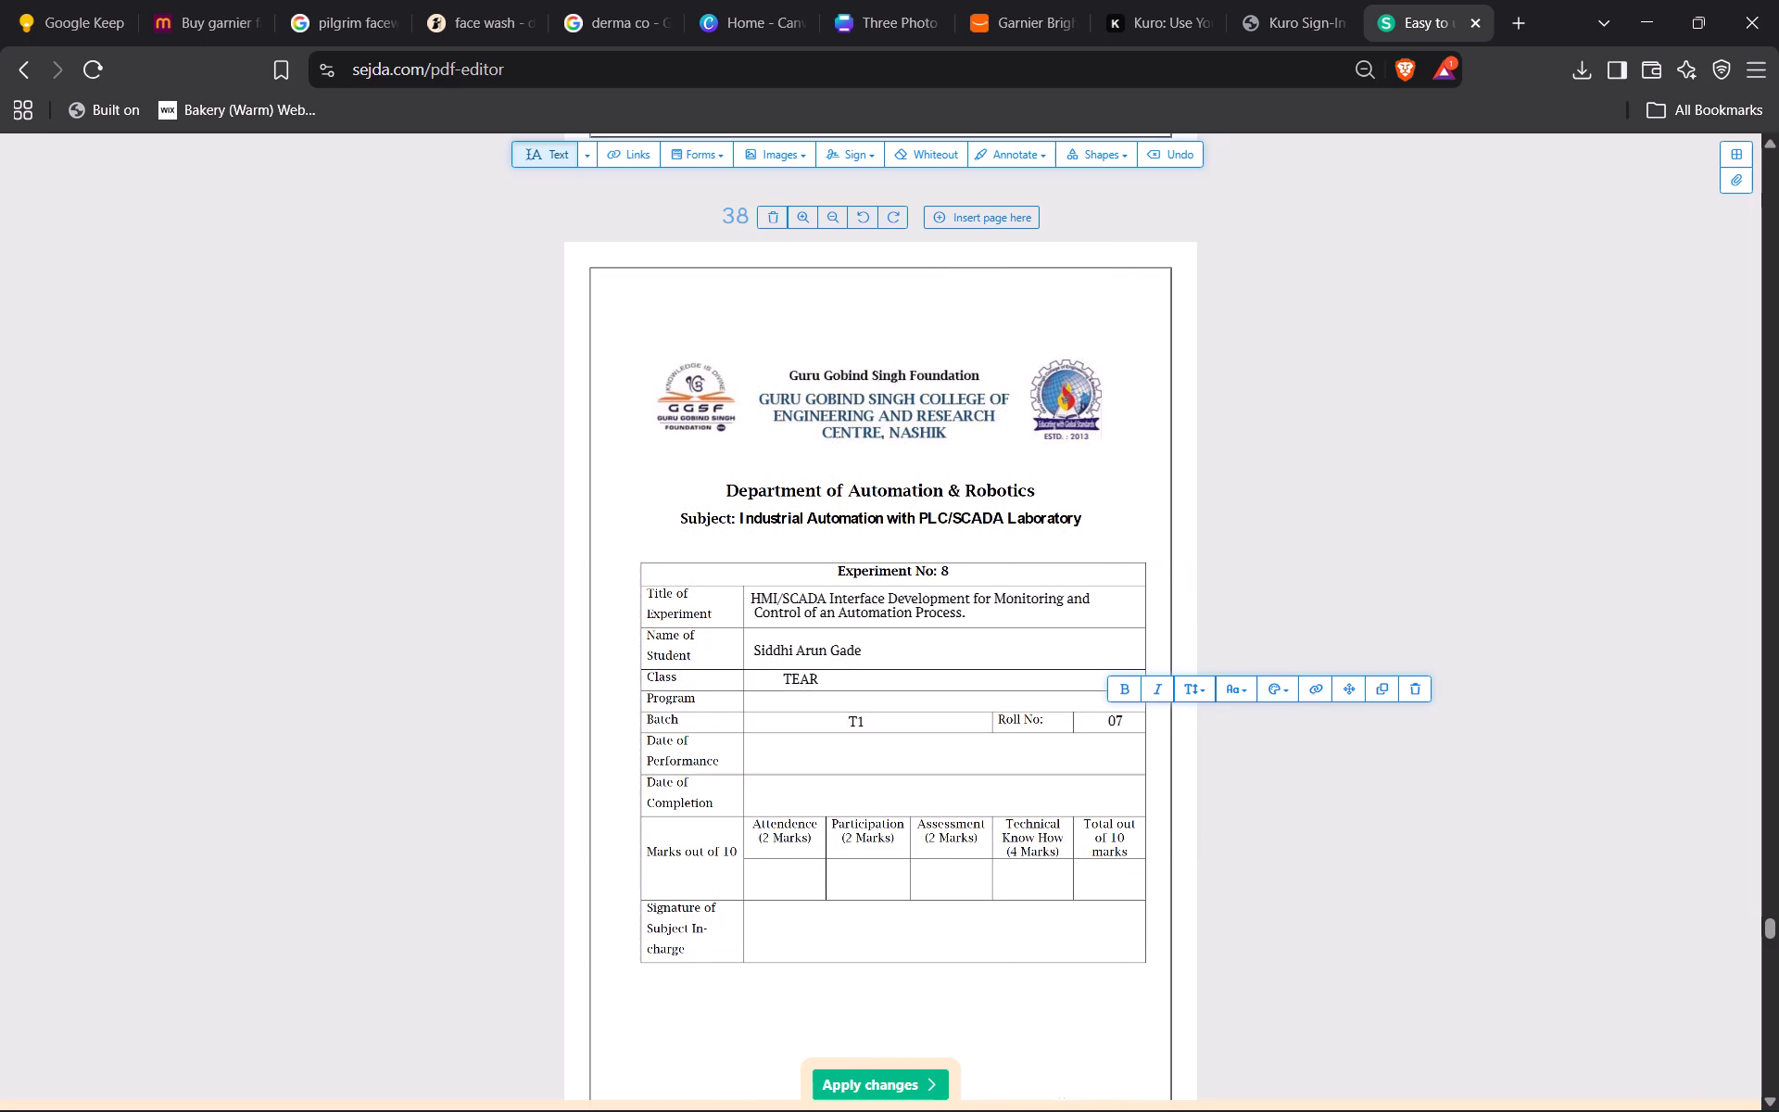
{"action": "key", "text": "ctrl+a"}
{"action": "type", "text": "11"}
Replace the student name in the Experiment 9 form with the copied name of the new student.
{"action": "scroll", "coordinate": [1116, 728], "scroll_direction": "down", "scroll_amount": 15}
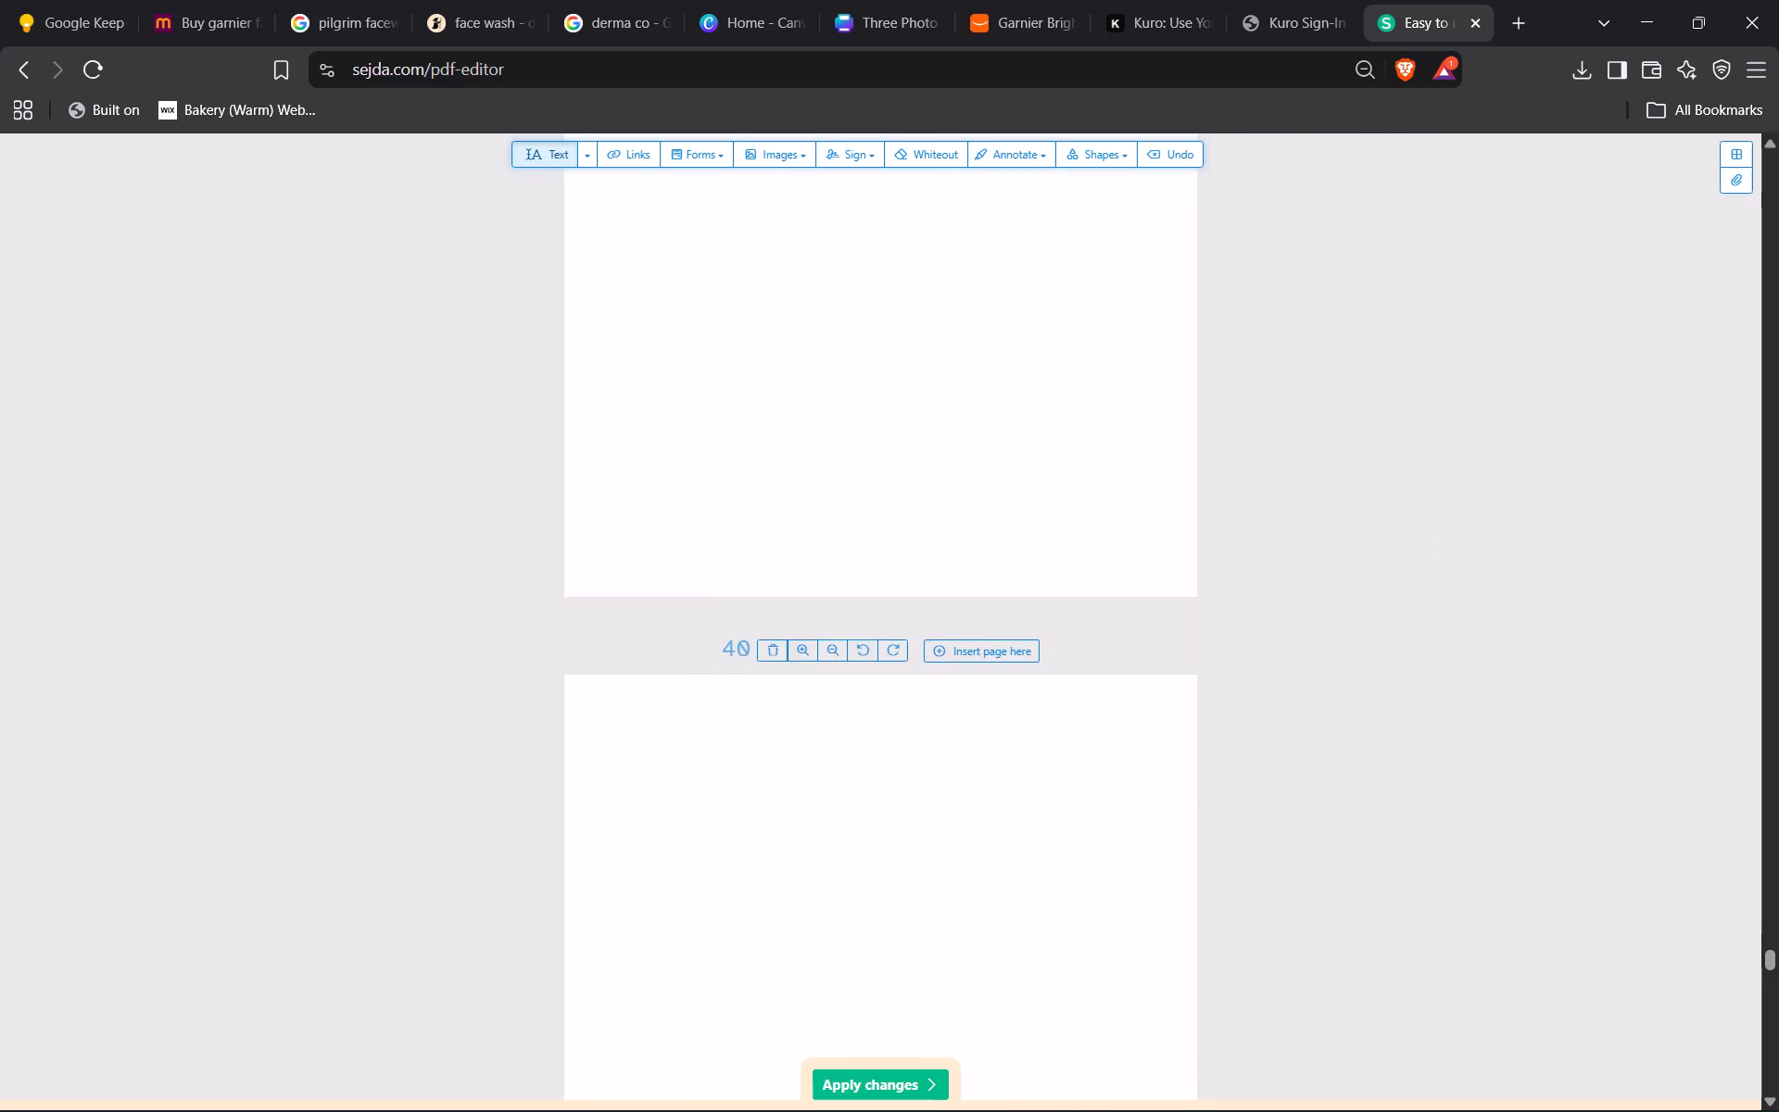
{"action": "scroll", "coordinate": [1075, 747], "scroll_direction": "down", "scroll_amount": 19}
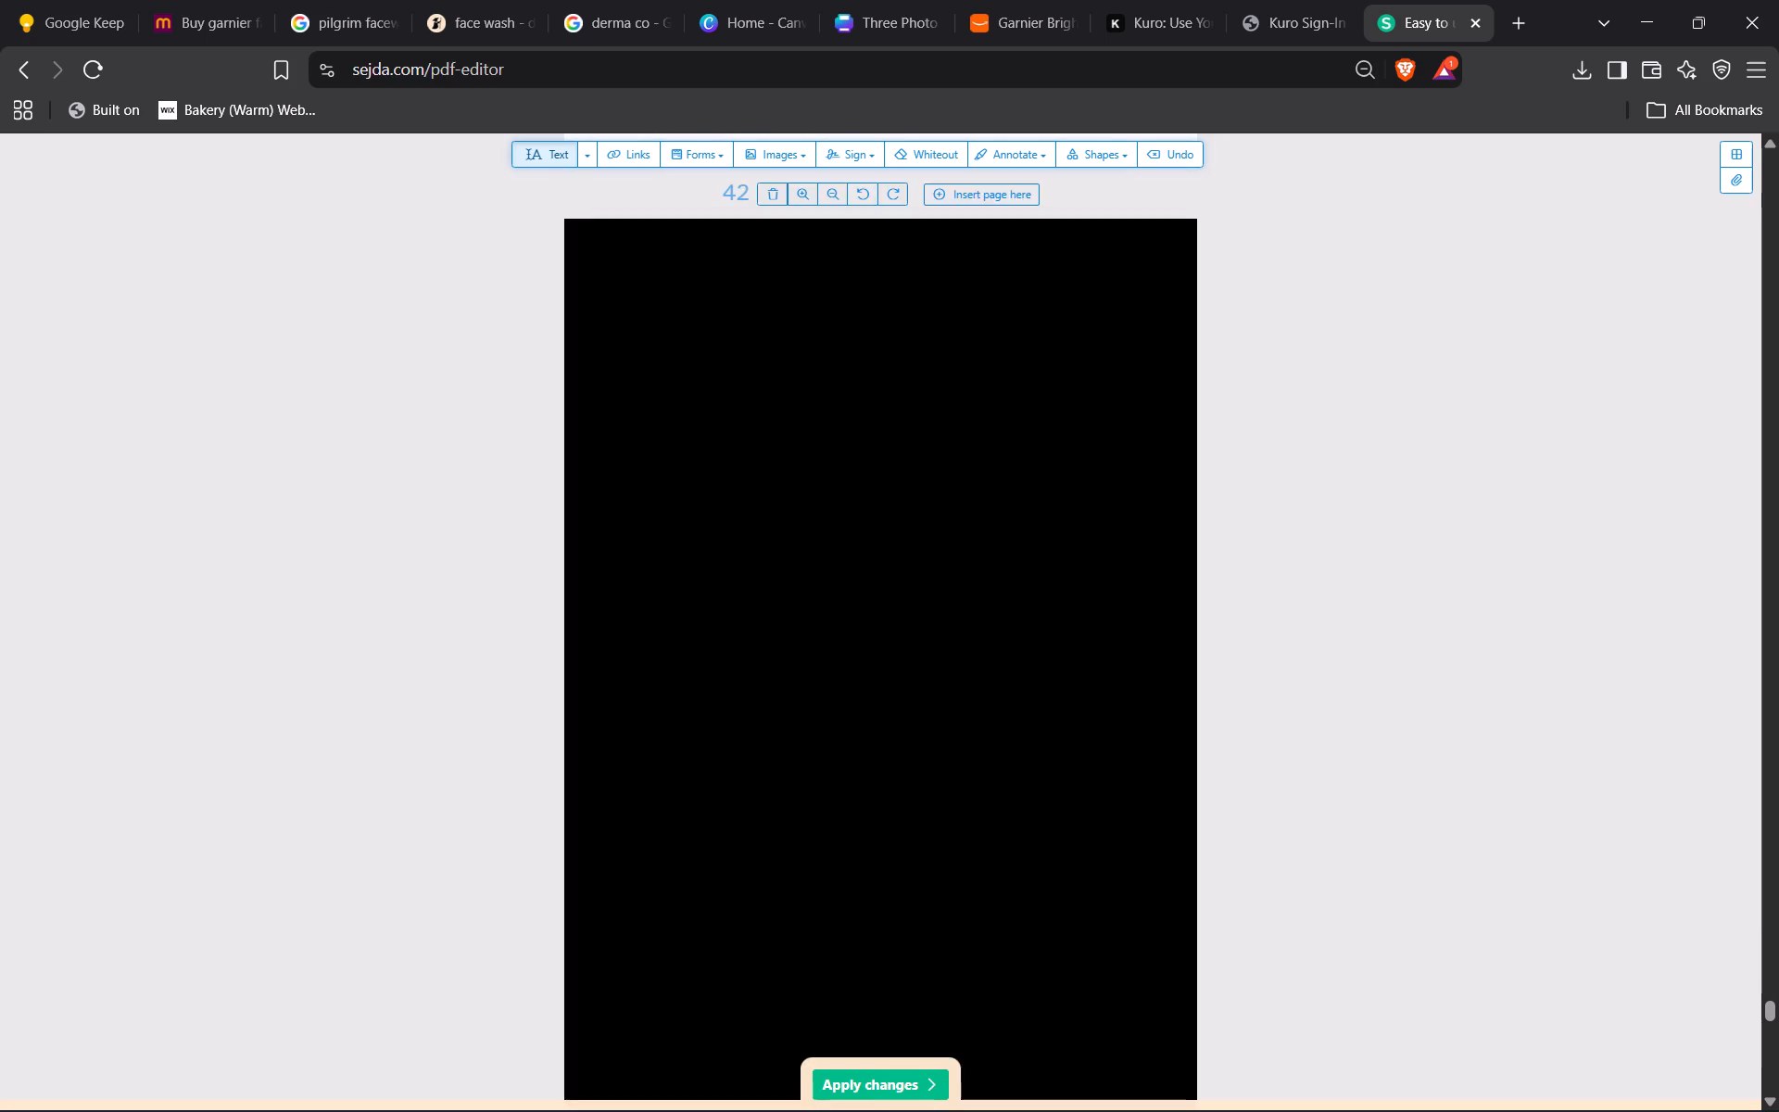
{"action": "left_click", "coordinate": [828, 602]}
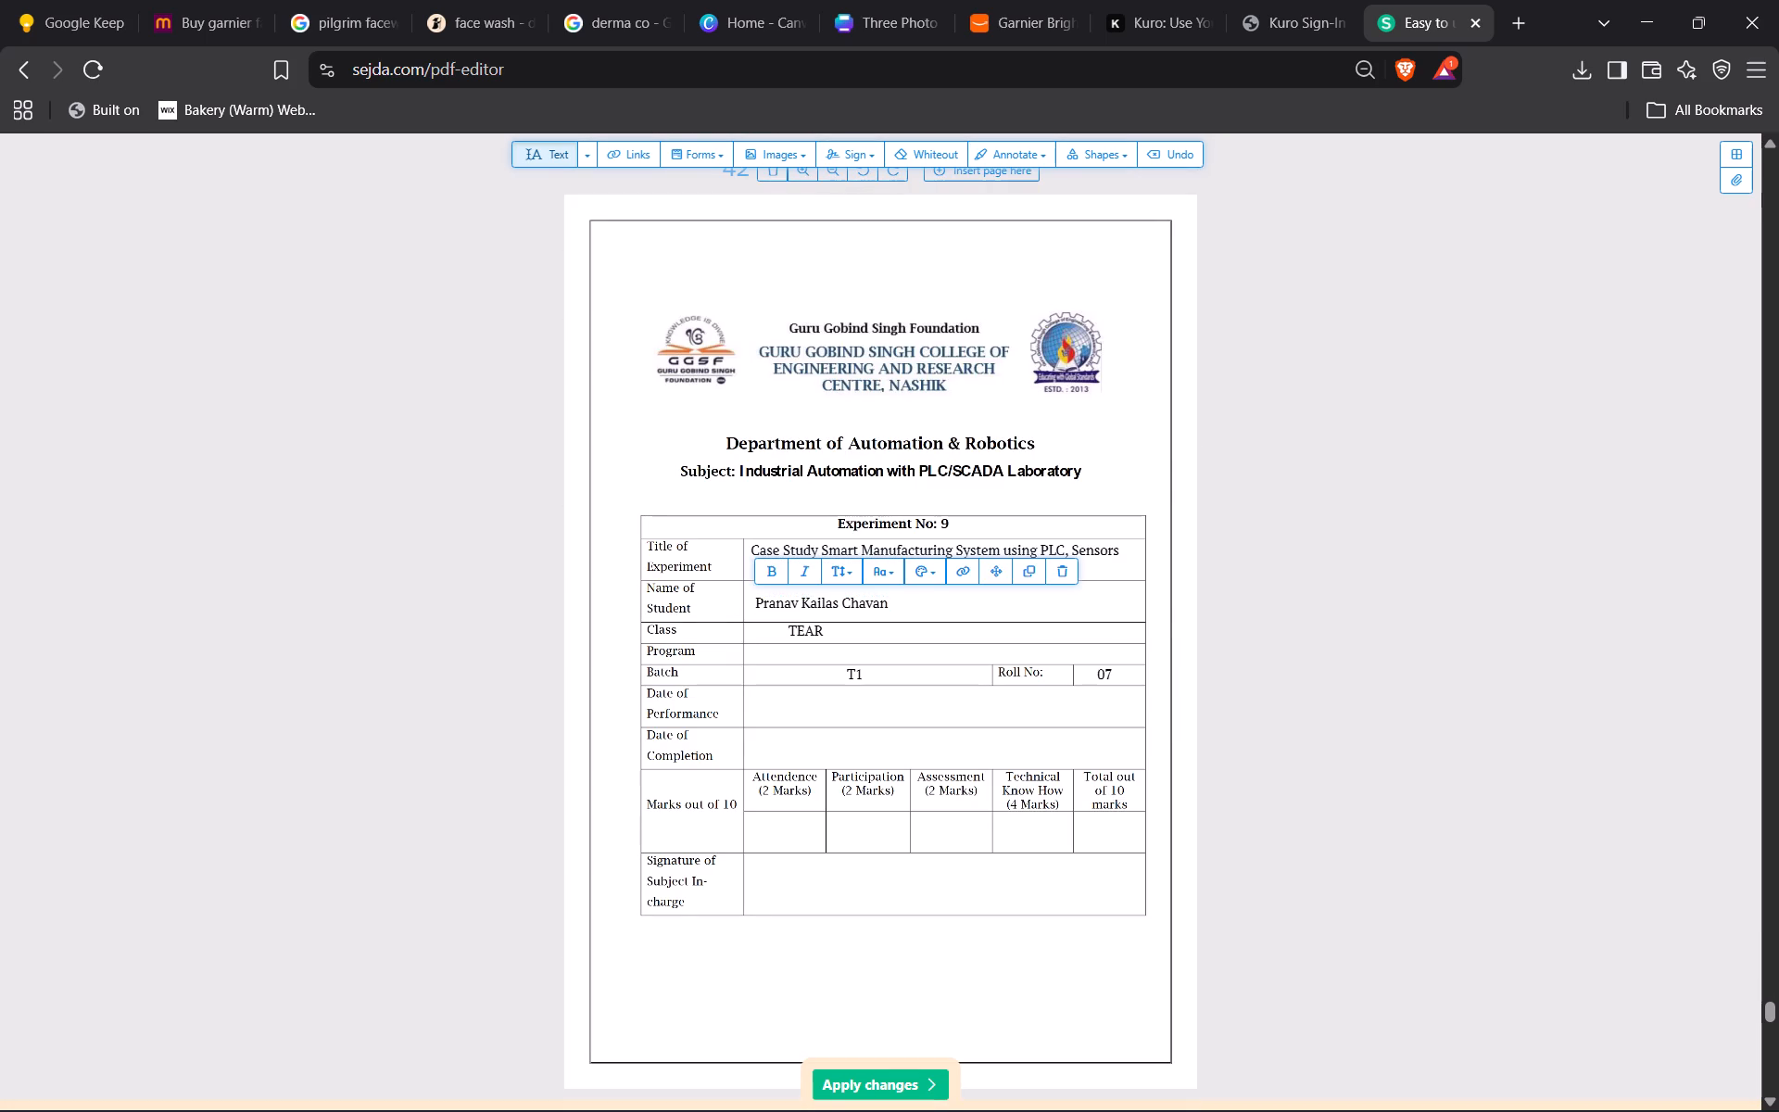
{"action": "key", "text": "ctrl+a"}
{"action": "key", "text": "ctrl+v"}
Set the roll number in the Experiment 9 form to 11.
{"action": "left_click", "coordinate": [1104, 672]}
{"action": "key", "text": "ctrl+a"}
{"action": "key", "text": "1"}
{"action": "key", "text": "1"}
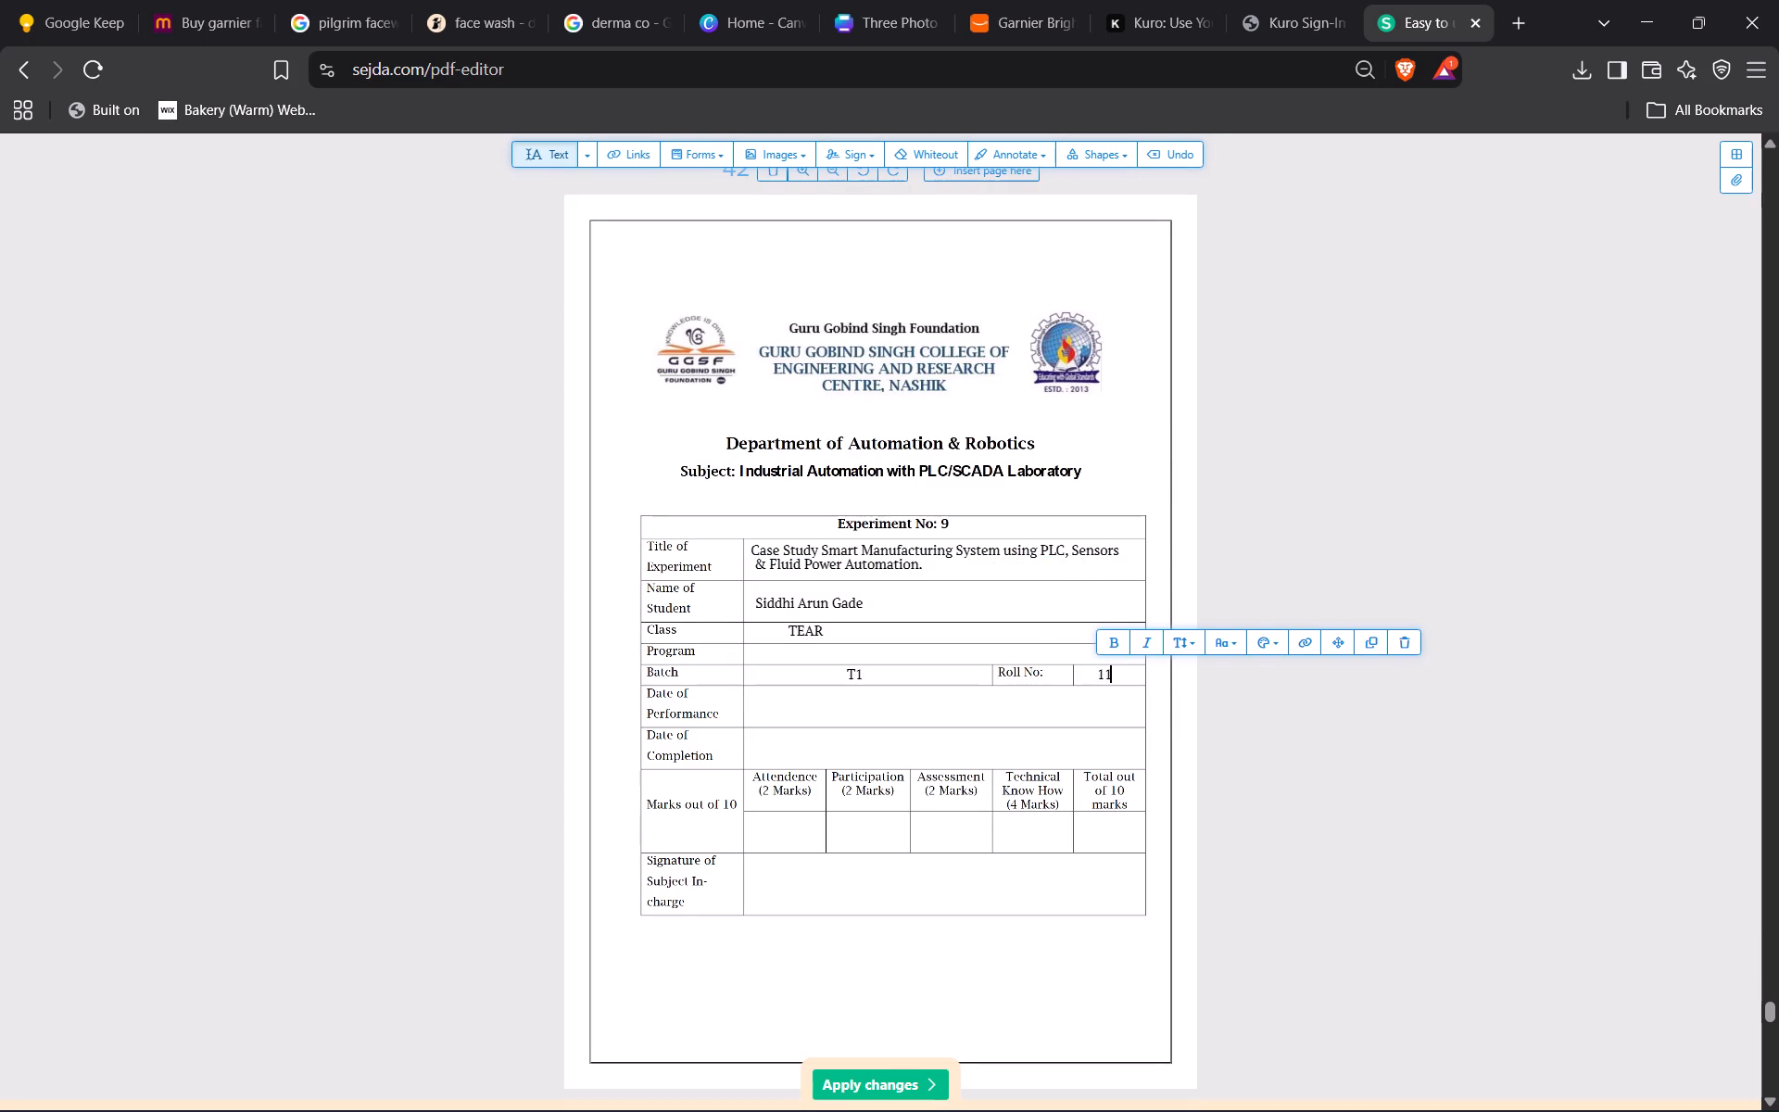
Check the pages after the Experiment 9 form through the end of the document for further student details.
{"action": "scroll", "coordinate": [1080, 681], "scroll_direction": "down", "scroll_amount": 9}
{"action": "scroll", "coordinate": [990, 575], "scroll_direction": "down", "scroll_amount": 4}
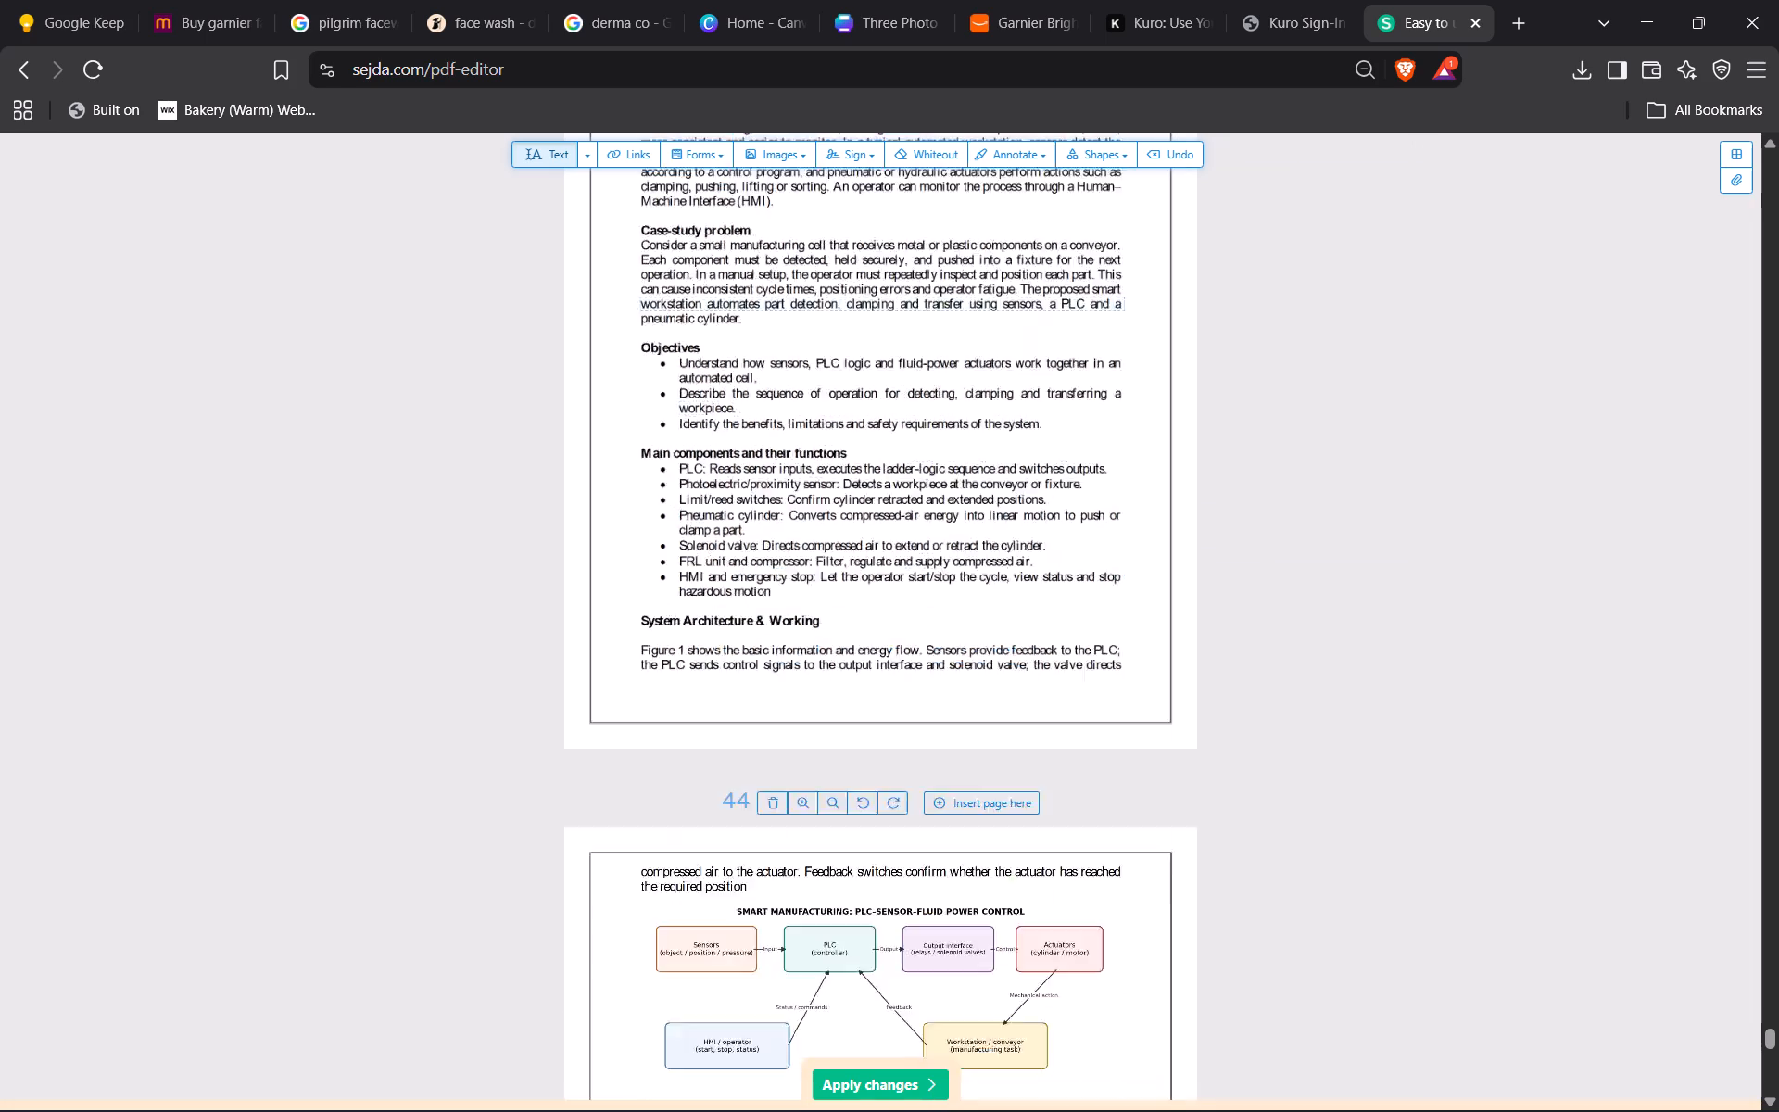
{"action": "scroll", "coordinate": [990, 575], "scroll_direction": "down", "scroll_amount": 13}
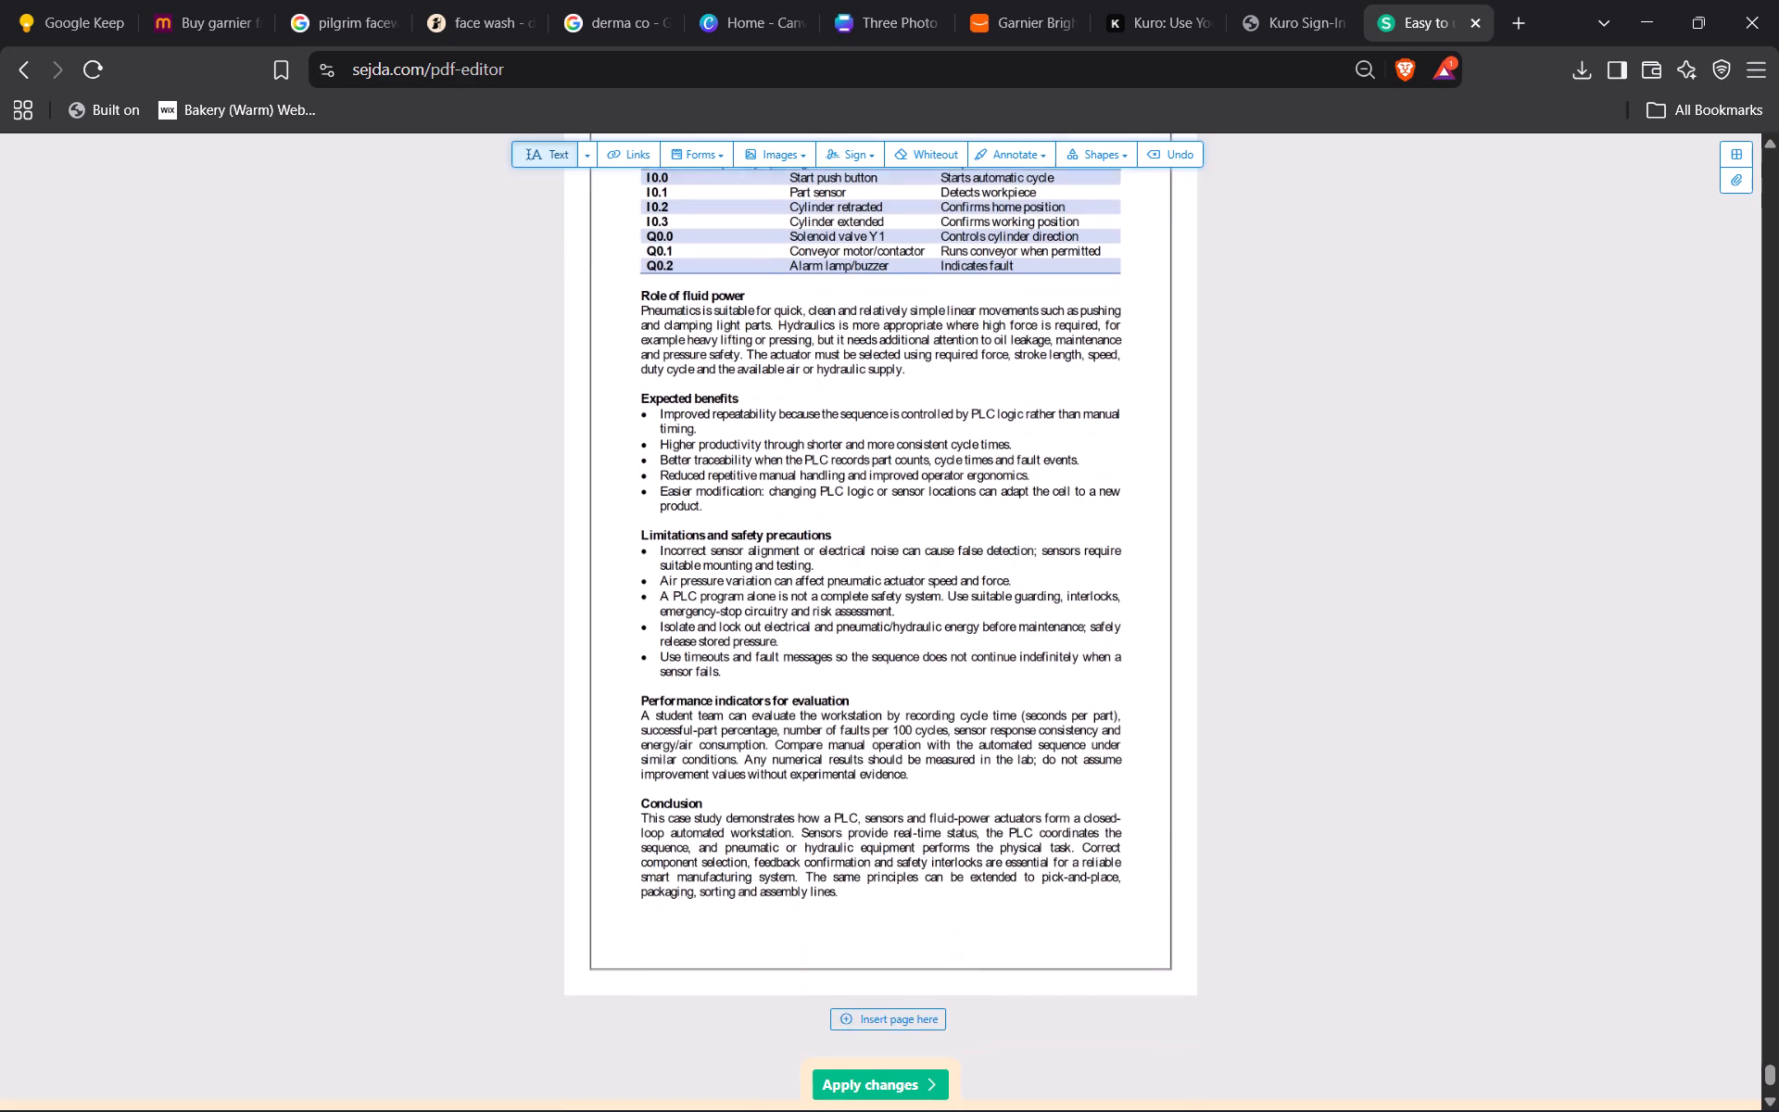
{"action": "scroll", "coordinate": [978, 580], "scroll_direction": "down", "scroll_amount": 13}
Review the experiment forms from Experiment 9 back to Experiment 4 for the new student's name and roll number.
{"action": "scroll", "coordinate": [989, 573], "scroll_direction": "up", "scroll_amount": 2}
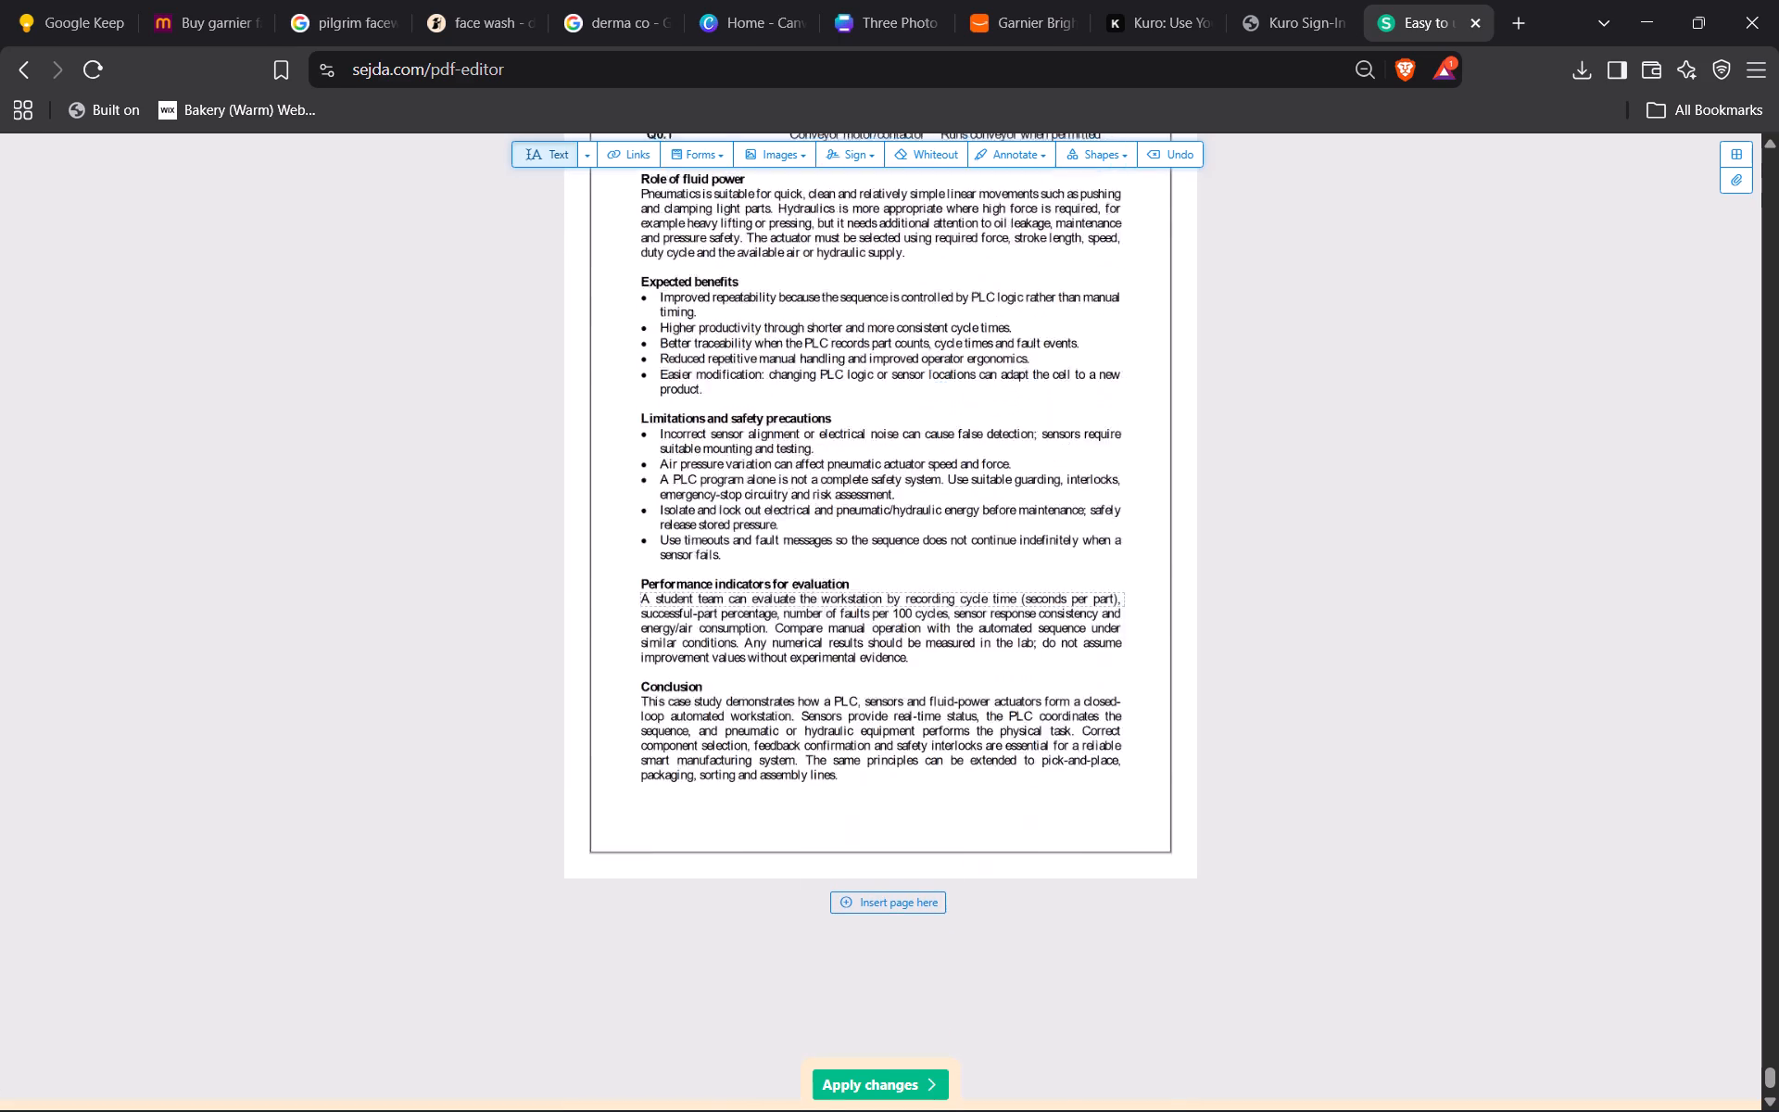
{"action": "scroll", "coordinate": [990, 572], "scroll_direction": "up", "scroll_amount": 20}
{"action": "scroll", "coordinate": [990, 572], "scroll_direction": "up", "scroll_amount": 7}
{"action": "scroll", "coordinate": [1232, 599], "scroll_direction": "up", "scroll_amount": 2}
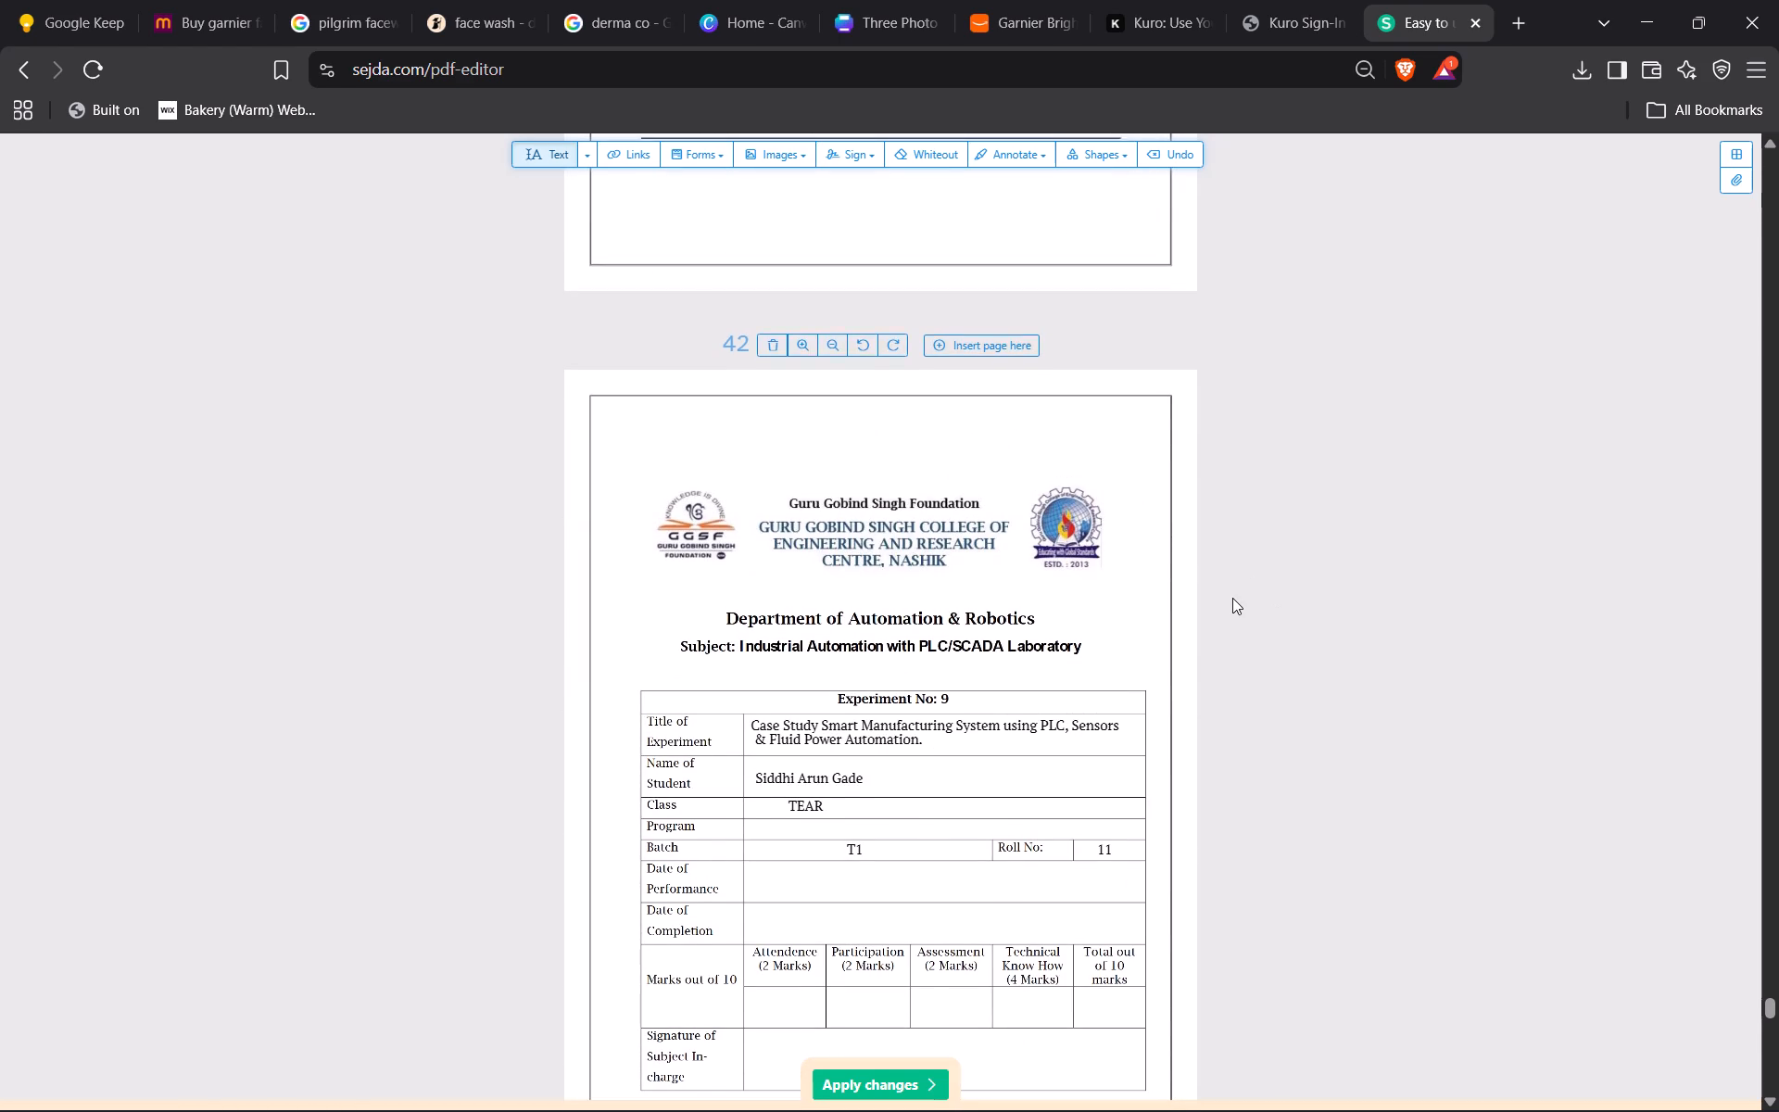
{"action": "scroll", "coordinate": [1232, 598], "scroll_direction": "up", "scroll_amount": 20}
{"action": "scroll", "coordinate": [1232, 598], "scroll_direction": "up", "scroll_amount": 17}
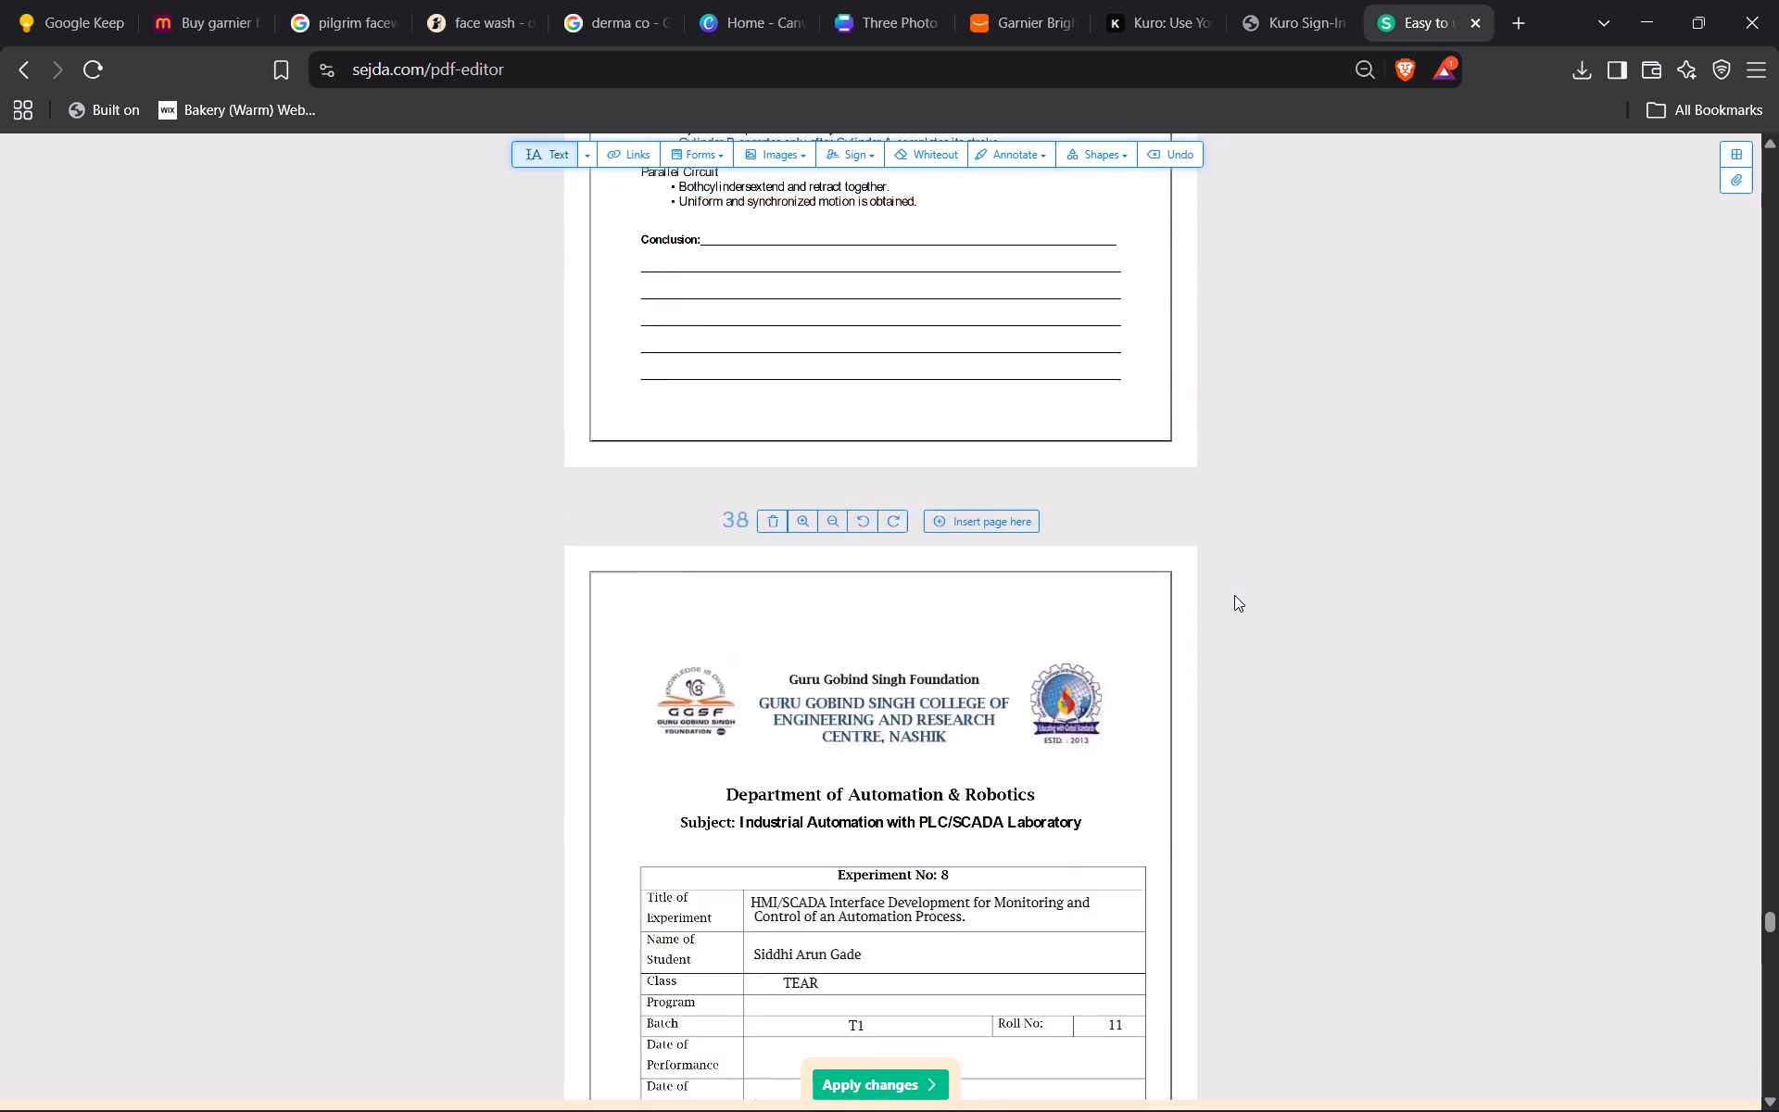
{"action": "scroll", "coordinate": [1234, 595], "scroll_direction": "up", "scroll_amount": 5}
{"action": "scroll", "coordinate": [1234, 595], "scroll_direction": "down", "scroll_amount": 12}
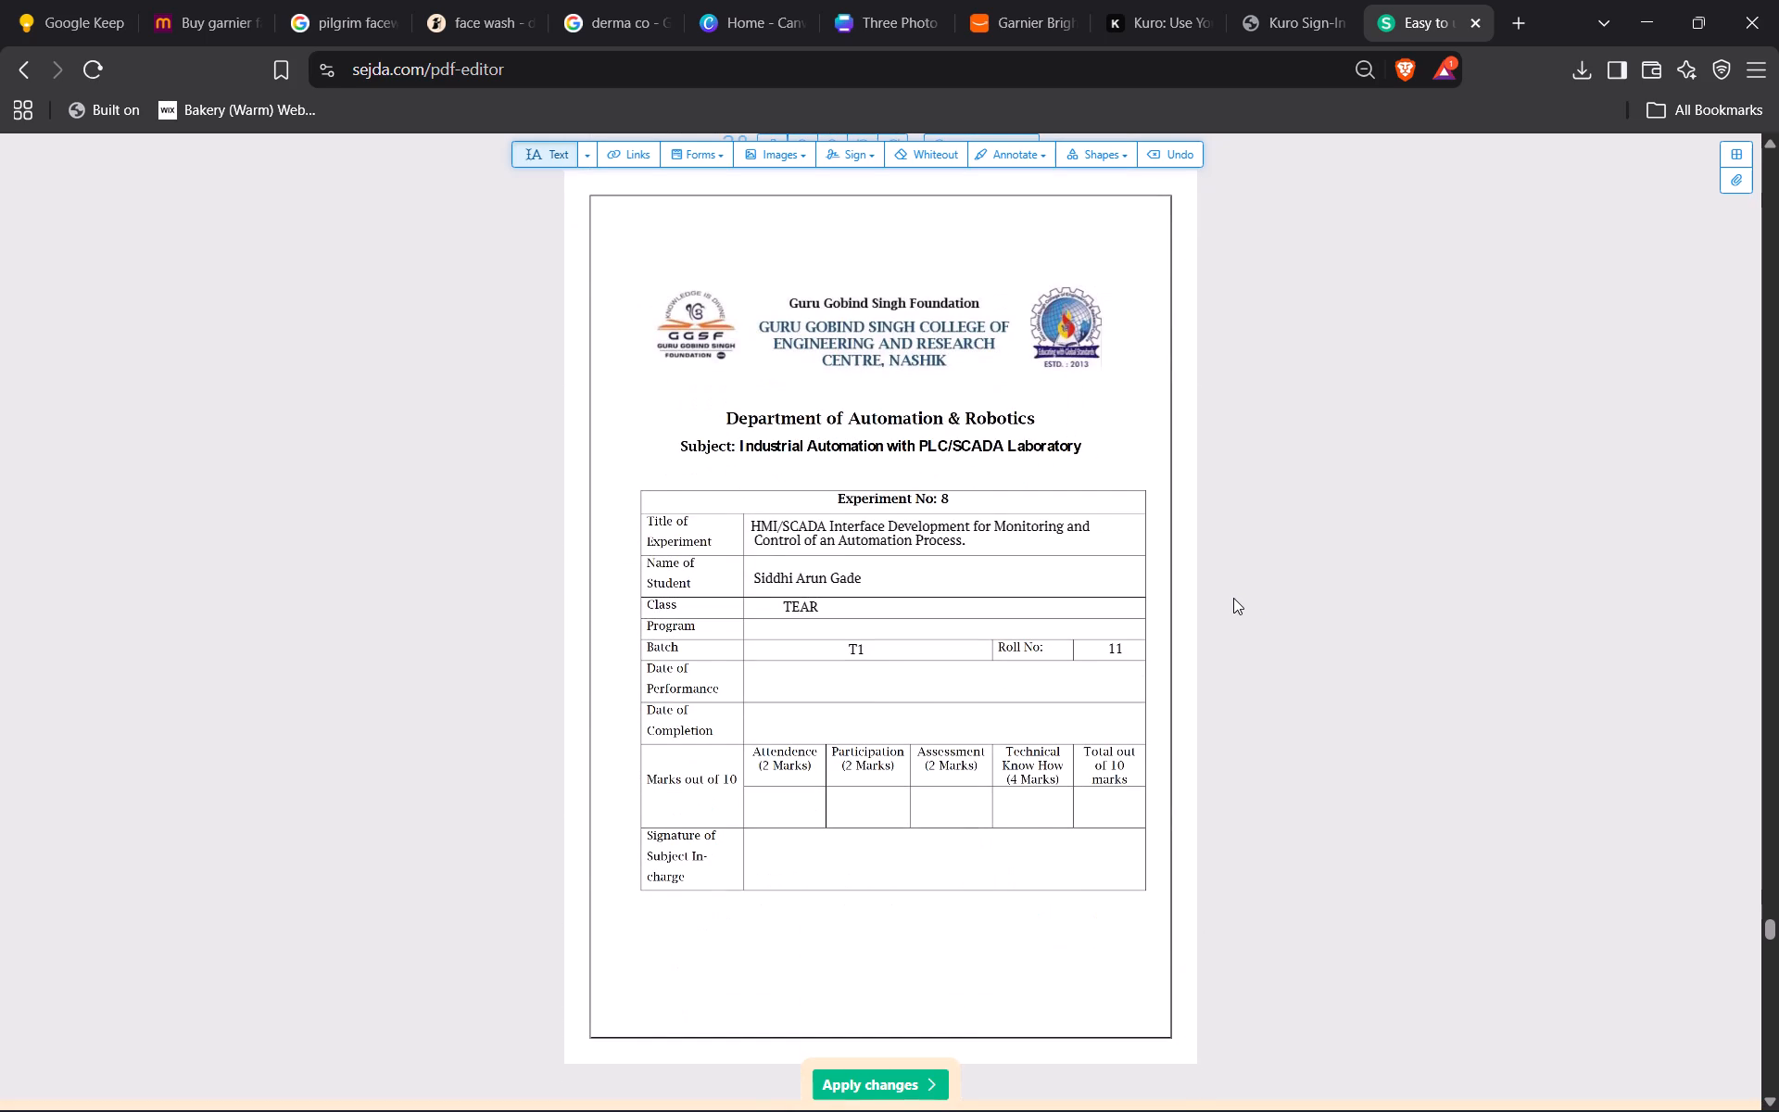
{"action": "scroll", "coordinate": [1233, 598], "scroll_direction": "up", "scroll_amount": 20}
{"action": "scroll", "coordinate": [1233, 598], "scroll_direction": "up", "scroll_amount": 5}
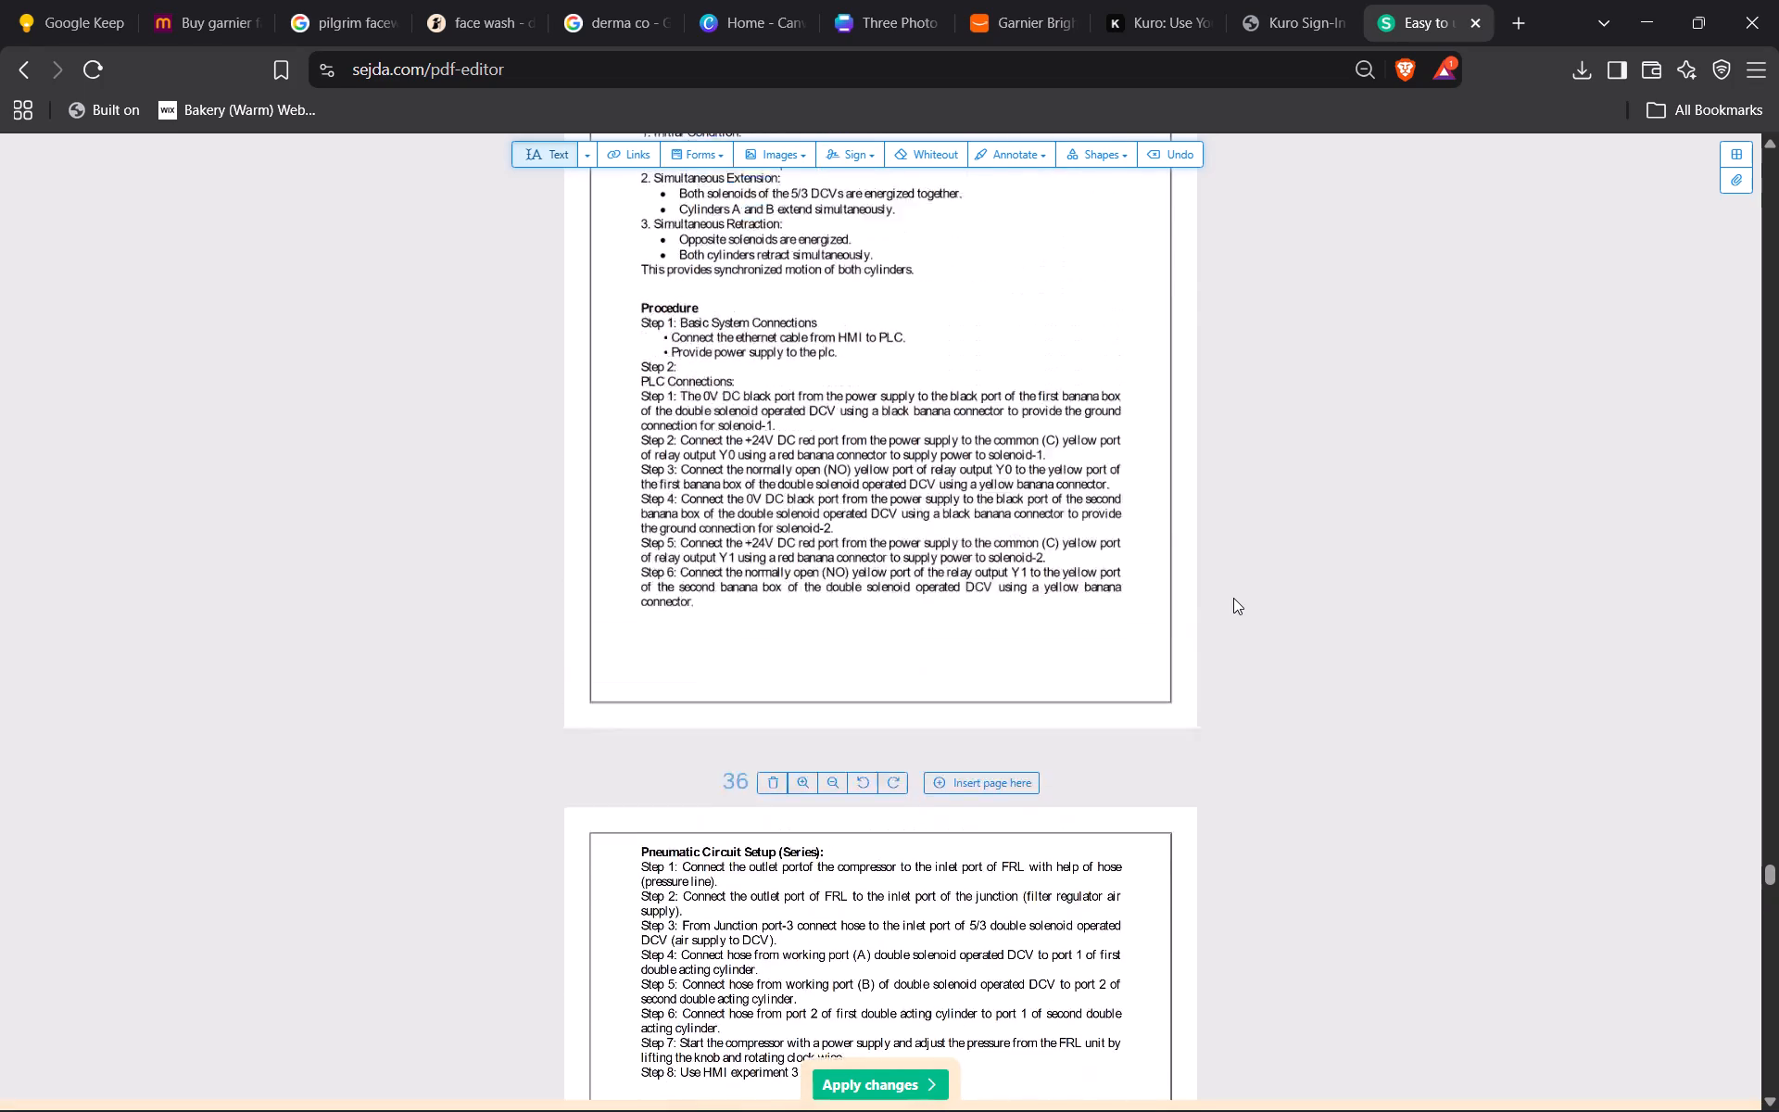
{"action": "scroll", "coordinate": [1233, 598], "scroll_direction": "up", "scroll_amount": 20}
{"action": "scroll", "coordinate": [1233, 598], "scroll_direction": "up", "scroll_amount": 11}
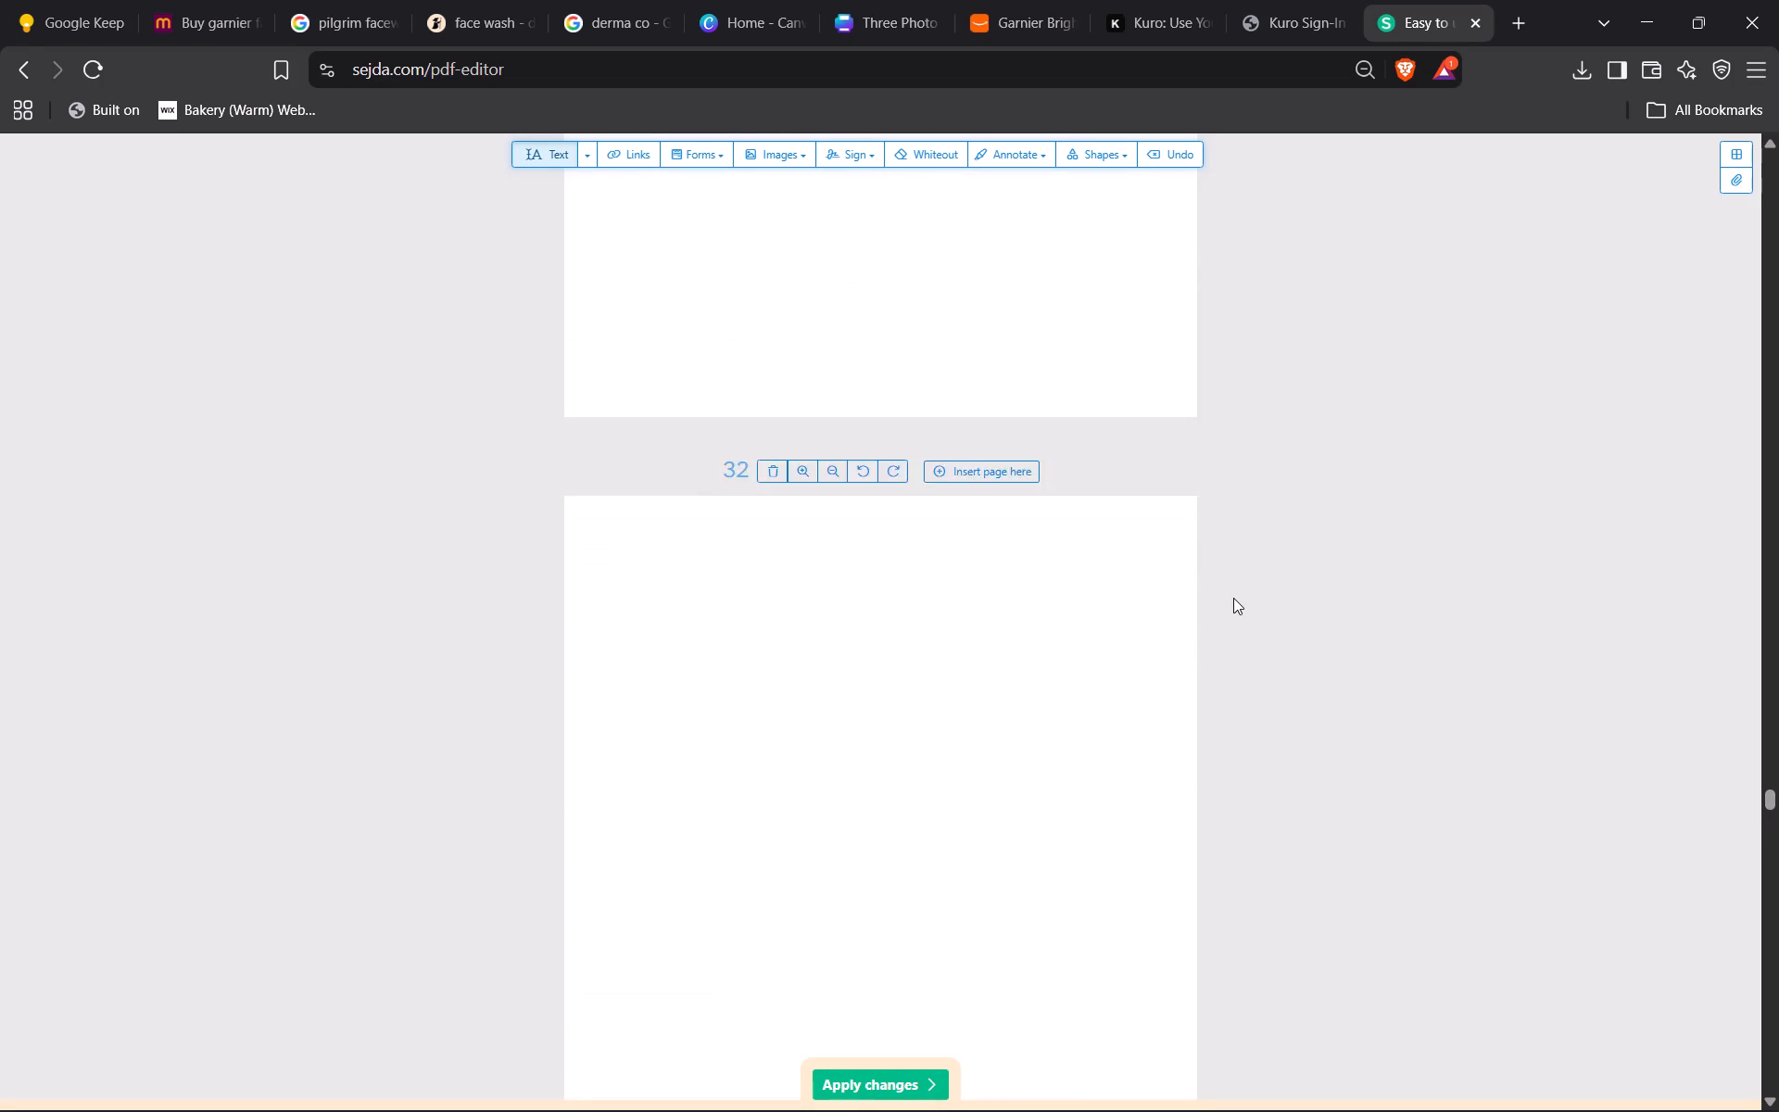
{"action": "scroll", "coordinate": [1233, 598], "scroll_direction": "up", "scroll_amount": 20}
{"action": "scroll", "coordinate": [1233, 598], "scroll_direction": "up", "scroll_amount": 11}
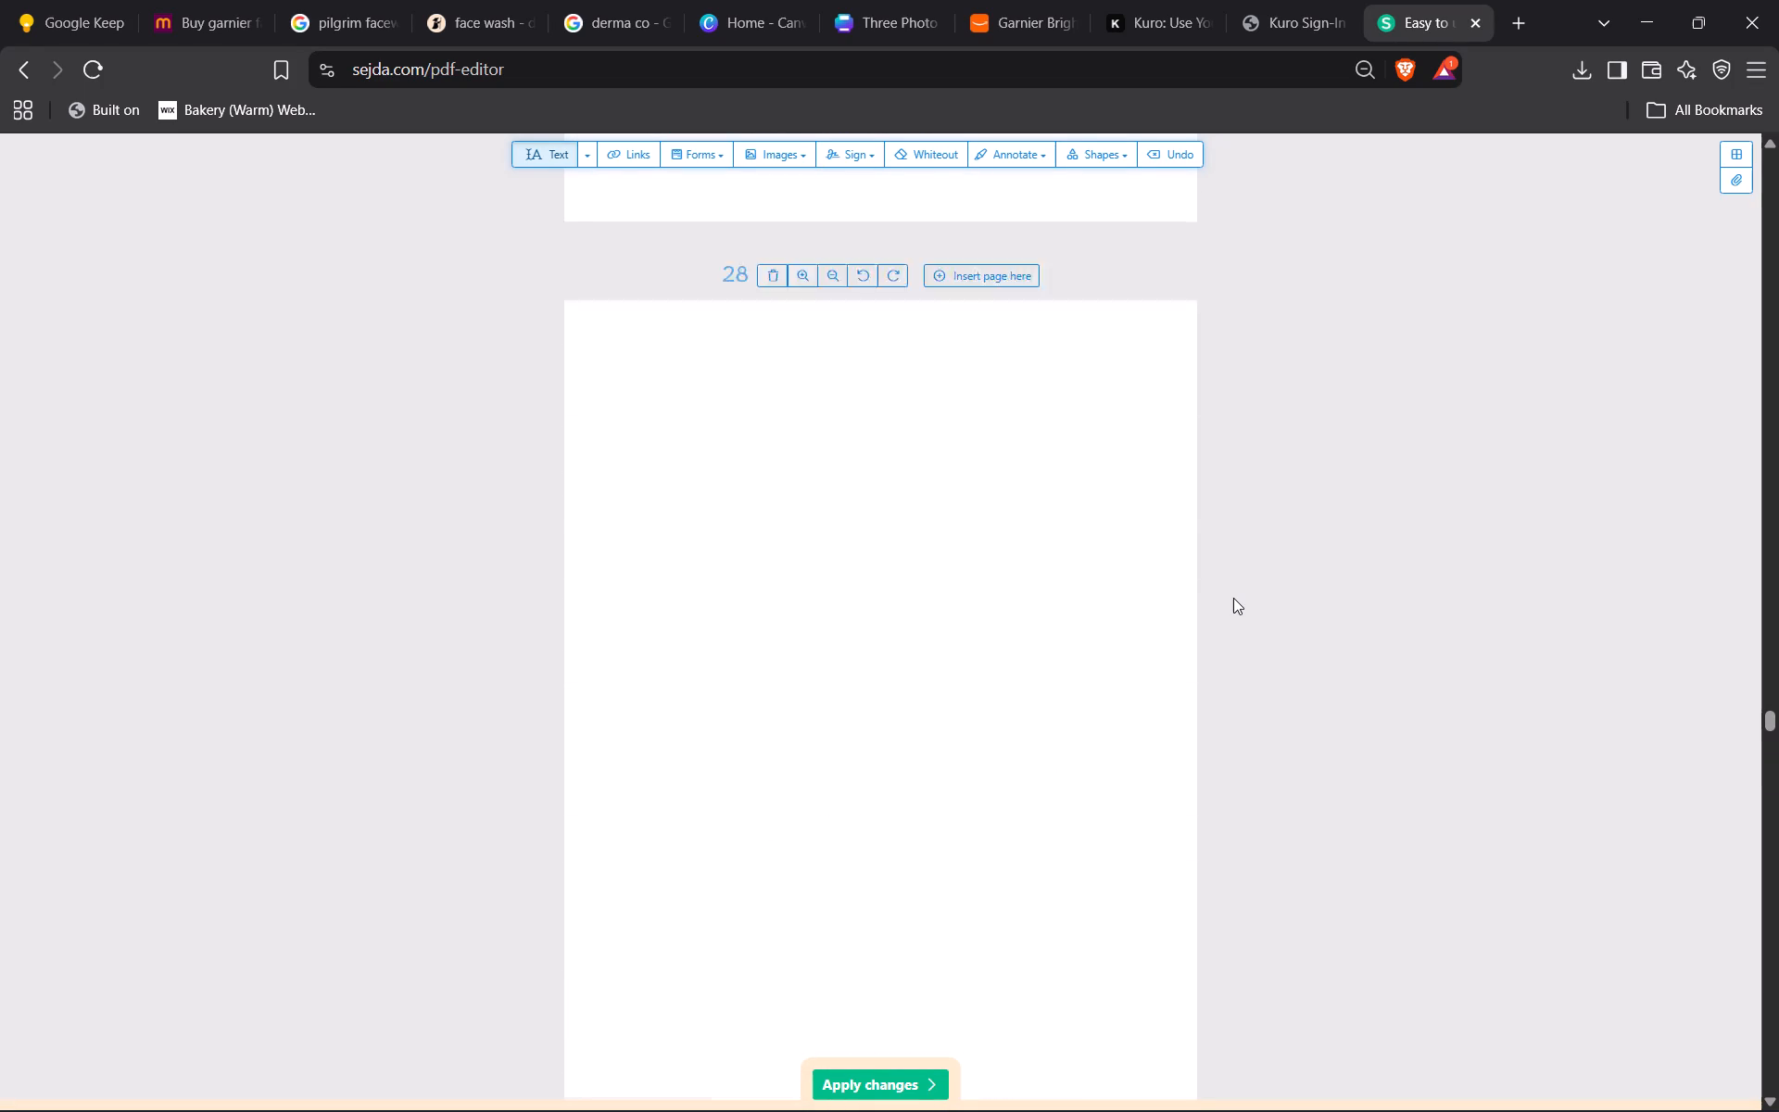
{"action": "scroll", "coordinate": [1233, 598], "scroll_direction": "up", "scroll_amount": 20}
{"action": "scroll", "coordinate": [1233, 598], "scroll_direction": "up", "scroll_amount": 11}
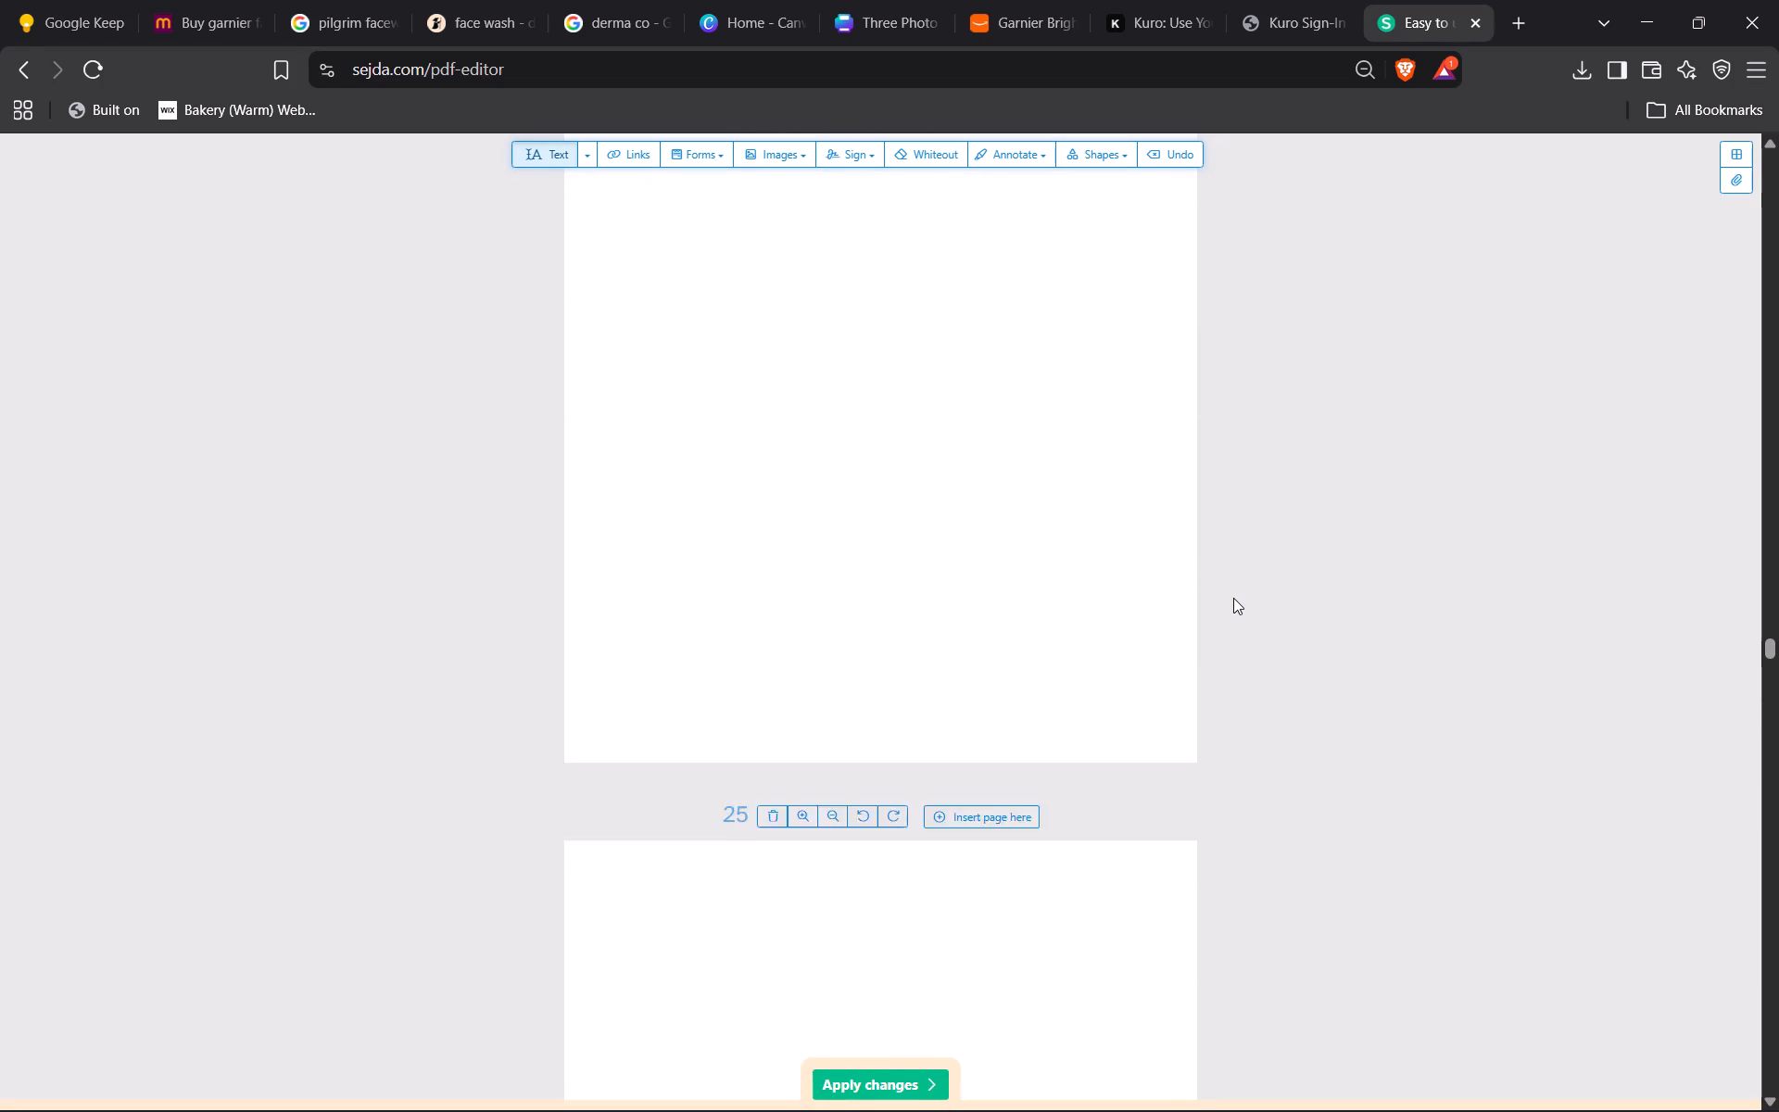
{"action": "scroll", "coordinate": [1233, 598], "scroll_direction": "up", "scroll_amount": 20}
{"action": "scroll", "coordinate": [1233, 598], "scroll_direction": "up", "scroll_amount": 6}
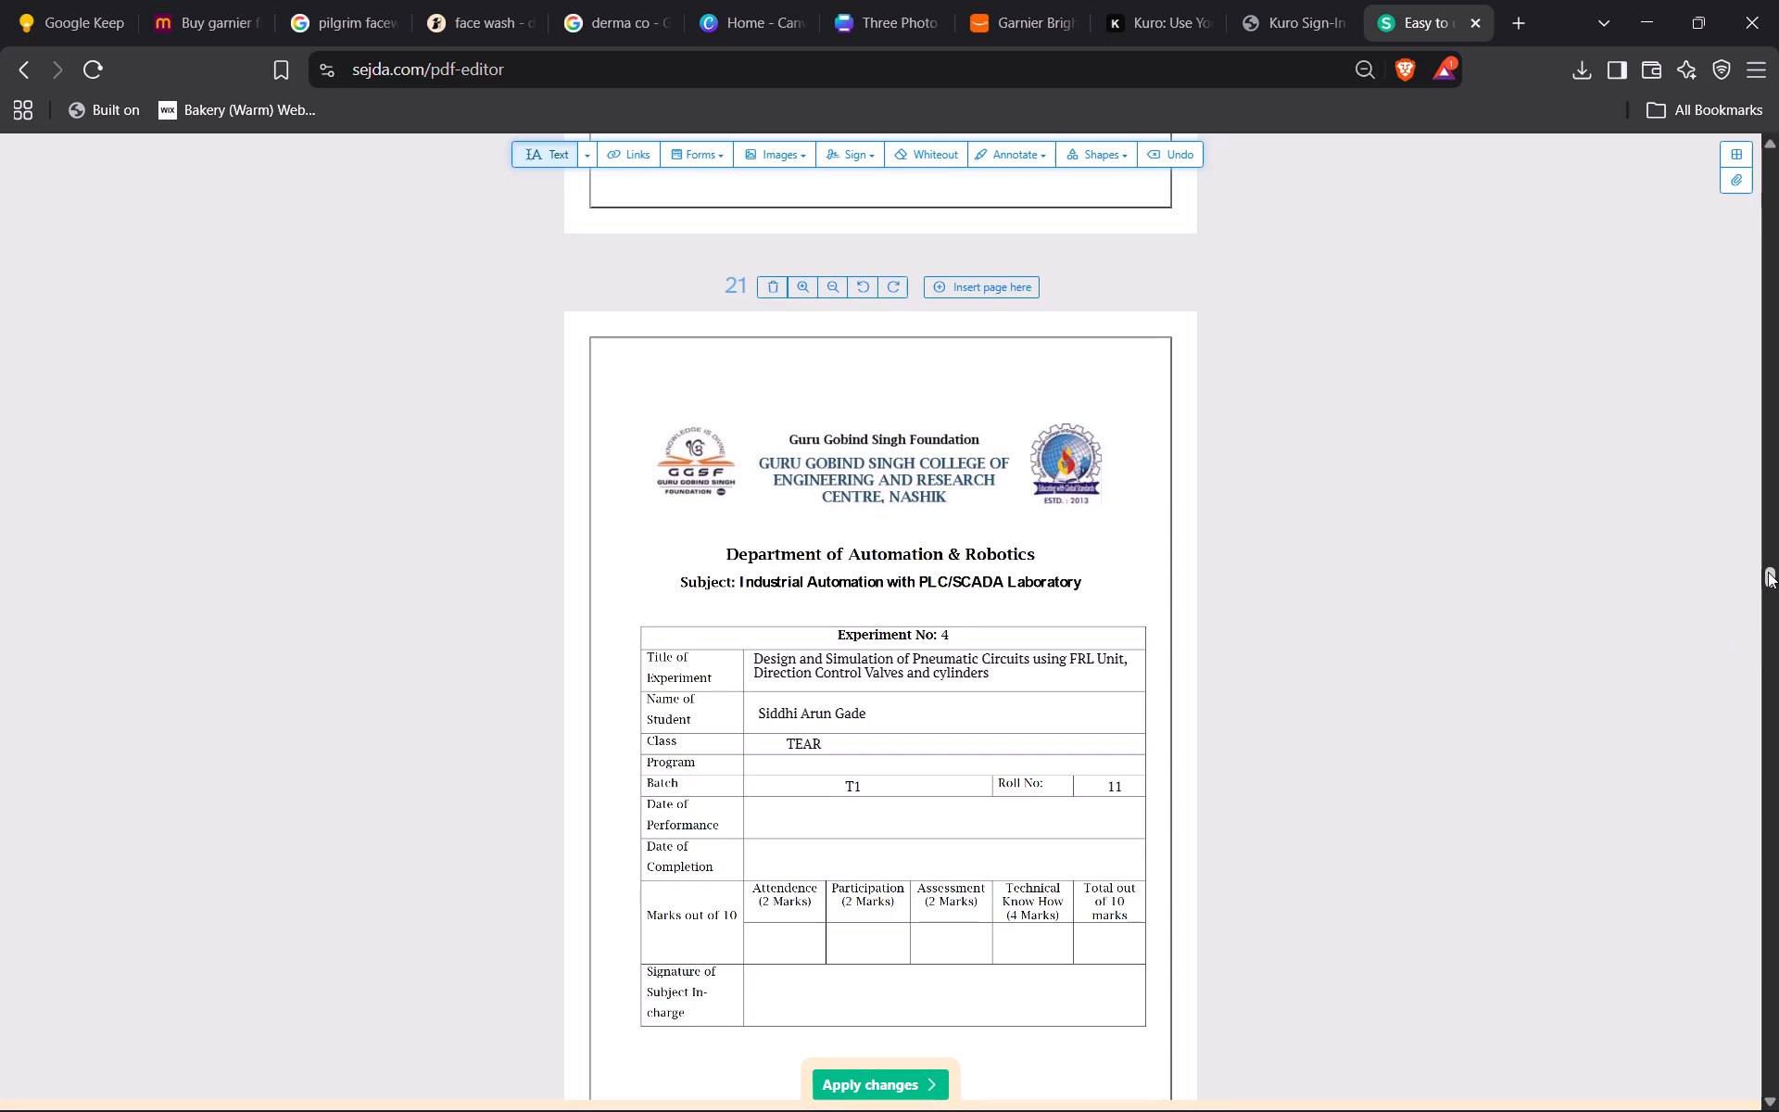
Change the font of the student name on the certificate page to Selawik.
{"action": "left_click_drag", "start_coordinate": [1768, 572], "coordinate": [1762, 190]}
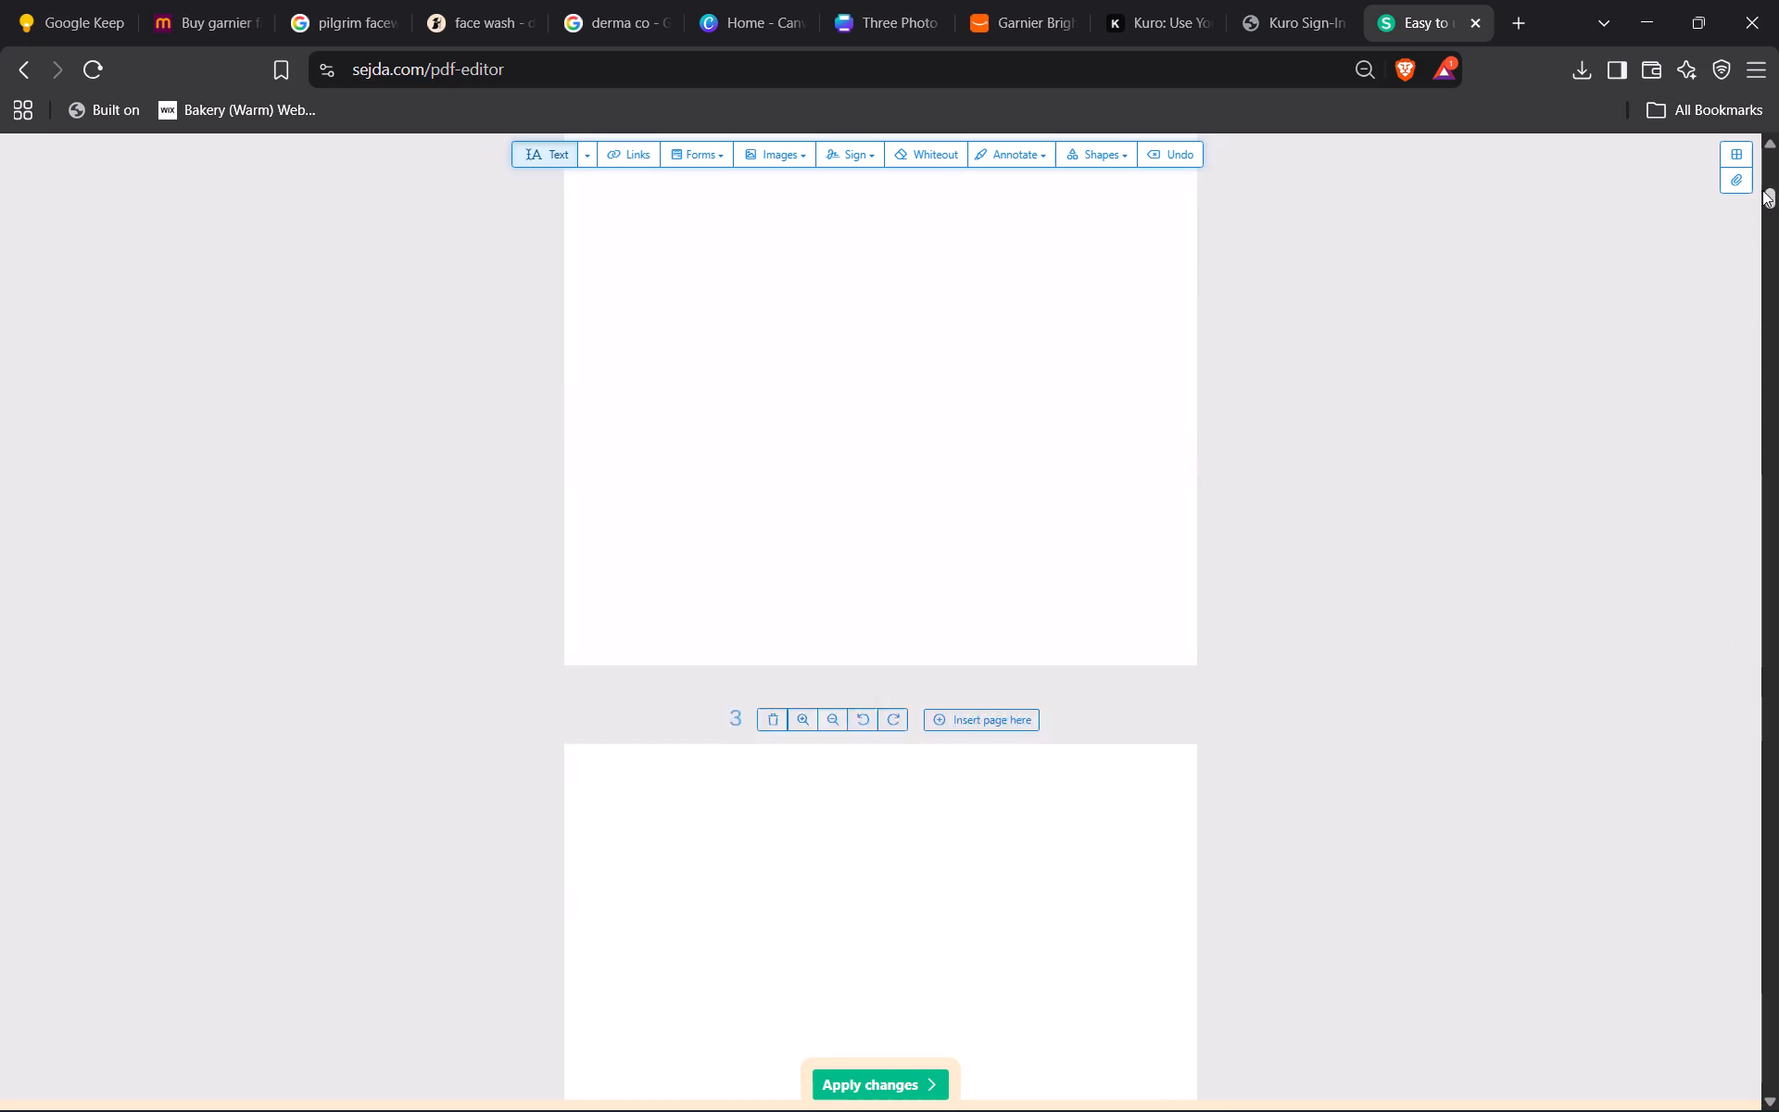
{"action": "left_click_drag", "start_coordinate": [1762, 190], "coordinate": [1763, 159]}
{"action": "scroll", "coordinate": [1424, 380], "scroll_direction": "down", "scroll_amount": 19}
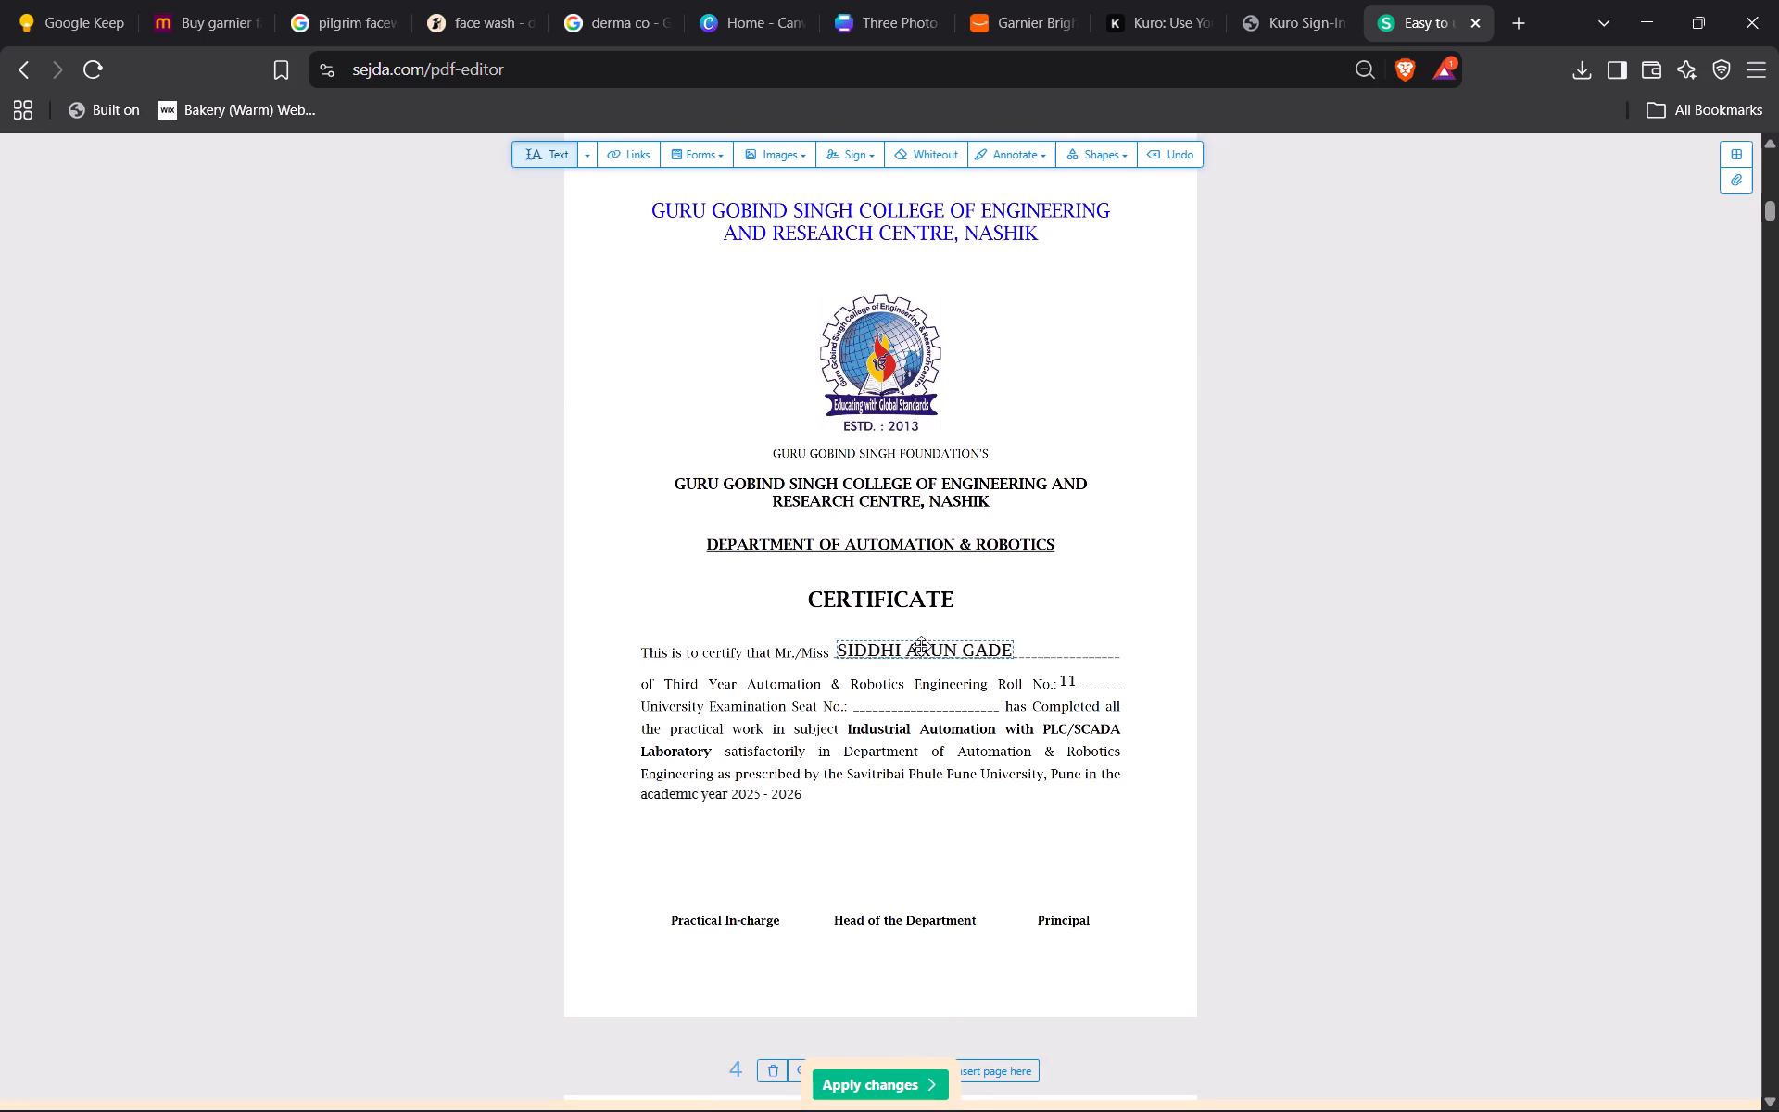
{"action": "double_click", "coordinate": [912, 654]}
{"action": "left_click", "coordinate": [965, 608]}
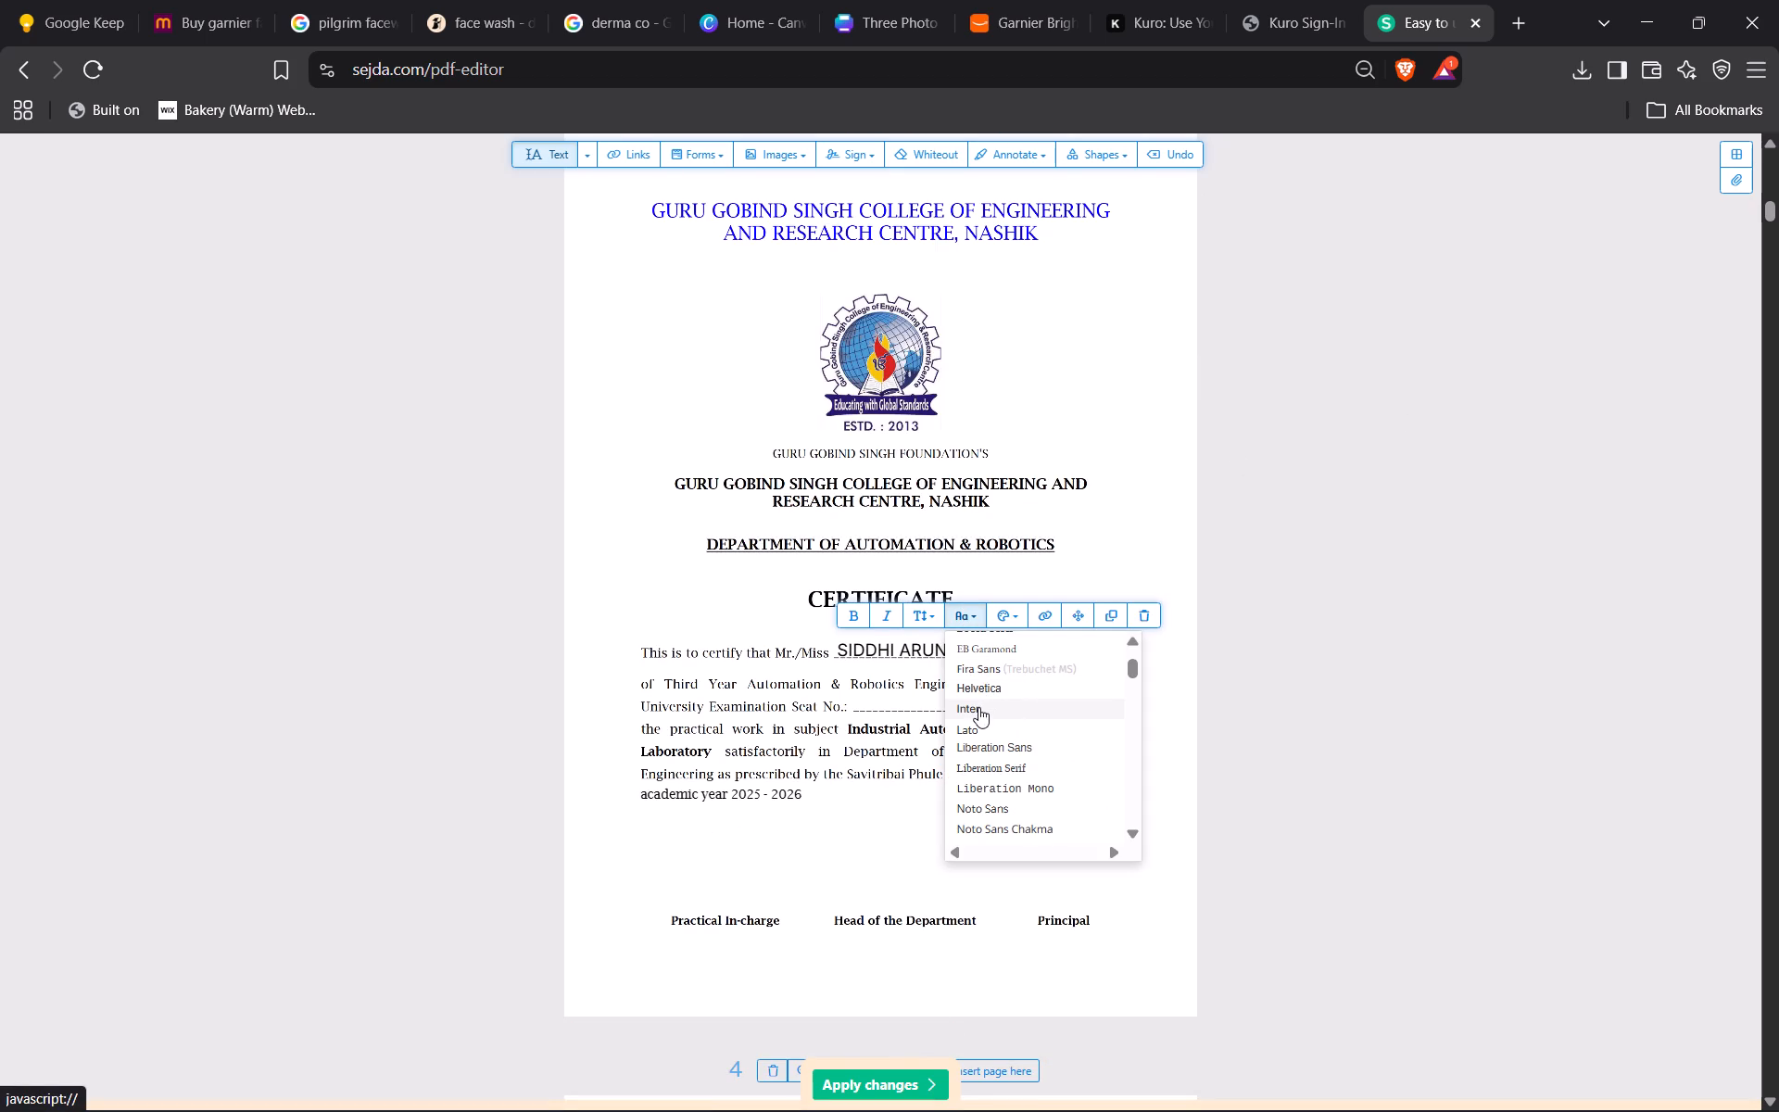
{"action": "scroll", "coordinate": [1004, 730], "scroll_direction": "down", "scroll_amount": 1}
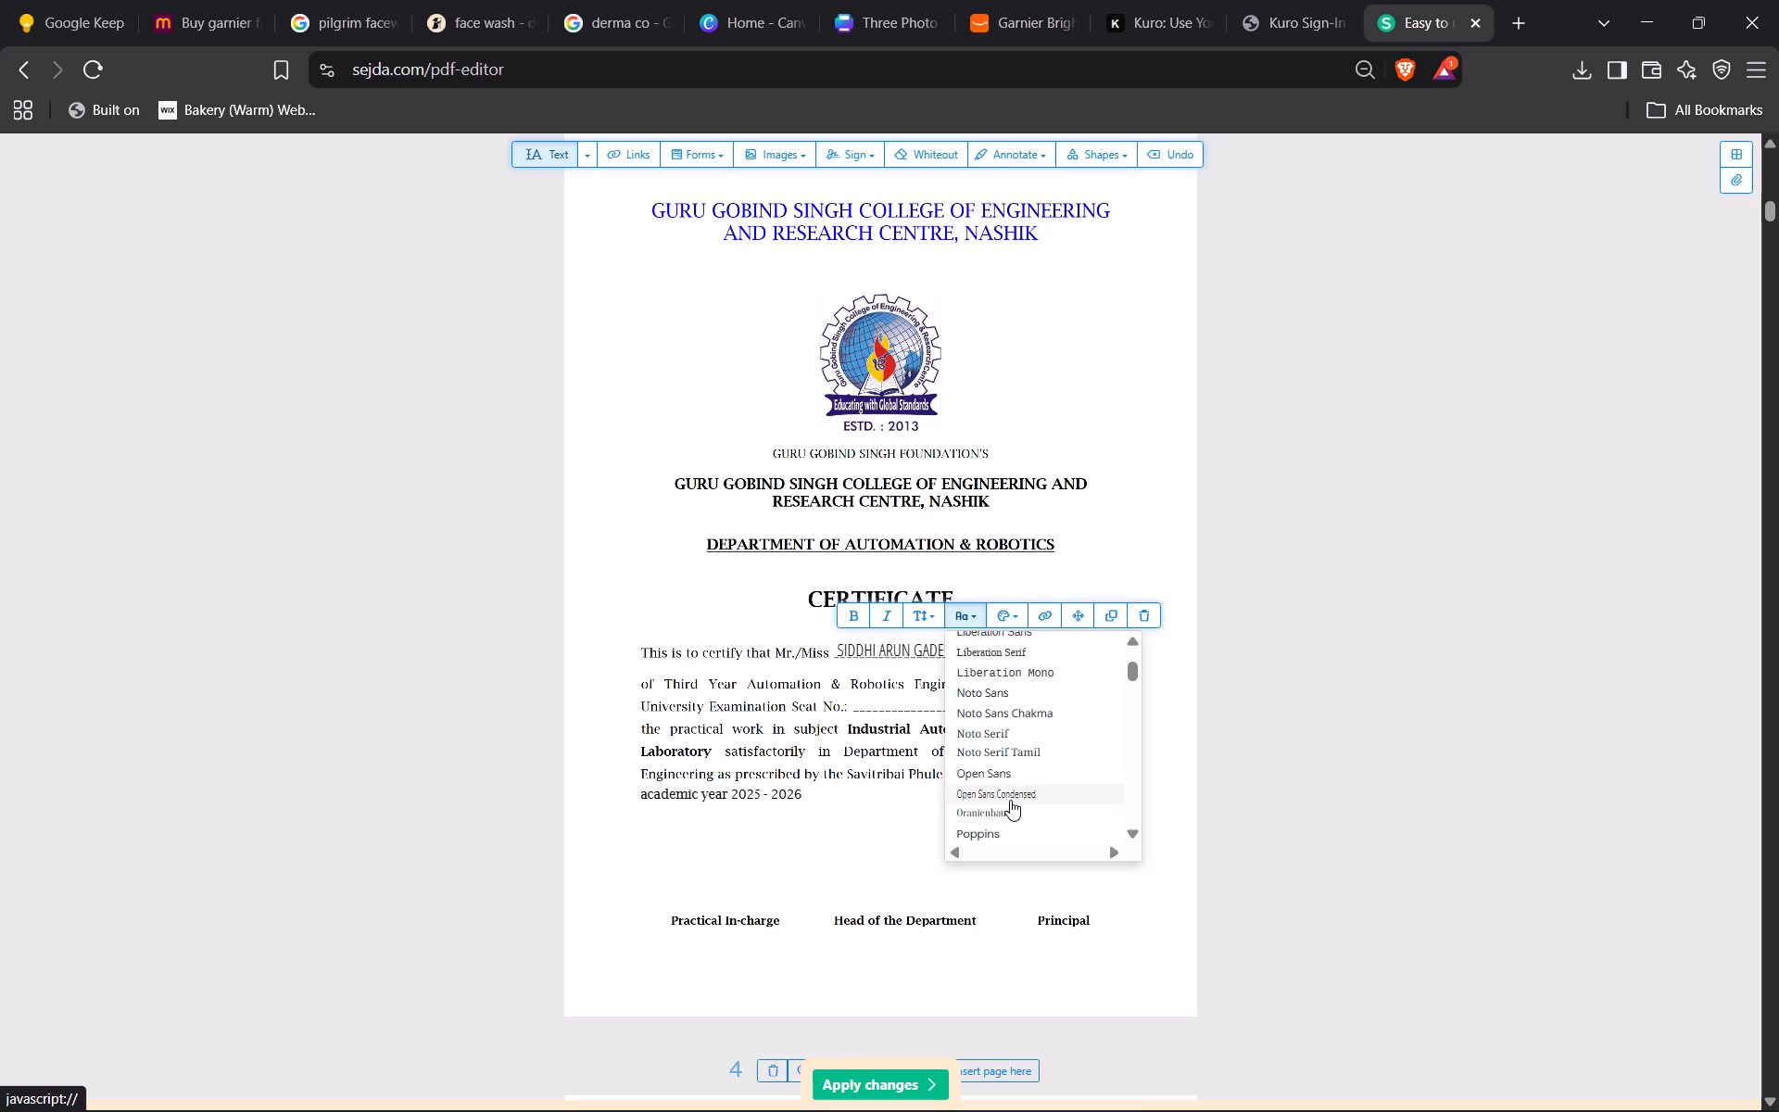
{"action": "scroll", "coordinate": [1010, 800], "scroll_direction": "down", "scroll_amount": 2}
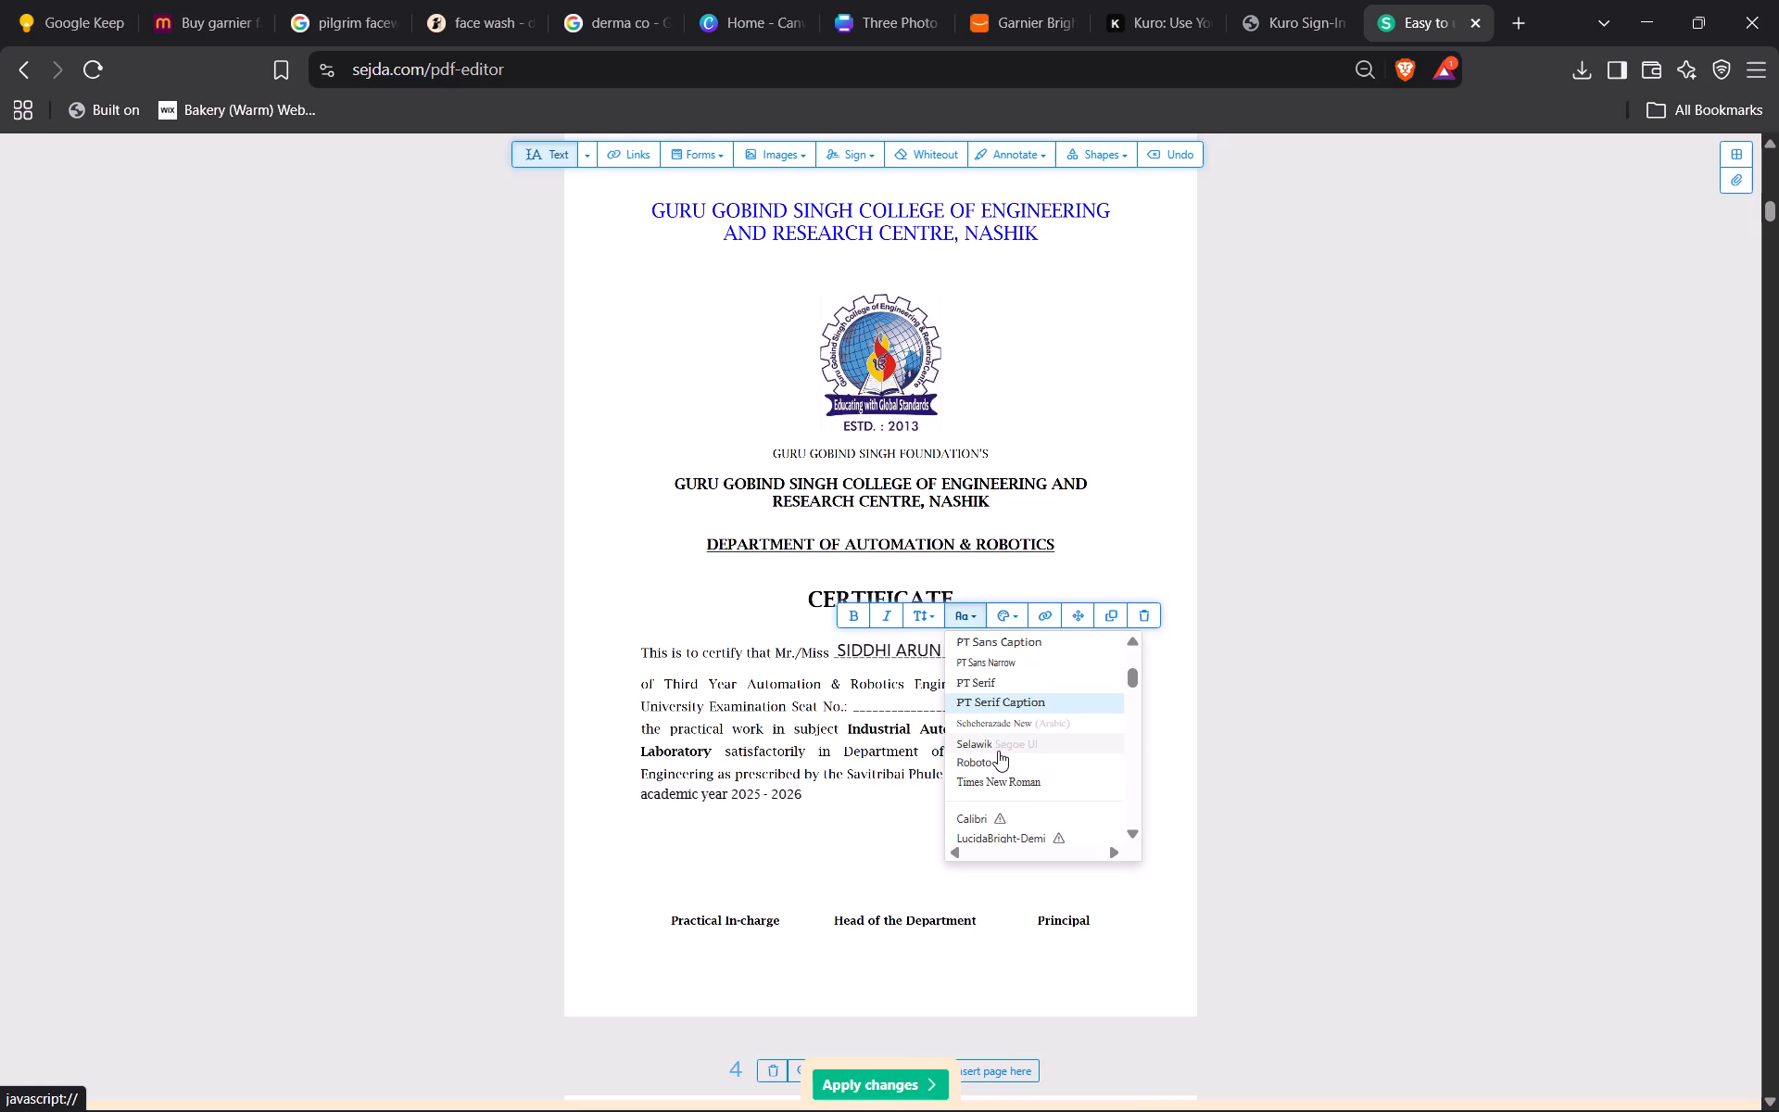
{"action": "left_click", "coordinate": [998, 751]}
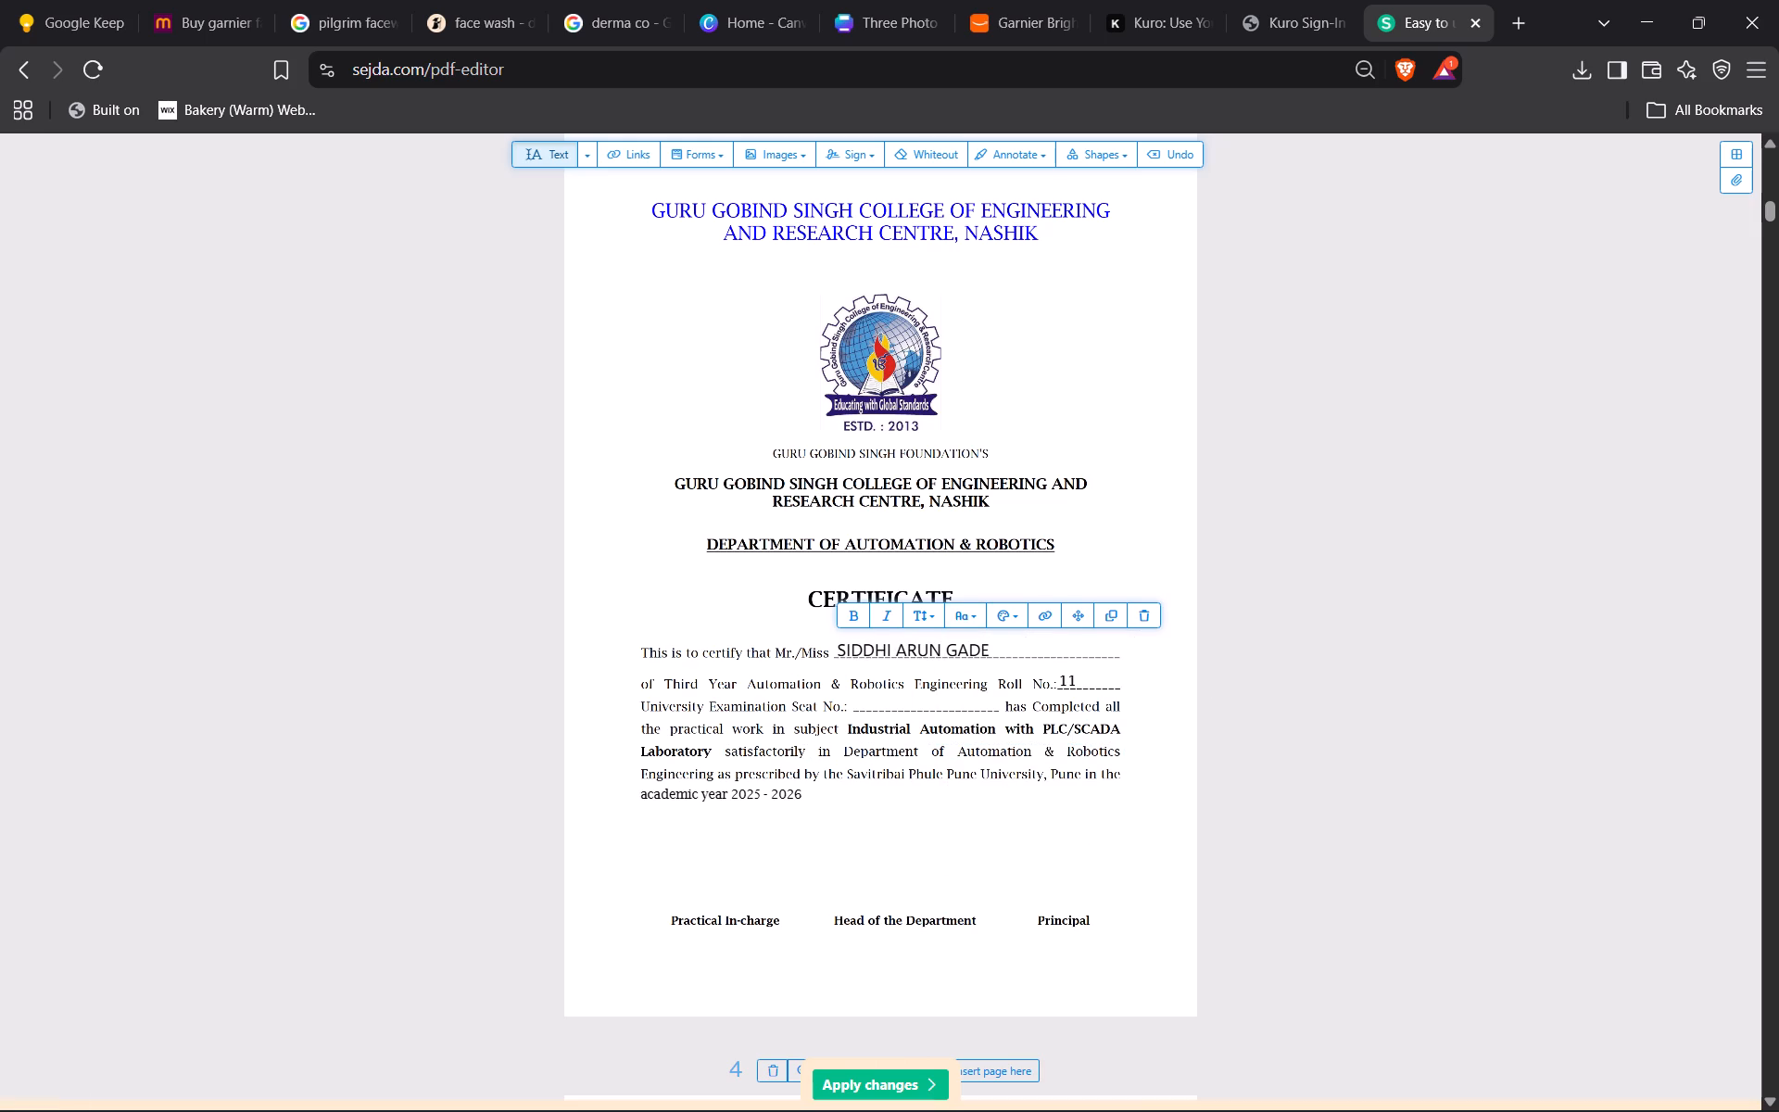
Set the font size of the student name on the certificate to 13.
{"action": "left_click", "coordinate": [967, 659]}
{"action": "key", "text": "ctrl+a"}
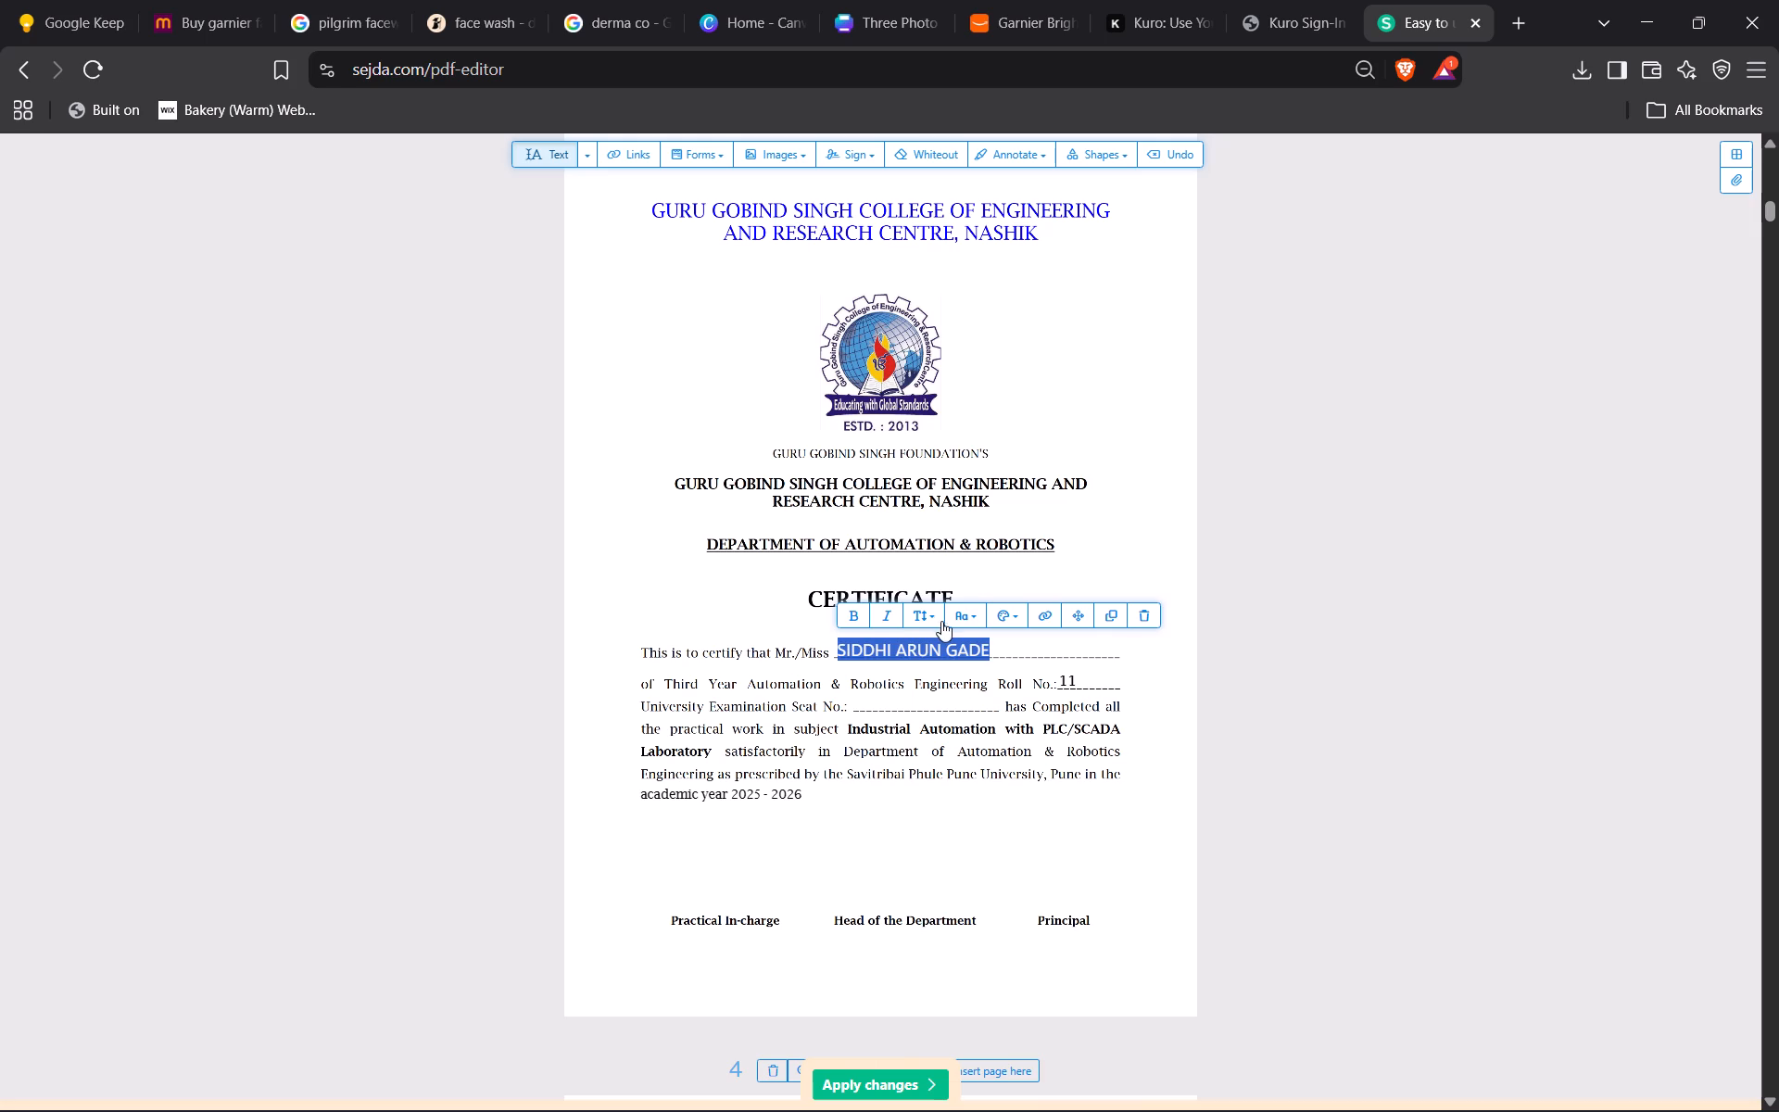
{"action": "left_click", "coordinate": [939, 619]}
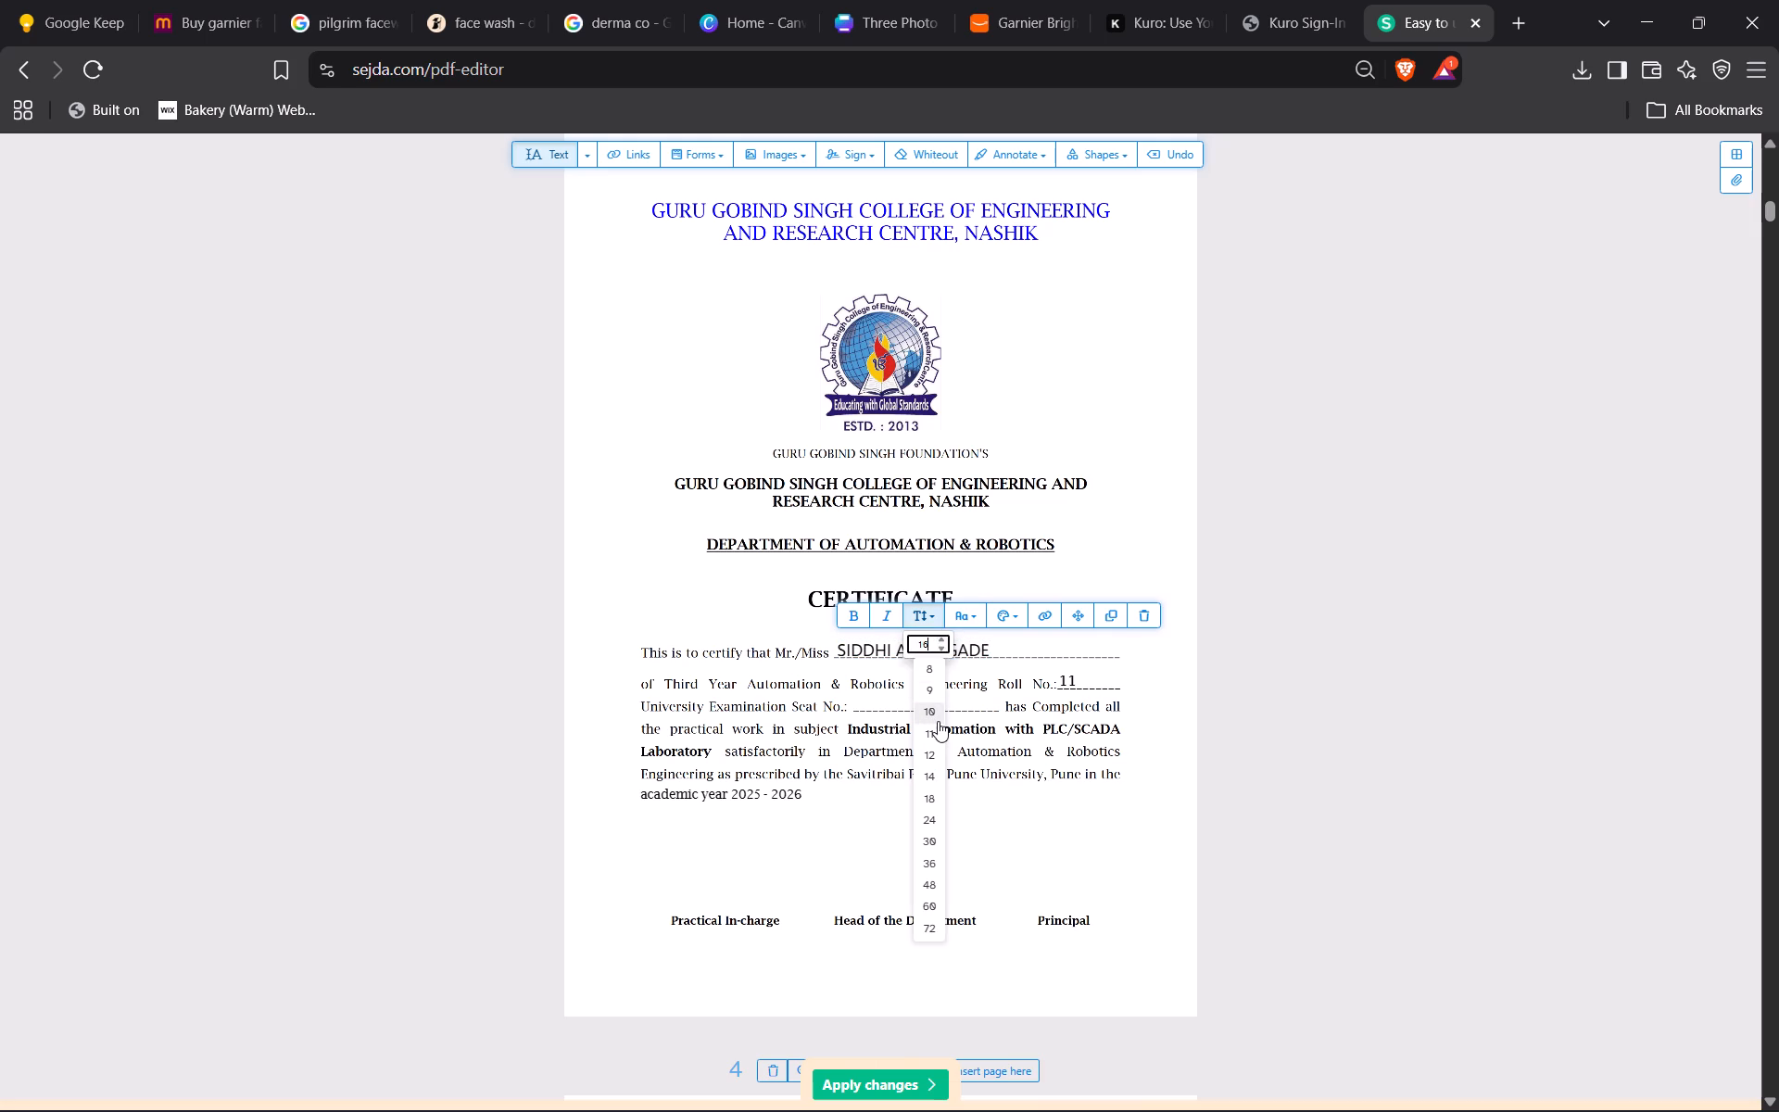
{"action": "left_click", "coordinate": [938, 719]}
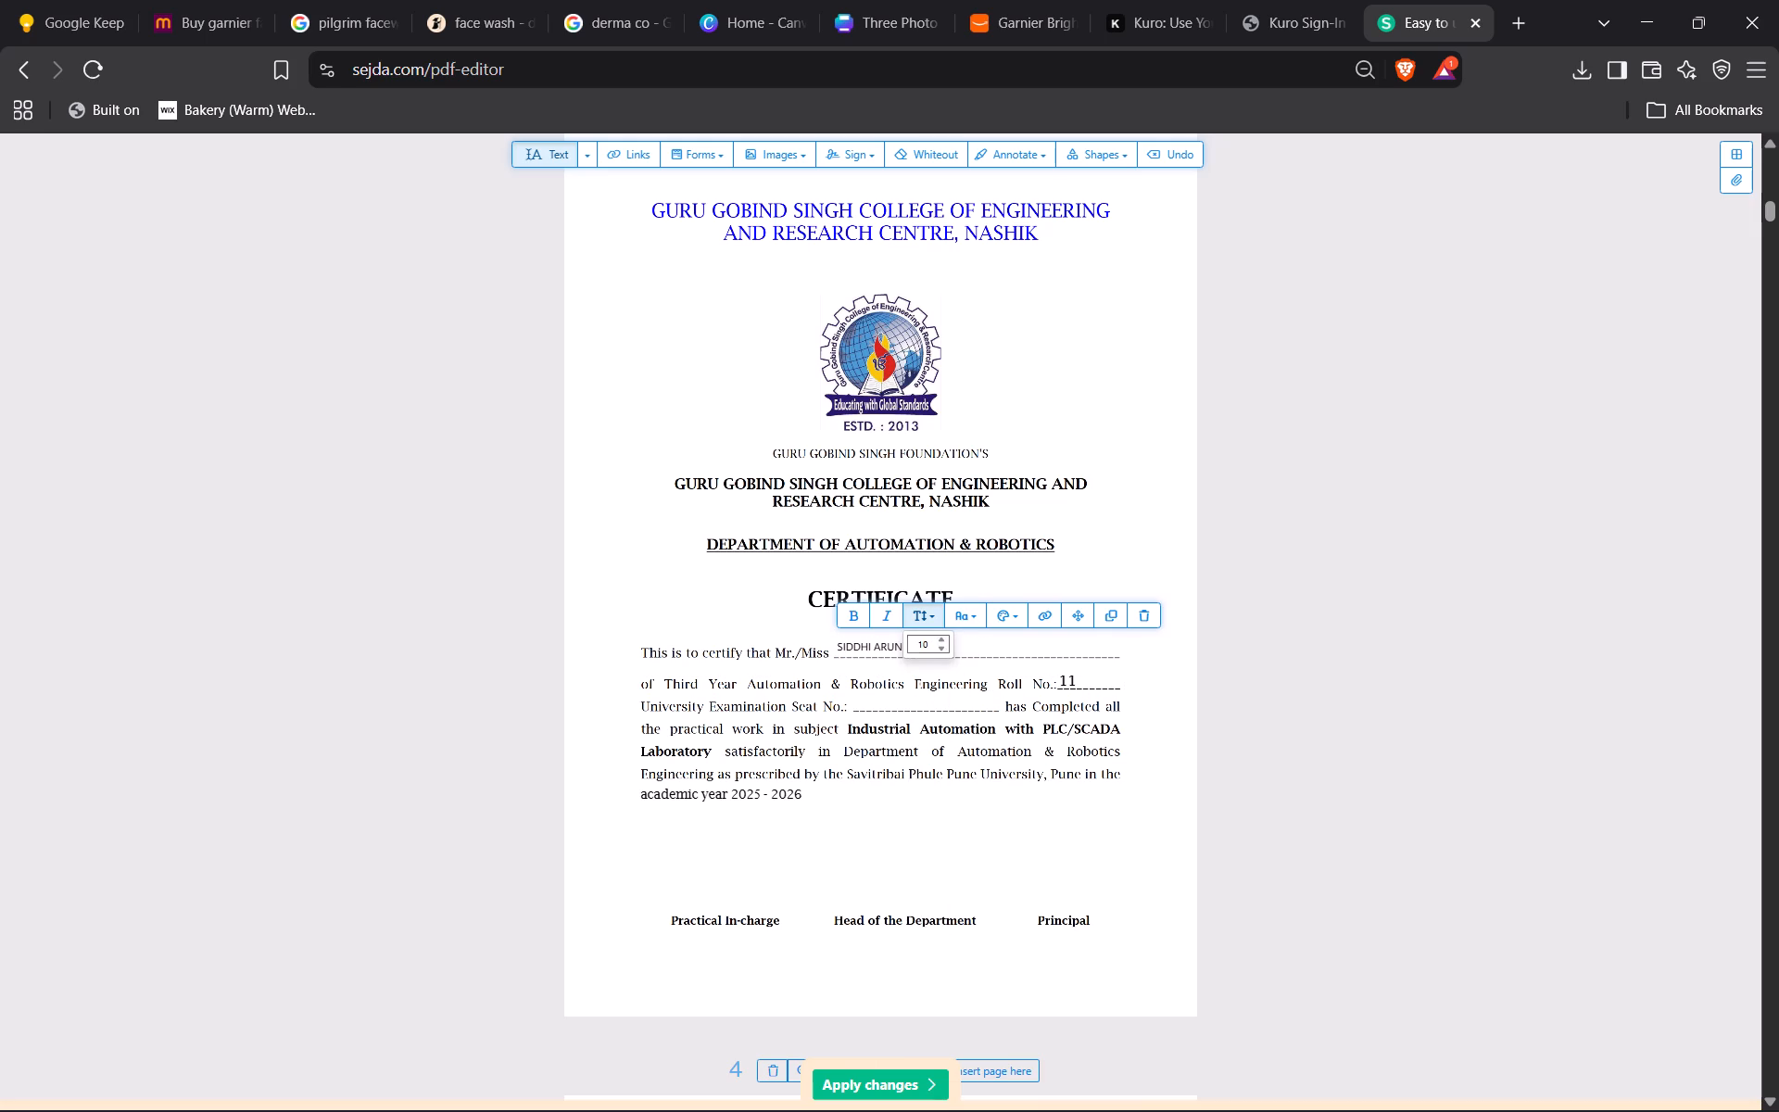
{"action": "left_click", "coordinate": [942, 639]}
{"action": "left_click", "coordinate": [941, 638]}
{"action": "left_click", "coordinate": [941, 638]}
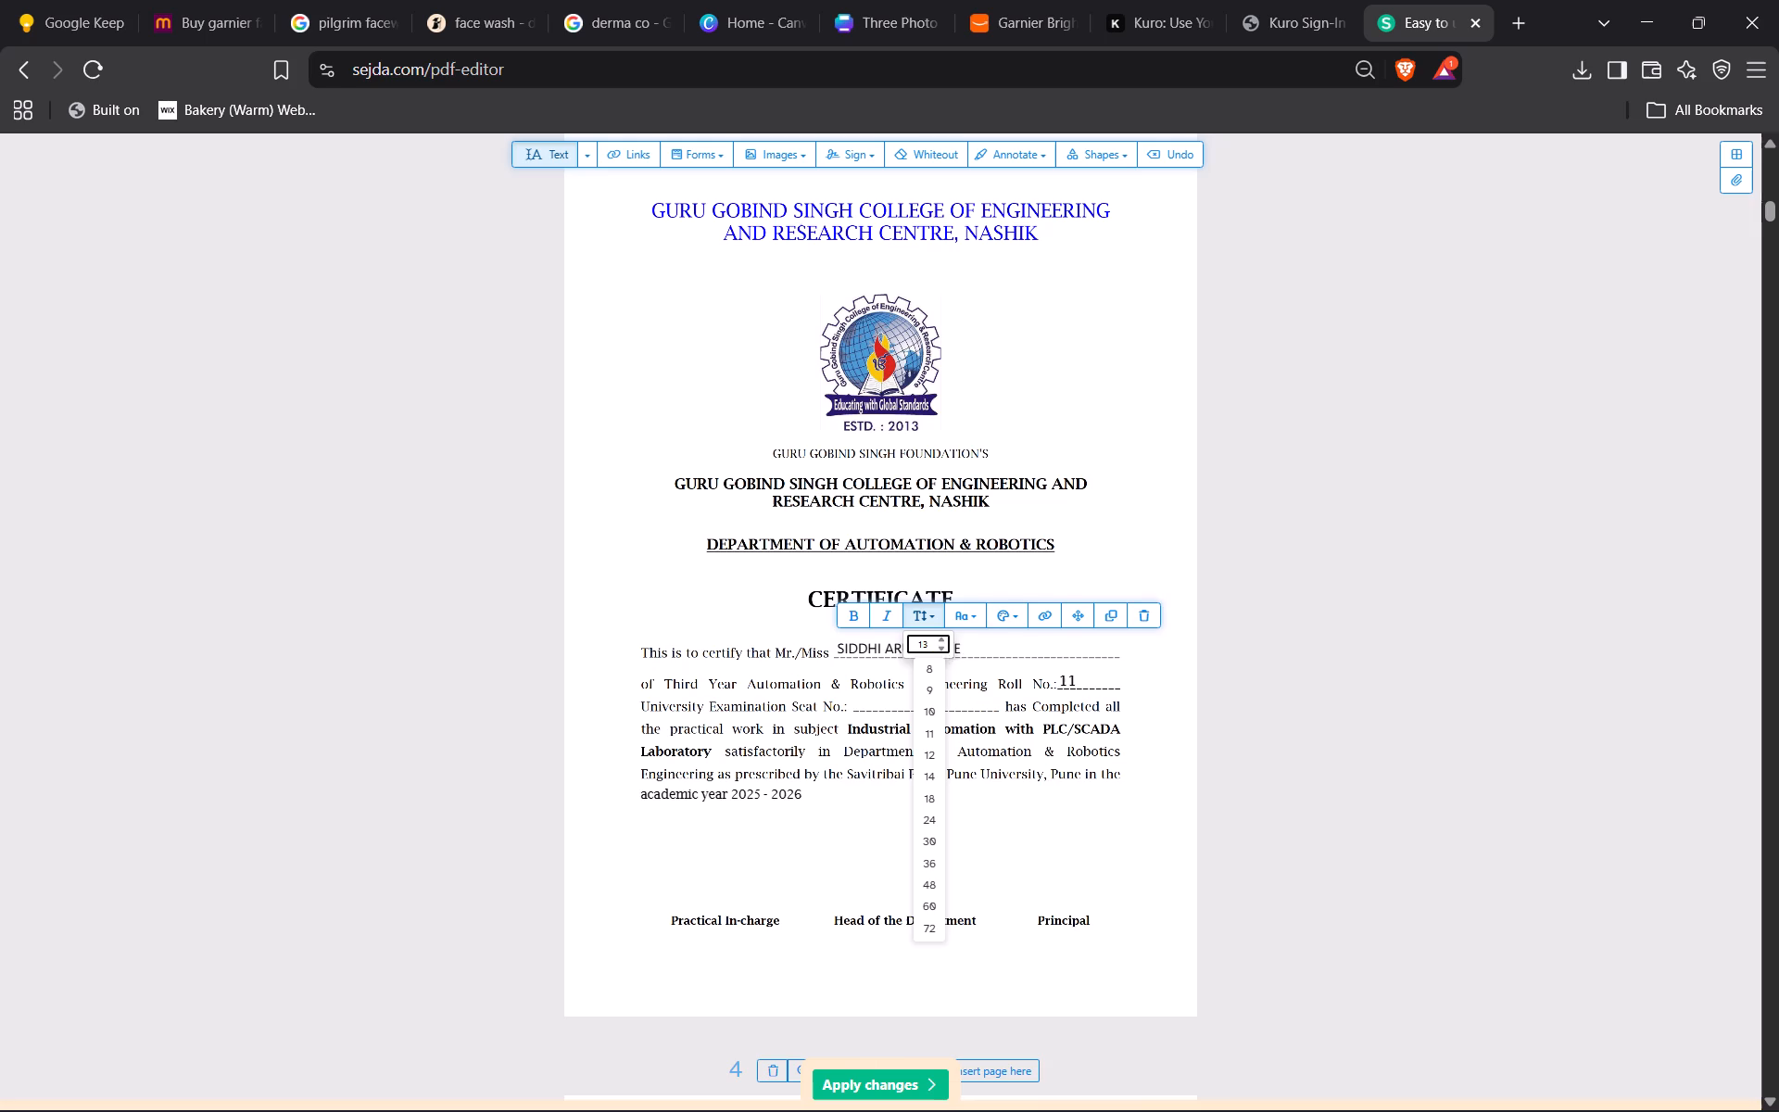
Move the student name on the certificate slightly down and to the right, onto the dotted line after Mr./Miss.
{"action": "left_click", "coordinate": [1079, 610]}
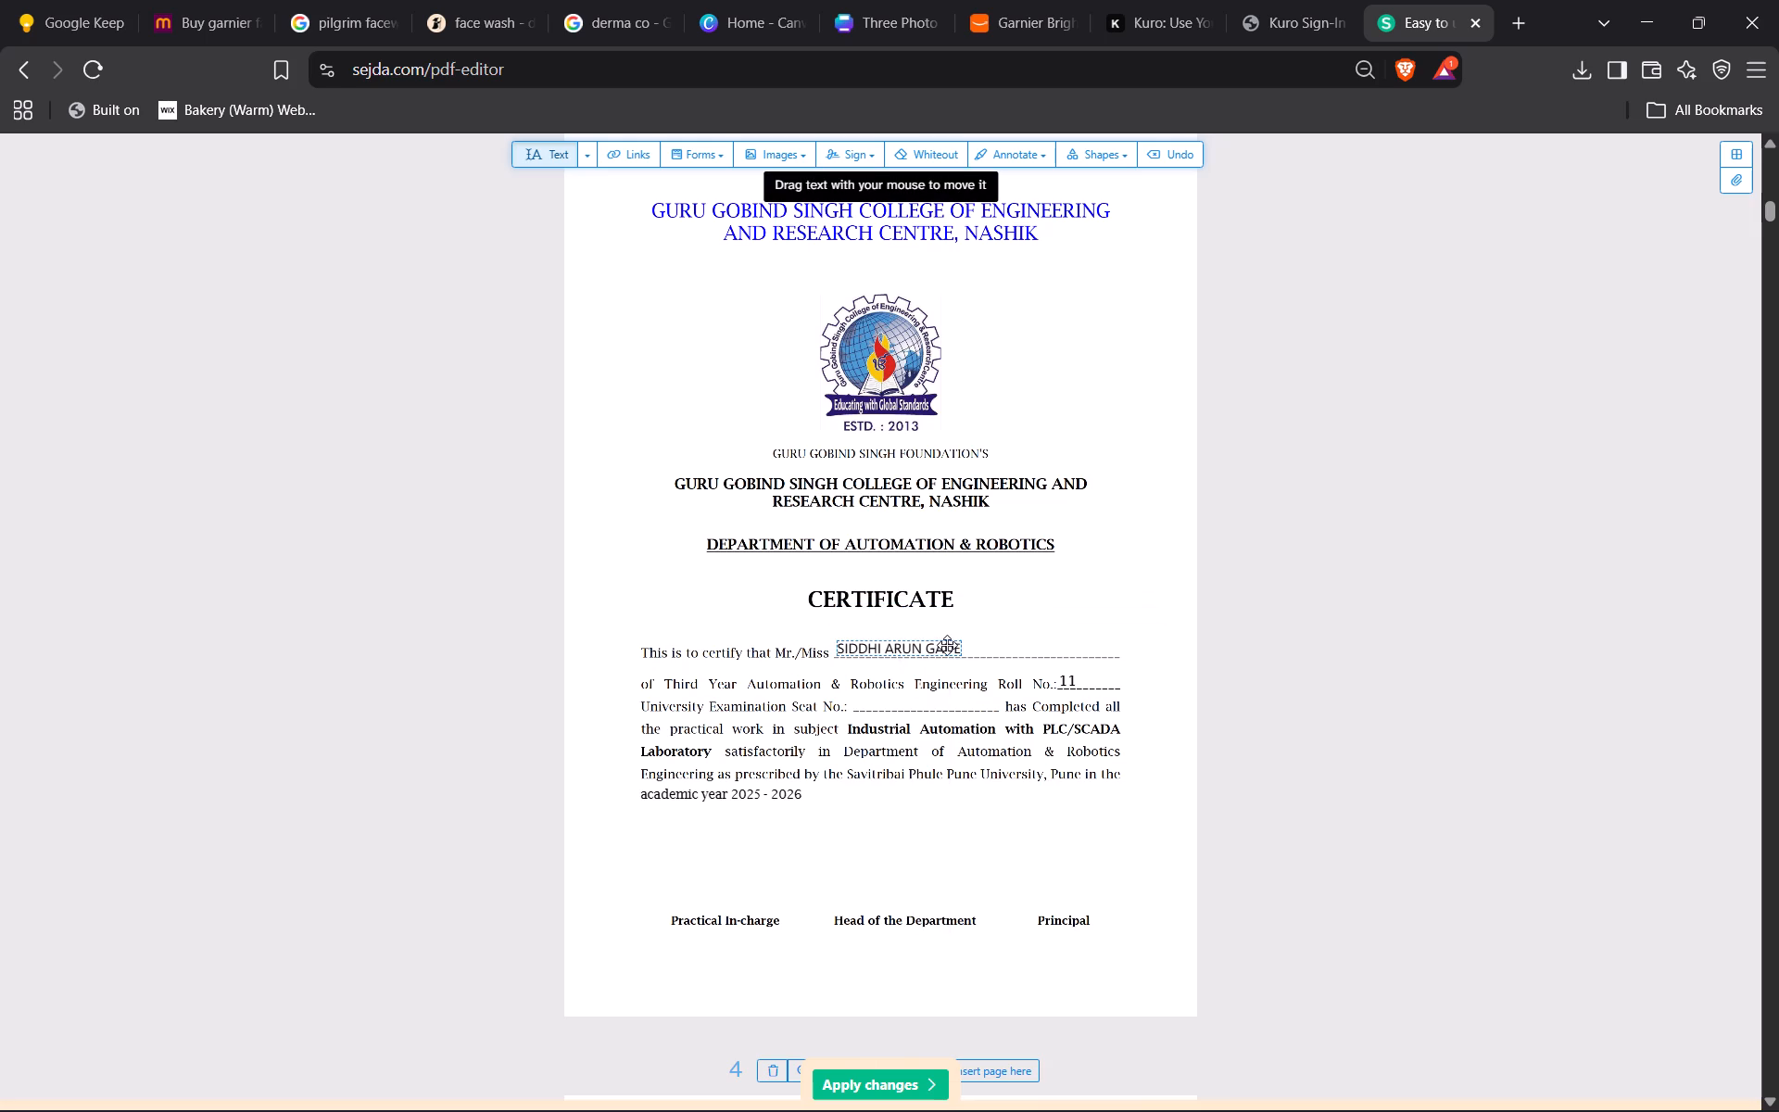
{"action": "left_click_drag", "start_coordinate": [947, 646], "coordinate": [962, 658]}
{"action": "left_click", "coordinate": [959, 651]}
{"action": "left_click", "coordinate": [947, 646]}
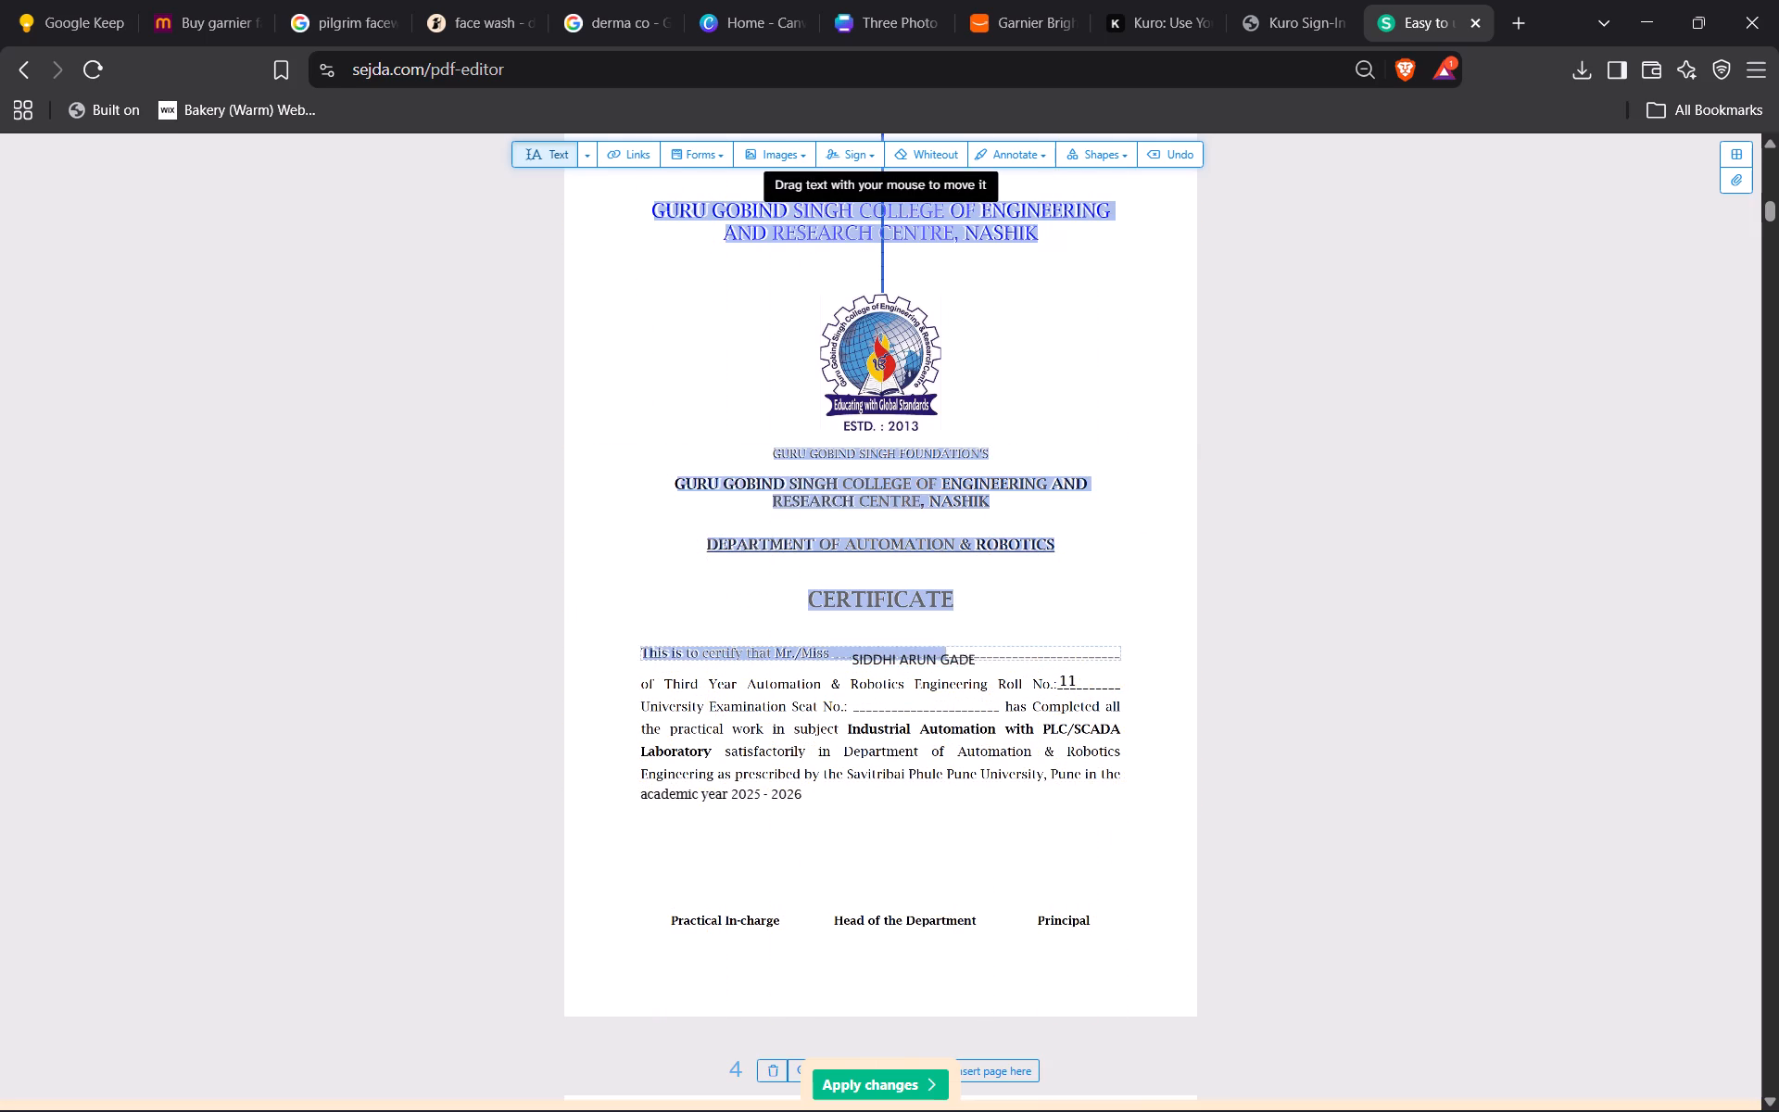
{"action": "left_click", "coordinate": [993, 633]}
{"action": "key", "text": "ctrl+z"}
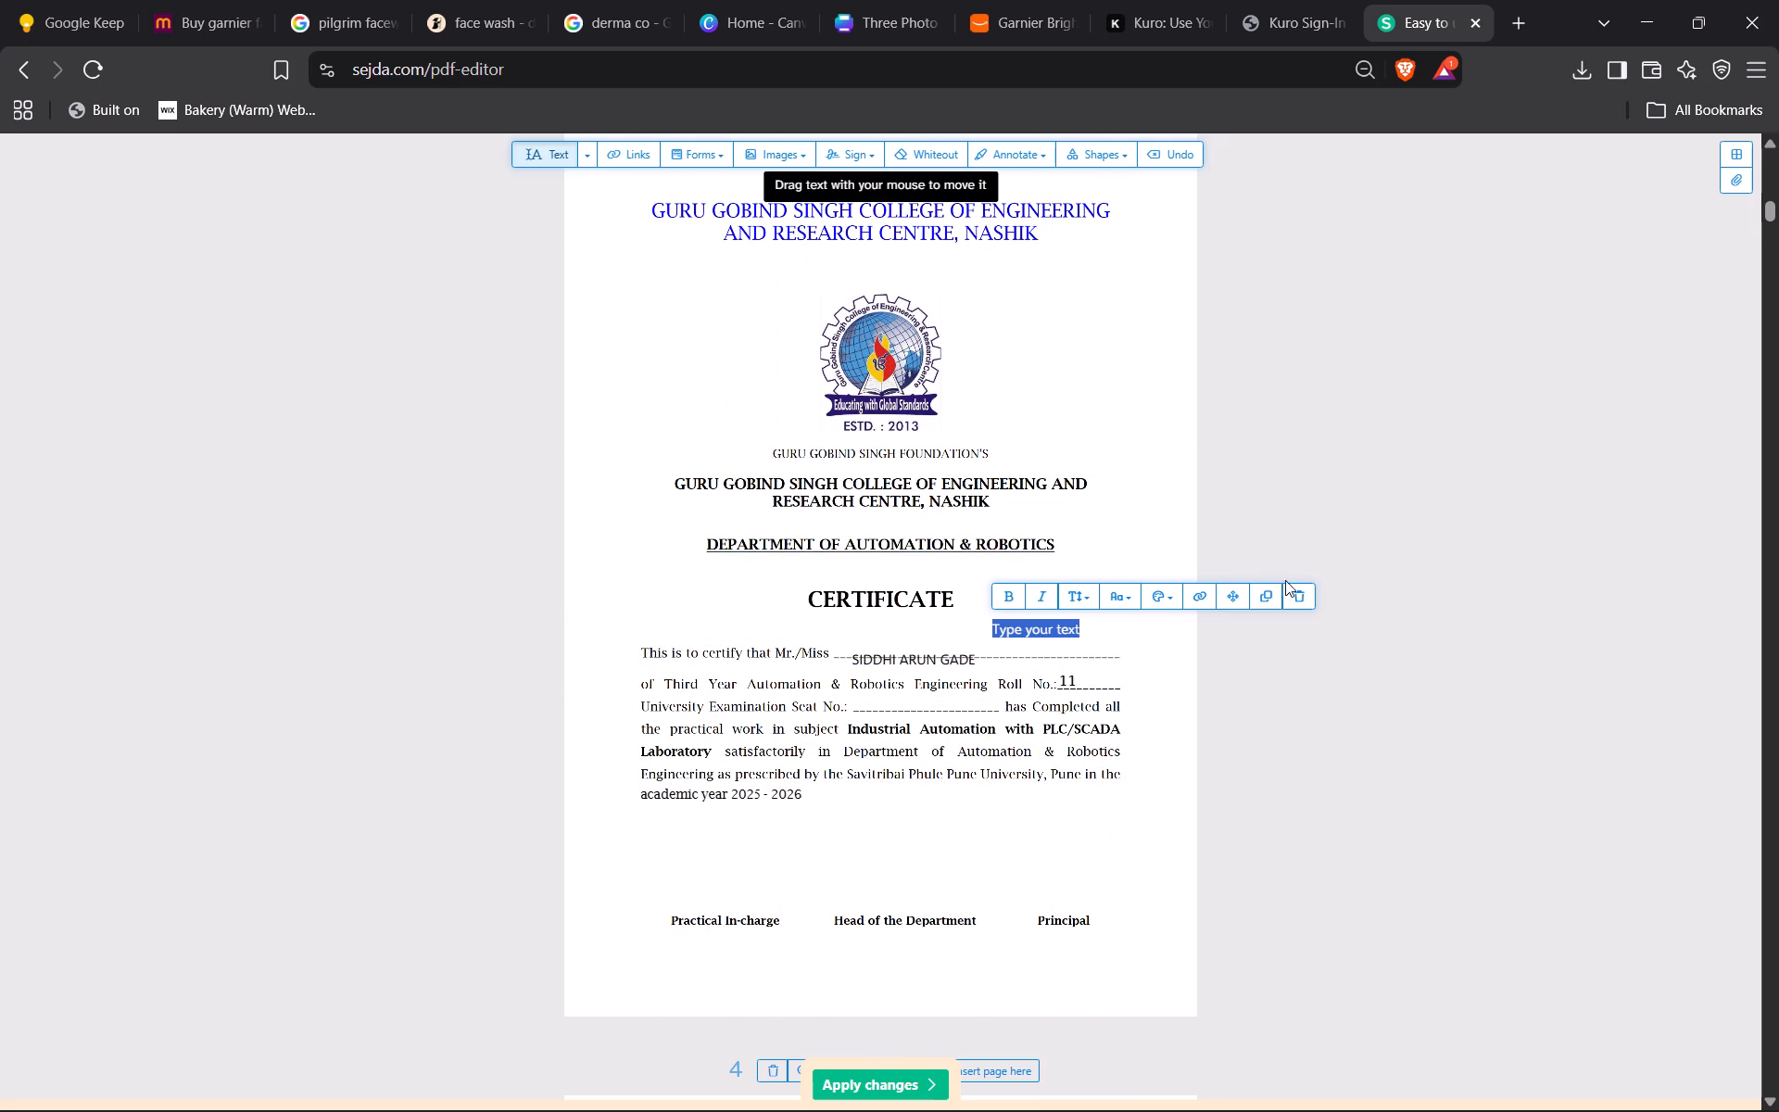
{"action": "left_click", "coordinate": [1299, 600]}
Adjust the position of the student name again so it sits properly on the certificate's dotted name line.
{"action": "left_click", "coordinate": [954, 664]}
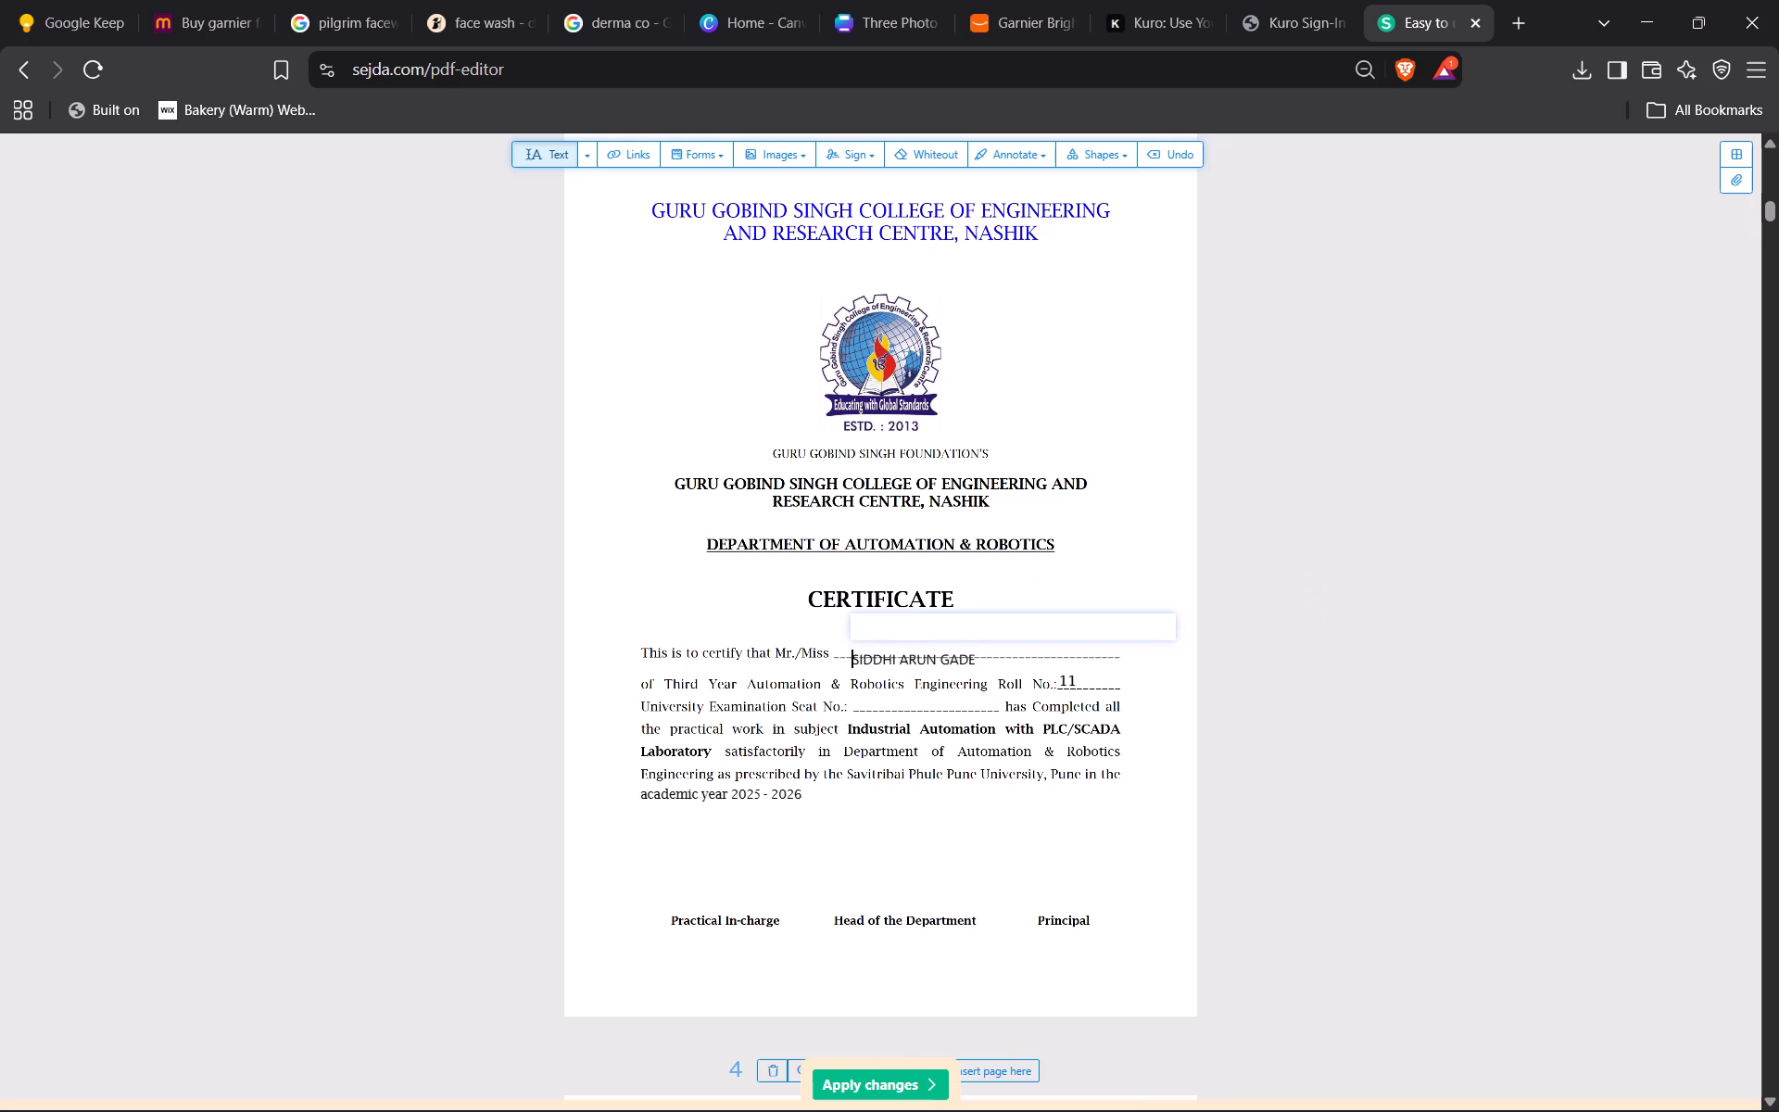
{"action": "left_click", "coordinate": [1106, 621]}
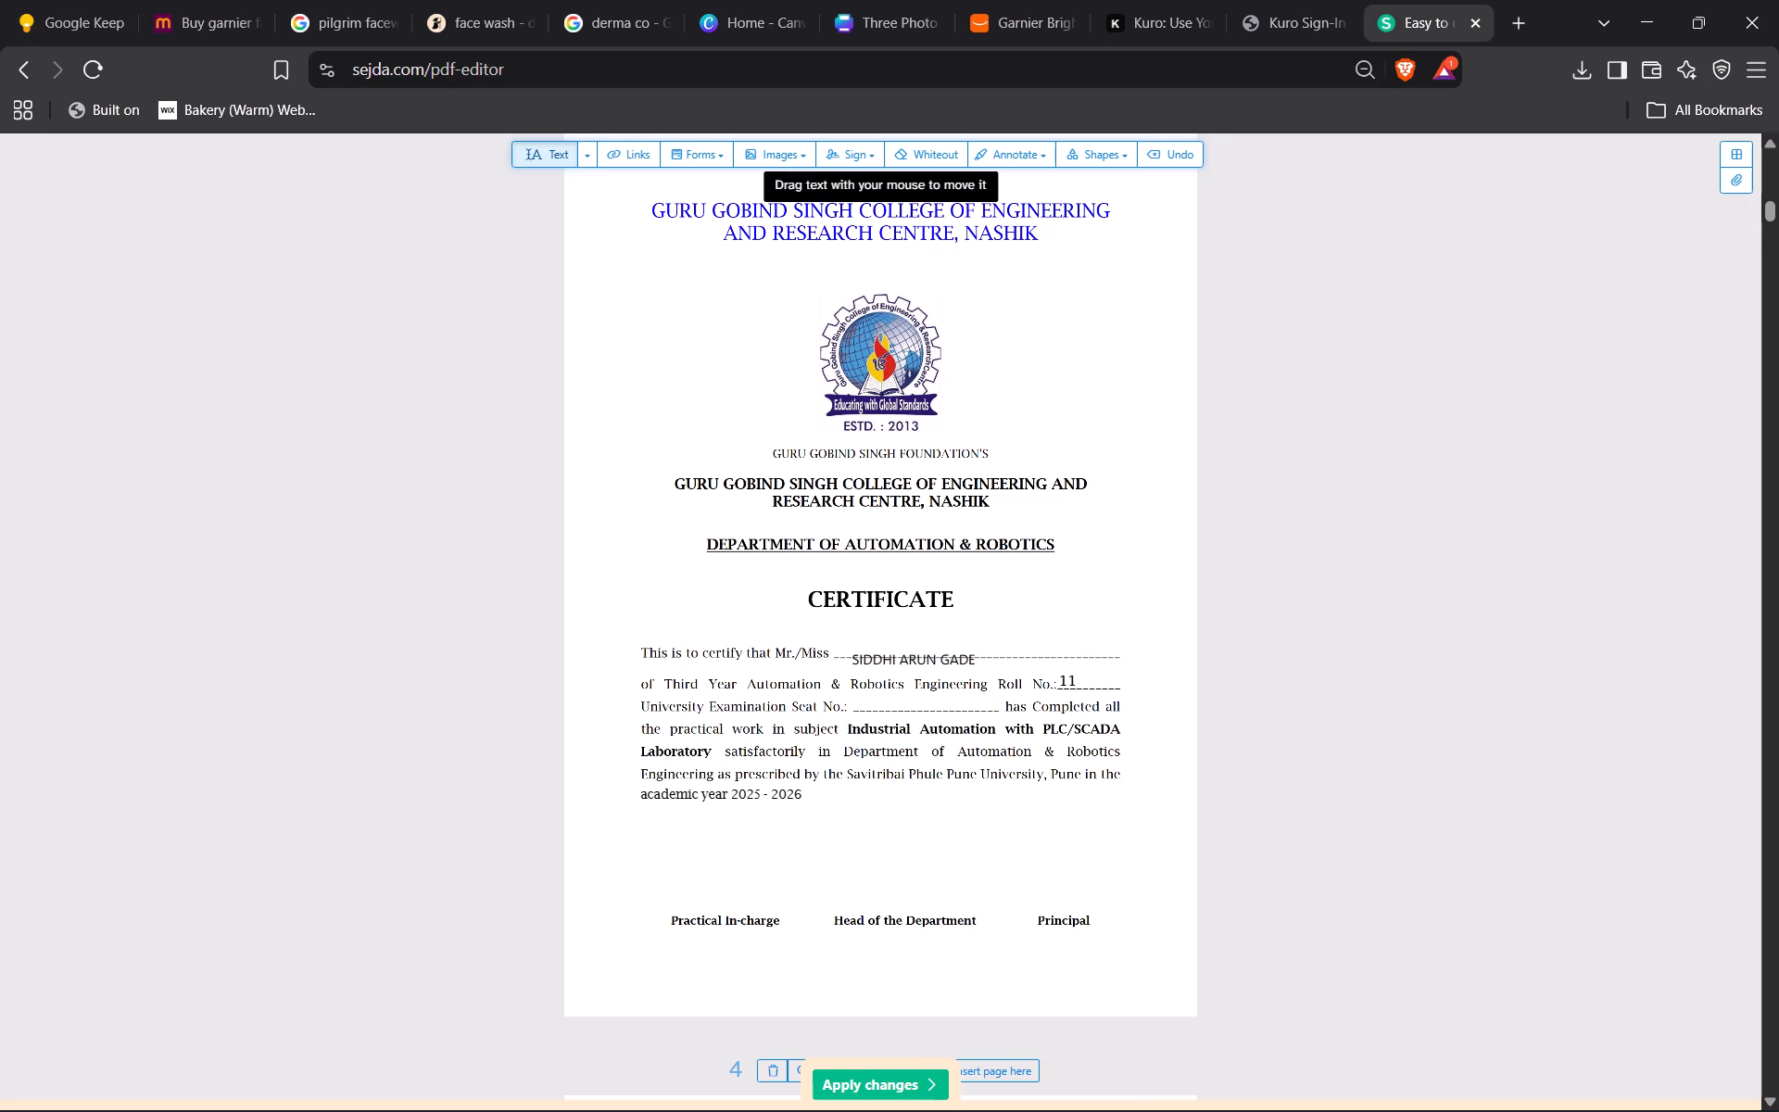
{"action": "left_click", "coordinate": [966, 658]}
{"action": "left_click", "coordinate": [1091, 628]}
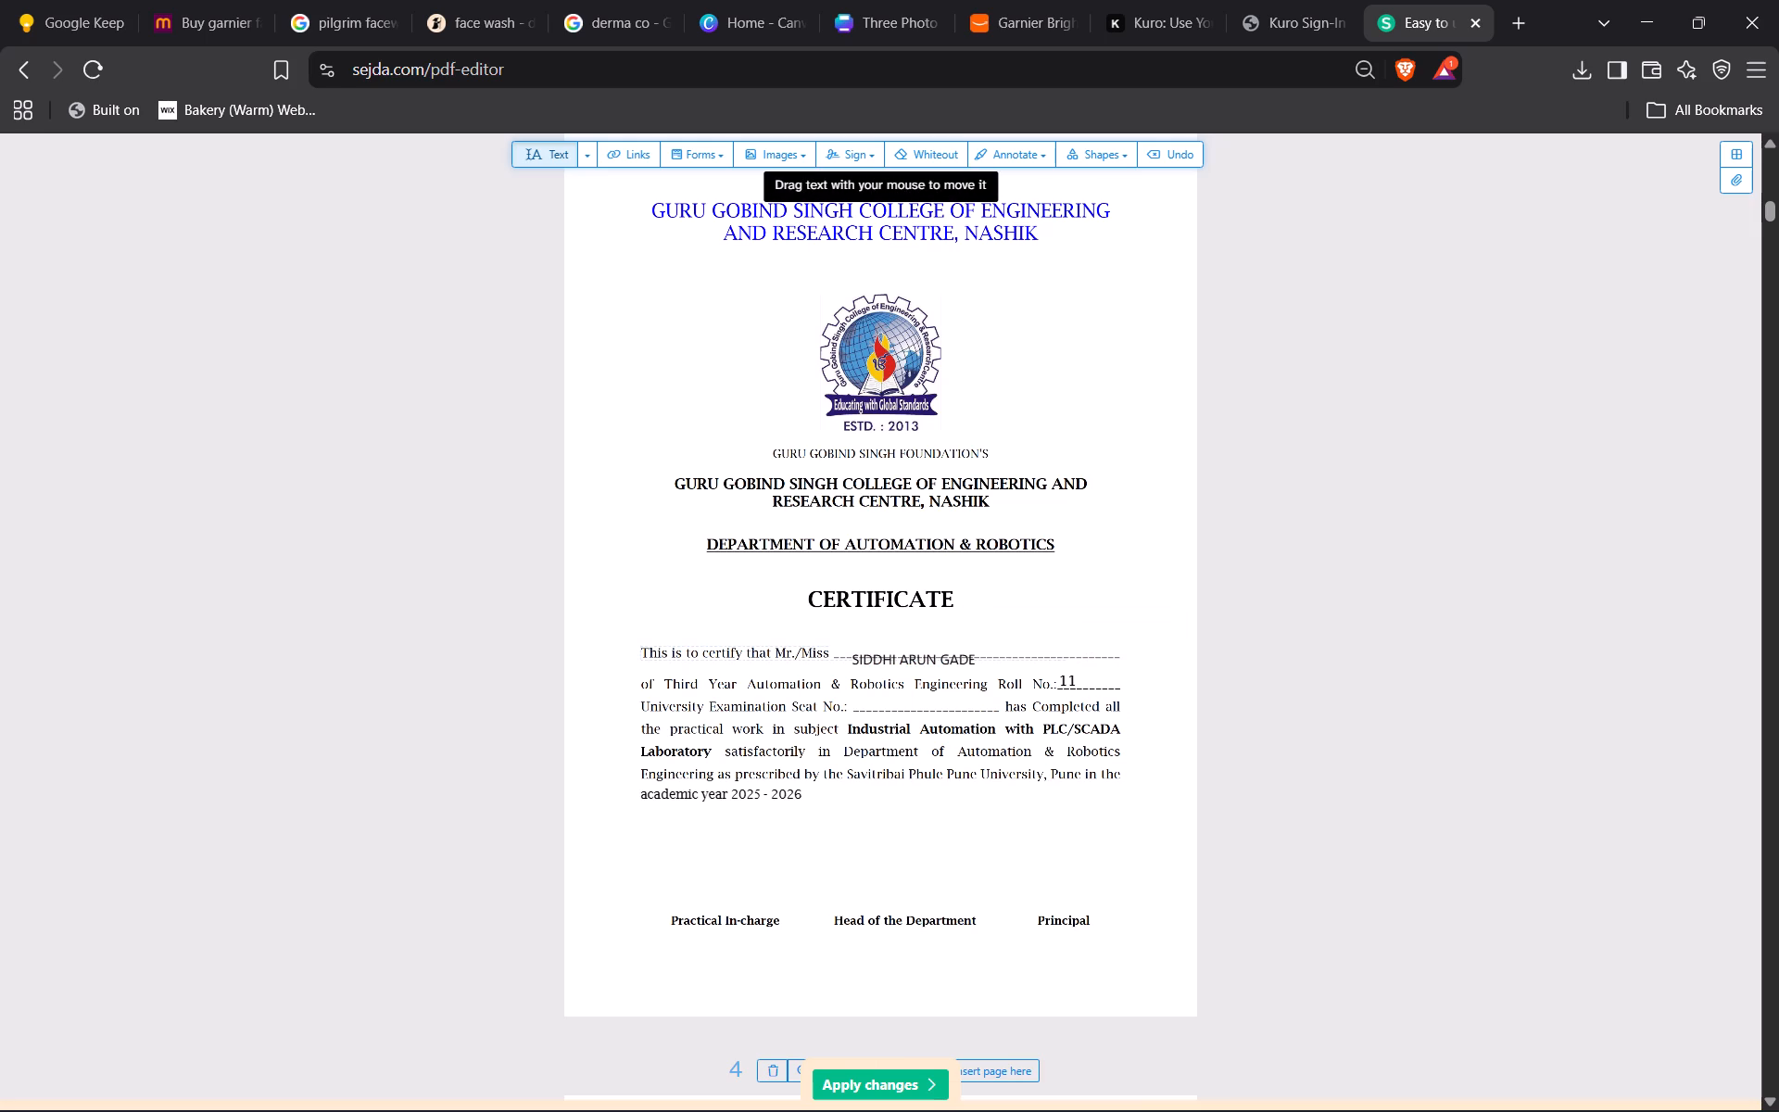
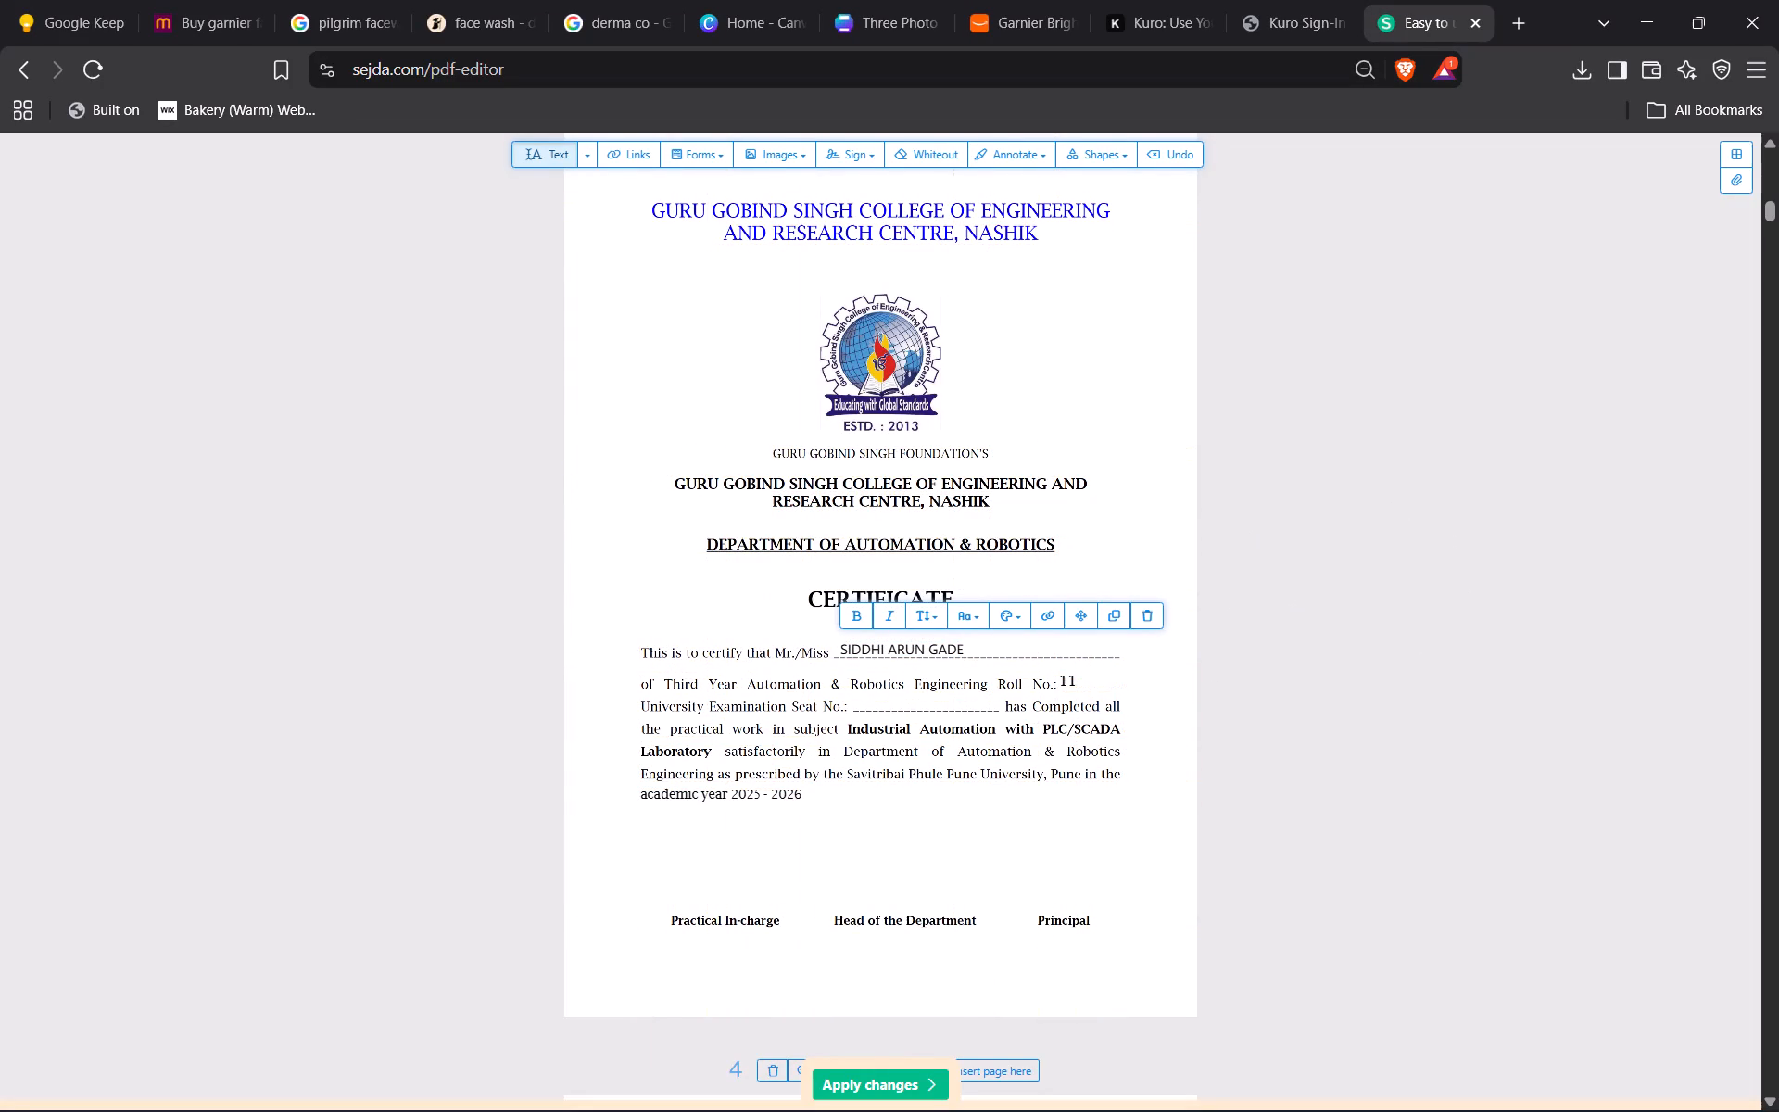
Review the filled-in certificate and index pages of the lab manual for the student name, roll number and academic year.
{"action": "scroll", "coordinate": [1242, 662], "scroll_direction": "down", "scroll_amount": 3}
{"action": "scroll", "coordinate": [1232, 670], "scroll_direction": "up", "scroll_amount": 13}
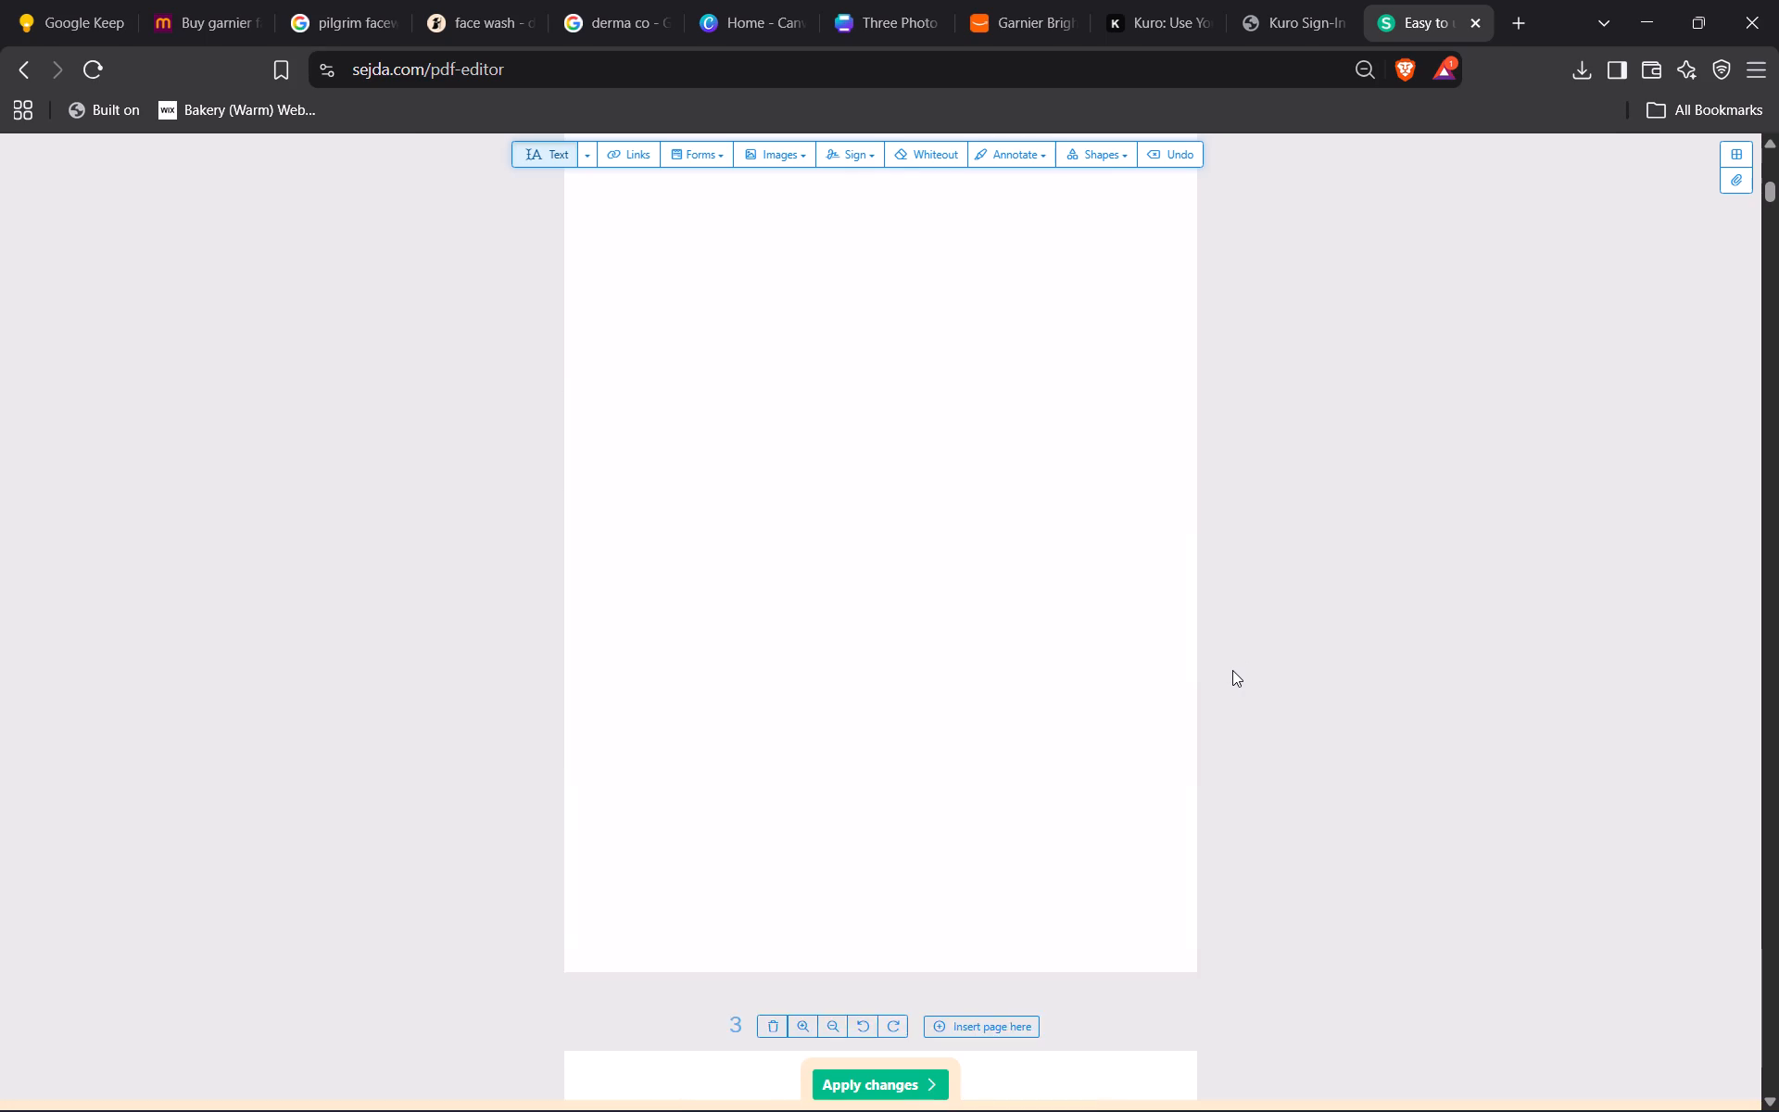
{"action": "scroll", "coordinate": [1232, 670], "scroll_direction": "up", "scroll_amount": 10}
{"action": "scroll", "coordinate": [1232, 670], "scroll_direction": "down", "scroll_amount": 20}
{"action": "scroll", "coordinate": [1232, 670], "scroll_direction": "down", "scroll_amount": 3}
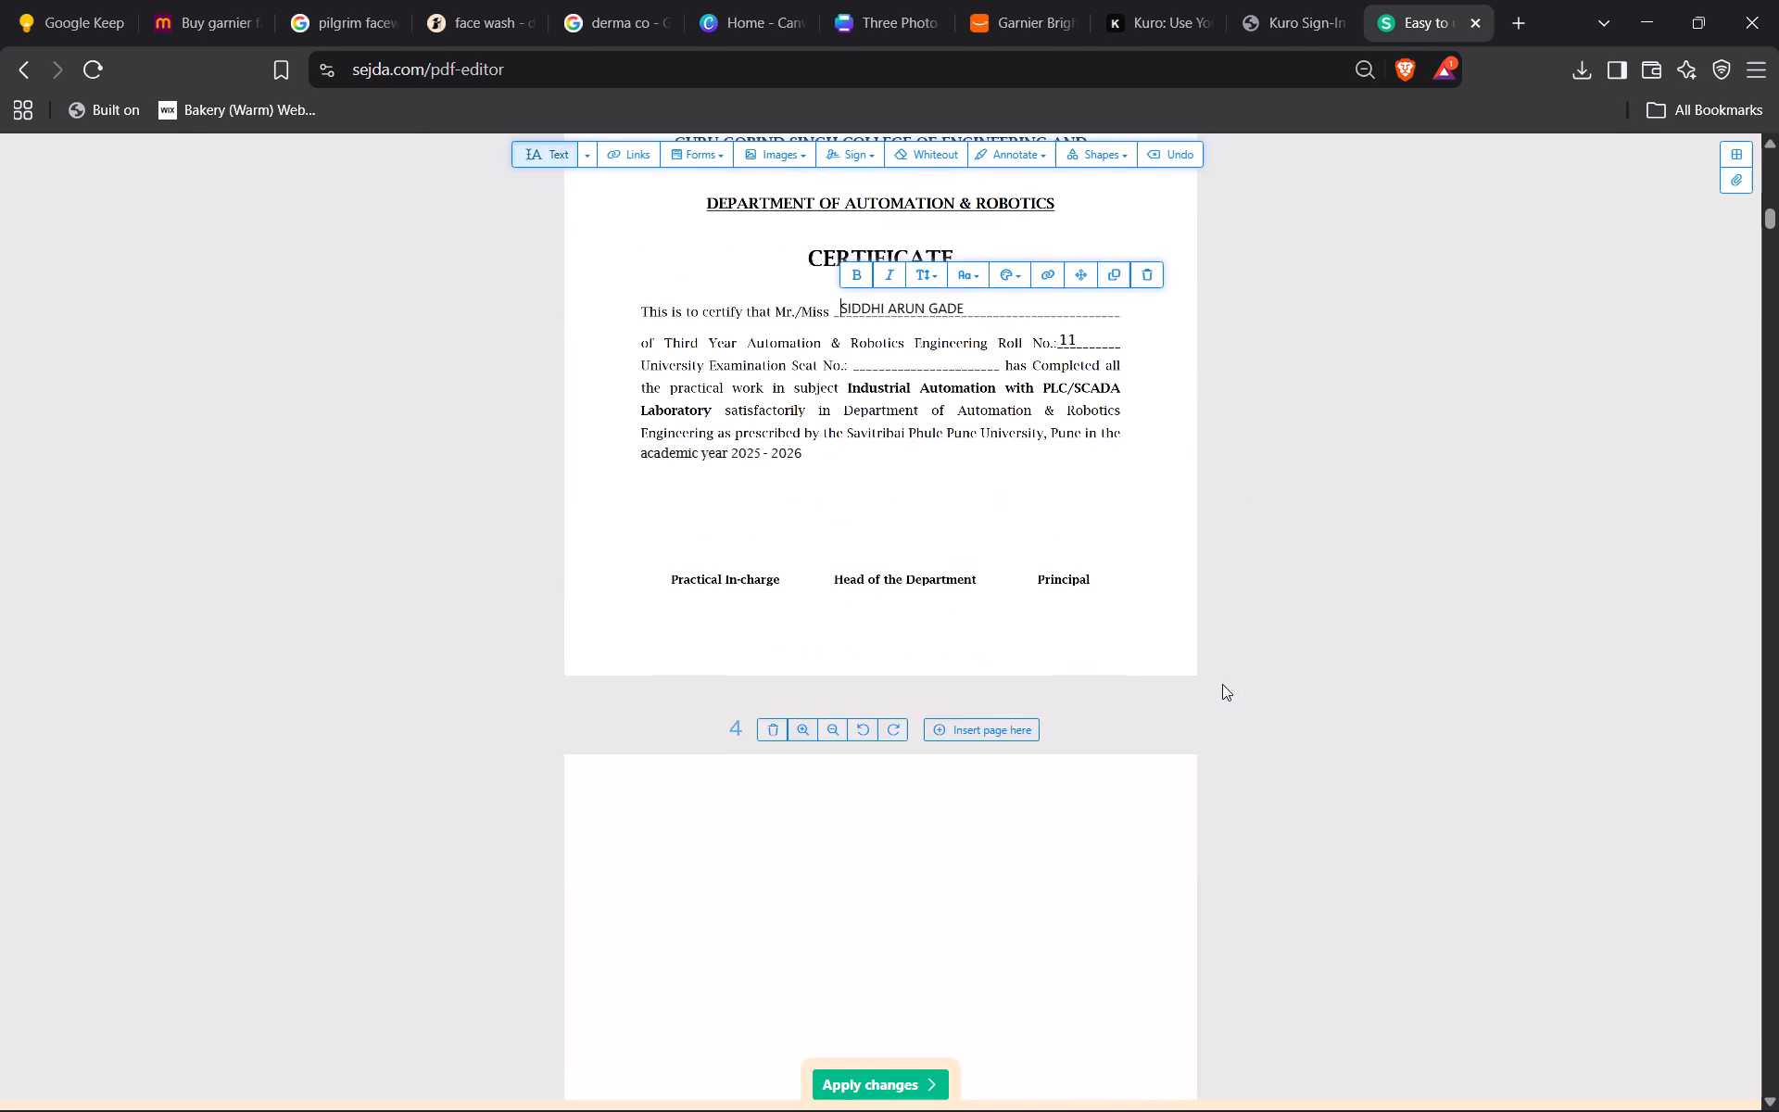
{"action": "scroll", "coordinate": [1222, 684], "scroll_direction": "down", "scroll_amount": 14}
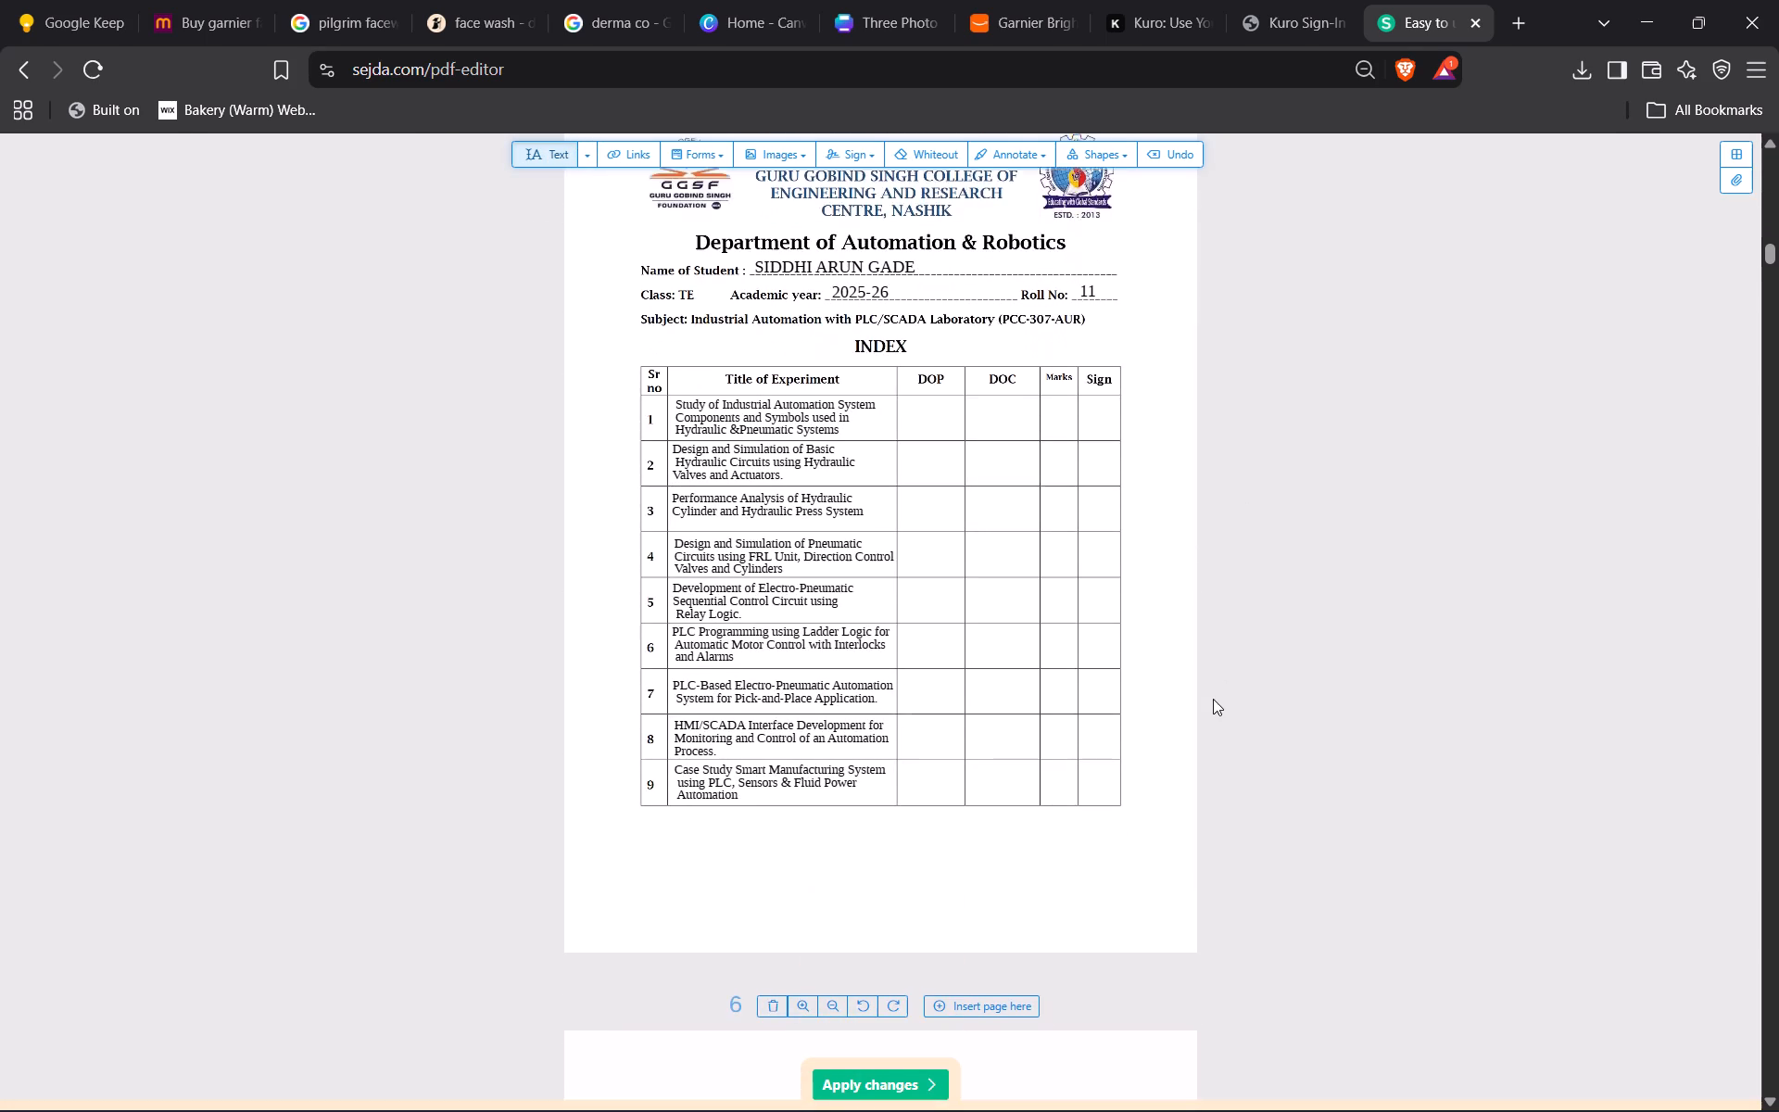
{"action": "scroll", "coordinate": [1213, 699], "scroll_direction": "up", "scroll_amount": 2}
{"action": "scroll", "coordinate": [1201, 698], "scroll_direction": "down", "scroll_amount": 2}
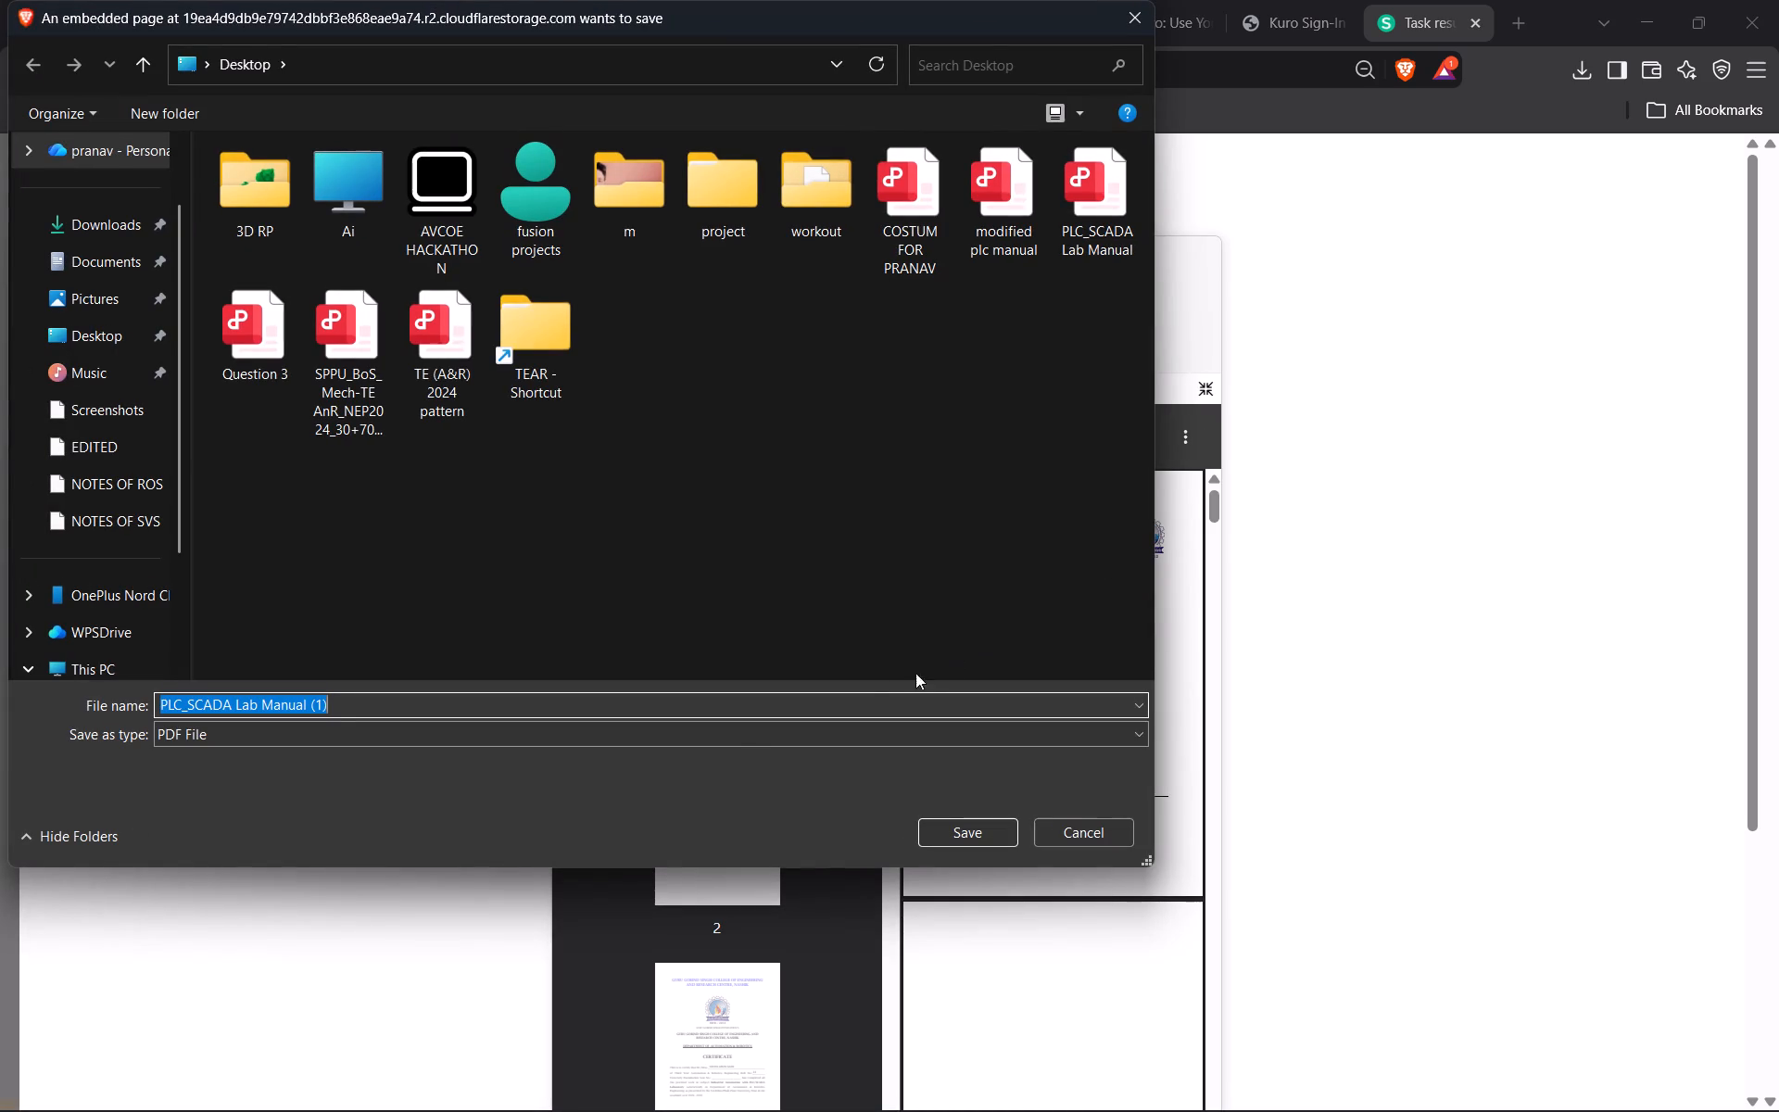
{"action": "type", "text": "sg"}
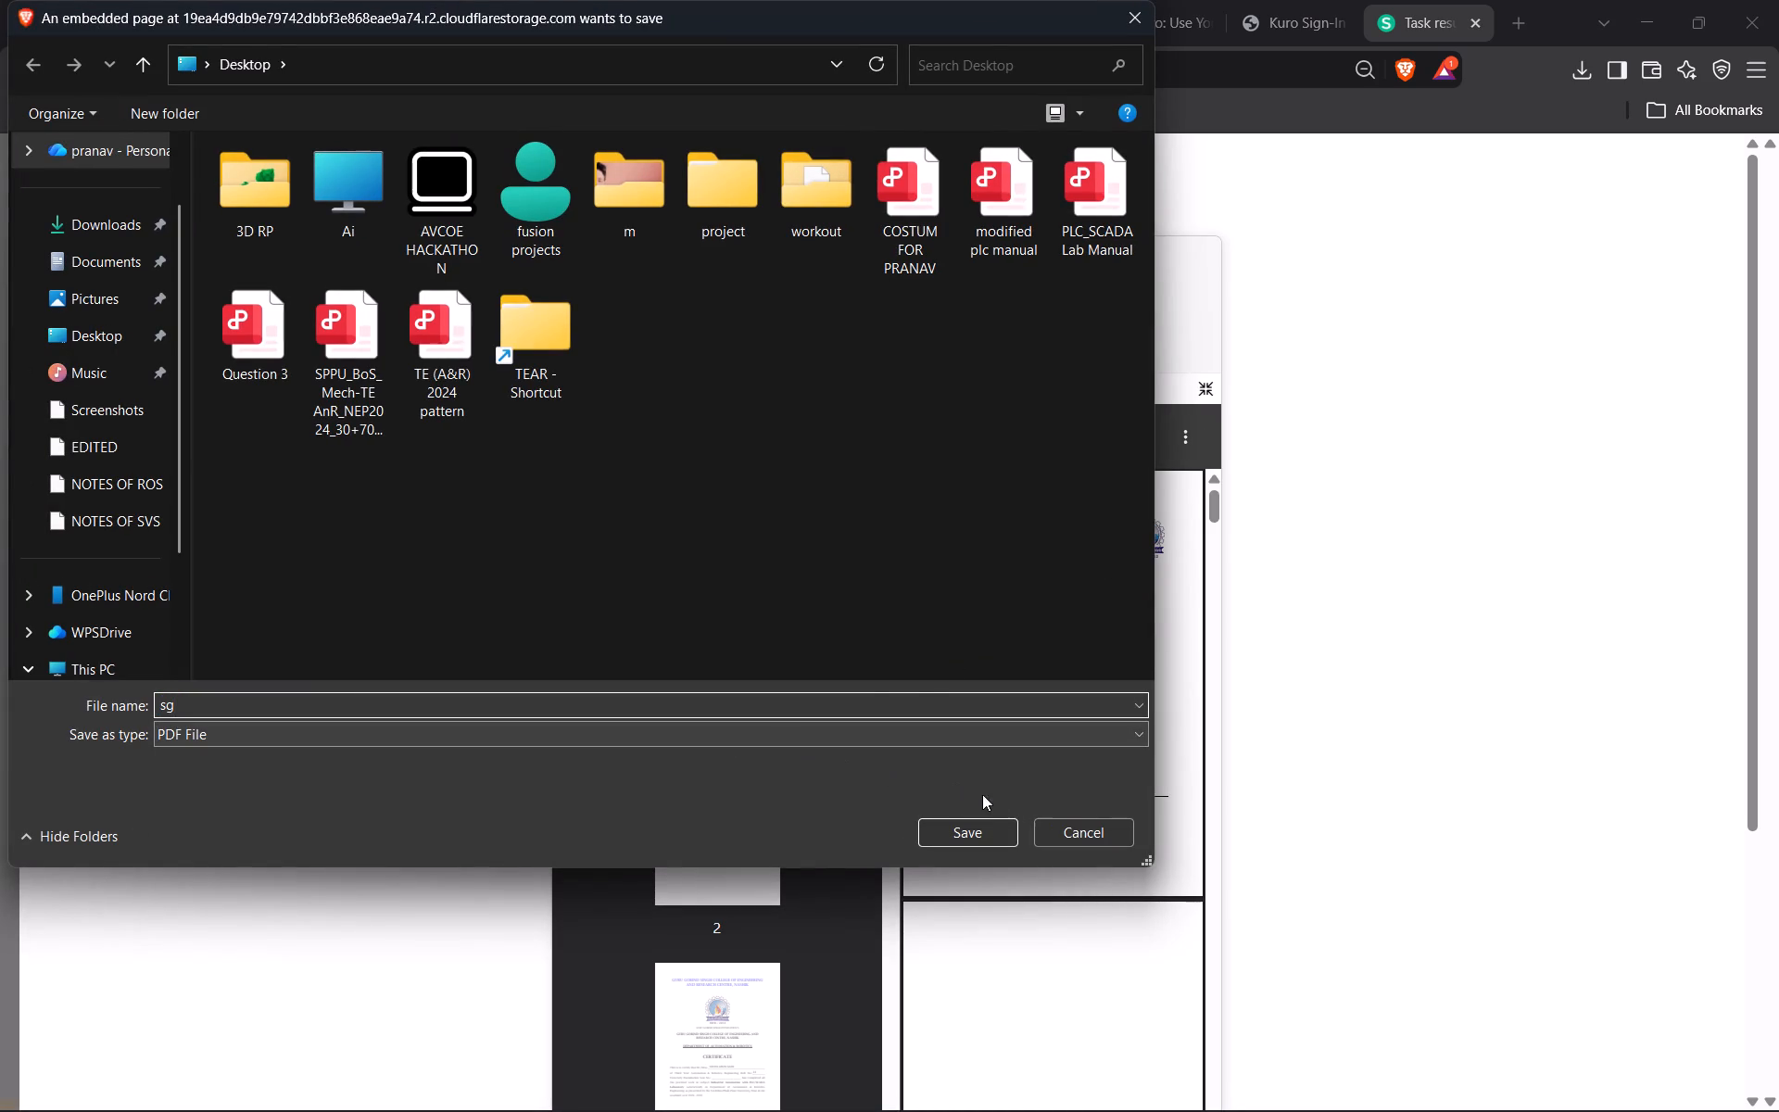
Save the edited lab manual PDF on the Desktop as sg and cancel the duplicate save request.
{"action": "left_click", "coordinate": [966, 832]}
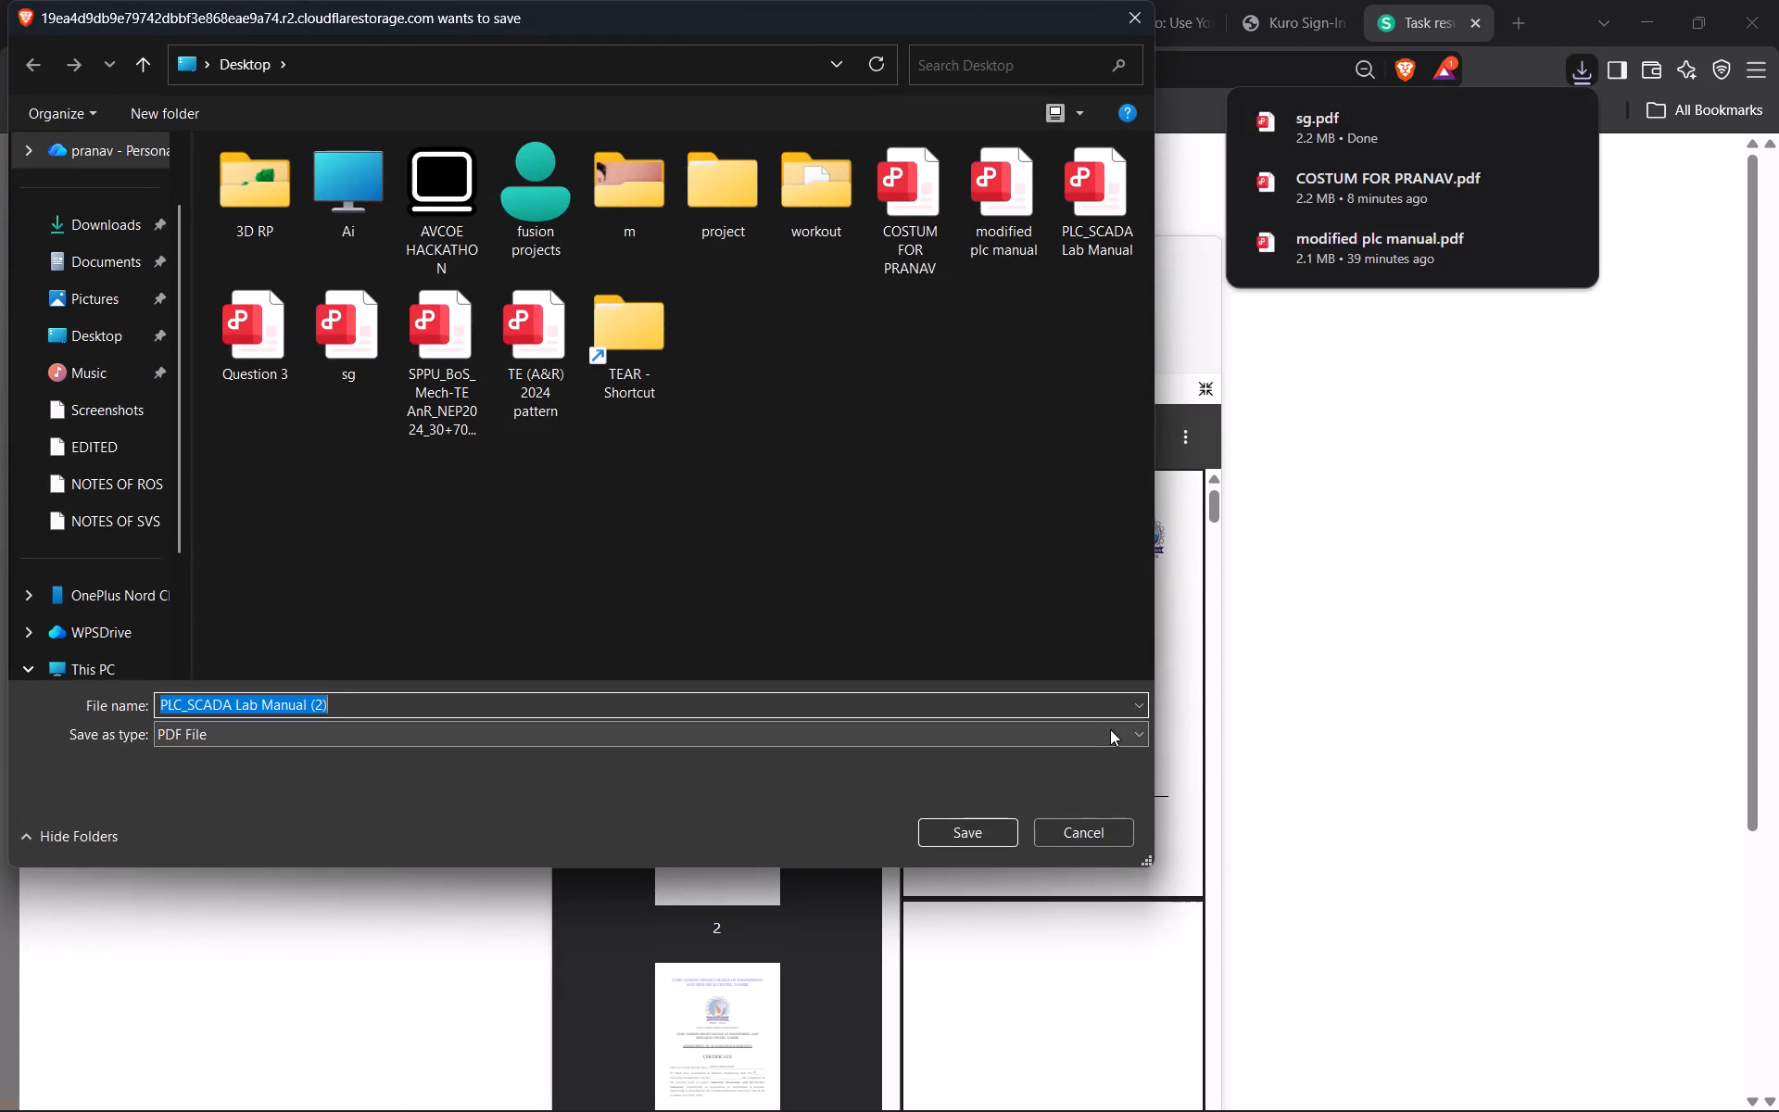
{"action": "left_click", "coordinate": [1071, 831]}
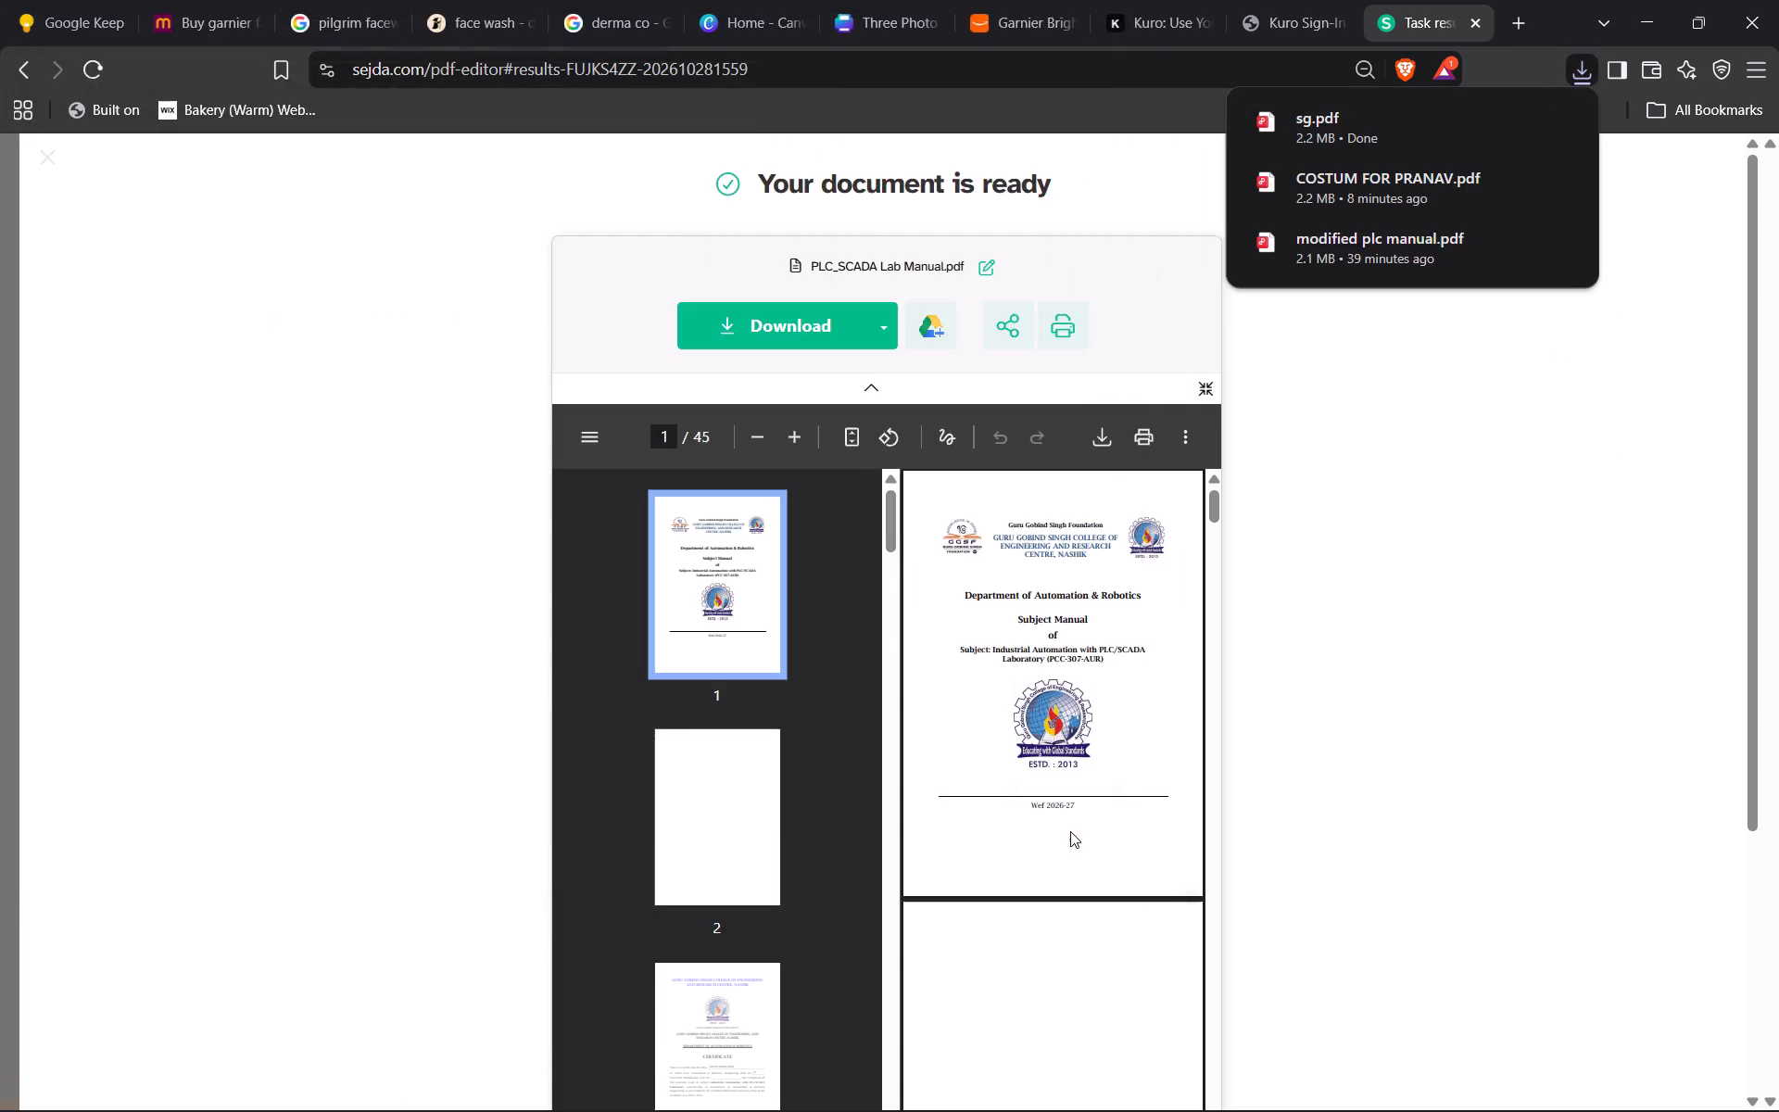
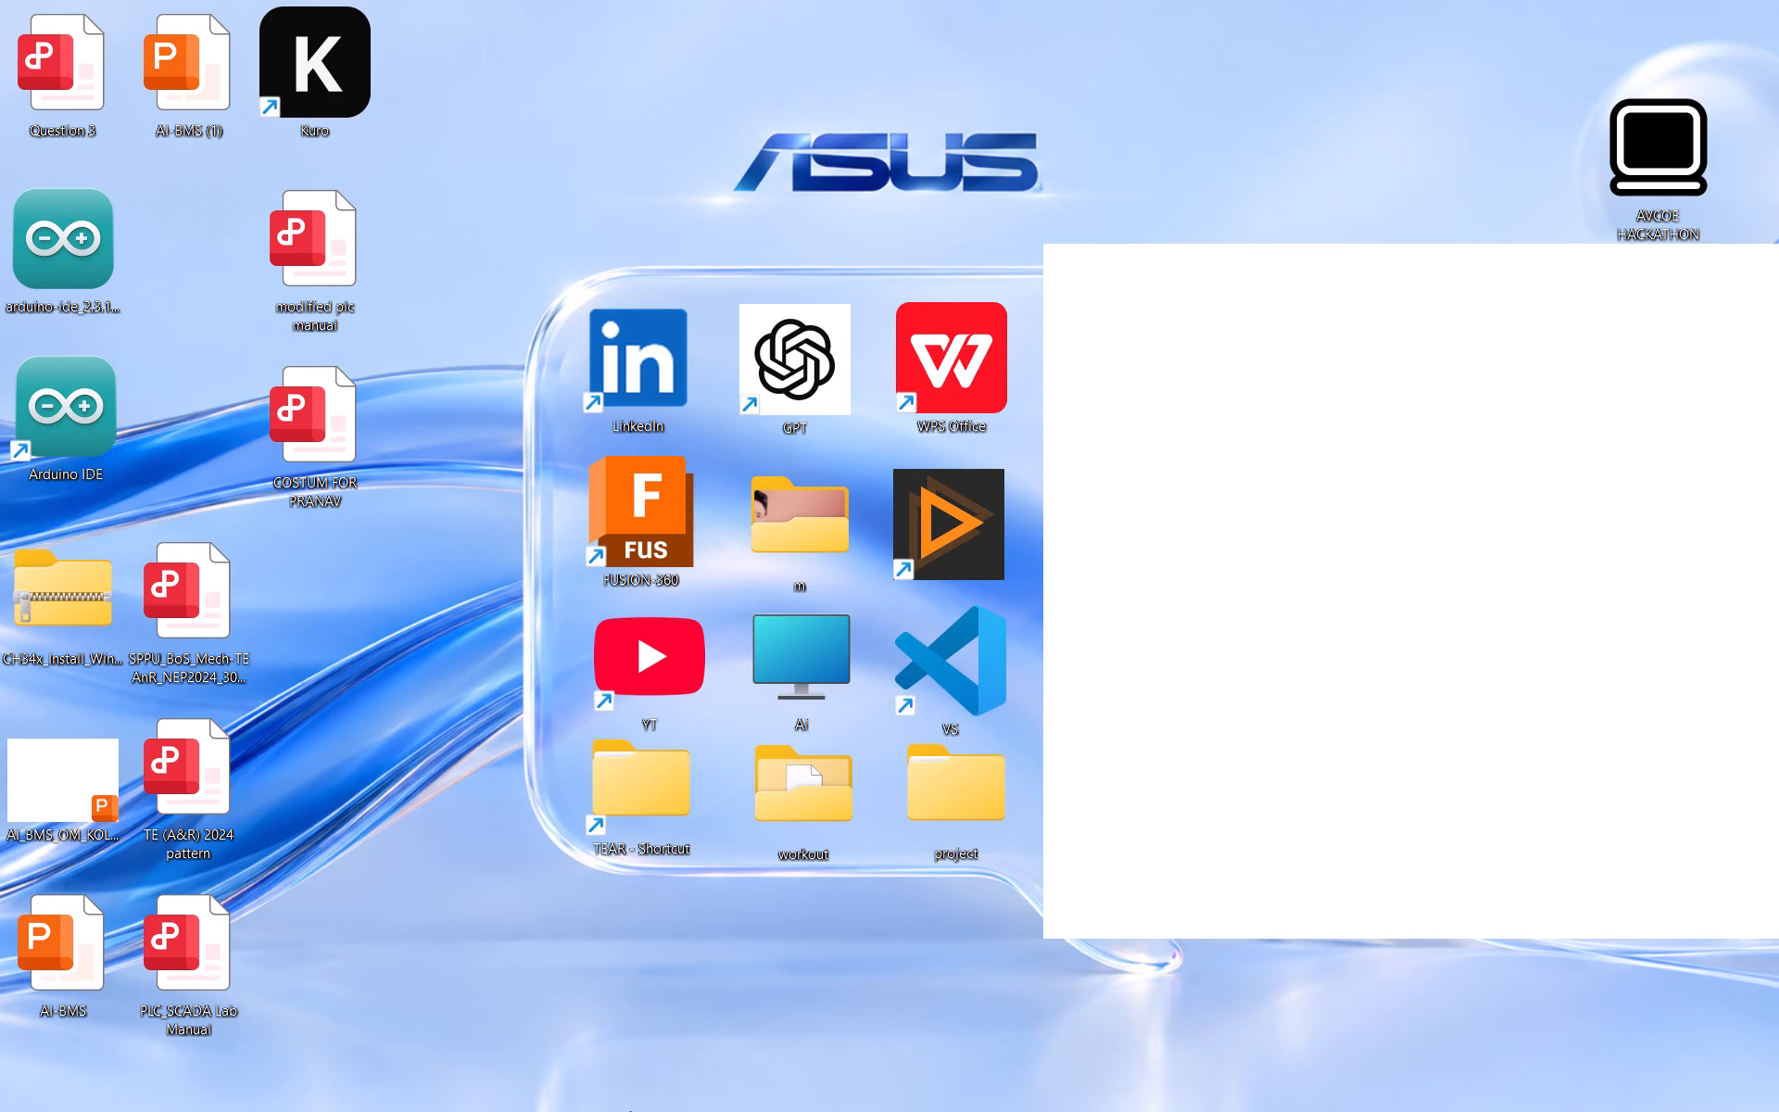
Switch from the desktop back to the Brave browser window with the finished PLC_SCADA Lab Manual PDF.
{"action": "left_click", "coordinate": [1076, 1047]}
{"action": "left_click", "coordinate": [1133, 1090]}
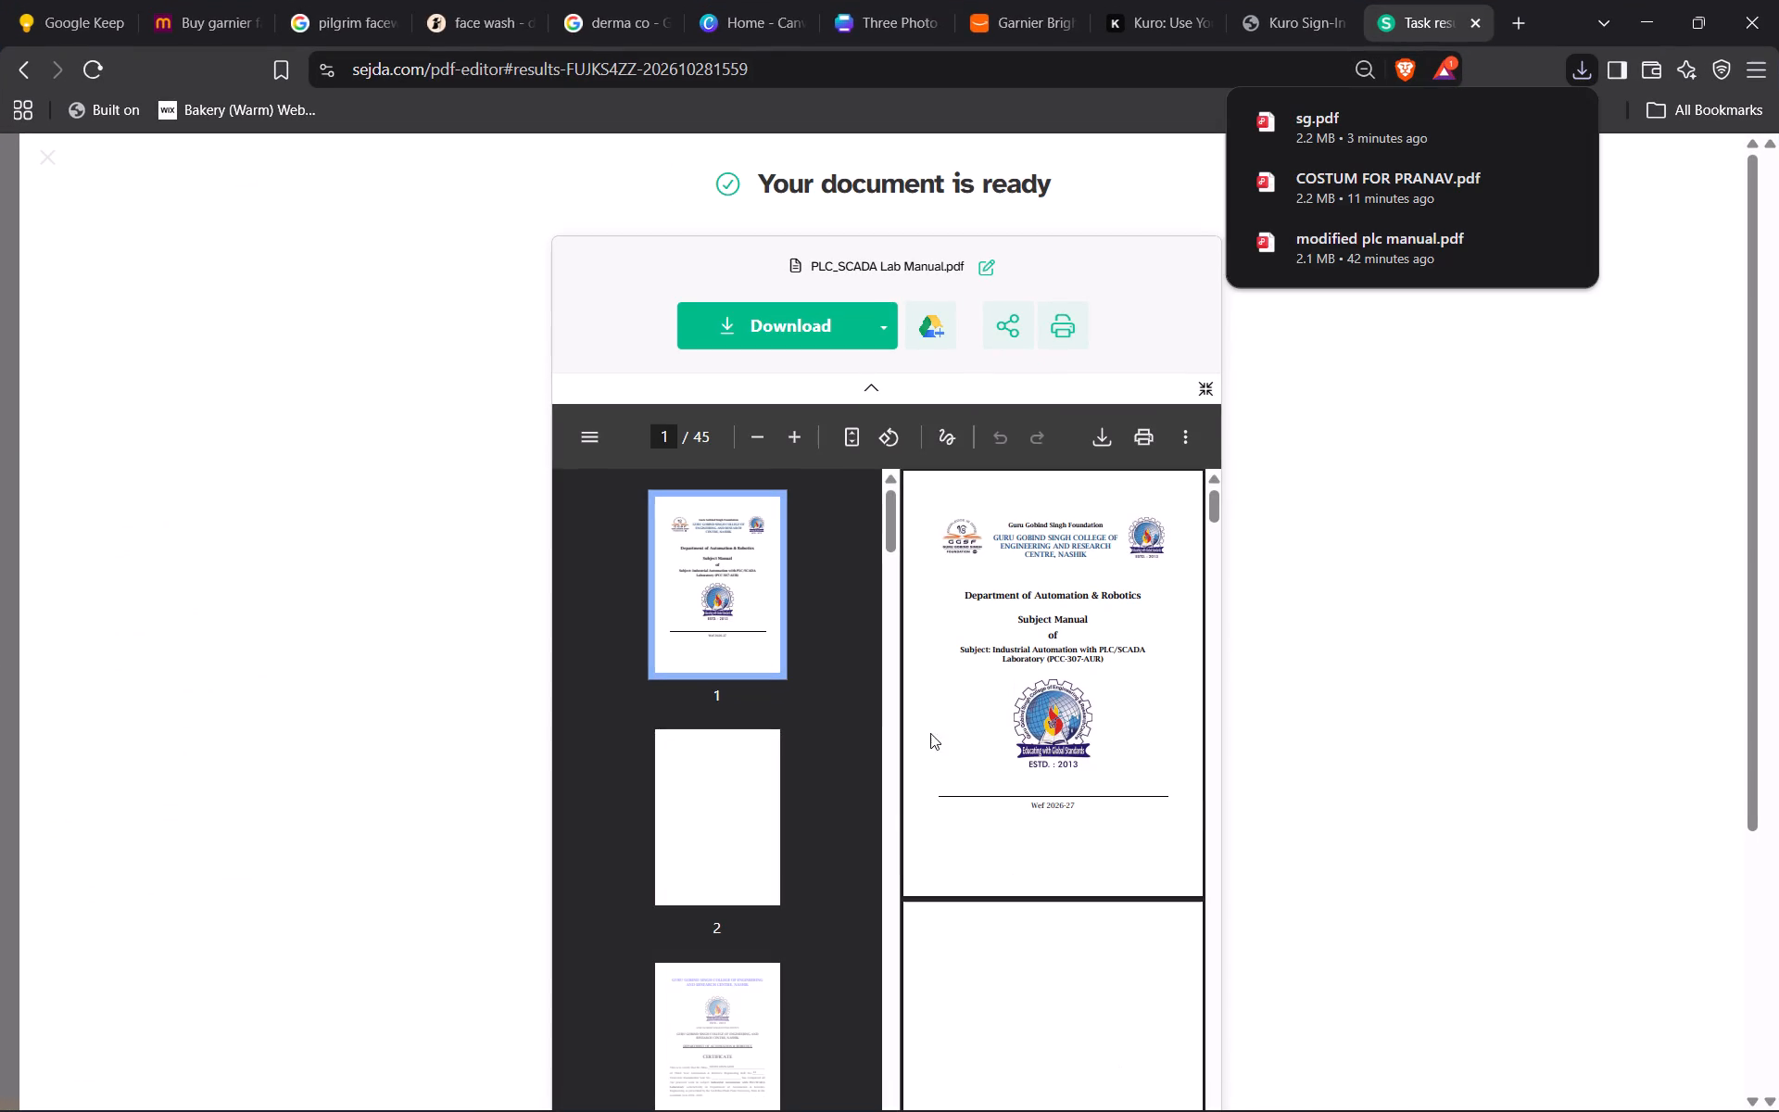
Leave the finished document and the online PDF editor, going back to the "pdf editor" search results and reloading them.
{"action": "left_click", "coordinate": [11, 80]}
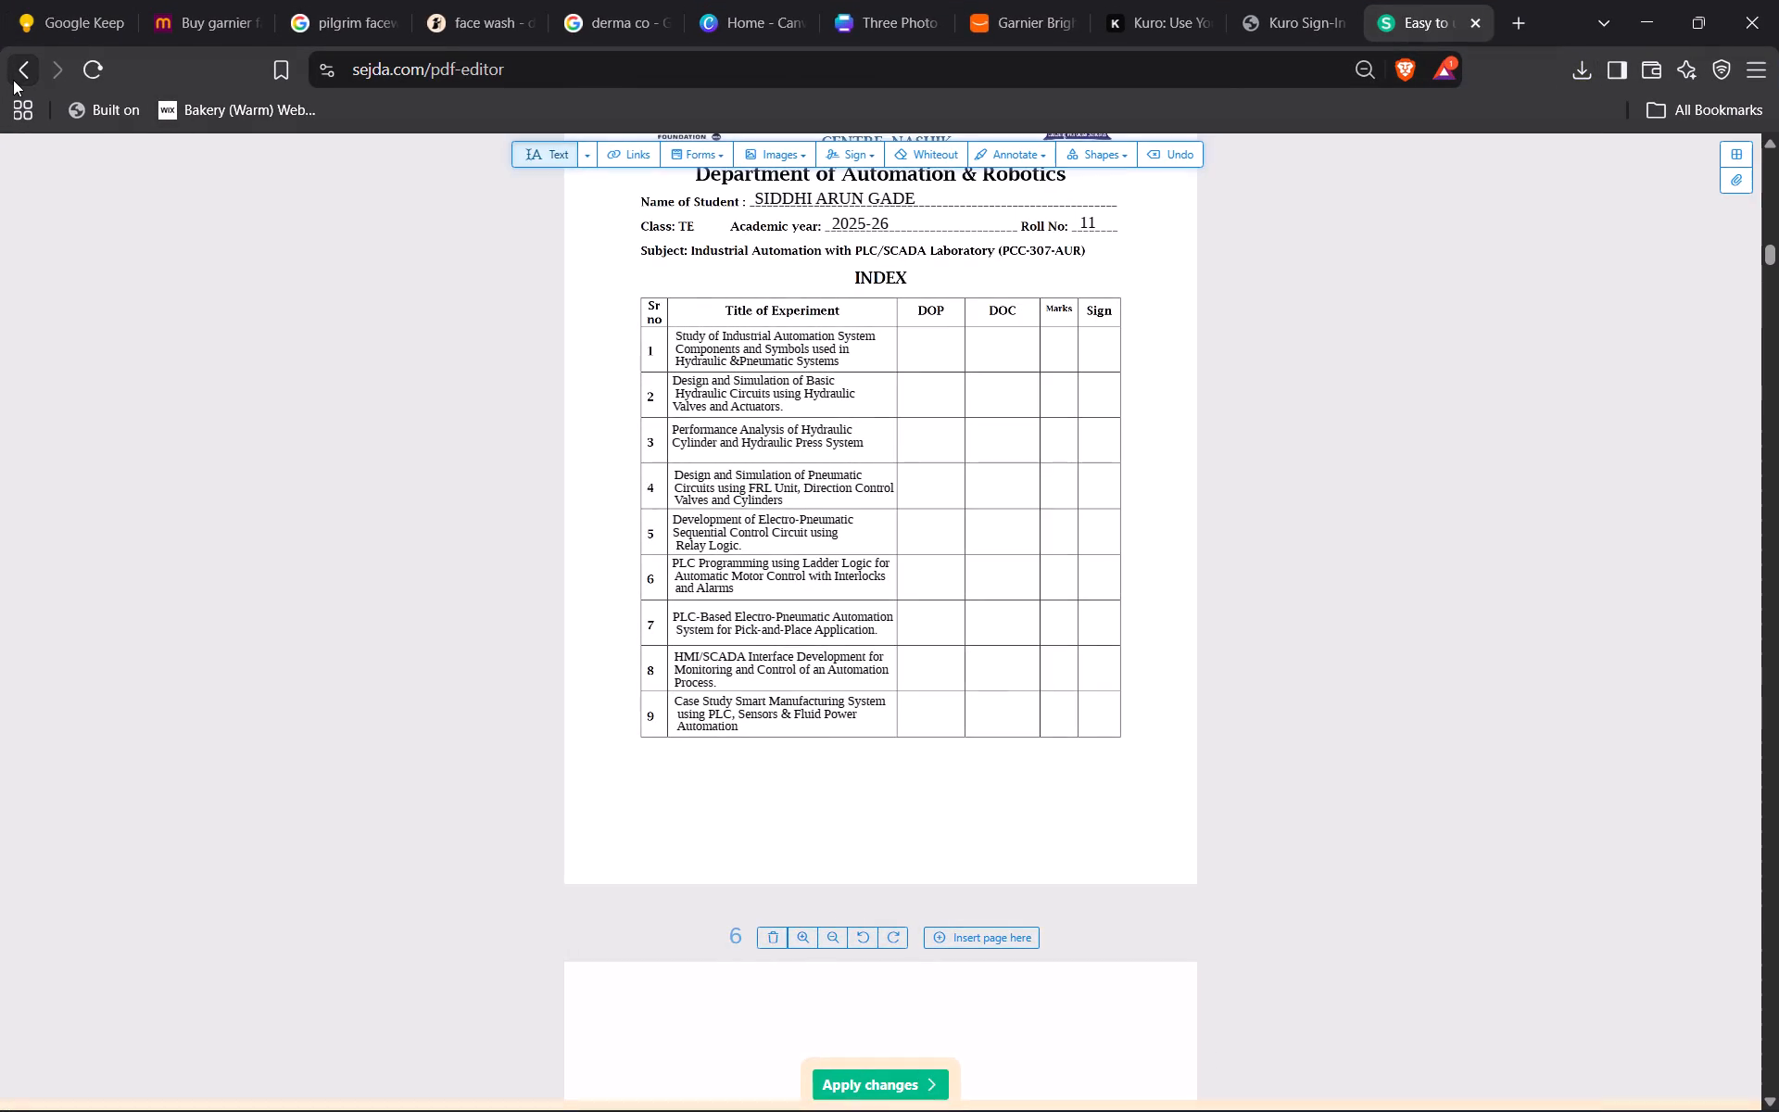
{"action": "left_click", "coordinate": [13, 80]}
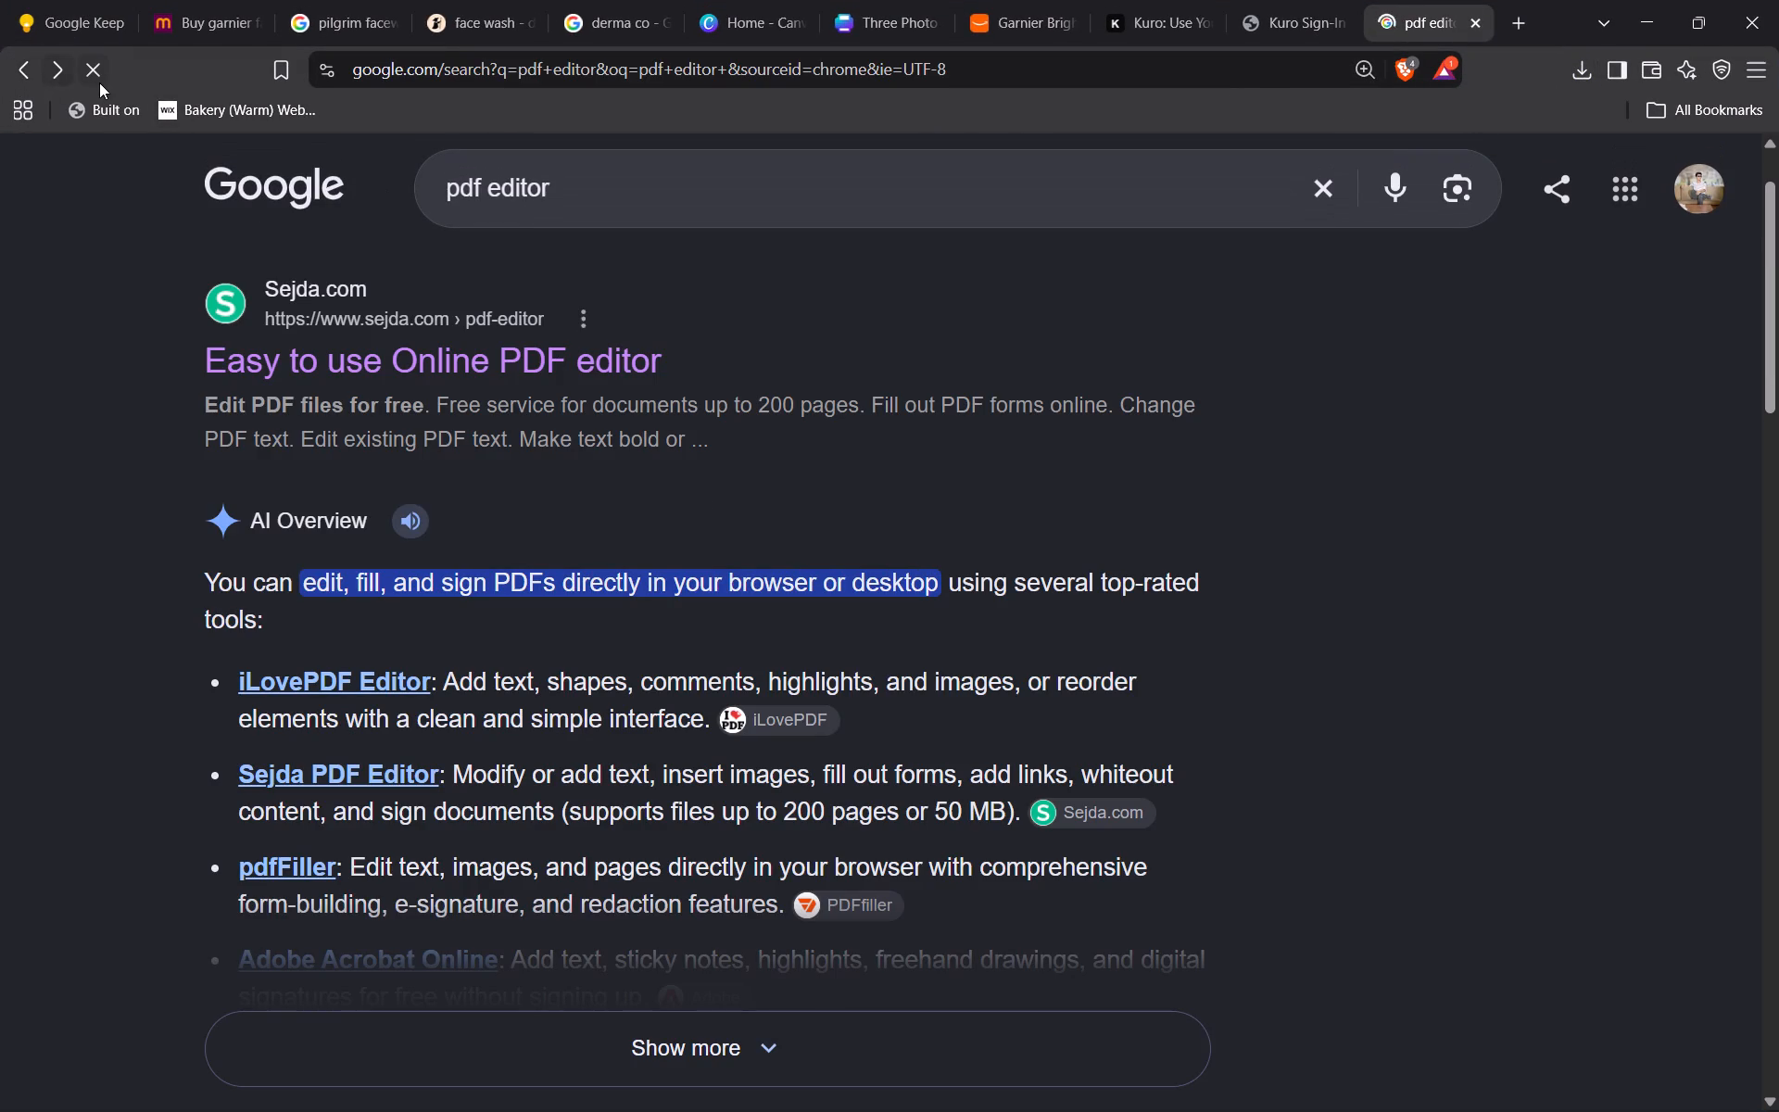
{"action": "left_click", "coordinate": [99, 82]}
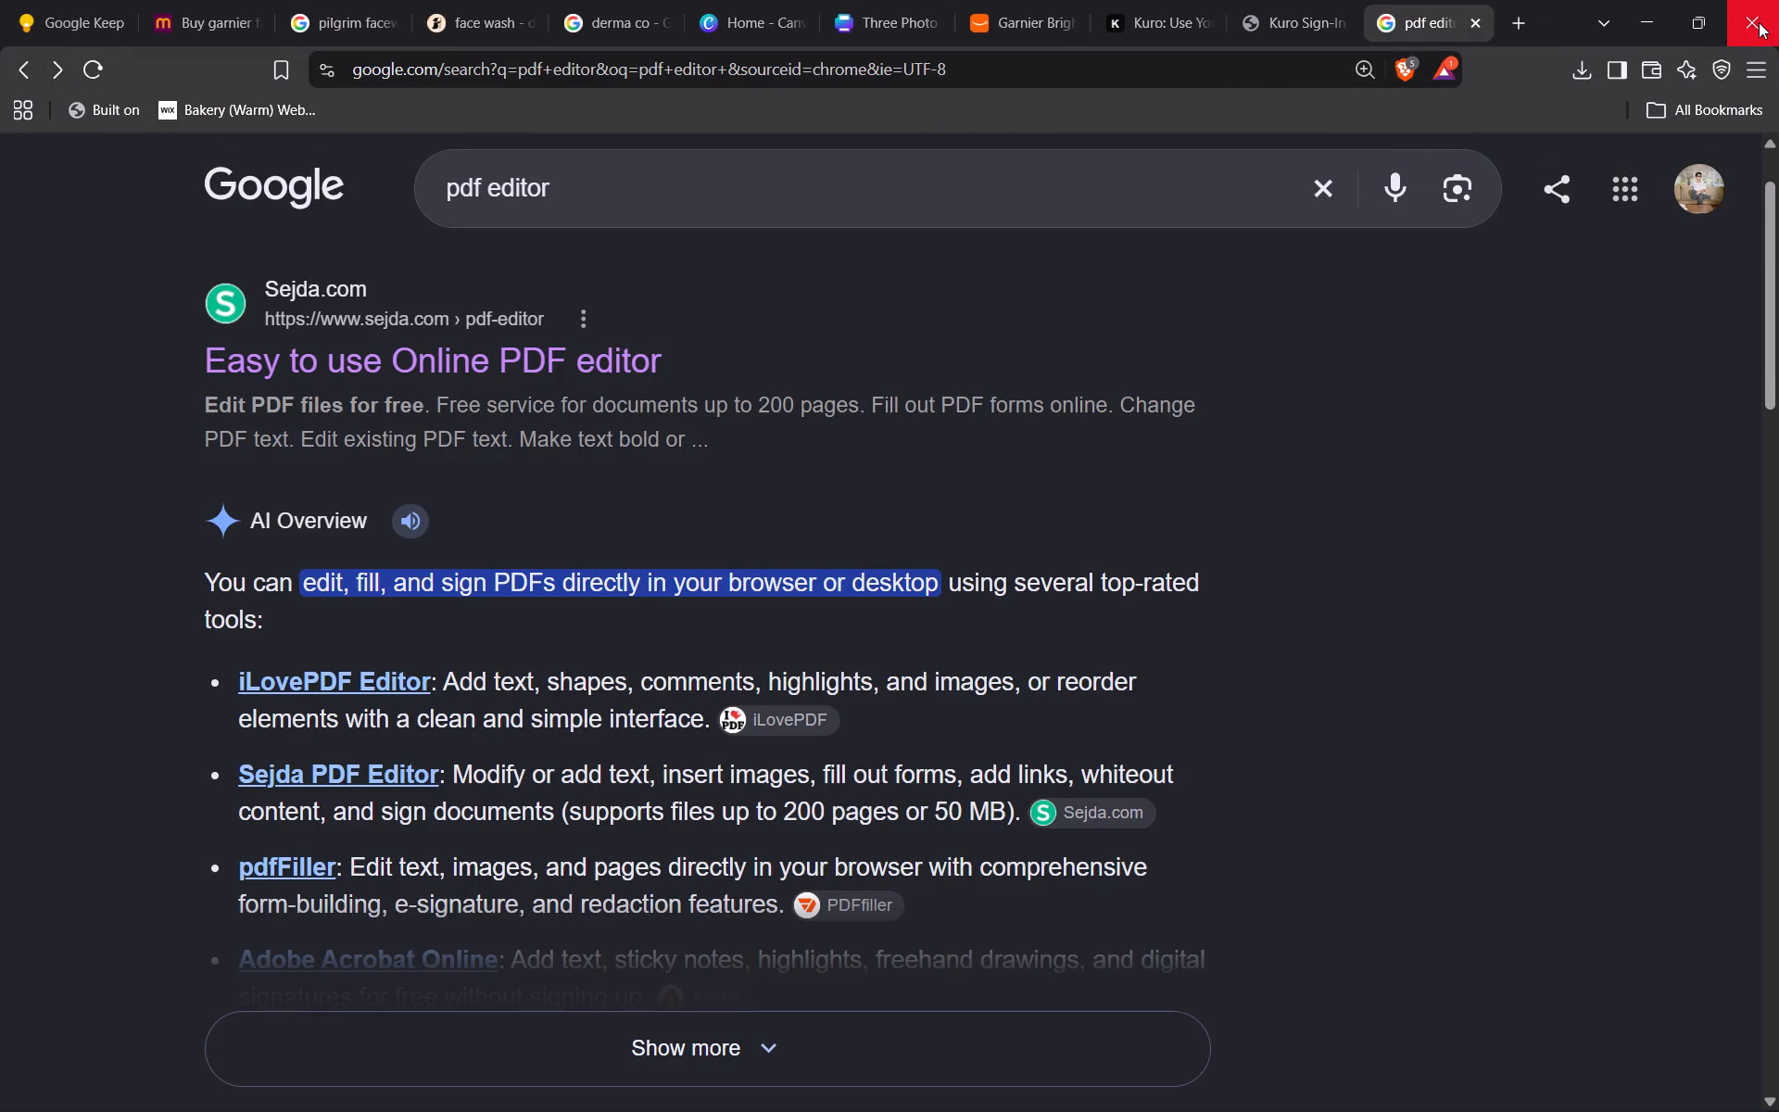
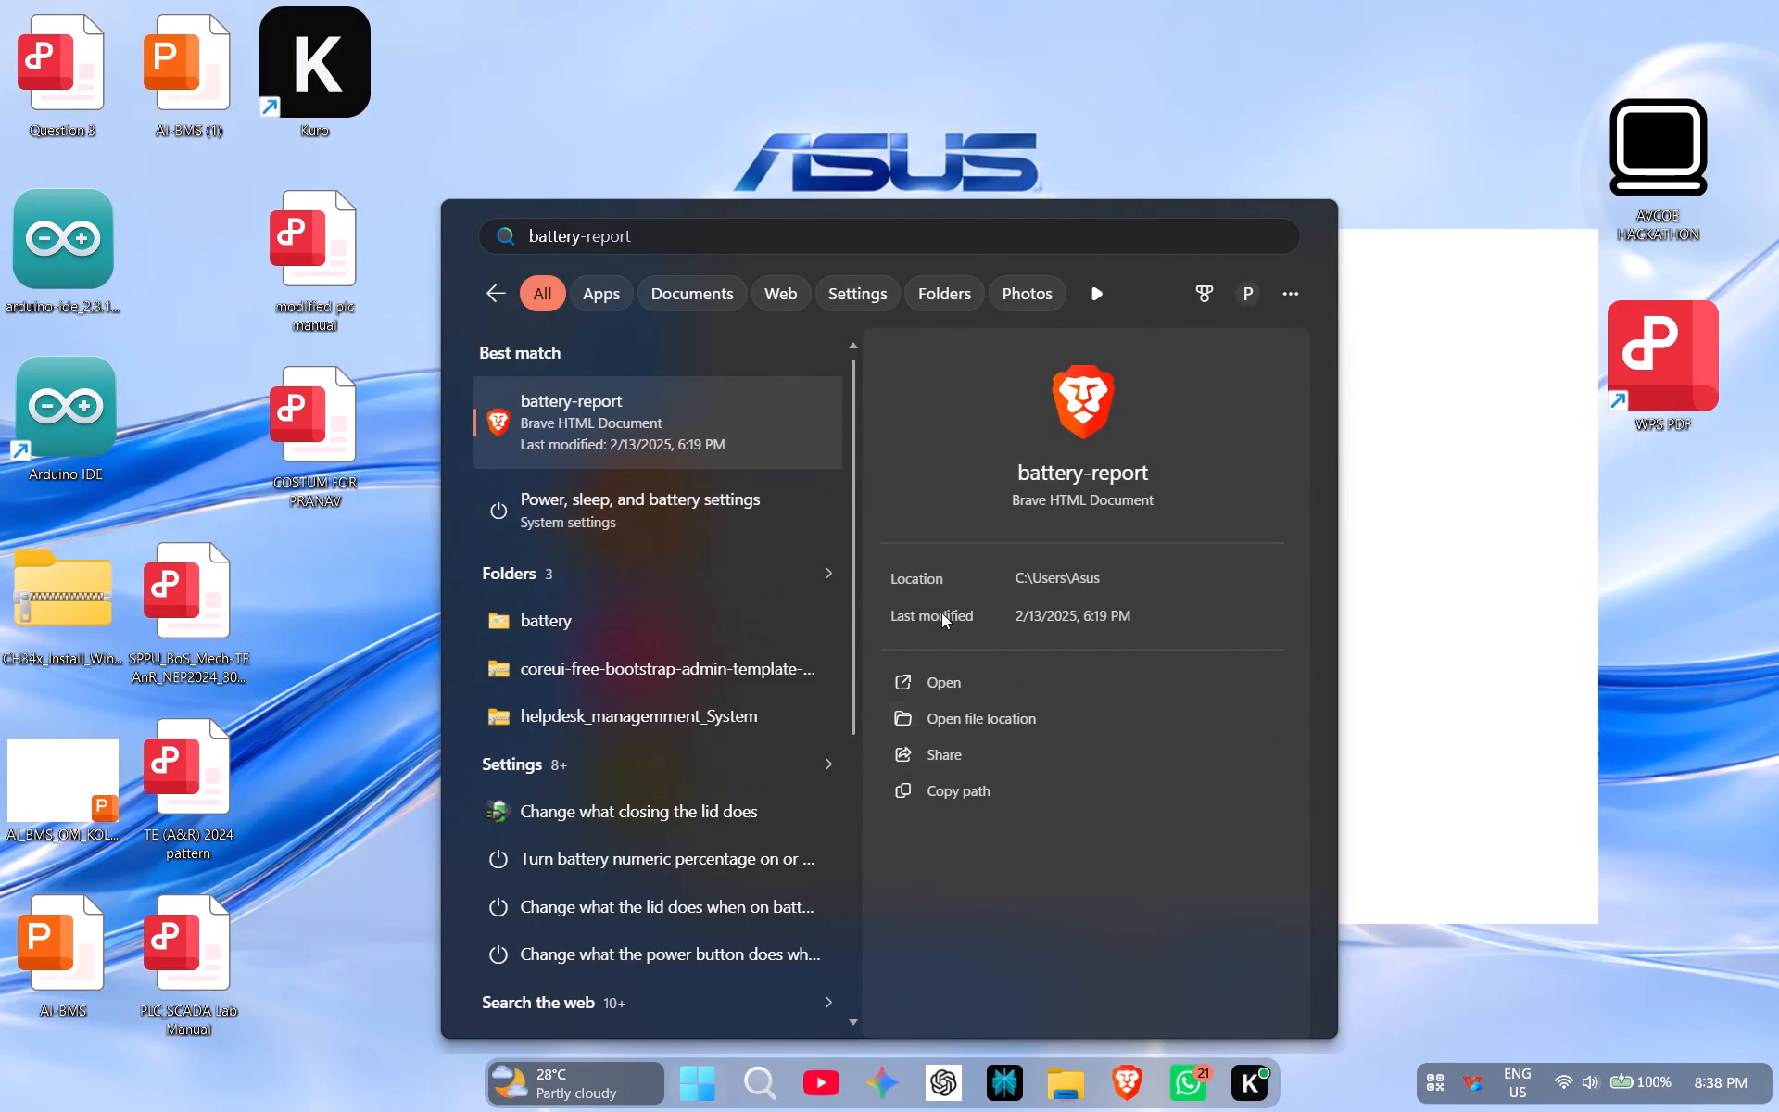
Open the Windows power, sleep and battery settings and examine the battery usage levels and per-app usage for the last 24 hours.
{"action": "left_click", "coordinate": [668, 535]}
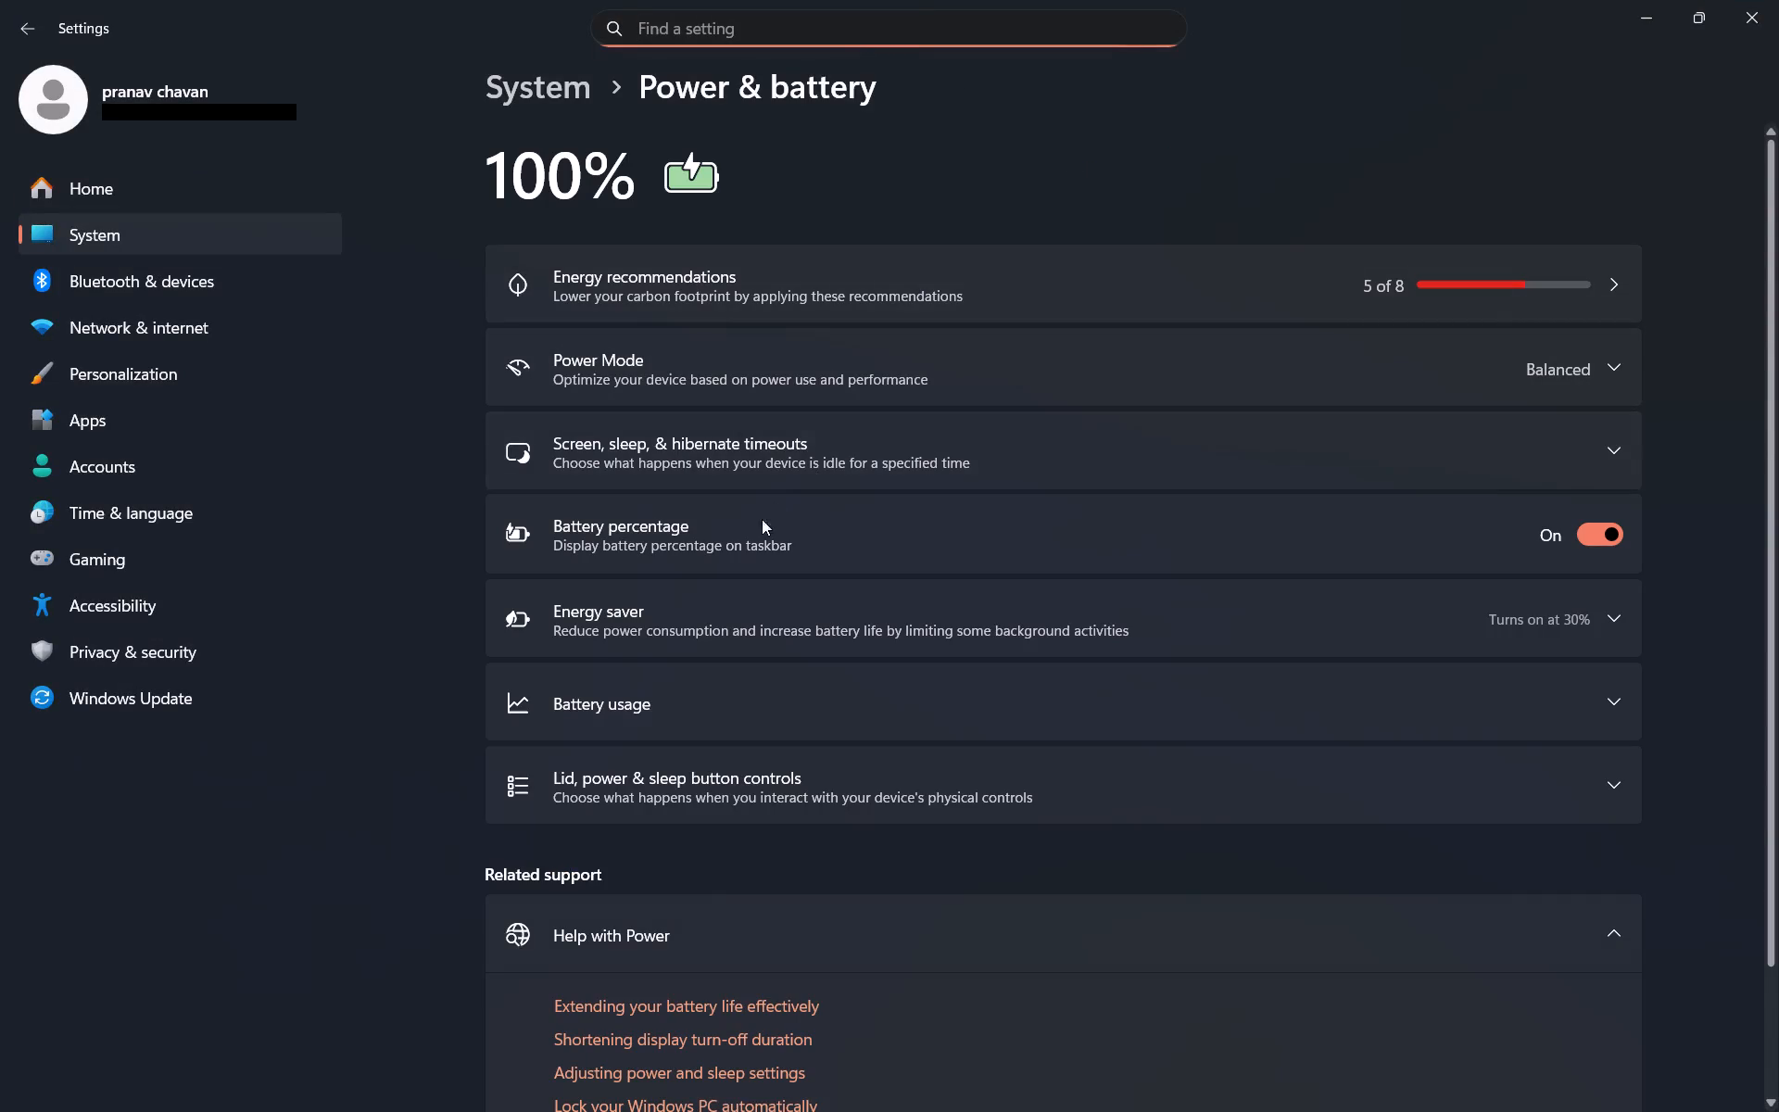
{"action": "left_click", "coordinate": [700, 729]}
{"action": "scroll", "coordinate": [751, 720], "scroll_direction": "down", "scroll_amount": 1}
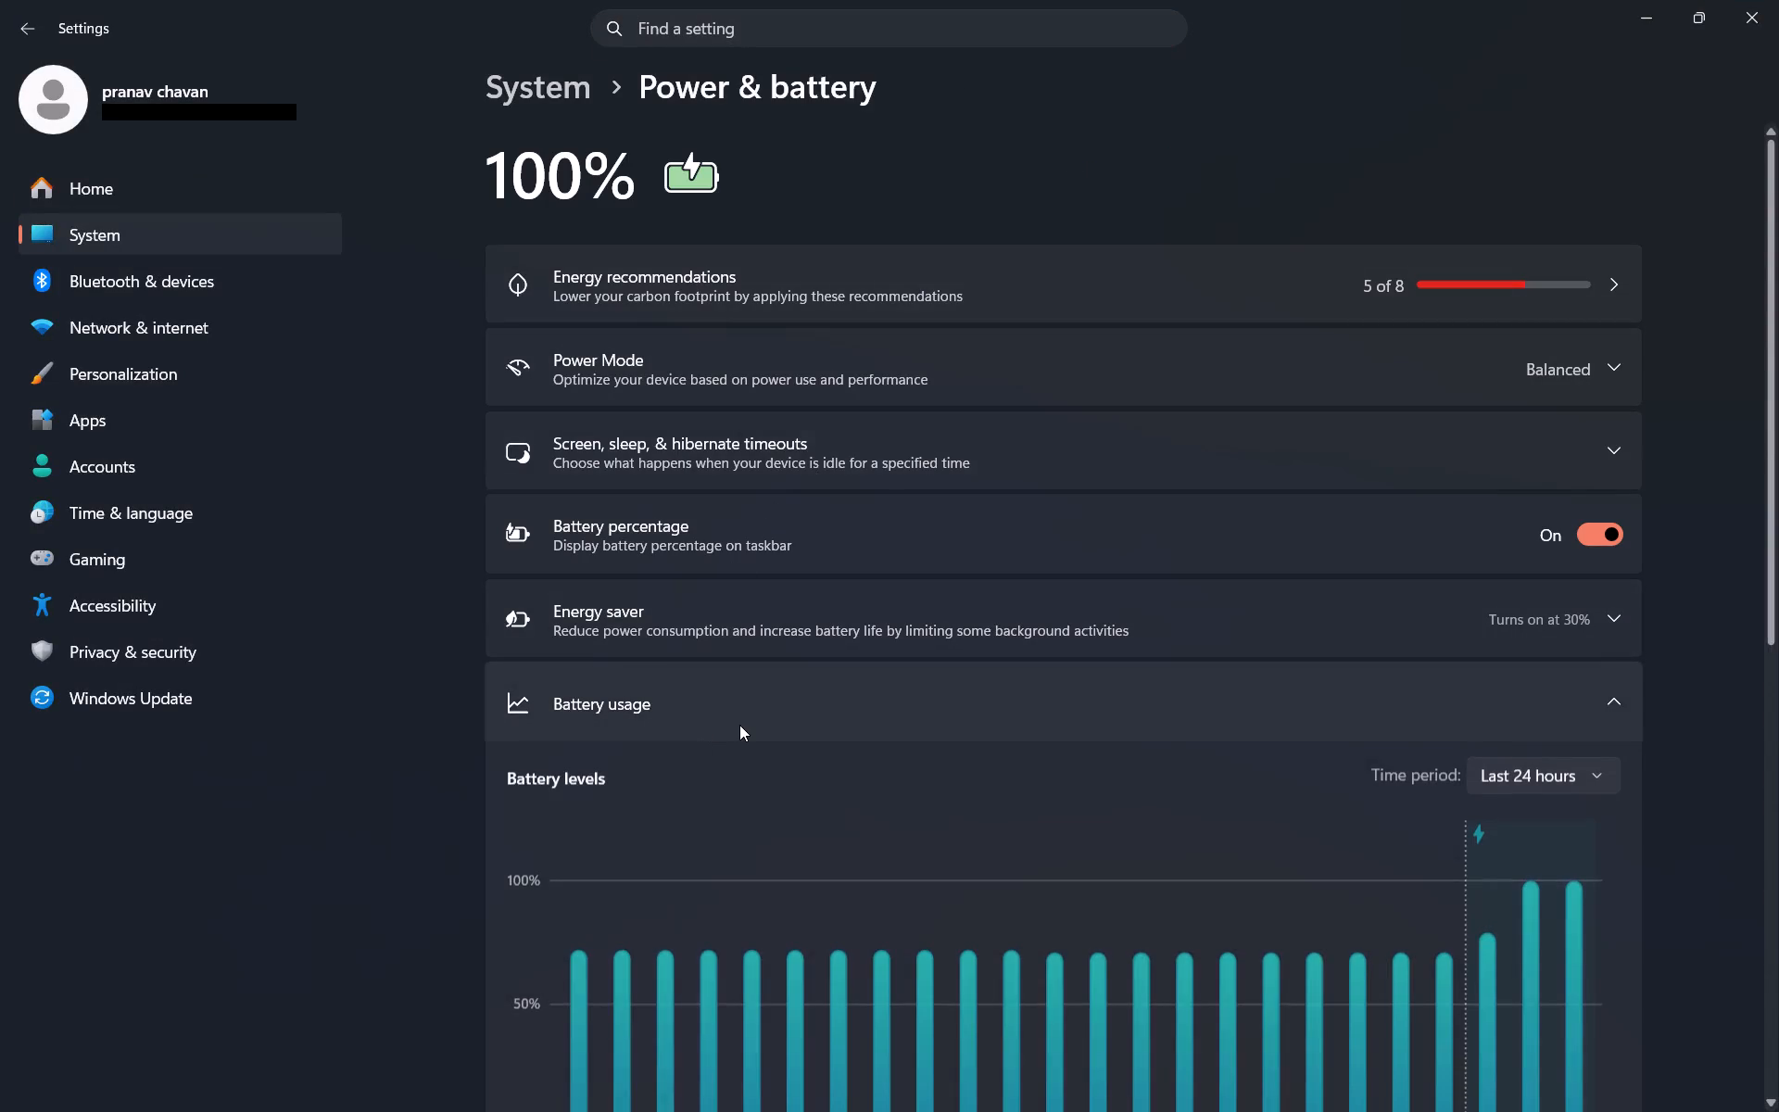
{"action": "scroll", "coordinate": [739, 725], "scroll_direction": "down", "scroll_amount": 2}
{"action": "scroll", "coordinate": [1011, 680], "scroll_direction": "down", "scroll_amount": 4}
{"action": "scroll", "coordinate": [1104, 748], "scroll_direction": "up", "scroll_amount": 2}
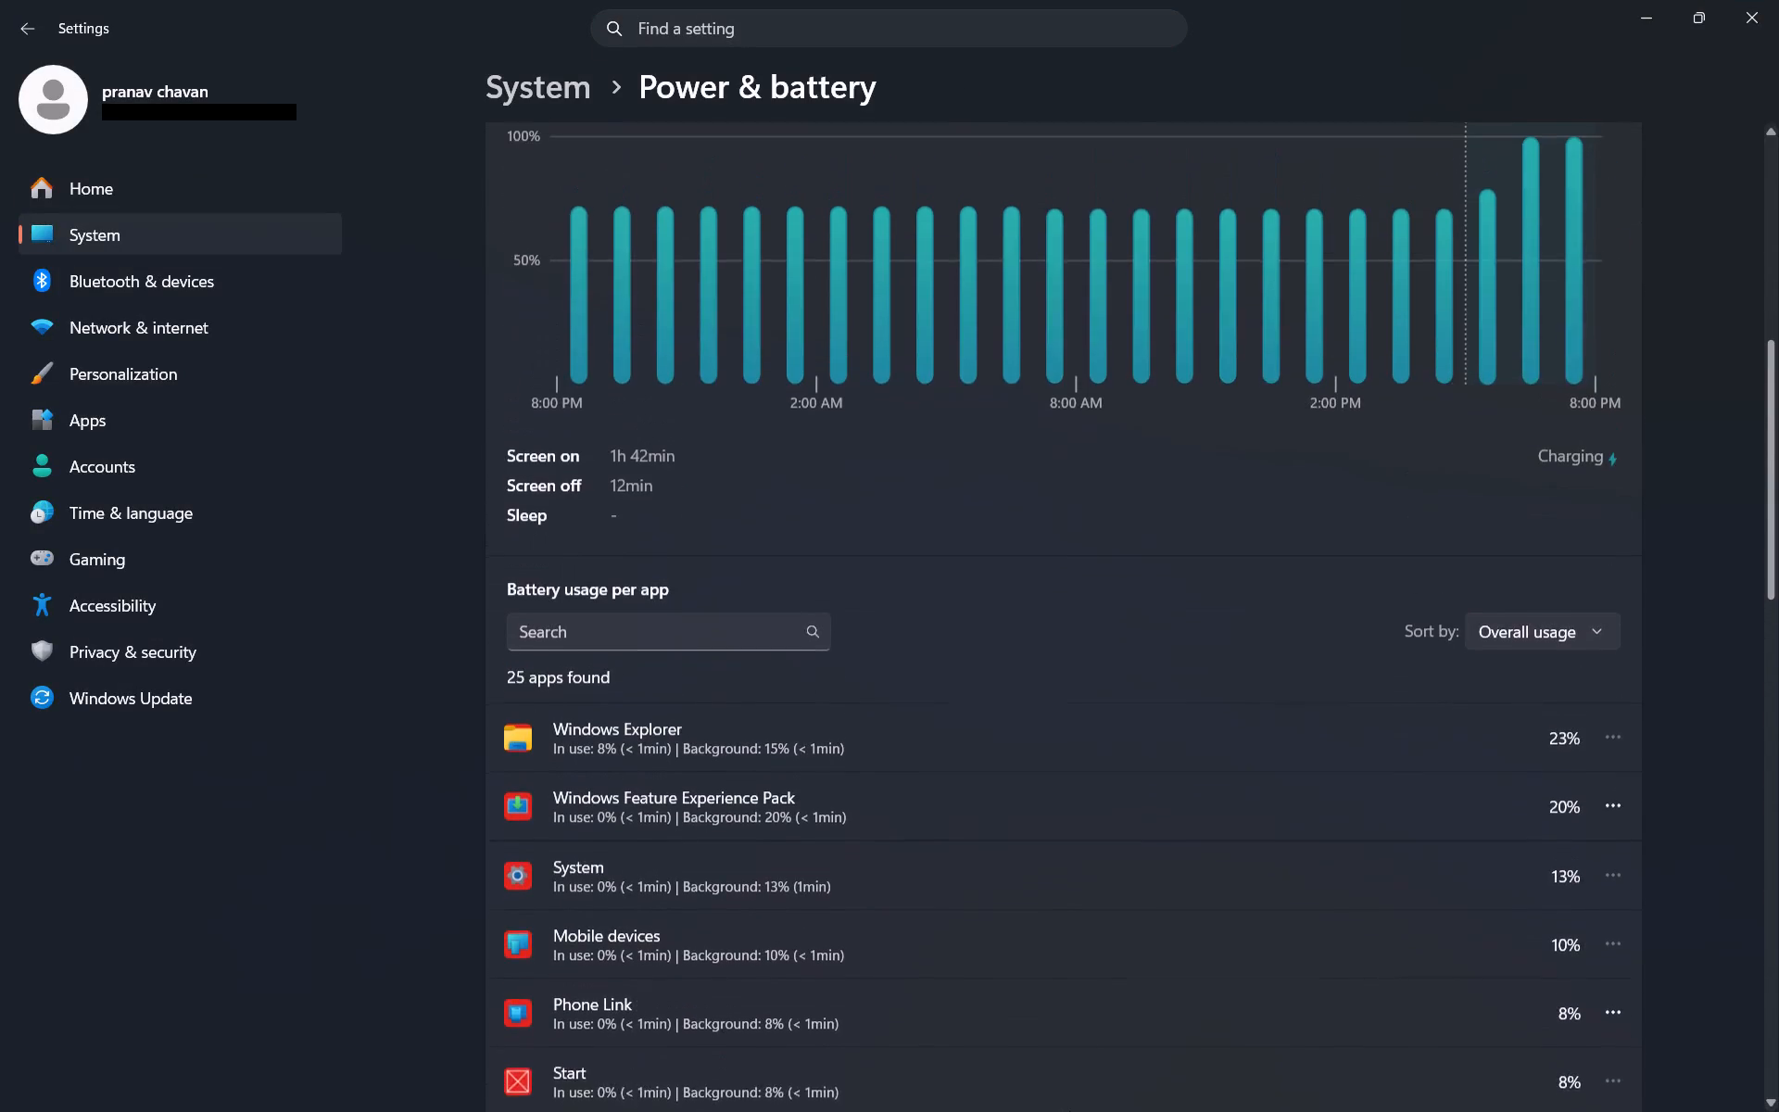
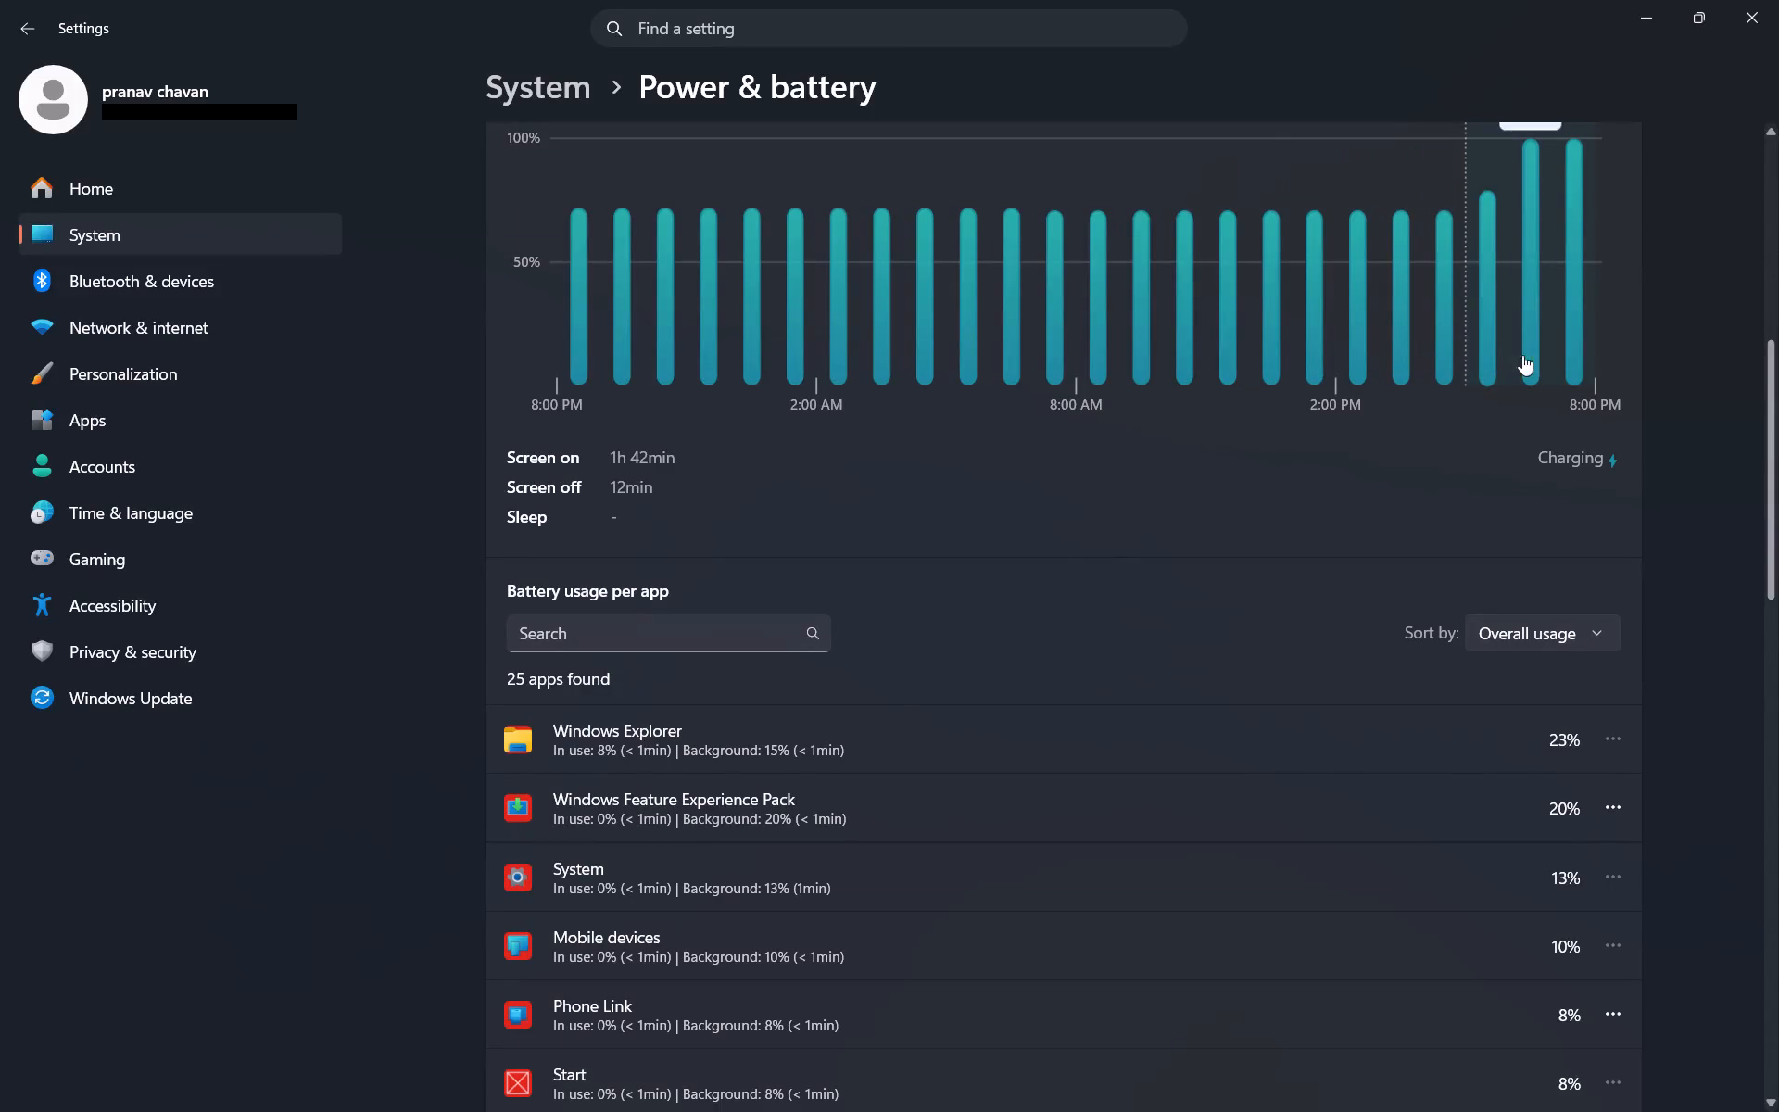
Examine the per-app battery usage for the 7:00 PM and 6:00 PM hours of the last 24 hours' battery levels.
{"action": "scroll", "coordinate": [1520, 354], "scroll_direction": "up", "scroll_amount": 1}
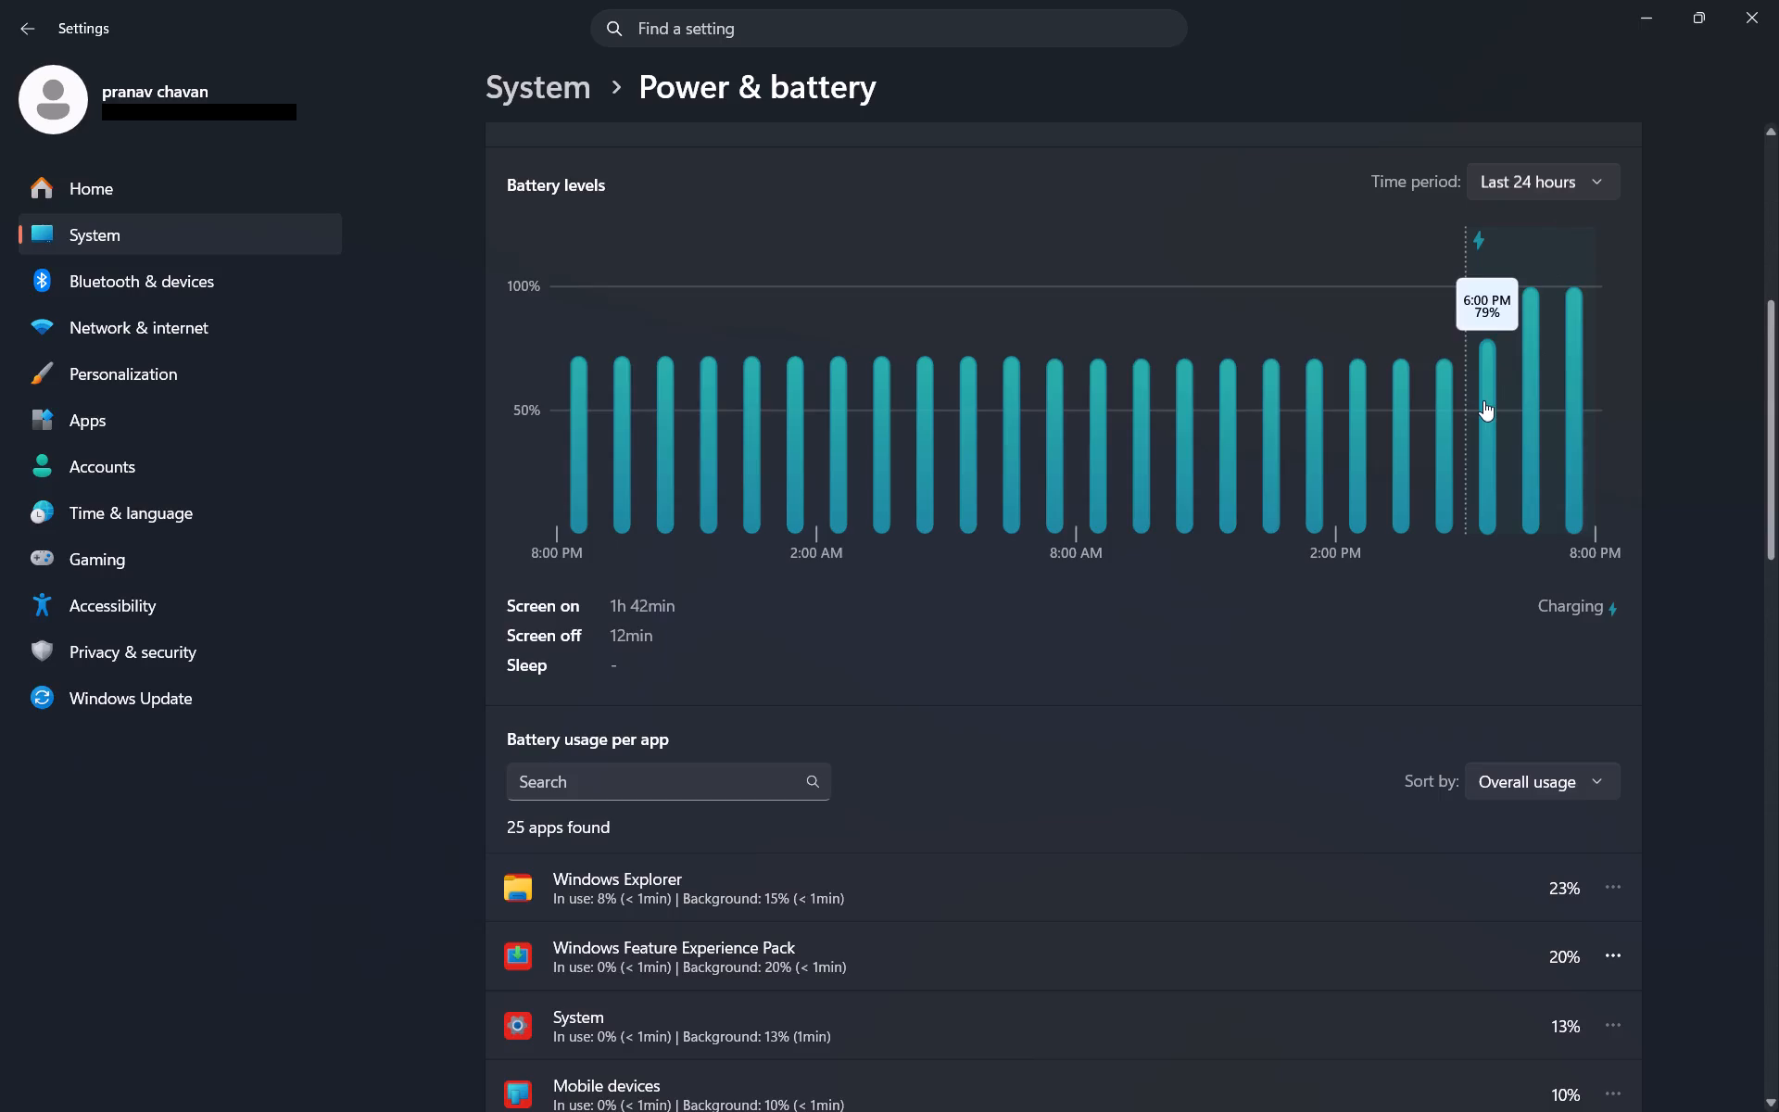
{"action": "scroll", "coordinate": [1483, 401], "scroll_direction": "up", "scroll_amount": 2, "text": "ctrl"}
{"action": "left_click", "coordinate": [1601, 170]}
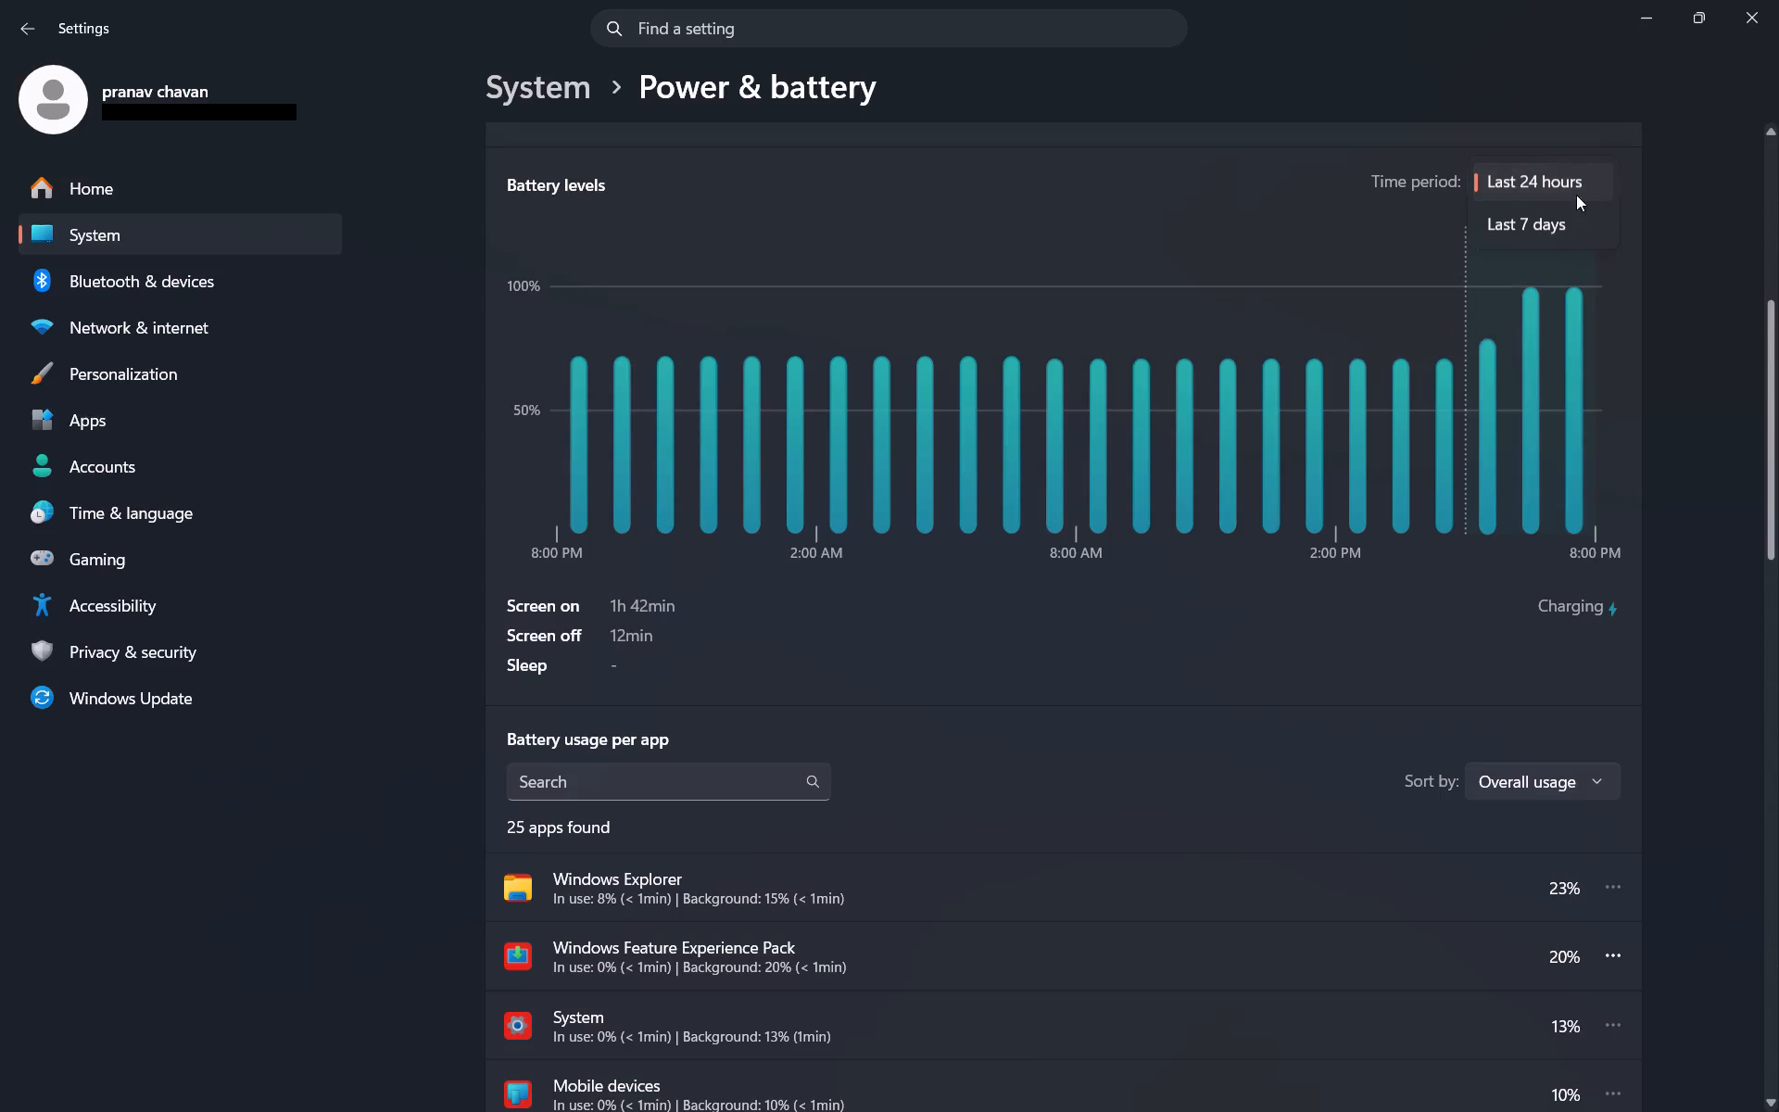
{"action": "left_click", "coordinate": [1394, 216]}
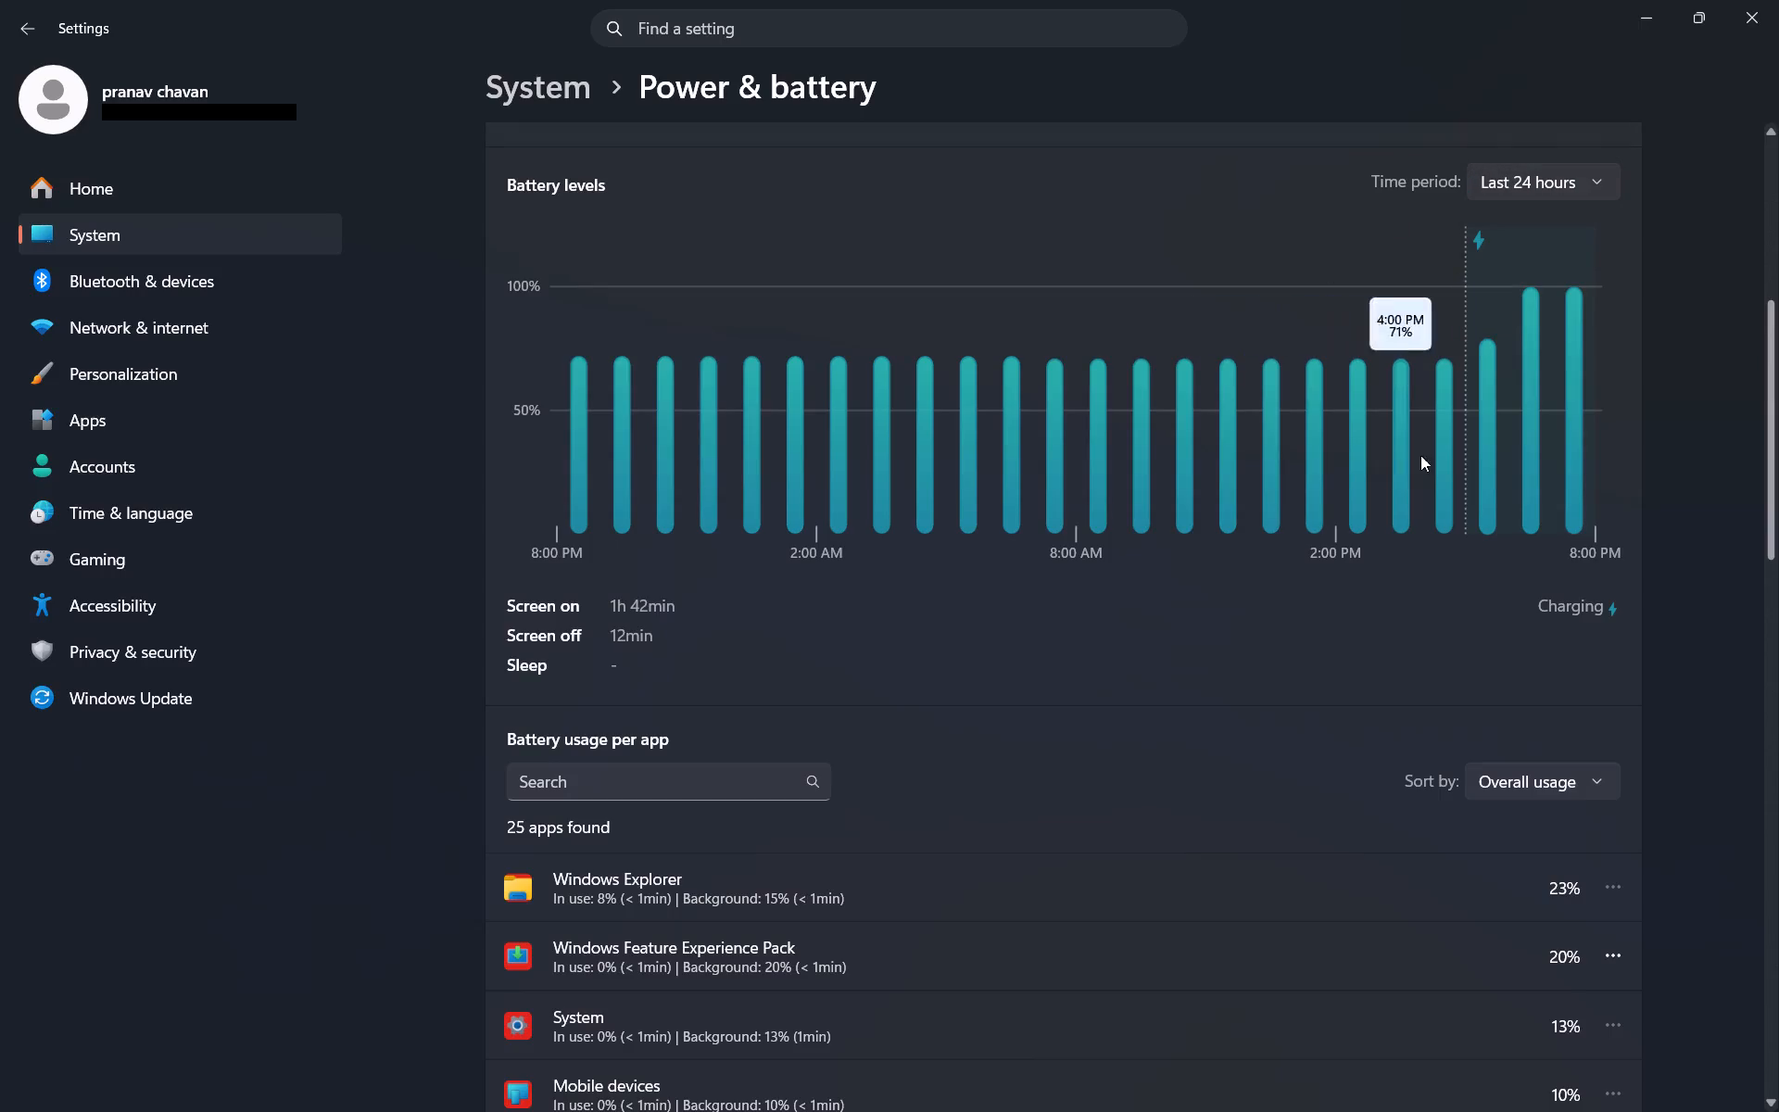
{"action": "left_click", "coordinate": [1533, 466]}
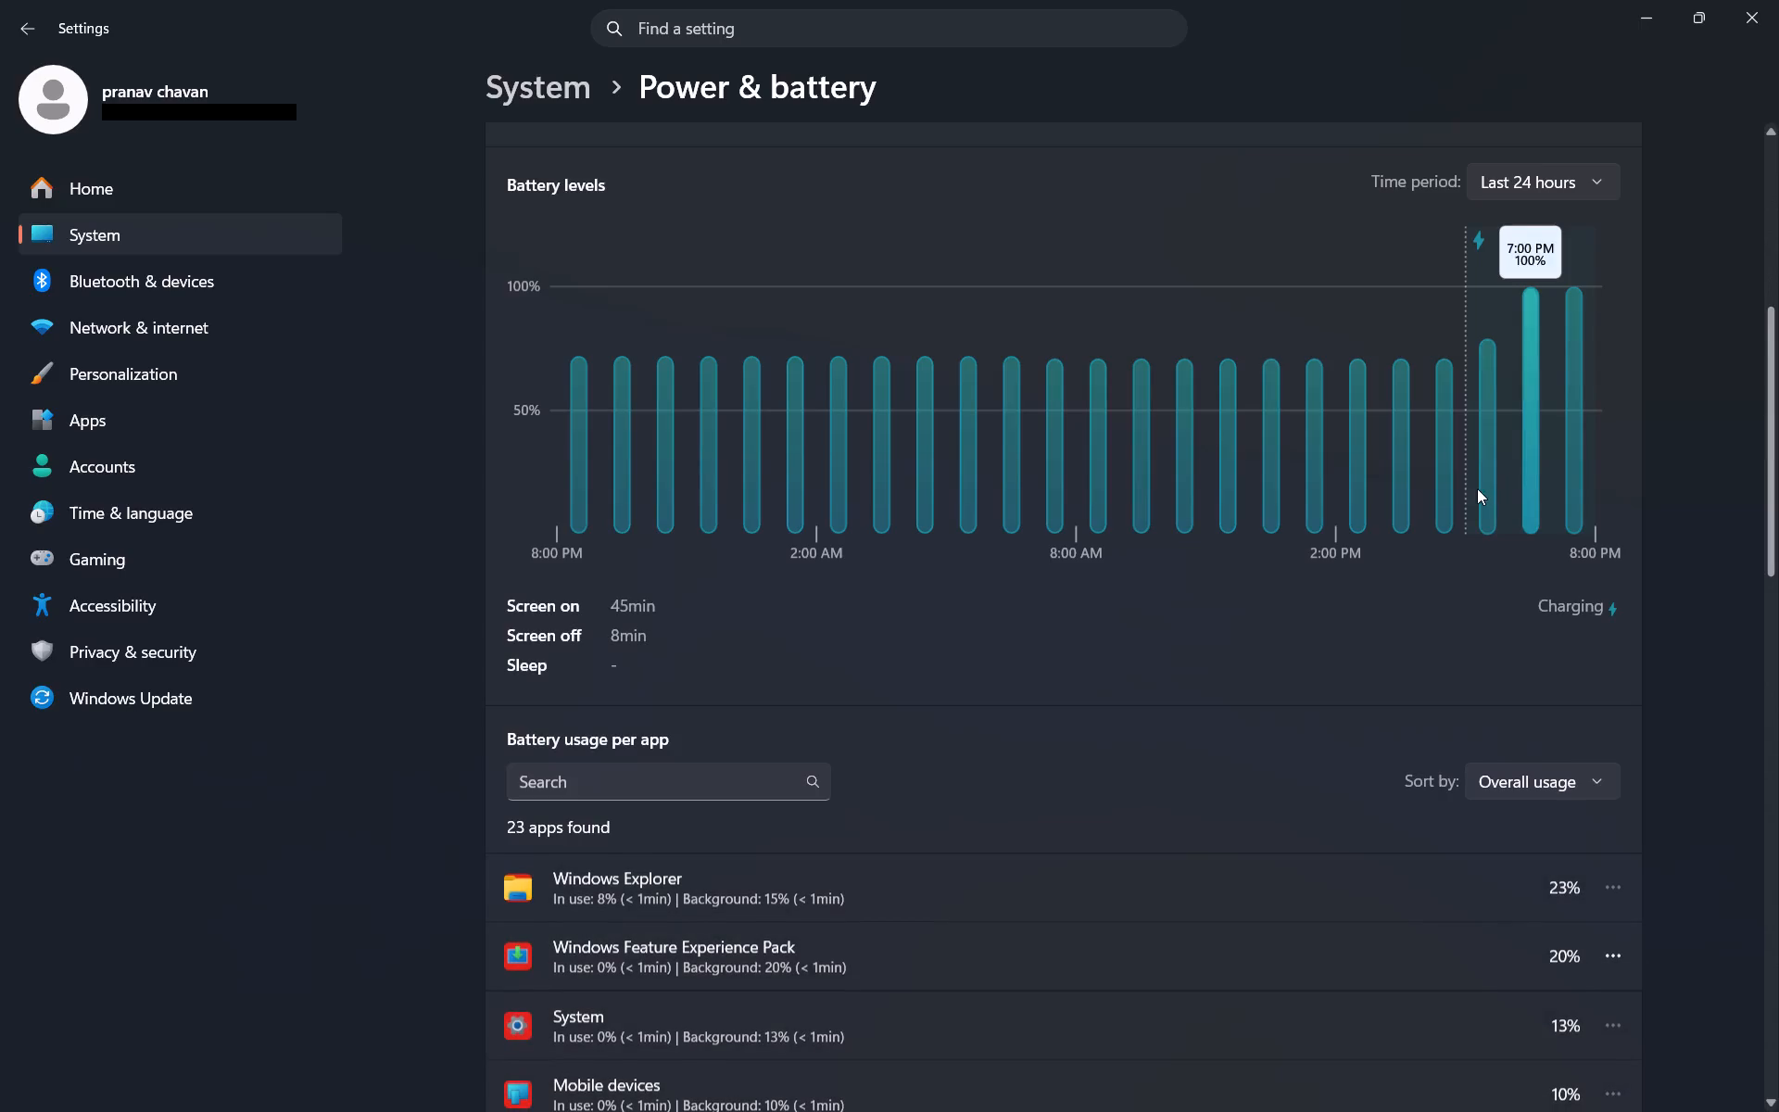
{"action": "left_click", "coordinate": [1473, 489]}
{"action": "left_click", "coordinate": [1481, 487]}
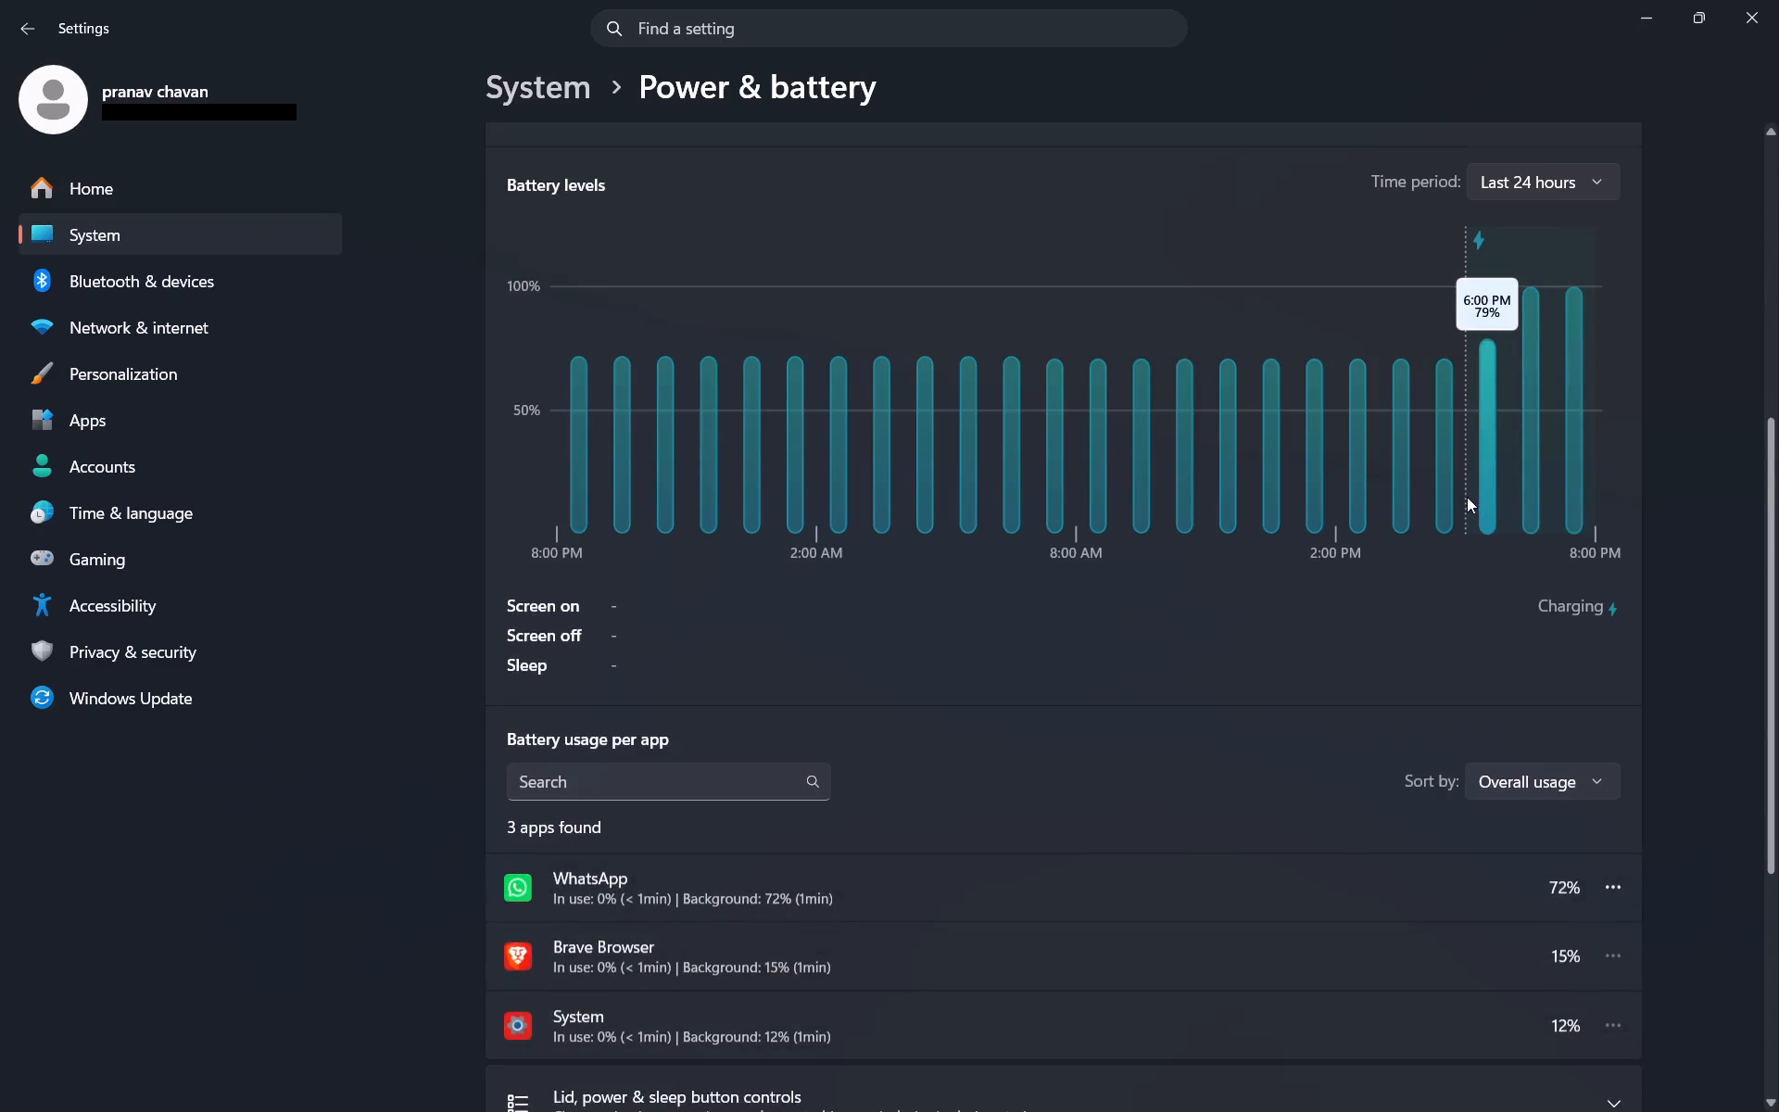
{"action": "scroll", "coordinate": [1467, 497], "scroll_direction": "down", "scroll_amount": 1}
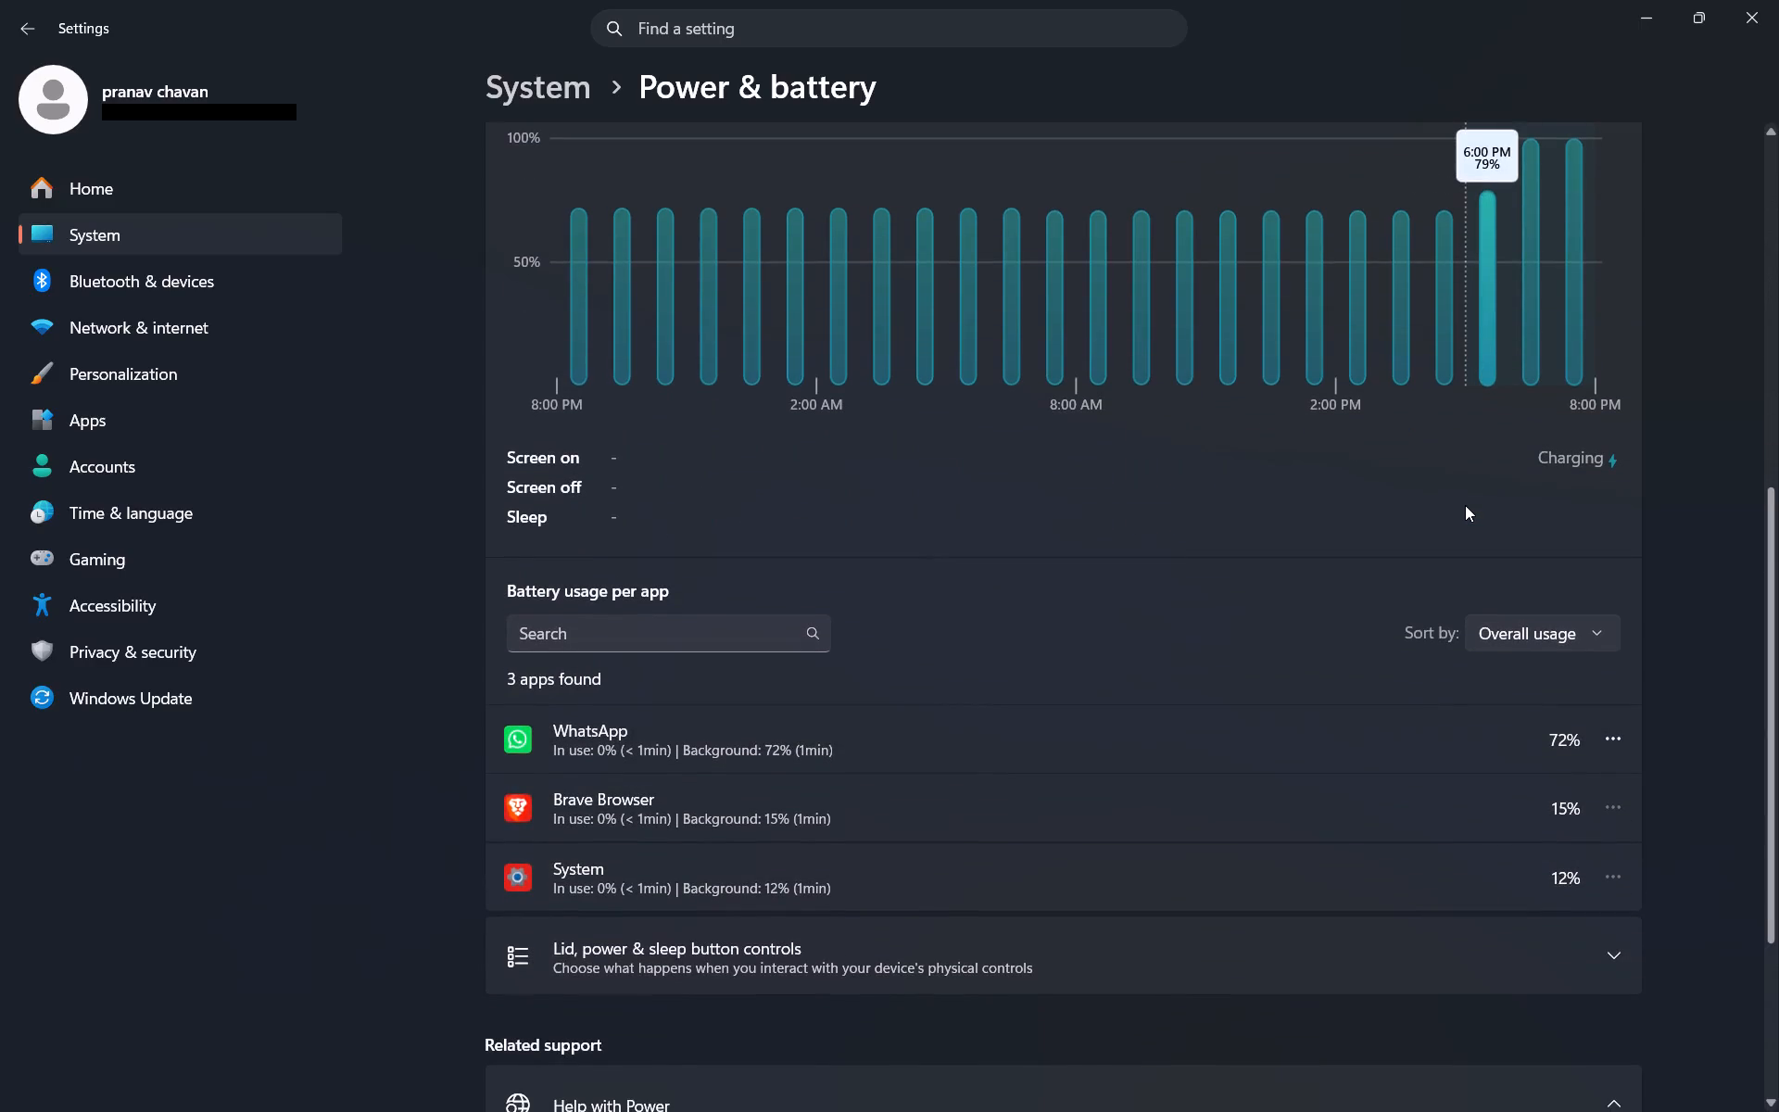
Examine the per-app battery usage for the 7:00 PM hour, and return to the 6:00 PM hour for comparison.
{"action": "left_click", "coordinate": [1533, 331]}
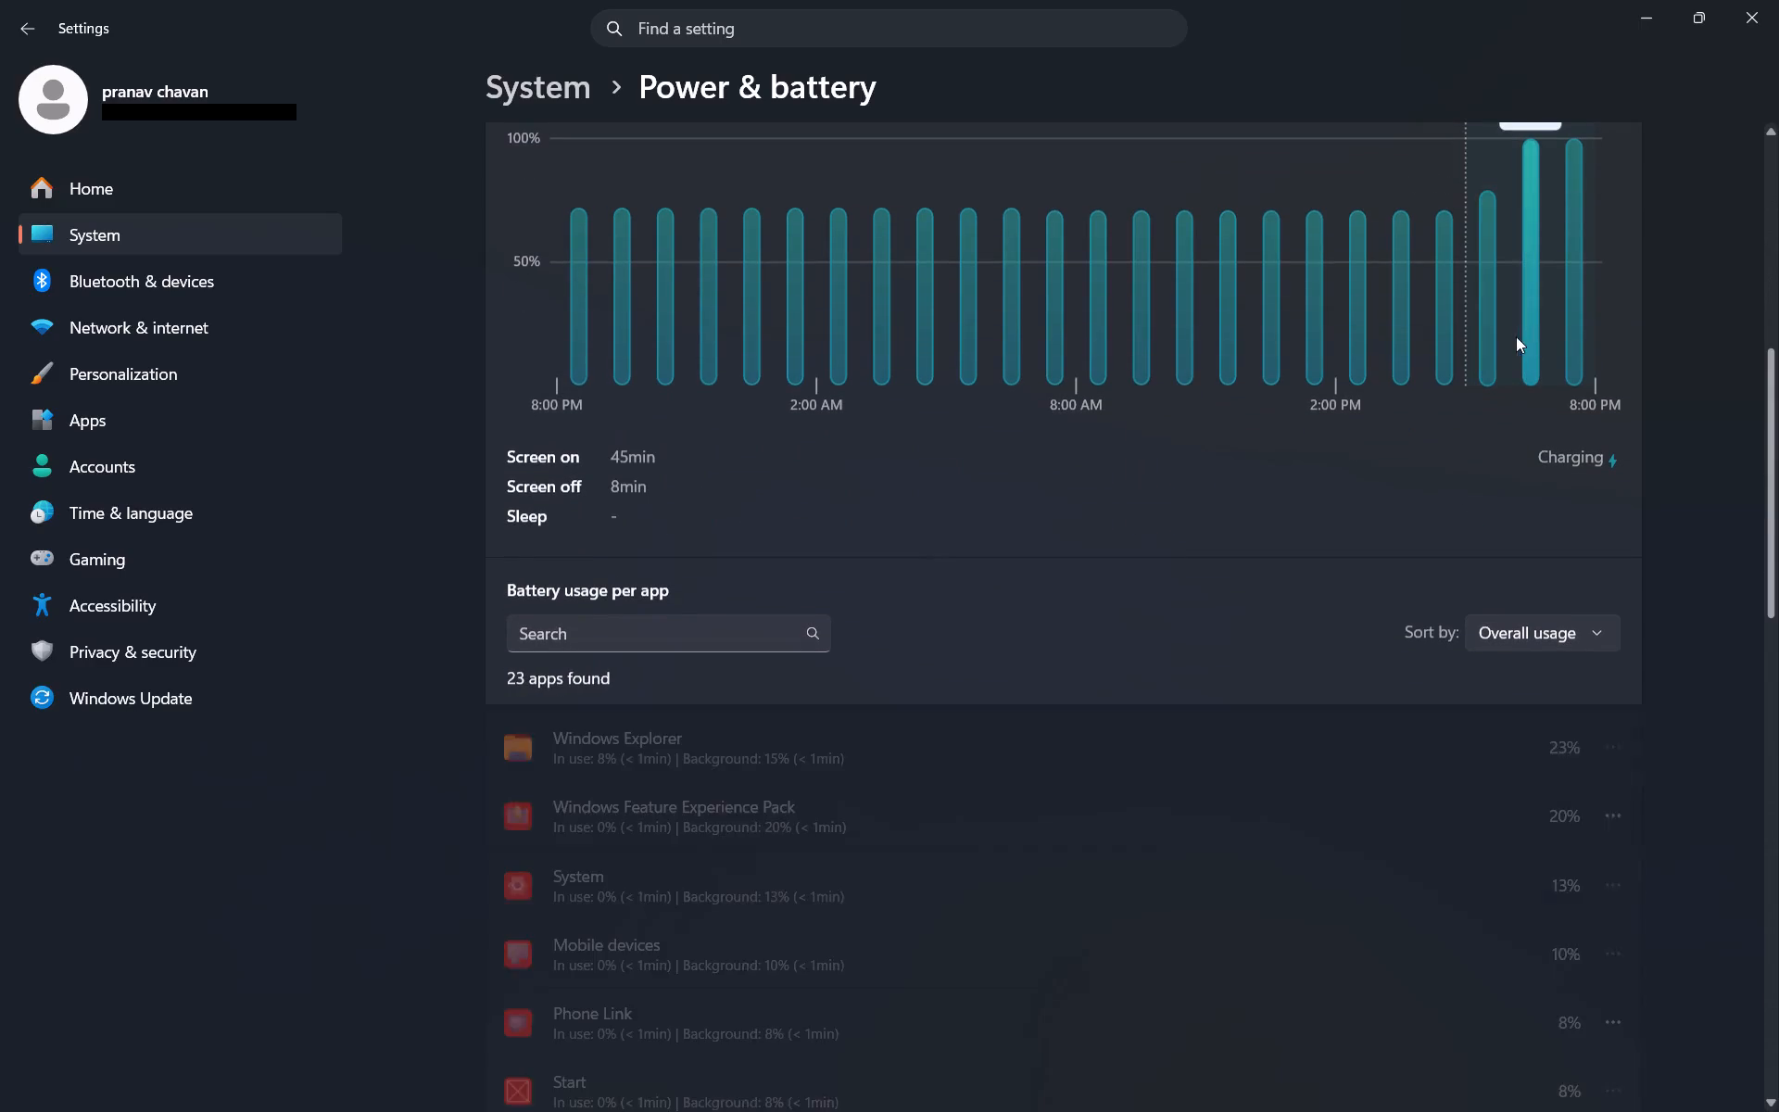
{"action": "scroll", "coordinate": [878, 817], "scroll_direction": "down", "scroll_amount": 1}
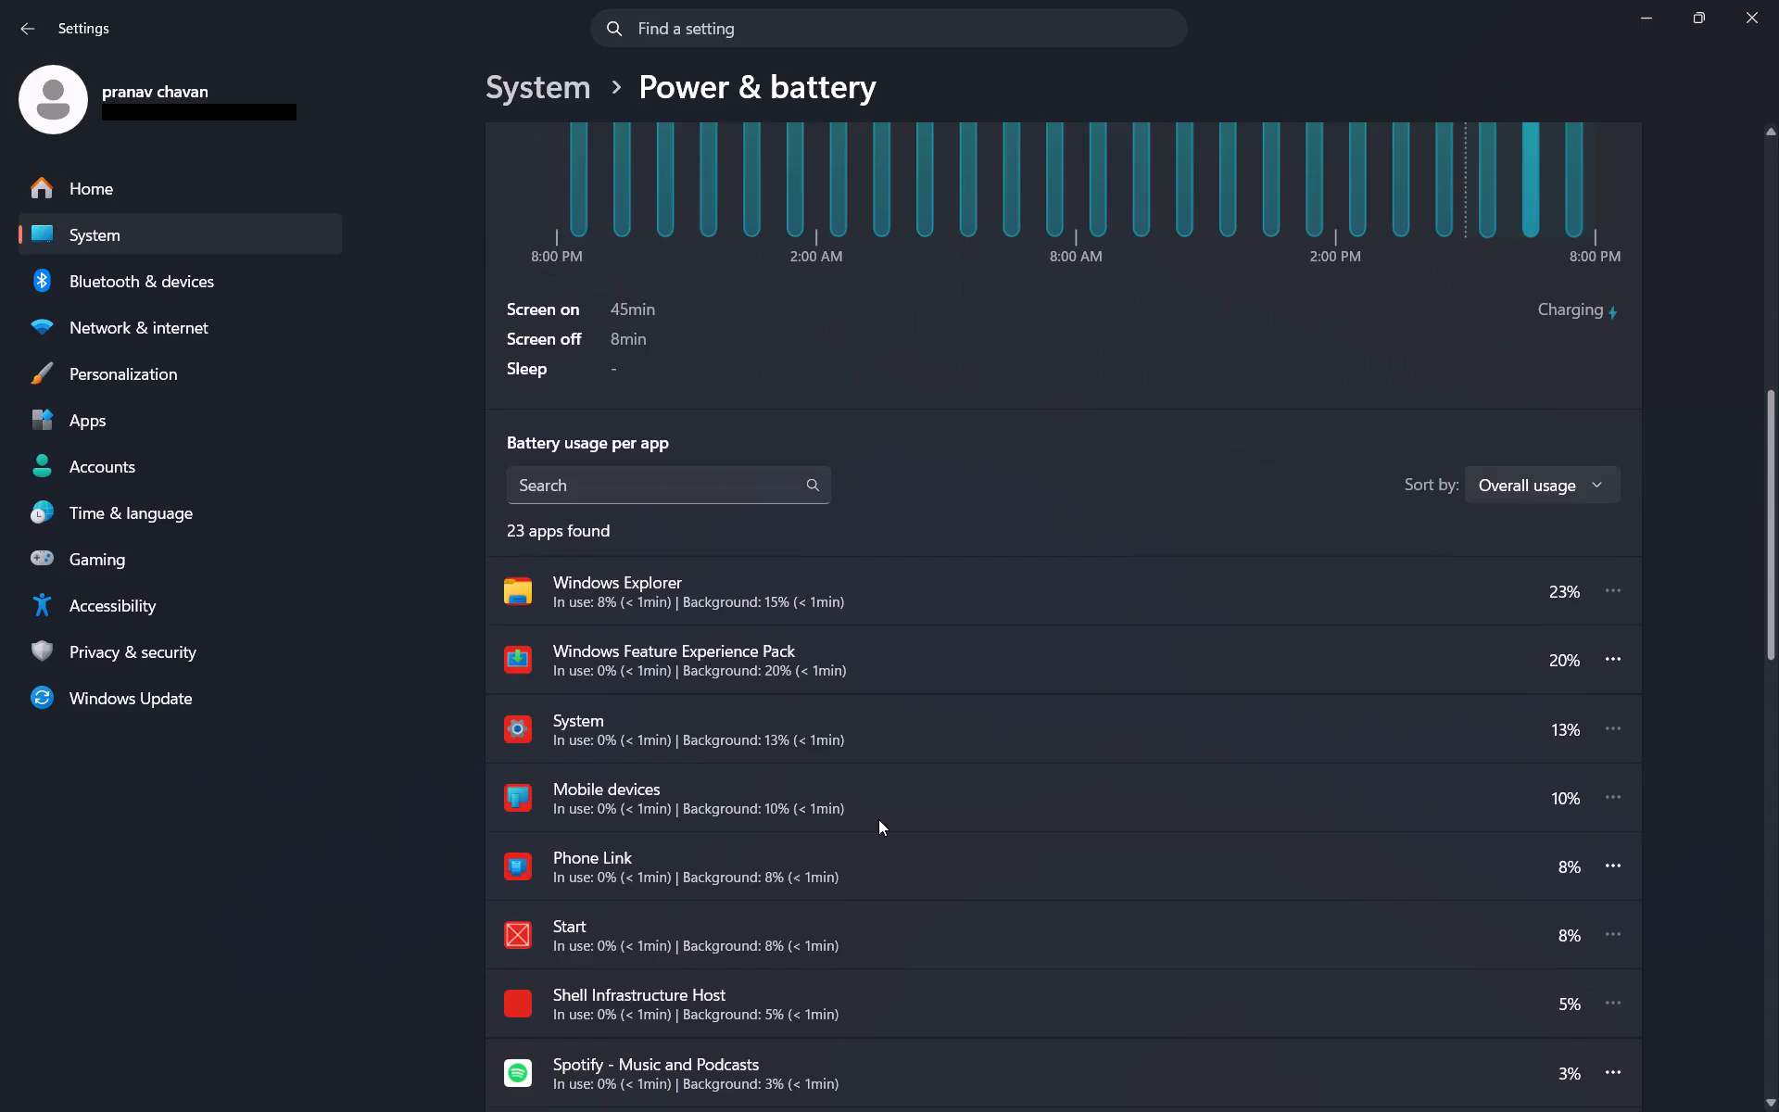
{"action": "scroll", "coordinate": [783, 723], "scroll_direction": "down", "scroll_amount": 1}
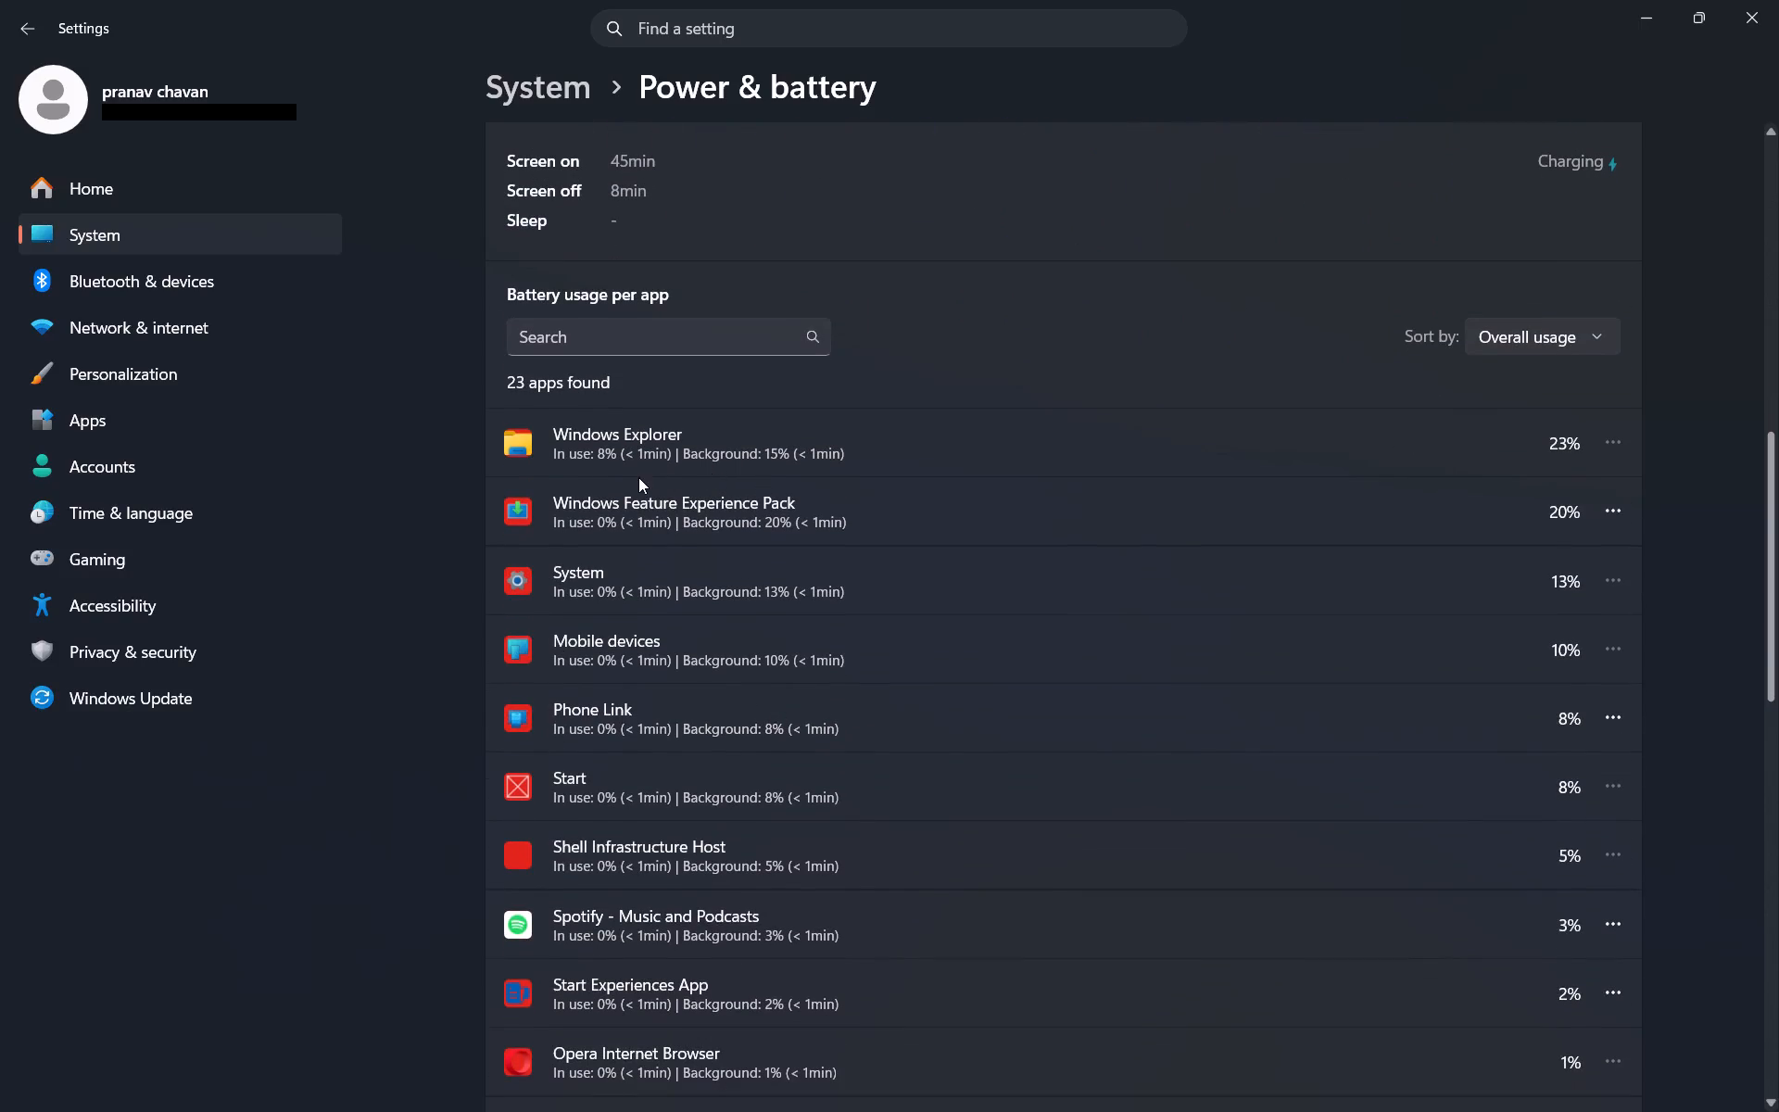
{"action": "scroll", "coordinate": [818, 467], "scroll_direction": "up", "scroll_amount": 1}
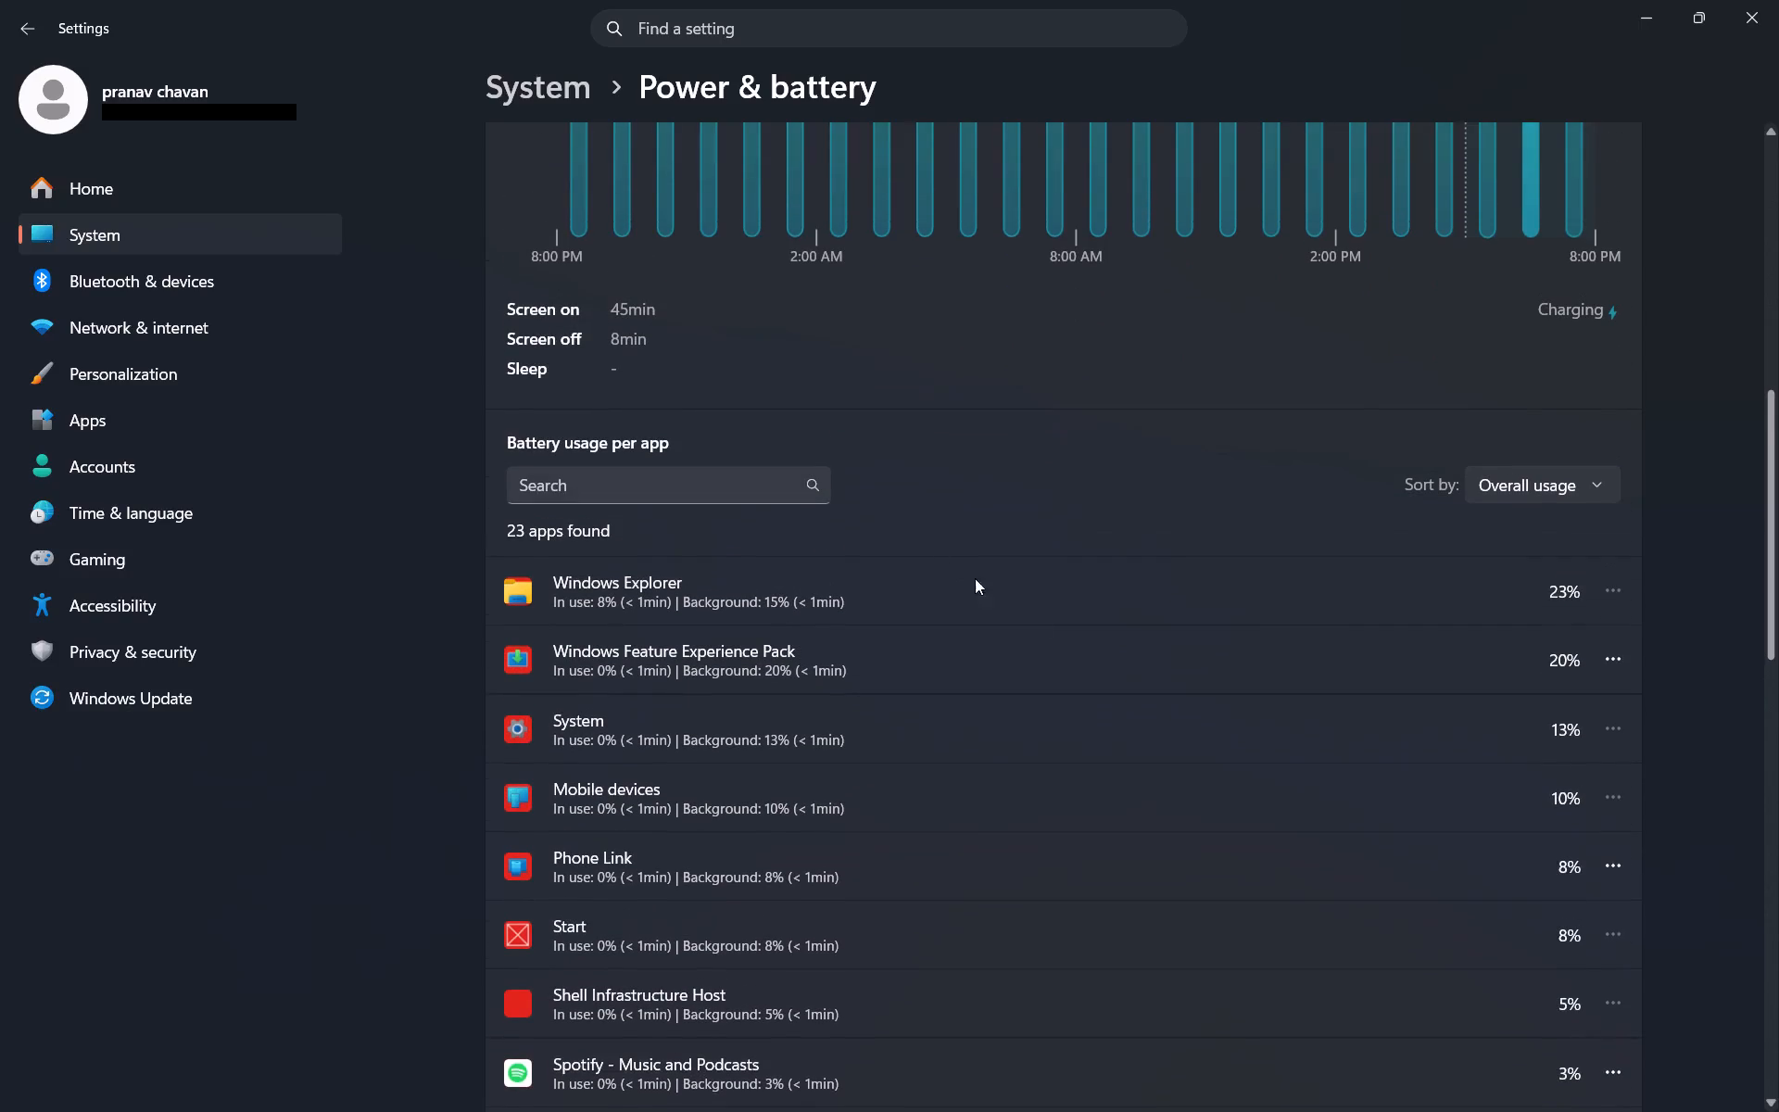
{"action": "left_click", "coordinate": [1468, 611]}
{"action": "left_click", "coordinate": [1486, 597]}
{"action": "scroll", "coordinate": [1488, 537], "scroll_direction": "up", "scroll_amount": 2}
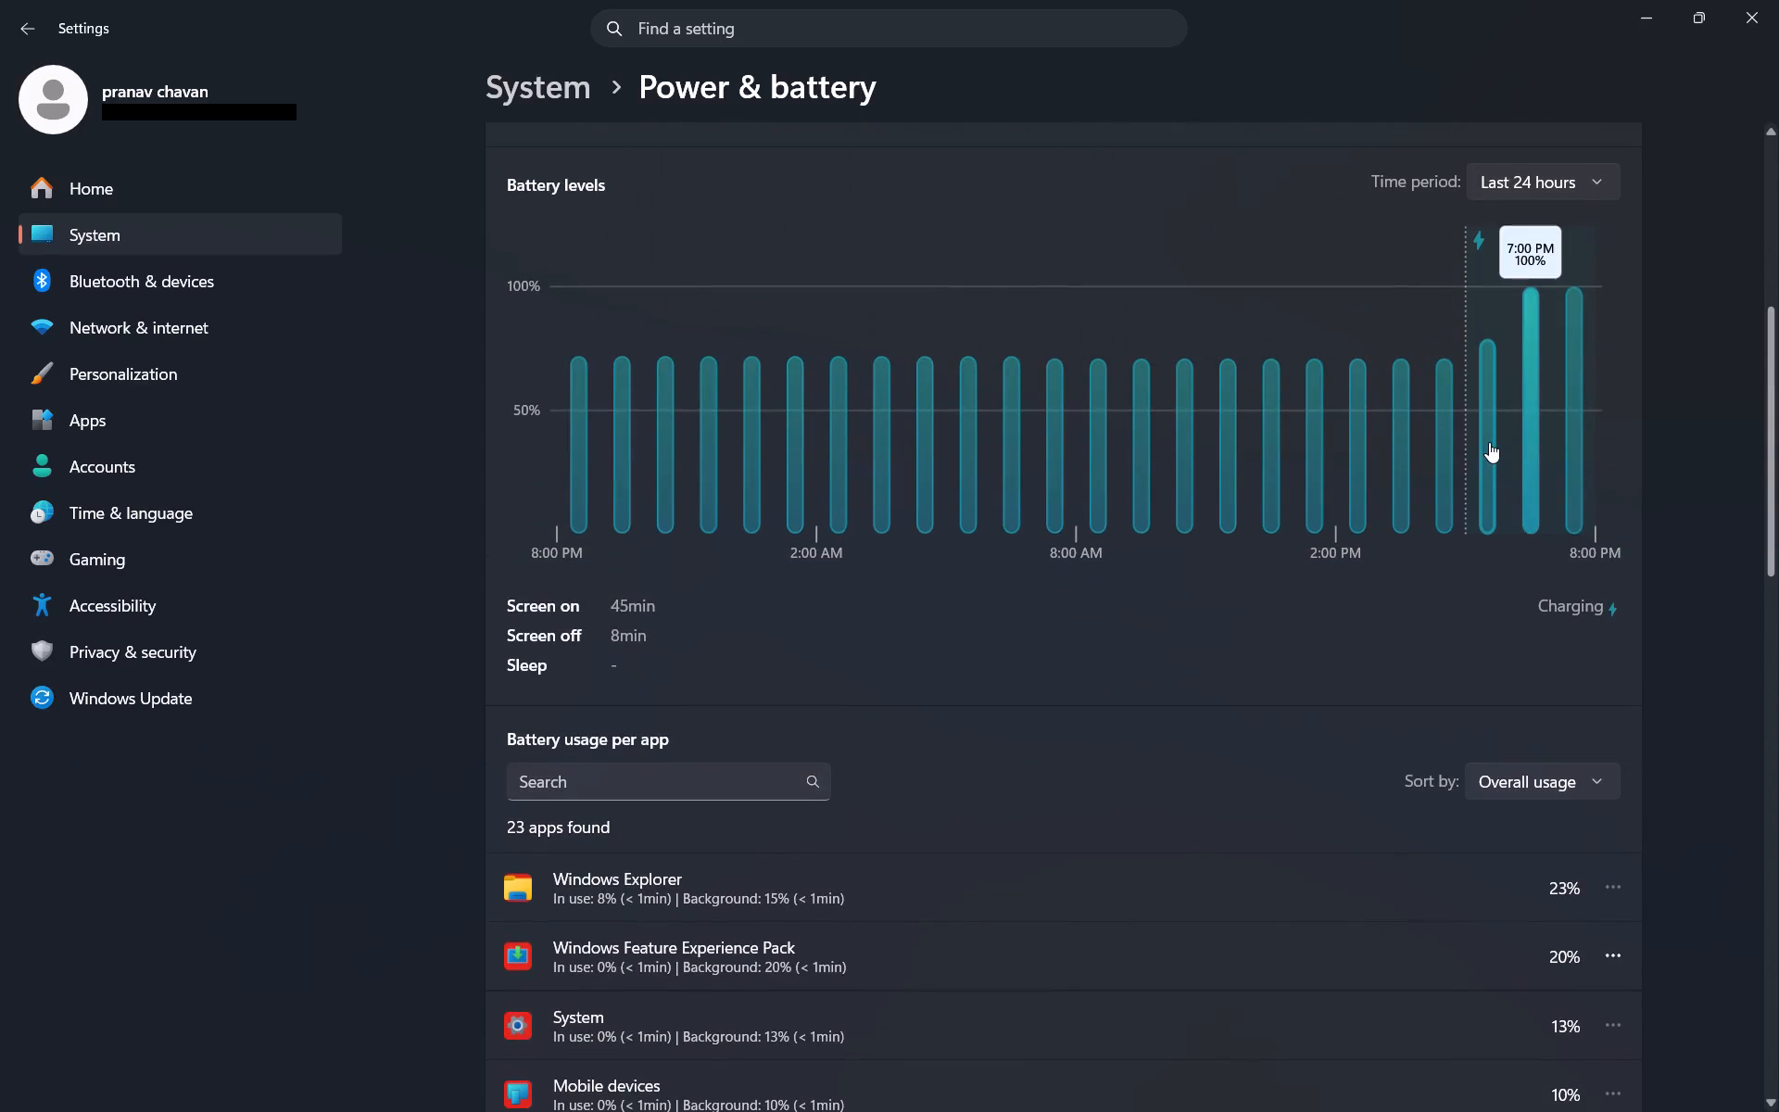
{"action": "left_click", "coordinate": [1489, 442]}
{"action": "left_click", "coordinate": [1502, 435]}
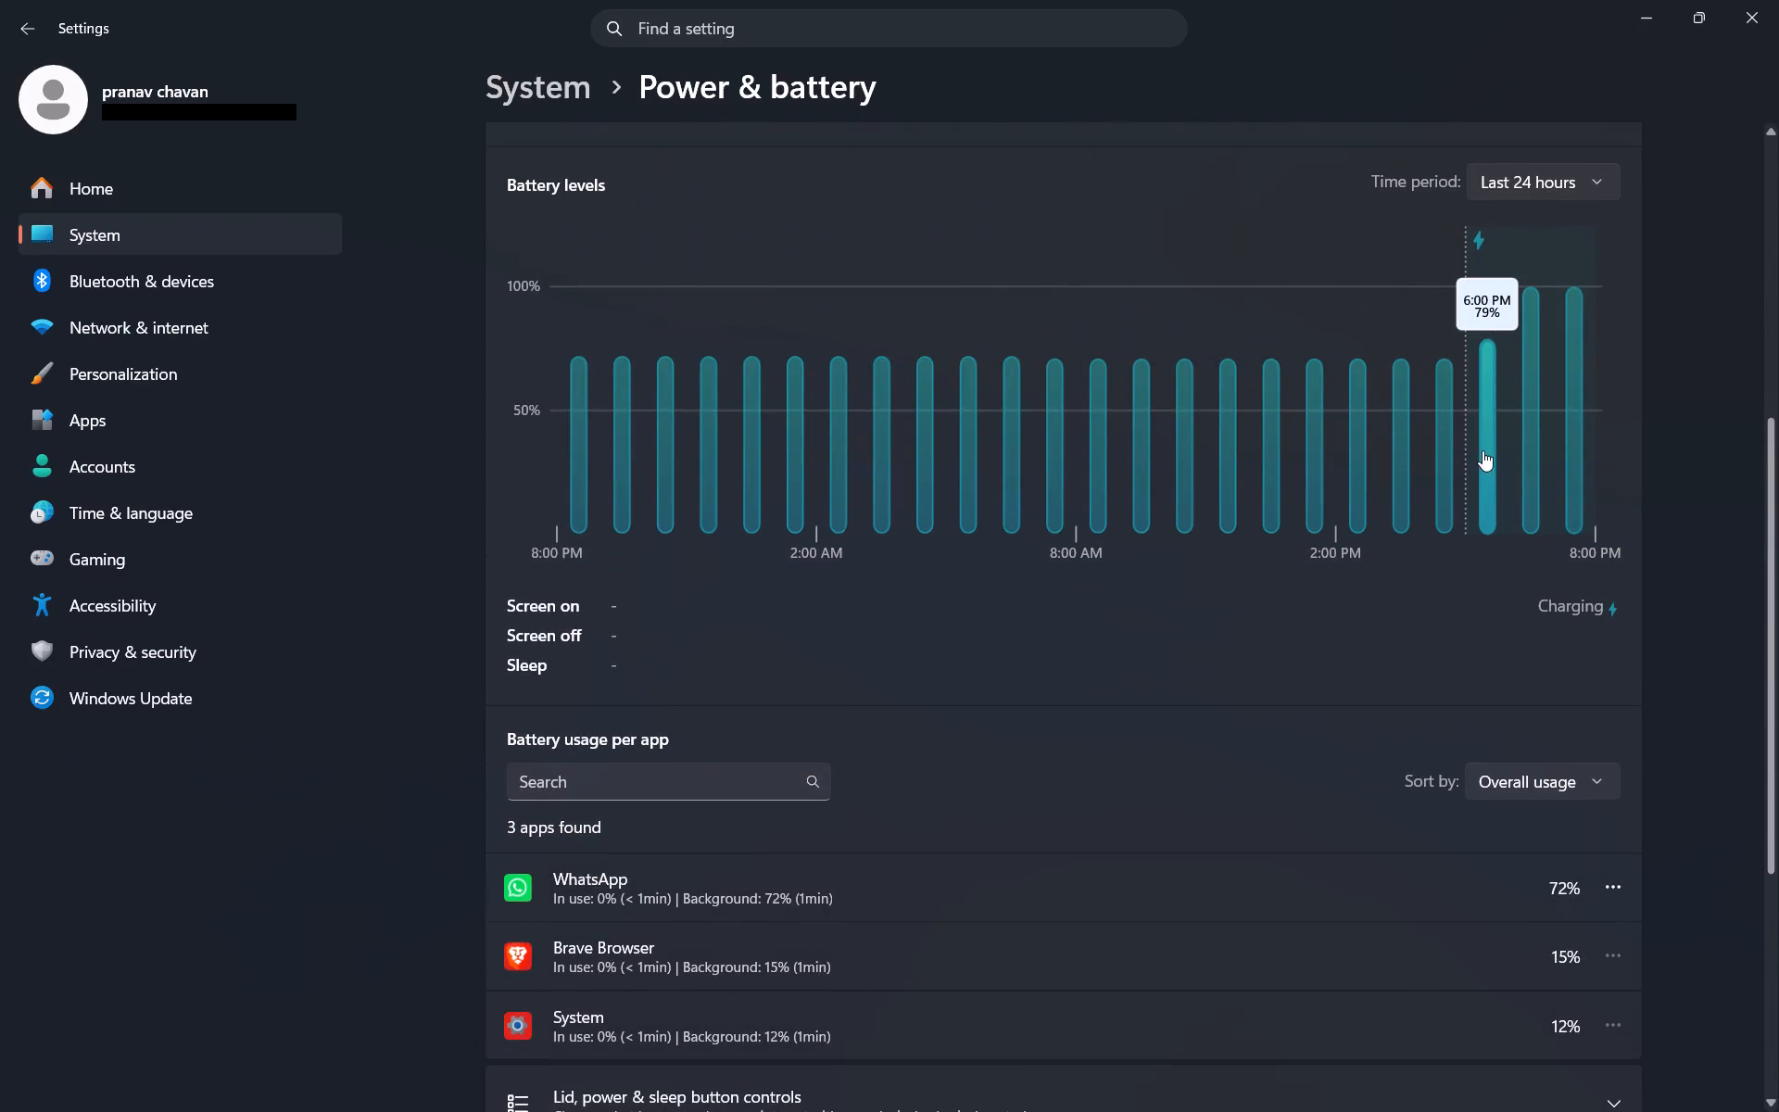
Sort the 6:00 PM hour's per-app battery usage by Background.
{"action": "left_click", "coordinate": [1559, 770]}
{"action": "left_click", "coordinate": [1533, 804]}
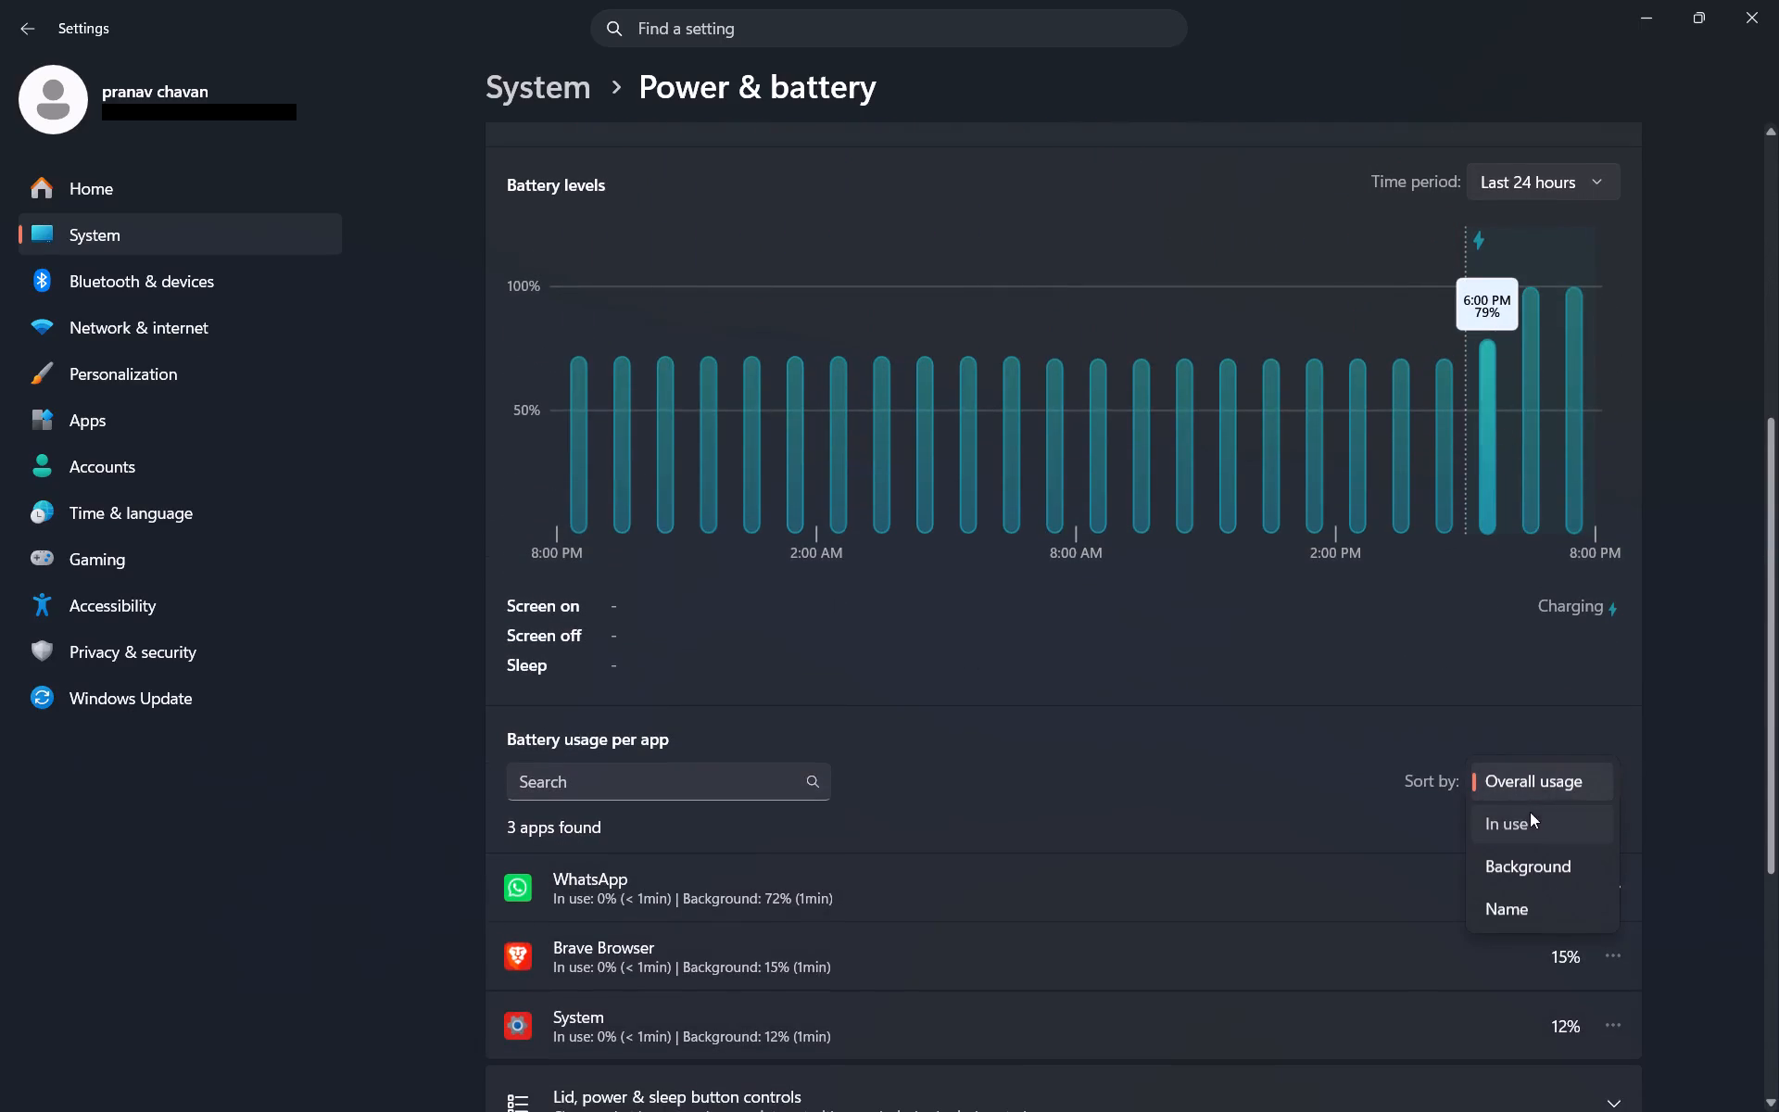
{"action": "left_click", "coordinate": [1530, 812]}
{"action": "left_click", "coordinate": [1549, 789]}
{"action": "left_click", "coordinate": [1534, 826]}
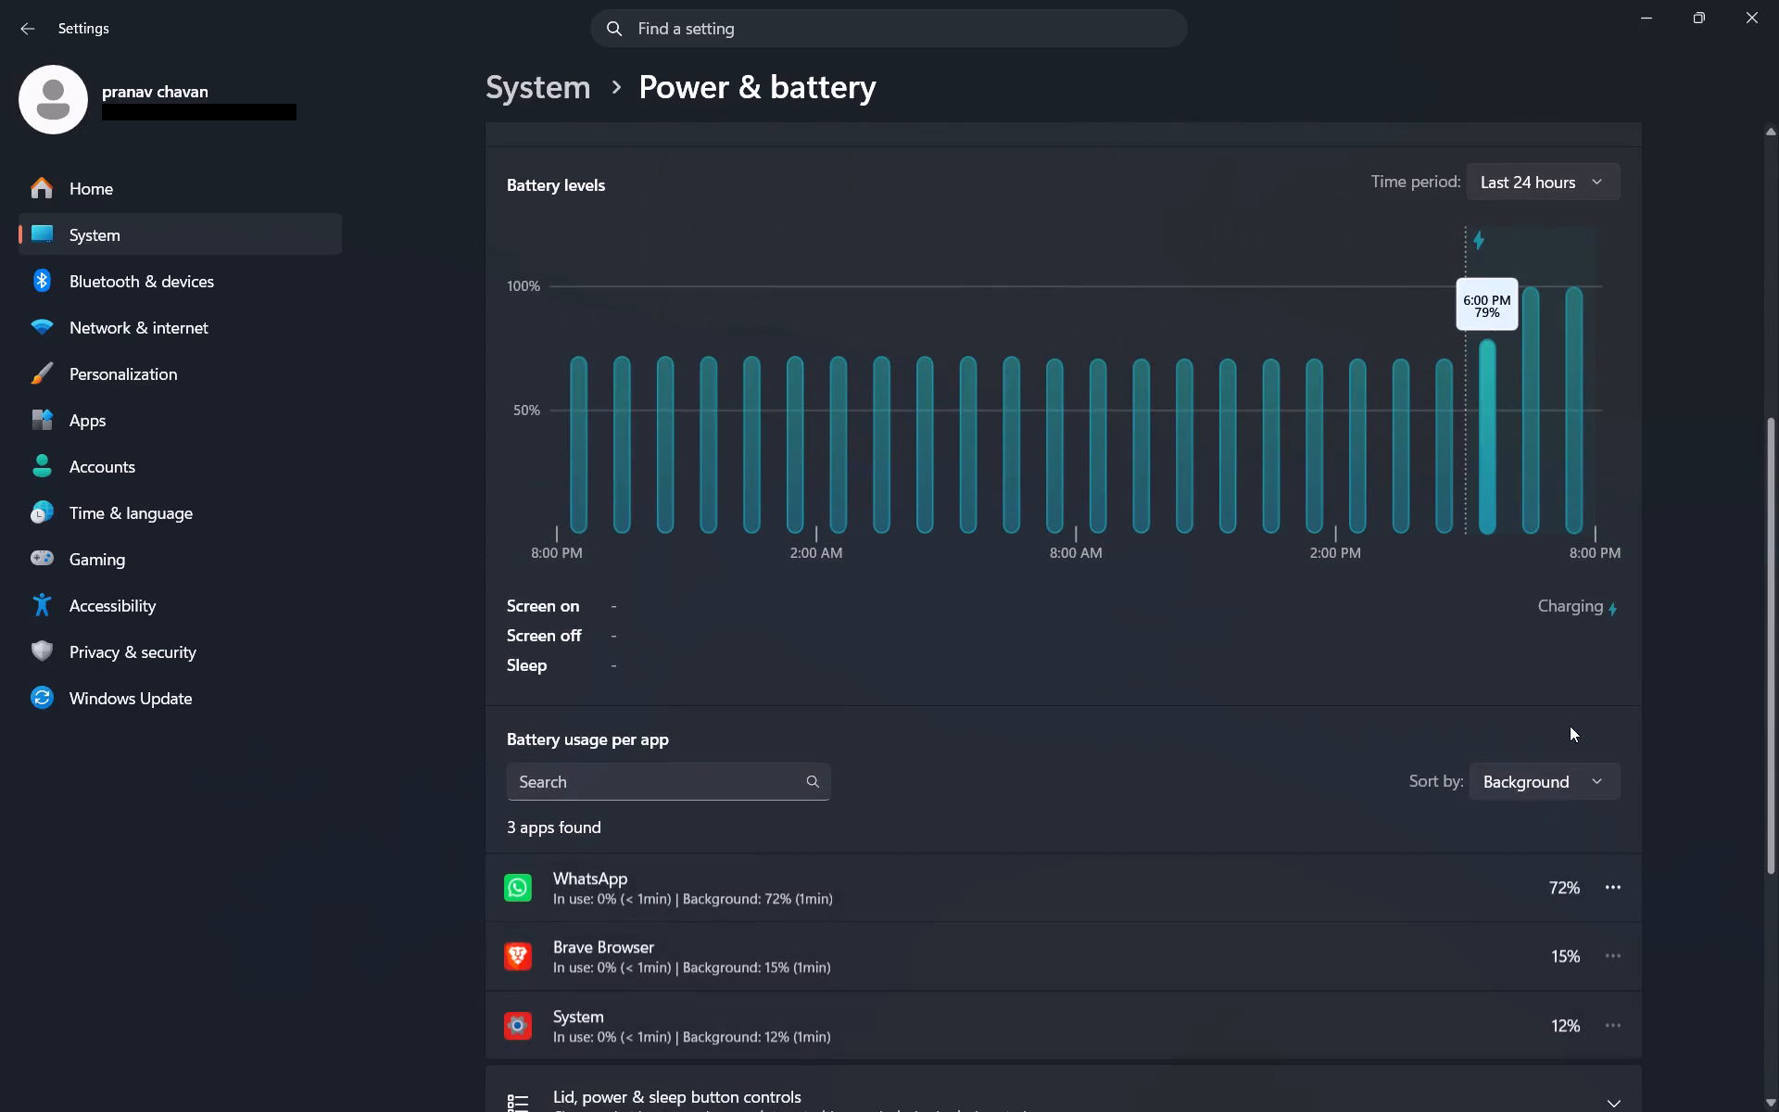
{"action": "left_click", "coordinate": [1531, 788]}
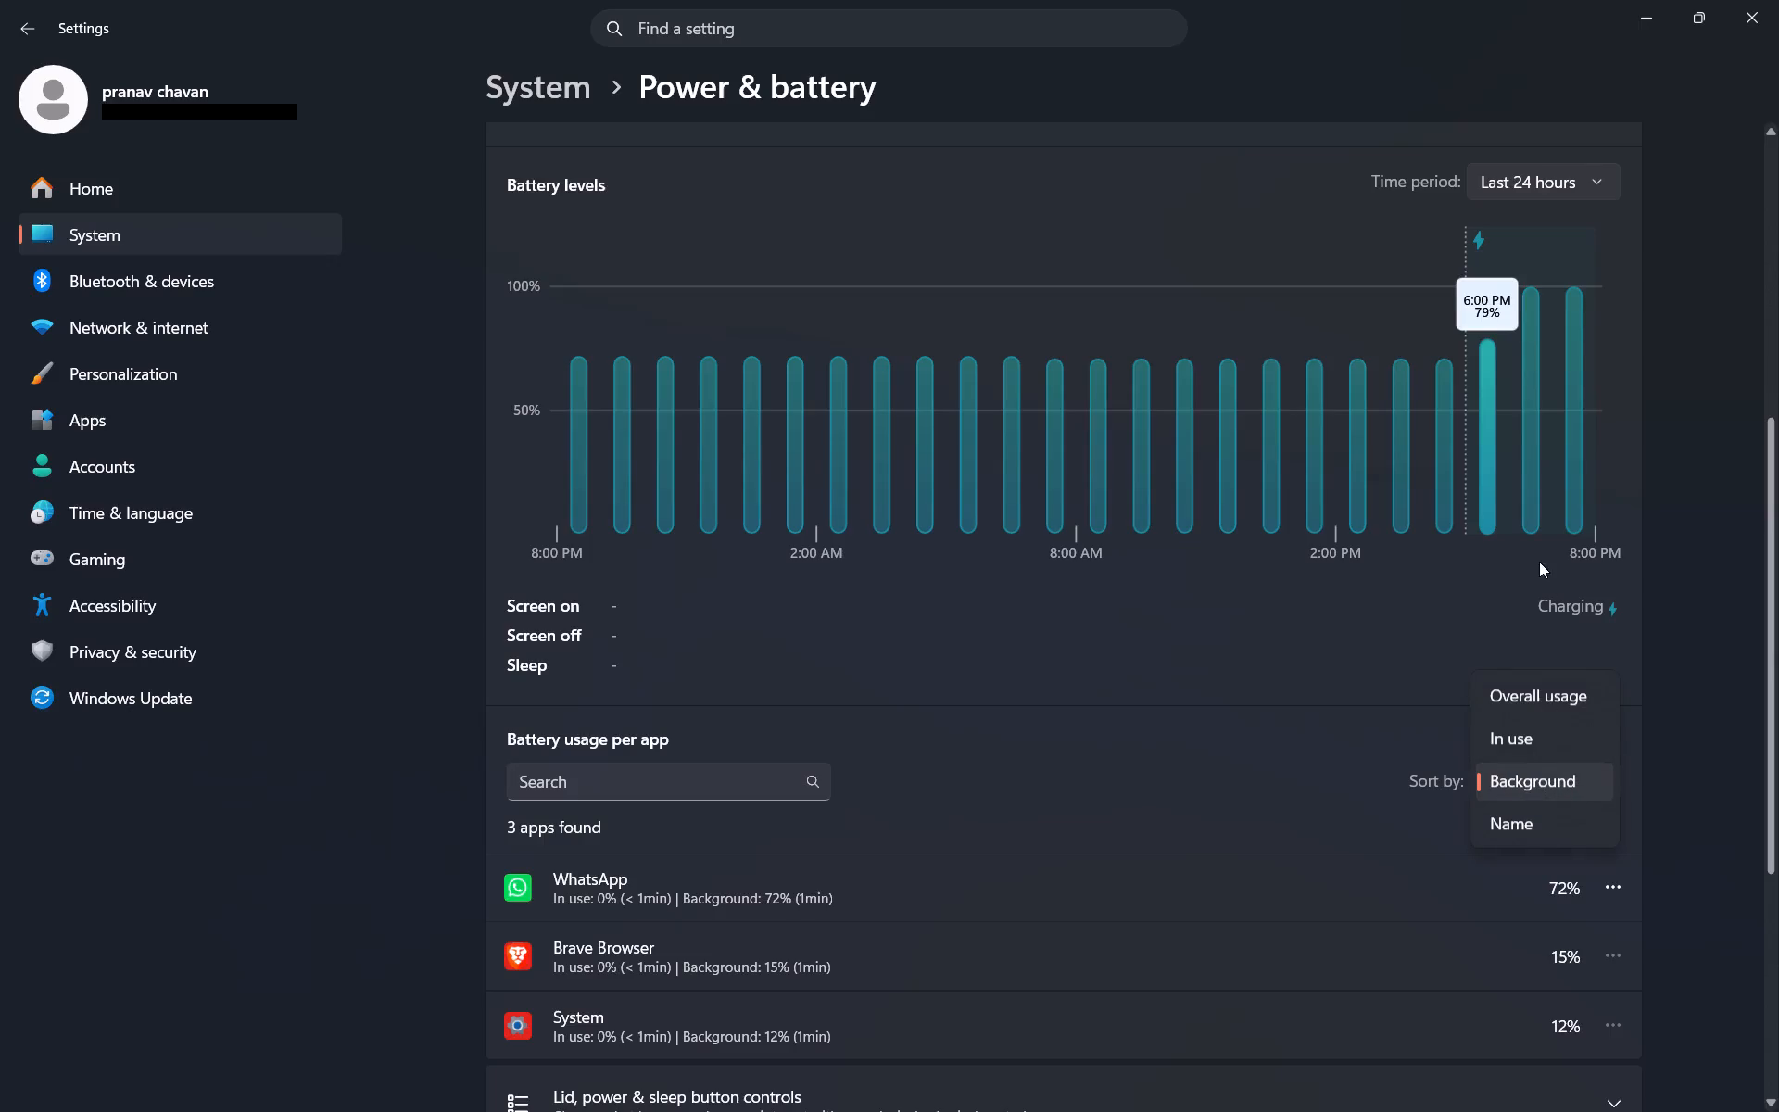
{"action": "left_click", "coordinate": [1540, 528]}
Show the 7:00 PM hour's apps sorted by Overall usage and examine the per-app battery usage list.
{"action": "left_click", "coordinate": [1533, 524]}
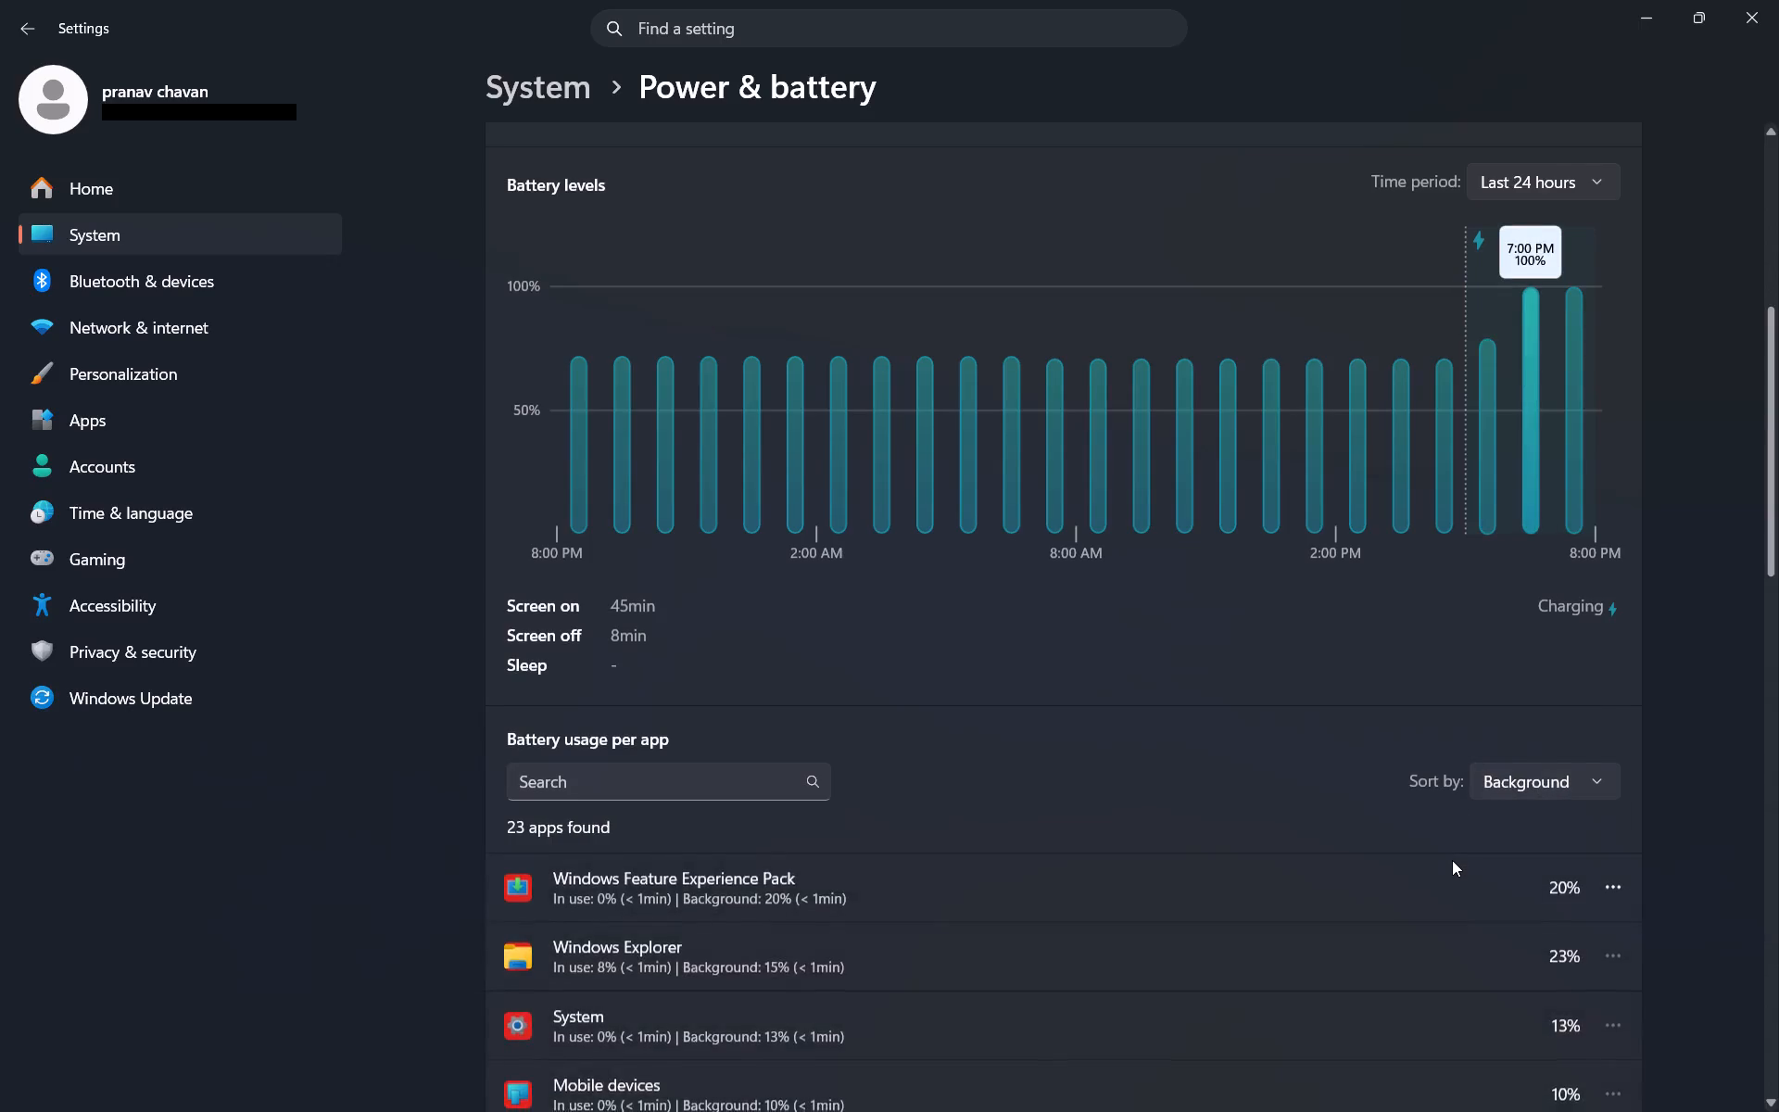
{"action": "scroll", "coordinate": [1452, 860], "scroll_direction": "down", "scroll_amount": 1}
{"action": "left_click", "coordinate": [1514, 620]}
{"action": "left_click", "coordinate": [1511, 569]}
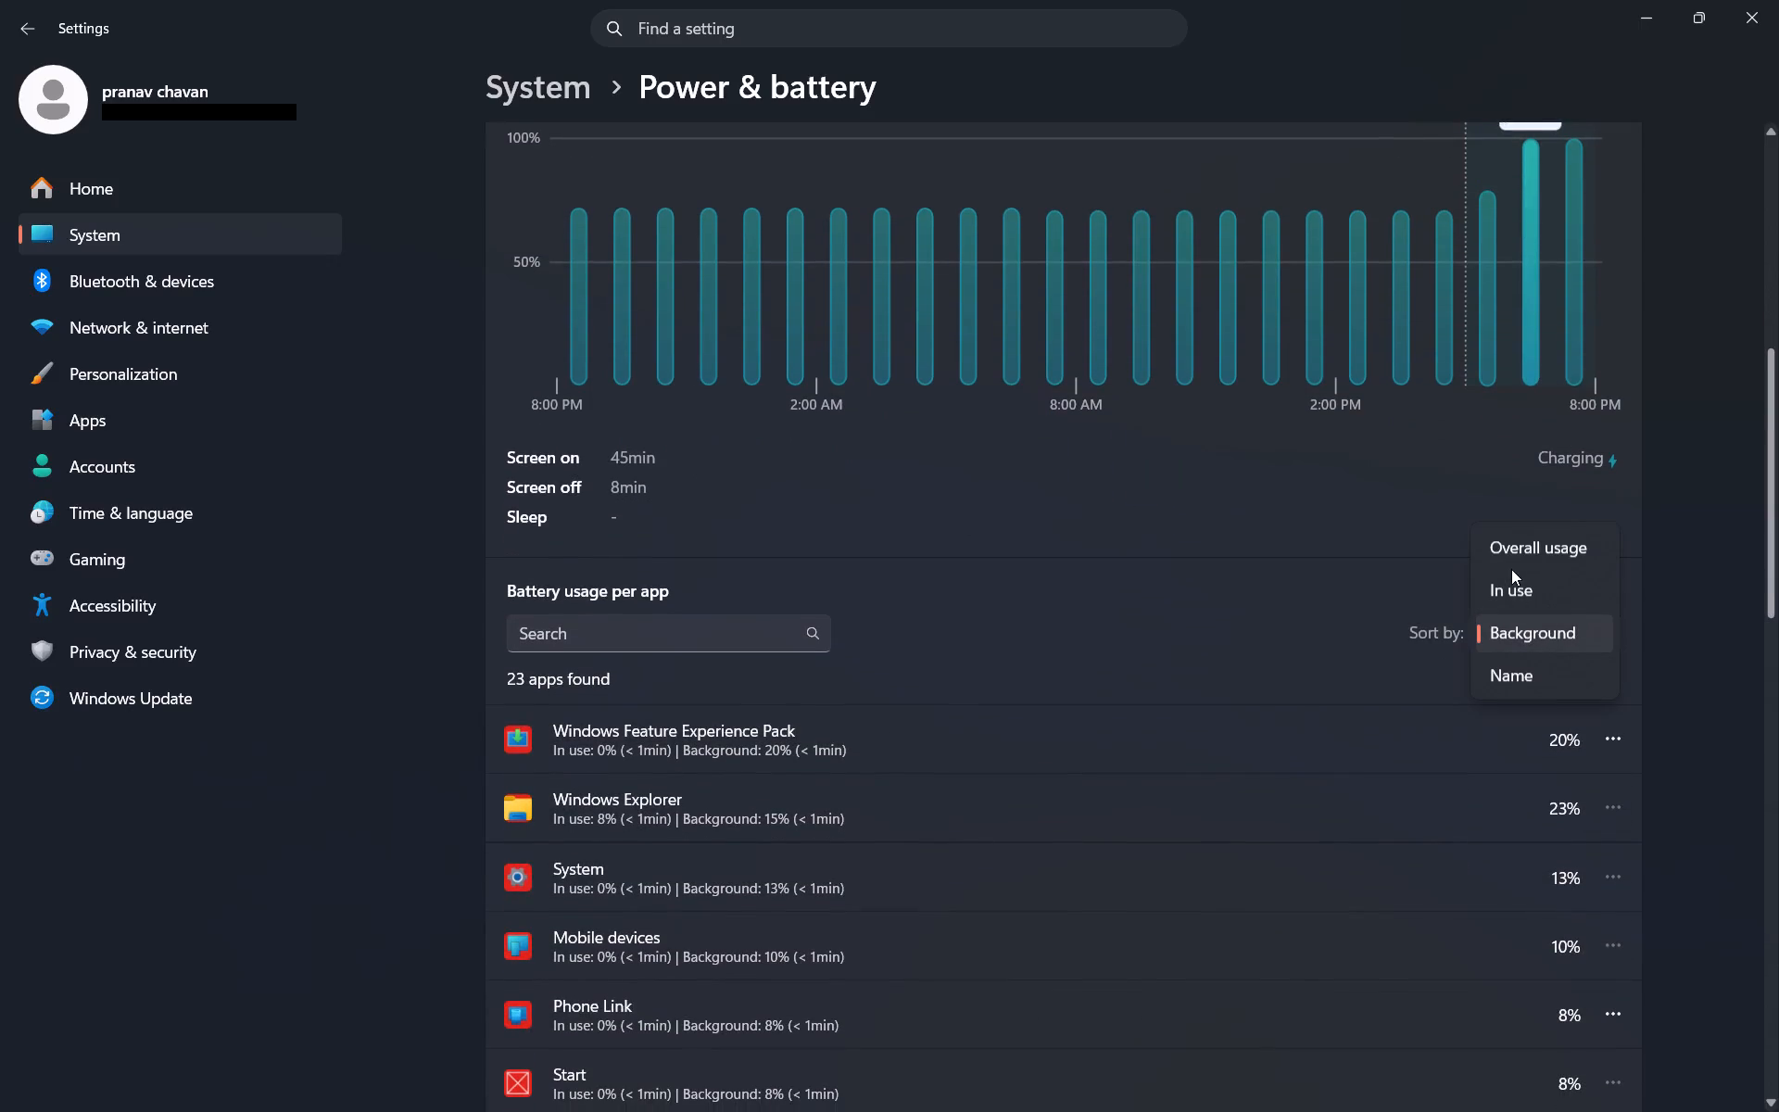
{"action": "left_click", "coordinate": [1503, 562]}
{"action": "scroll", "coordinate": [1312, 660], "scroll_direction": "down", "scroll_amount": 2}
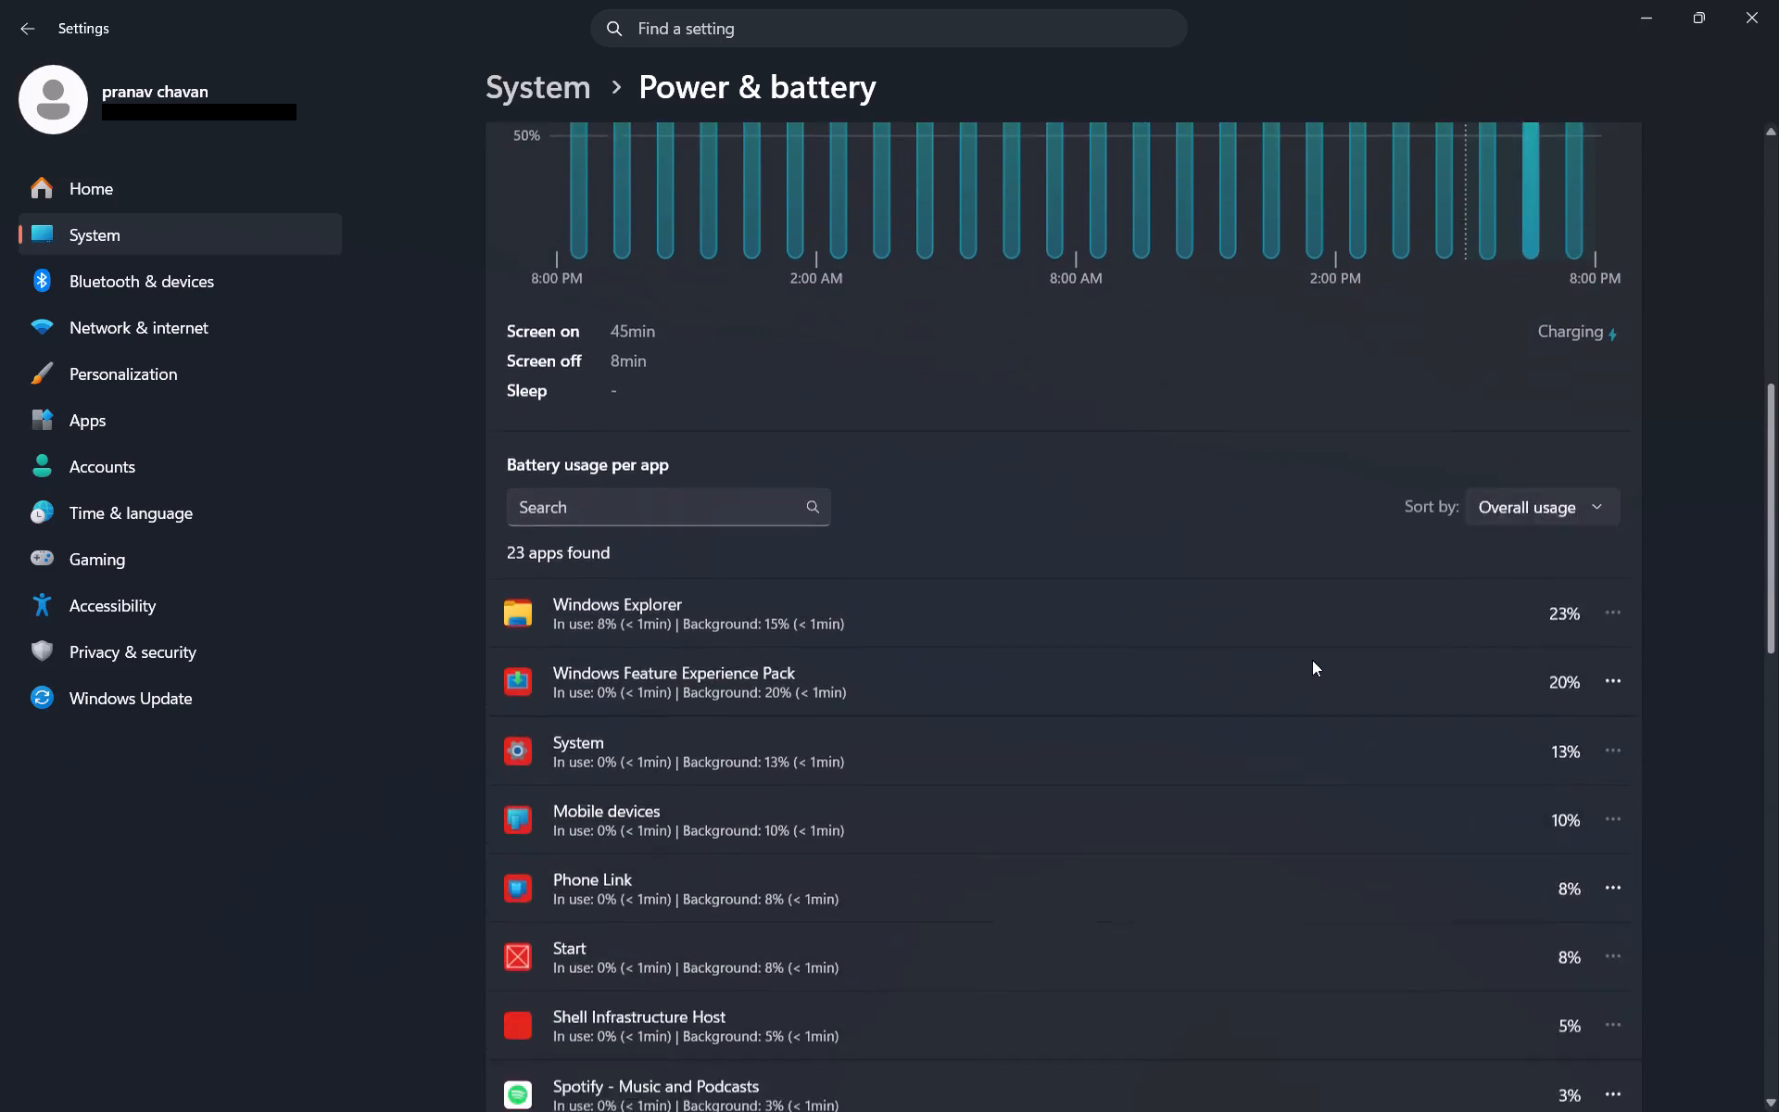
{"action": "scroll", "coordinate": [640, 446], "scroll_direction": "down", "scroll_amount": 2}
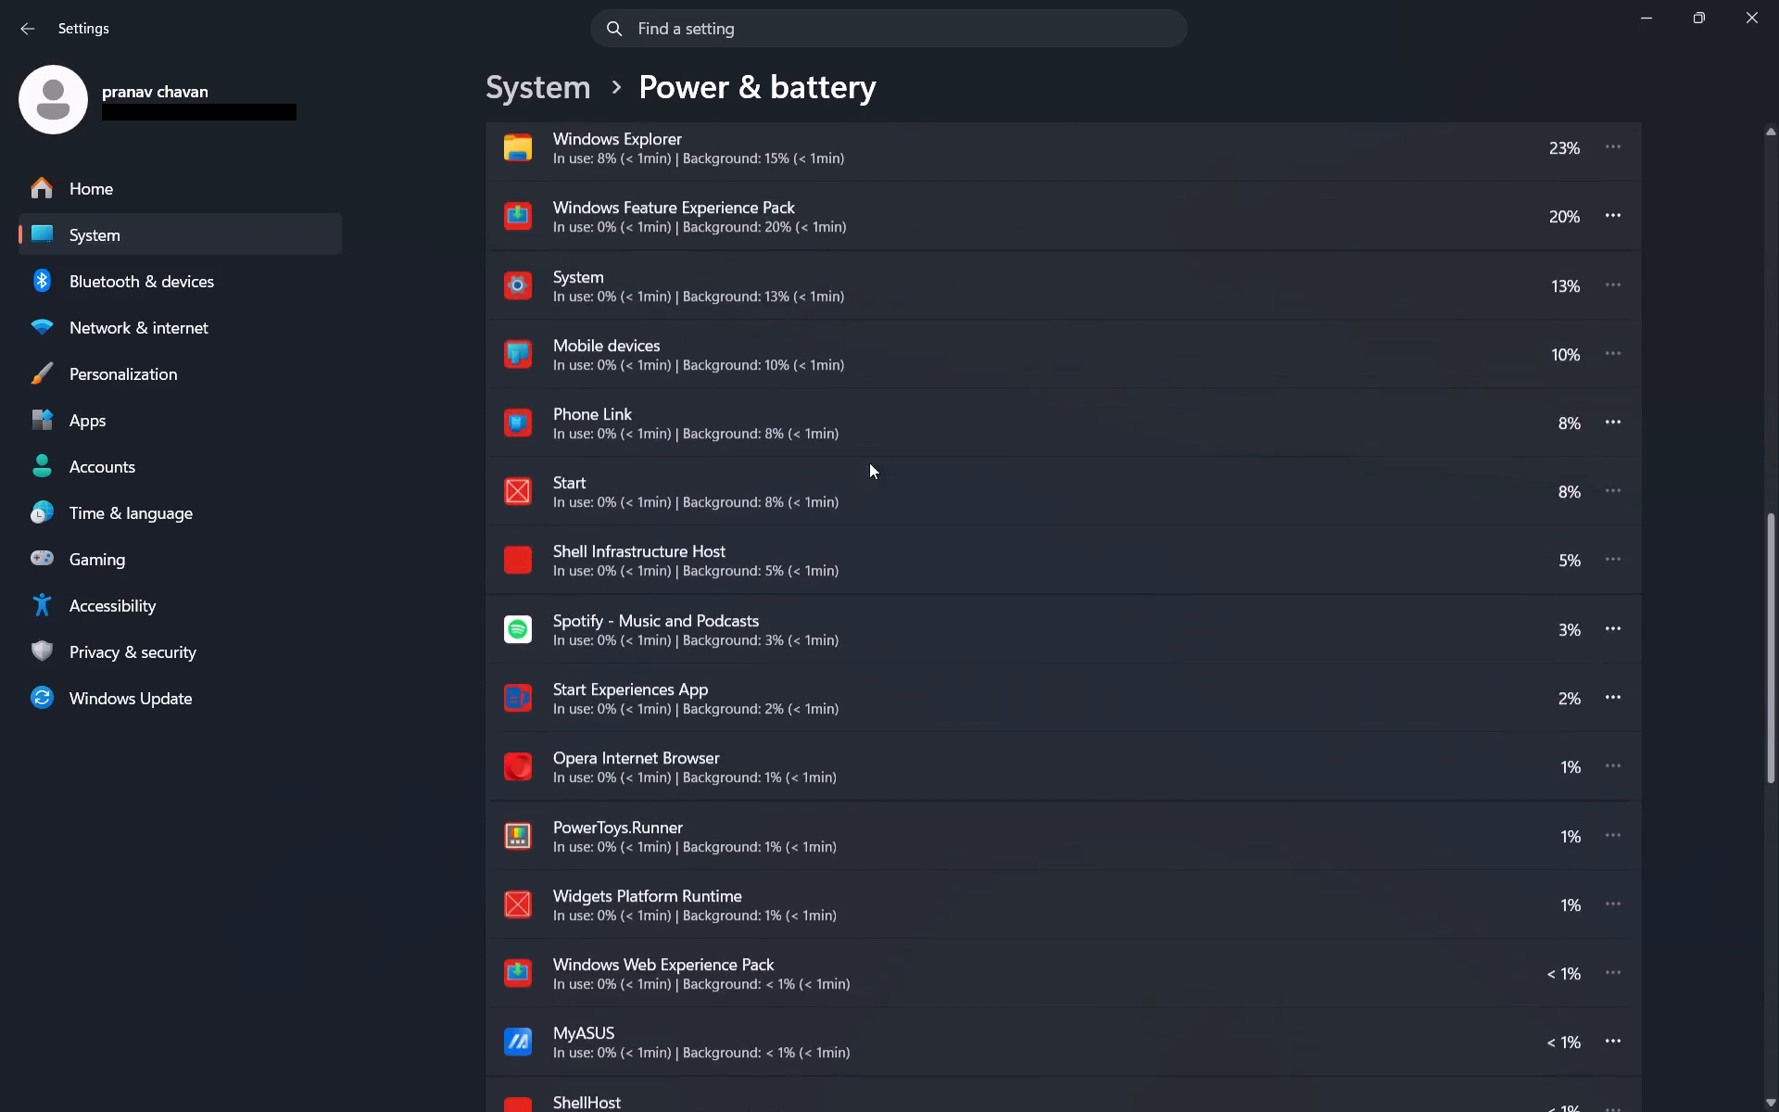
{"action": "scroll", "coordinate": [892, 449], "scroll_direction": "up", "scroll_amount": 10}
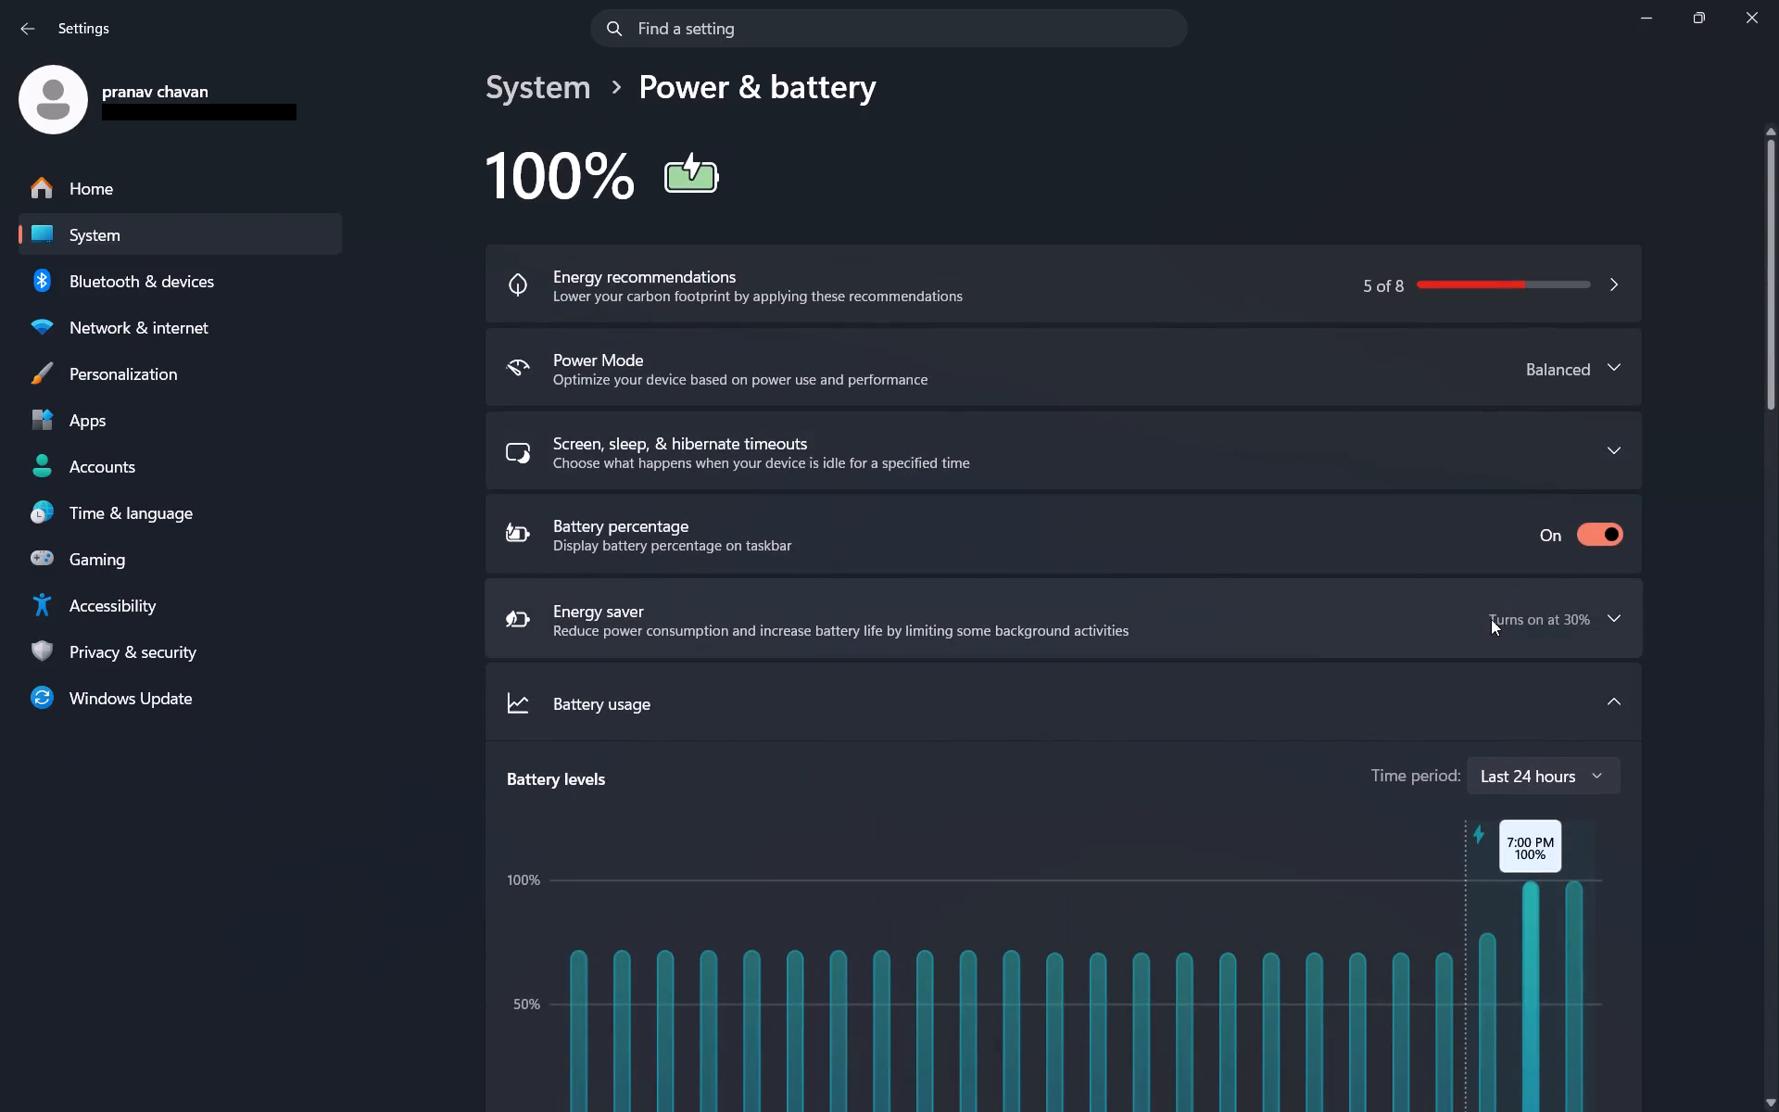
Search Windows for "app".
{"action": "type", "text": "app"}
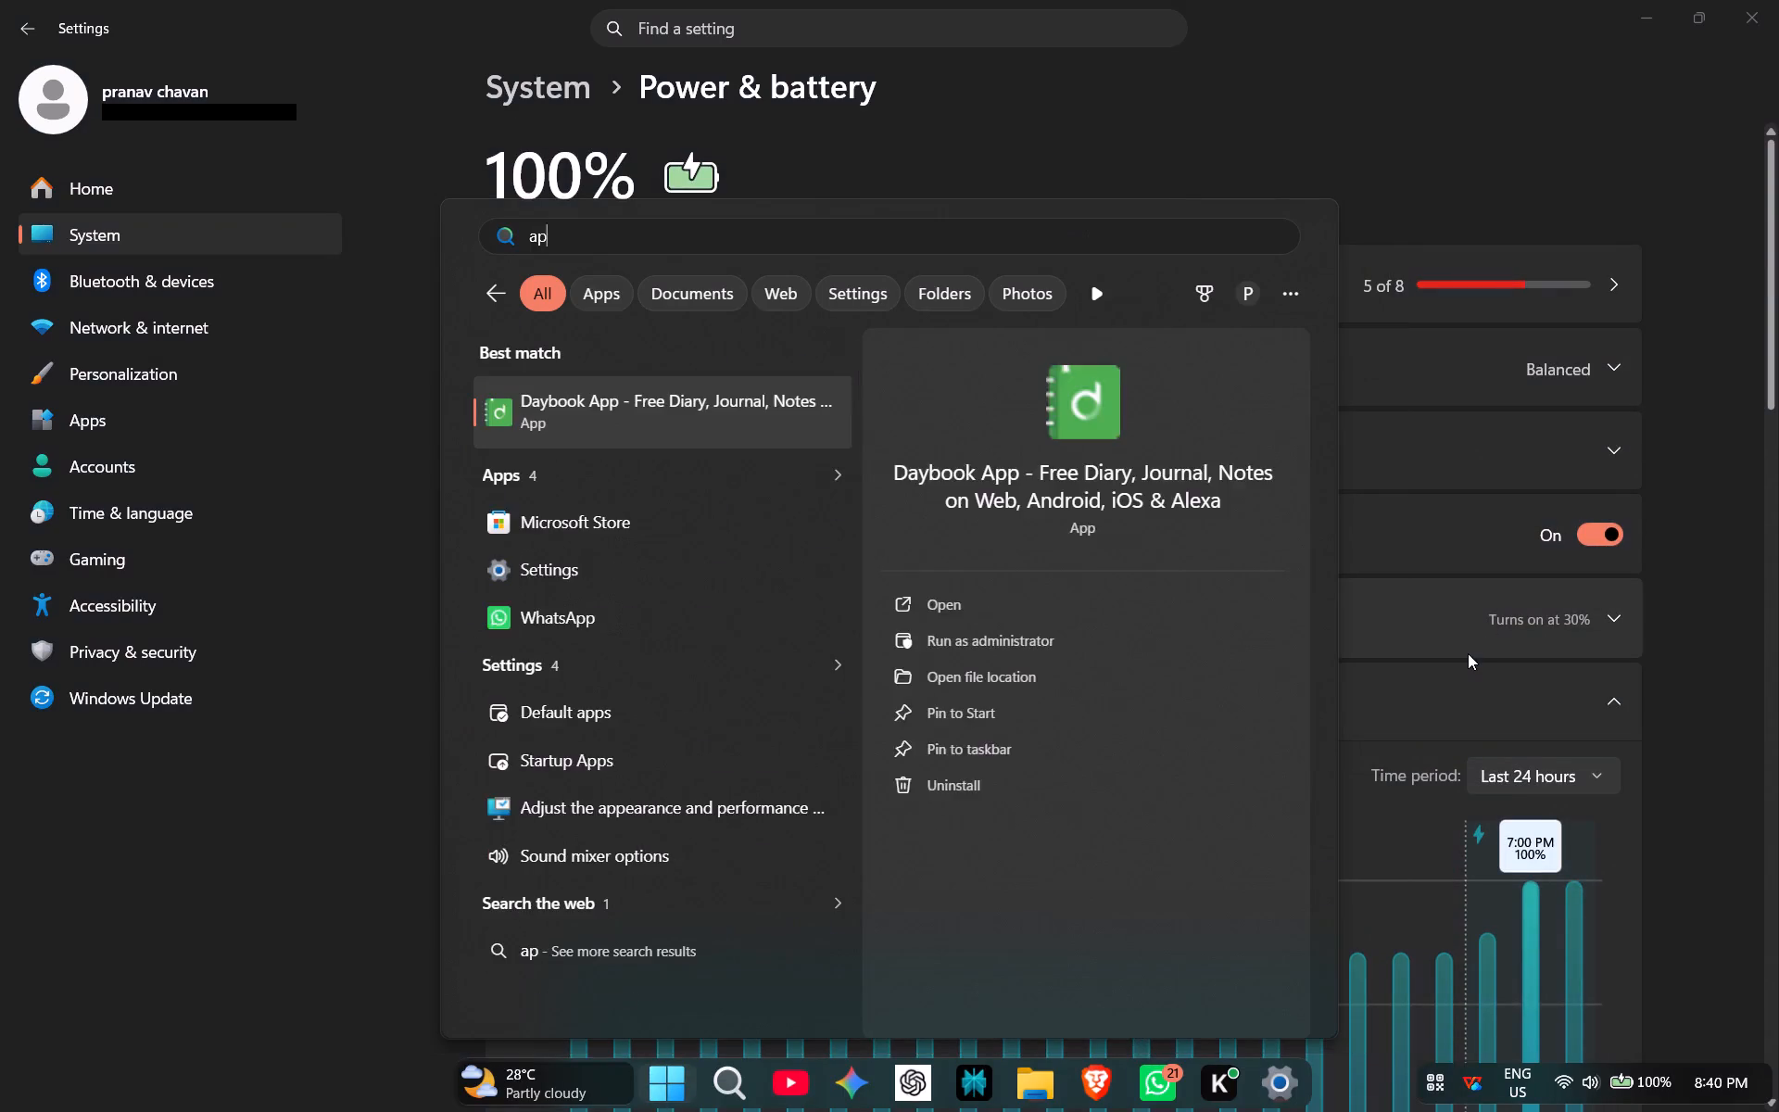
Search Windows for "app usages" and dismiss the search to return to the power and battery settings.
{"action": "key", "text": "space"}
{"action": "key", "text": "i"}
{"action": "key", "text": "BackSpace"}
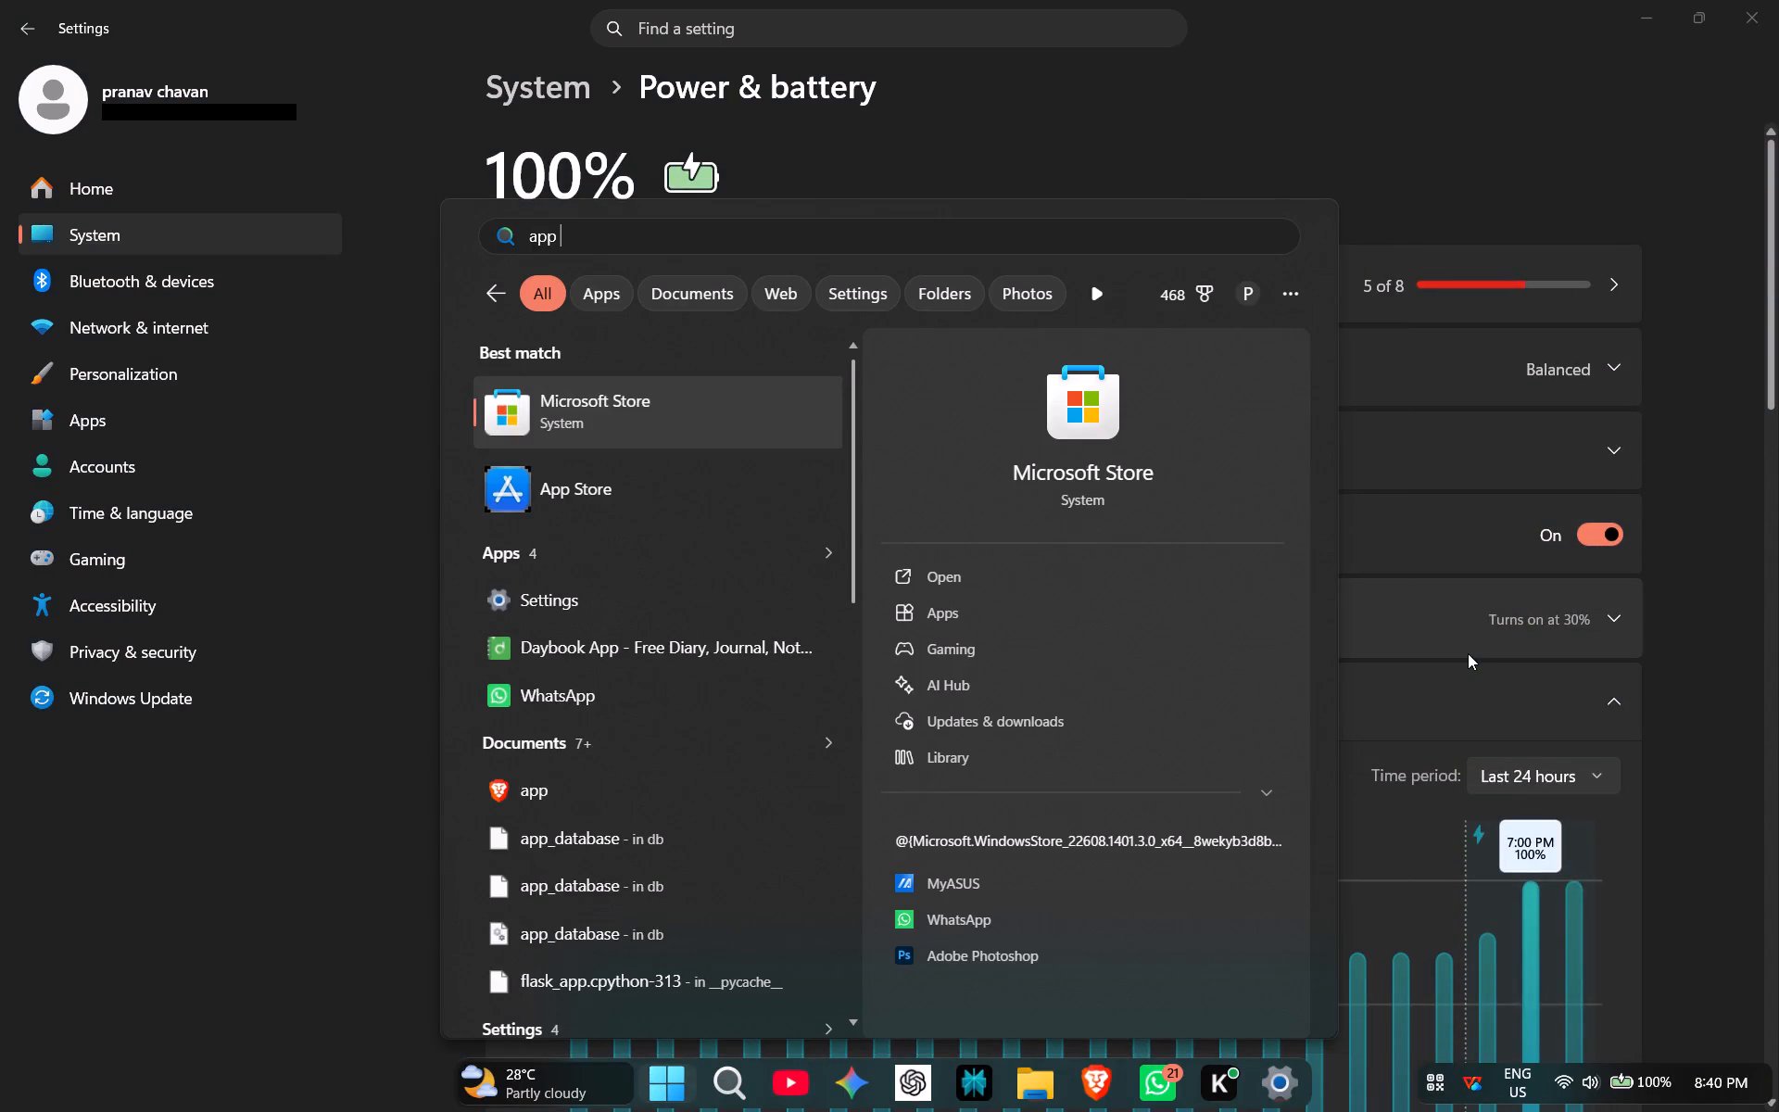
{"action": "type", "text": "usages"}
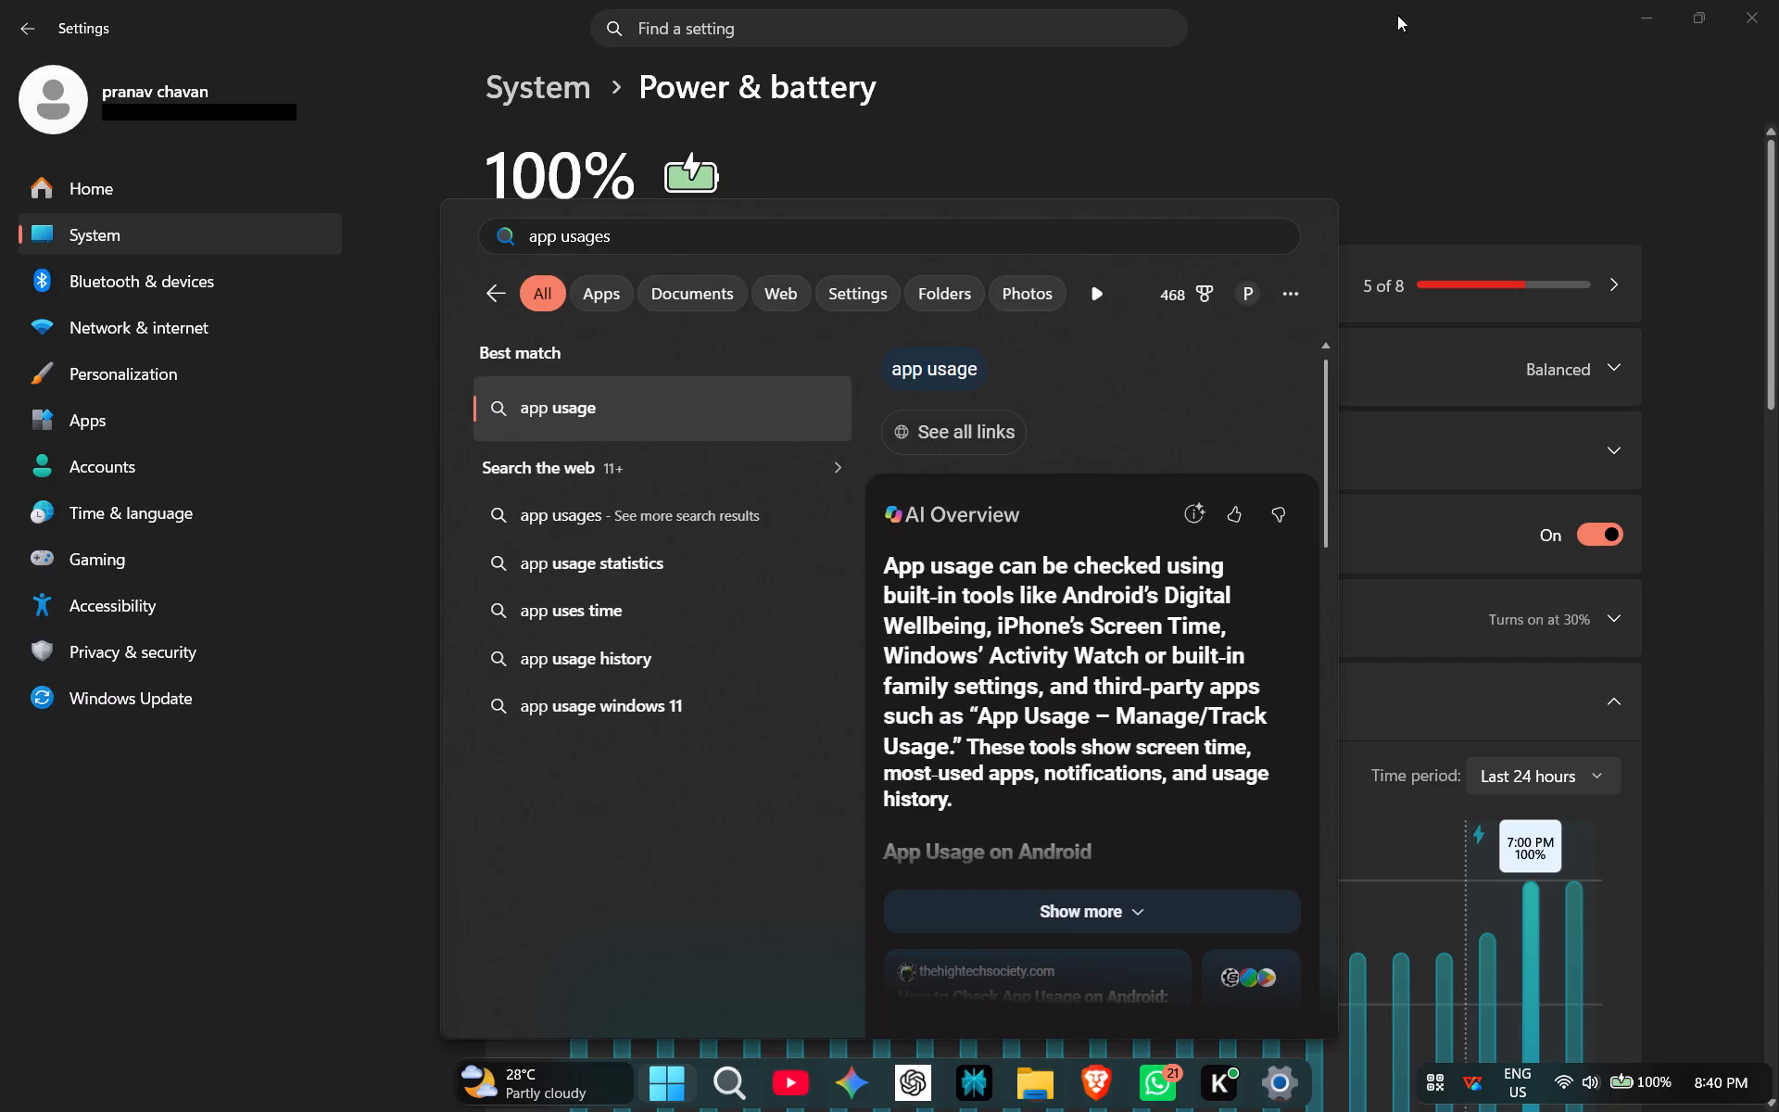
{"action": "left_click", "coordinate": [1357, 86]}
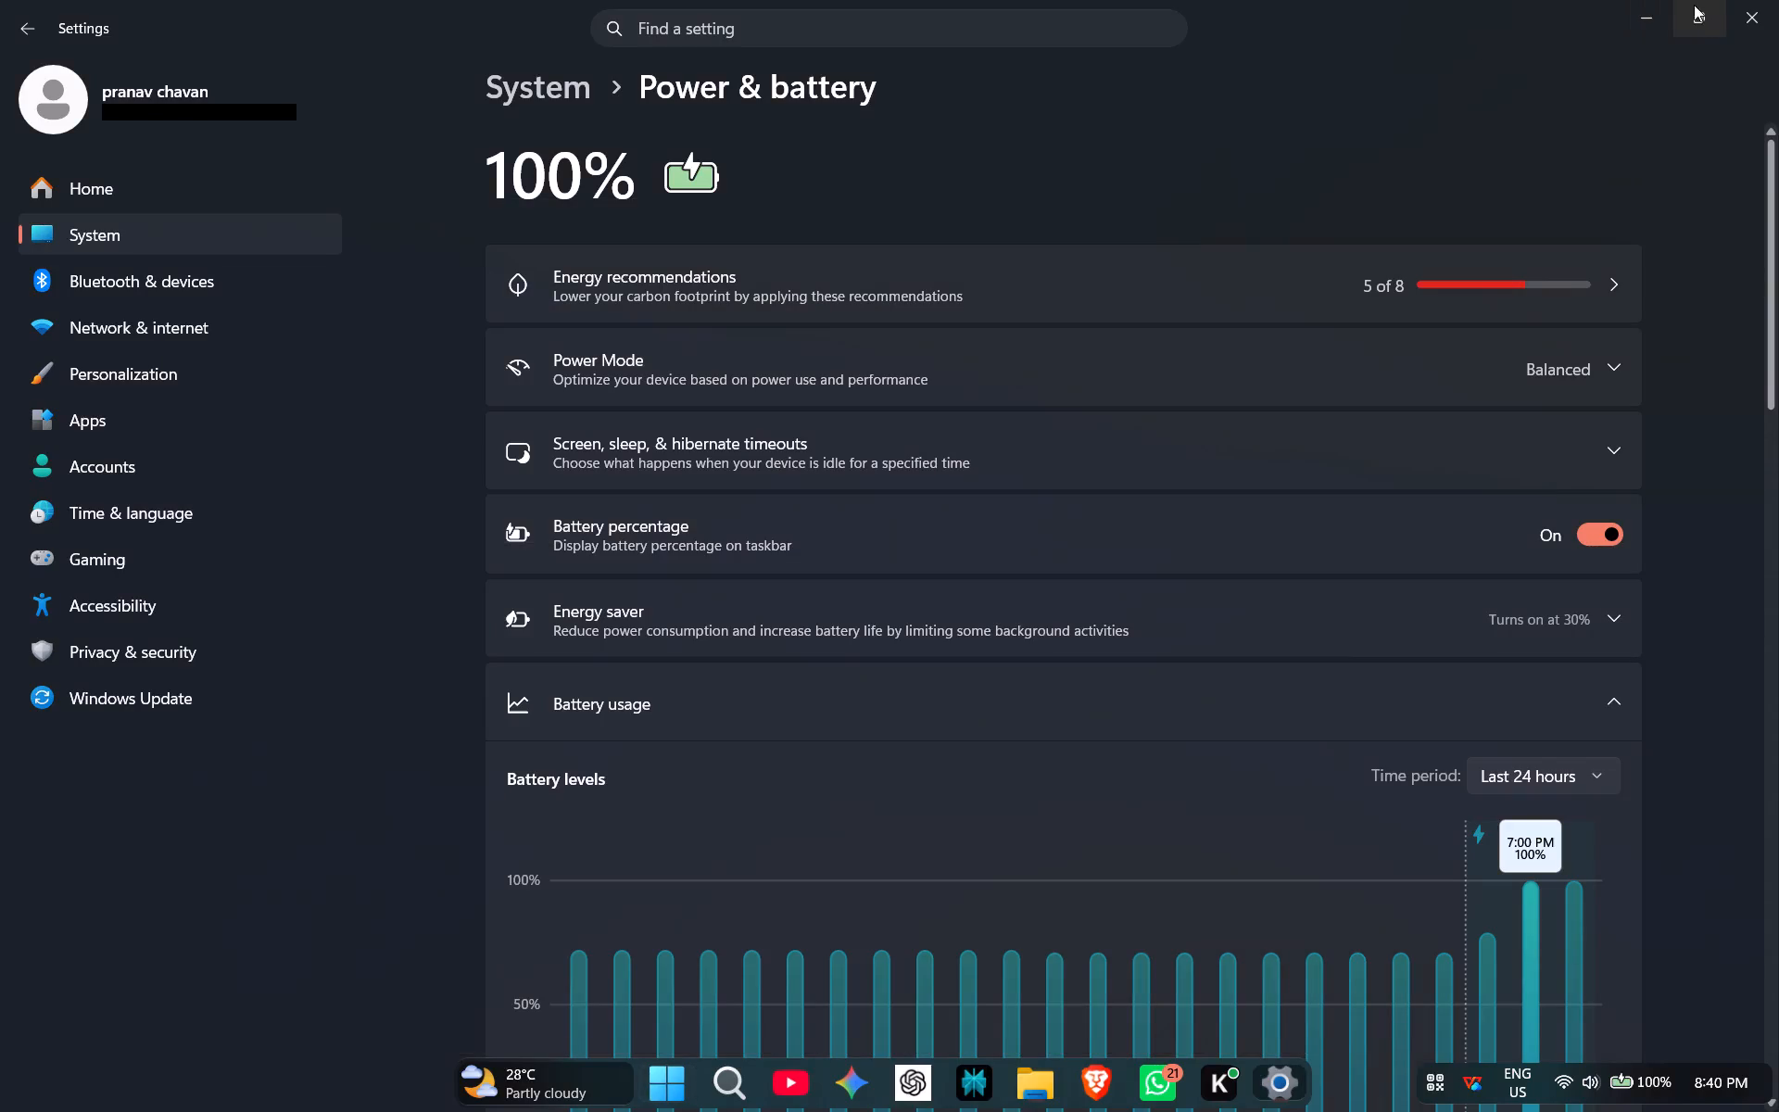